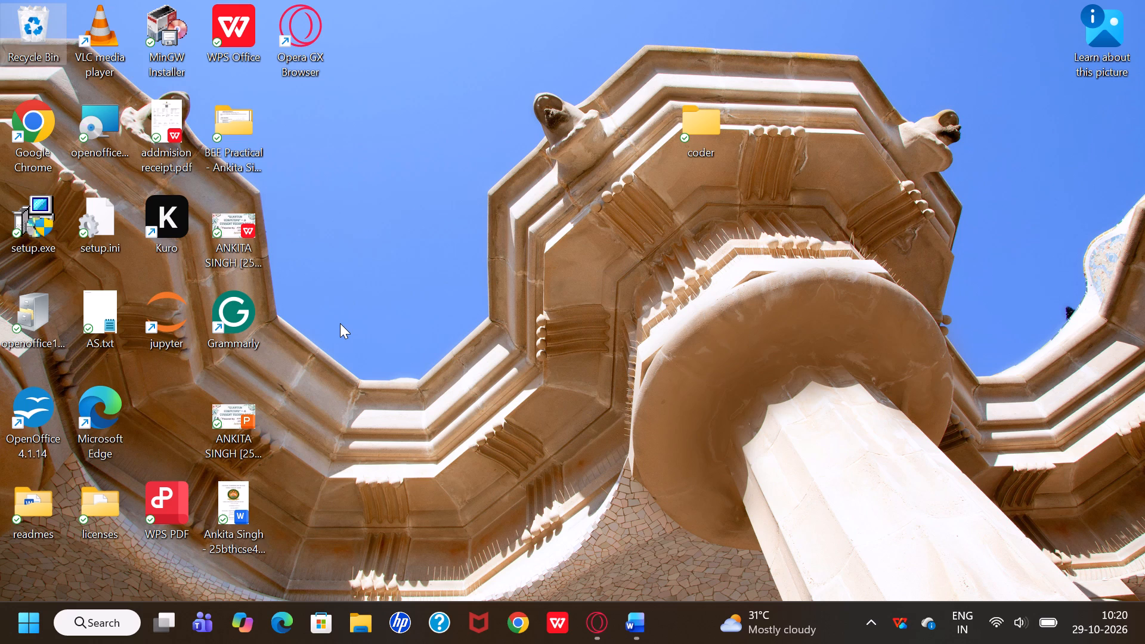
# Launch the Kuro application from the desktop.
pyautogui.doubleClick(167, 228)
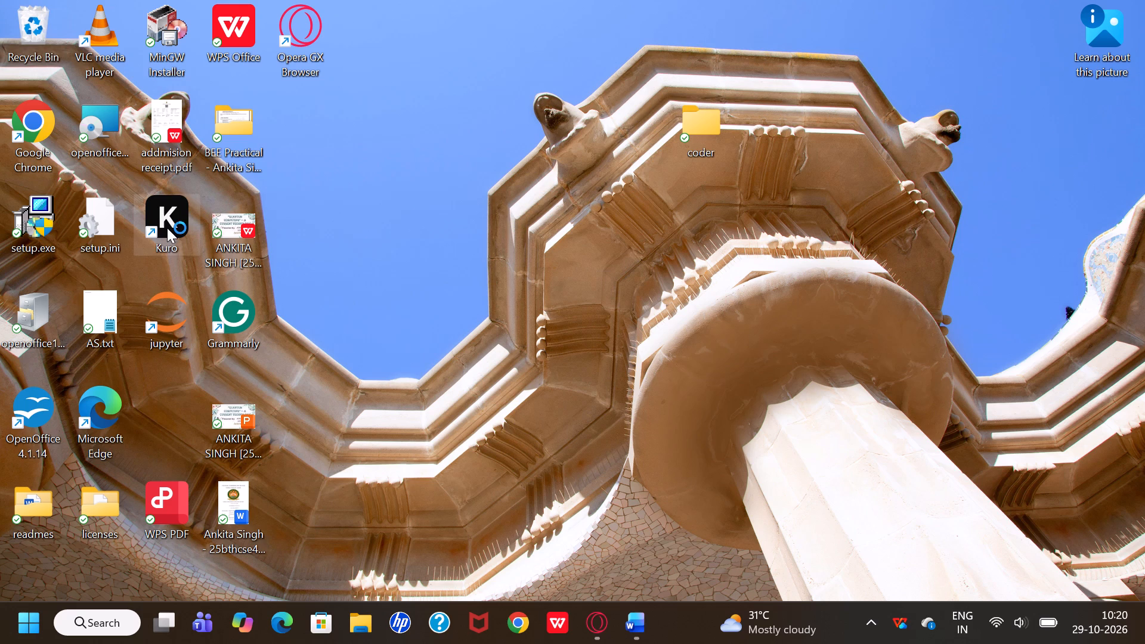
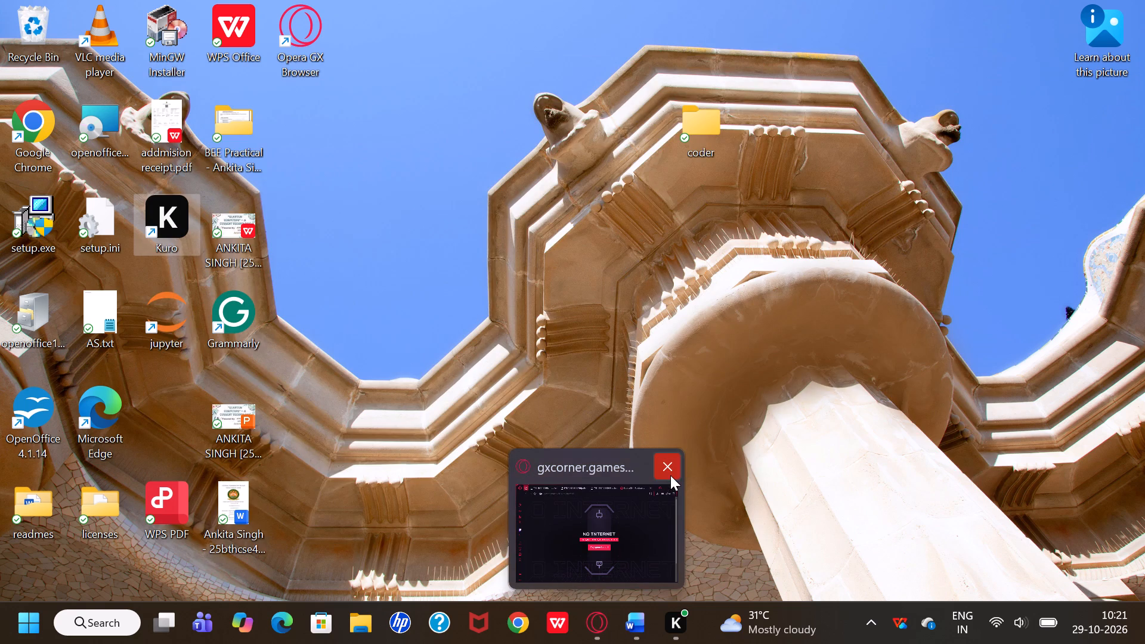
# Quit the Opera browser, closing all of its open tabs.
pyautogui.click(670, 471)
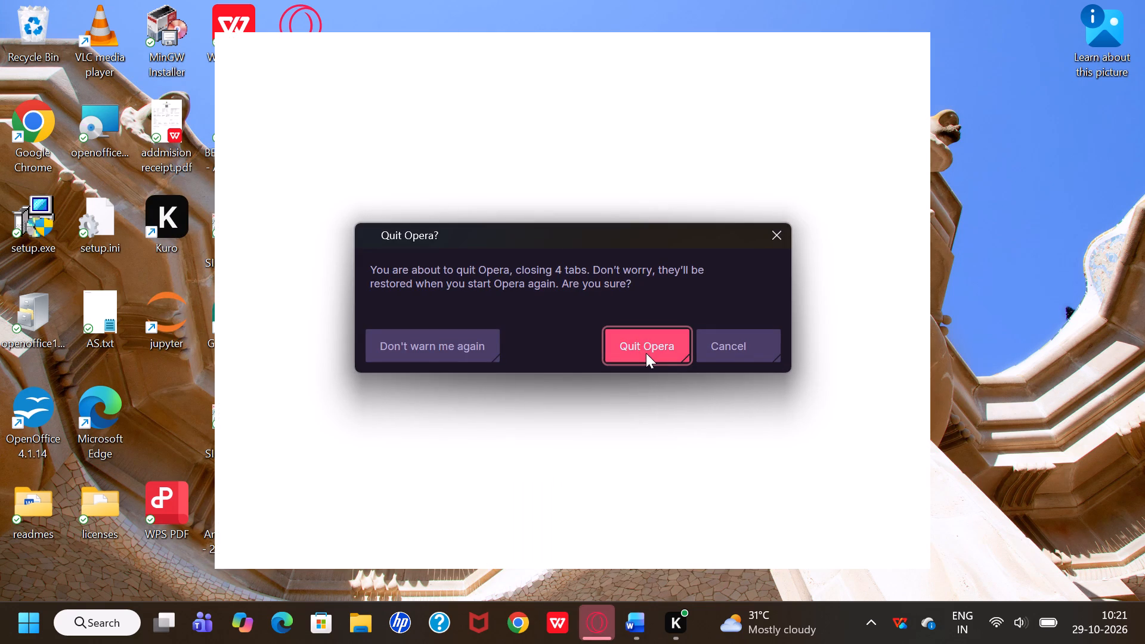
pyautogui.click(646, 353)
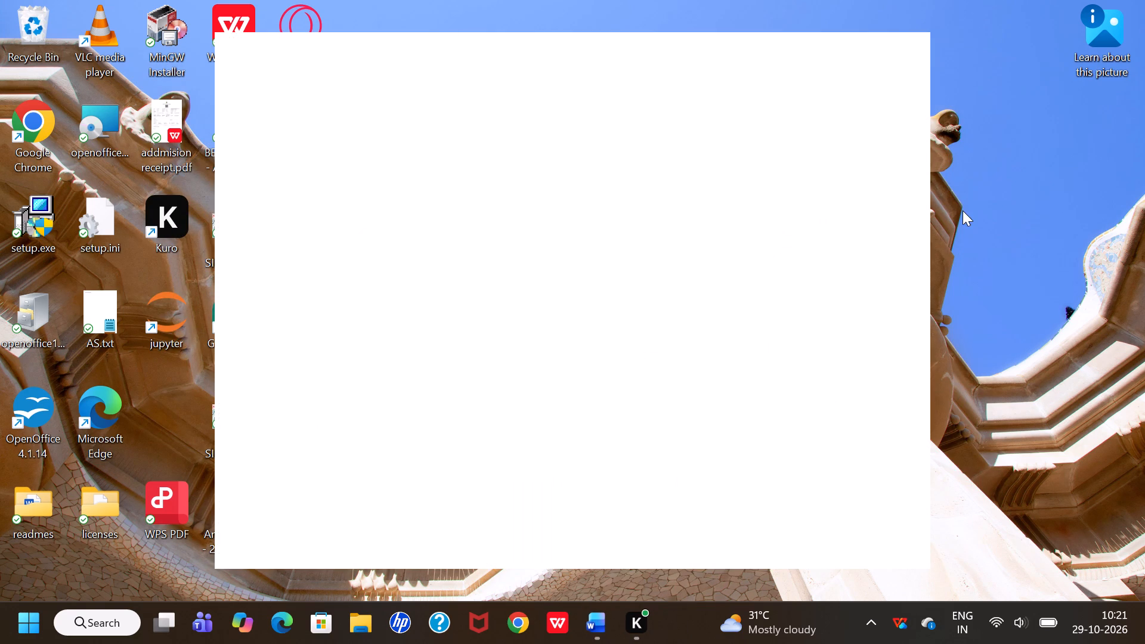
# Switch to the Digital Electronics document in Word and look through the demultiplexer and BCD to Excess-3 converter sections.
pyautogui.click(595, 631)
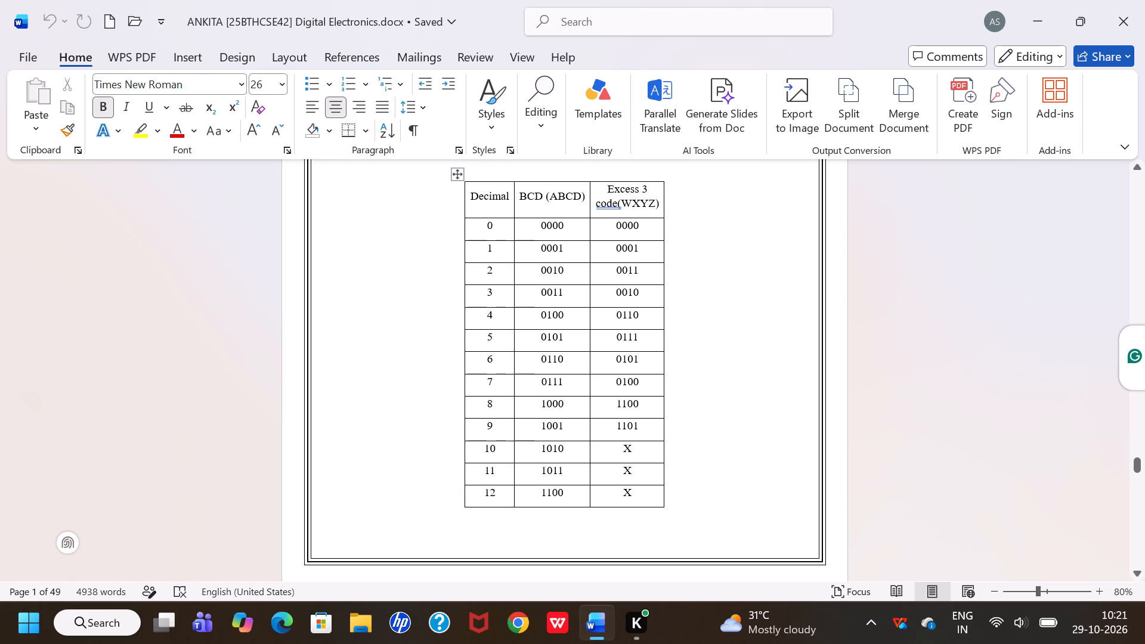
pyautogui.scroll(-6, 689, 376)
pyautogui.scroll(1, 689, 376)
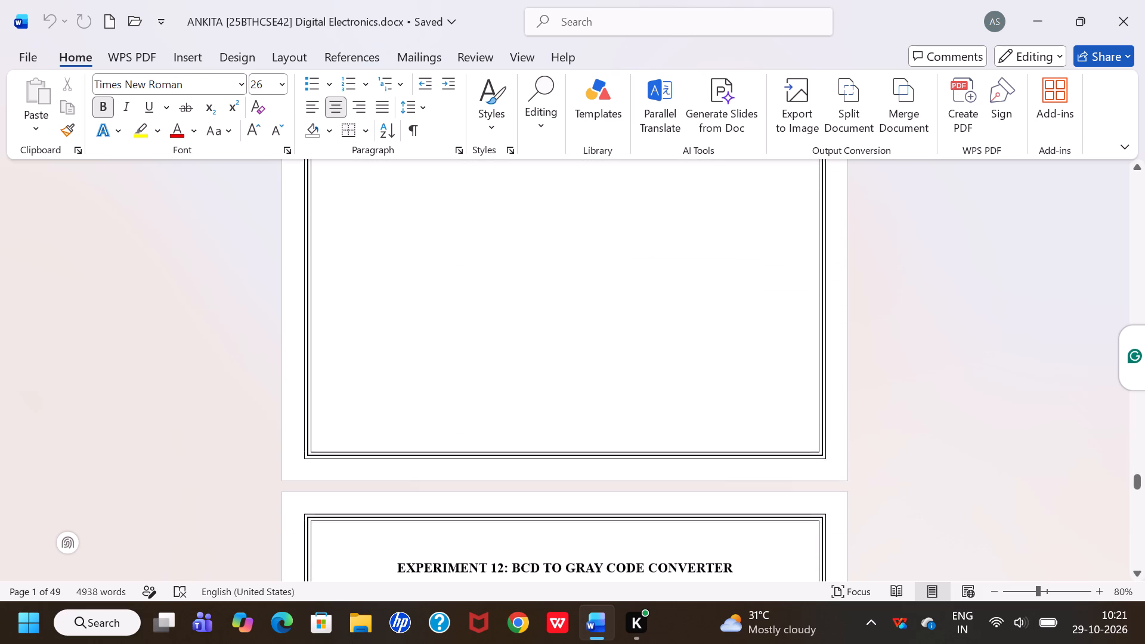
pyautogui.scroll(3, 689, 376)
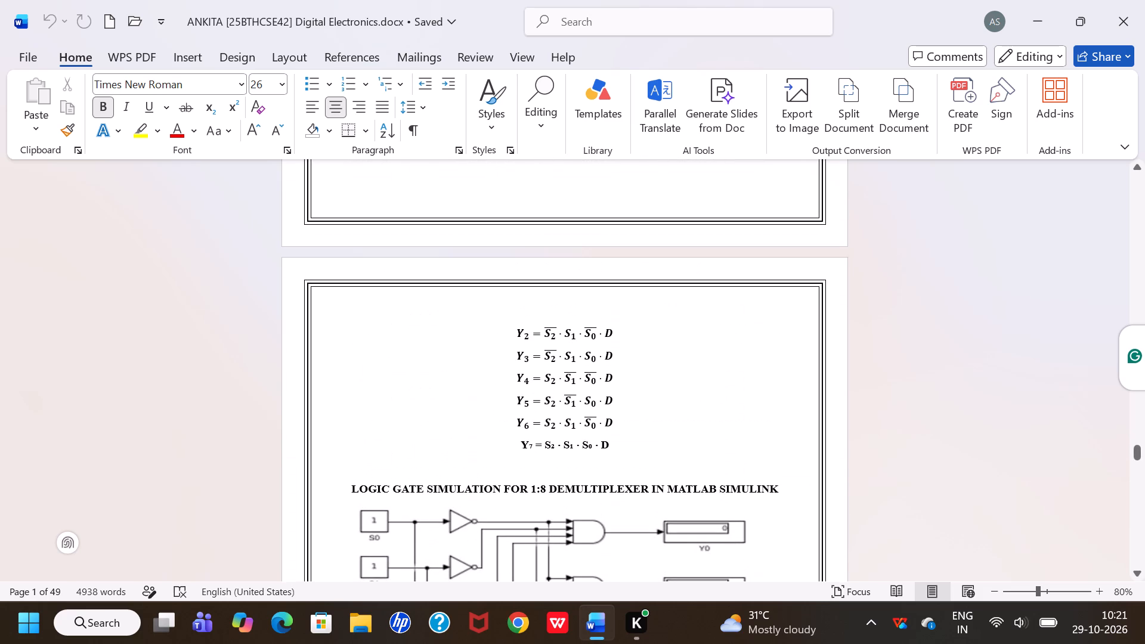
pyautogui.scroll(-2, 689, 376)
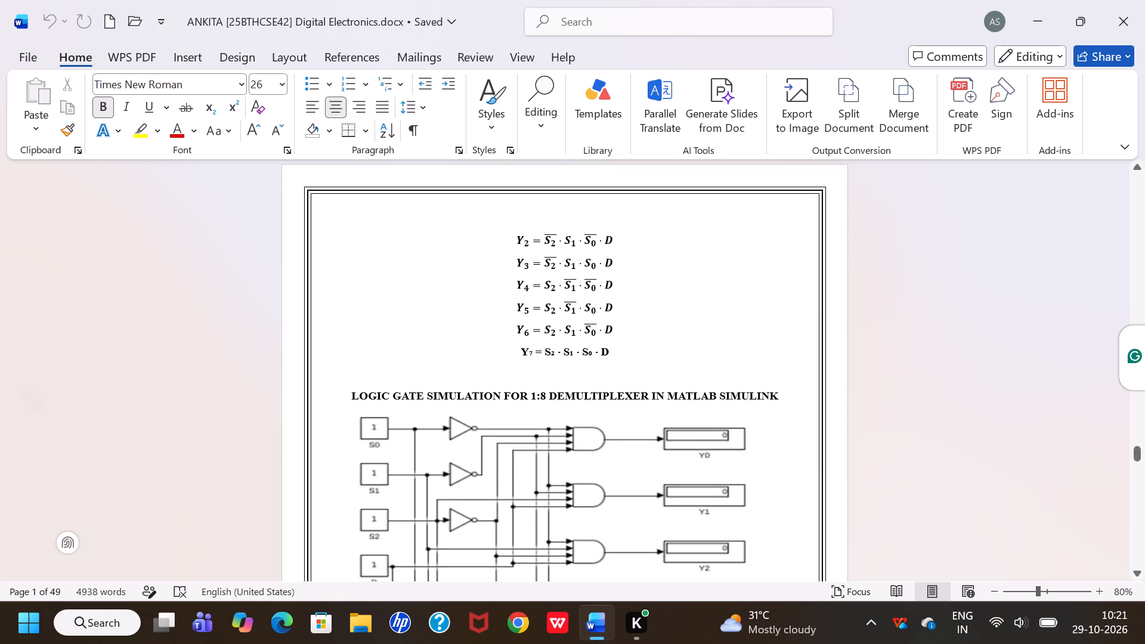
pyautogui.scroll(-5, 574, 491)
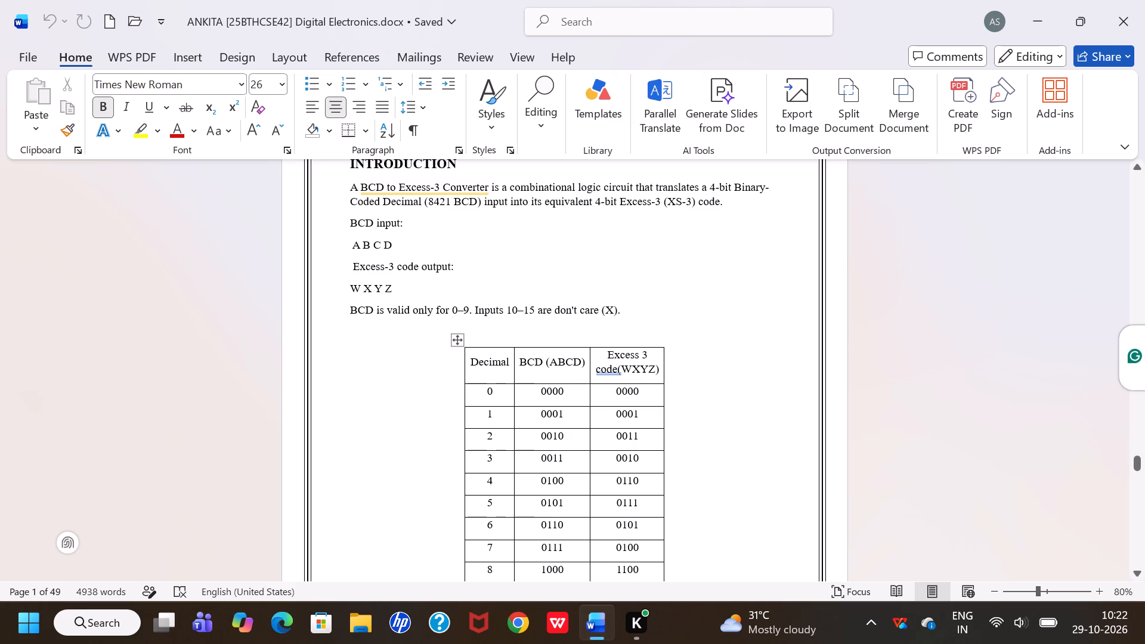
pyautogui.scroll(-1, 614, 455)
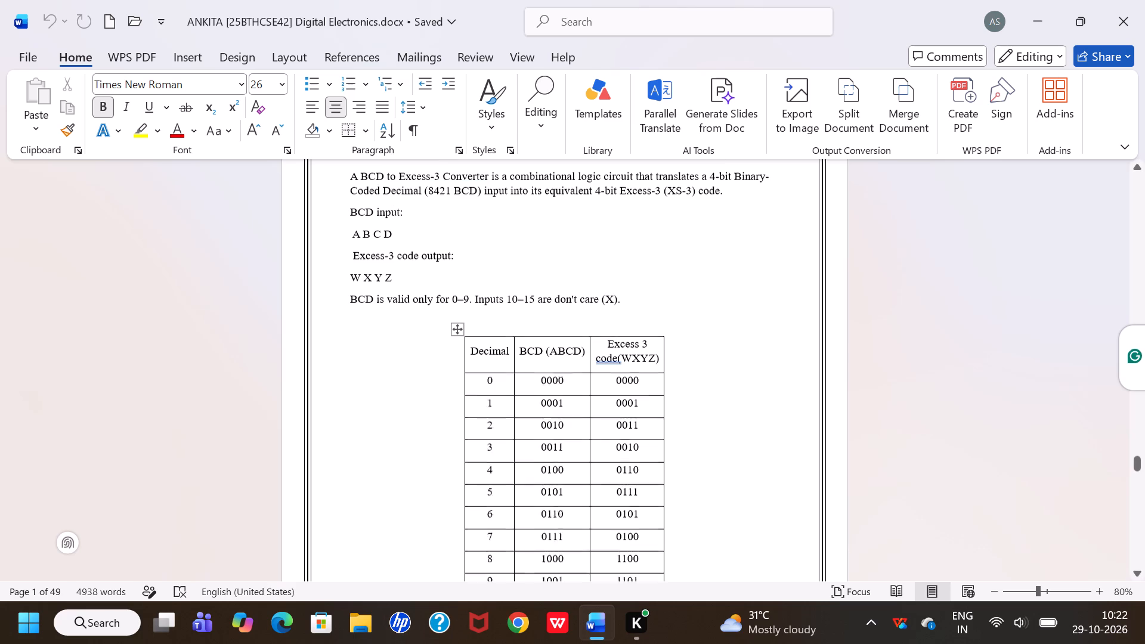
pyautogui.scroll(-2, 614, 455)
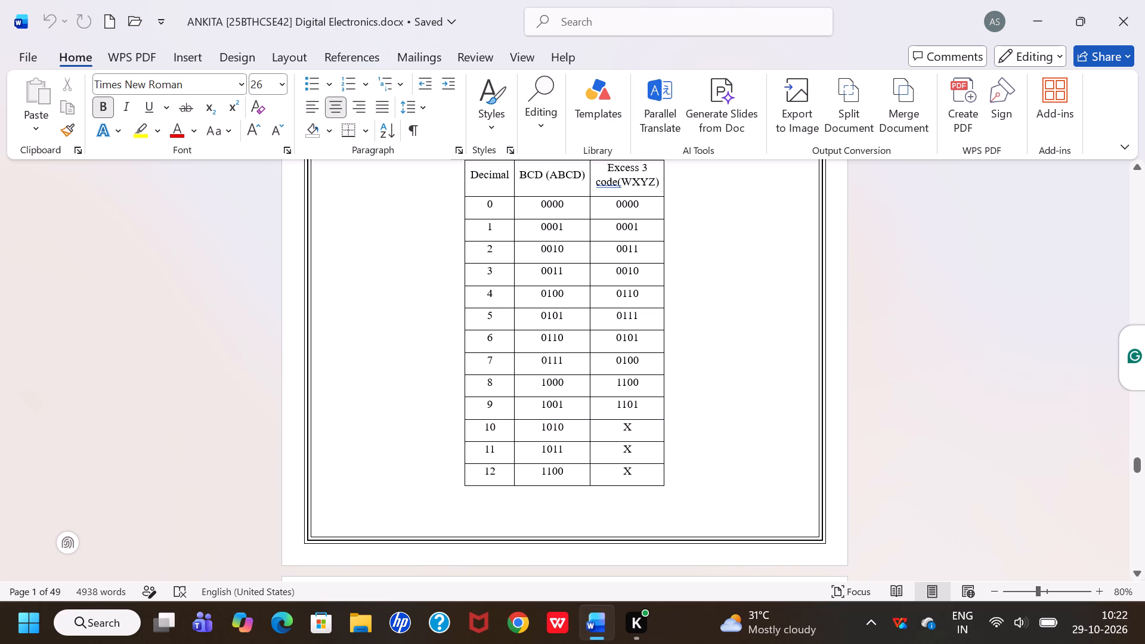
# Delete the rows for decimals 13 to 15 from the BCD to Excess-3 truth table.
pyautogui.scroll(-2, 475, 425)
pyautogui.scroll(1, 475, 425)
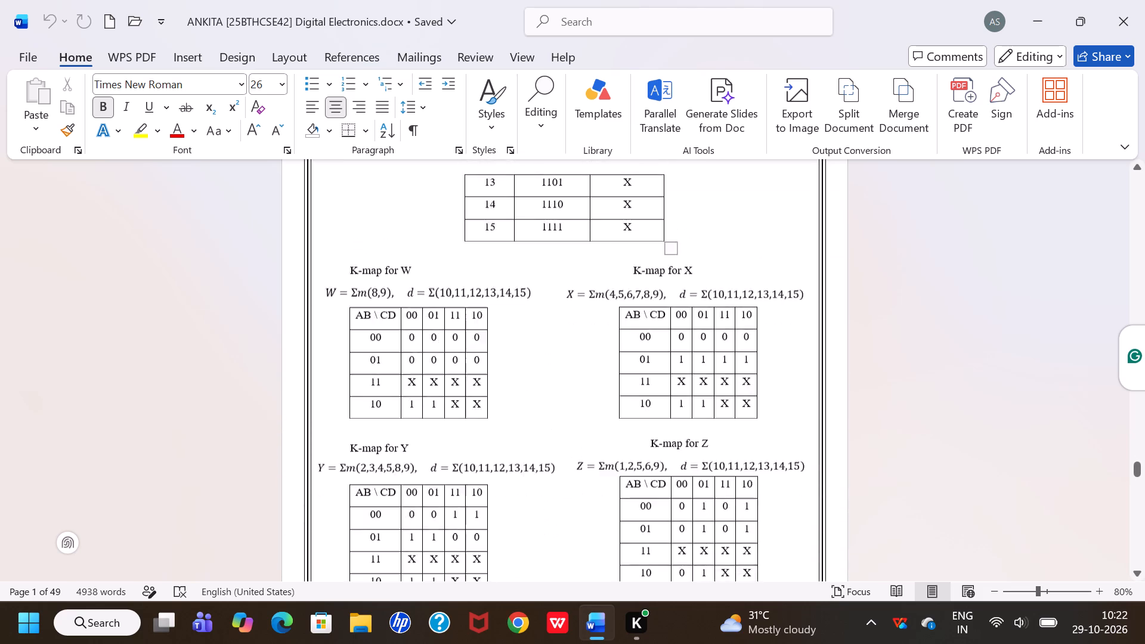
pyautogui.scroll(1, 475, 425)
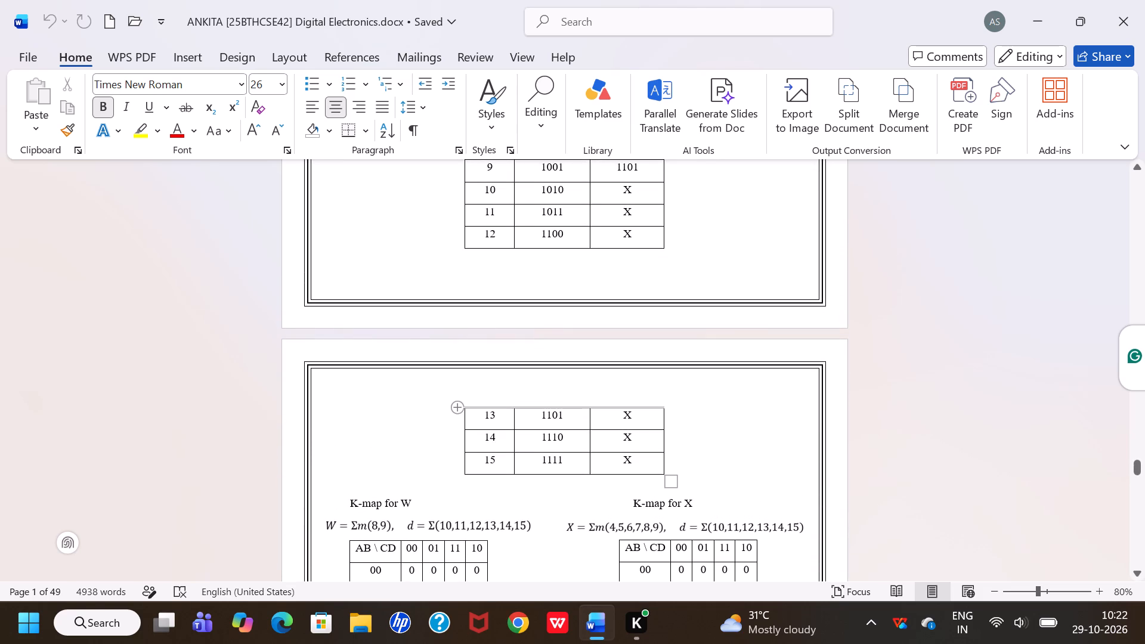
pyautogui.moveTo(451, 394); pyautogui.dragTo(581, 452)
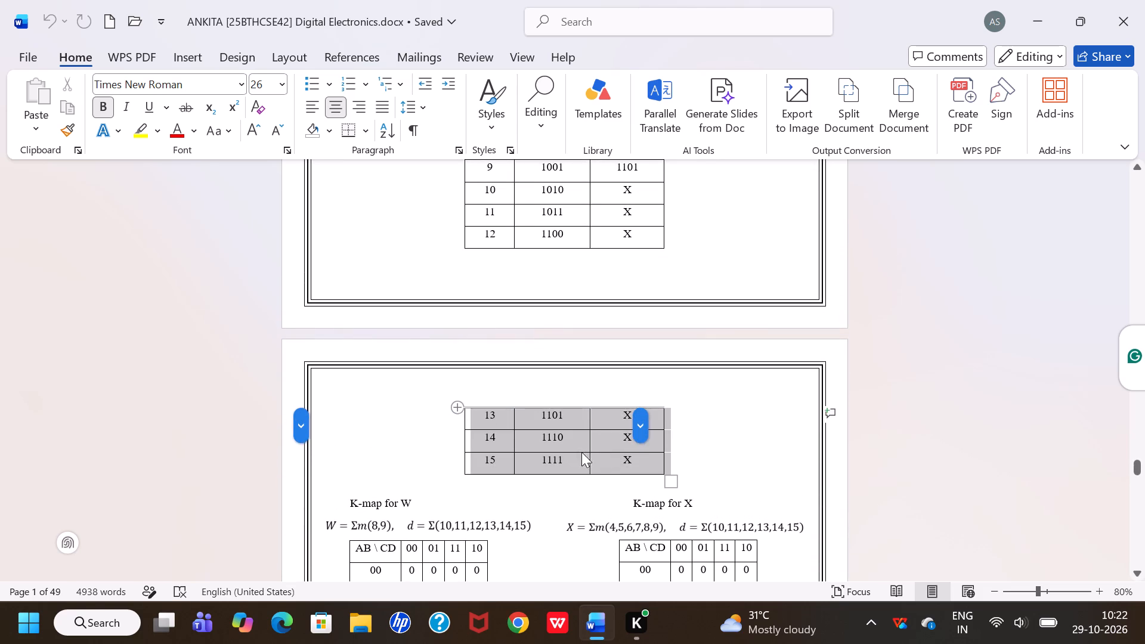
pyautogui.moveTo(581, 452); pyautogui.dragTo(614, 453)
pyautogui.press('BackSpace')
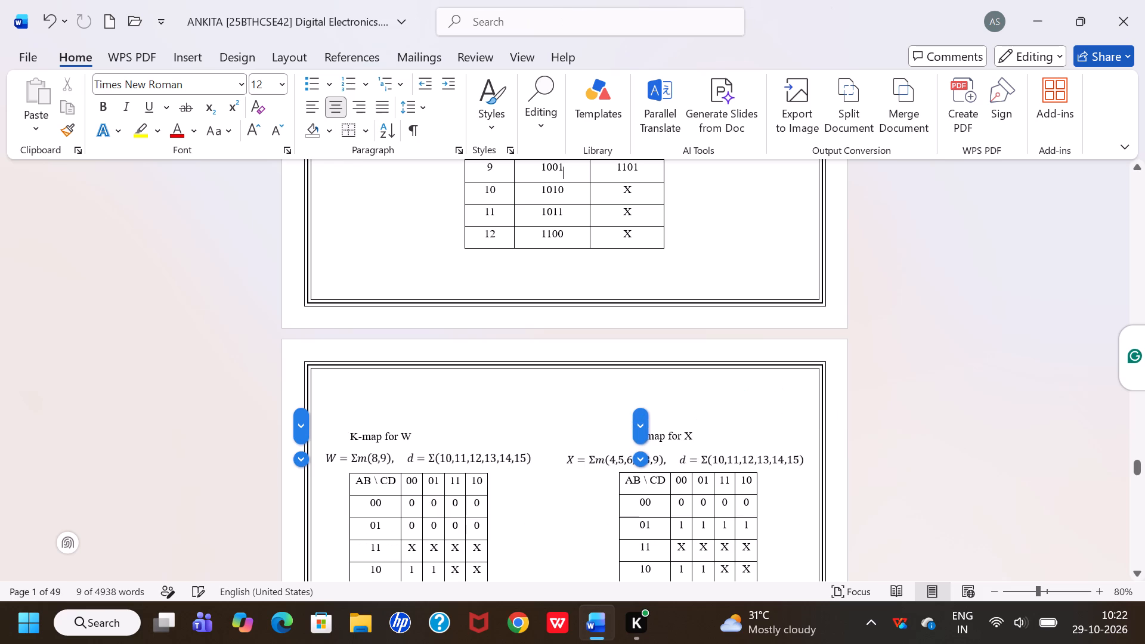
# Try to select the rows for decimals 10 to 12 at the end of the BCD to Excess-3 truth table.
pyautogui.scroll(1, 614, 453)
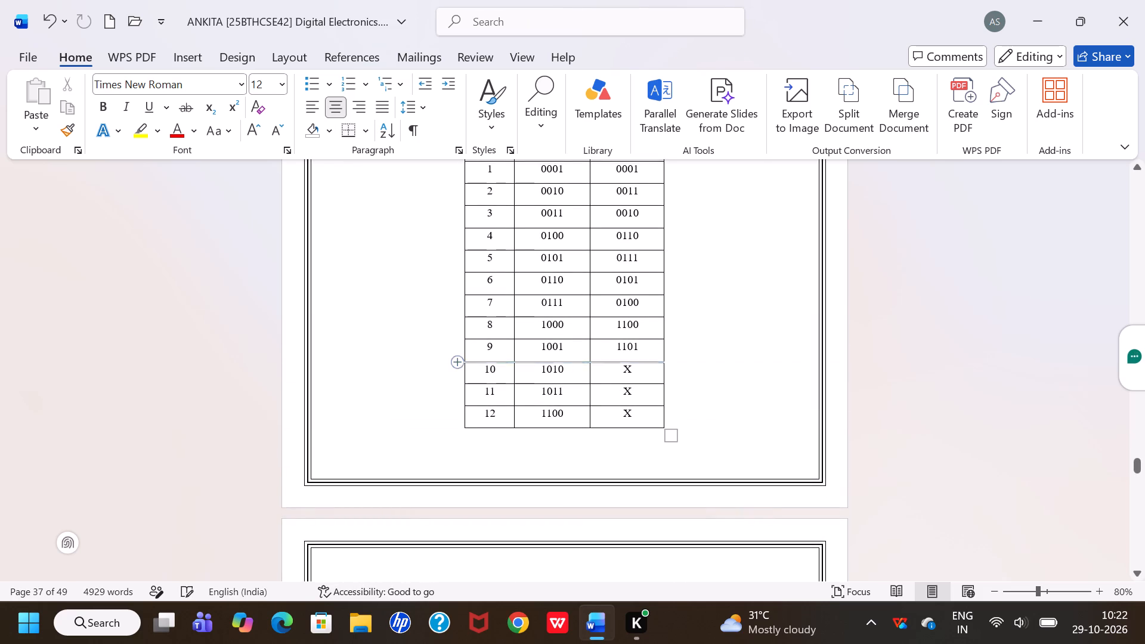
pyautogui.moveTo(463, 365); pyautogui.dragTo(518, 389)
pyautogui.moveTo(447, 358); pyautogui.dragTo(487, 385)
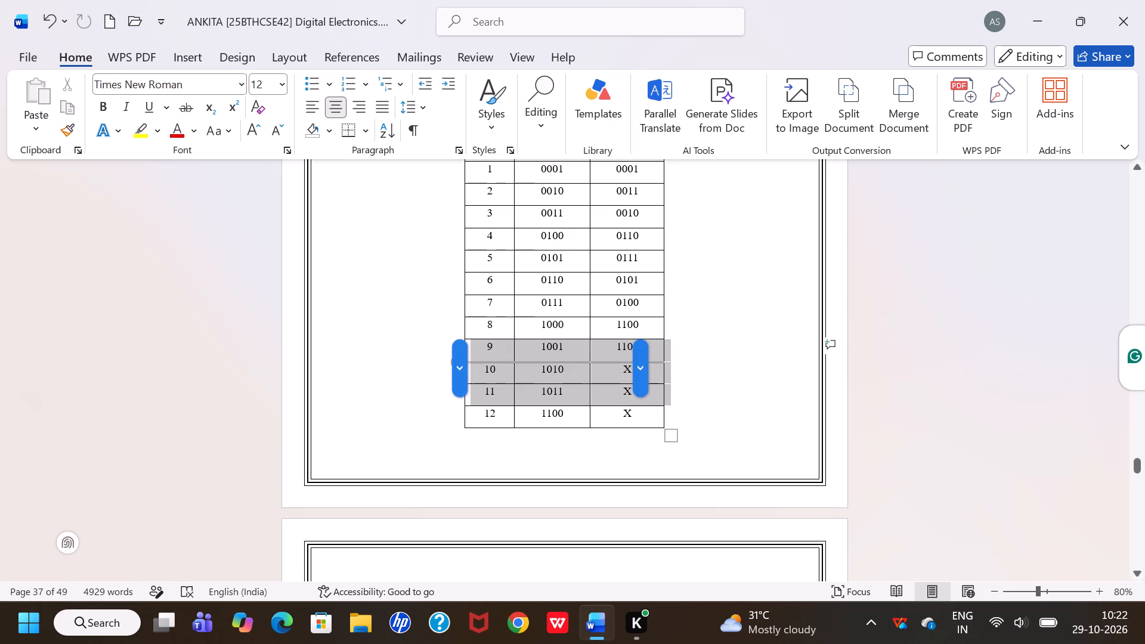
pyautogui.moveTo(487, 385); pyautogui.dragTo(471, 338)
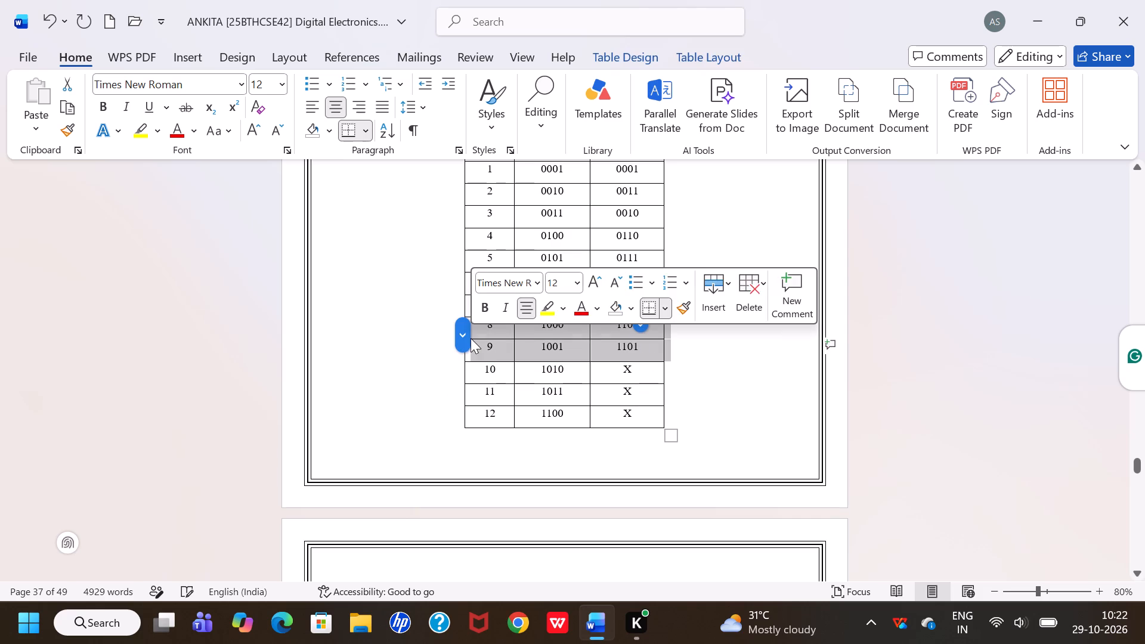
pyautogui.click(431, 370)
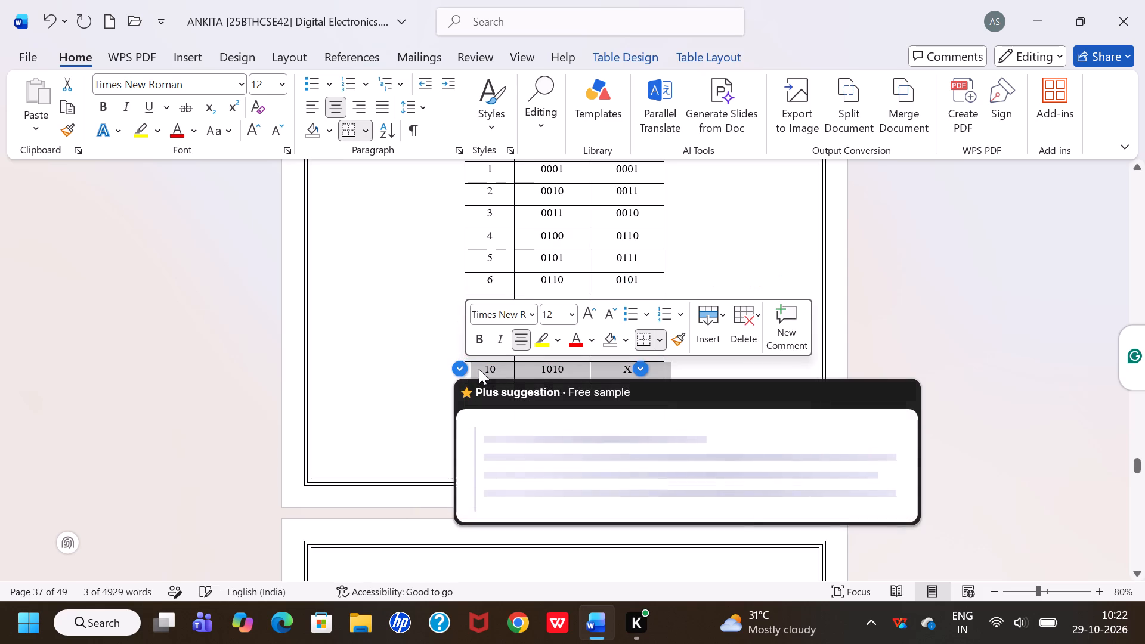
pyautogui.tripleClick(479, 369)
pyautogui.moveTo(479, 369); pyautogui.dragTo(505, 419)
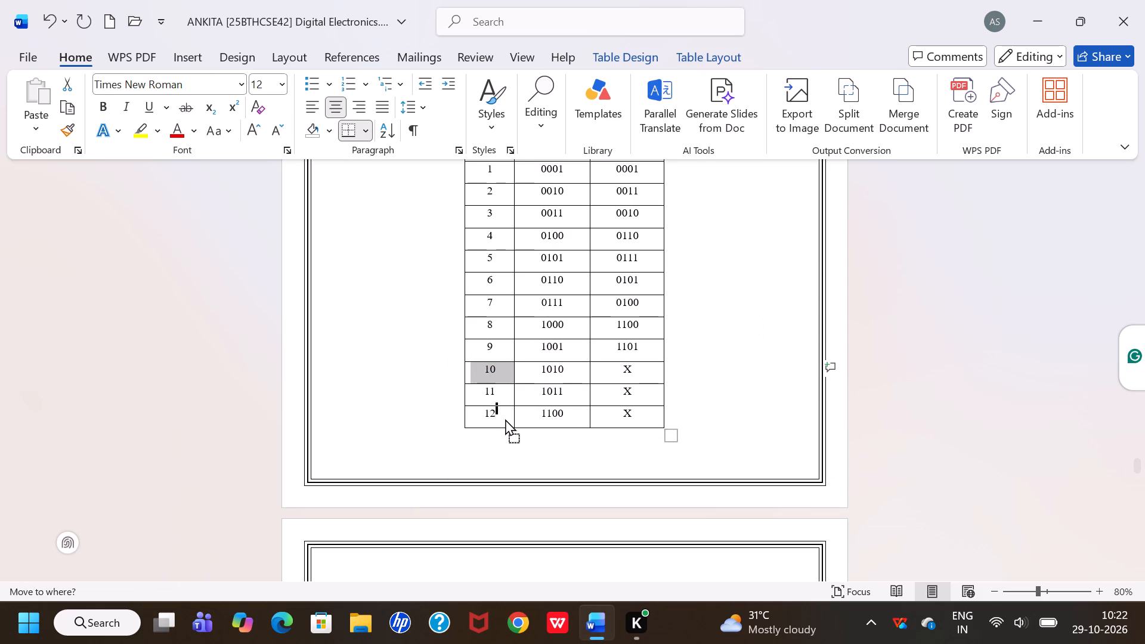
pyautogui.moveTo(505, 419); pyautogui.dragTo(643, 410)
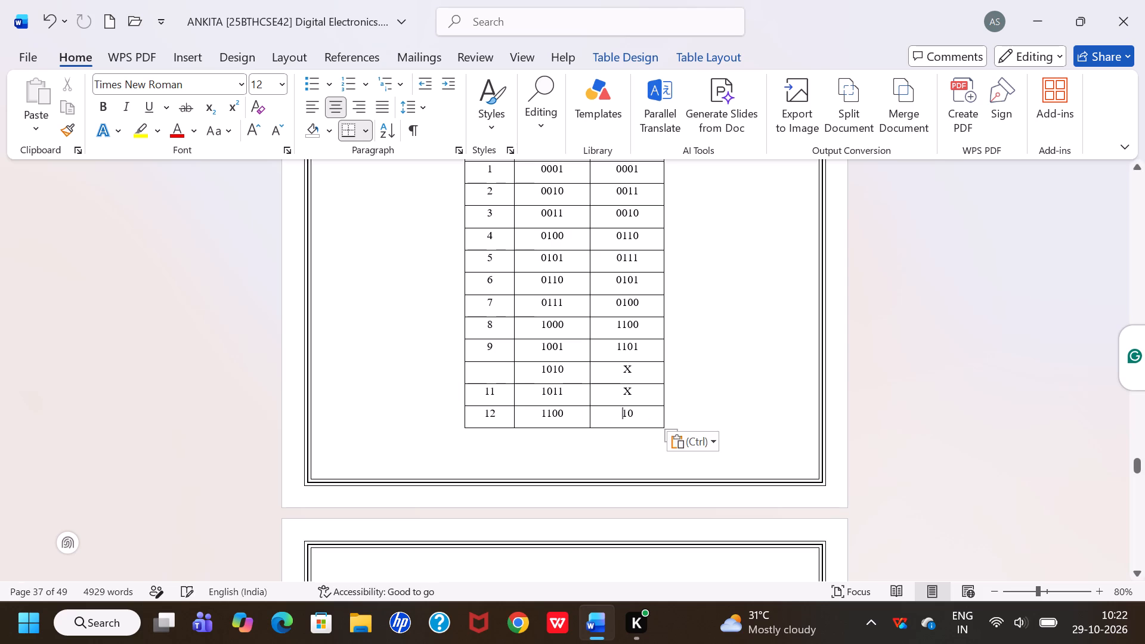
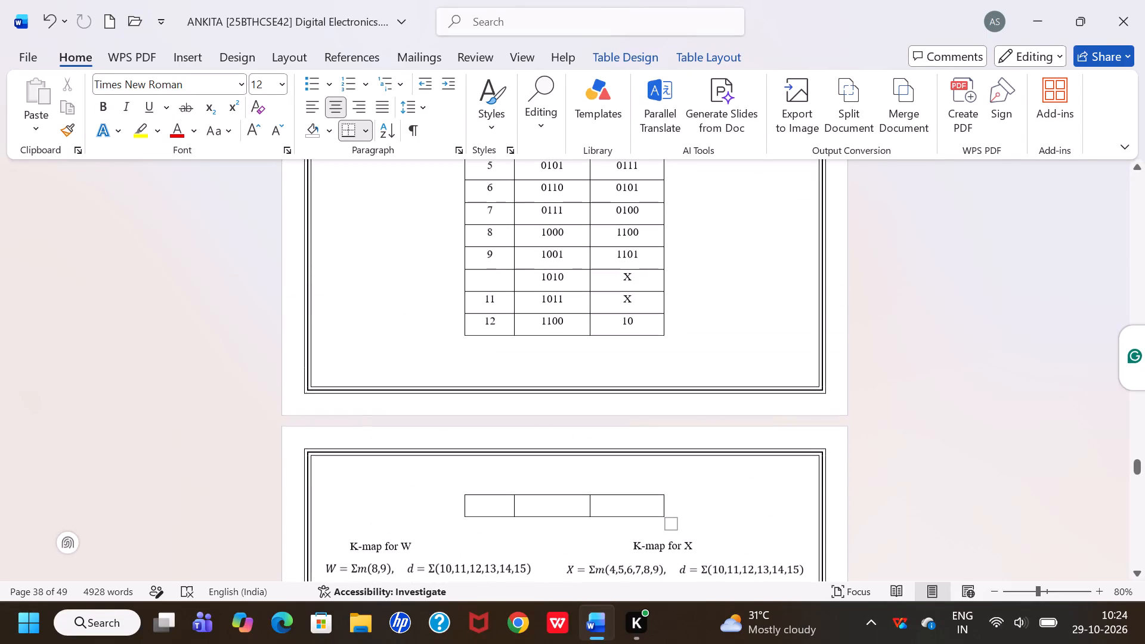
# Delete the three entire rows for BCD codes 1010, 1011 and 1100 from the BCD to Excess-3 truth table.
pyautogui.scroll(1, 527, 284)
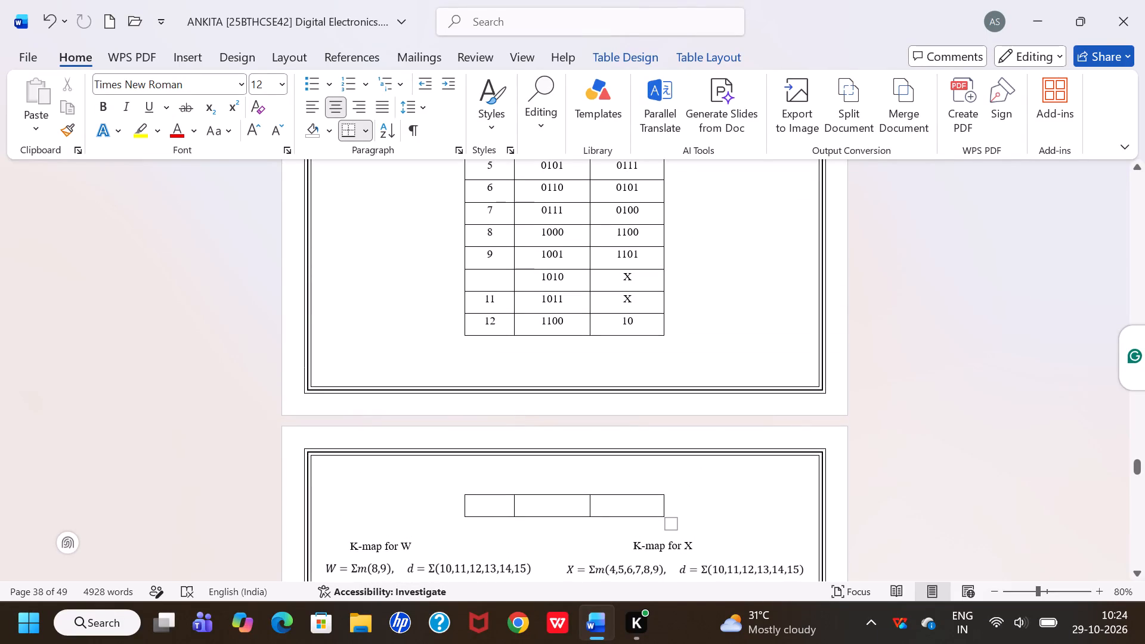
pyautogui.moveTo(474, 278); pyautogui.dragTo(615, 281)
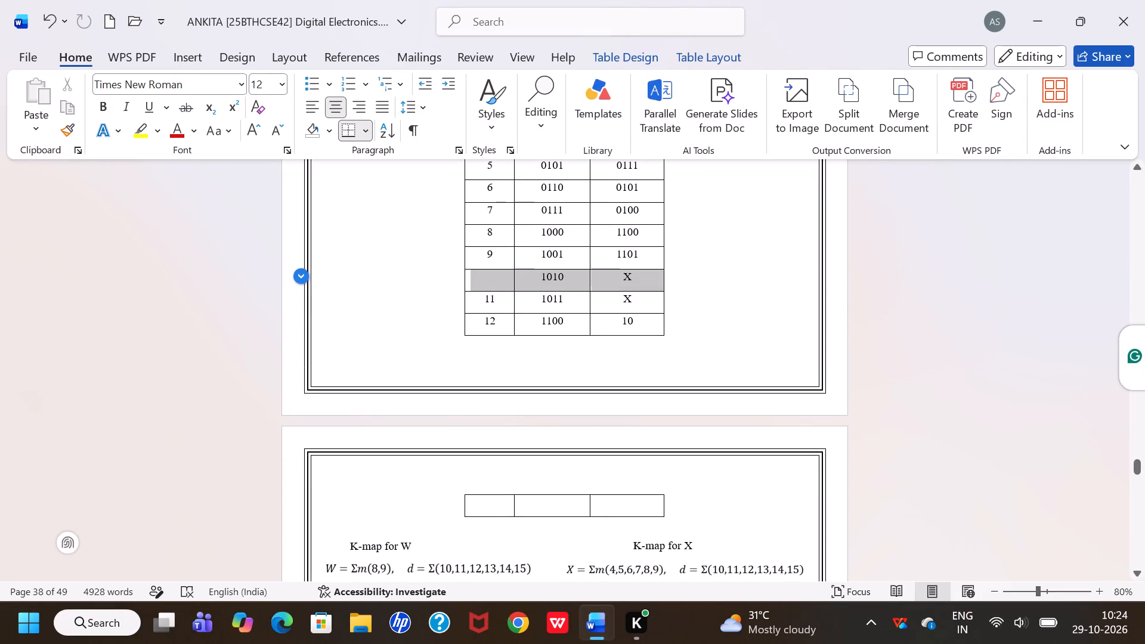
pyautogui.moveTo(615, 281); pyautogui.dragTo(627, 490)
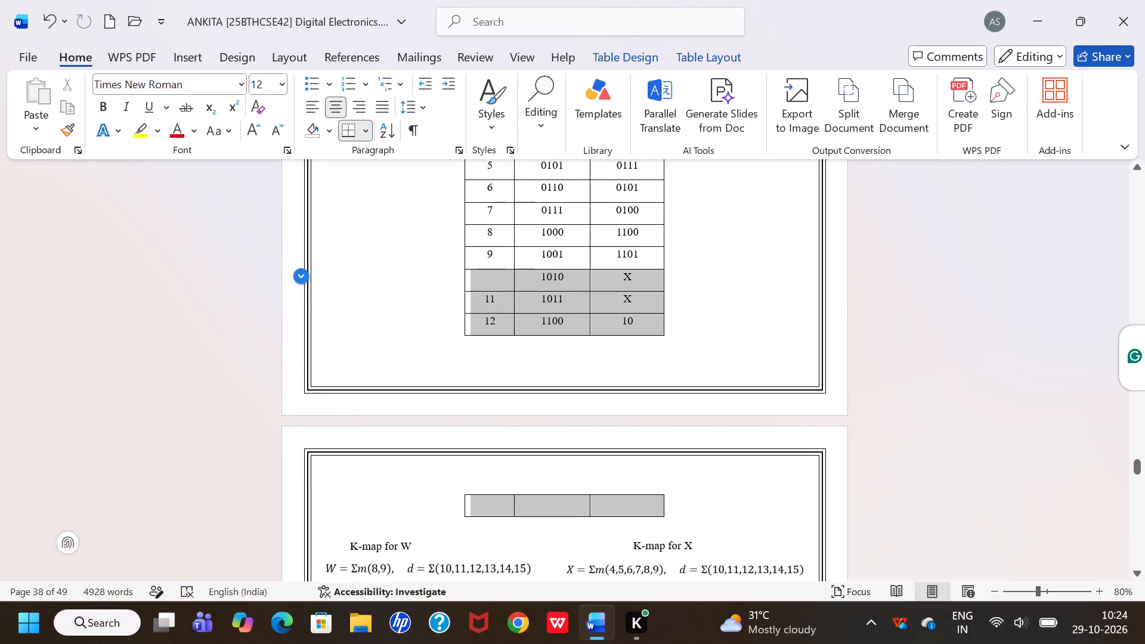
pyautogui.moveTo(627, 490); pyautogui.dragTo(626, 526)
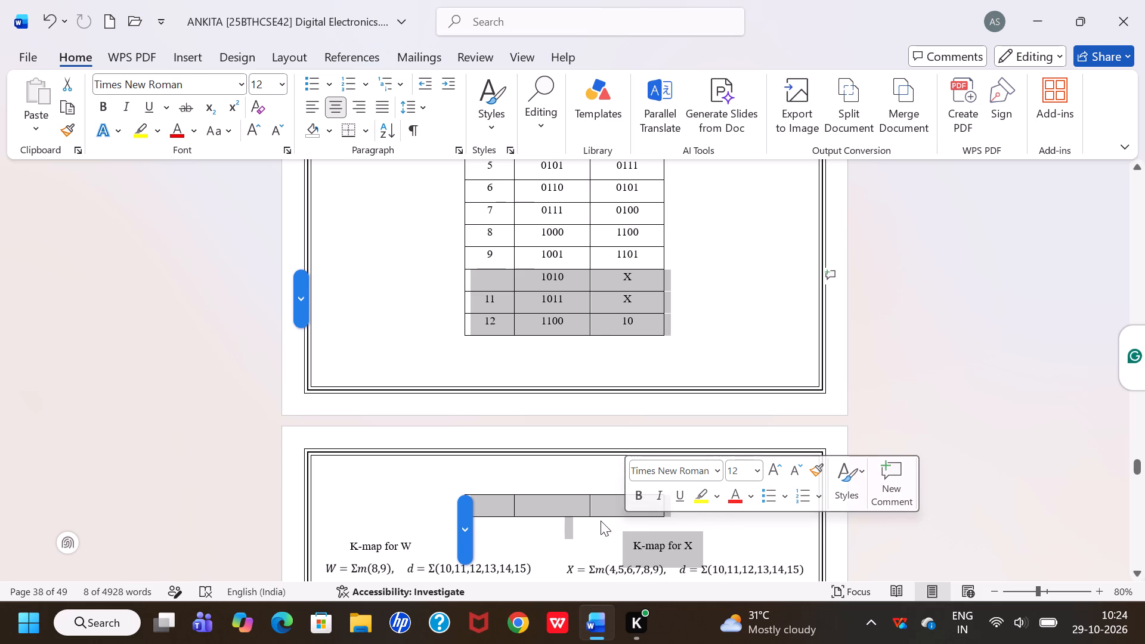
pyautogui.click(601, 520)
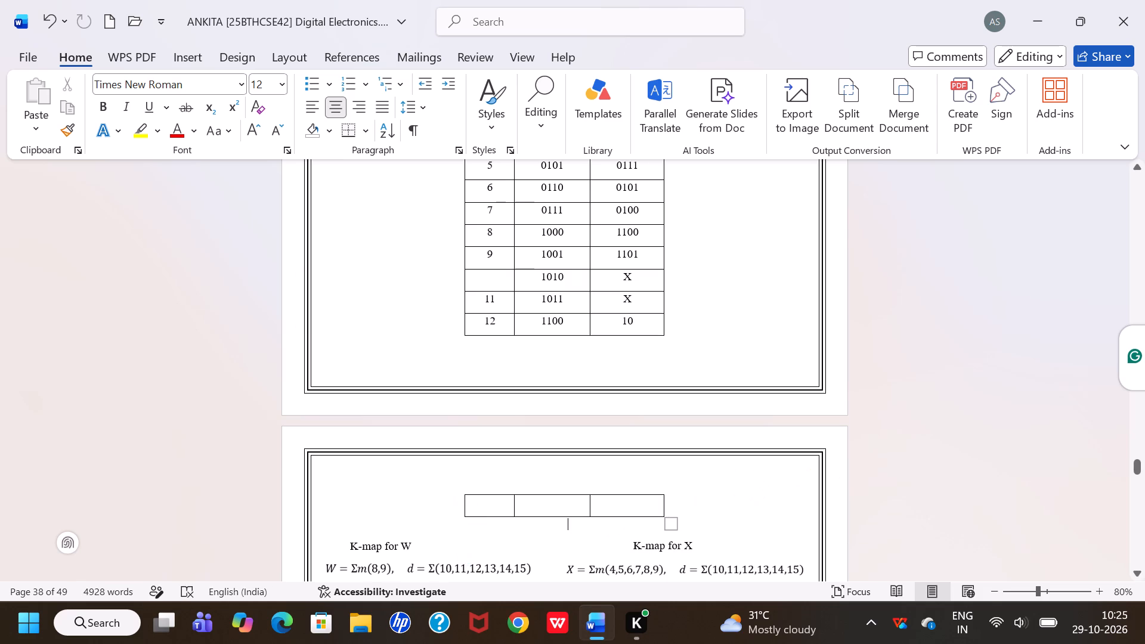
pyautogui.moveTo(476, 275); pyautogui.dragTo(621, 317)
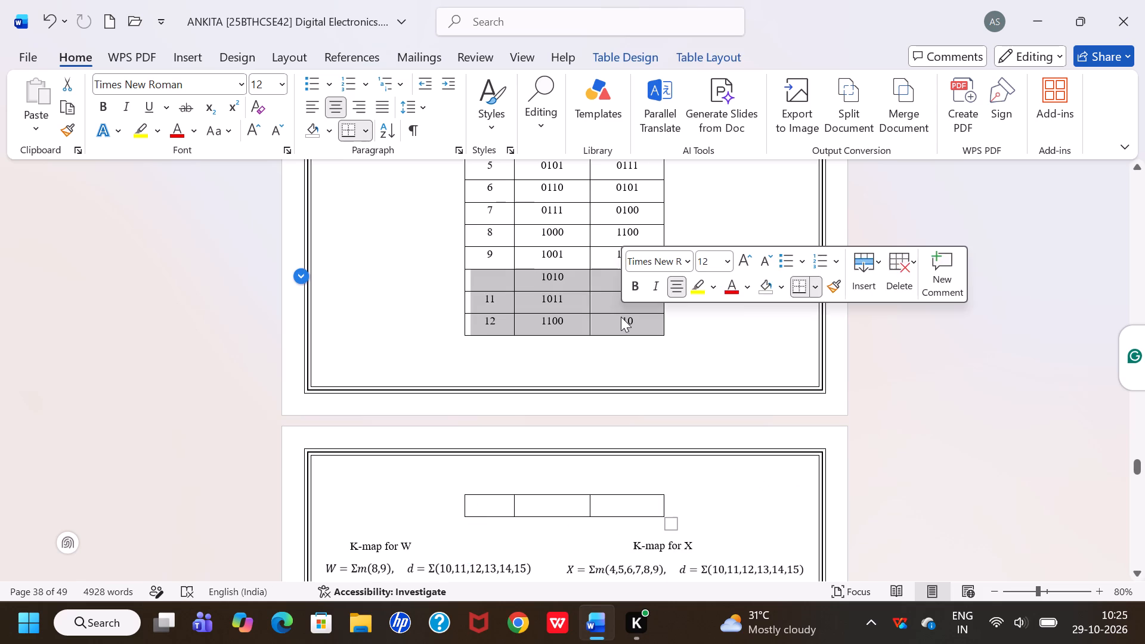
pyautogui.press('BackSpace')
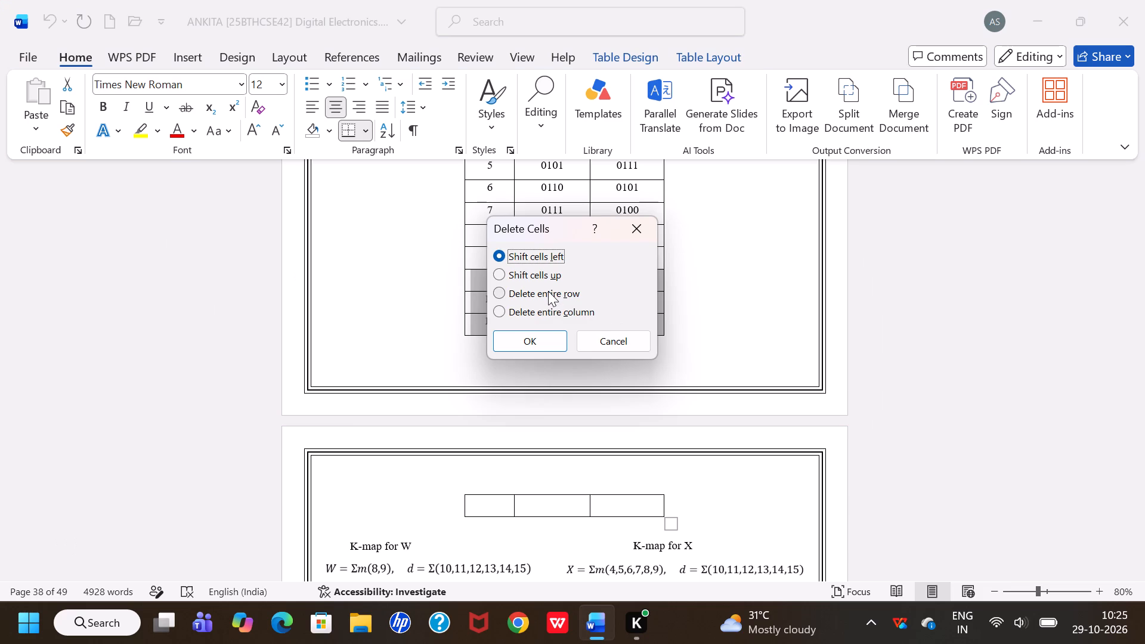
pyautogui.click(548, 291)
pyautogui.click(541, 335)
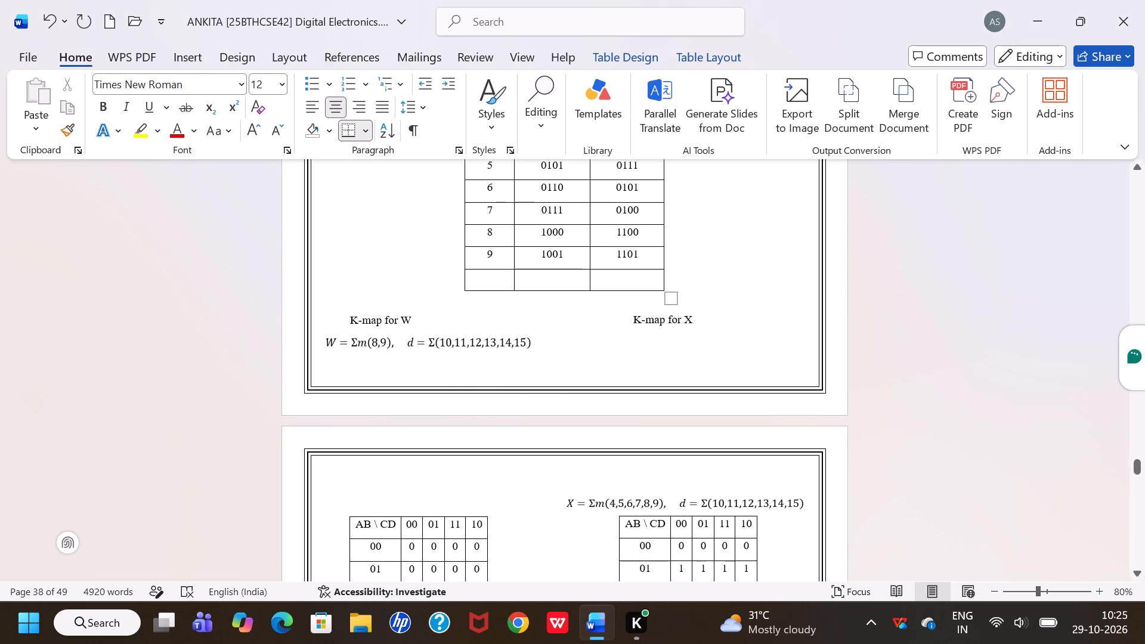
# Insert a blank line below the truth table so that the K-map for W and X headings move to the following page.
pyautogui.click(357, 306)
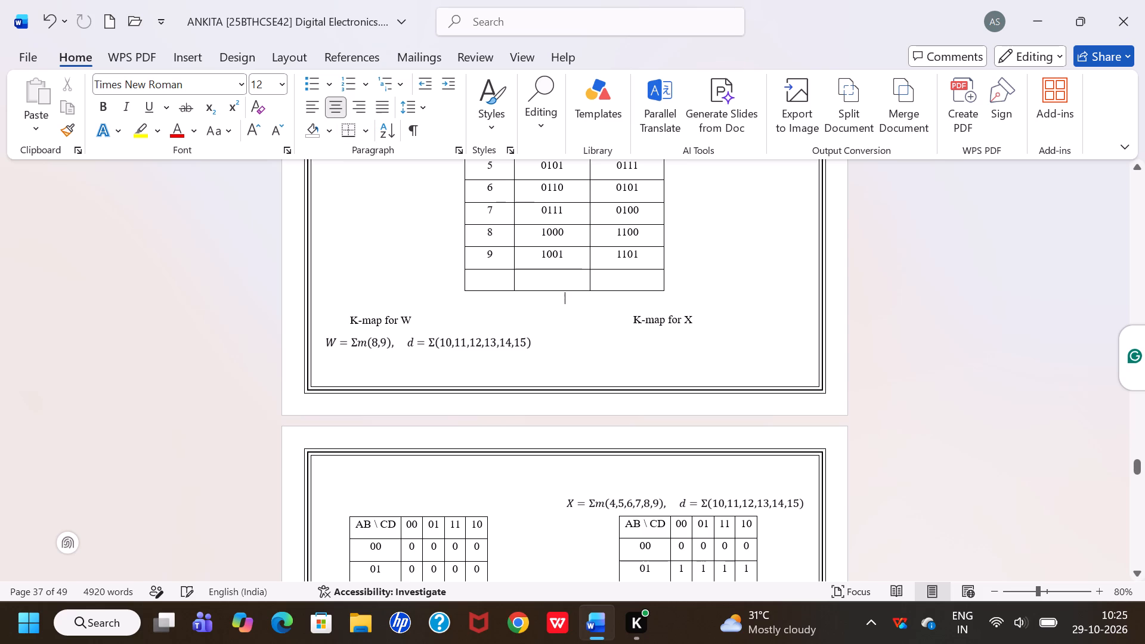
pyautogui.press('Return')
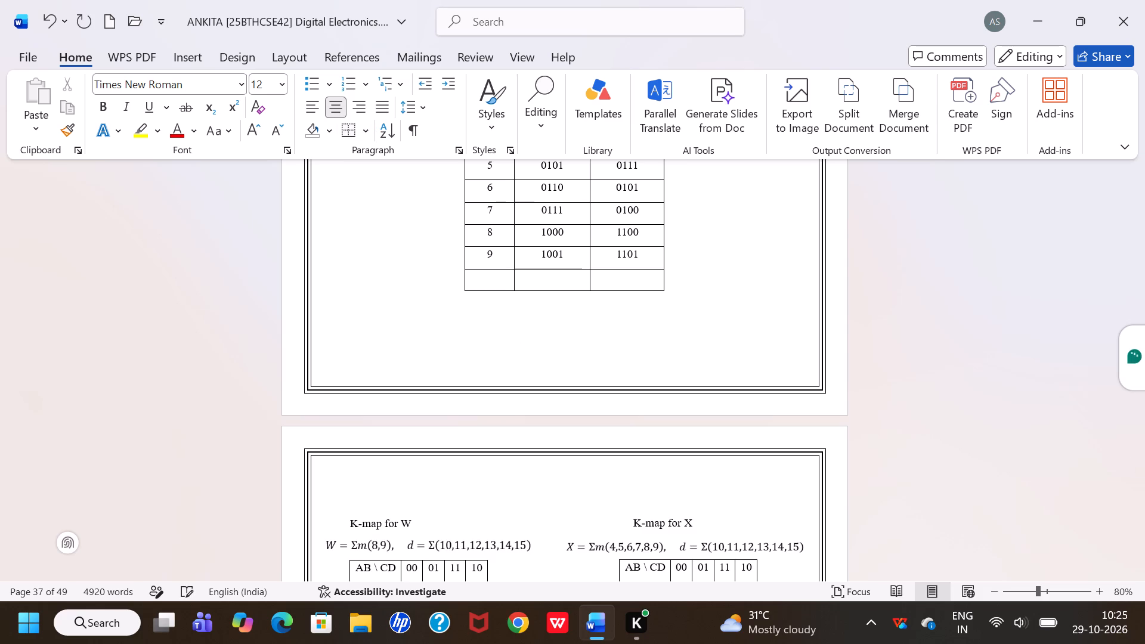
pyautogui.press('BackSpace')
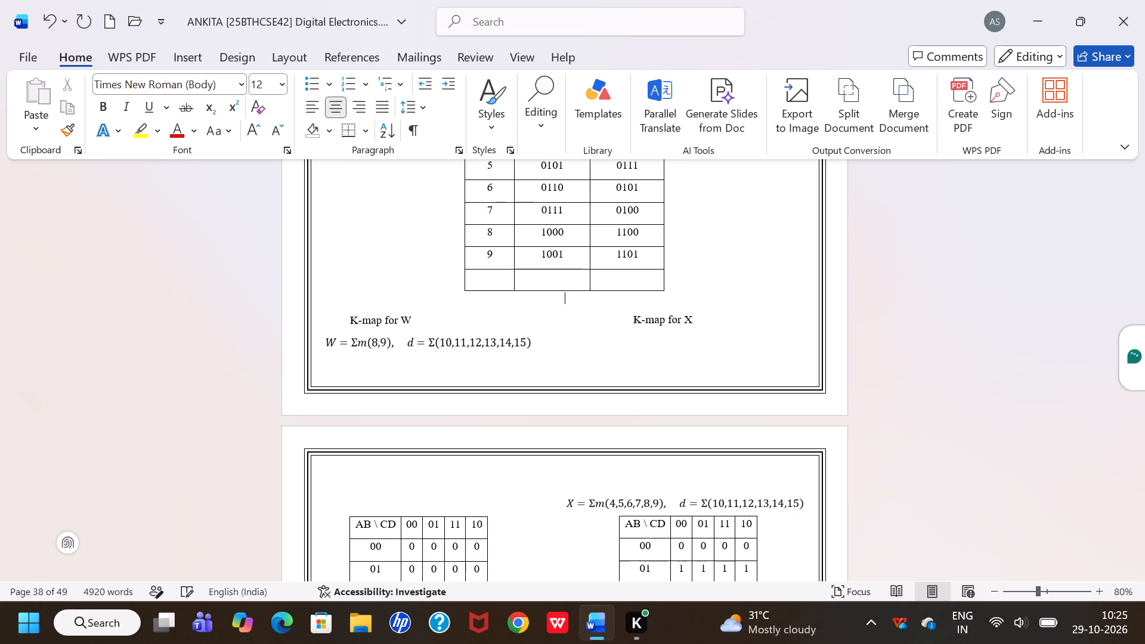
pyautogui.press('Return')
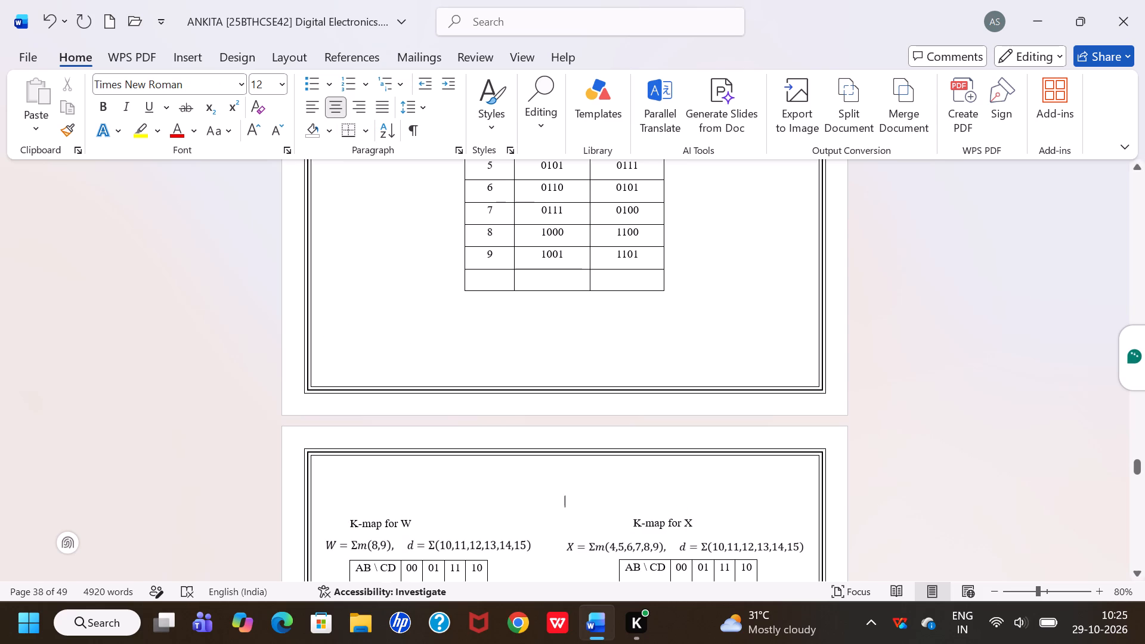
pyautogui.click(357, 486)
pyautogui.click(345, 496)
pyautogui.press('BackSpace')
pyautogui.press('Return')
# Delete the empty last row below decimal 9 in the BCD to Excess-3 truth table.
pyautogui.scroll(1, 345, 496)
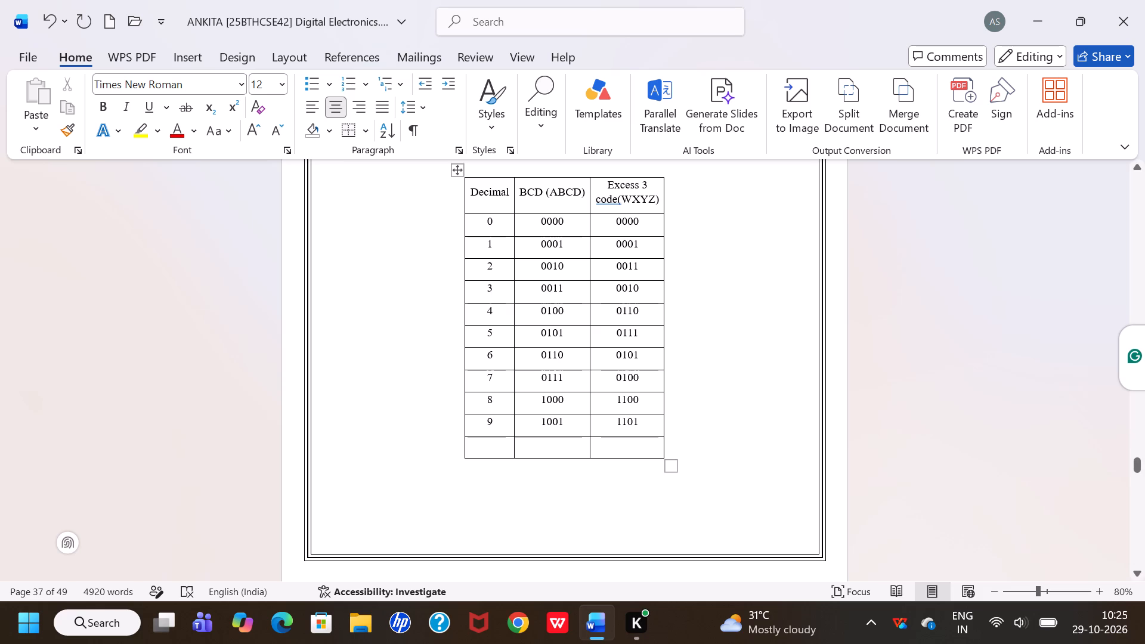
pyautogui.moveTo(479, 449); pyautogui.dragTo(646, 450)
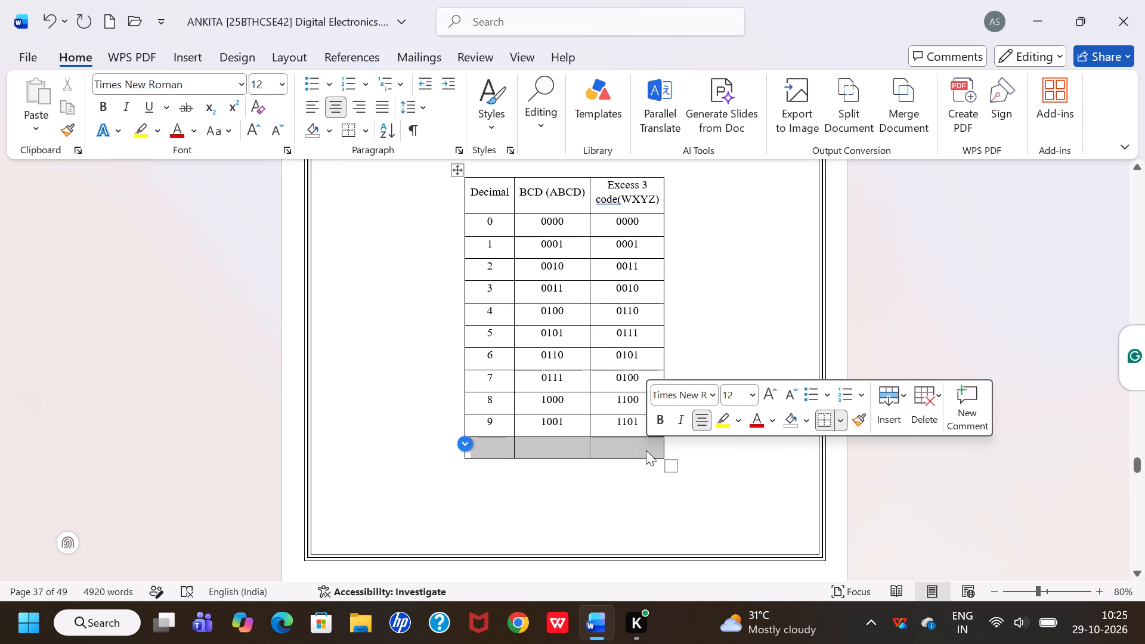
pyautogui.press('BackSpace')
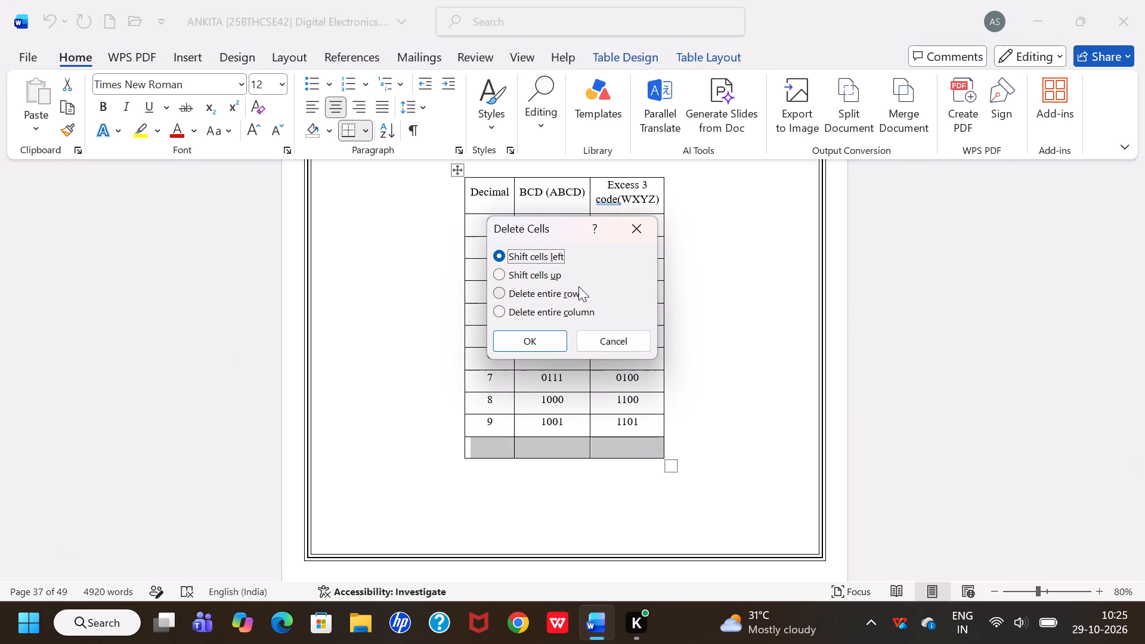
pyautogui.click(577, 286)
pyautogui.click(552, 340)
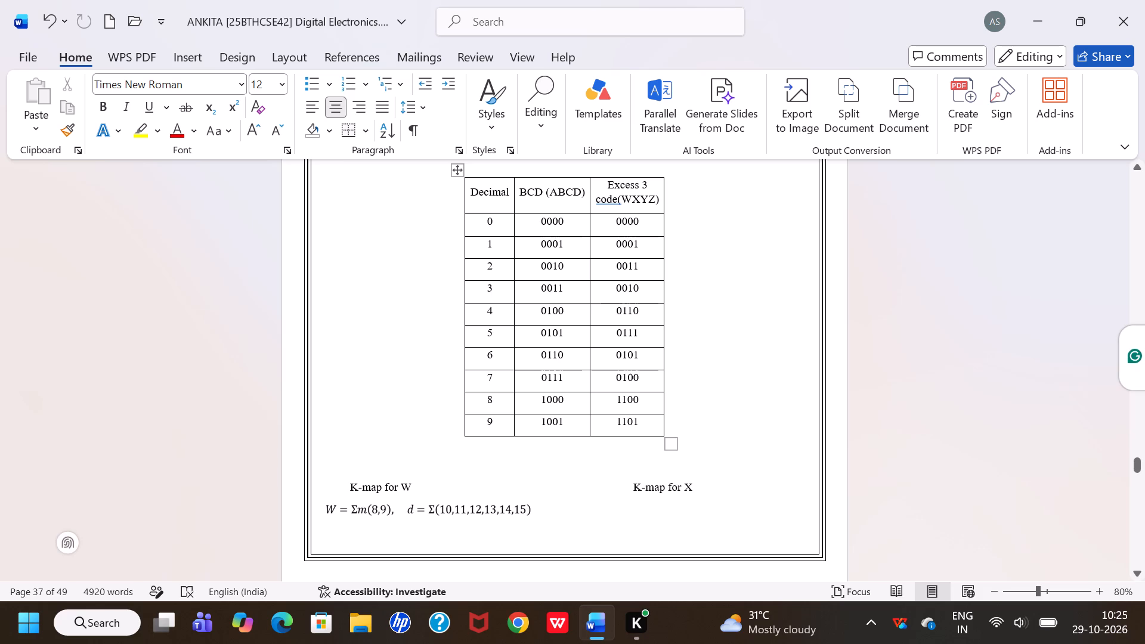
# Insert another blank line between the truth table and the K-map headings to push the K-maps onto the following page.
pyautogui.scroll(2, 724, 461)
pyautogui.scroll(-3, 724, 461)
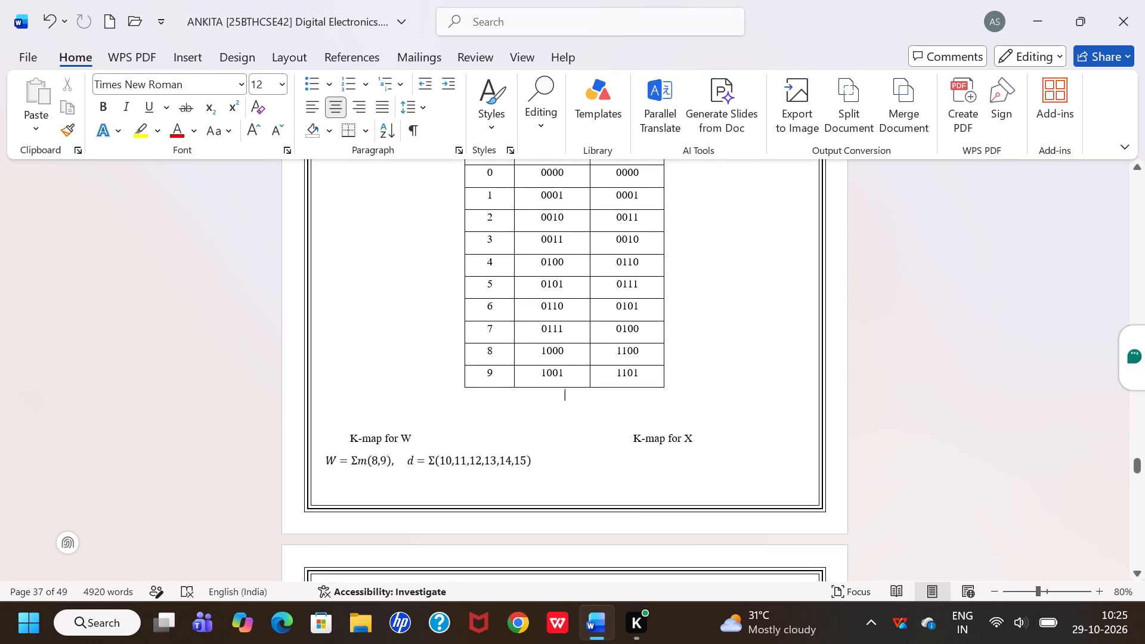
pyautogui.click(370, 423)
pyautogui.press('Return')
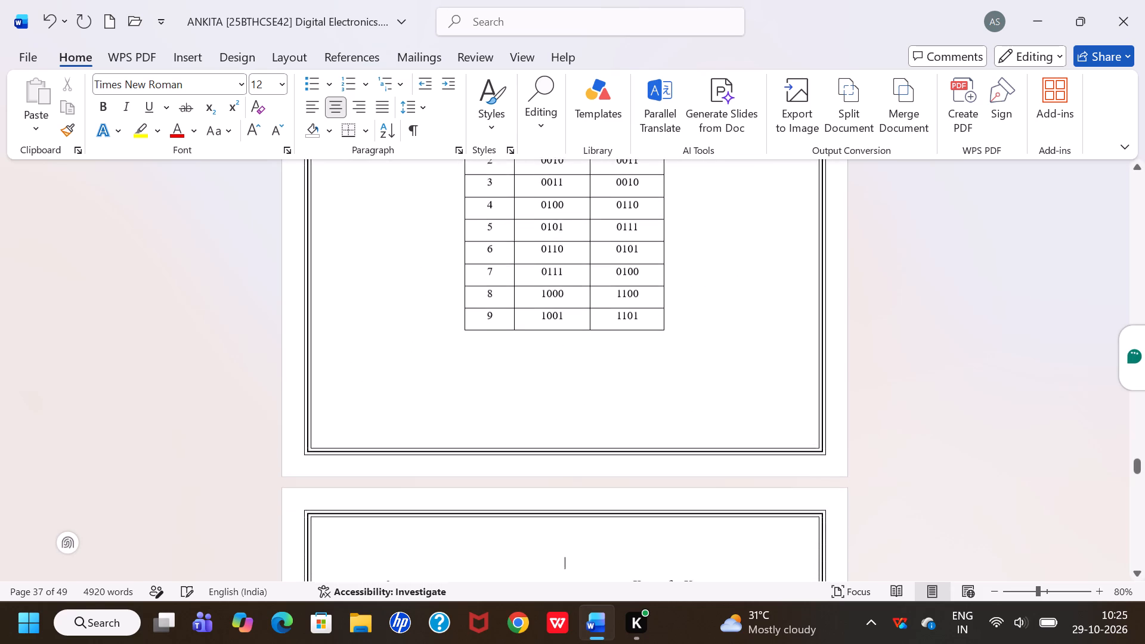
# Add a blank line after the Objective text and another after the Equipment / Software text of Experiment 11.
pyautogui.scroll(-1, 370, 423)
pyautogui.scroll(1, 370, 423)
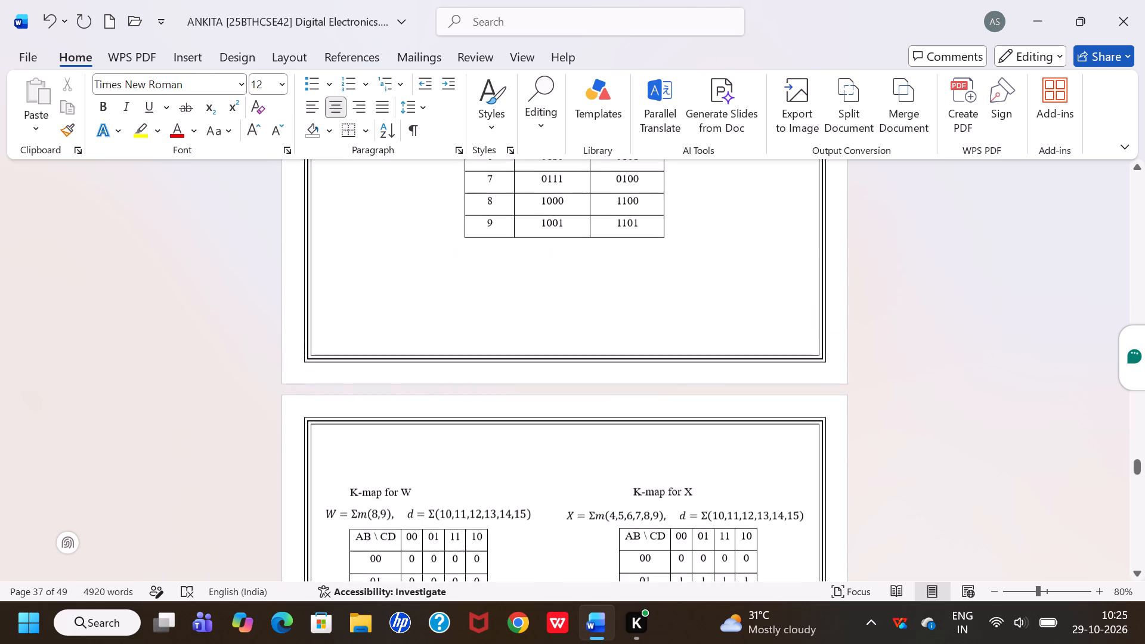
pyautogui.scroll(3, 370, 423)
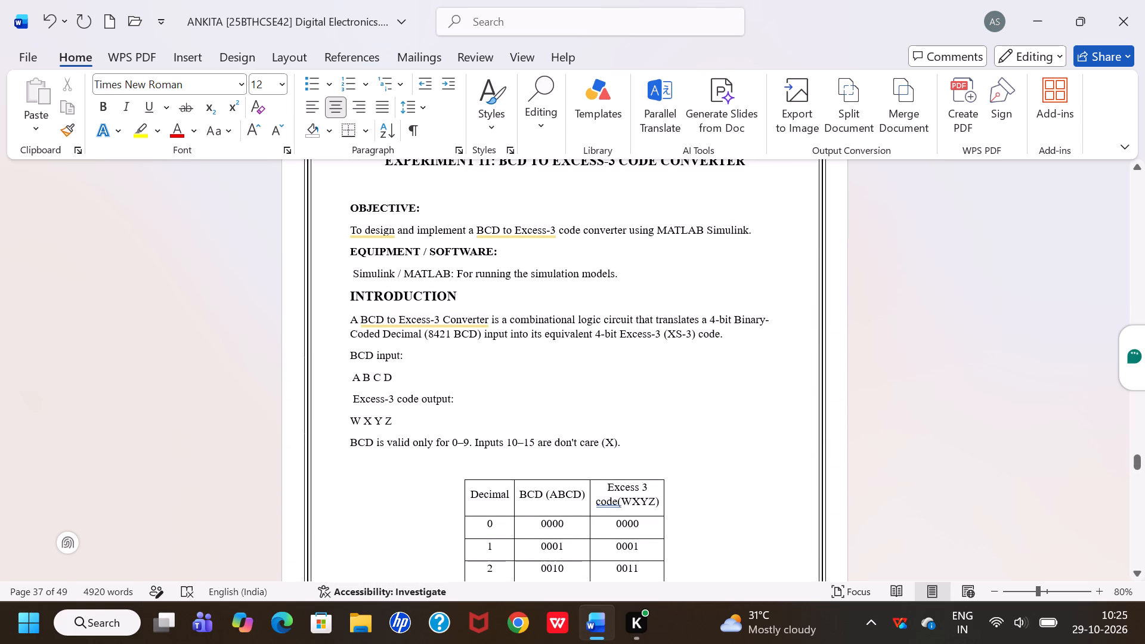
pyautogui.scroll(1, 370, 423)
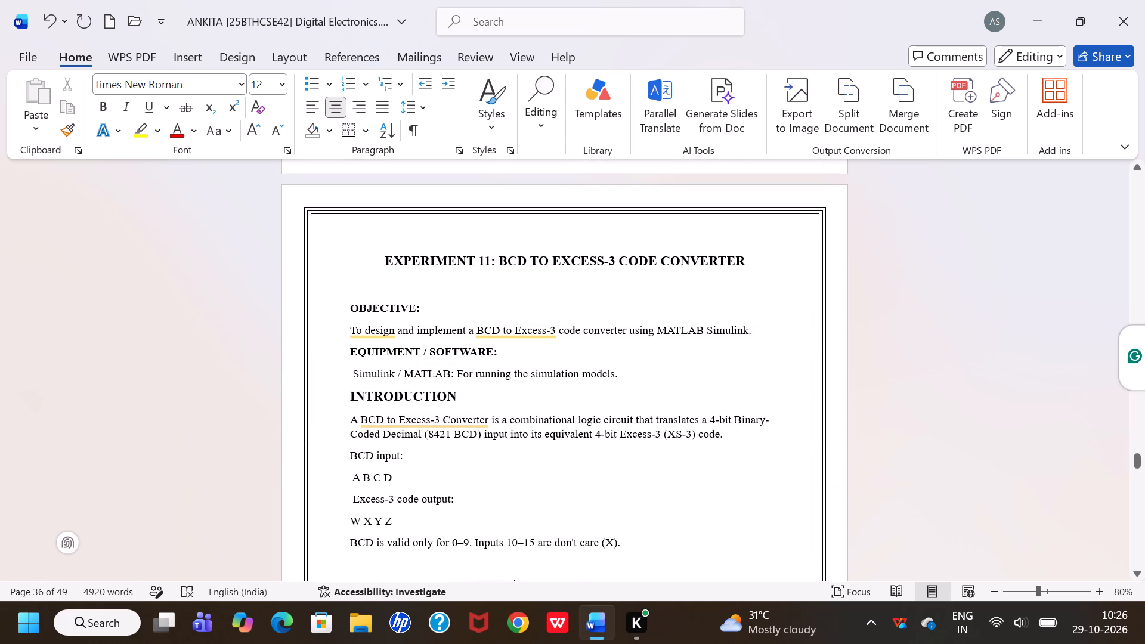
pyautogui.click(764, 332)
pyautogui.press('Return')
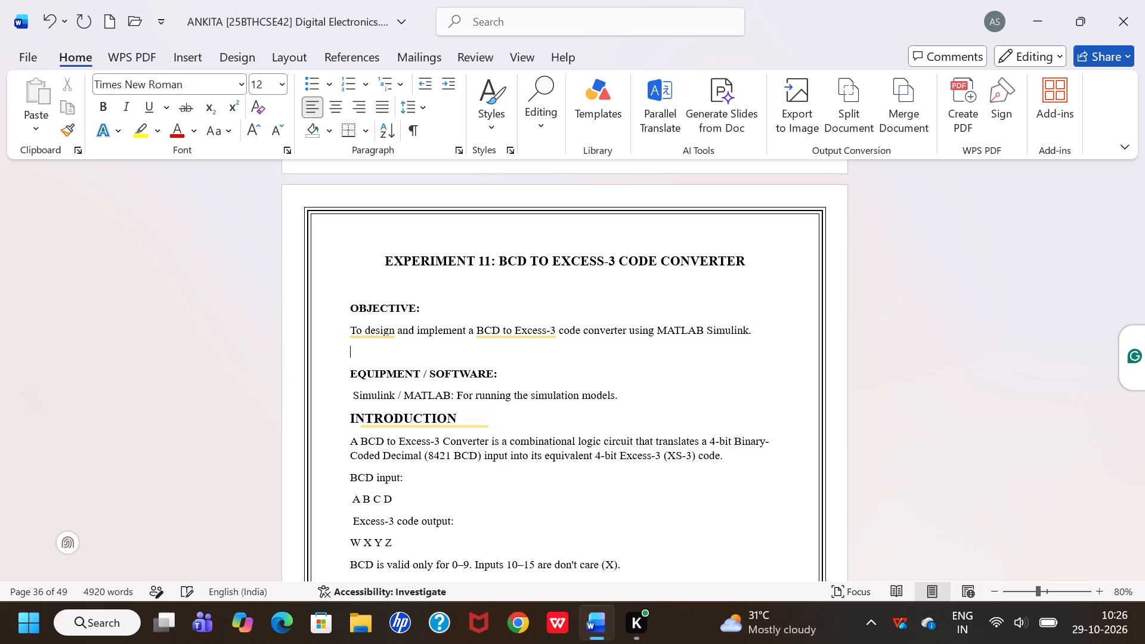
pyautogui.scroll(-1, 764, 332)
pyautogui.click(648, 286)
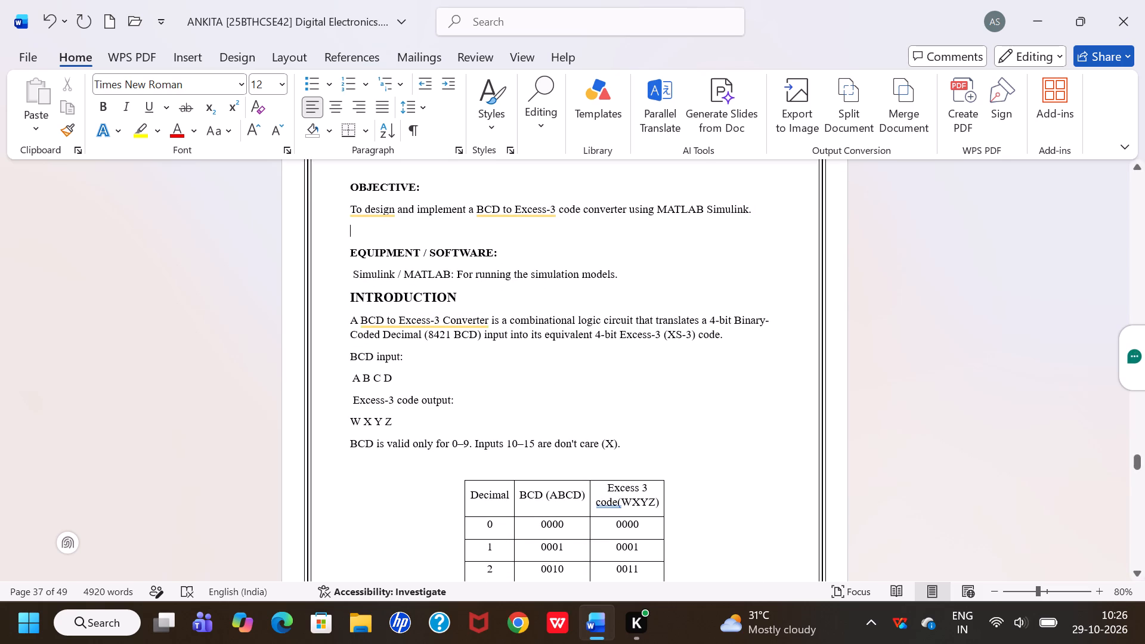
pyautogui.press('Return')
# Change the Excess-3 code for decimal 0 in the truth table to 0011.
pyautogui.scroll(-2, 648, 286)
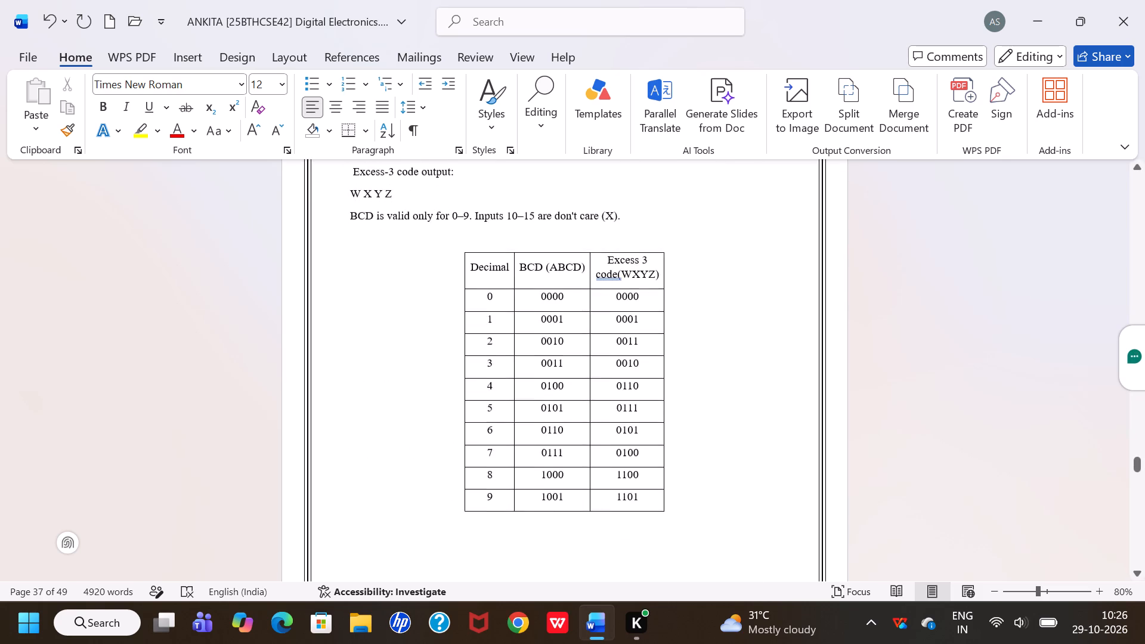
pyautogui.scroll(-1, 648, 286)
pyautogui.scroll(1, 648, 286)
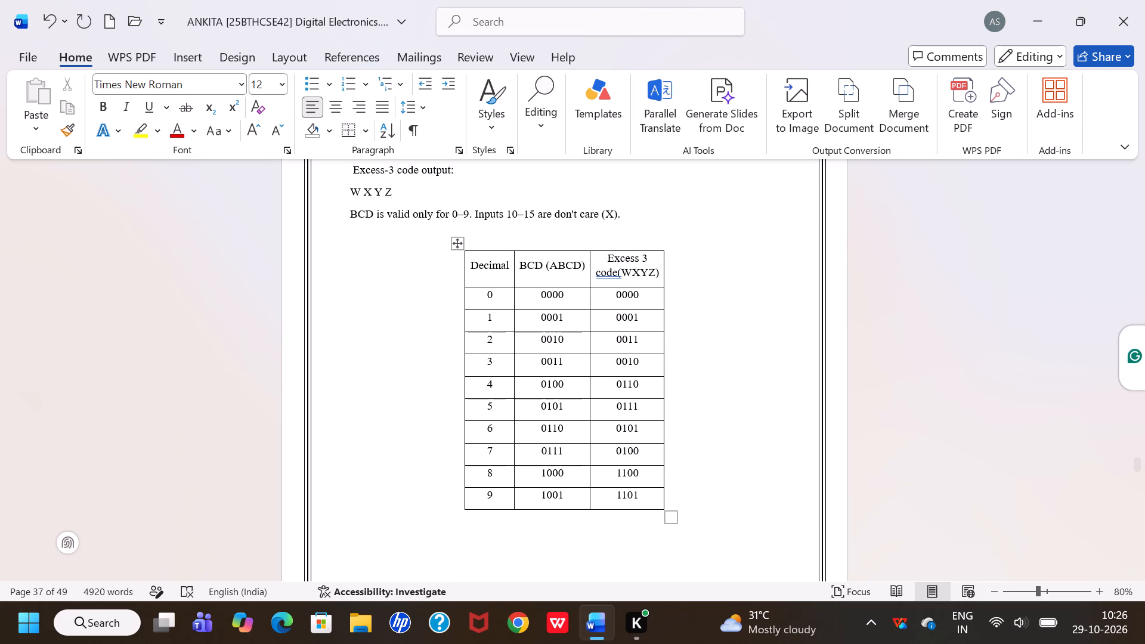
pyautogui.click(646, 299)
pyautogui.press('BackSpace')
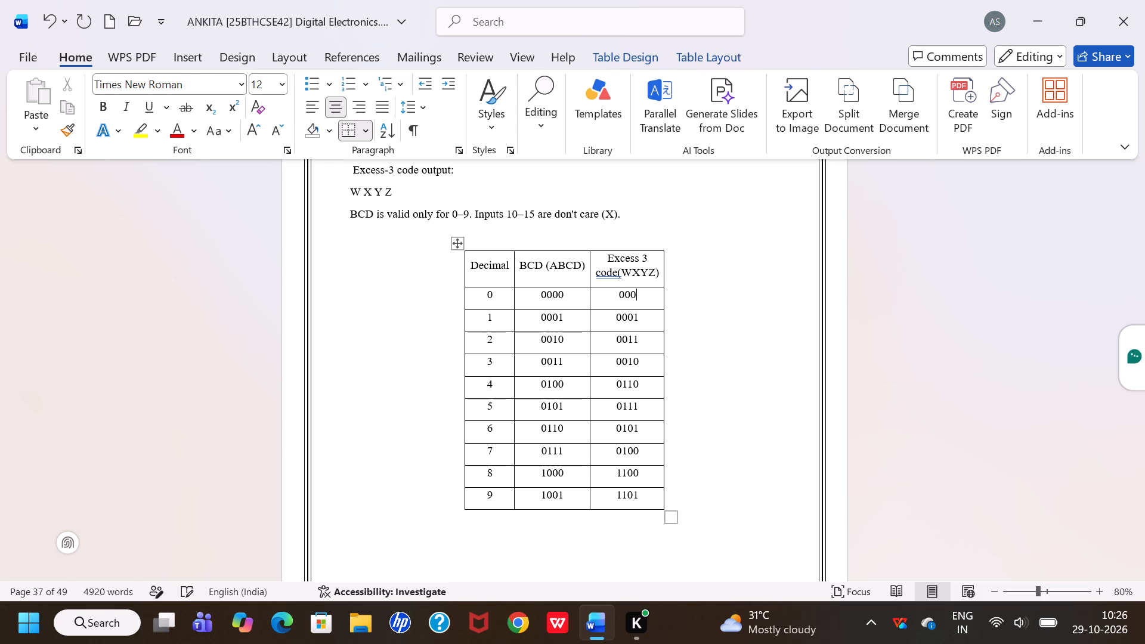
pyautogui.press('BackSpace')
pyautogui.write('11')
# Change the Excess-3 code for decimal 1 in the truth table to 0100.
pyautogui.click(649, 320)
pyautogui.press('BackSpace')
pyautogui.press('BackSpace')
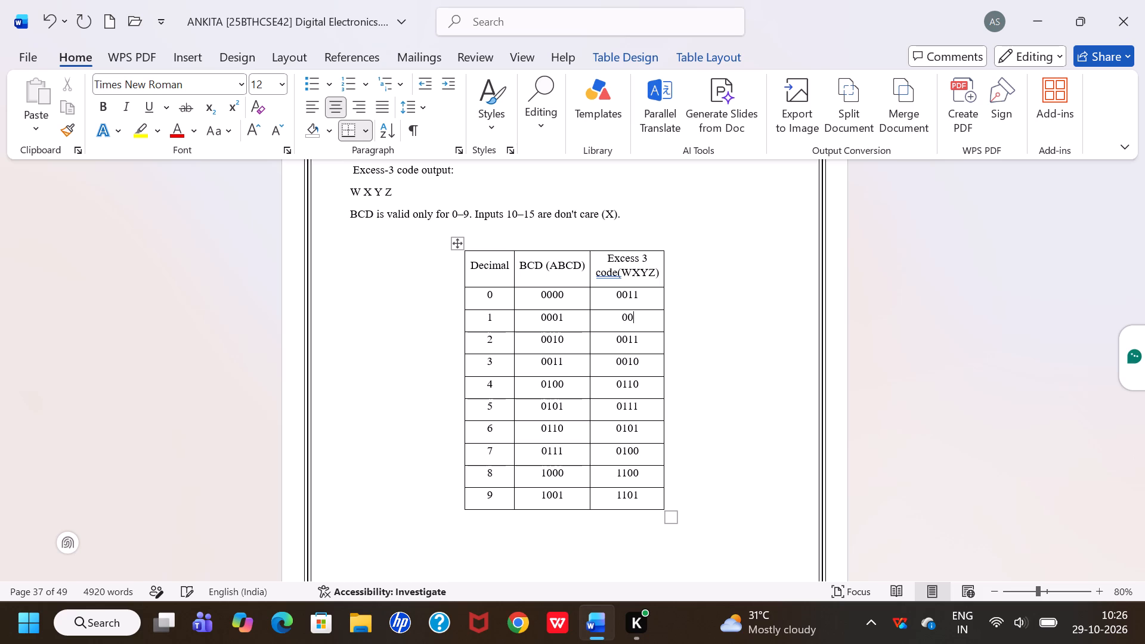
pyautogui.press('BackSpace')
pyautogui.write('100')
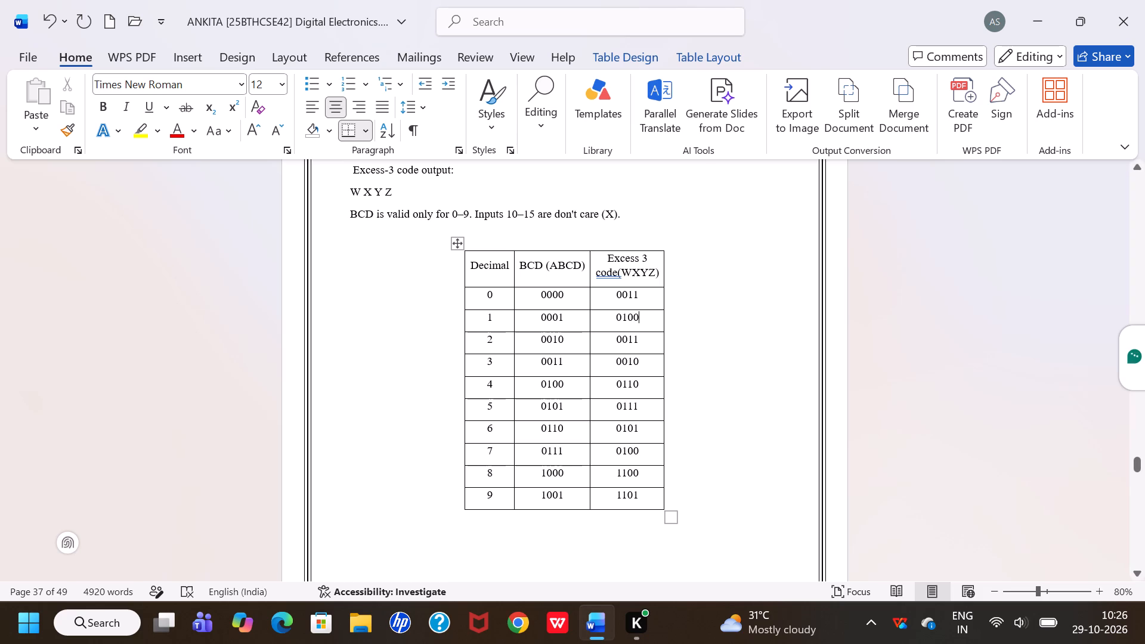
# Change the Excess-3 code for decimal 2 in the truth table to 0101.
pyautogui.click(640, 348)
pyautogui.press('BackSpace')
pyautogui.press('BackSpace')
pyautogui.press('BackSpace')
pyautogui.write('101')
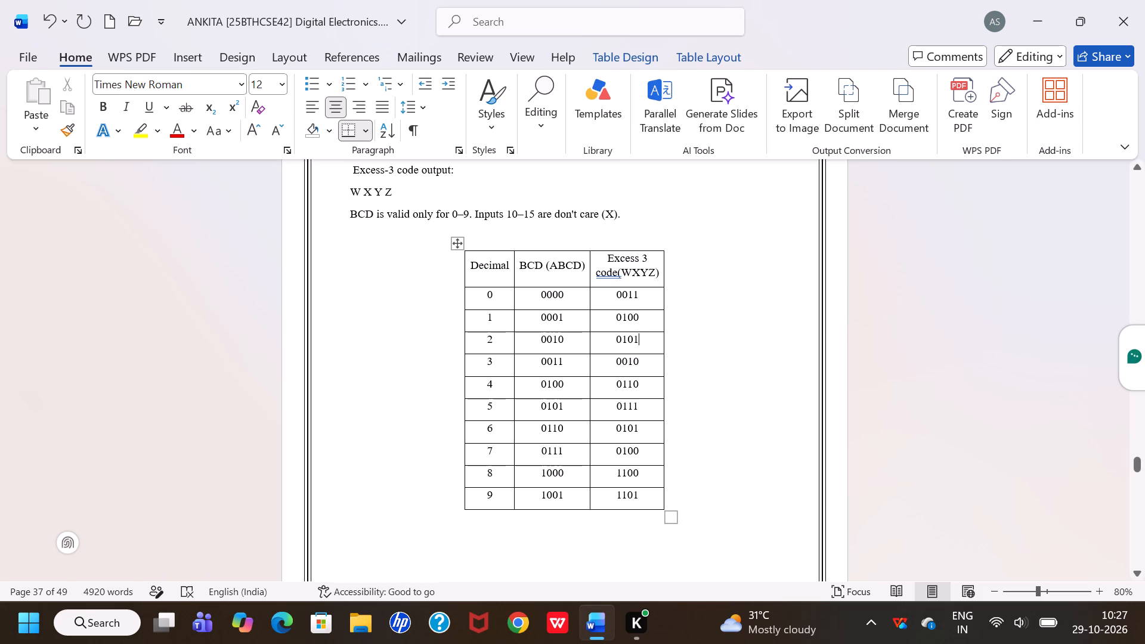
# Change the Excess-3 code for decimal 3 in the truth table to 0110.
pyautogui.click(642, 369)
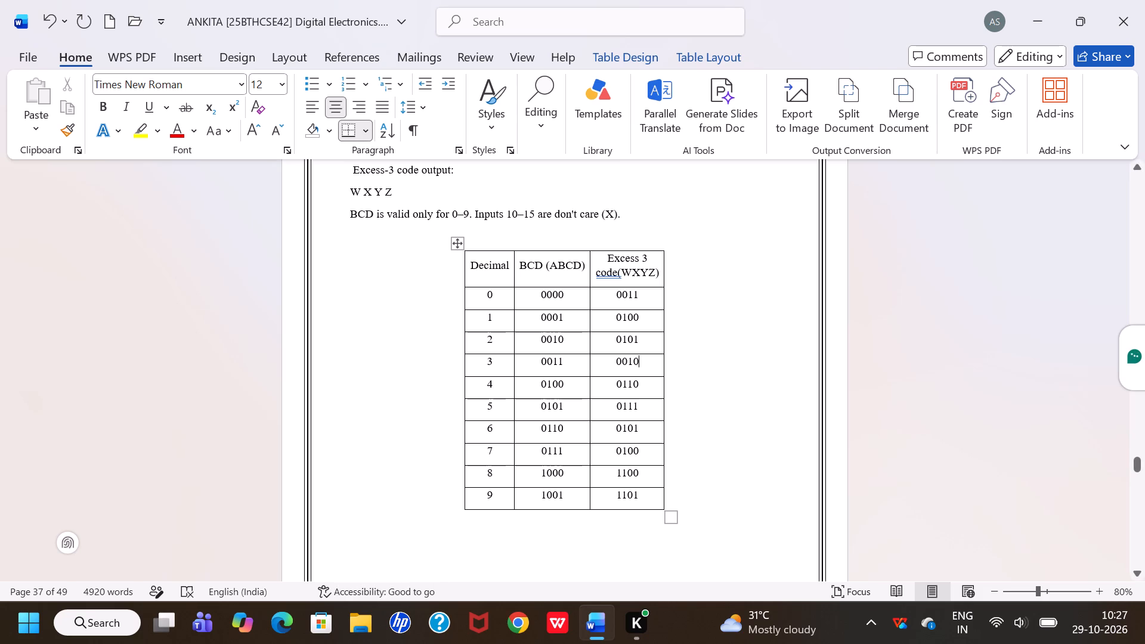
pyautogui.click(627, 362)
pyautogui.press('BackSpace')
pyautogui.press('1')
# Change the Excess-3 code for decimal 4 in the truth table to 0111.
pyautogui.click(646, 388)
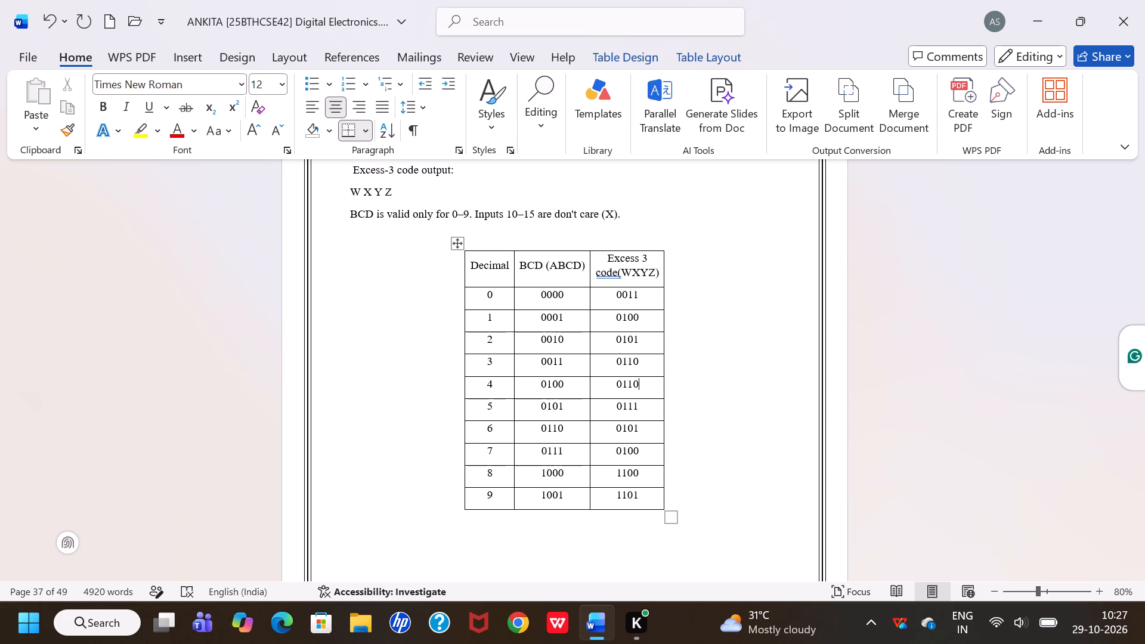
pyautogui.press('BackSpace')
pyautogui.press('1')
# Change the Excess-3 code for decimal 5 in the truth table to 1000.
pyautogui.click(648, 411)
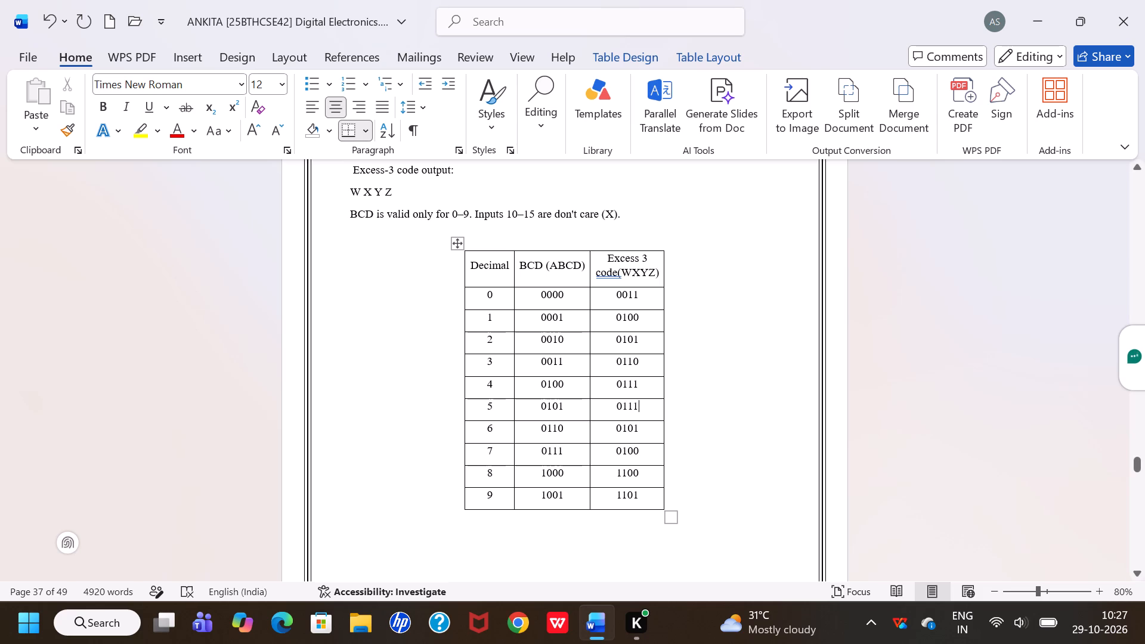
pyautogui.press('BackSpace')
pyautogui.press('BackSpace')
pyautogui.press('BackSpace')
pyautogui.press('BackSpace')
pyautogui.write('1000')
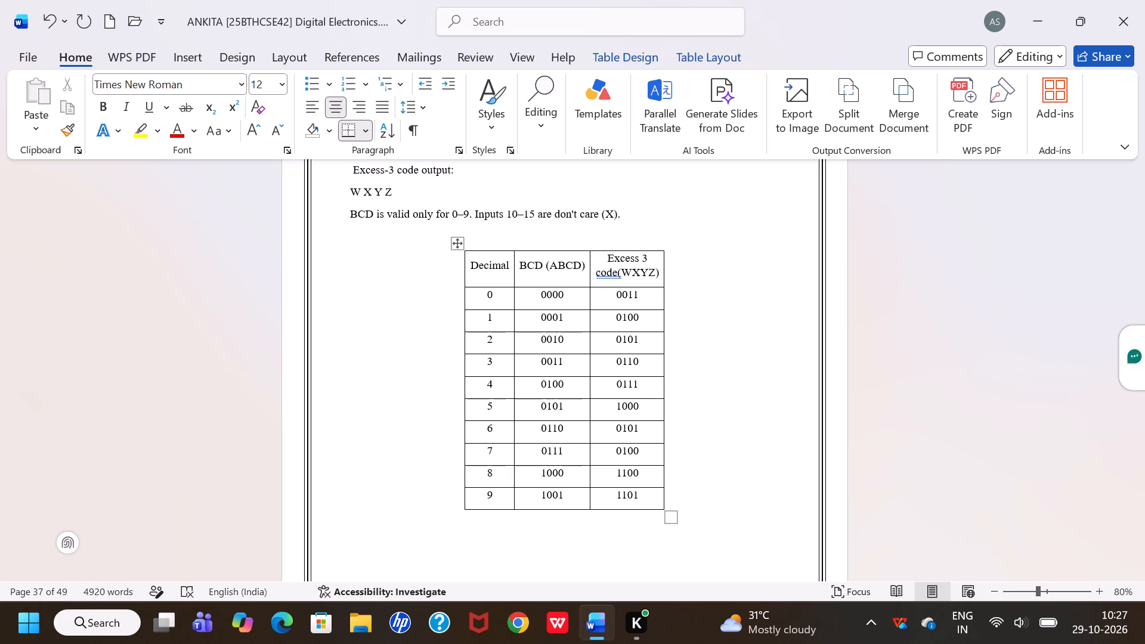
# Change the Excess-3 code for decimal 6 in the truth table to 1001.
pyautogui.click(646, 432)
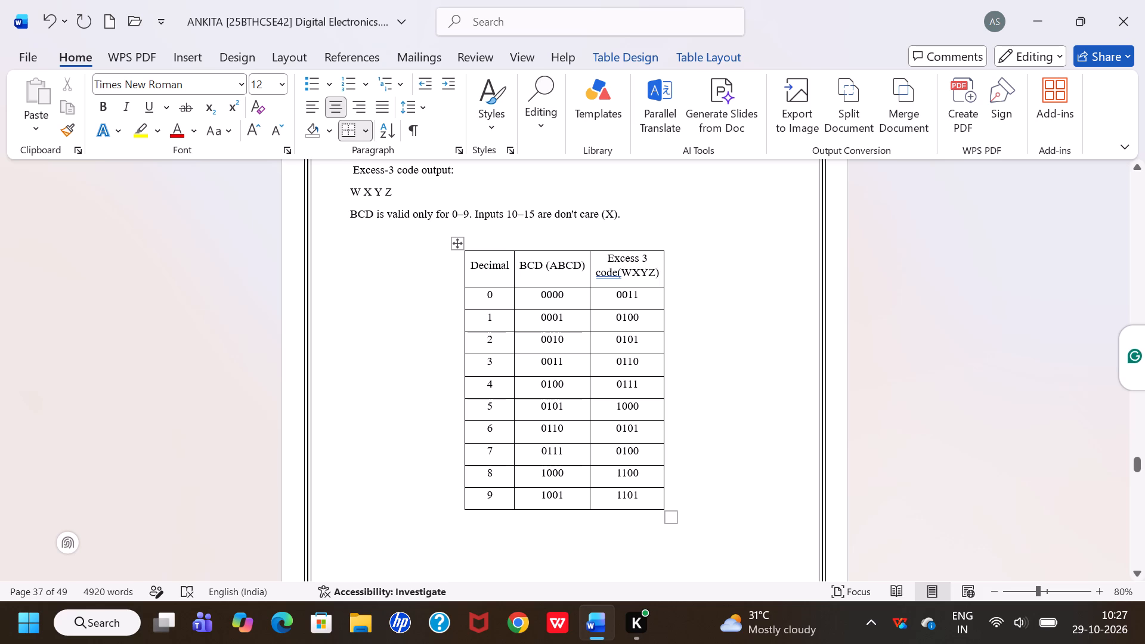
pyautogui.click(627, 430)
pyautogui.press('BackSpace')
pyautogui.press('BackSpace')
pyautogui.write('10')
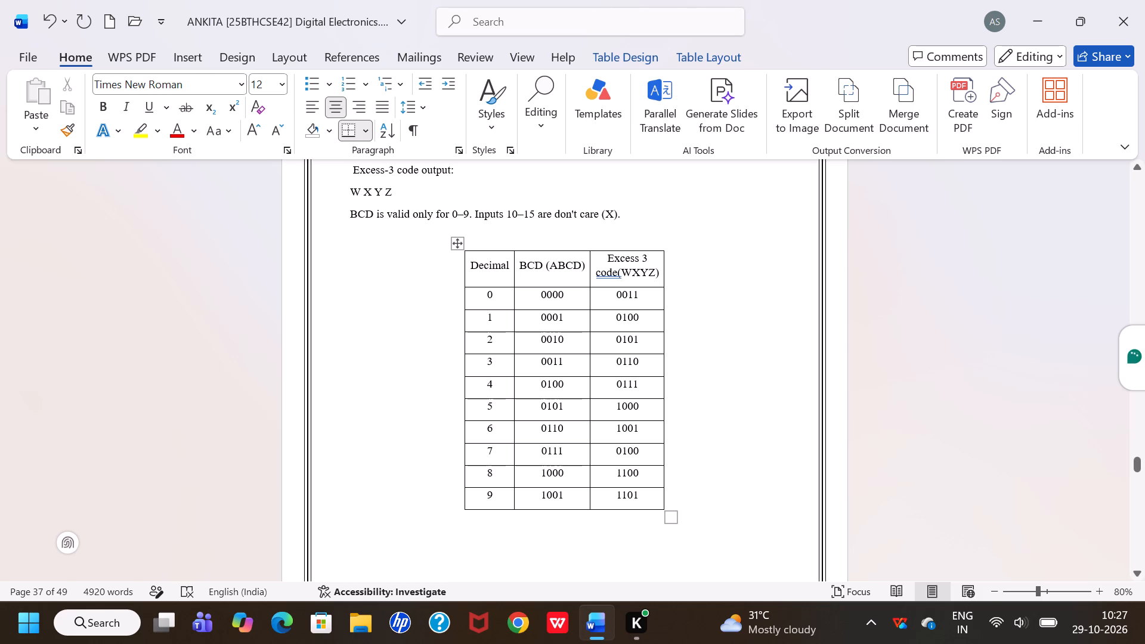
# Change the Excess-3 code for decimal 7 in the truth table to 1010.
pyautogui.click(643, 453)
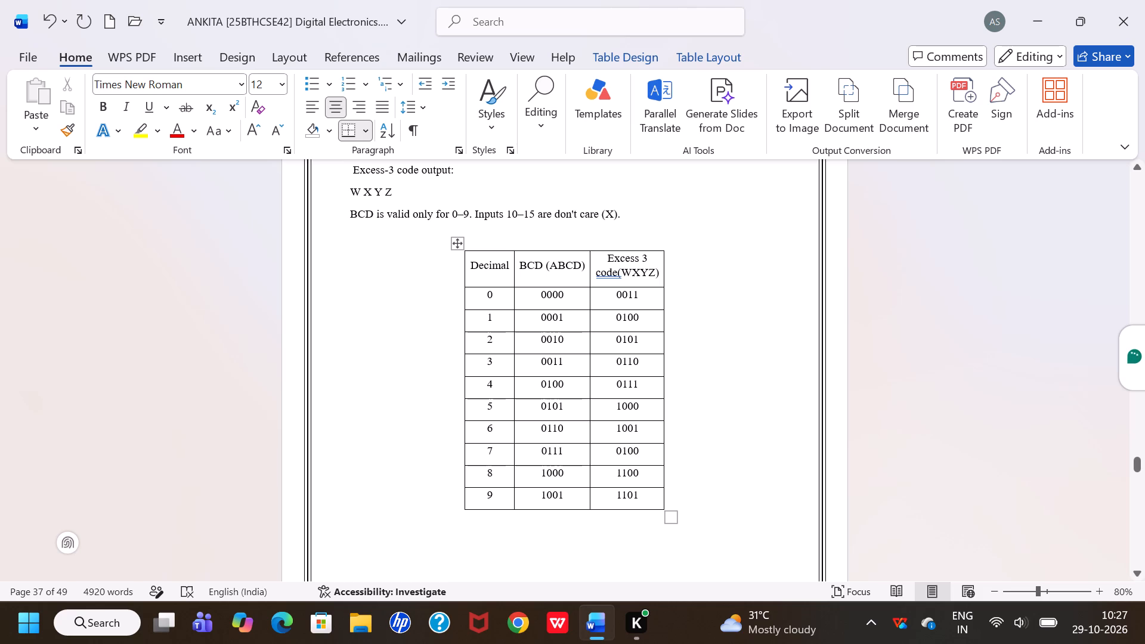
pyautogui.click(633, 451)
pyautogui.press('BackSpace')
pyautogui.press('BackSpace')
pyautogui.press('BackSpace')
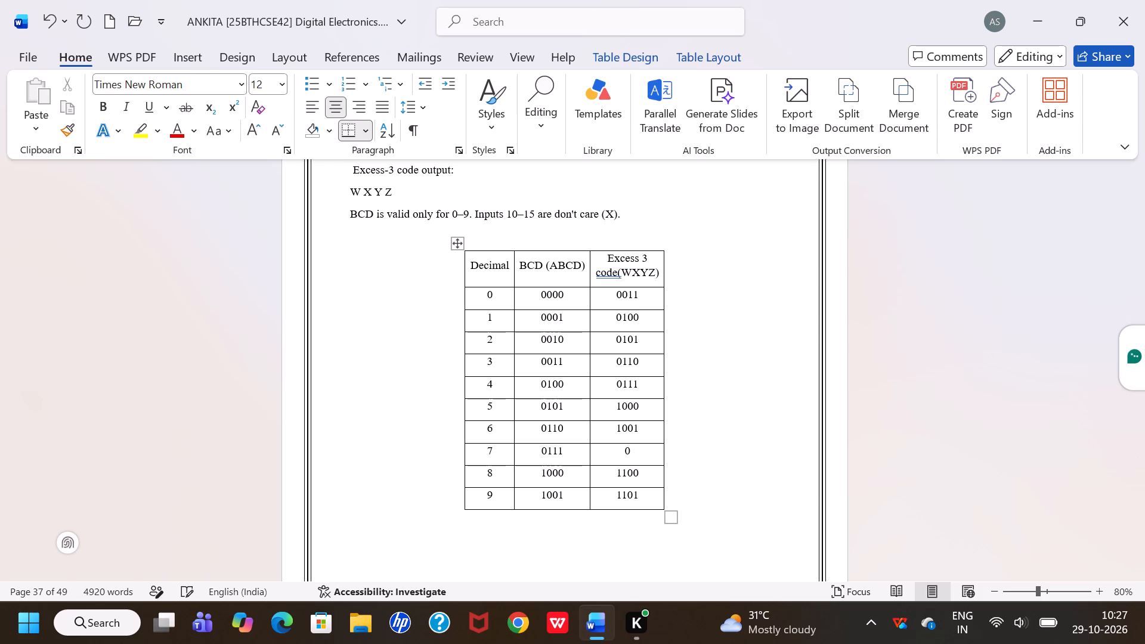
pyautogui.write('101')
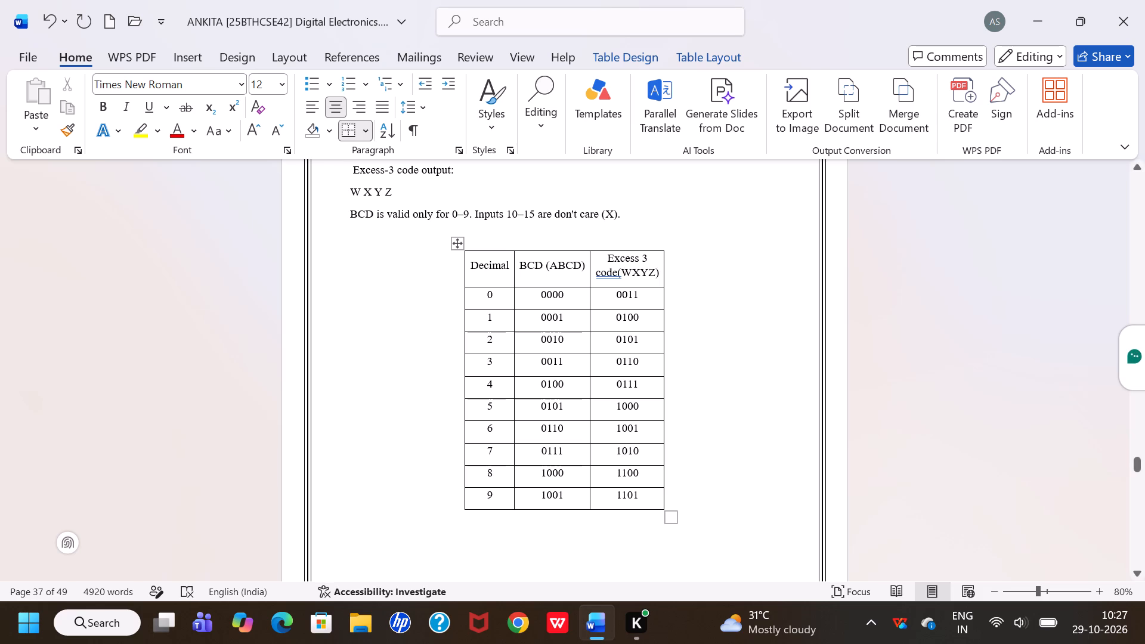
# Change the Excess-3 code for decimal 8 in the truth table to 1011.
pyautogui.click(649, 477)
pyautogui.press('BackSpace')
pyautogui.press('BackSpace')
pyautogui.press('BackSpace')
pyautogui.write('011')
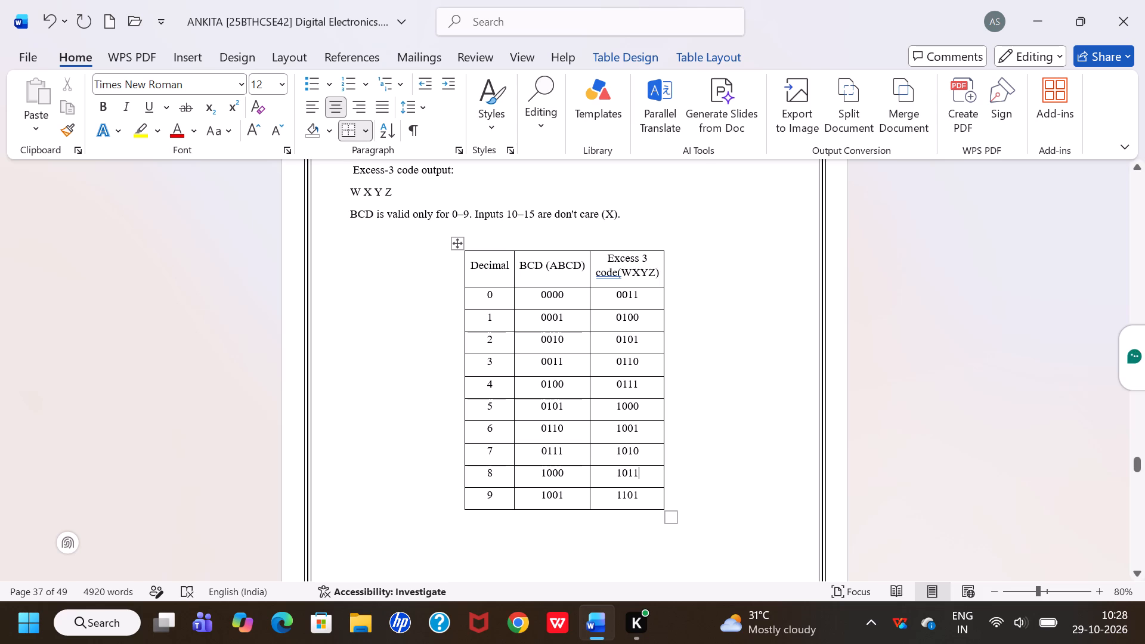
# Change the Excess-3 code for decimal 9 in the truth table to 1100.
pyautogui.click(640, 496)
pyautogui.press('BackSpace')
pyautogui.press('0')
# Save the Digital Electronics document.
pyautogui.hotkey('ctrl', 's')
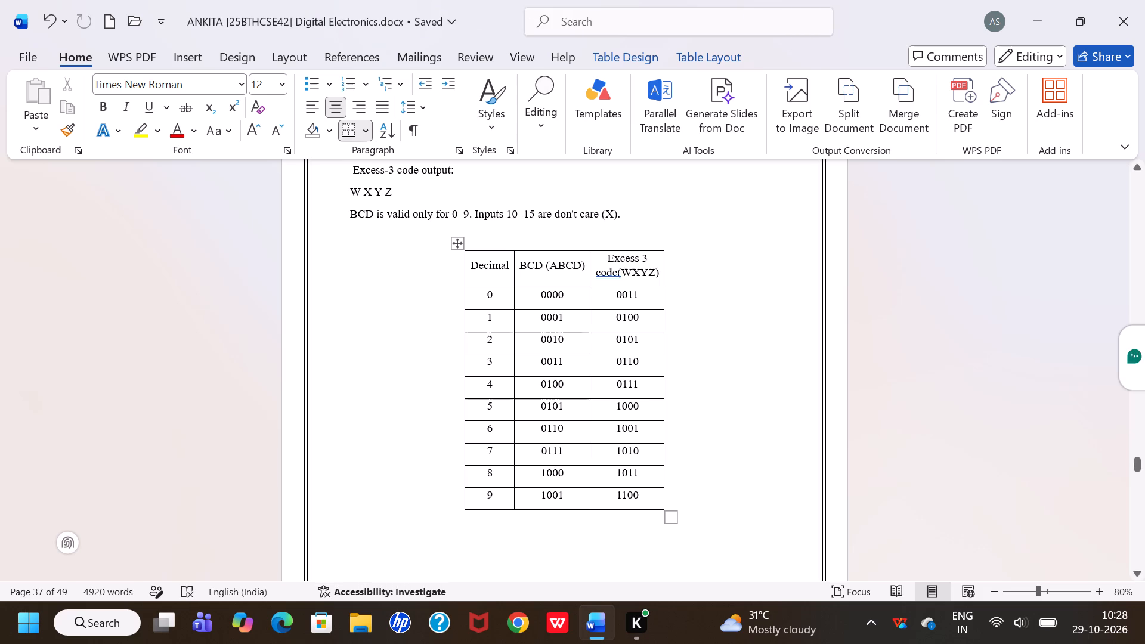
# Remove the extra blank line between the Experiment 11 K-maps and the simplified expression table.
pyautogui.scroll(-3, 724, 417)
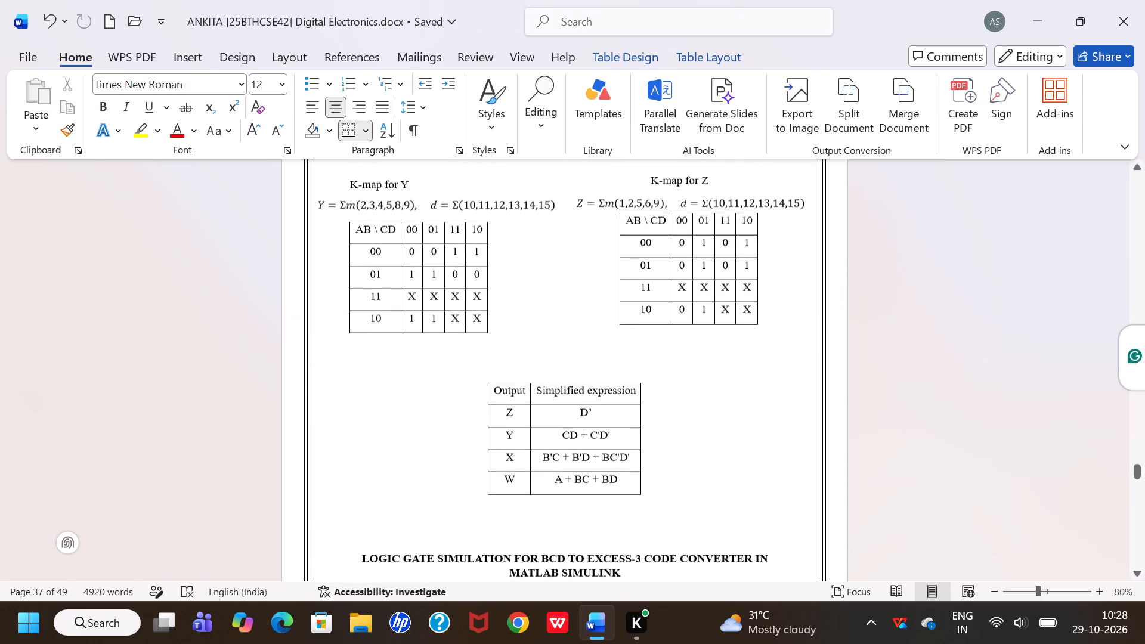
pyautogui.scroll(-2, 724, 417)
pyautogui.scroll(2, 724, 417)
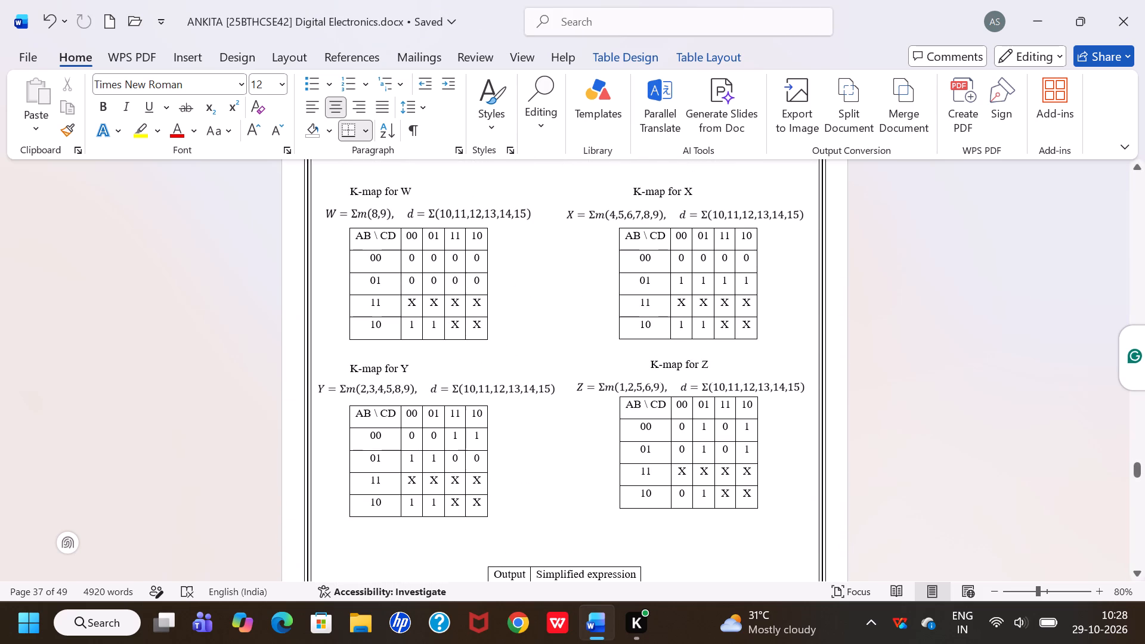
pyautogui.click(524, 547)
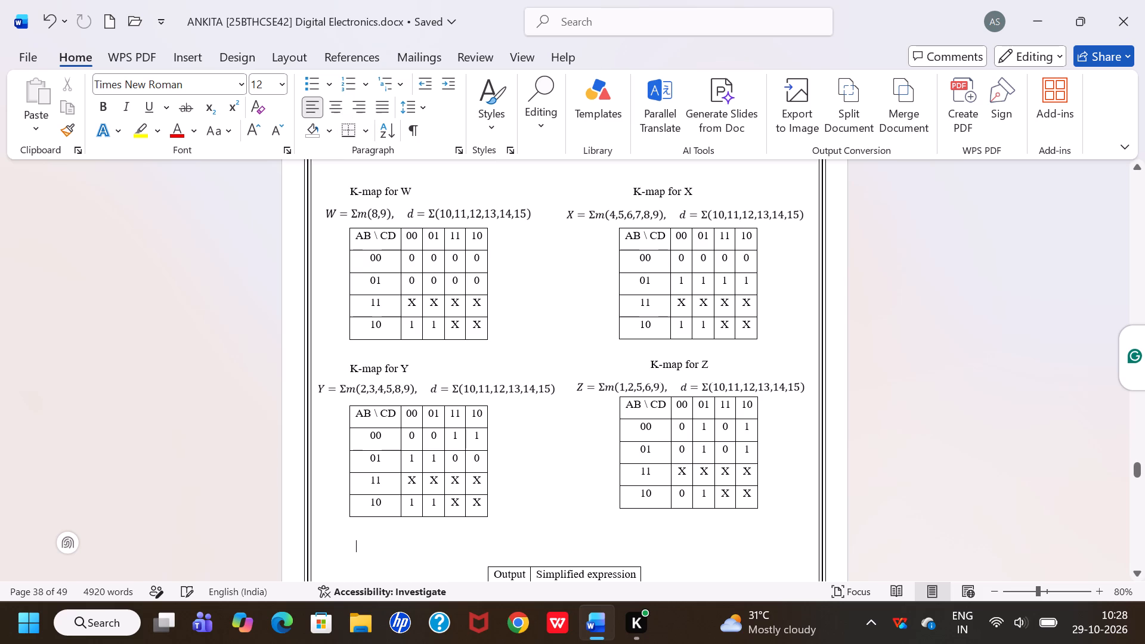
pyautogui.press('BackSpace')
pyautogui.press('BackSpace')
pyautogui.press('BackSpace')
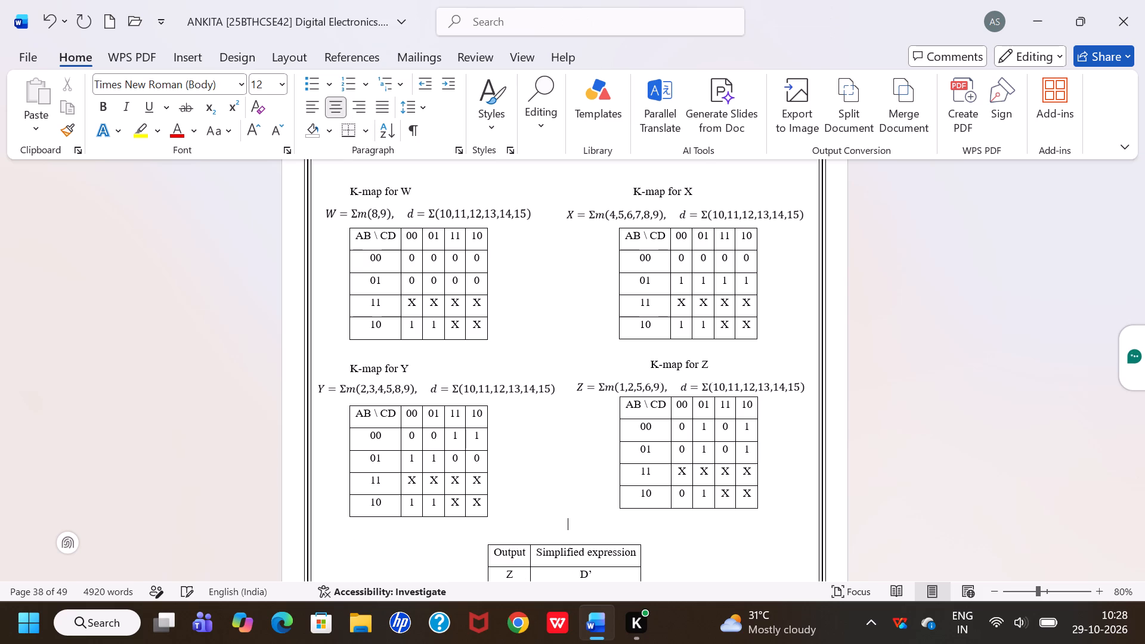
# Review the simplified expressions, K-maps and truth table of the BCD to Excess-3 experiment.
pyautogui.scroll(-2, 524, 547)
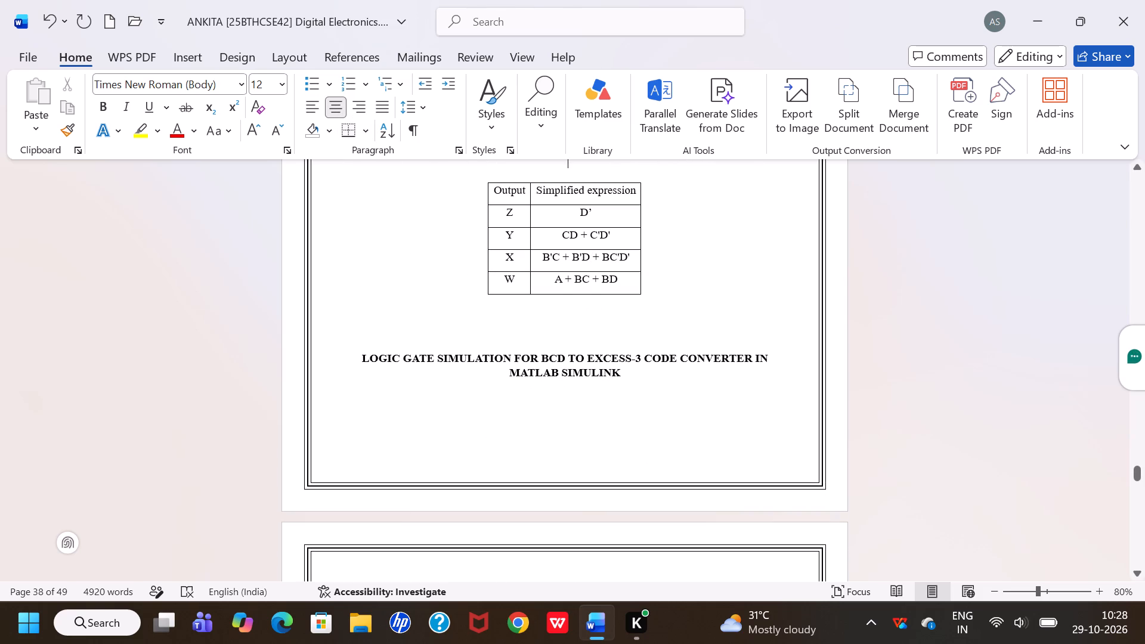
pyautogui.scroll(3, 524, 547)
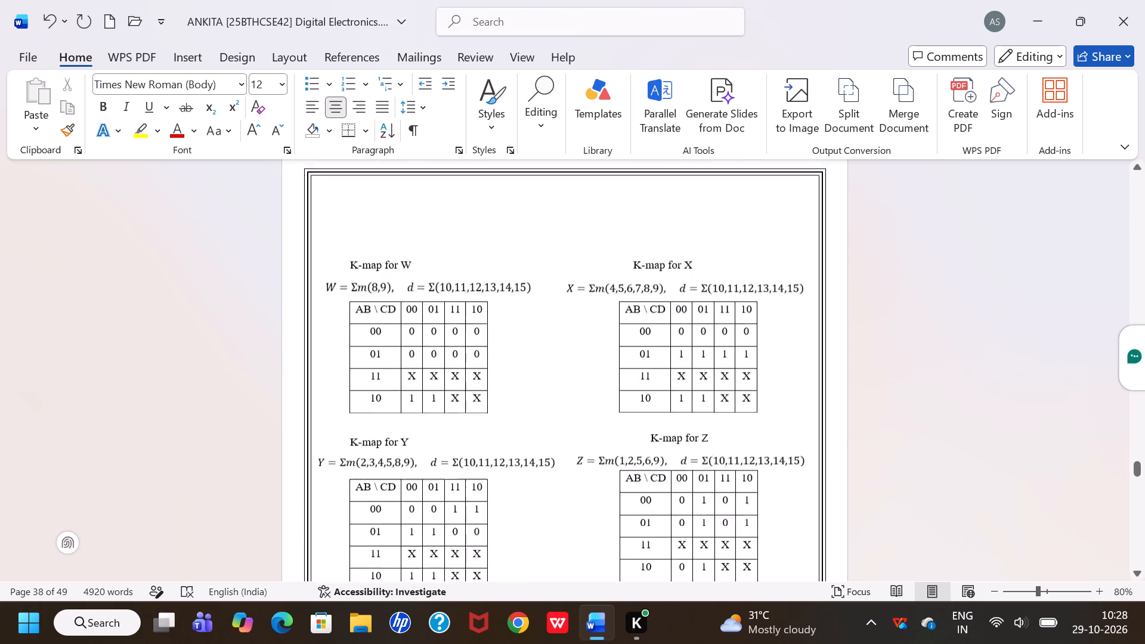
pyautogui.scroll(3, 524, 547)
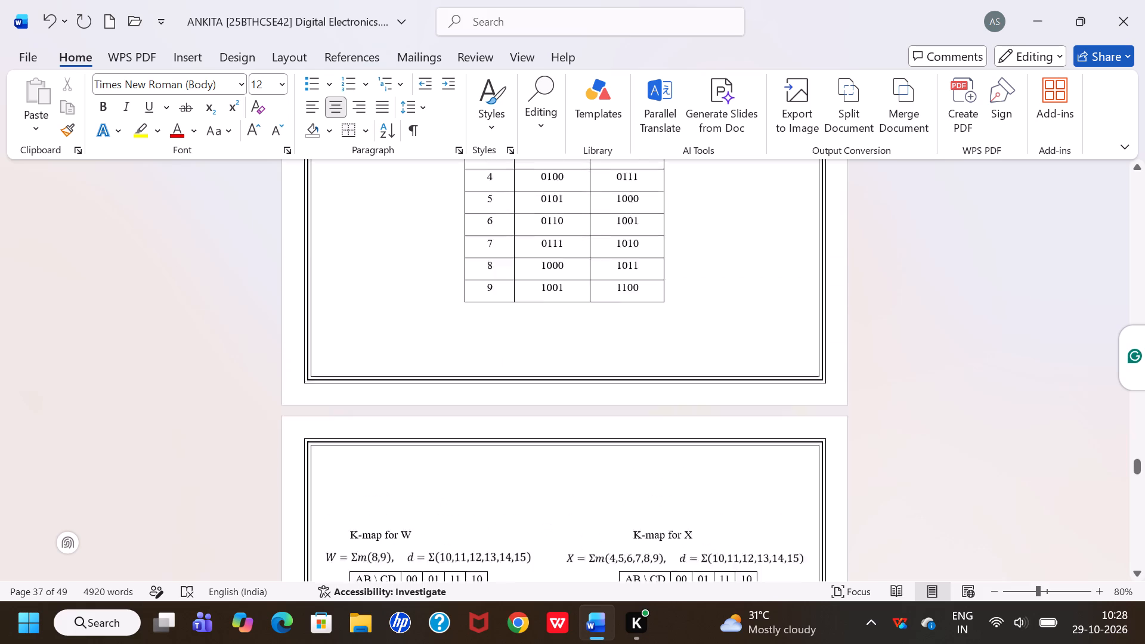
pyautogui.scroll(1, 524, 547)
pyautogui.scroll(-2, 524, 547)
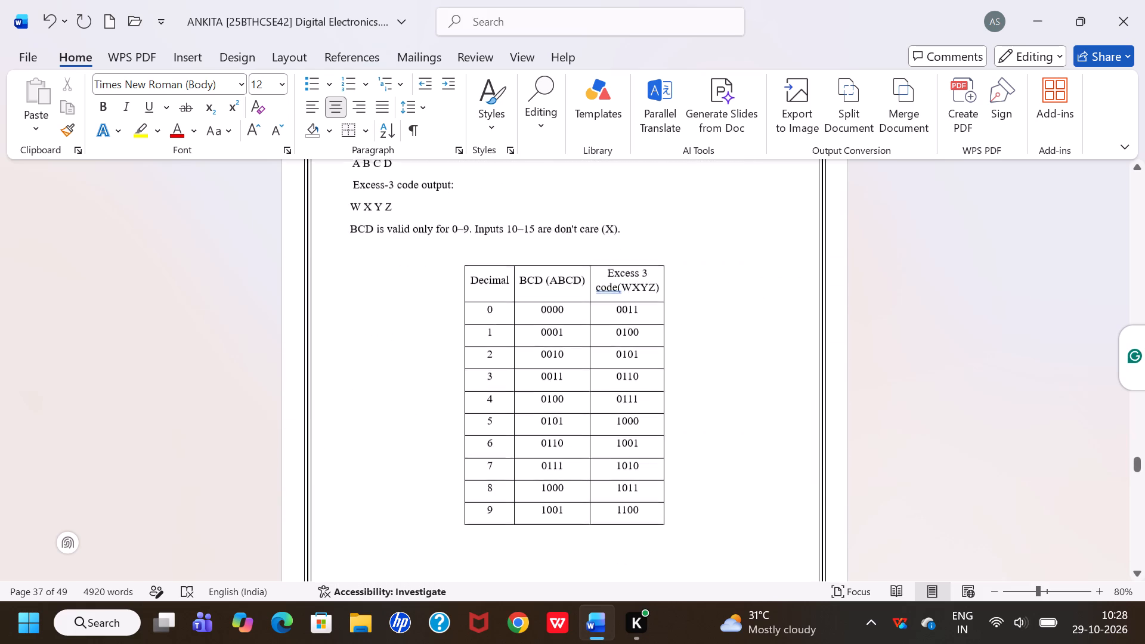
# Insert blank lines before the Experiment 12: BCD to Gray Code Converter heading so it starts at the top of a new page.
pyautogui.scroll(-3, 524, 547)
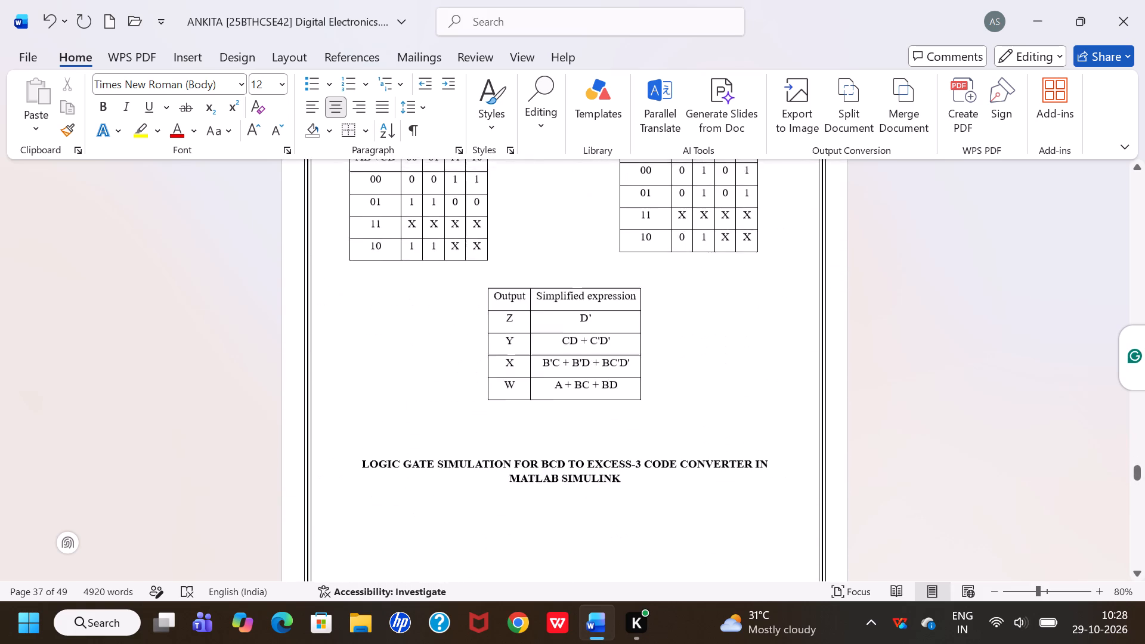
pyautogui.scroll(-2, 524, 547)
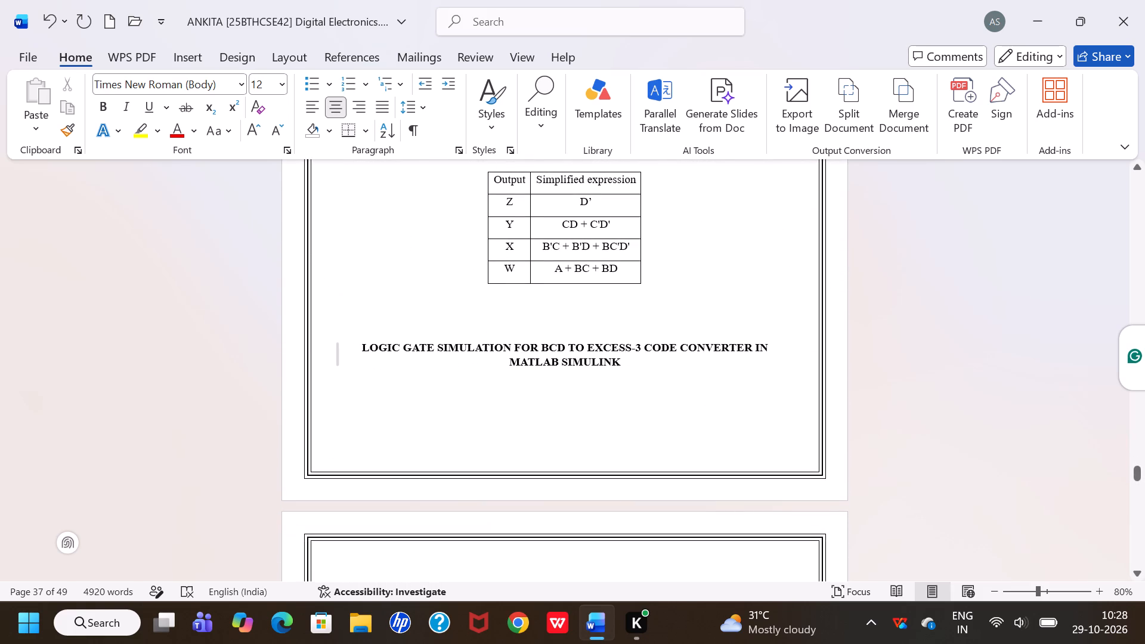
pyautogui.scroll(-1, 363, 320)
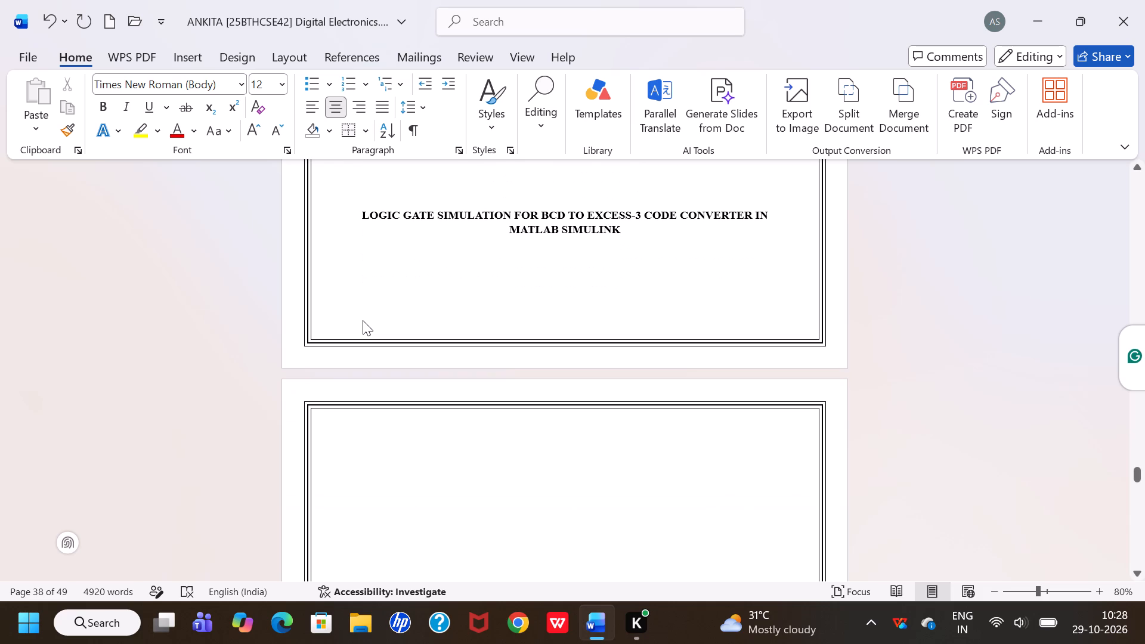
pyautogui.scroll(-2, 465, 431)
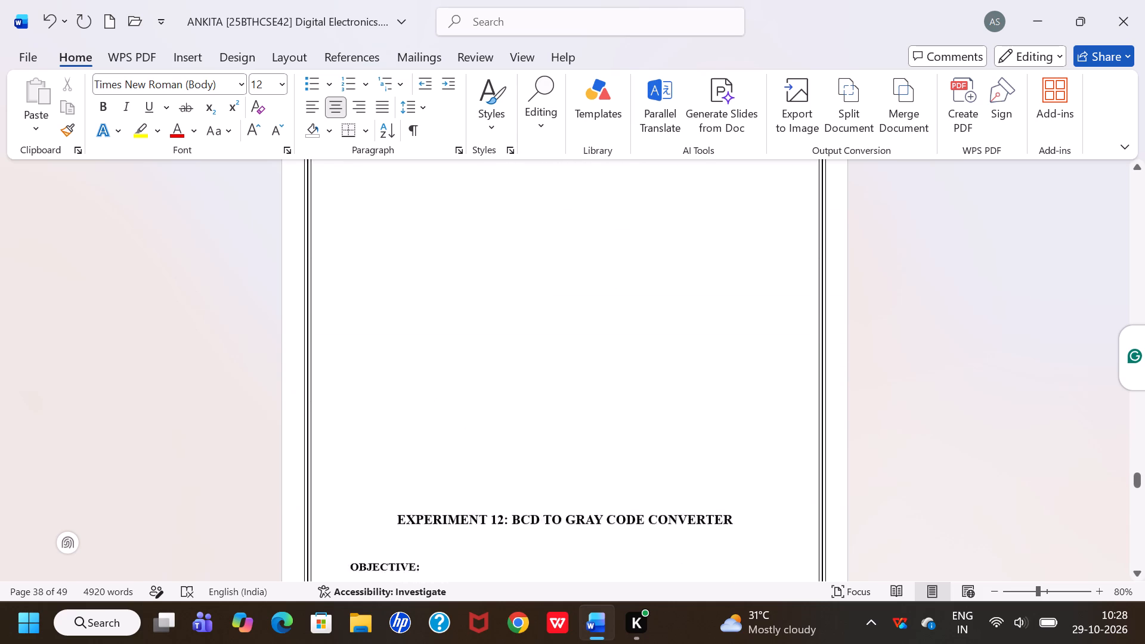
pyautogui.scroll(-1, 465, 431)
pyautogui.click(395, 436)
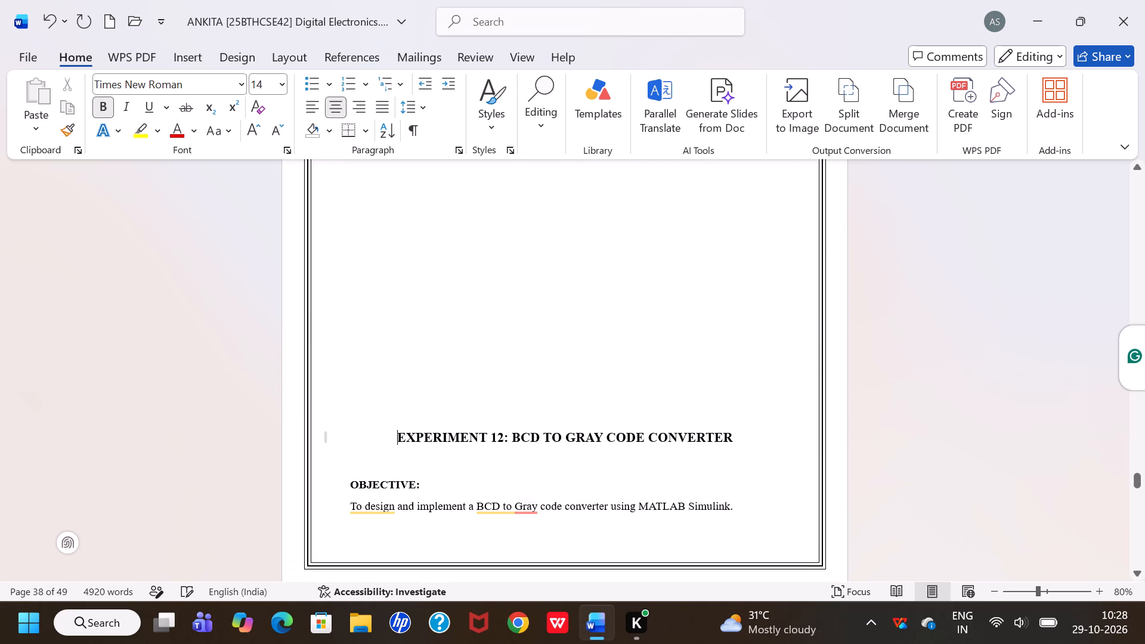
pyautogui.press('Return')
pyautogui.press('Return')
pyautogui.press('Return')
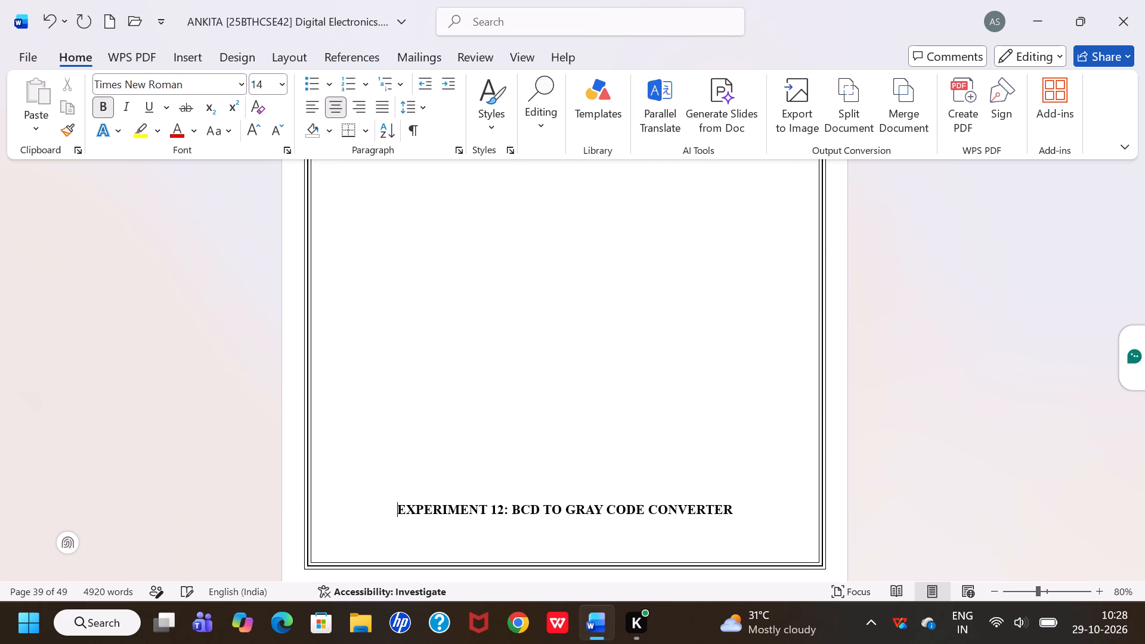
pyautogui.press('Return')
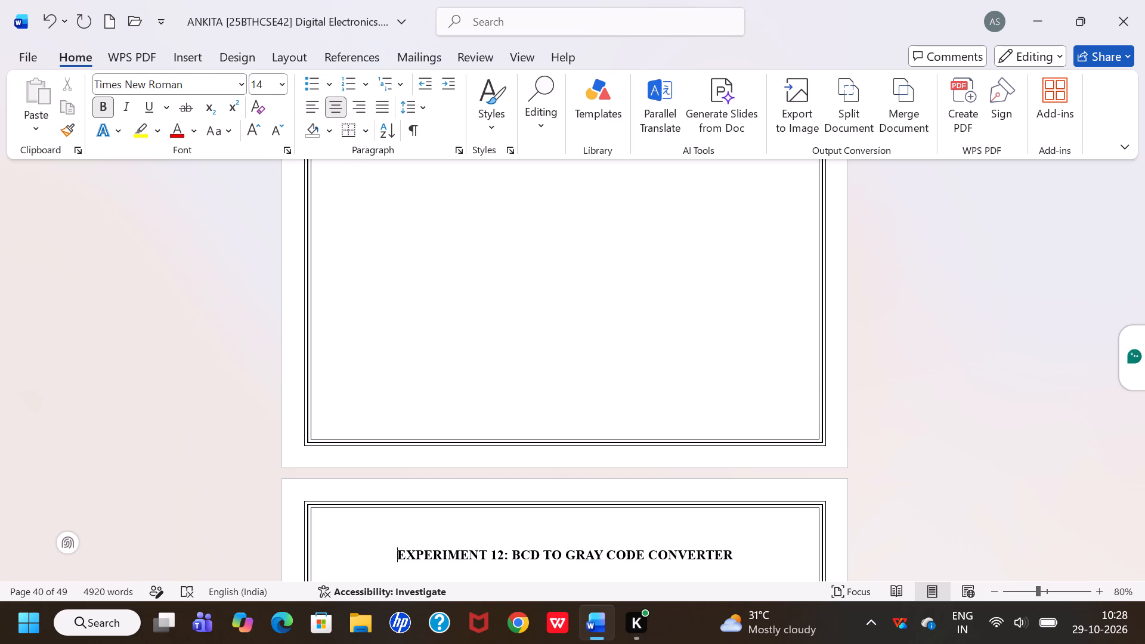
# Look through Experiment 12's truth table, K-maps, simplified expressions and the page for its logic gate simulation.
pyautogui.scroll(-5, 395, 436)
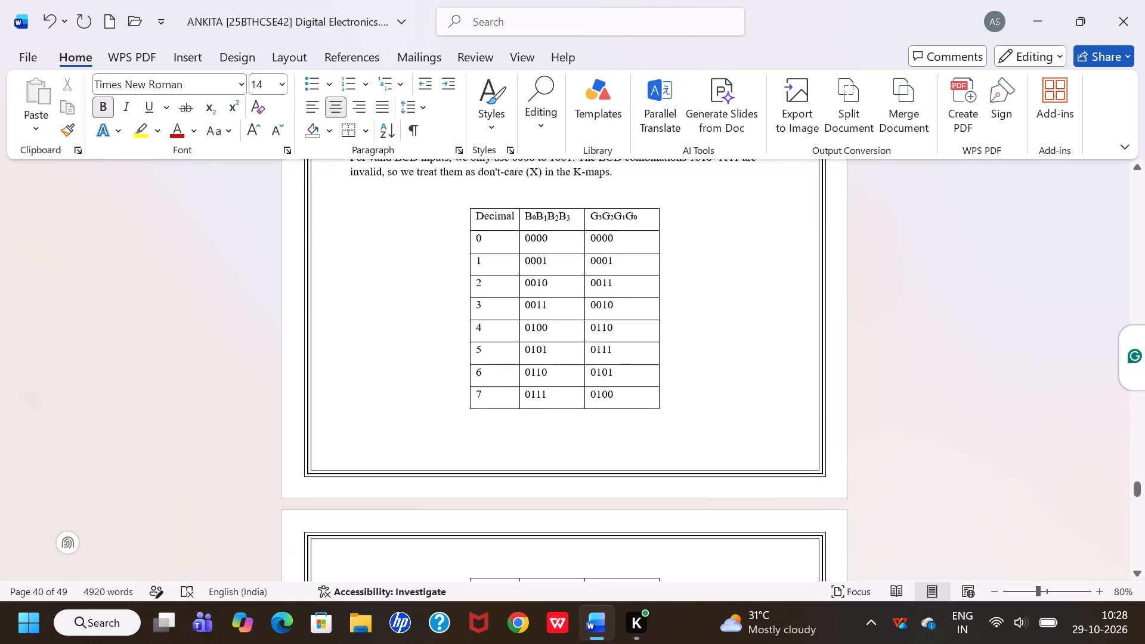
pyautogui.scroll(-4, 395, 436)
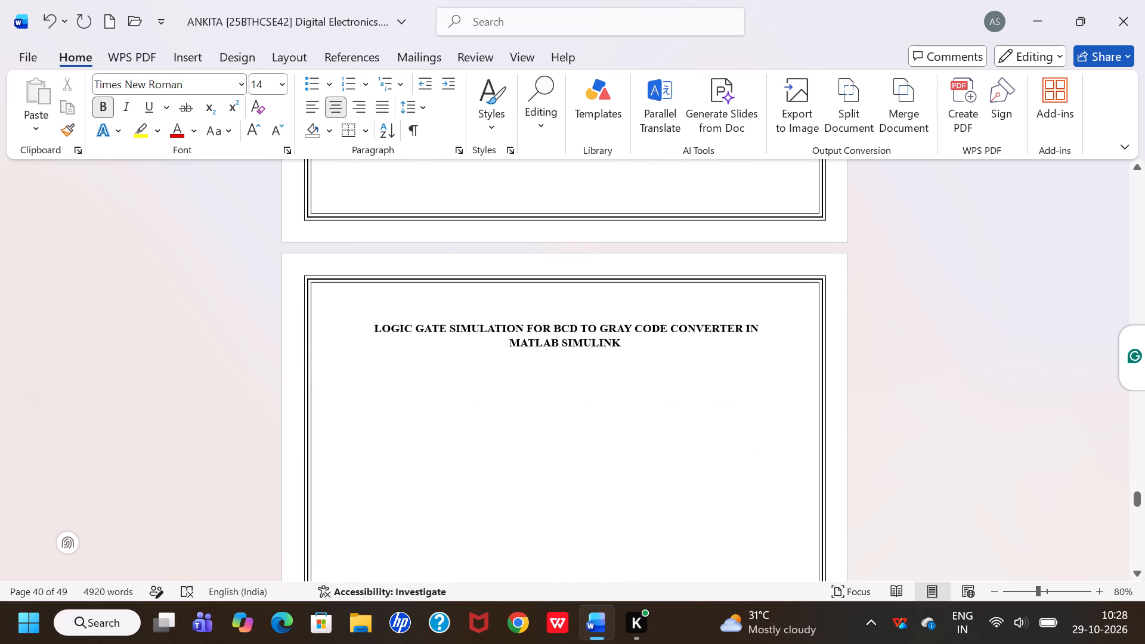
pyautogui.scroll(1, 395, 436)
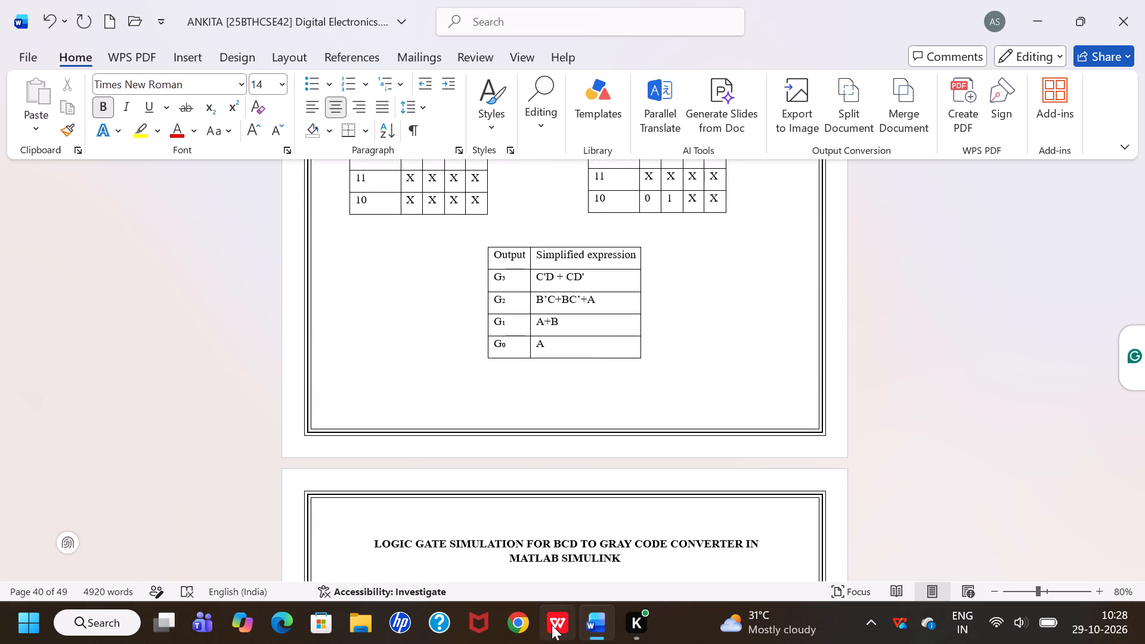
# Open WhatsApp.
pyautogui.click(24, 618)
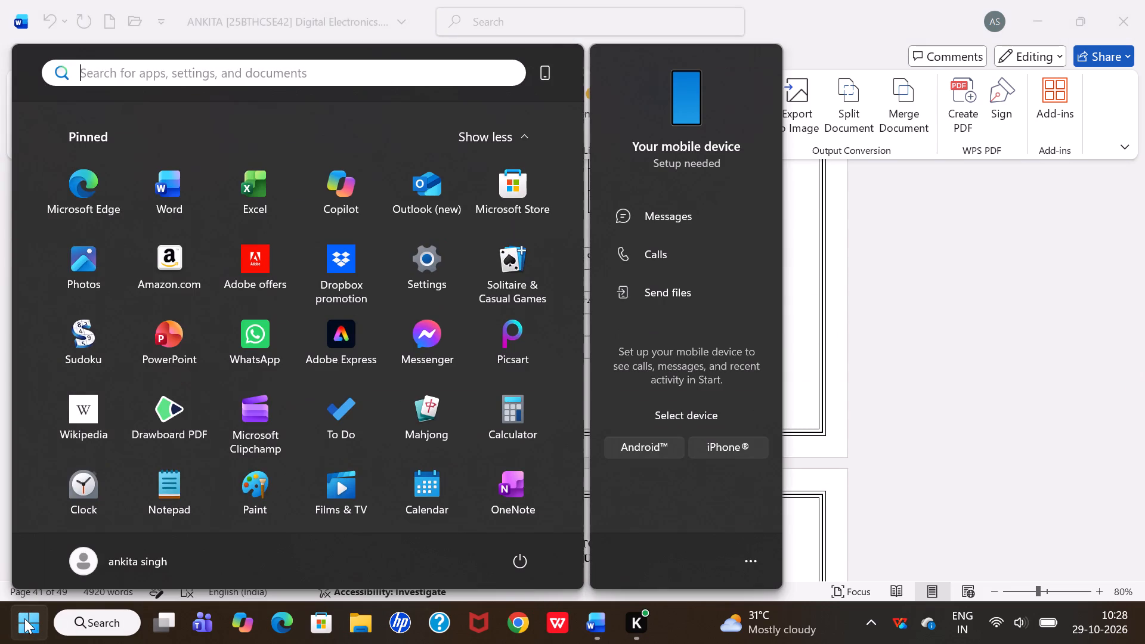
pyautogui.click(273, 329)
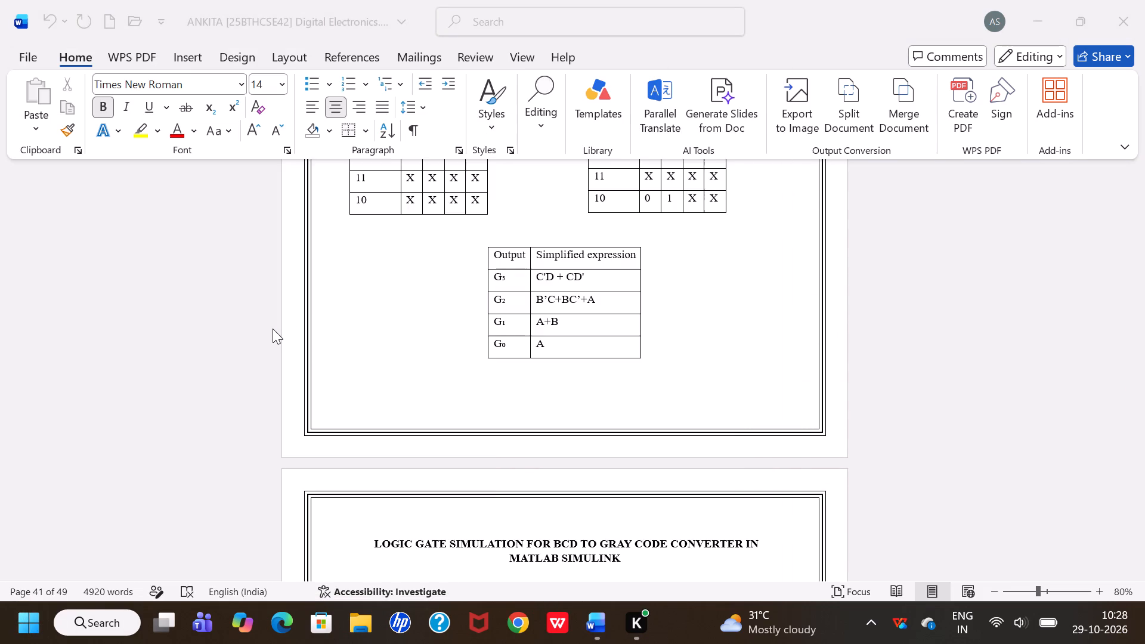
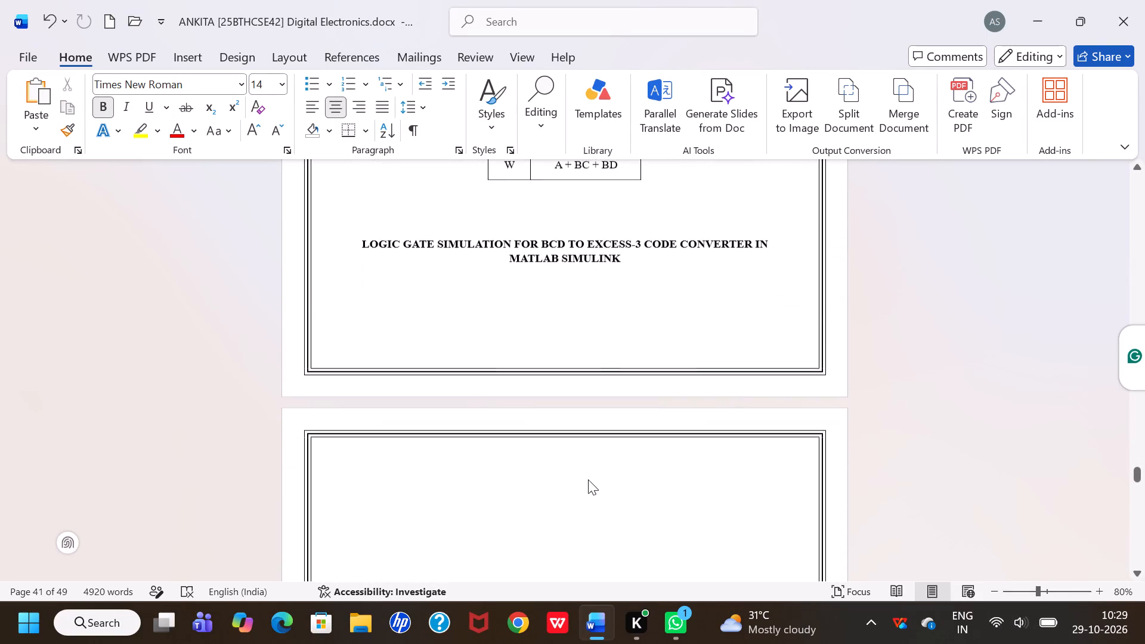
# Paste the copied logic gate circuit as a picture on the blank page after the BCD to Excess-3 simulation heading.
pyautogui.scroll(-1, 588, 479)
pyautogui.click(386, 478)
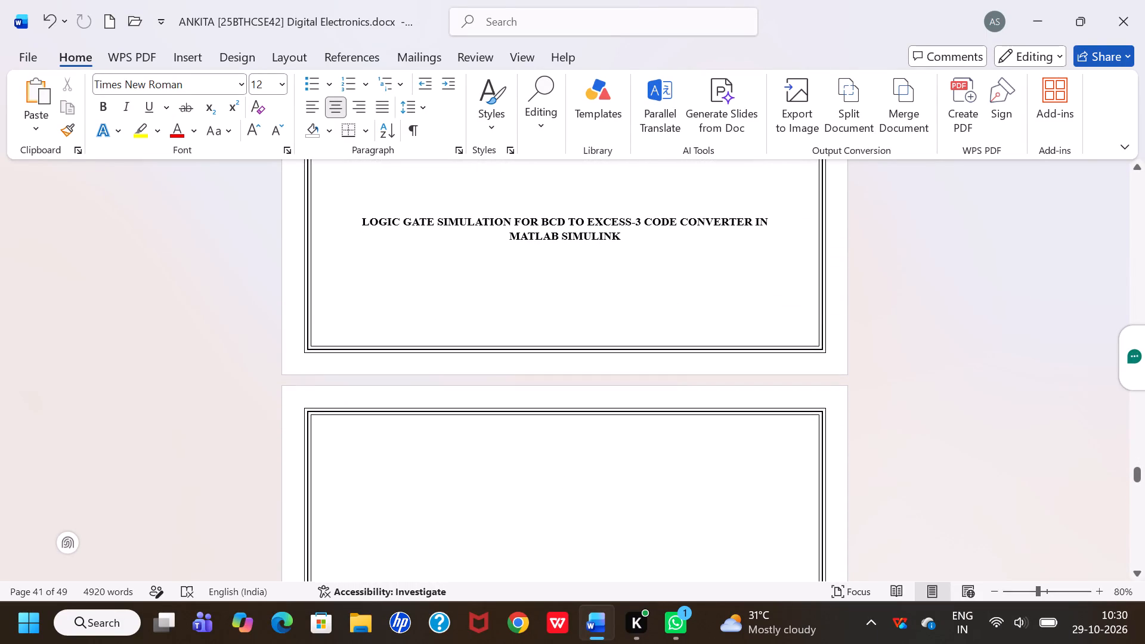
pyautogui.hotkey('ctrl', 'v')
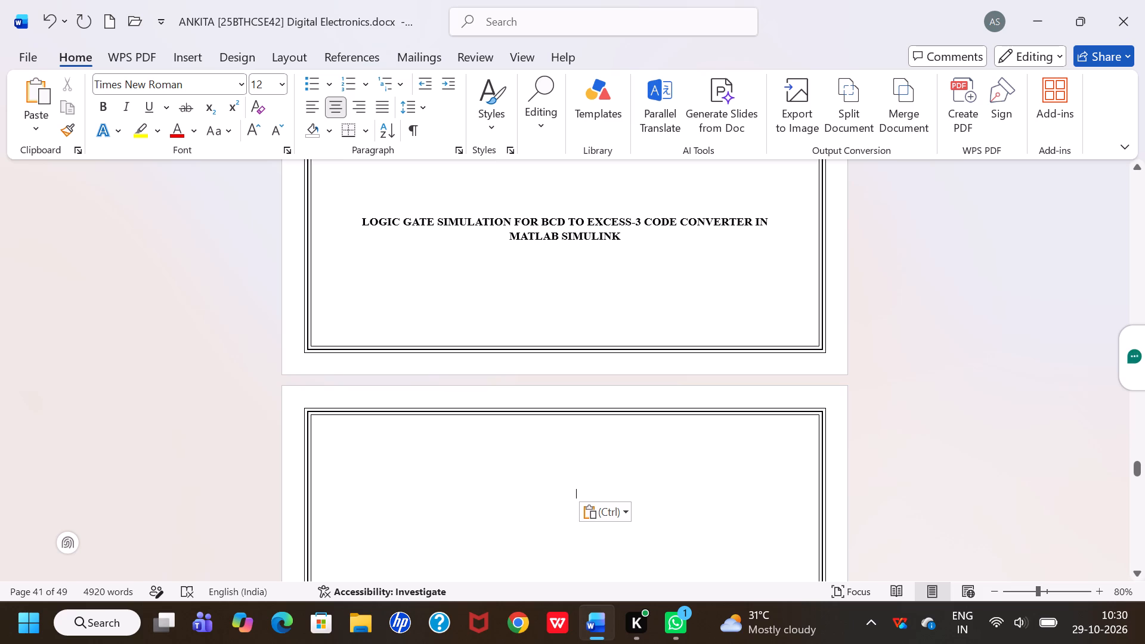
pyautogui.click(364, 444)
pyautogui.hotkey('ctrl', 'v')
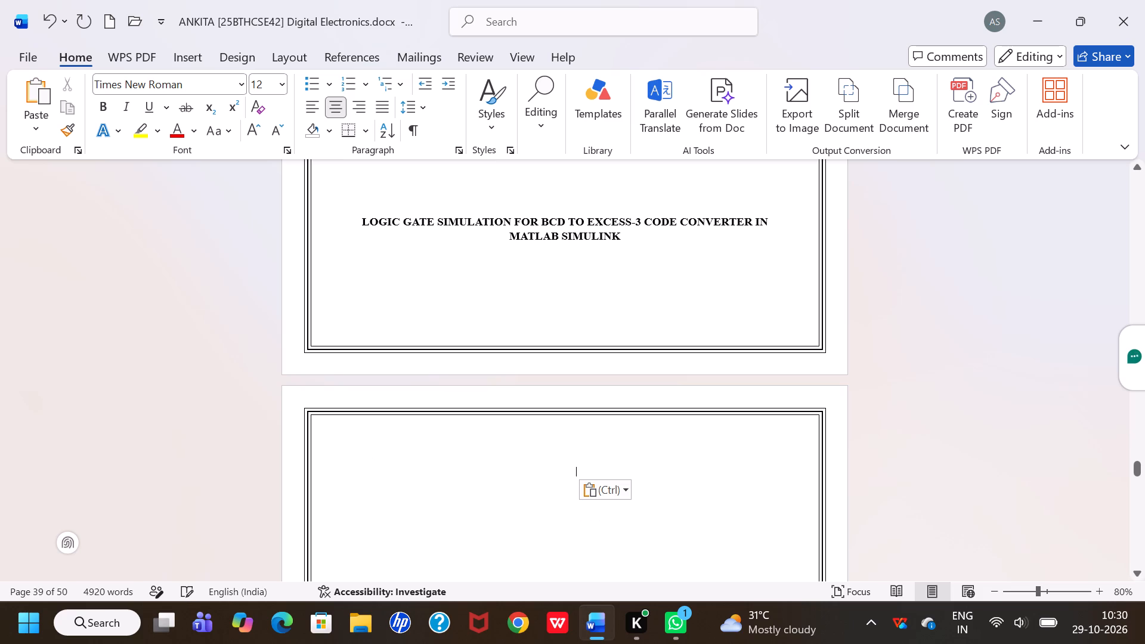
pyautogui.click(610, 497)
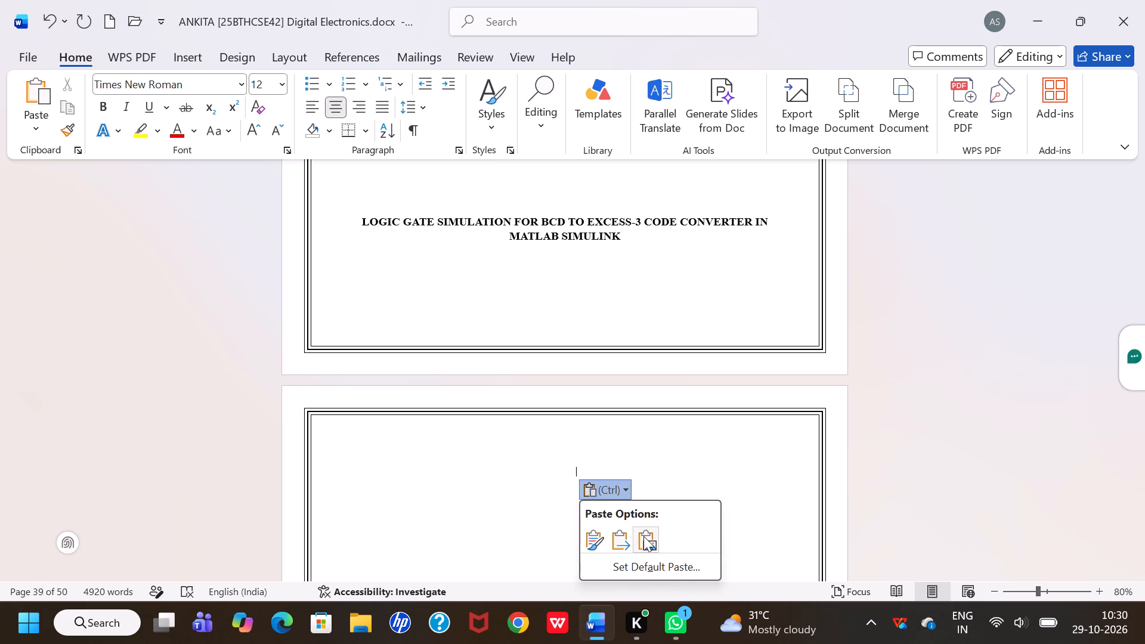
pyautogui.click(643, 536)
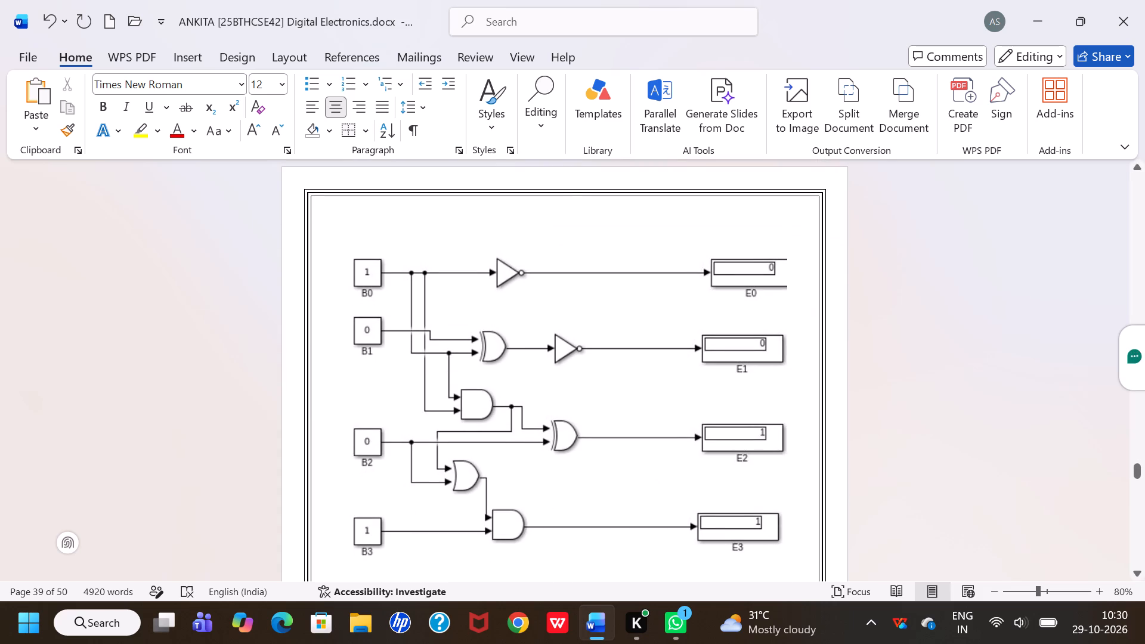
pyautogui.click(638, 404)
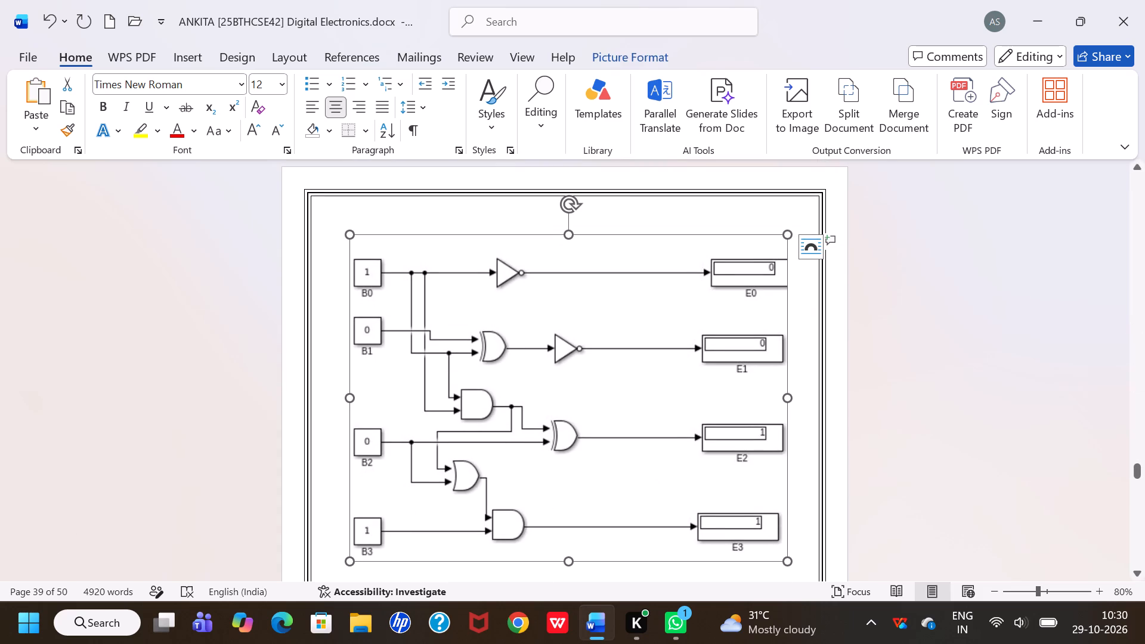
pyautogui.moveTo(373, 249); pyautogui.dragTo(343, 244)
pyautogui.click(803, 380)
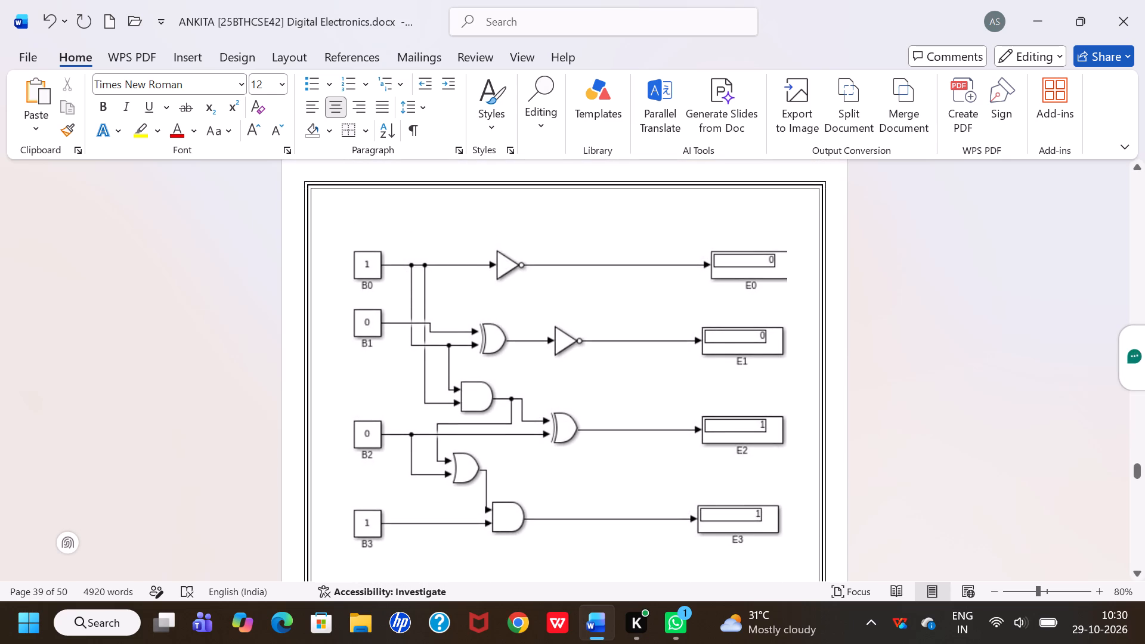
# Review the BCD to Excess-3 introduction, truth table, K-maps and simplified expressions against the pasted circuit.
pyautogui.scroll(4, 803, 380)
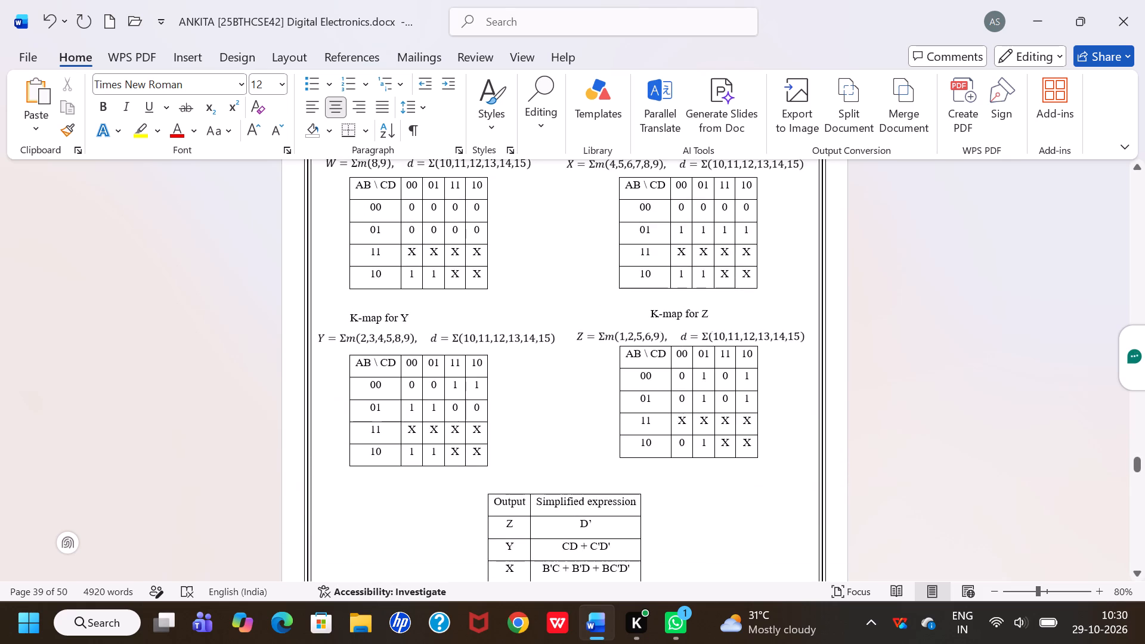
pyautogui.scroll(1, 803, 380)
pyautogui.scroll(-2, 803, 380)
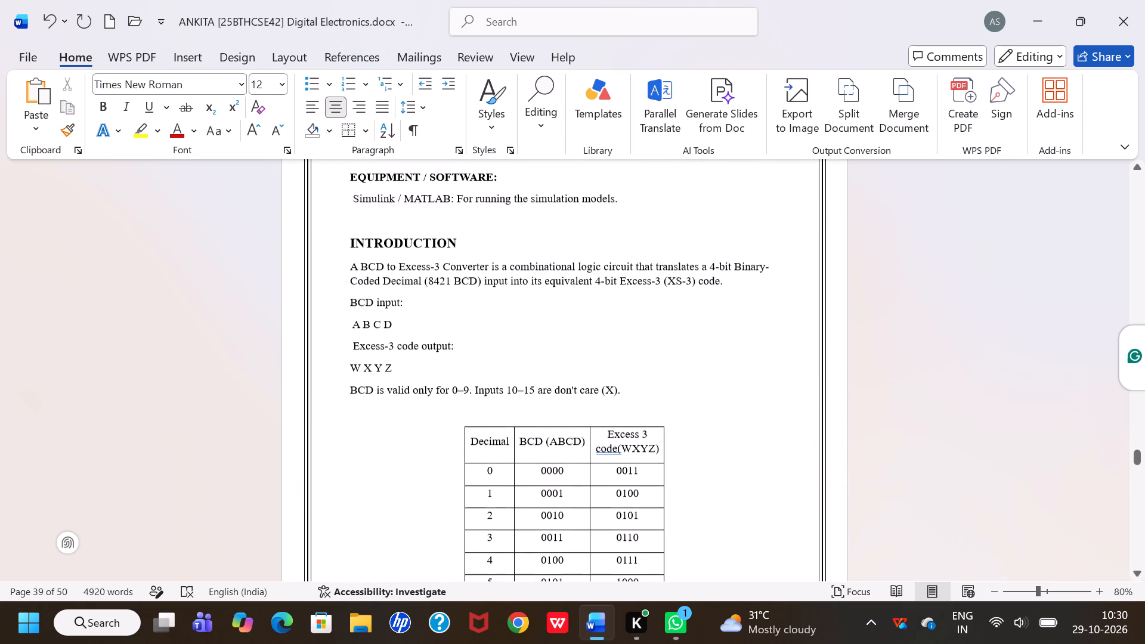
pyautogui.scroll(-1, 803, 380)
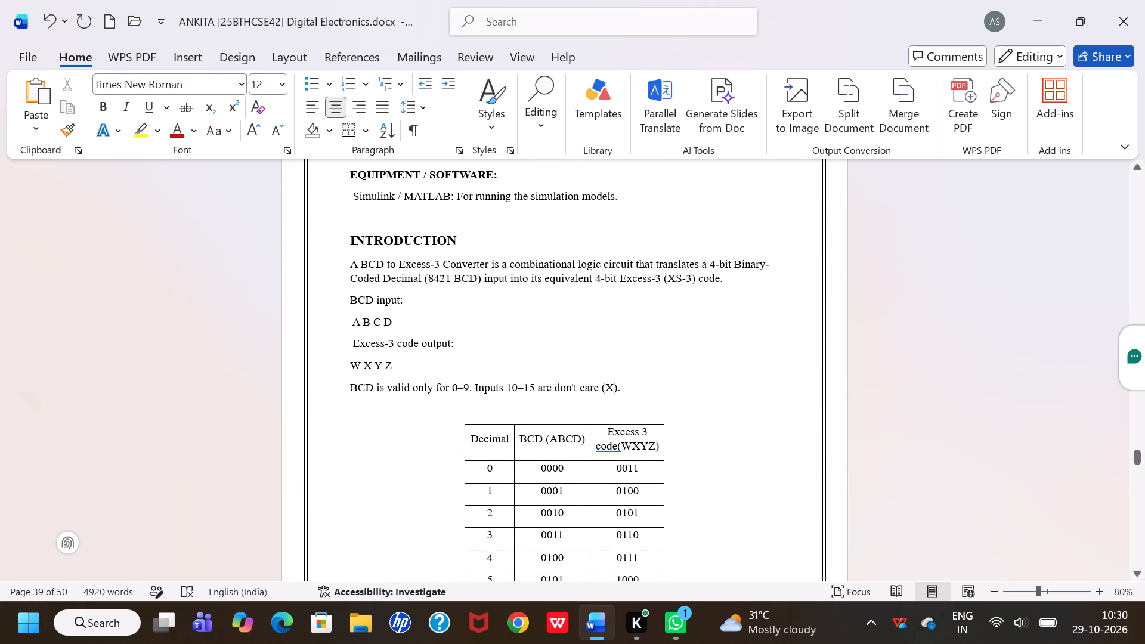
pyautogui.scroll(-1, 803, 380)
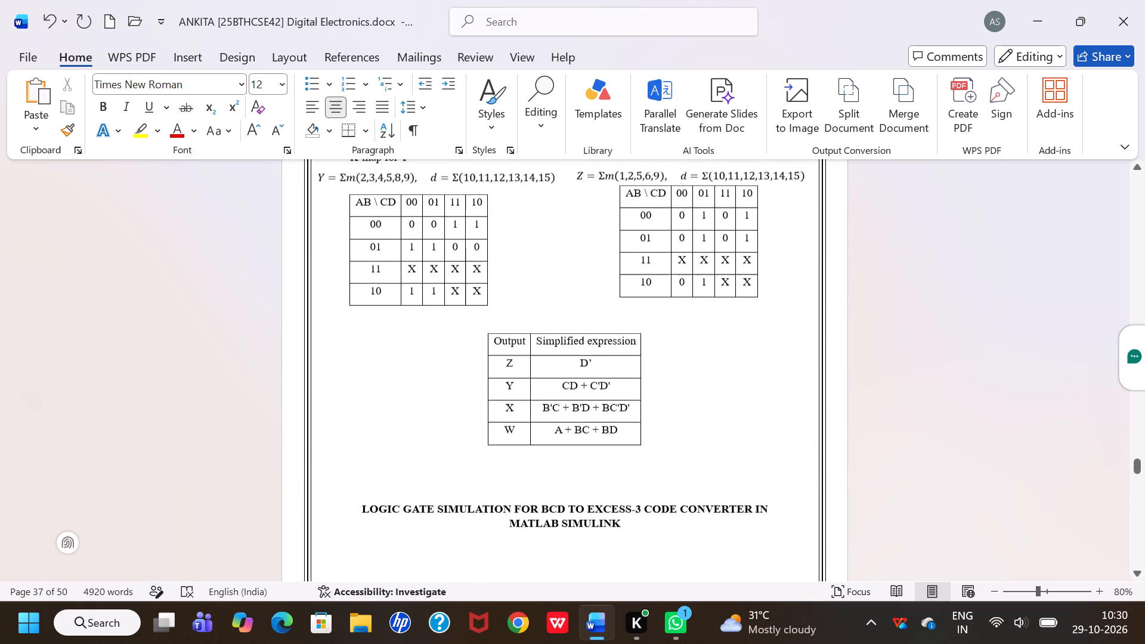
pyautogui.scroll(-2, 803, 380)
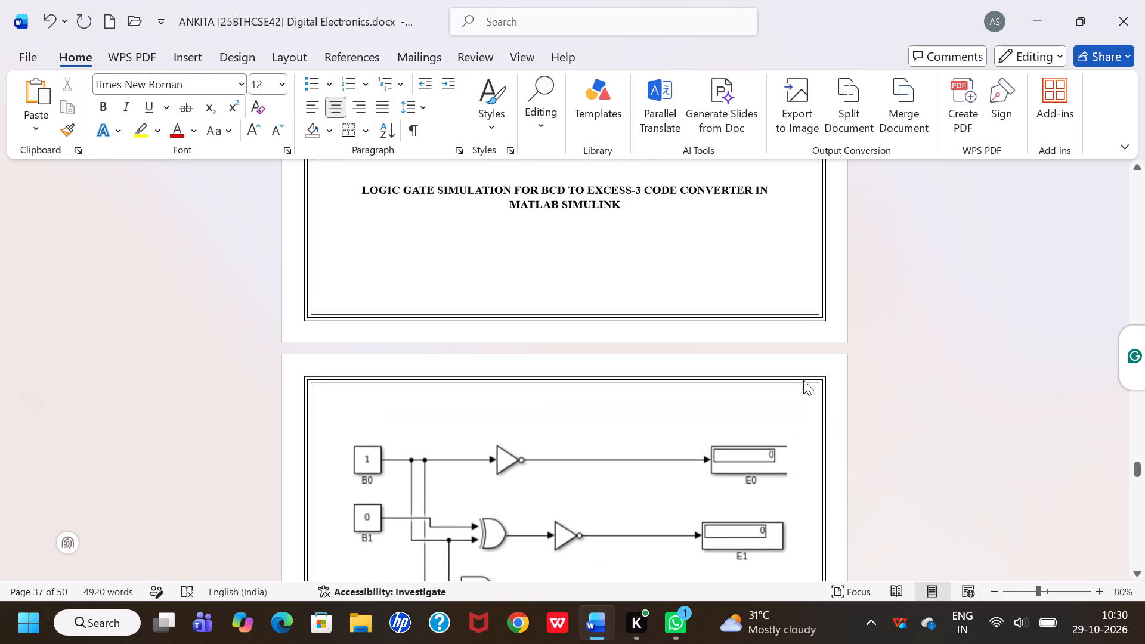
pyautogui.scroll(-2, 803, 380)
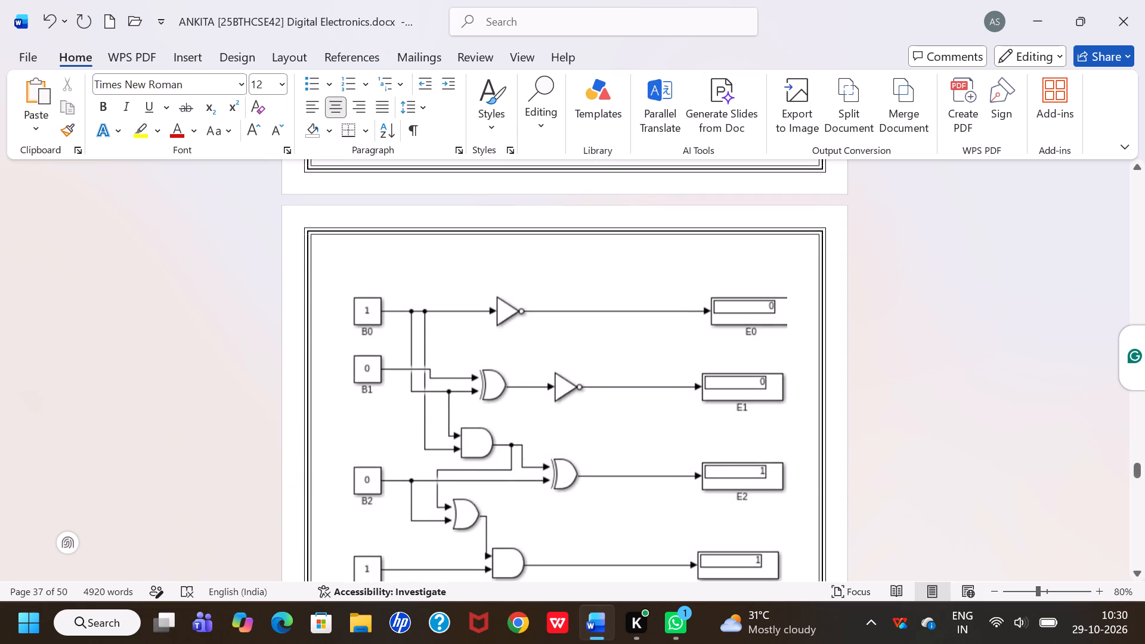
pyautogui.scroll(-1, 803, 380)
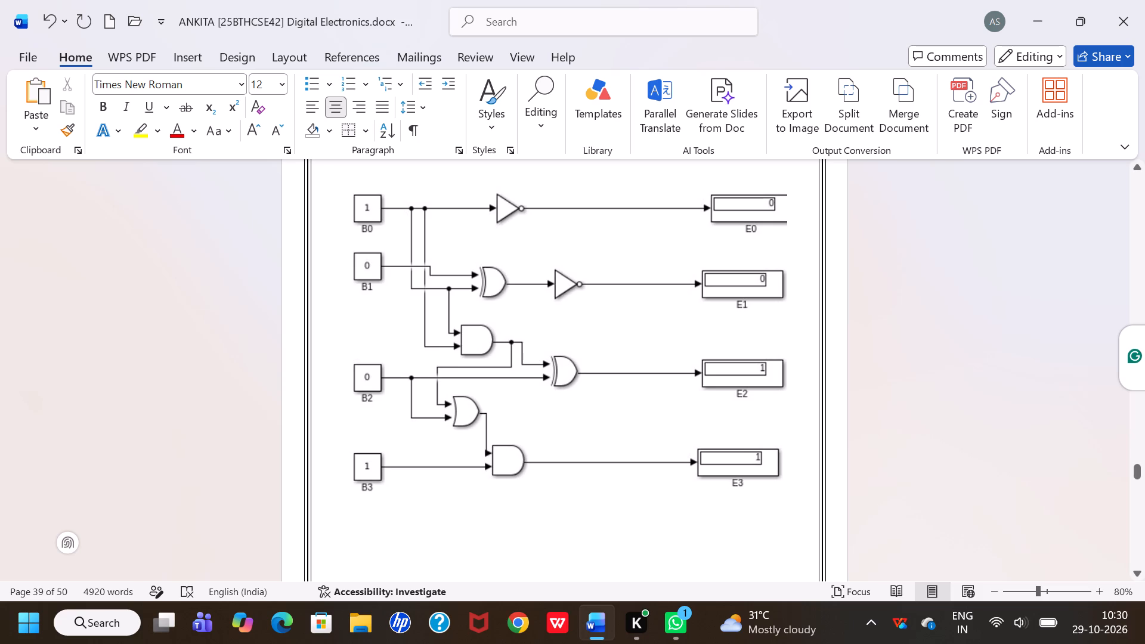
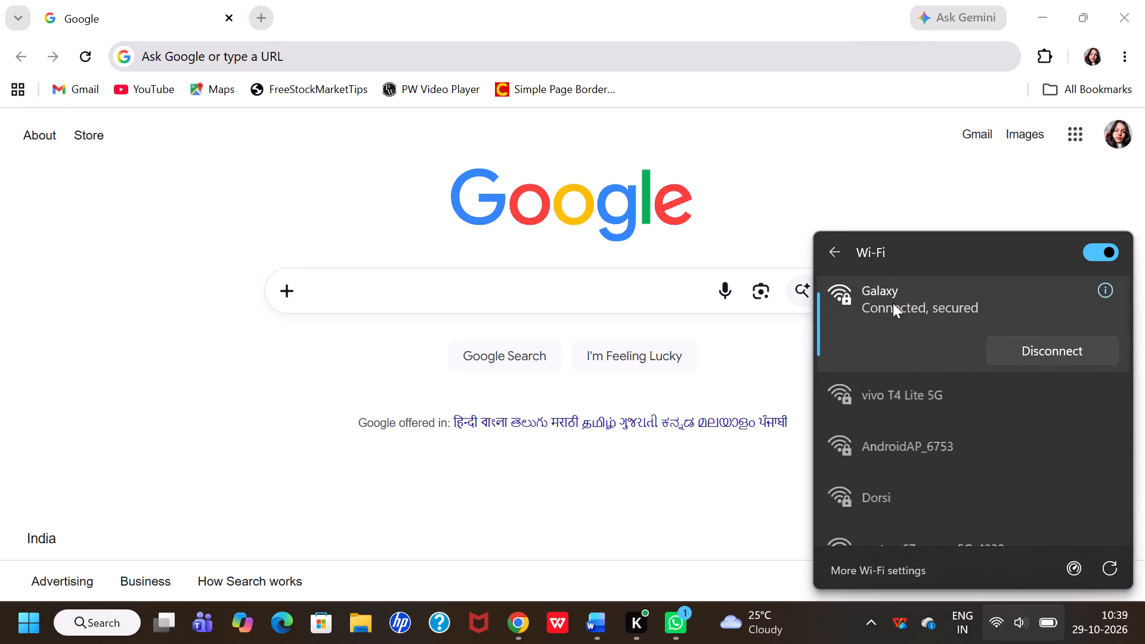
# Switch the Wi-Fi connection from Galaxy to OPPO K12x 5G, turning Wi-Fi off and on again in between.
pyautogui.click(1028, 348)
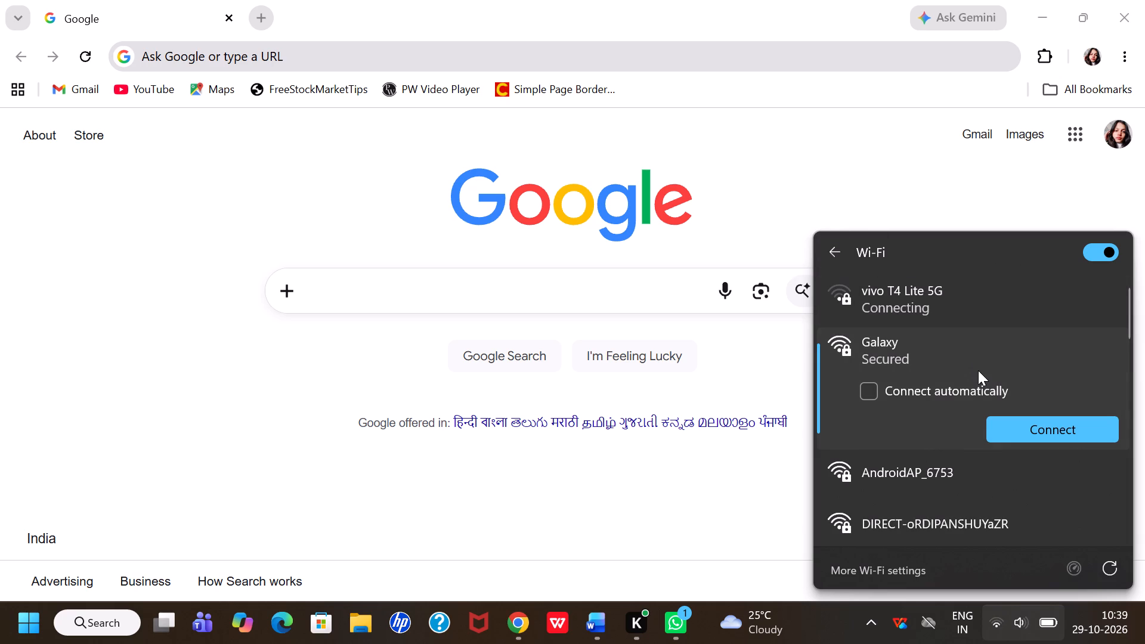
pyautogui.click(1095, 250)
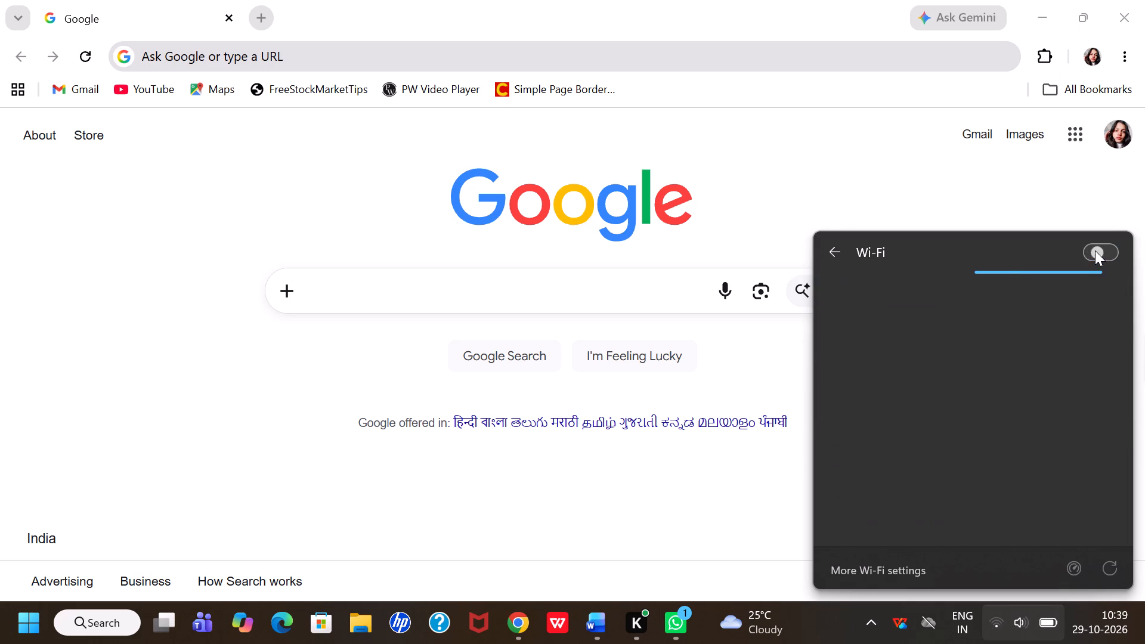
pyautogui.click(1095, 250)
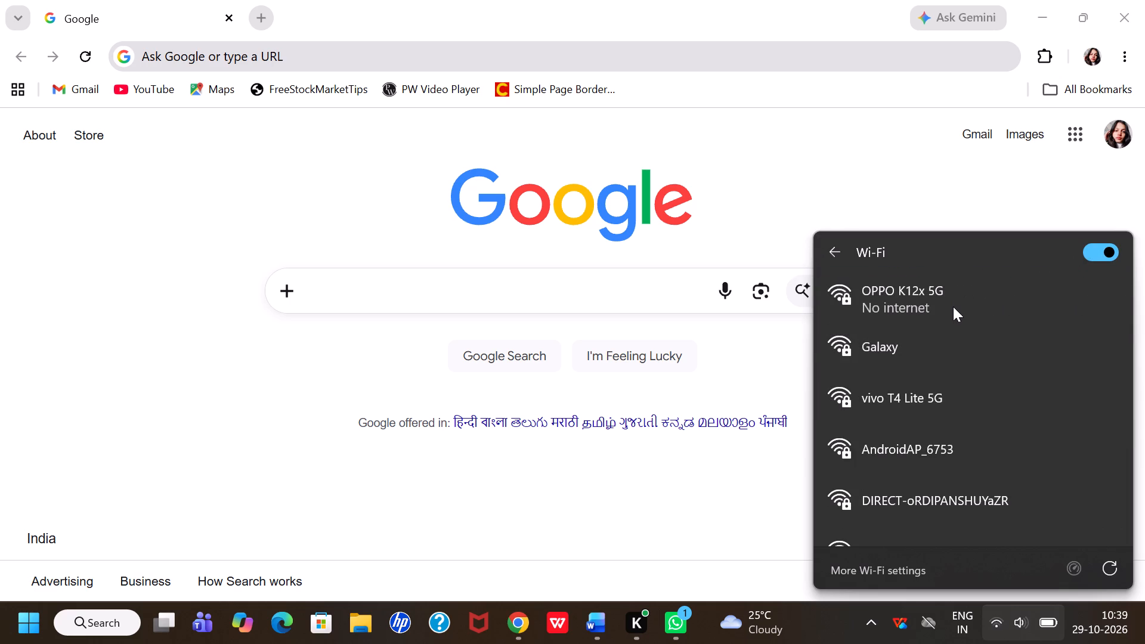
pyautogui.click(953, 306)
pyautogui.tripleClick(928, 311)
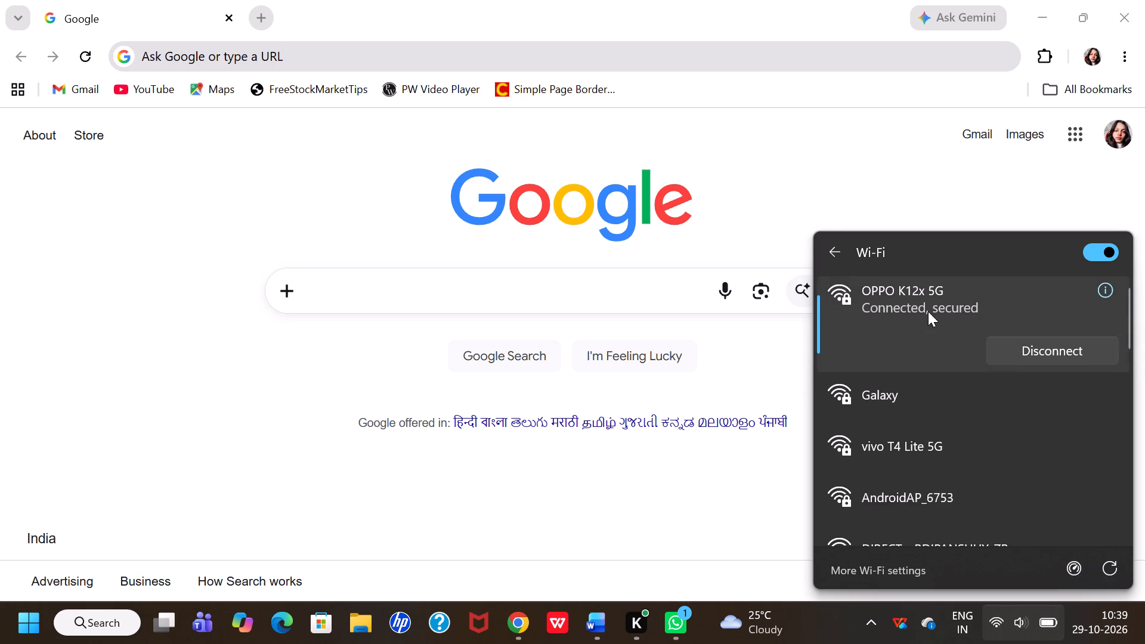
pyautogui.click(928, 311)
pyautogui.click(834, 257)
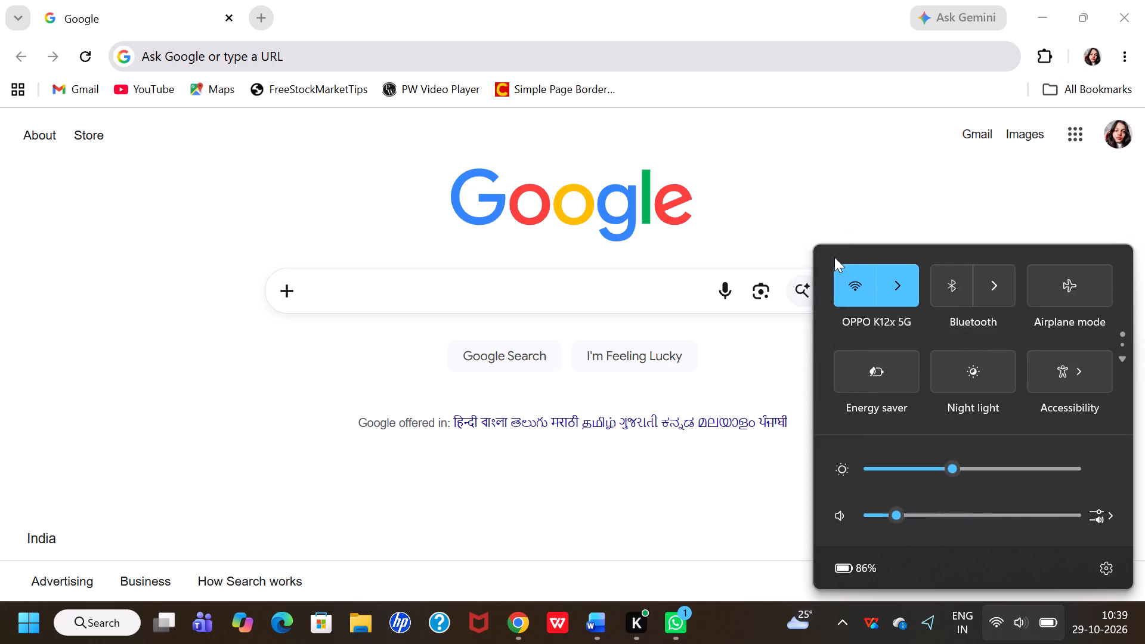
pyautogui.click(782, 236)
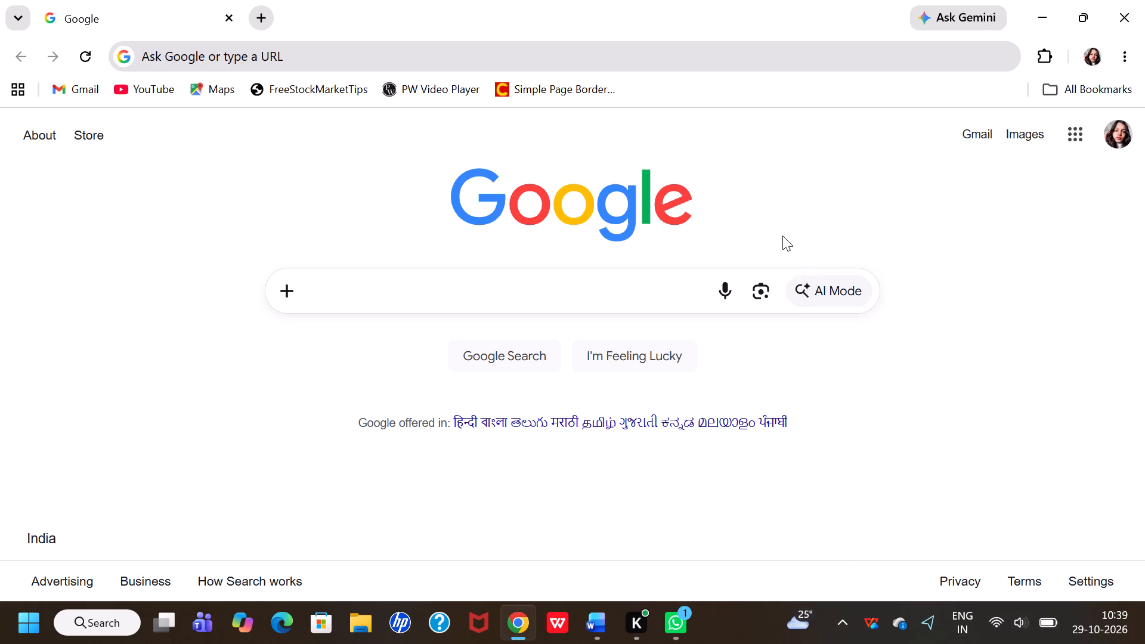
# Enter "MA" as the web address to look up the MATLAB site matlab.mathworks.com.
pyautogui.click(456, 50)
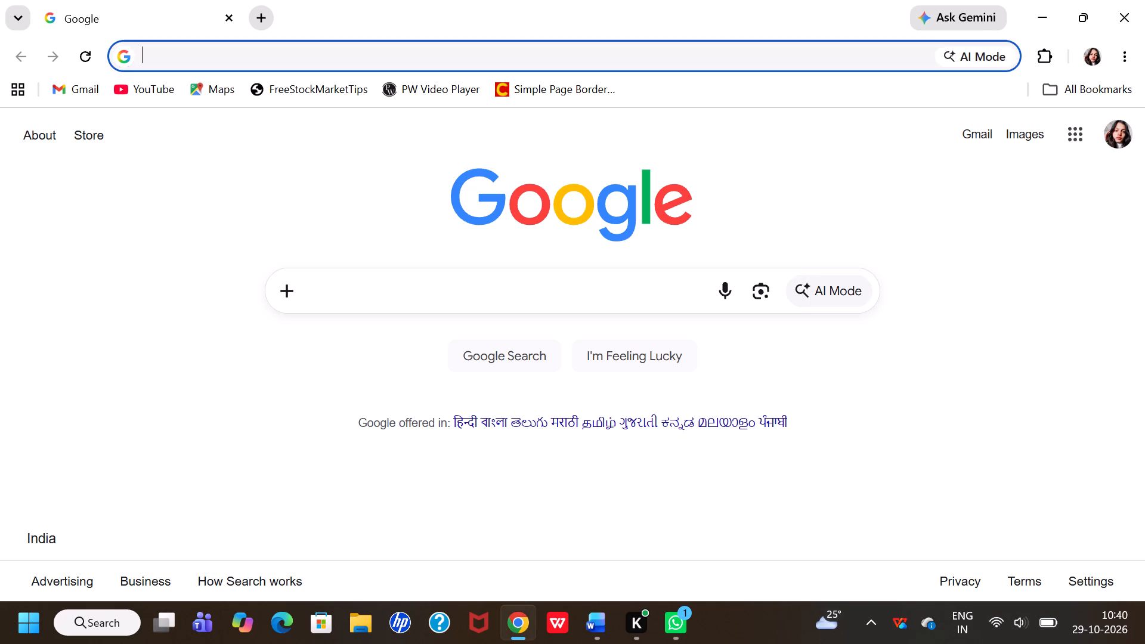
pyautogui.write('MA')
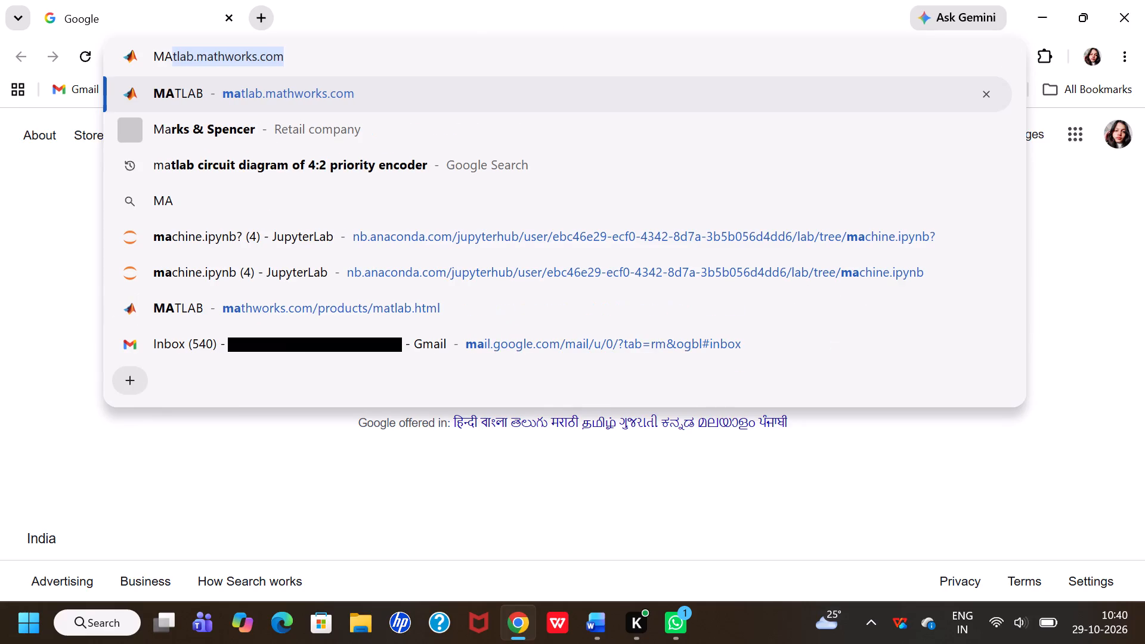
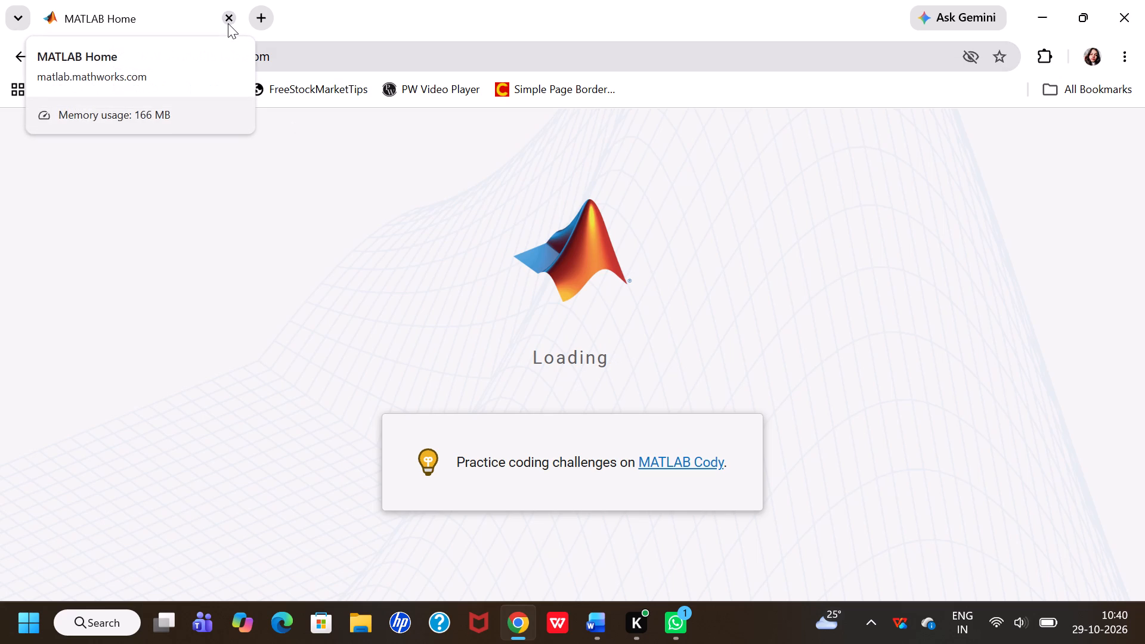
# Switch to the Word document and check the BCD to Excess-3 circuit picture against the simplified expressions table while MATLAB loads.
pyautogui.click(267, 235)
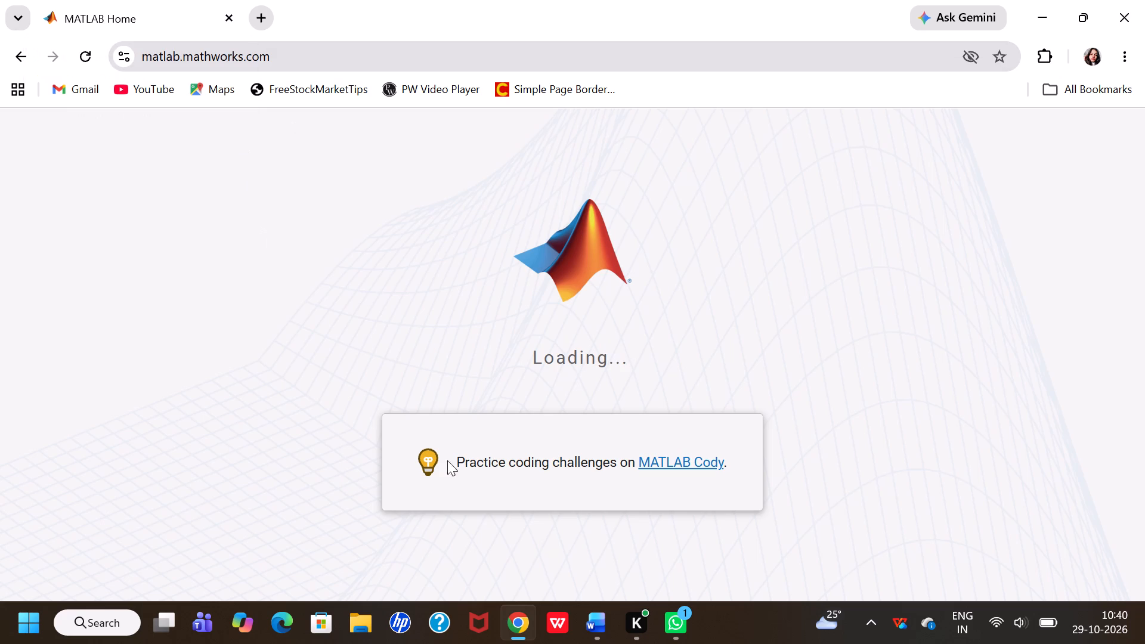
pyautogui.click(585, 624)
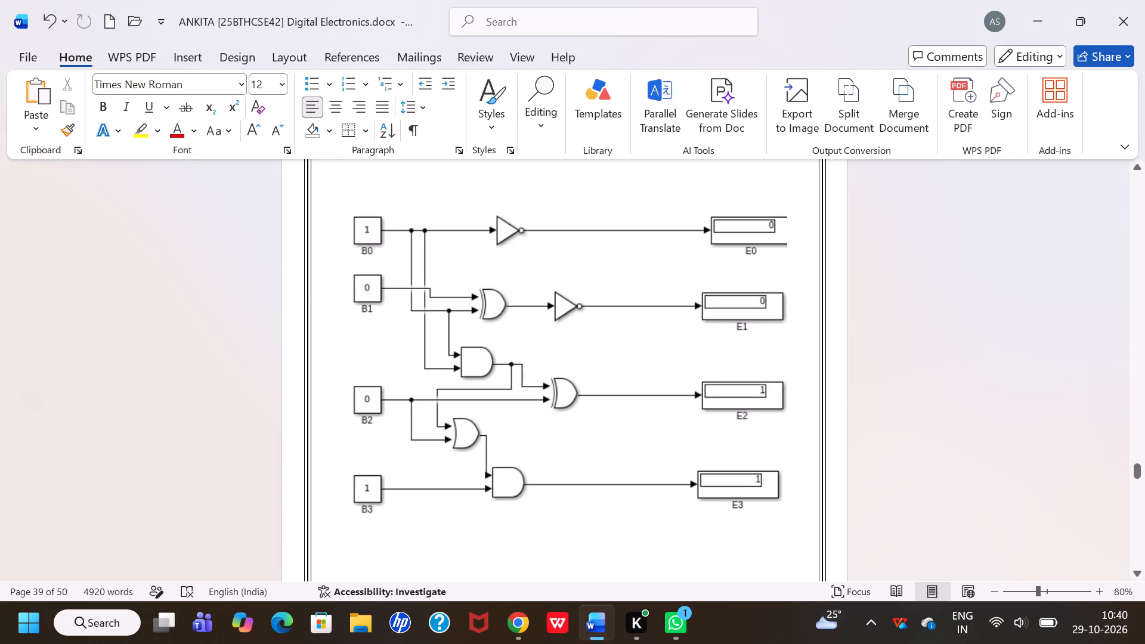
pyautogui.scroll(3, 586, 489)
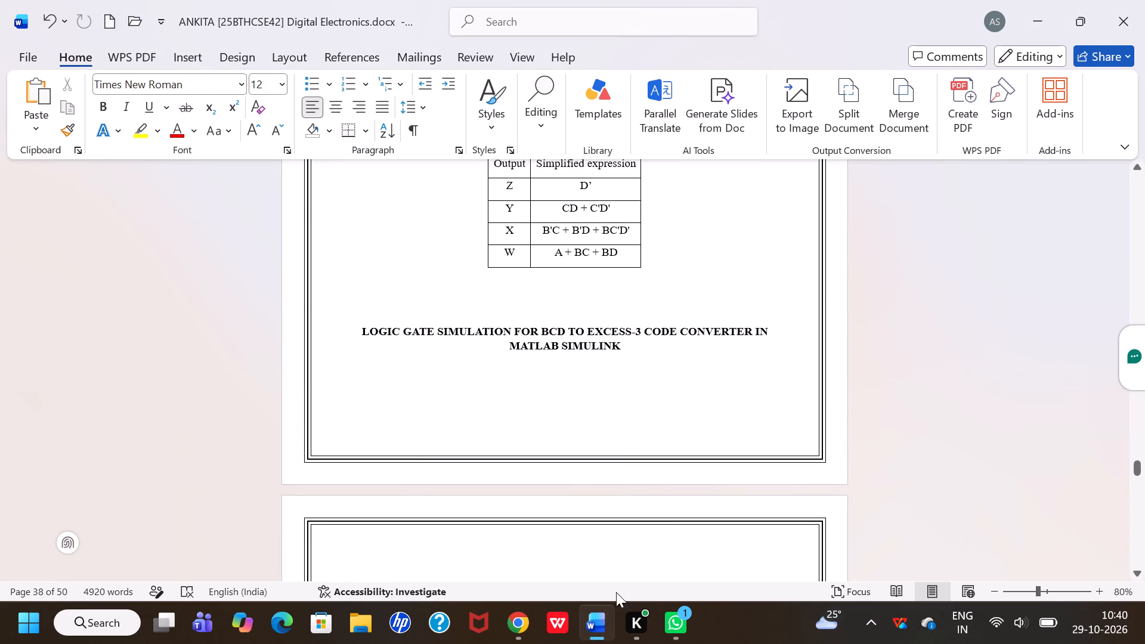
# Return to MATLAB Online in Chrome, dismiss the coding tip and look through the open scripts matlab.m, test1.m and fact.m.
pyautogui.click(528, 620)
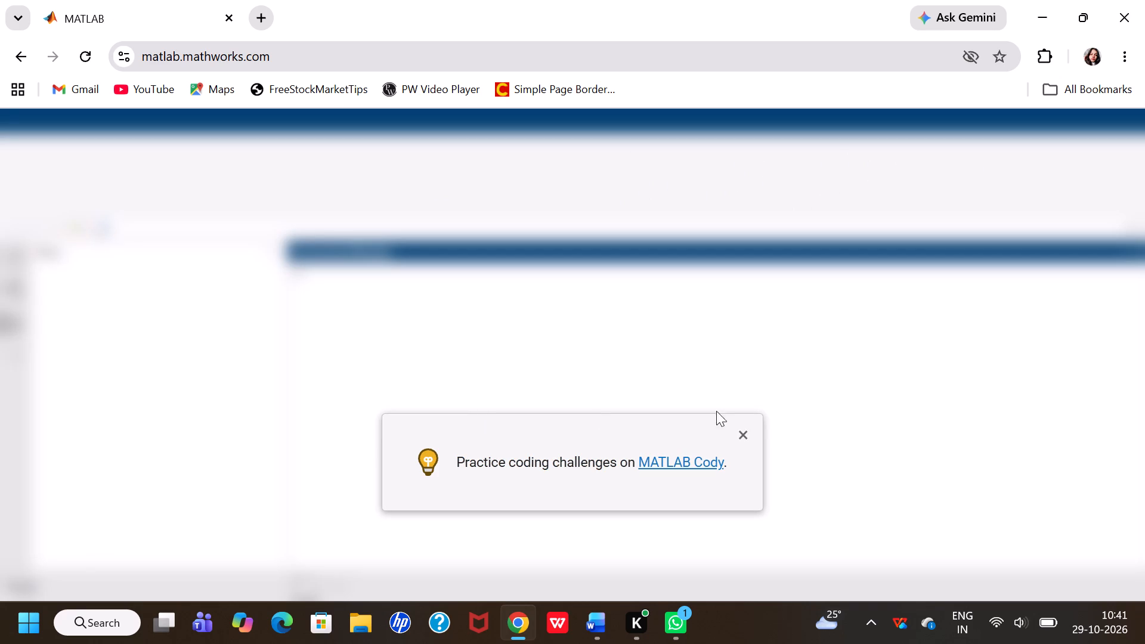
pyautogui.click(744, 432)
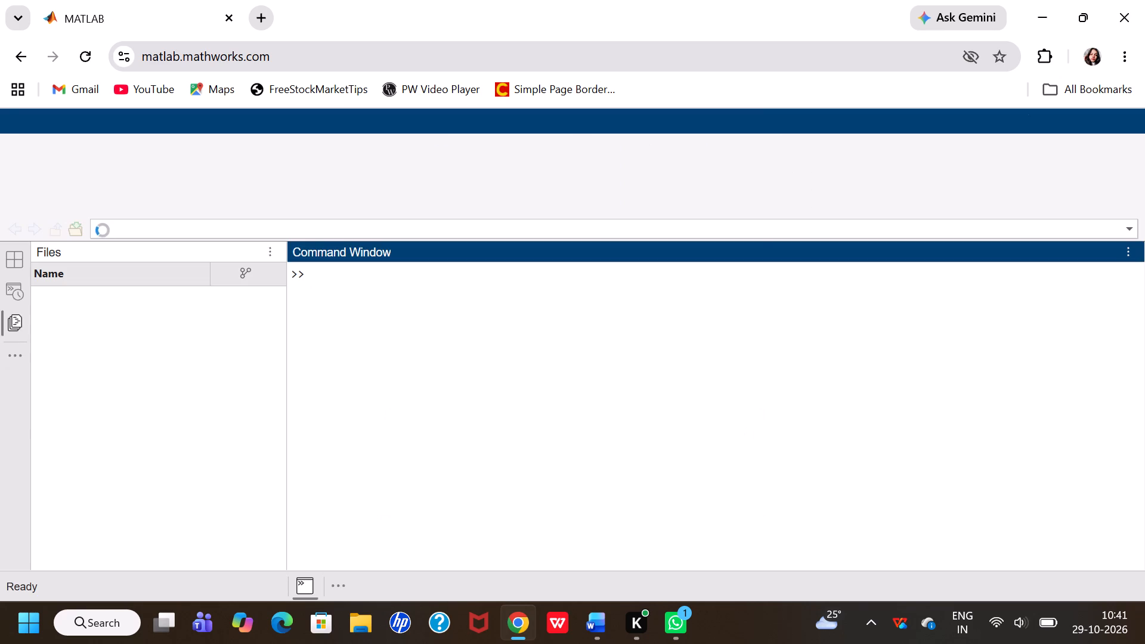
pyautogui.scroll(2, 471, 367)
pyautogui.click(478, 255)
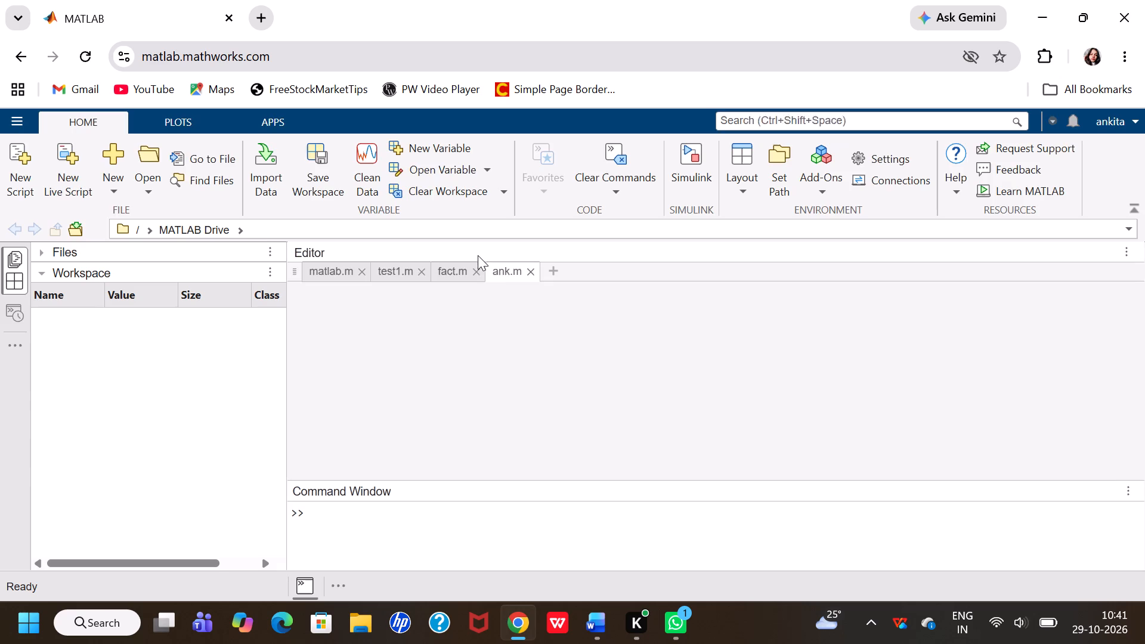
pyautogui.click(335, 270)
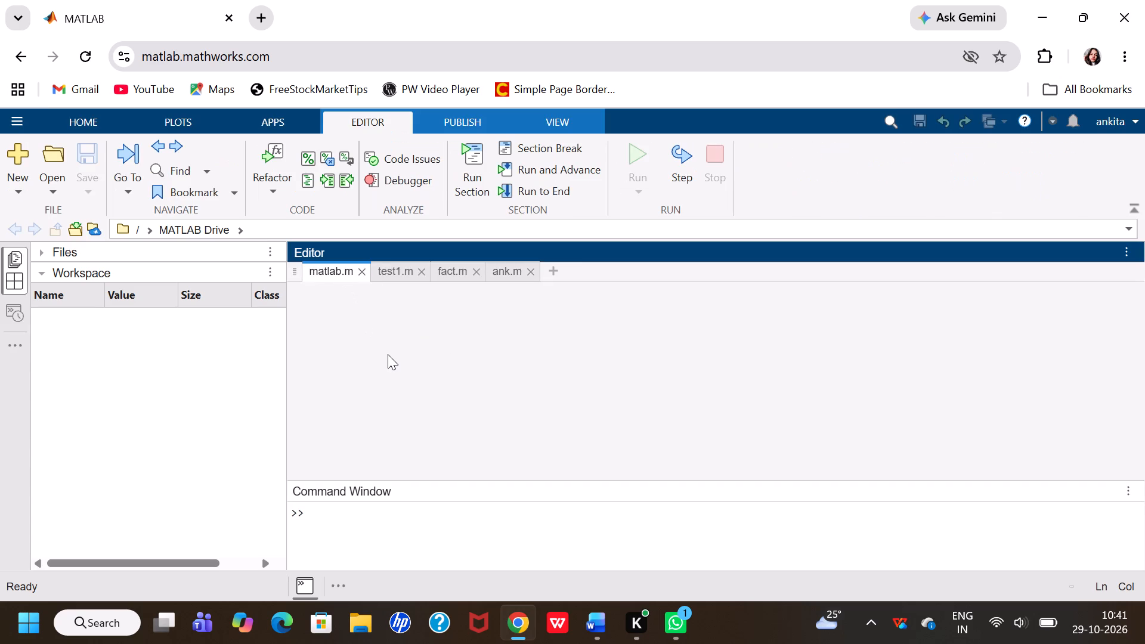
pyautogui.click(388, 354)
pyautogui.scroll(2, 388, 354)
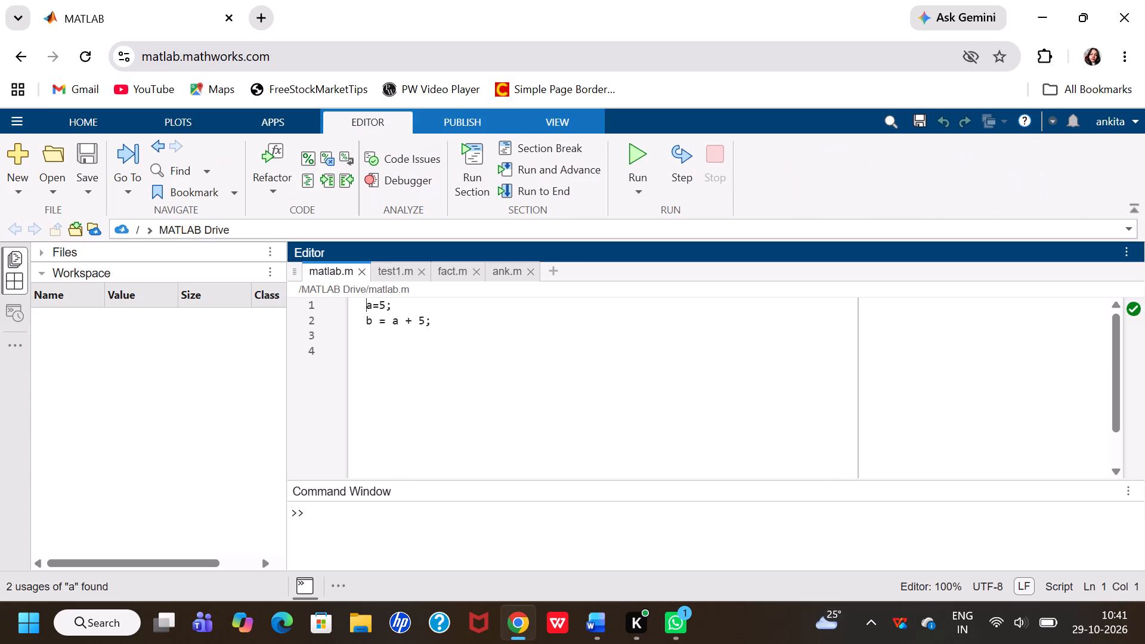
pyautogui.click(397, 274)
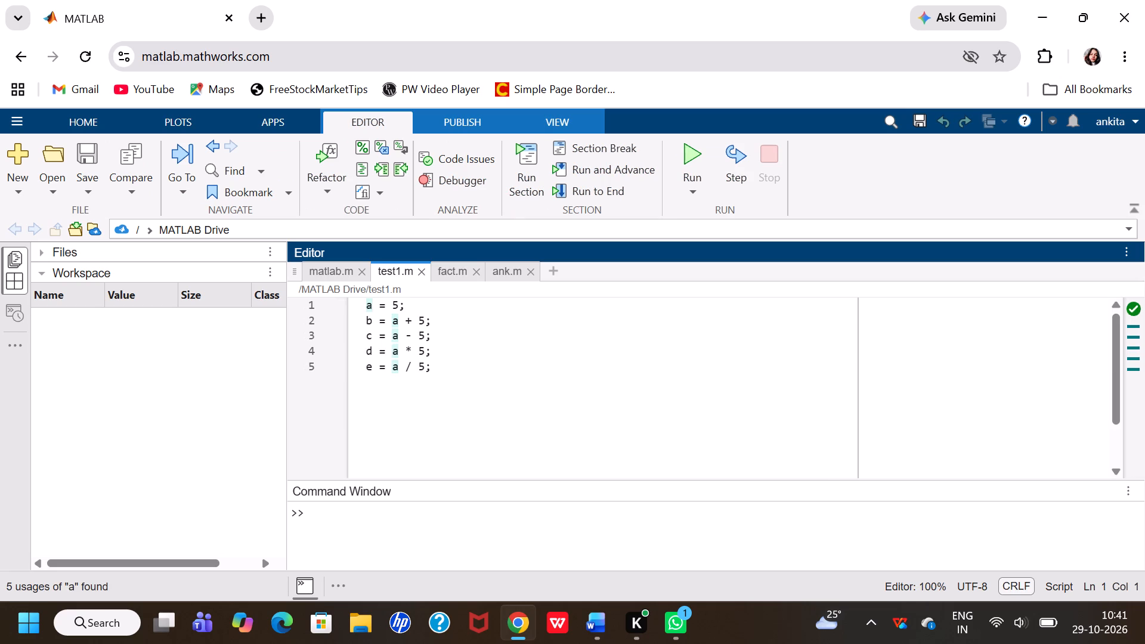
pyautogui.click(456, 269)
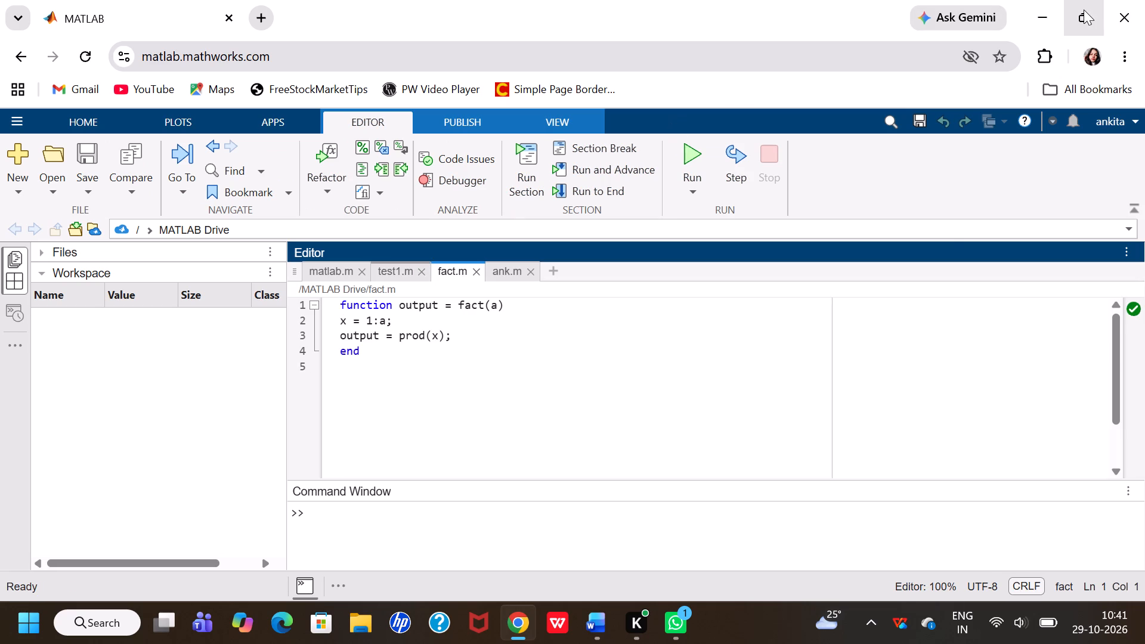
# Switch back to the Word document, dismiss the Windows Security notification and view the BCD to Excess-3 circuit picture.
pyautogui.click(605, 615)
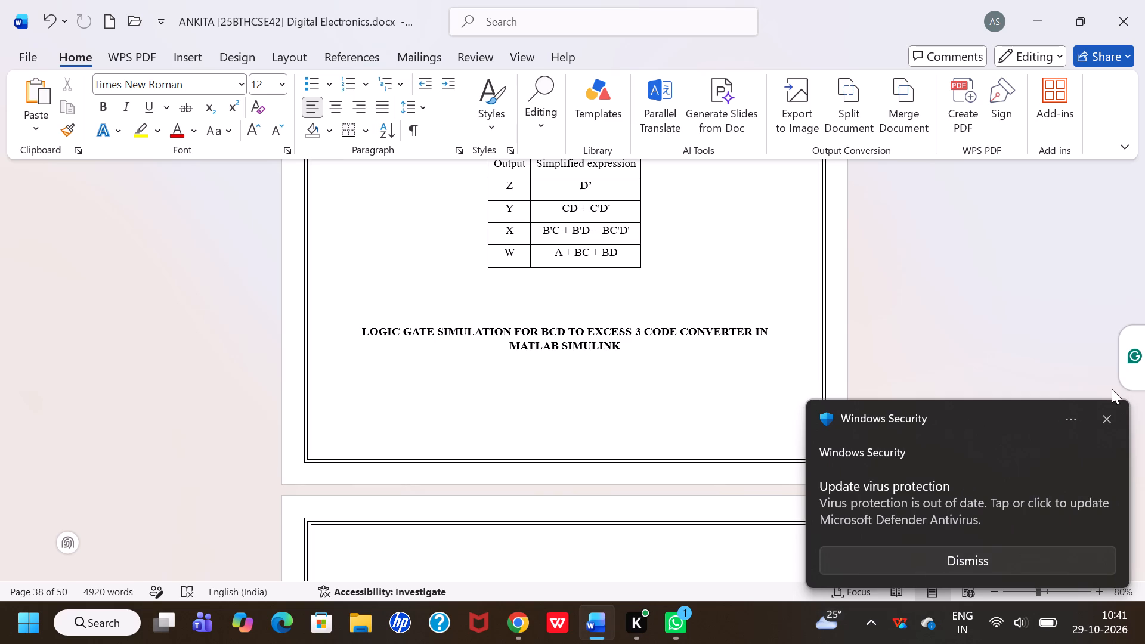
pyautogui.click(1109, 411)
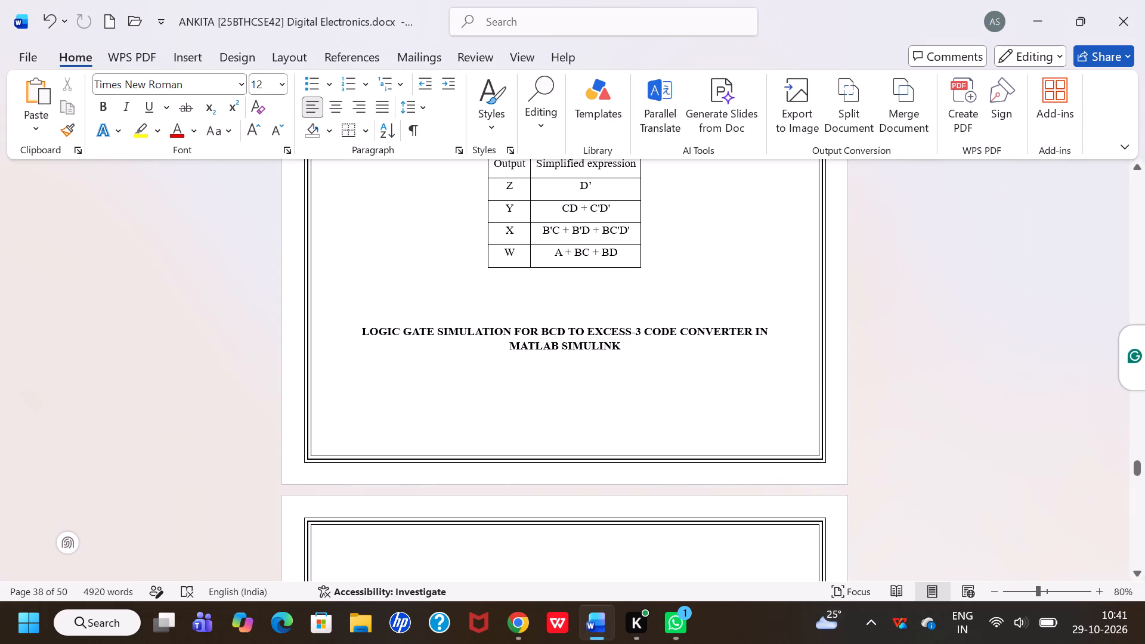
pyautogui.scroll(-3, 1109, 411)
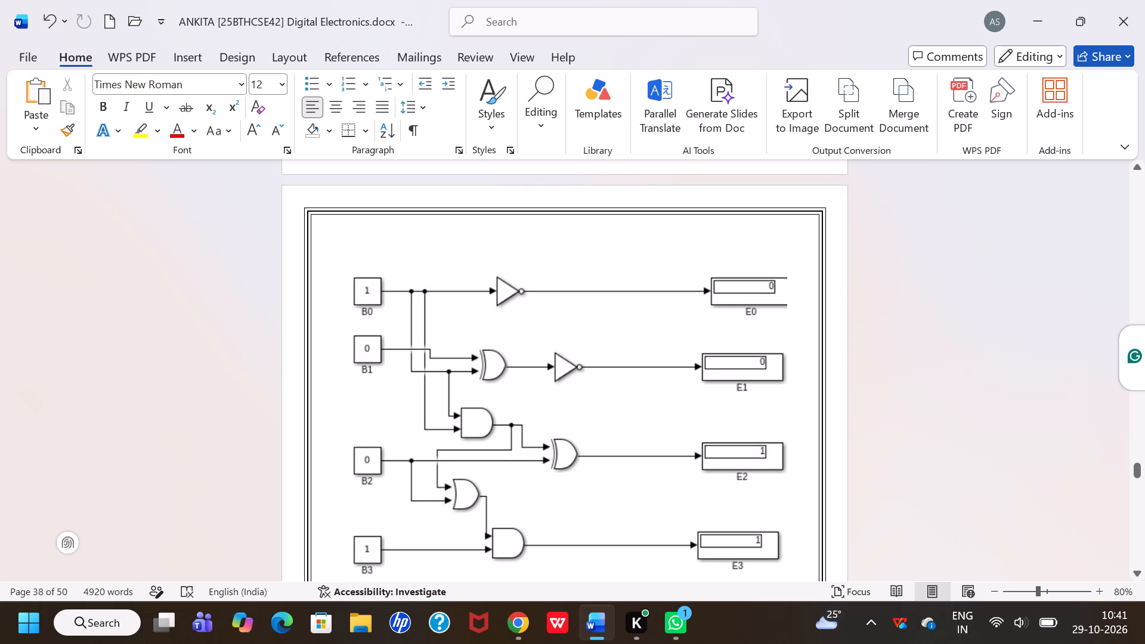
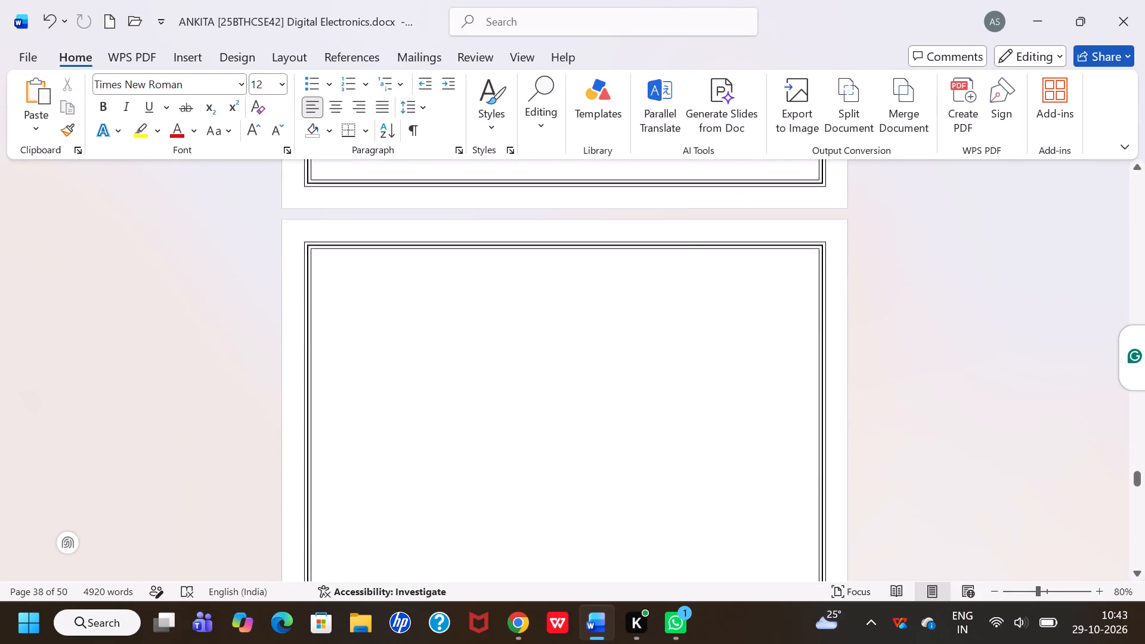
# Delete the blank lines between the BCD to Excess-3 circuit picture and the EXPERIMENT 12: BCD TO GRAY CODE CONVERTER heading.
pyautogui.scroll(1, 1109, 411)
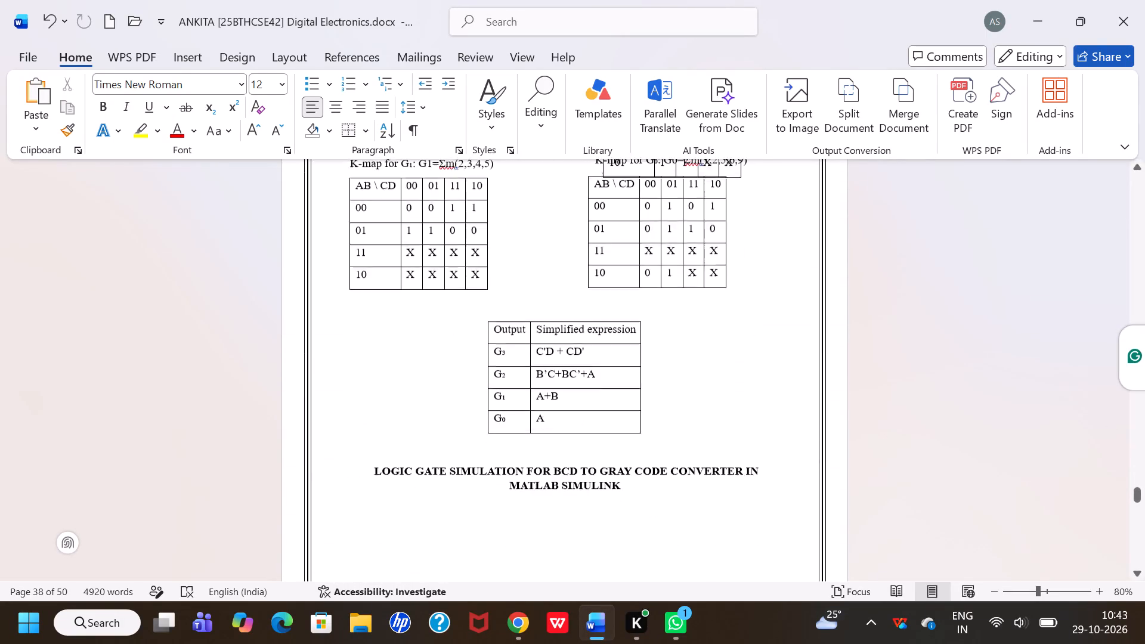
pyautogui.scroll(3, 1109, 411)
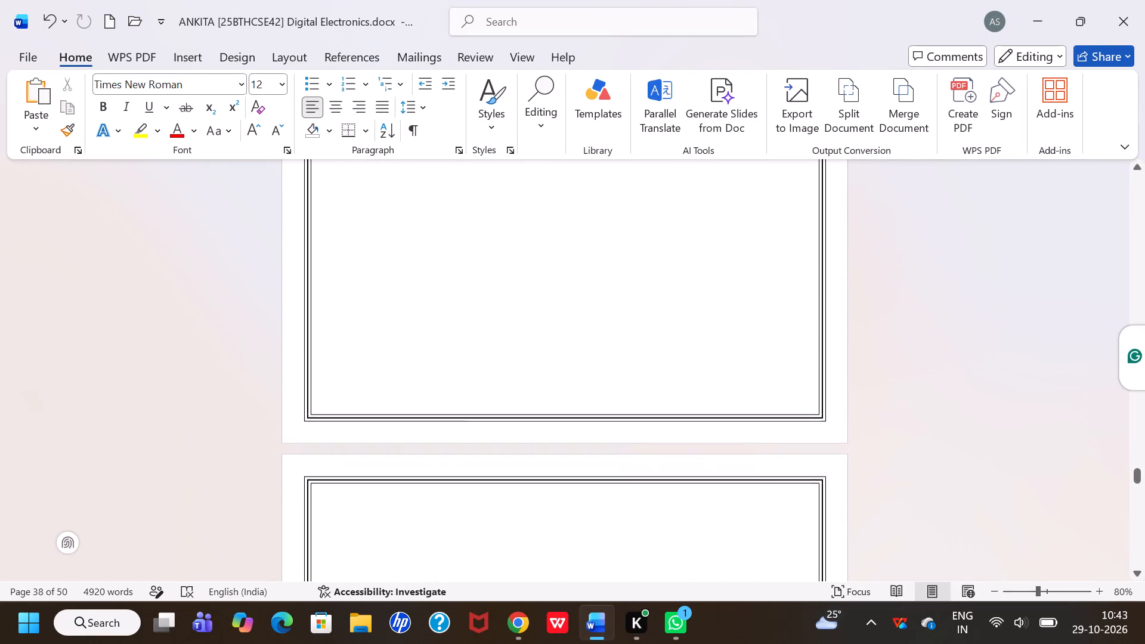
pyautogui.scroll(-1, 1103, 371)
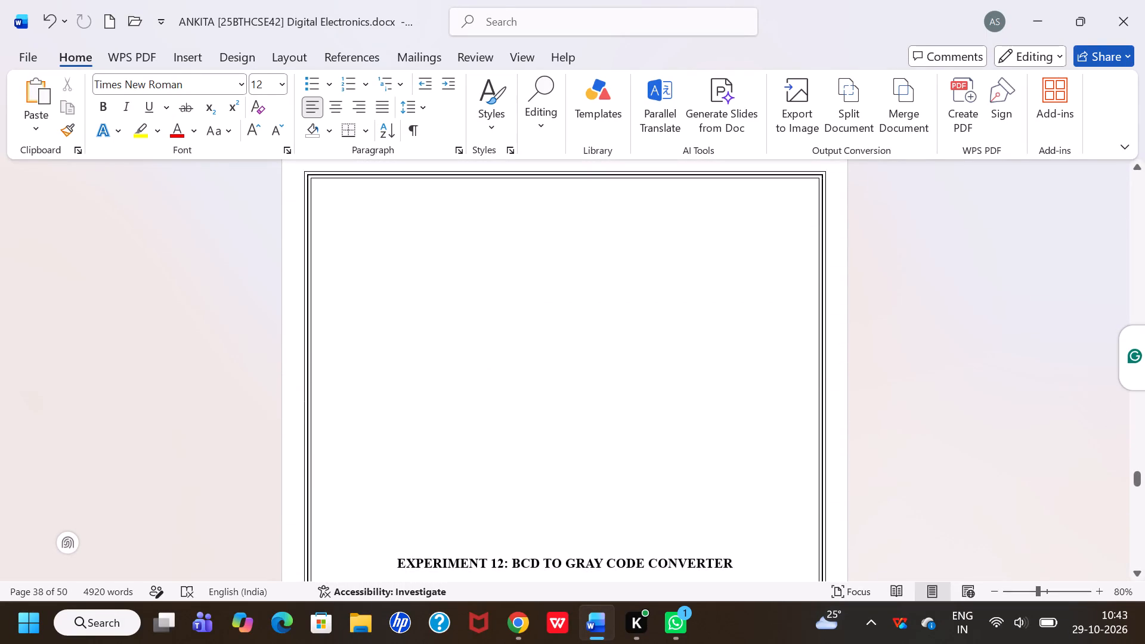
pyautogui.scroll(-1, 1103, 371)
pyautogui.click(538, 468)
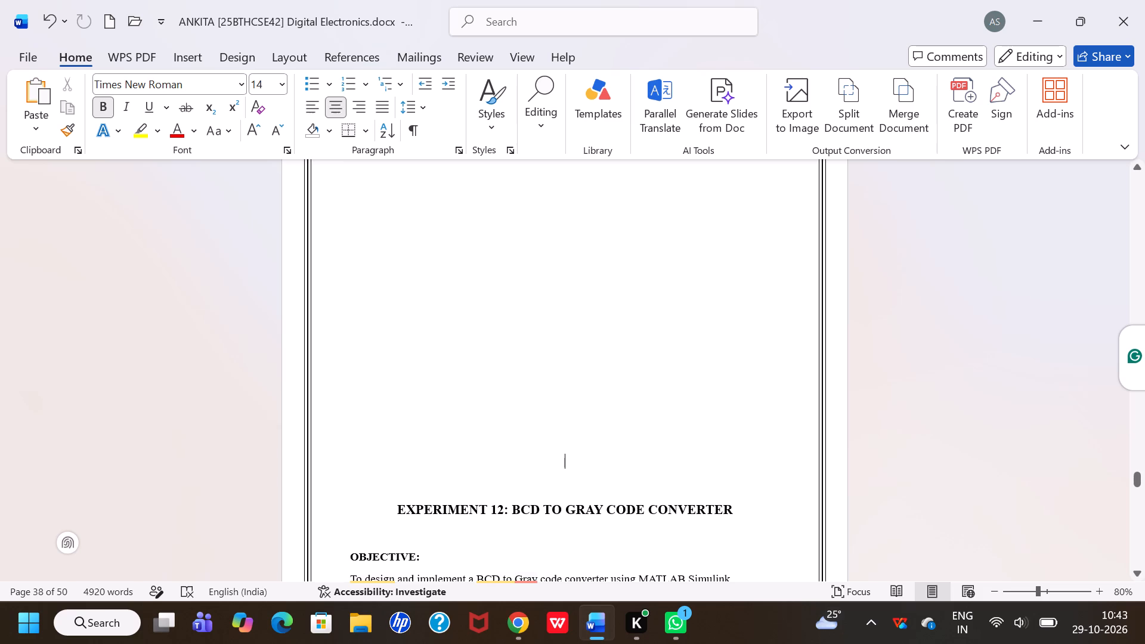
pyautogui.press('BackSpace')
pyautogui.press('BackSpace')
pyautogui.press('BackSpace')
pyautogui.press('BackSpace')
pyautogui.press('BackSpace')
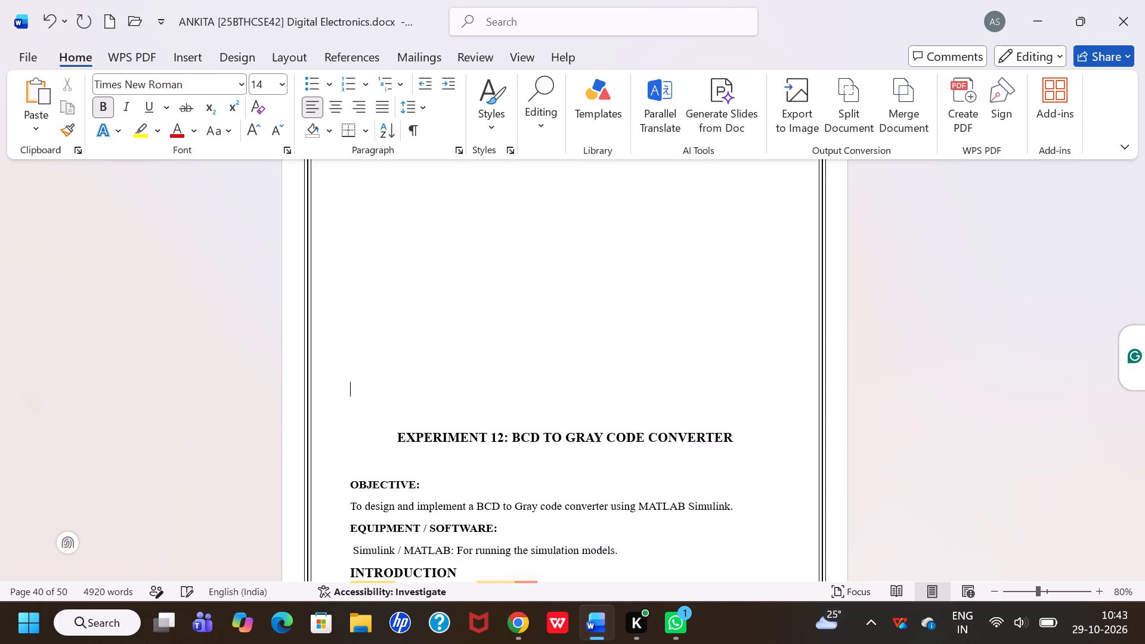
pyautogui.press('BackSpace')
pyautogui.press('BackSpace')
pyautogui.press('BackSpace')
pyautogui.press('BackSpace')
pyautogui.press('BackSpace')
pyautogui.press('BackSpace')
pyautogui.scroll(1, 538, 468)
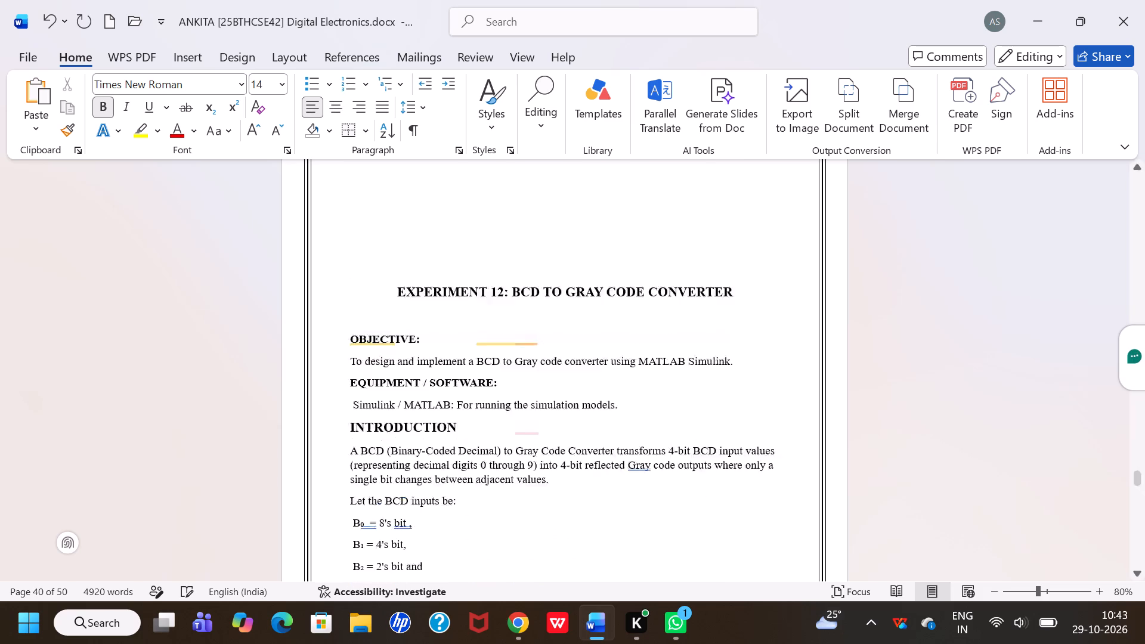
pyautogui.scroll(1, 538, 468)
pyautogui.press('BackSpace')
pyautogui.press('BackSpace')
pyautogui.press('BackSpace')
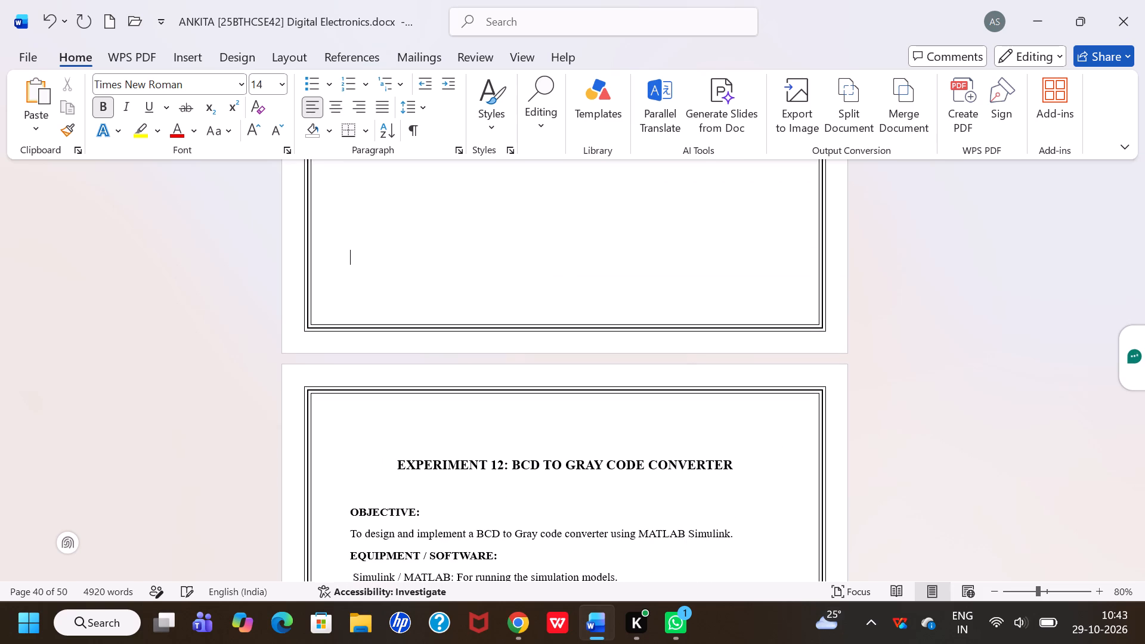
pyautogui.press('BackSpace')
pyautogui.scroll(3, 538, 468)
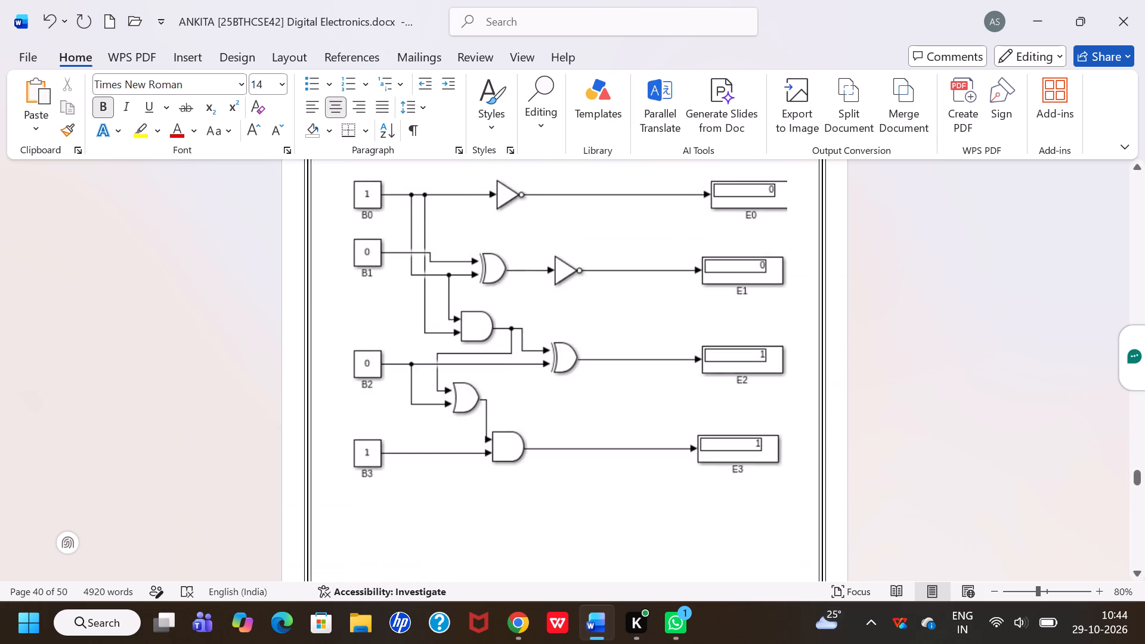
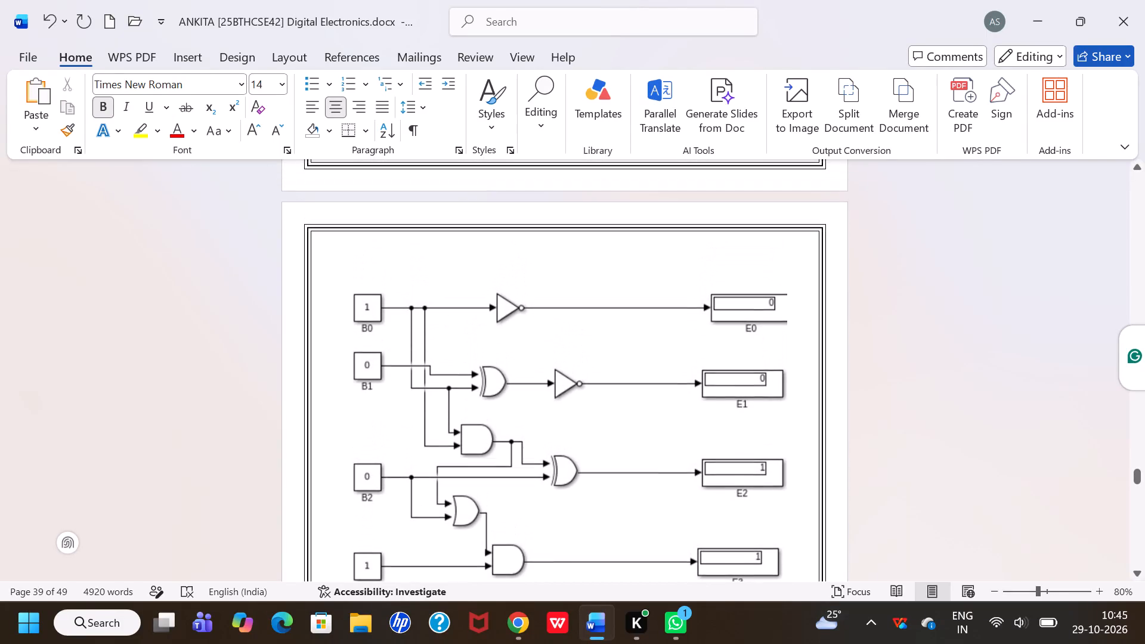
# Select the BCD to Excess-3 circuit picture with inputs B0 to B2 and outputs E0 to E2.
pyautogui.click(549, 503)
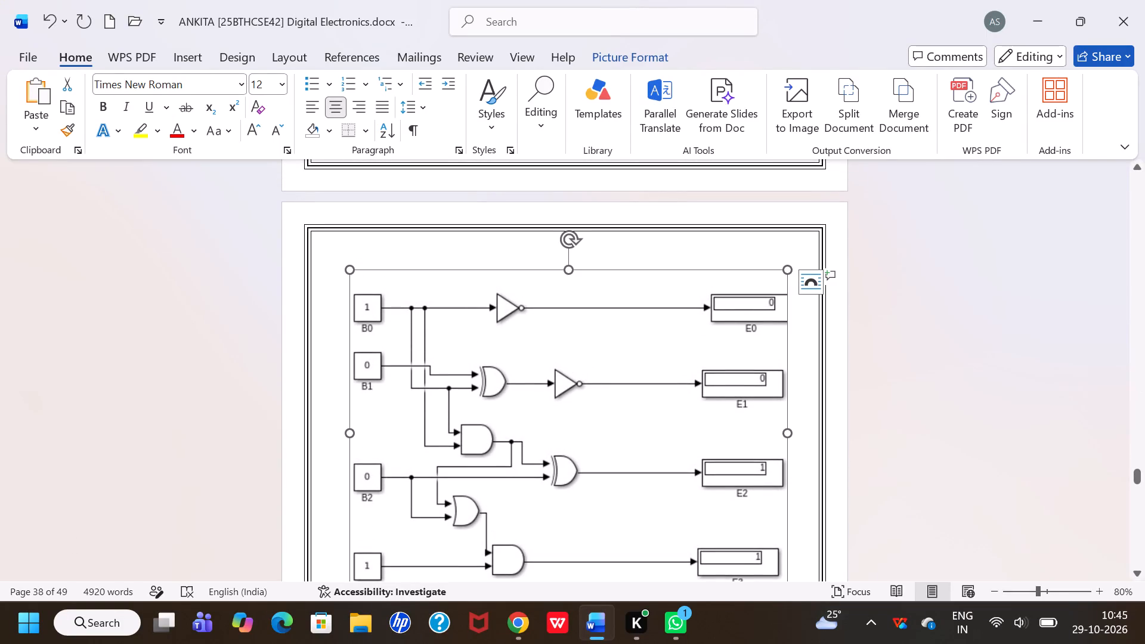
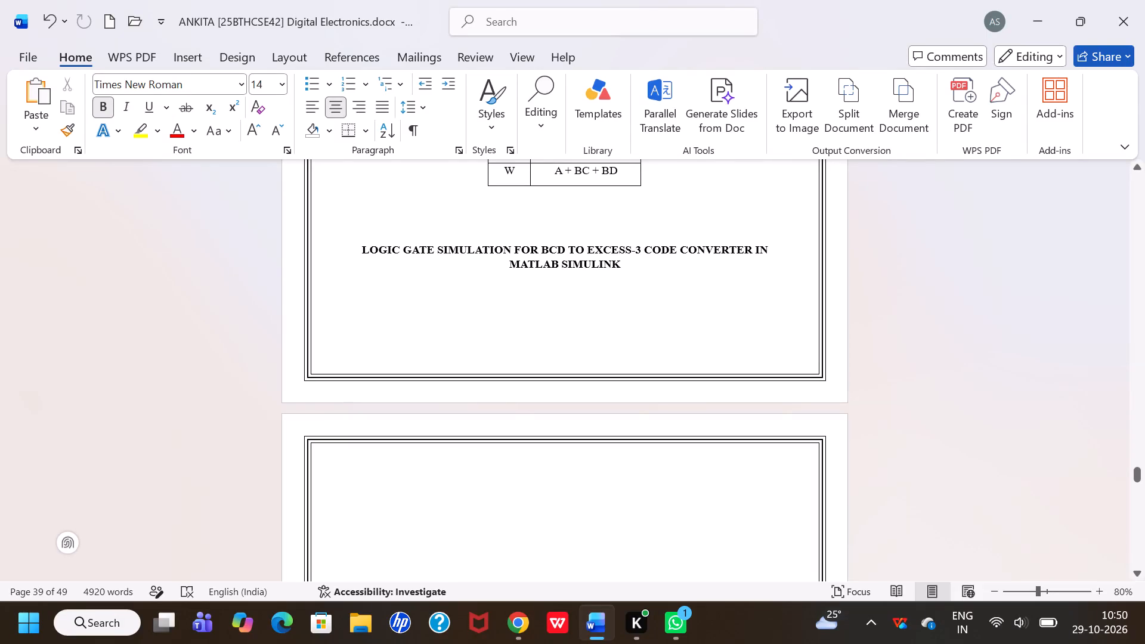
# Paste the BCD to Excess-3 circuit with inputs A to D and outputs W to Z as a picture below its simulation heading.
pyautogui.hotkey('ctrl', 'v')
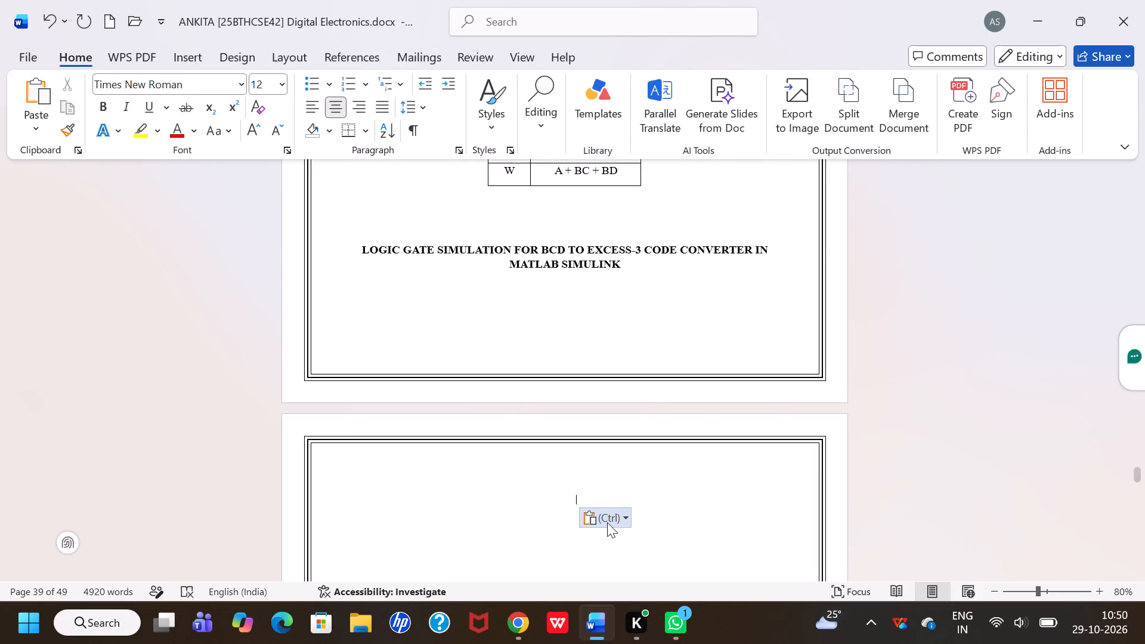
pyautogui.click(607, 522)
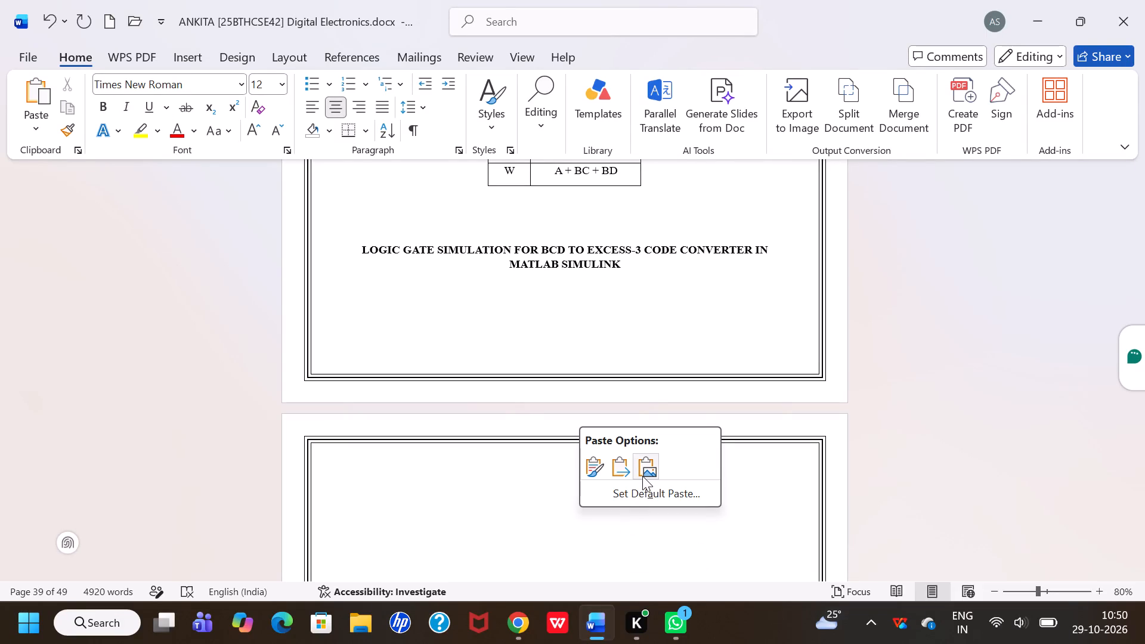
pyautogui.click(642, 476)
# Scale the pasted BCD to Excess-3 circuit picture down proportionally so it fits inside the page border.
pyautogui.scroll(-1, 642, 476)
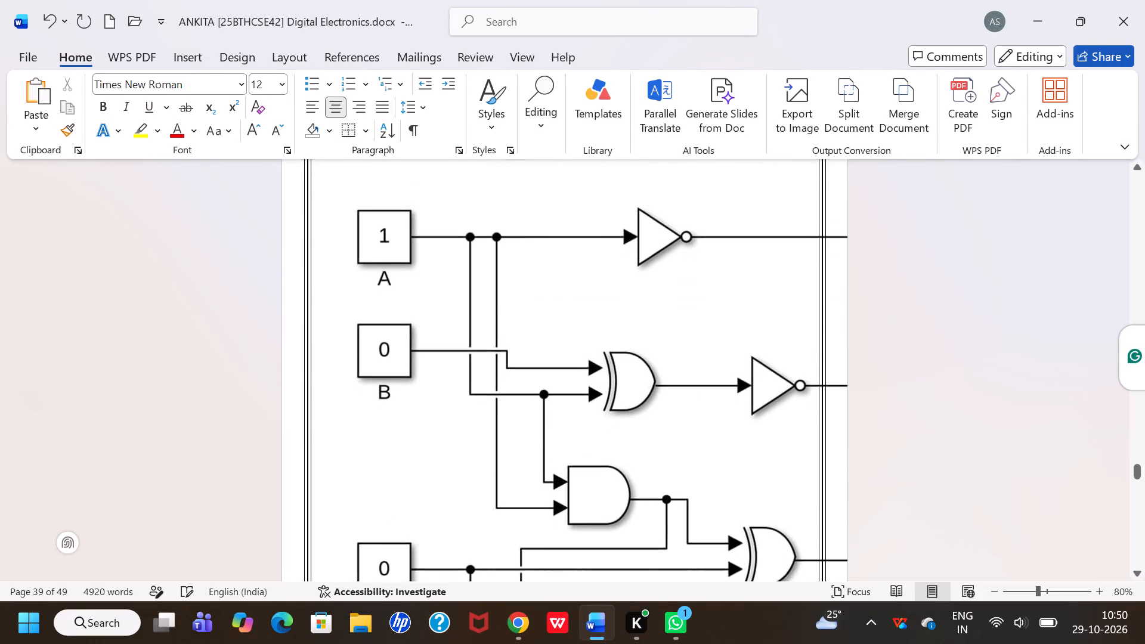
pyautogui.scroll(-1, 642, 476)
pyautogui.click(642, 476)
pyautogui.scroll(1, 538, 402)
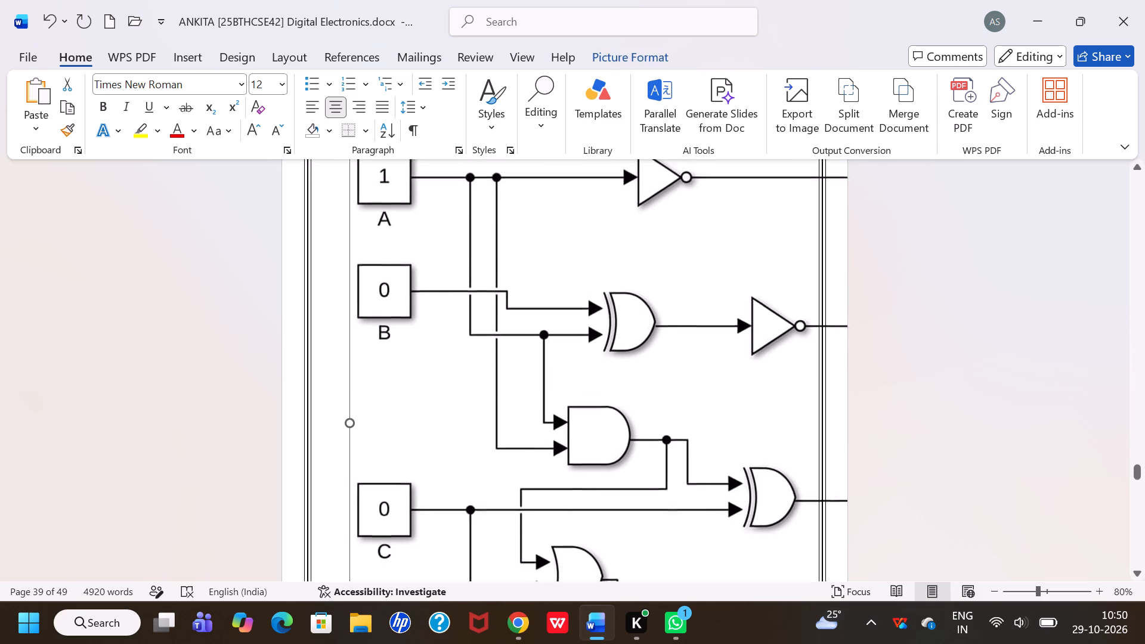
pyautogui.scroll(1, 538, 402)
pyautogui.moveTo(348, 220); pyautogui.dragTo(637, 412)
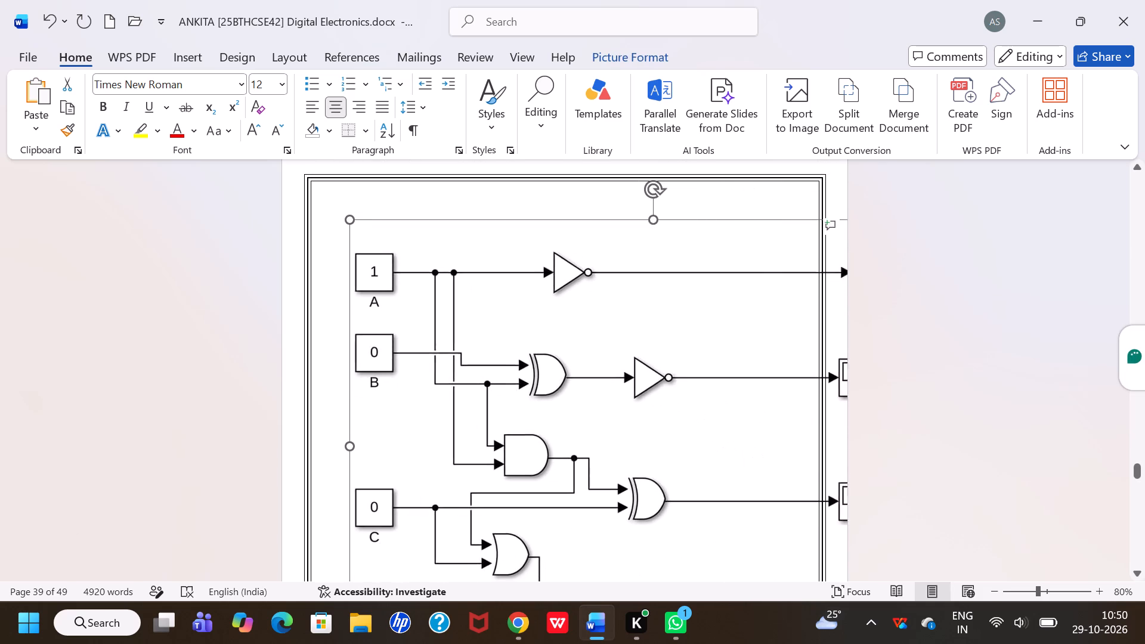
pyautogui.moveTo(637, 412); pyautogui.dragTo(797, 524)
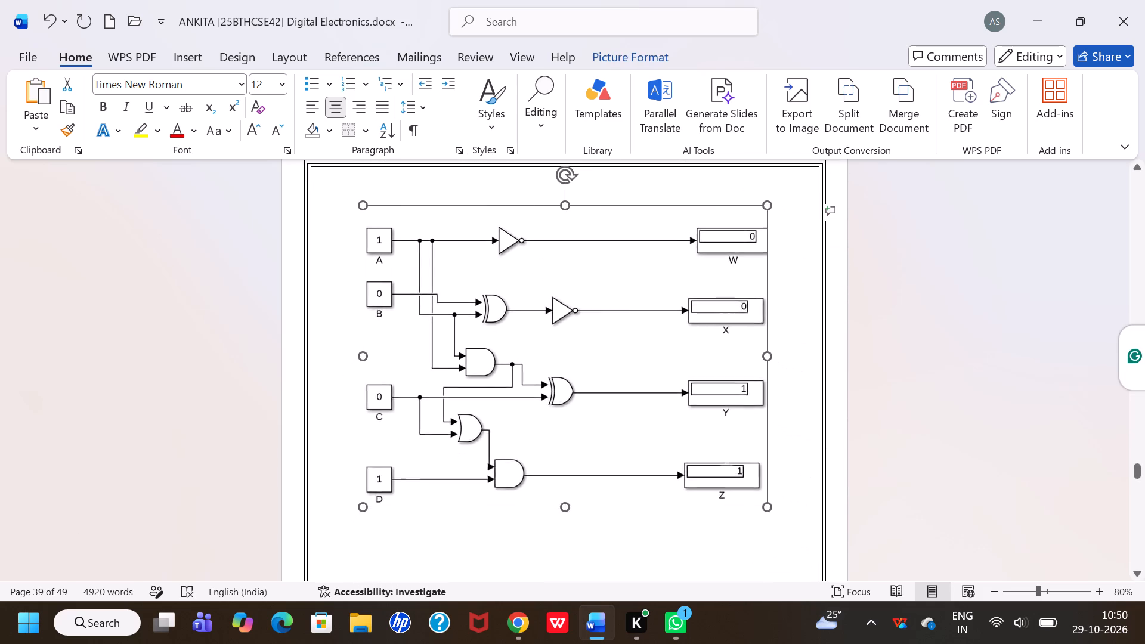
pyautogui.moveTo(797, 524); pyautogui.dragTo(790, 521)
pyautogui.click(804, 465)
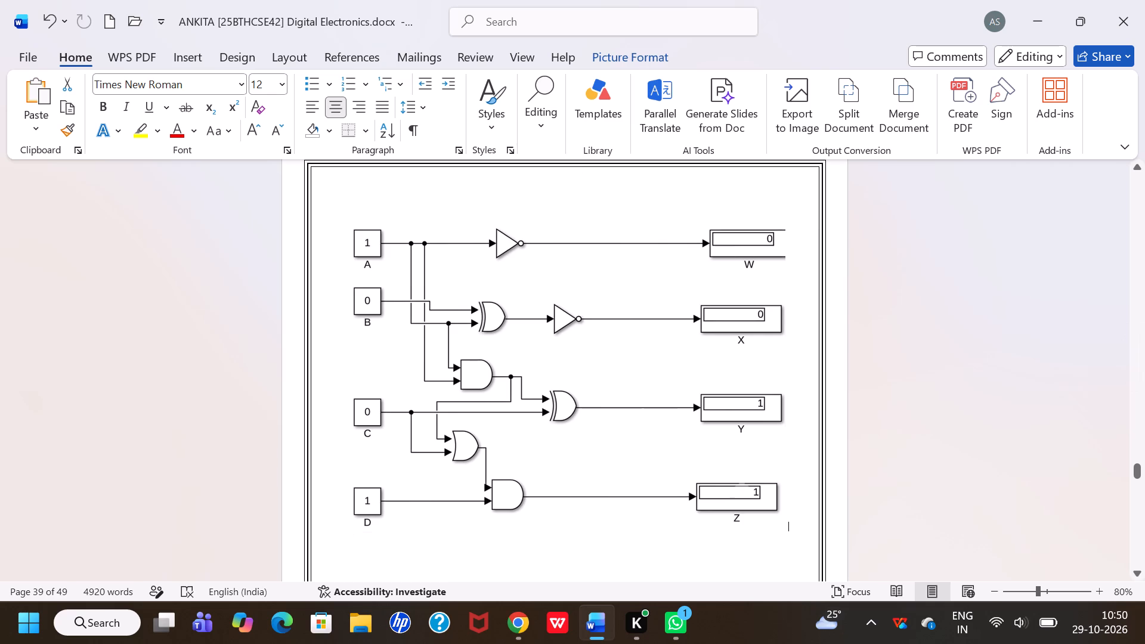
# Narrow the circuit picture slightly, keeping its height, to leave a clear margin inside the page border.
pyautogui.scroll(1, 804, 465)
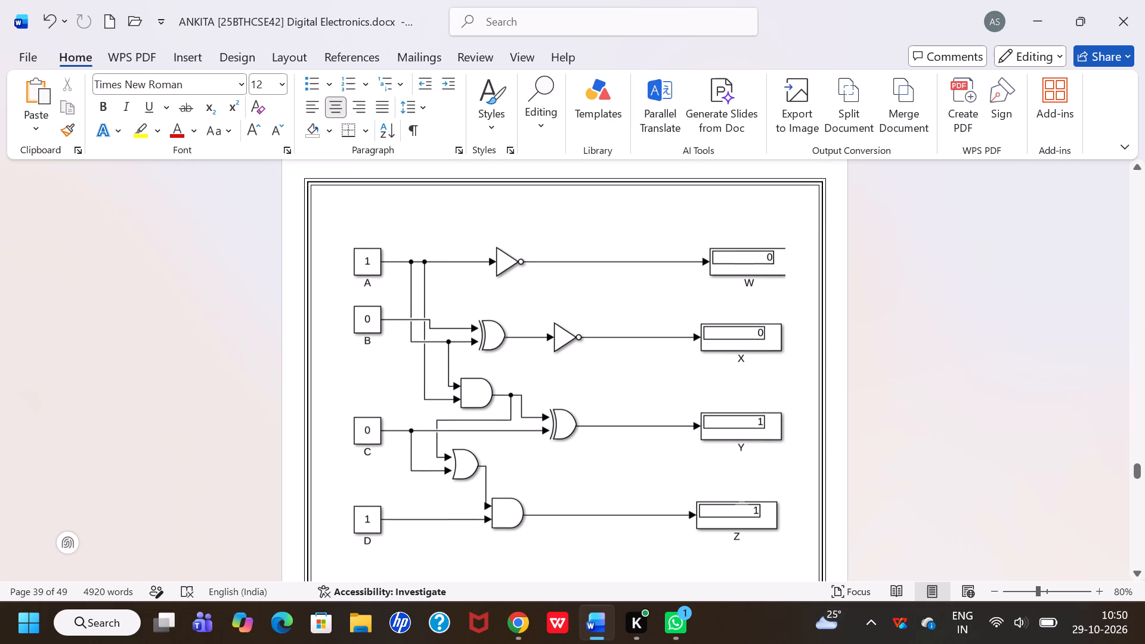
pyautogui.click(733, 418)
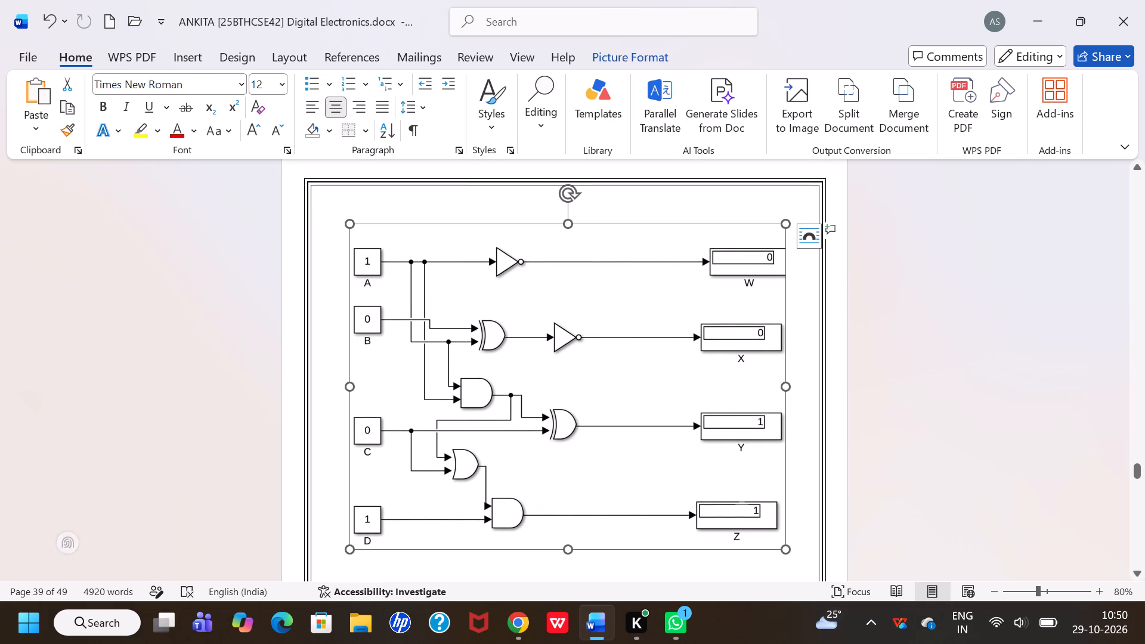
pyautogui.moveTo(787, 388); pyautogui.dragTo(792, 386)
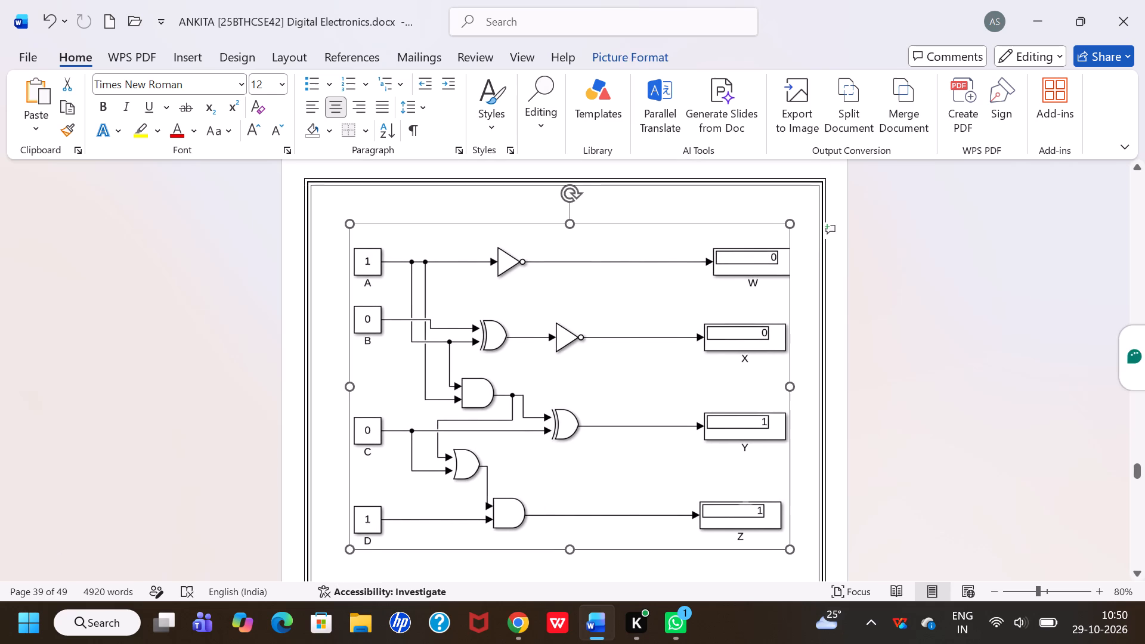
pyautogui.moveTo(792, 386); pyautogui.dragTo(776, 385)
pyautogui.click(810, 407)
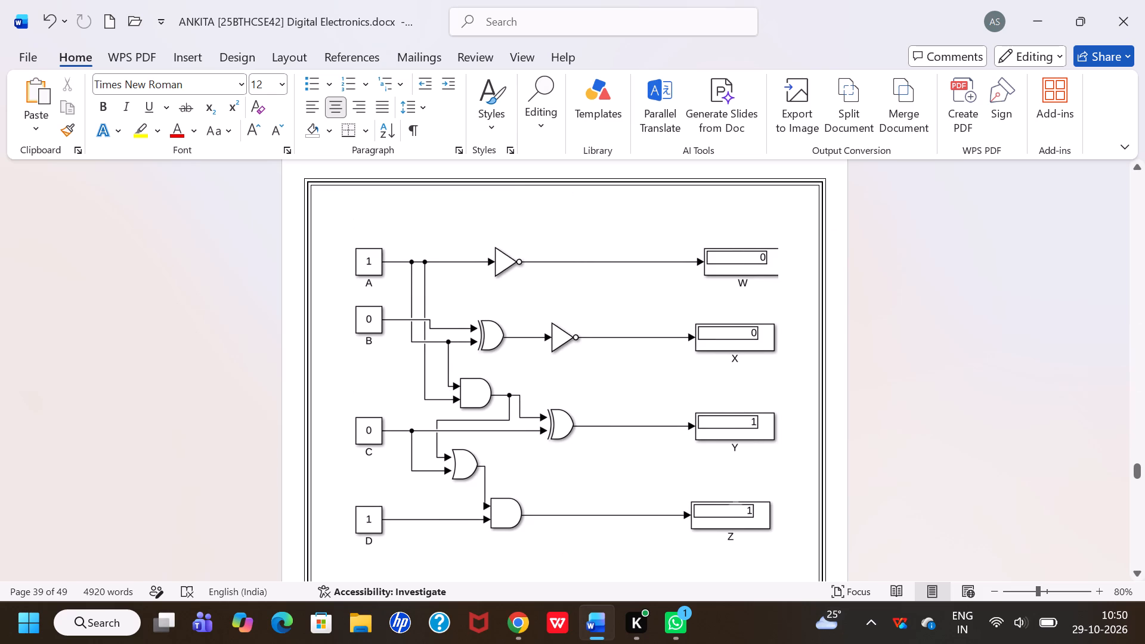
# Delete the surplus blank lines above the Experiment 12: BCD to Gray Code Converter heading so it starts at the top of its page.
pyautogui.scroll(-3, 810, 407)
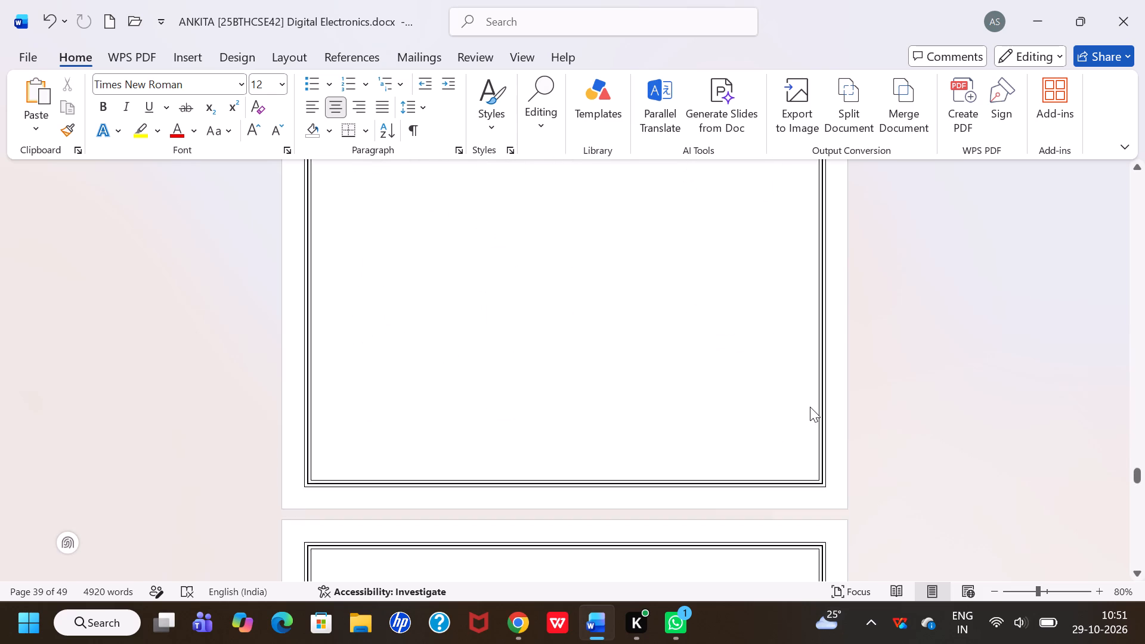
pyautogui.scroll(7, 810, 407)
pyautogui.scroll(-1, 810, 407)
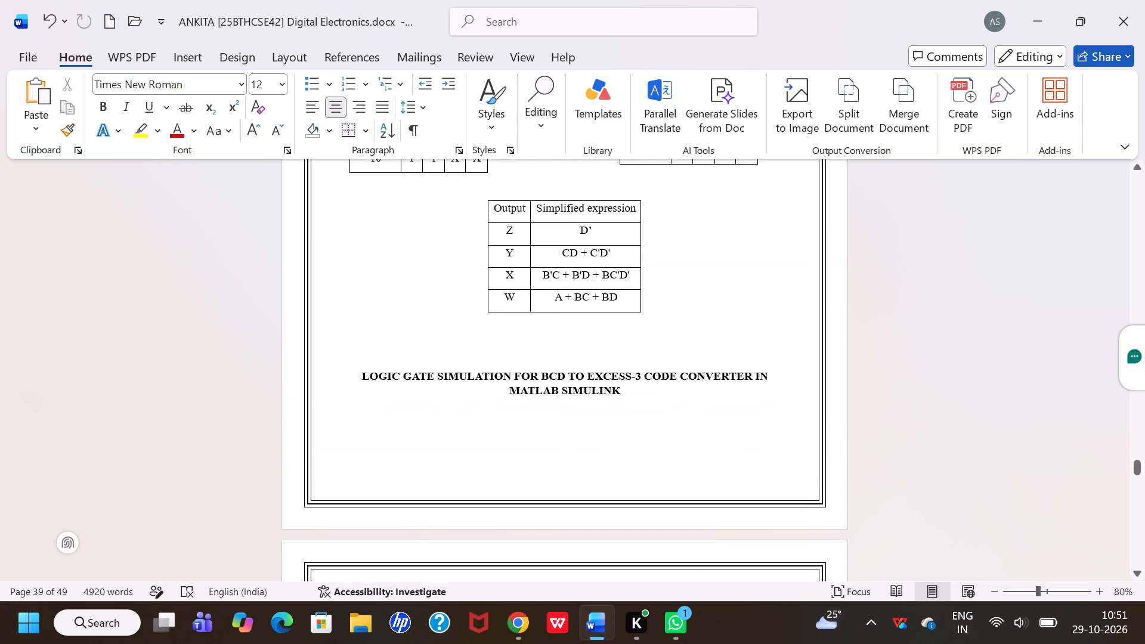
pyautogui.scroll(-4, 810, 407)
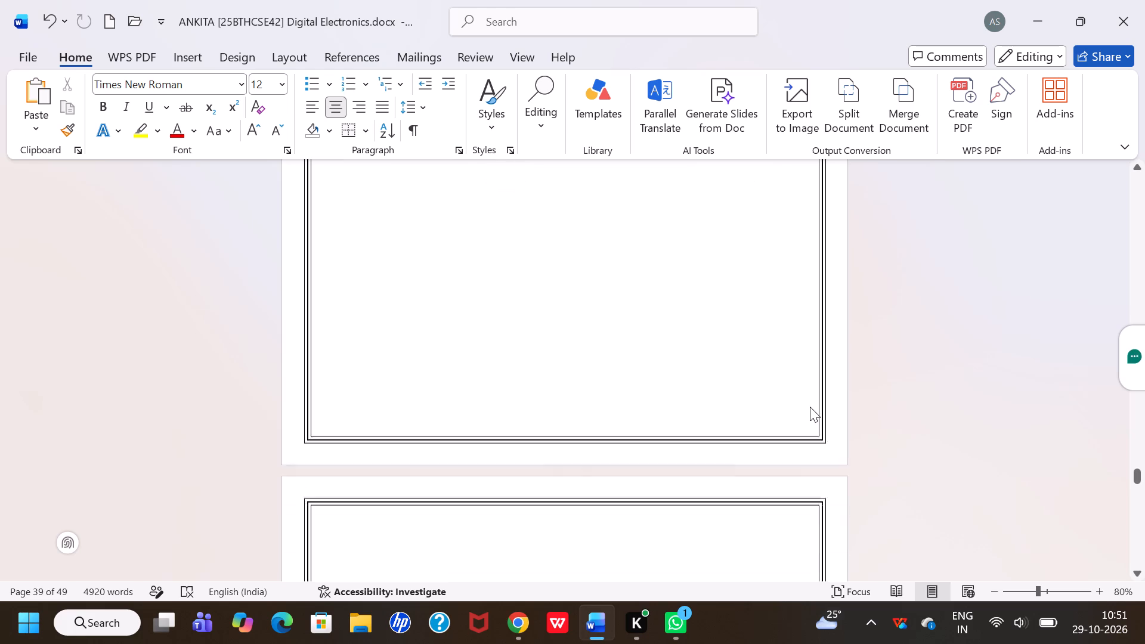
pyautogui.scroll(-1, 810, 407)
pyautogui.scroll(-1, 572, 480)
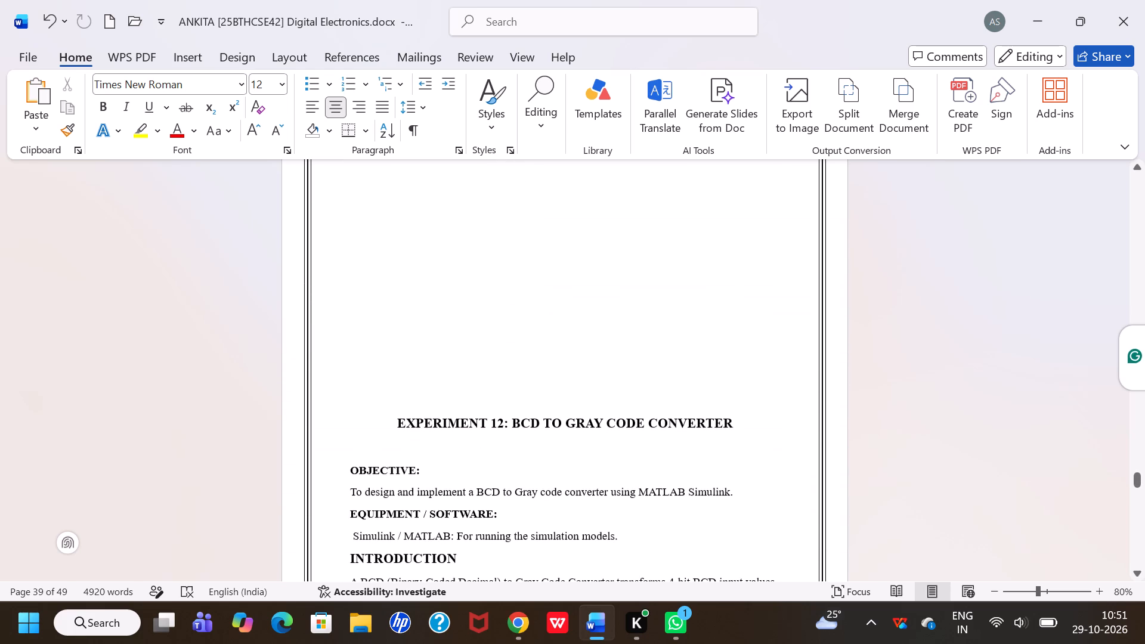
pyautogui.click(455, 398)
pyautogui.press('BackSpace')
pyautogui.press('BackSpace')
pyautogui.press('BackSpace')
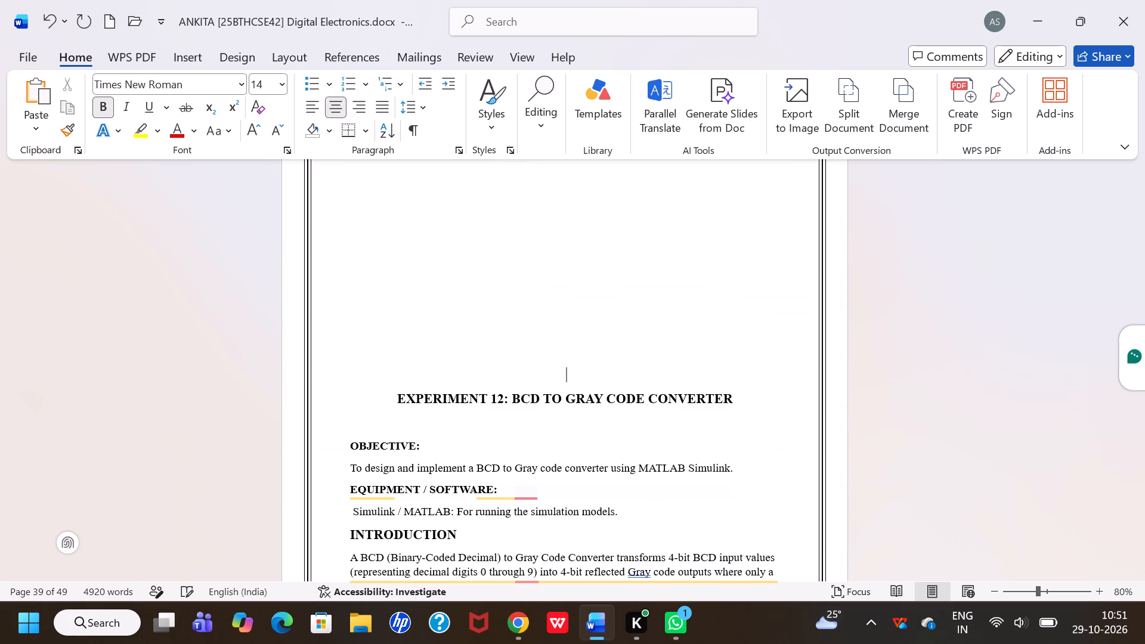
pyautogui.press('BackSpace')
pyautogui.press('BackSpace')
pyautogui.press('BackSpace')
pyautogui.press('BackSpace')
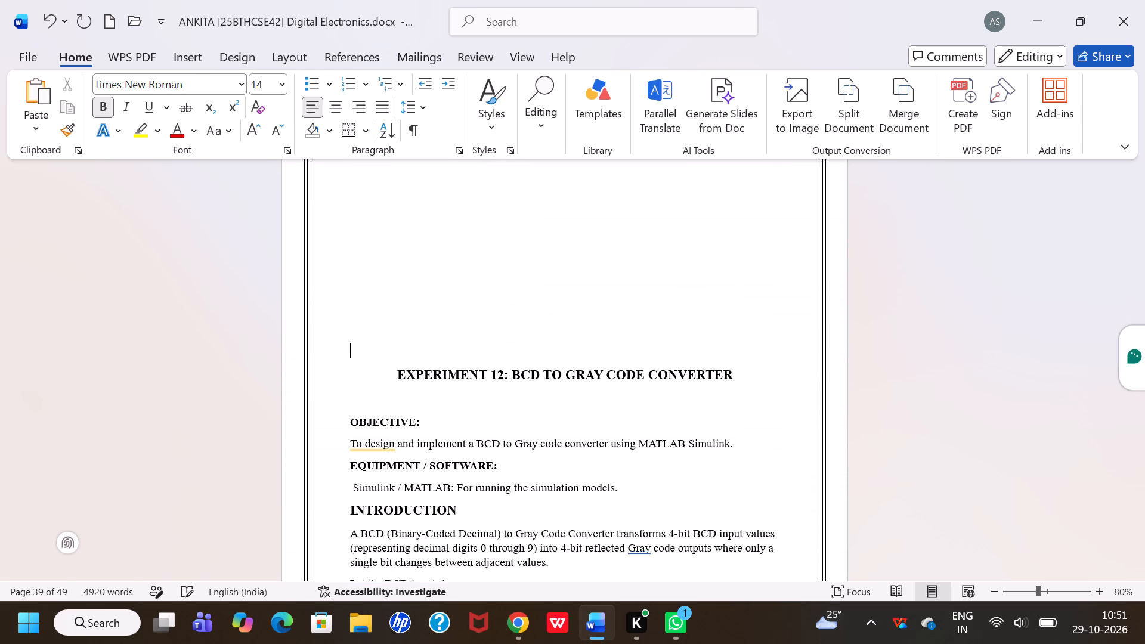
pyautogui.scroll(1, 455, 398)
pyautogui.press('BackSpace')
pyautogui.press('BackSpace')
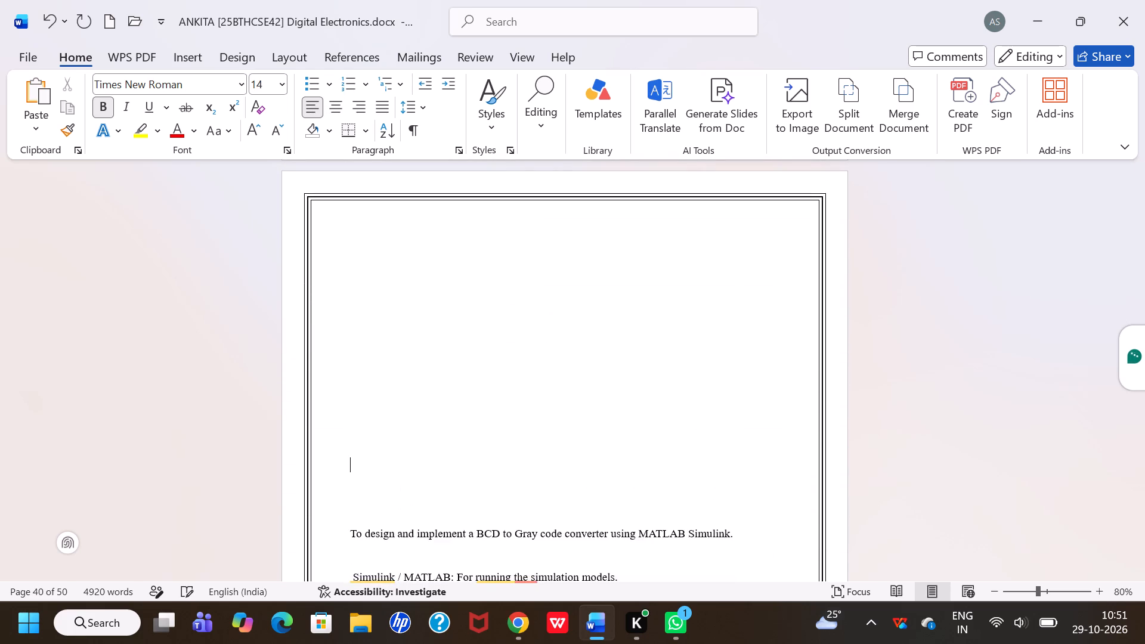
pyautogui.press('BackSpace')
pyautogui.press('BackSpace')
pyautogui.press('BackSpace')
pyautogui.press('BackSpace')
pyautogui.press('BackSpace')
pyautogui.press('BackSpace')
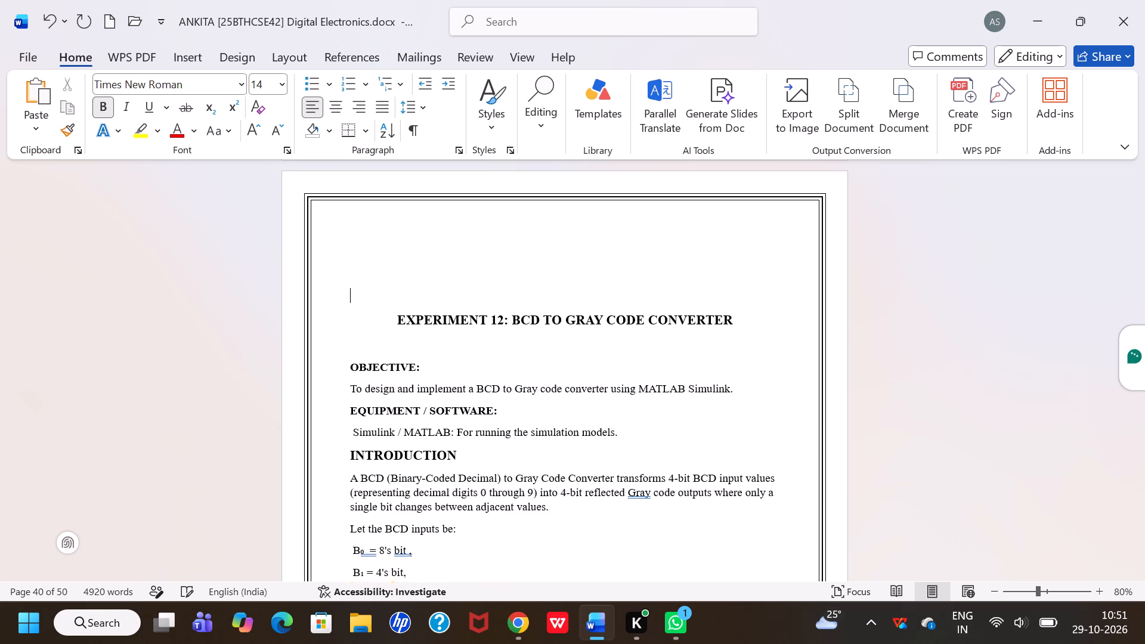
pyautogui.press('BackSpace')
pyautogui.press('BackSpace')
pyautogui.press('BackSpace')
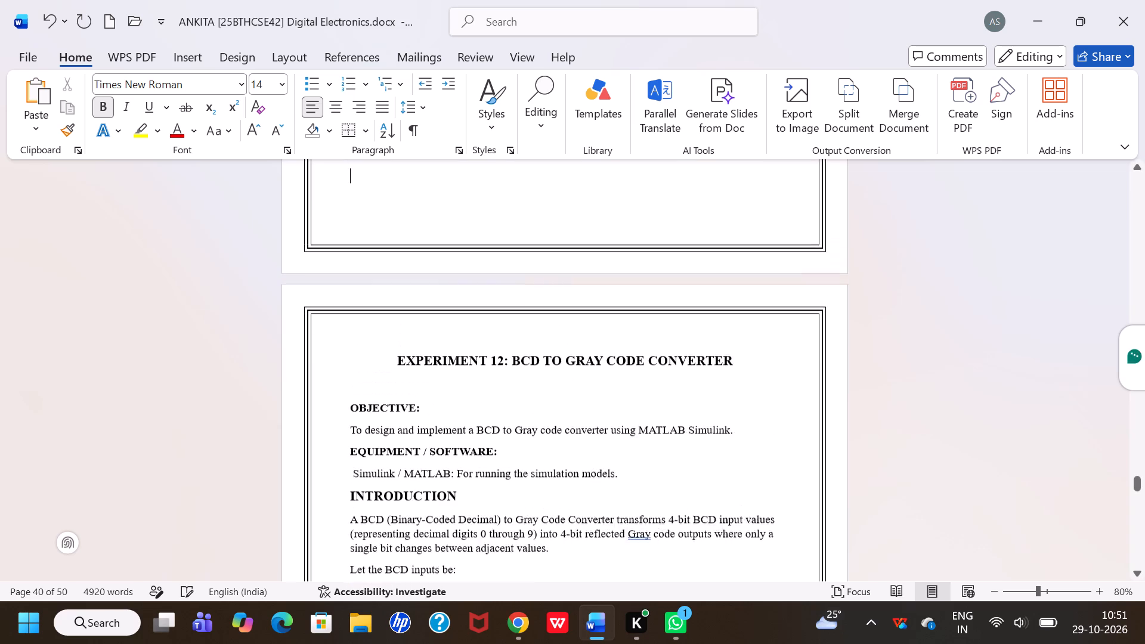
# Review the Experiment 11 pages from the new circuit picture back through the K-maps to the experiment title.
pyautogui.scroll(3, 428, 404)
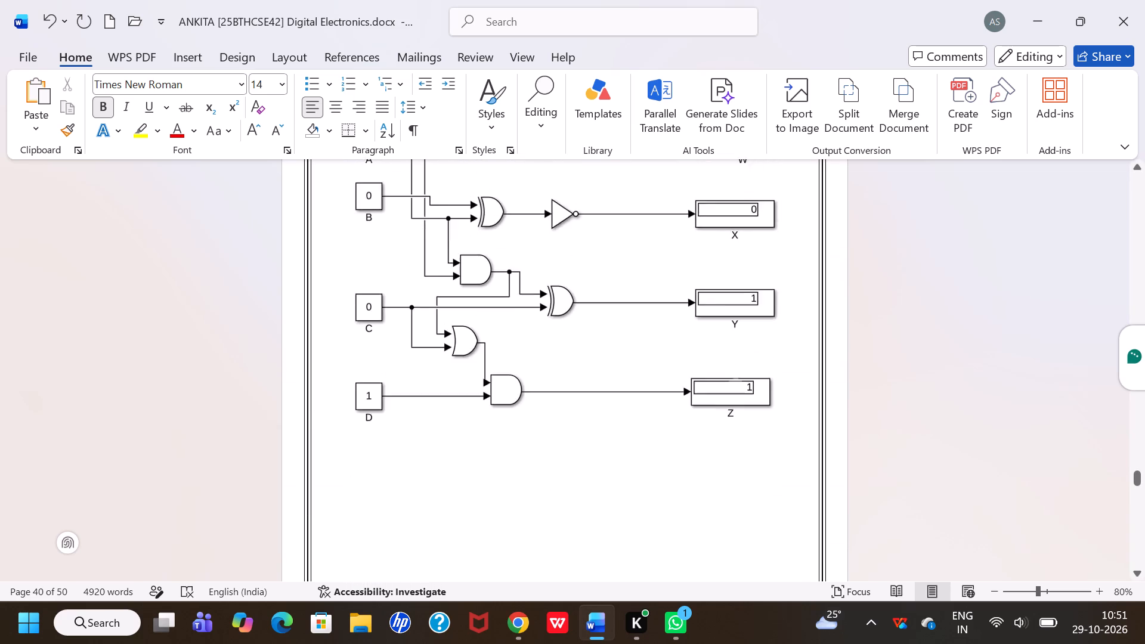
pyautogui.scroll(5, 428, 404)
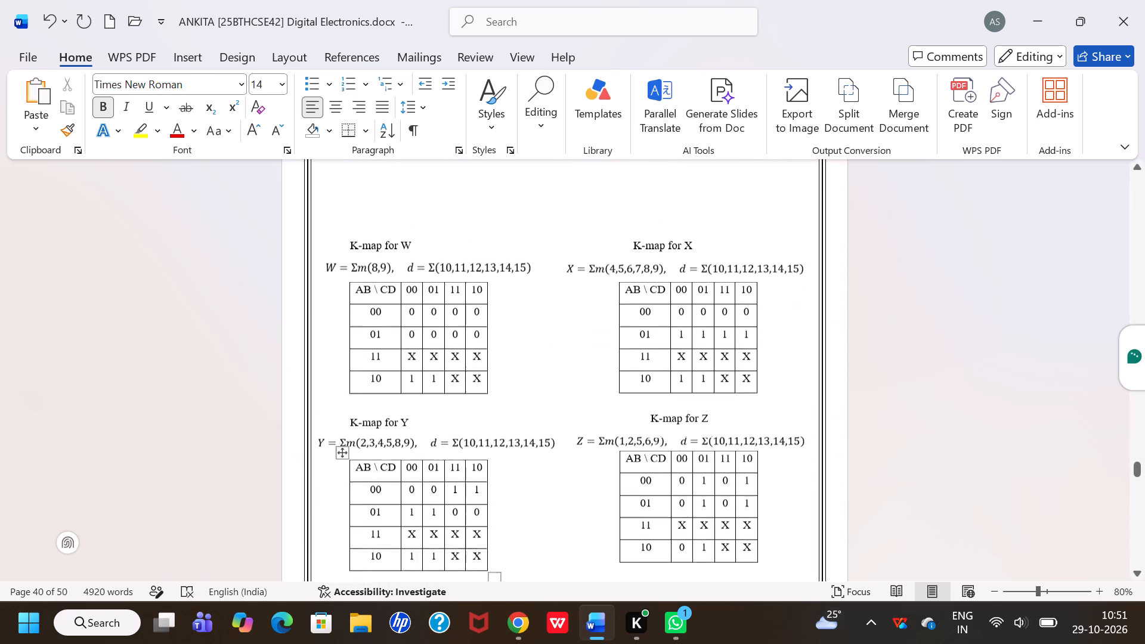
pyautogui.scroll(5, 436, 426)
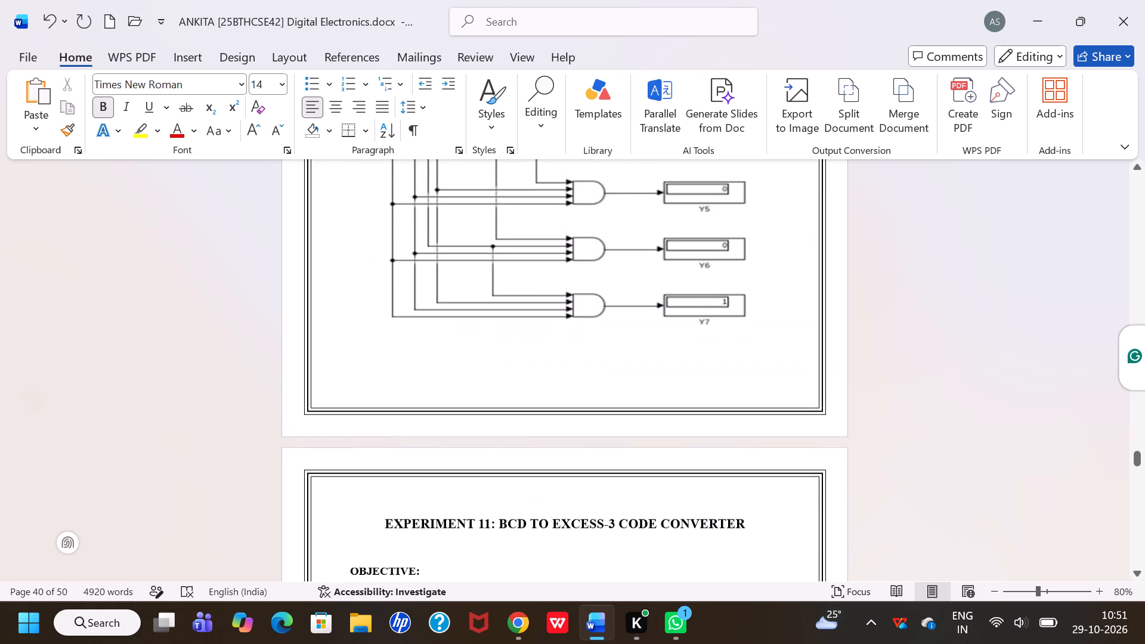
# Save the Digital Electronics document with the Experiment 11 and 12 layout changes.
pyautogui.hotkey('ctrl', 's')
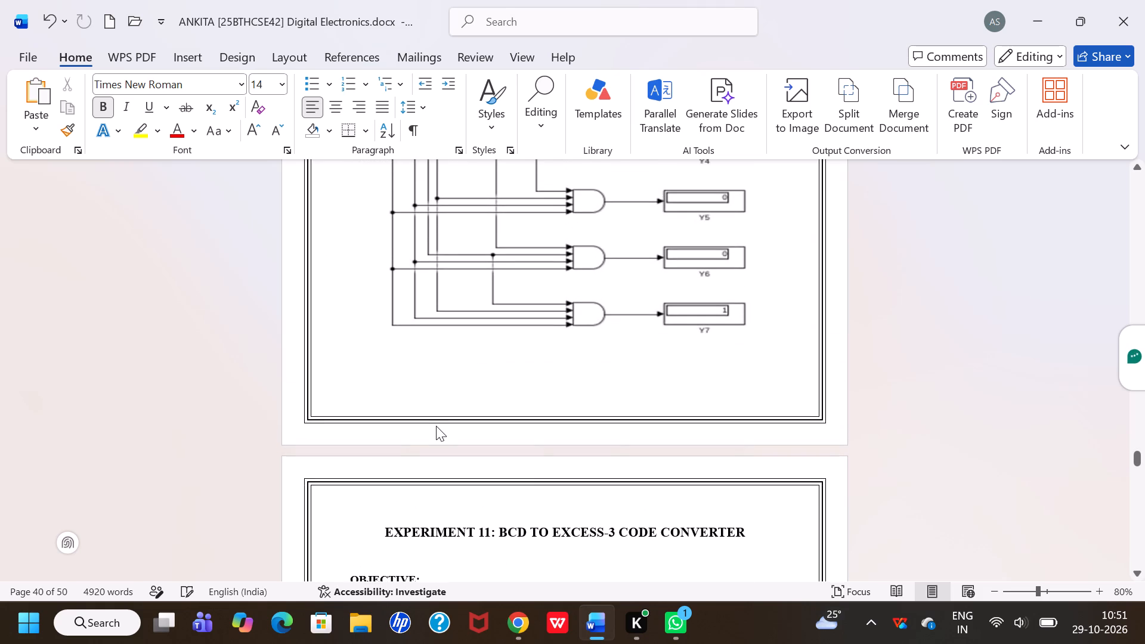
# Review the Experiment 12 BCD to Gray code pages, from the title through the truth table and K-maps to the logic gate simulation page.
pyautogui.scroll(-9, 436, 426)
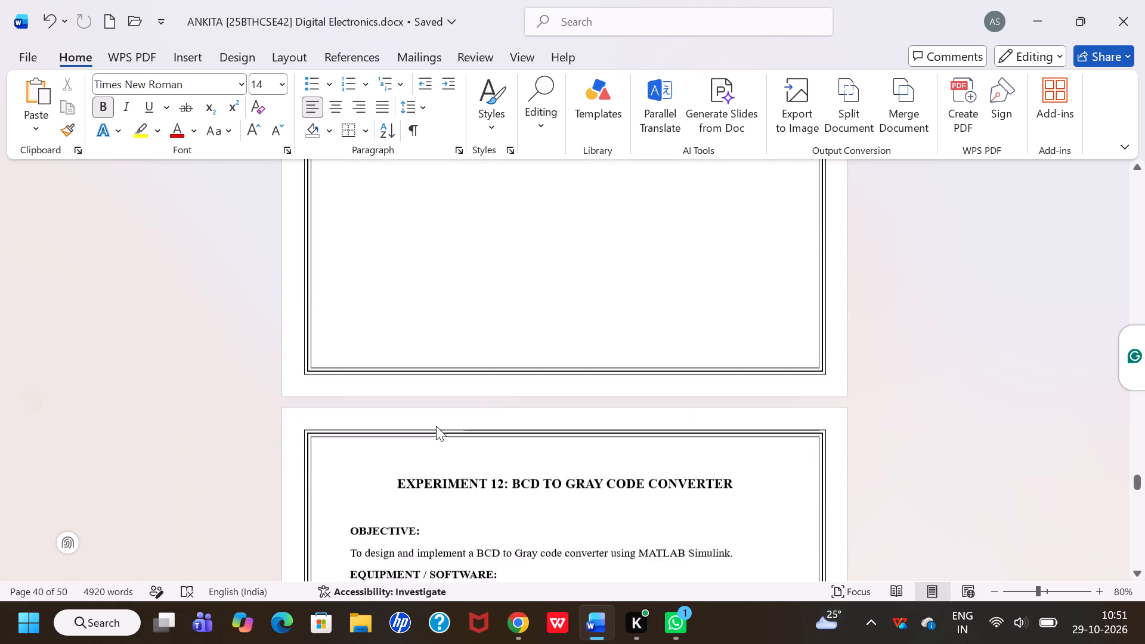
pyautogui.scroll(-5, 436, 426)
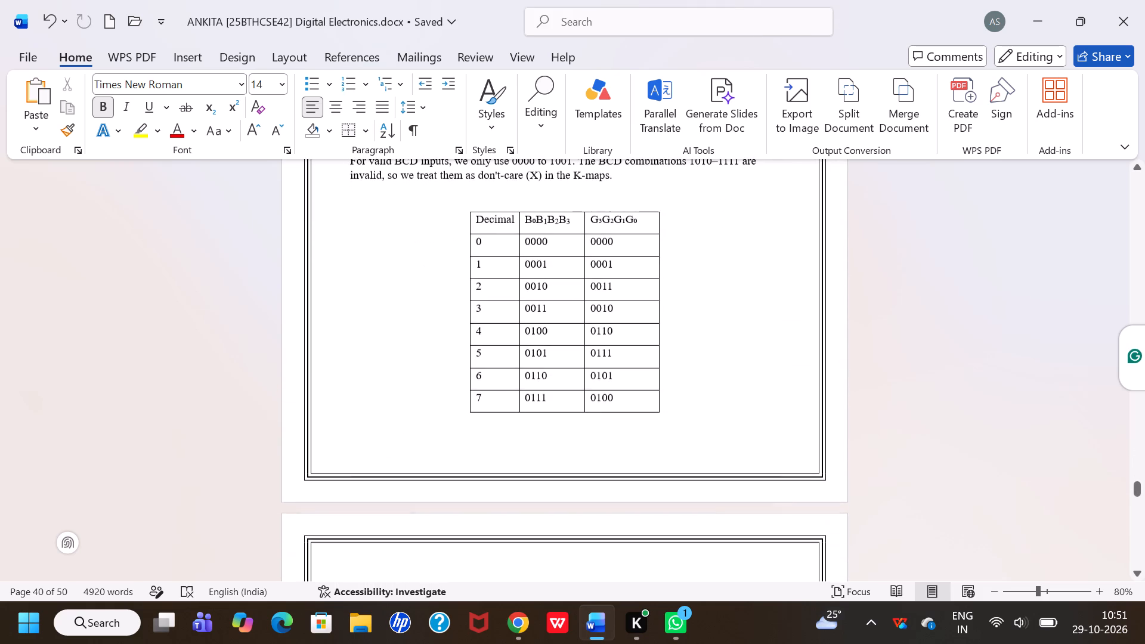
pyautogui.scroll(-7, 436, 426)
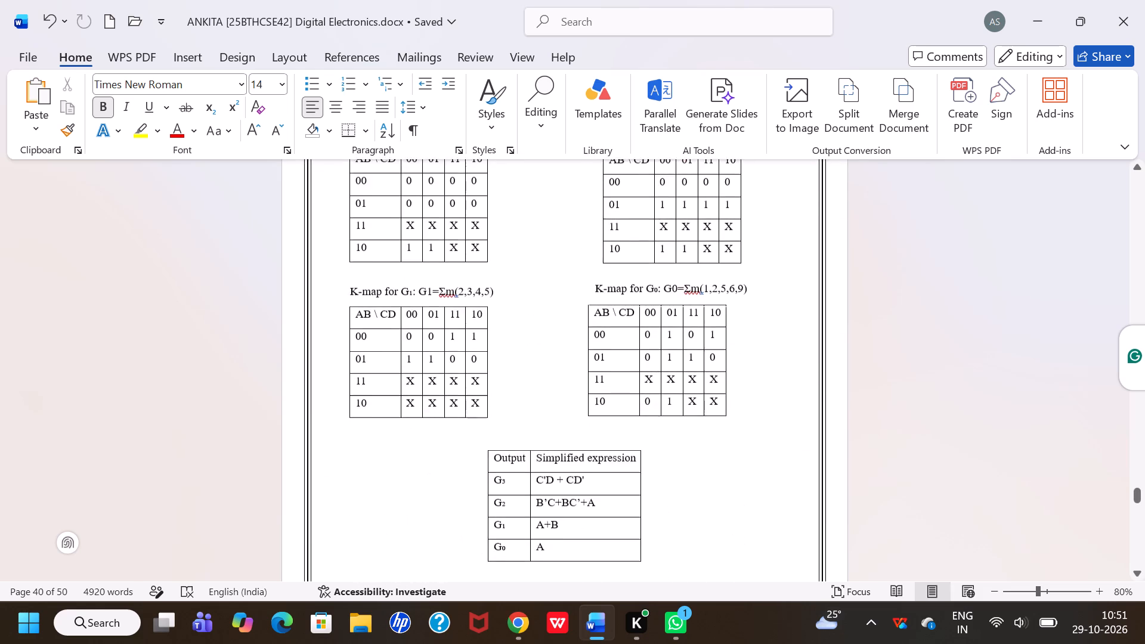
pyautogui.scroll(-3, 436, 426)
pyautogui.scroll(2, 436, 426)
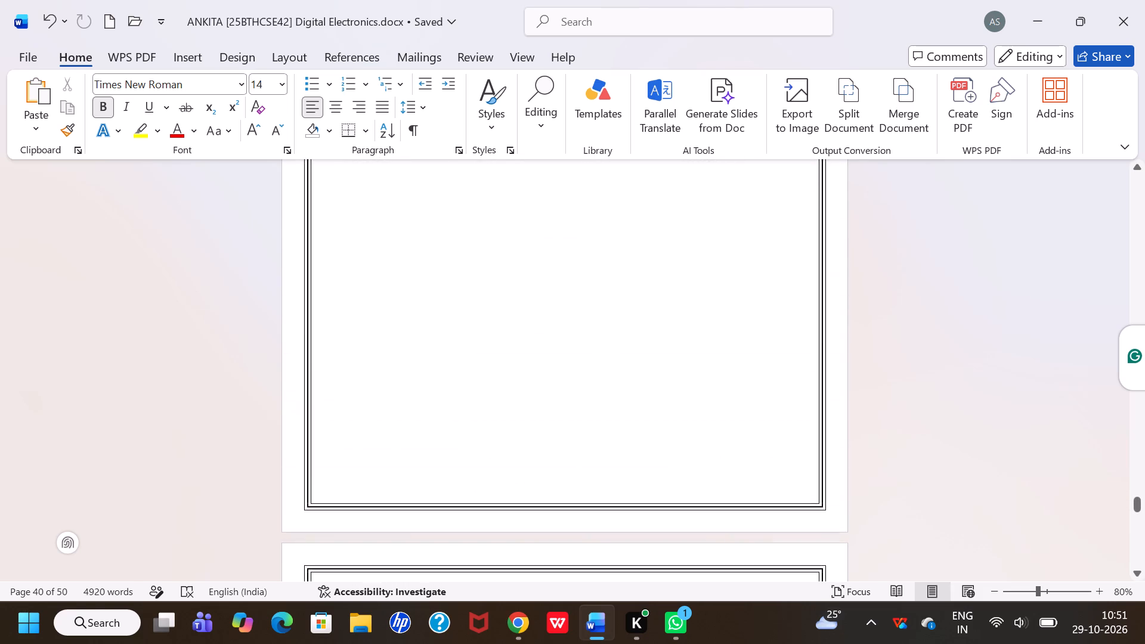
pyautogui.scroll(3, 436, 426)
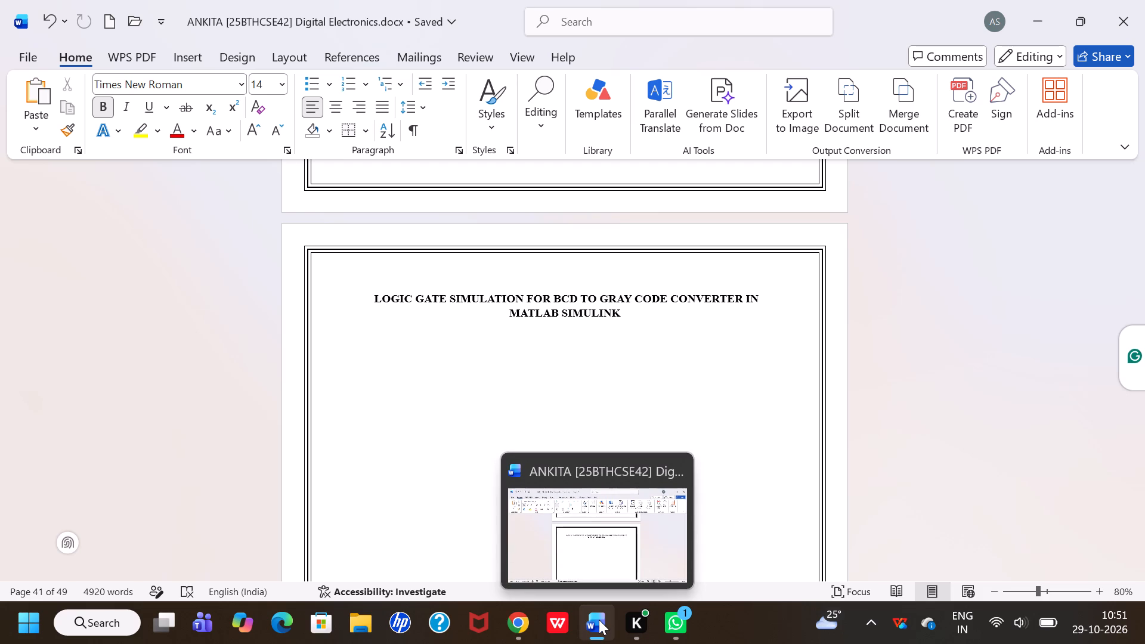
pyautogui.click(696, 636)
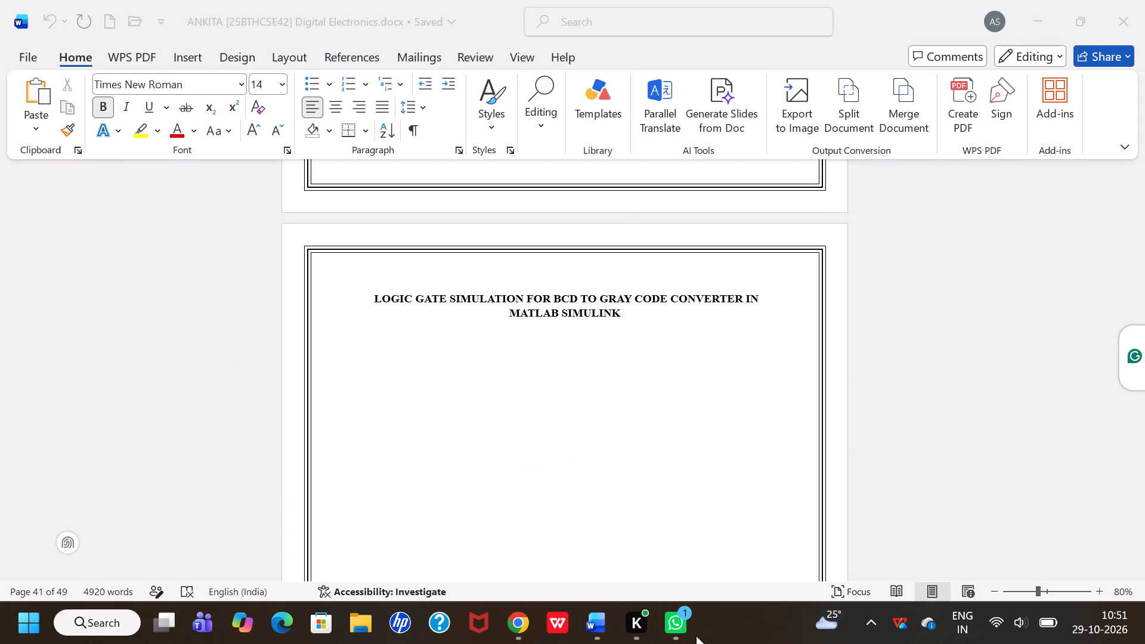
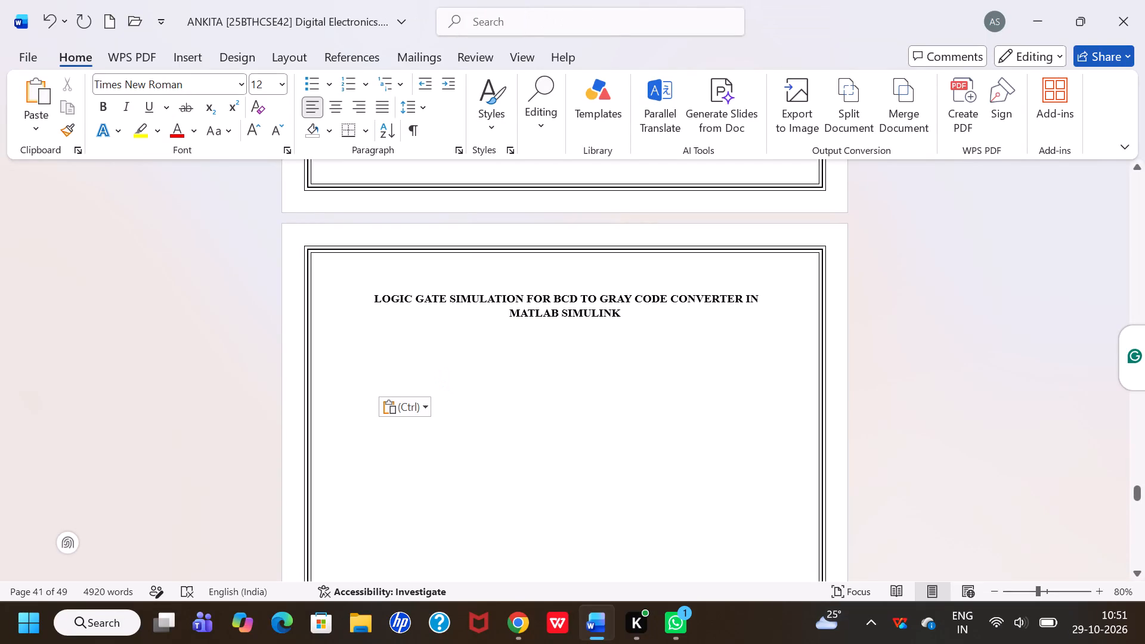
# Switch the pasted content under the BCD to Gray Code Converter simulation heading to the Picture paste format.
pyautogui.click(425, 413)
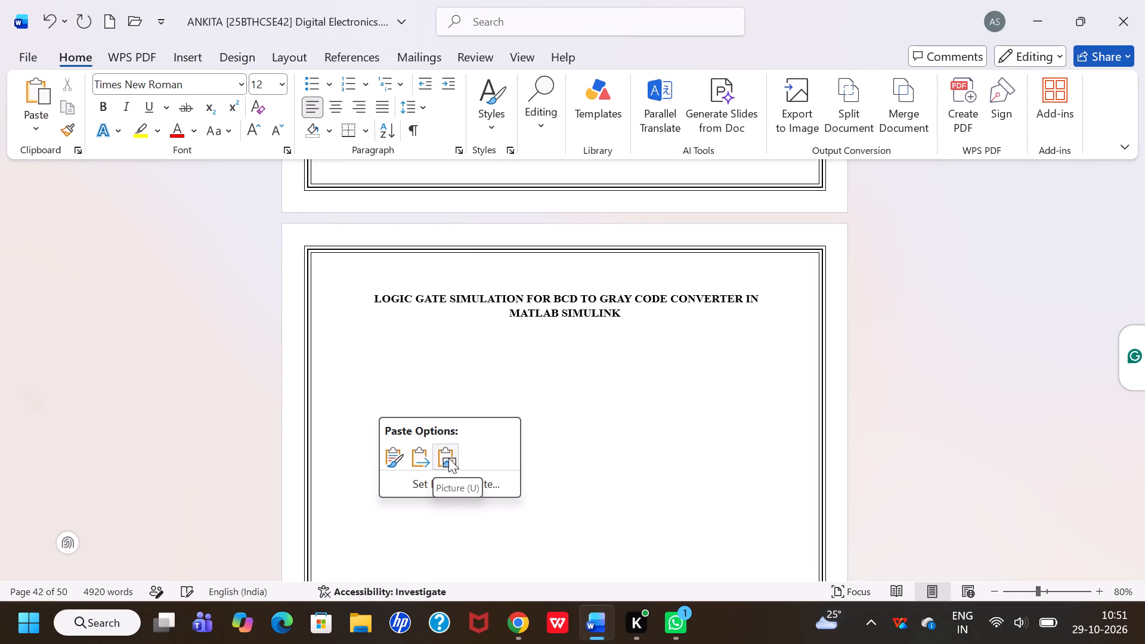
pyautogui.click(448, 458)
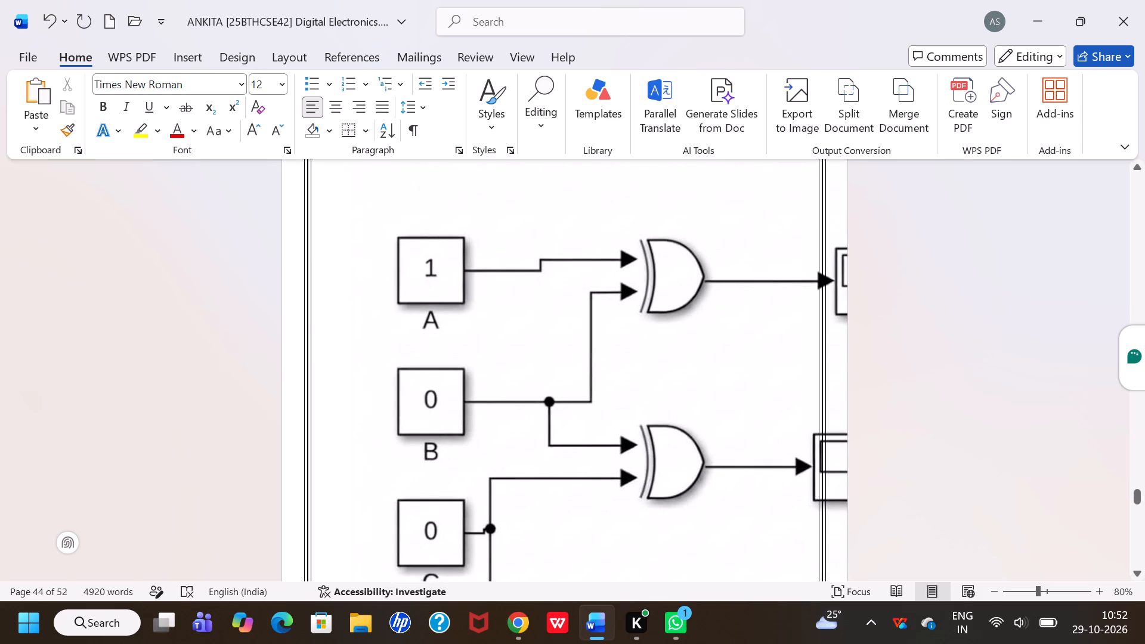
# Select the oversized BCD to Gray code circuit picture that extends past the page border.
pyautogui.click(543, 426)
pyautogui.scroll(1, 543, 426)
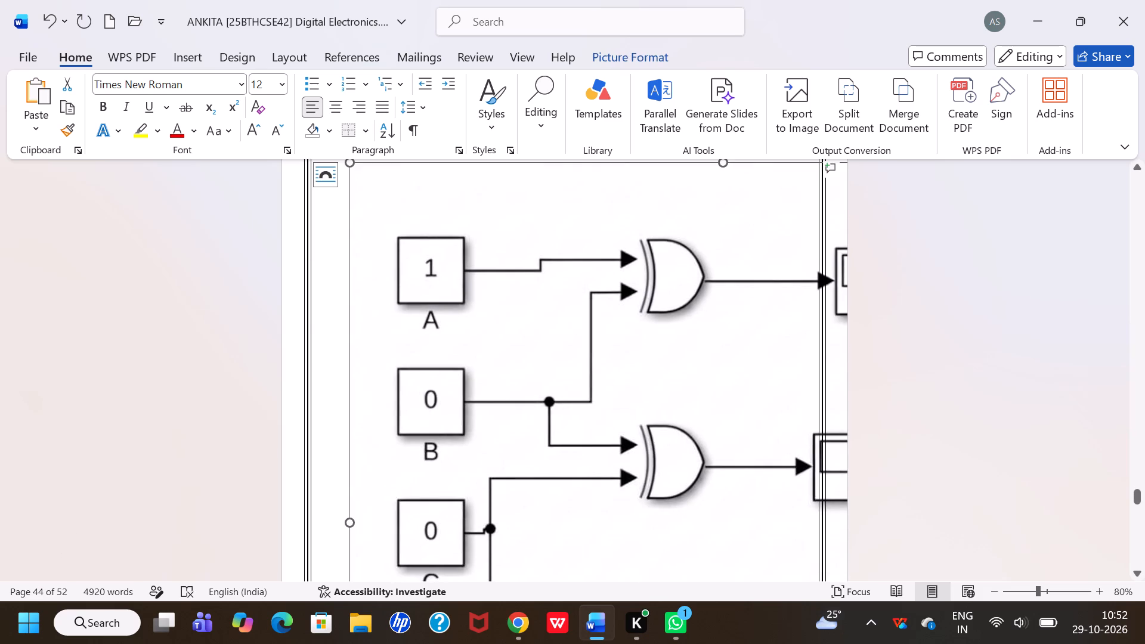
pyautogui.scroll(1, 541, 371)
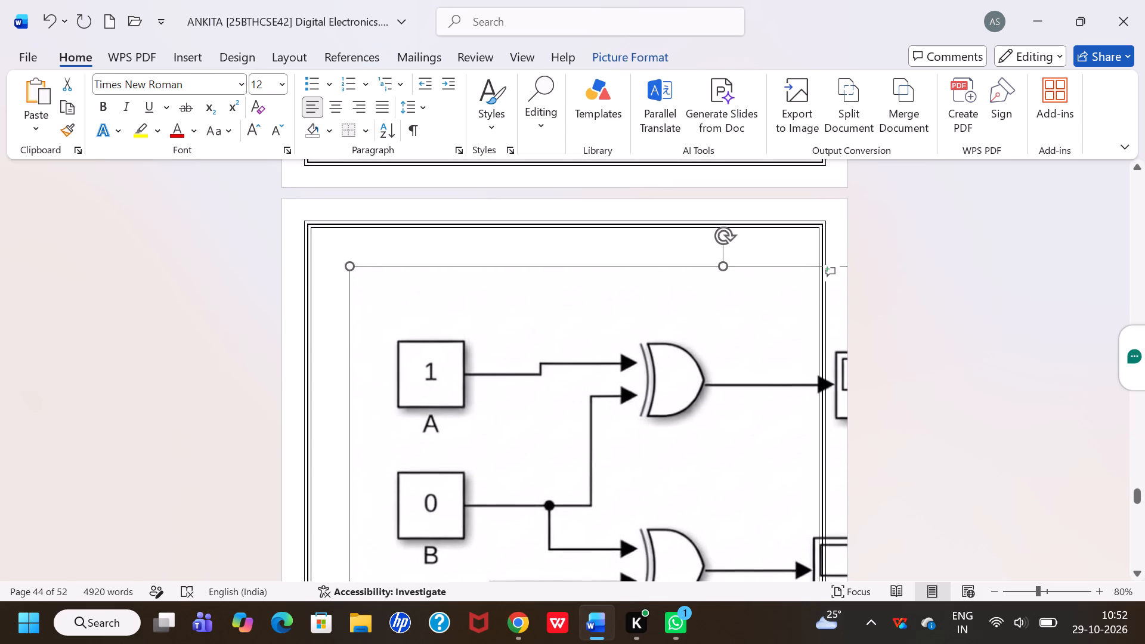
# Scale the BCD to Gray code circuit picture down proportionally until it fits inside the page border beneath its MATLAB Simulink heading.
pyautogui.moveTo(348, 268); pyautogui.dragTo(541, 429)
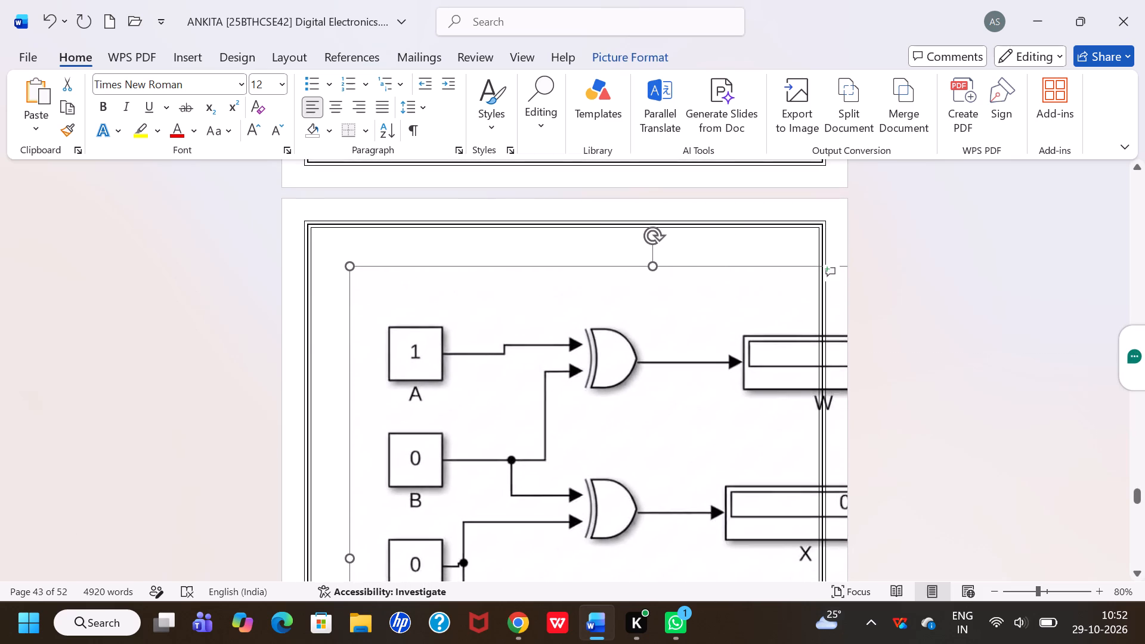
pyautogui.moveTo(541, 429); pyautogui.dragTo(668, 559)
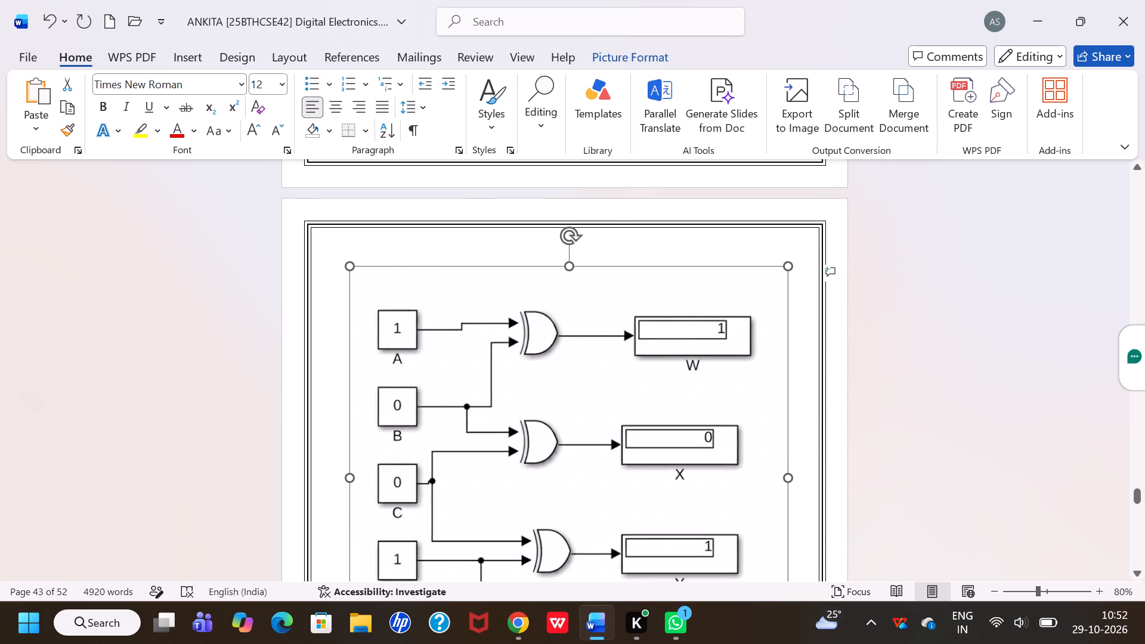
pyautogui.moveTo(668, 559); pyautogui.dragTo(675, 554)
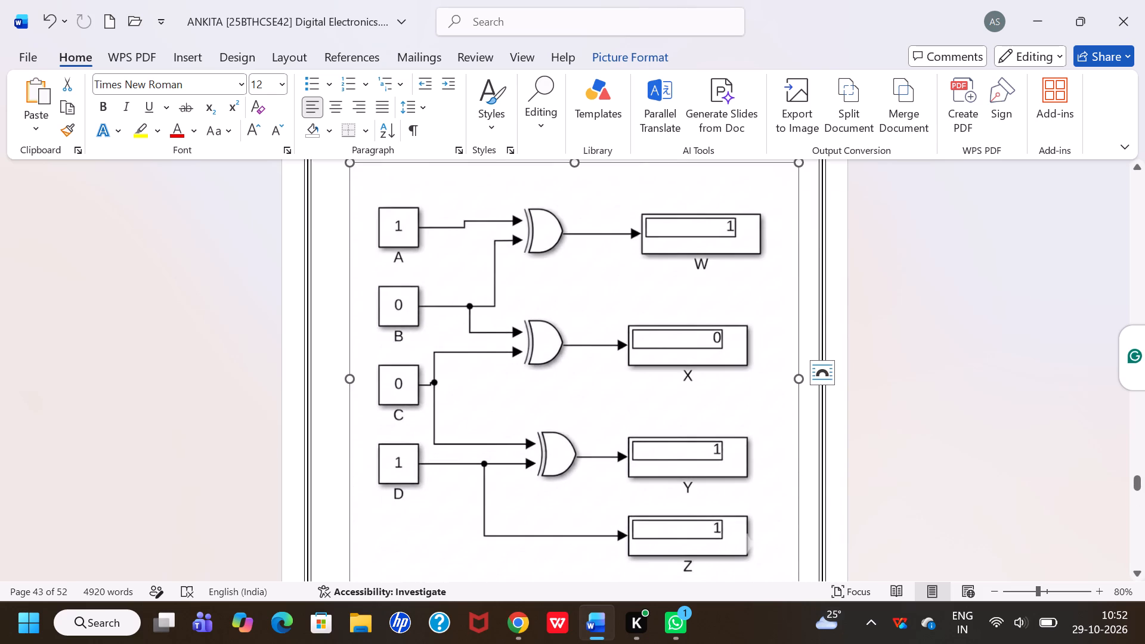
pyautogui.scroll(2, 675, 554)
pyautogui.scroll(-1, 543, 462)
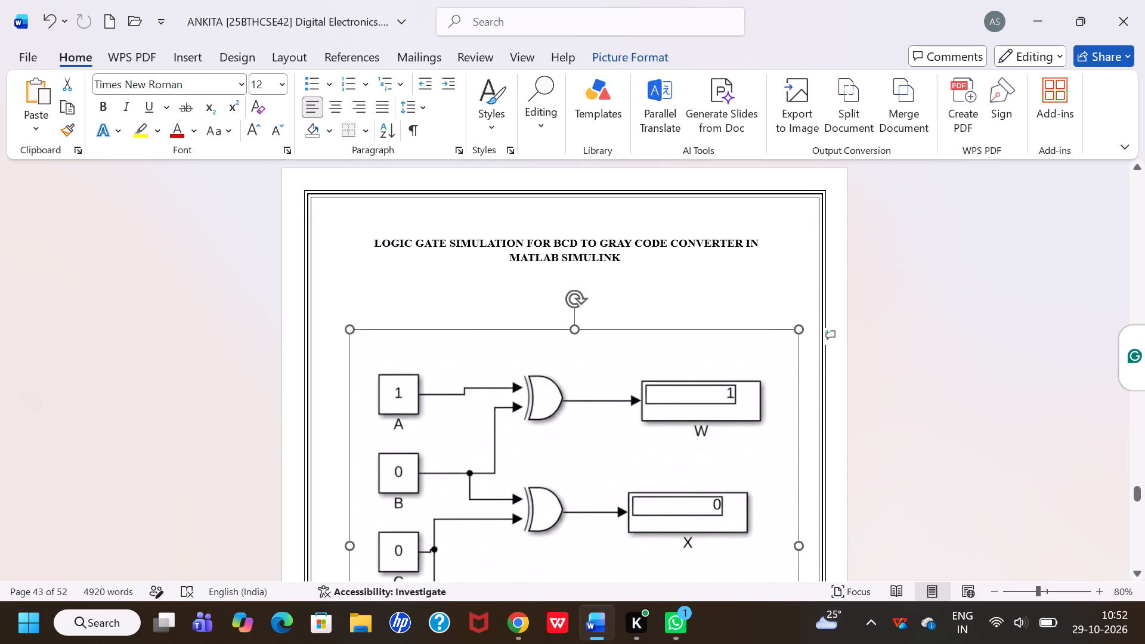
pyautogui.scroll(-1, 543, 462)
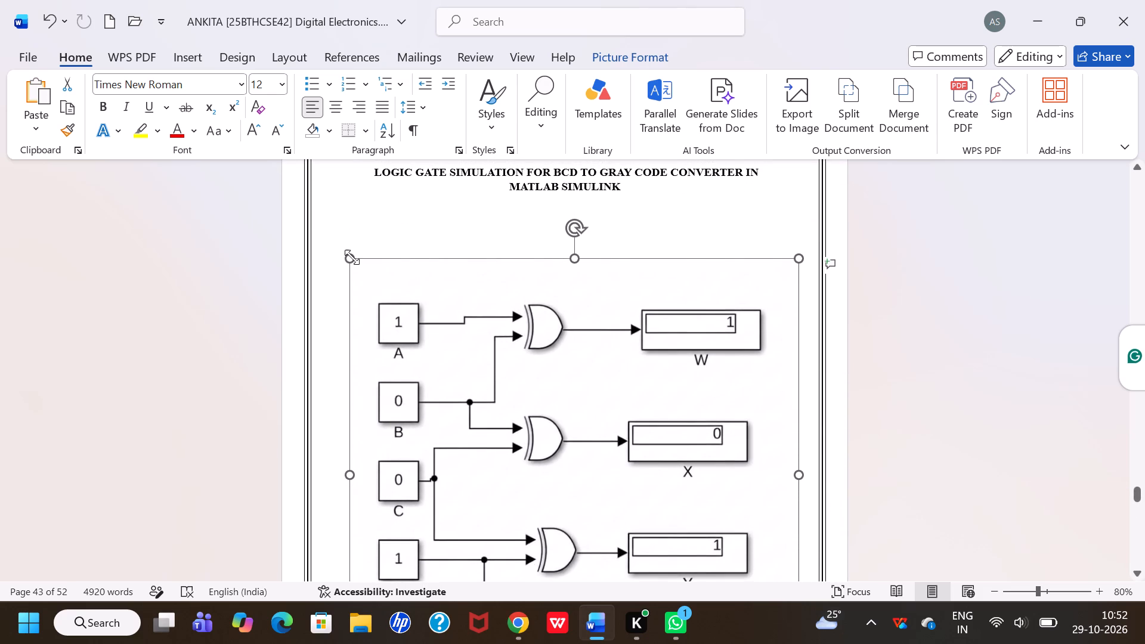
pyautogui.moveTo(352, 257); pyautogui.dragTo(491, 340)
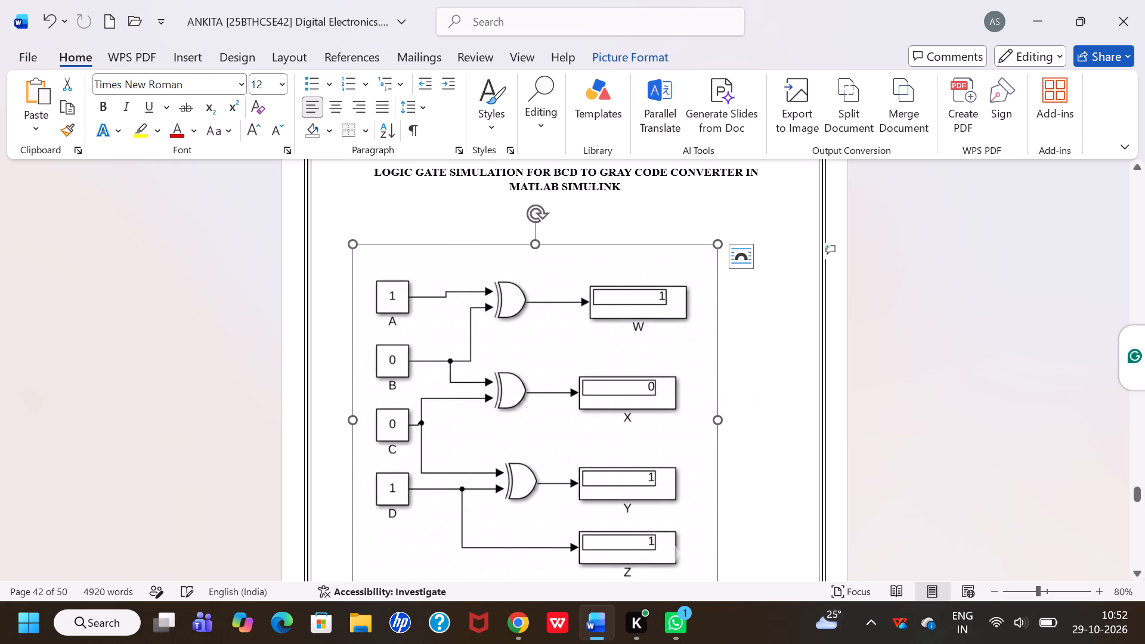
# Reduce the BCD to Gray code circuit picture's height slightly and widen it to span most of the width inside the page border.
pyautogui.scroll(-1, 558, 357)
pyautogui.moveTo(537, 448); pyautogui.dragTo(536, 401)
pyautogui.scroll(1, 536, 401)
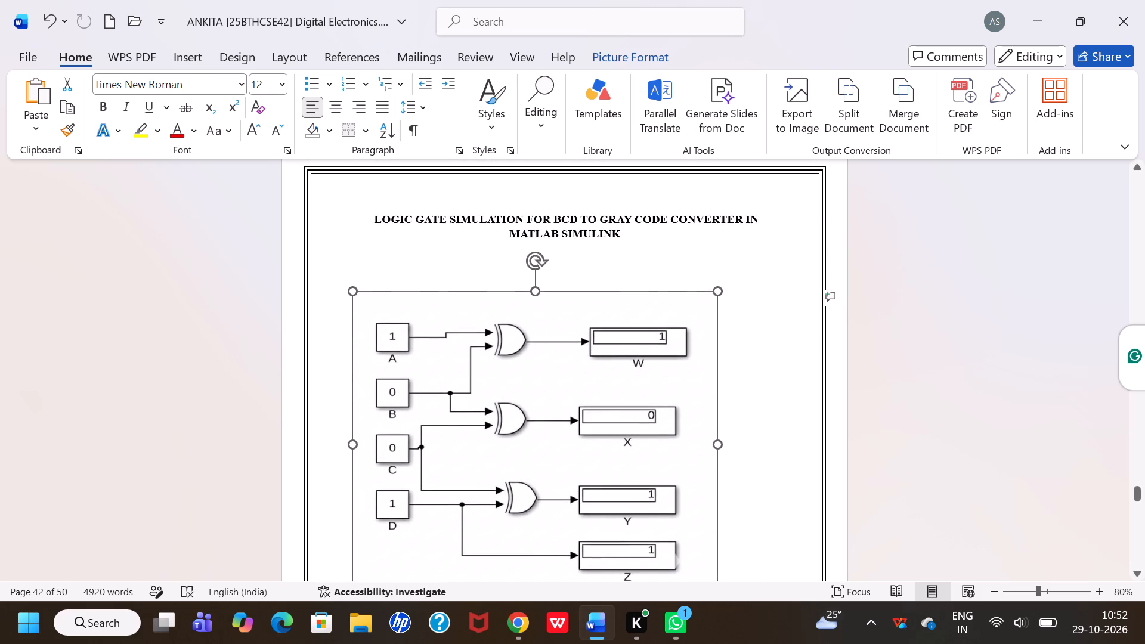
pyautogui.moveTo(717, 440); pyautogui.dragTo(750, 438)
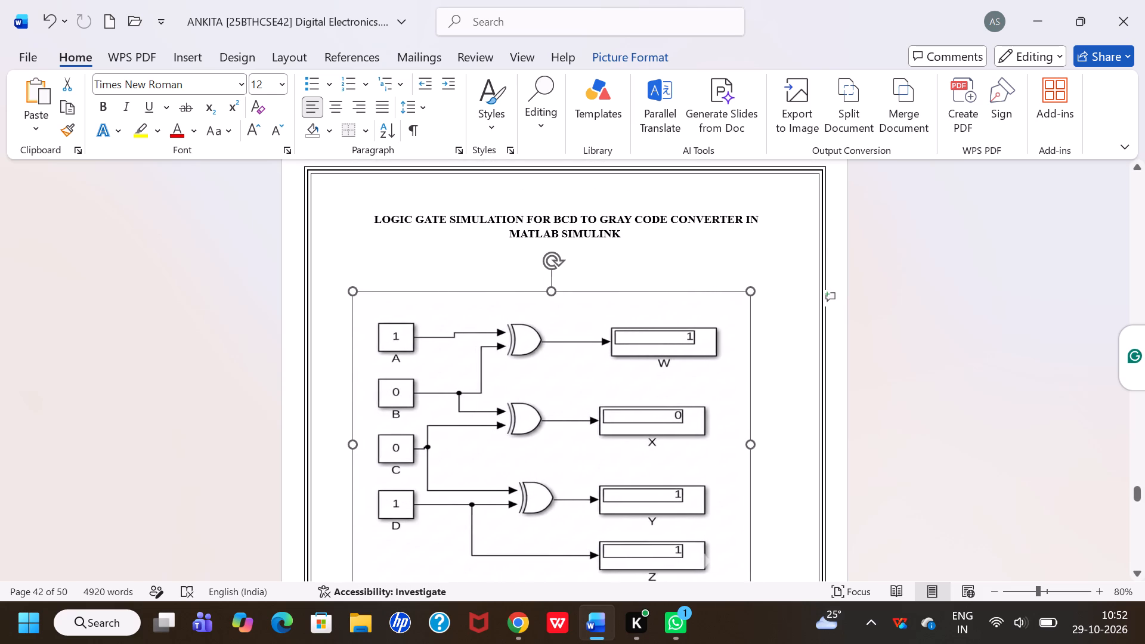
pyautogui.moveTo(750, 438); pyautogui.dragTo(784, 436)
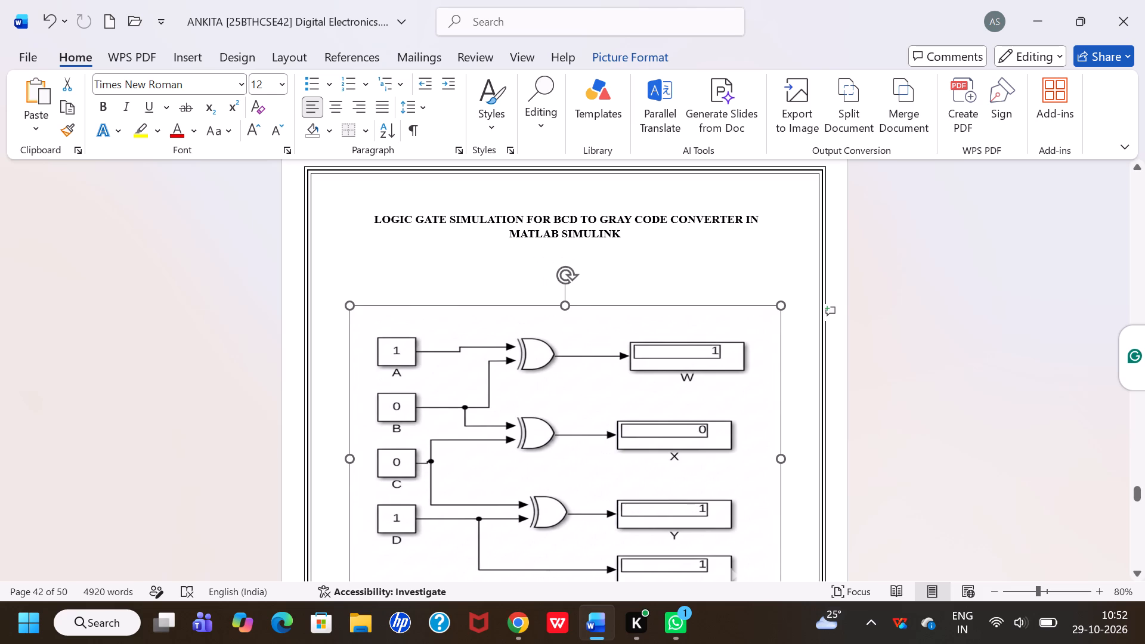
pyautogui.moveTo(784, 436); pyautogui.dragTo(793, 434)
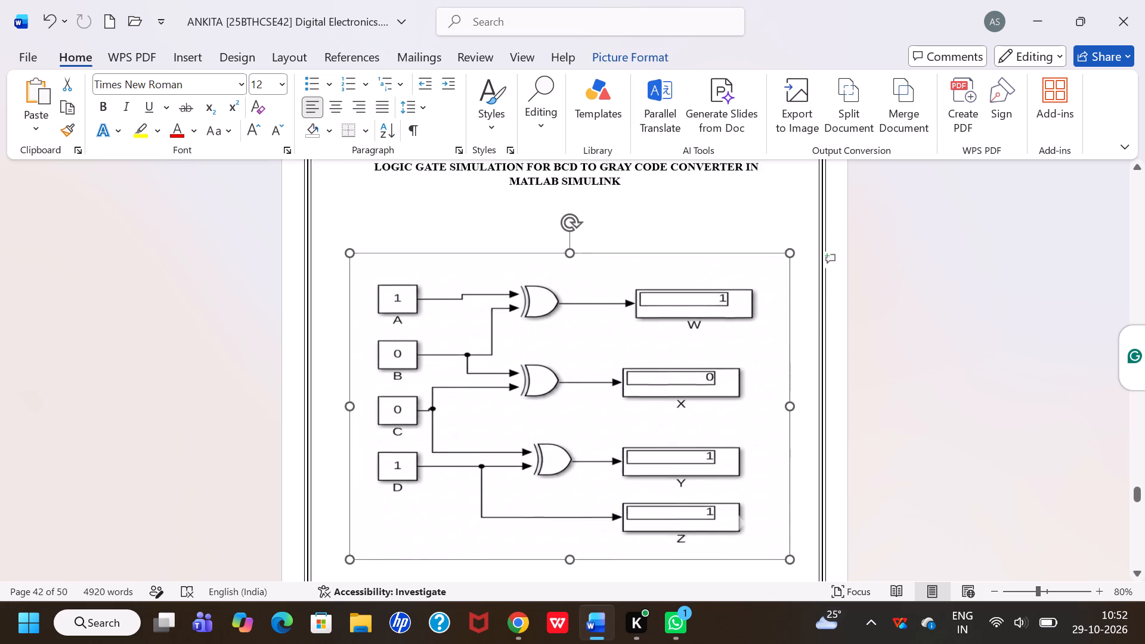
# Delete the blank lines between the BCD to Gray code simulation heading and its circuit picture.
pyautogui.click(397, 246)
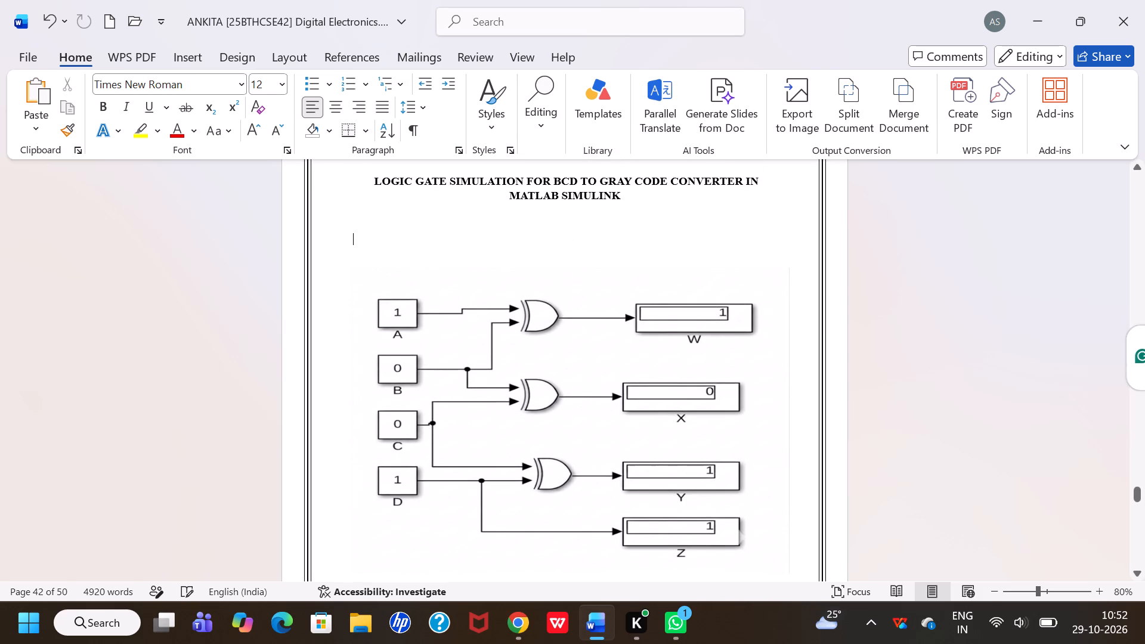
pyautogui.press('BackSpace')
pyautogui.press('BackSpace')
pyautogui.press('BackSpace')
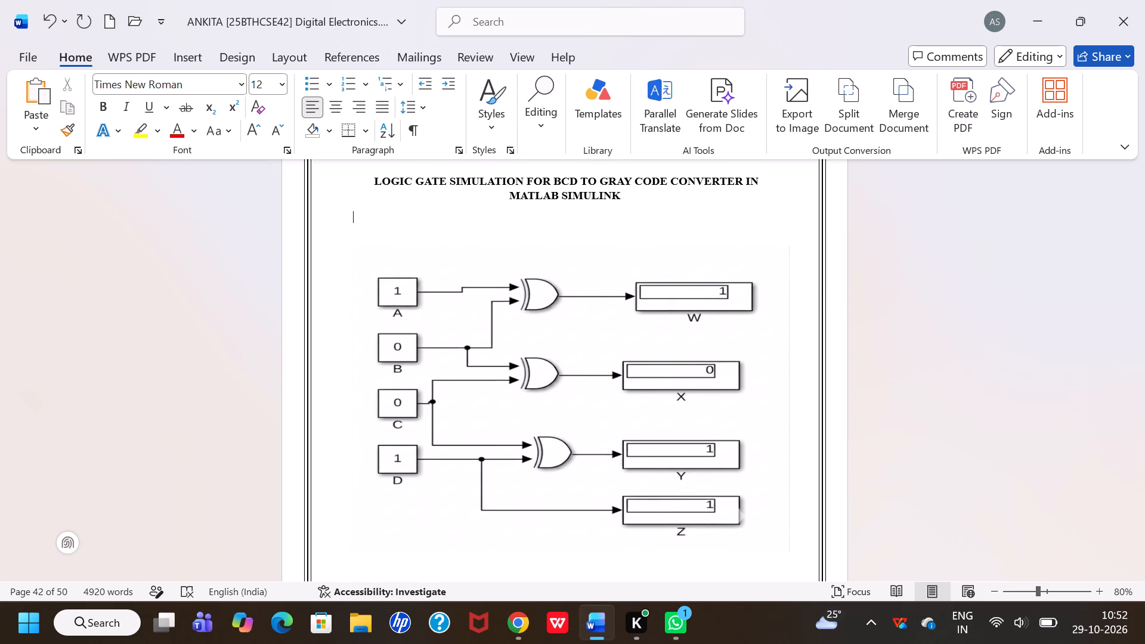
pyautogui.press('BackSpace')
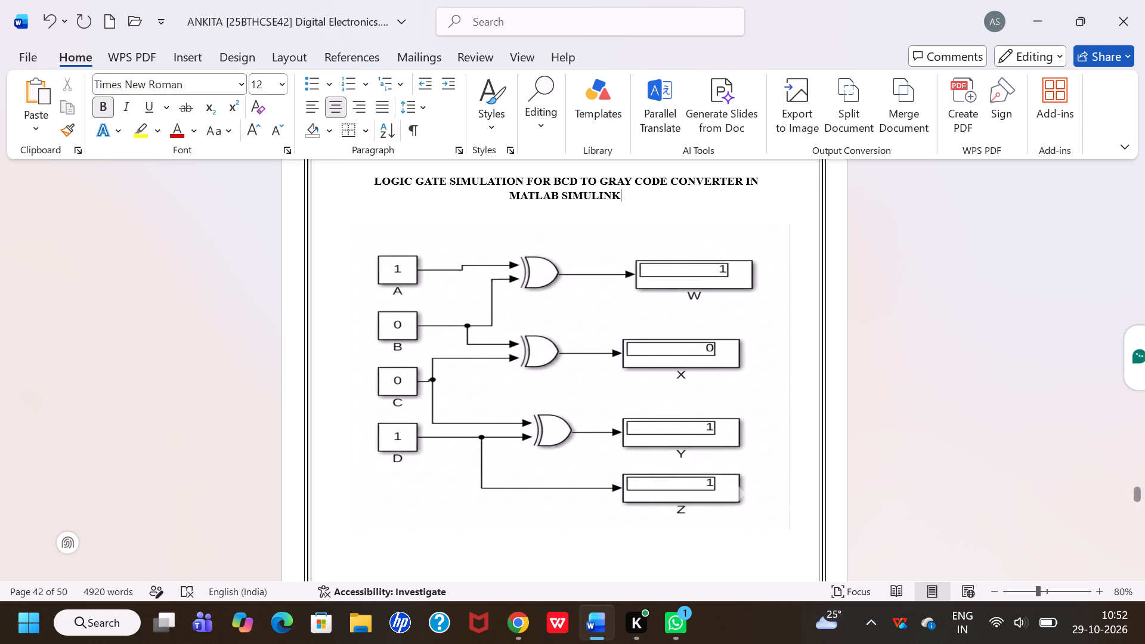
# Delete the surplus blank lines above the Experiment 13: Flip – Flops heading, keeping just enough for it to start at the top of its page.
pyautogui.scroll(-3, 458, 366)
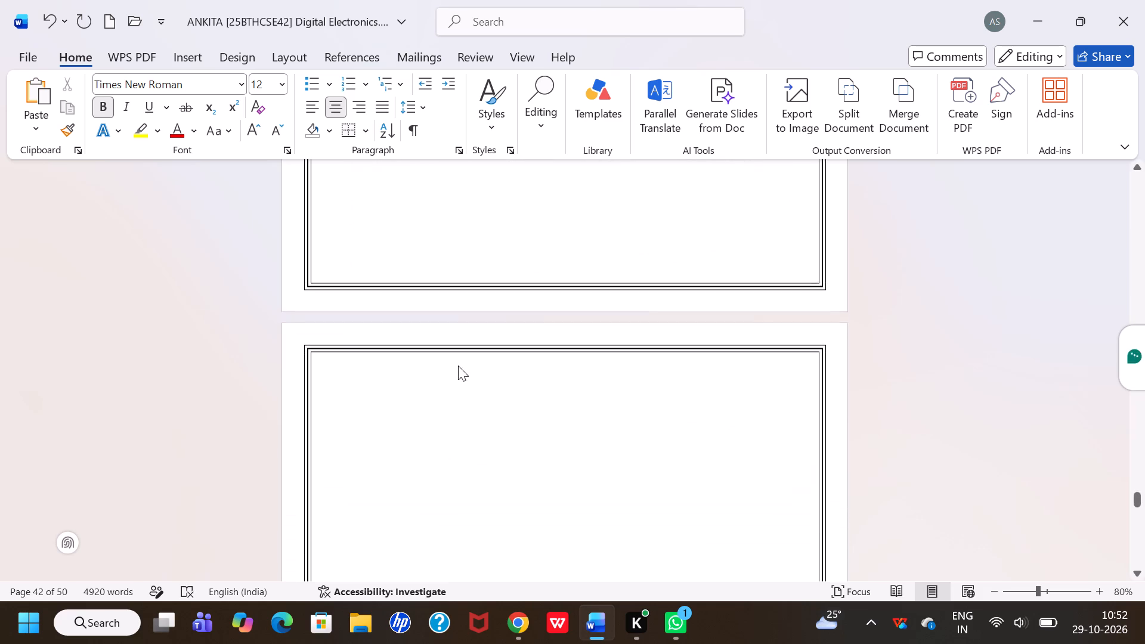
pyautogui.scroll(-2, 458, 366)
pyautogui.click(454, 320)
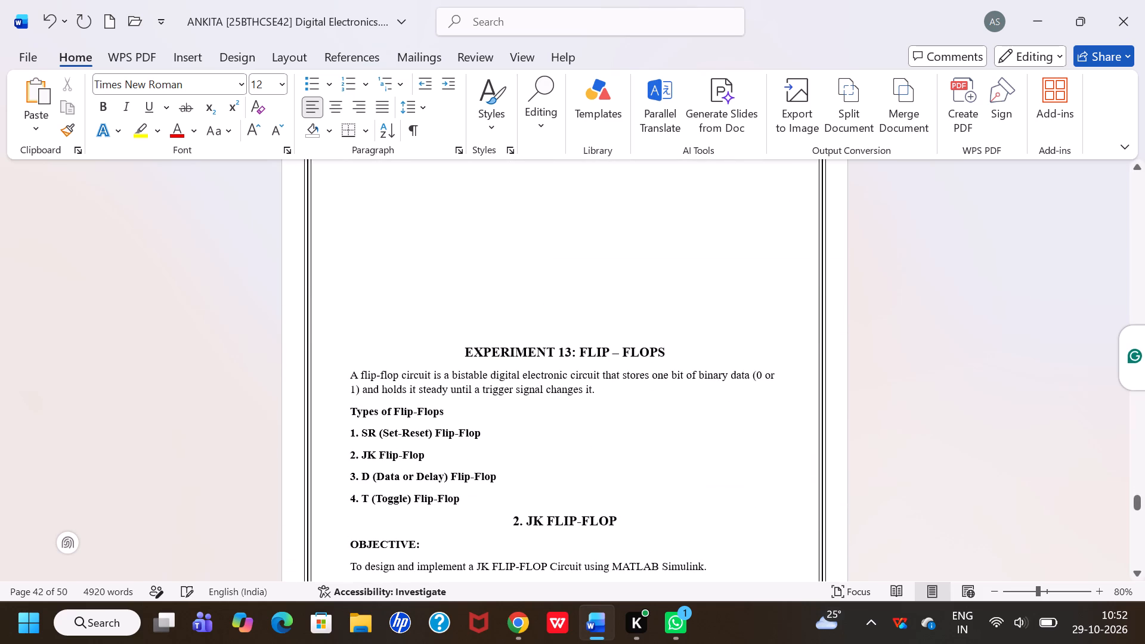
pyautogui.press('BackSpace')
pyautogui.press('BackSpace')
pyautogui.press('BackSpace')
pyautogui.press('BackSpace')
pyautogui.press('BackSpace')
pyautogui.scroll(1, 454, 320)
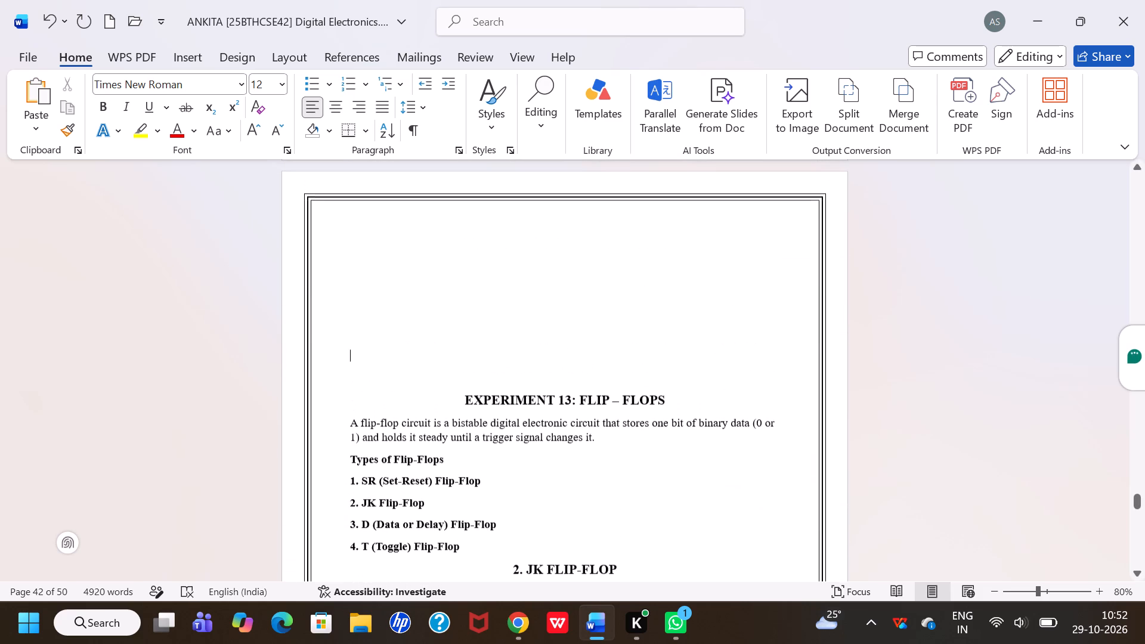
pyautogui.press('BackSpace')
pyautogui.press('BackSpace')
pyautogui.press('BackSpace')
pyautogui.press('BackSpace')
pyautogui.press('BackSpace')
pyautogui.press('BackSpace')
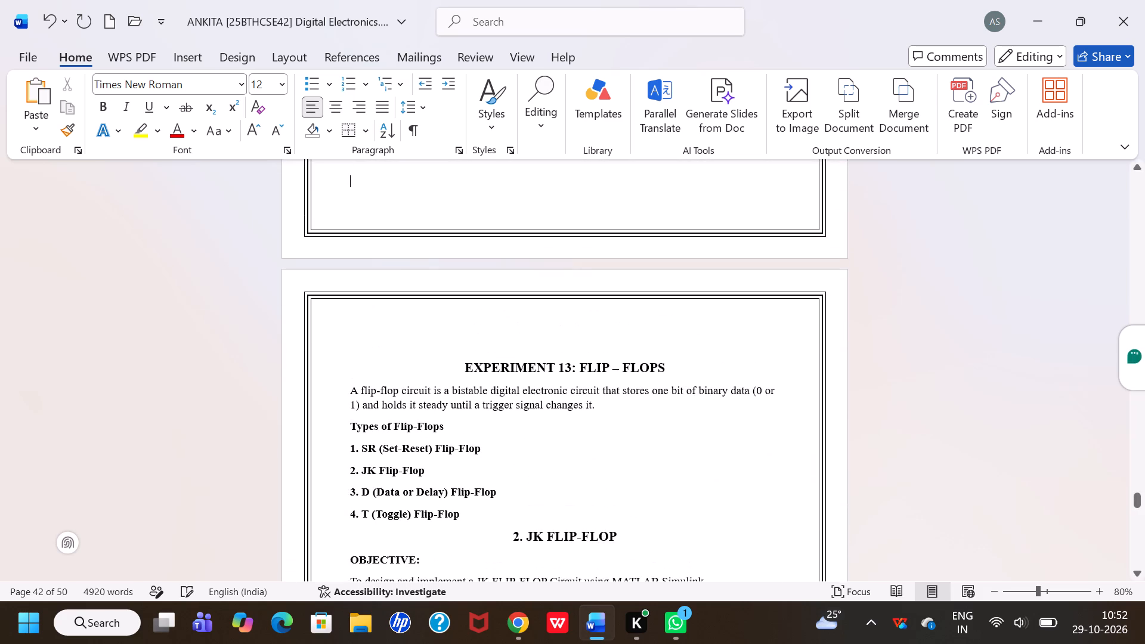
pyautogui.press('BackSpace')
pyautogui.press('BackSpace')
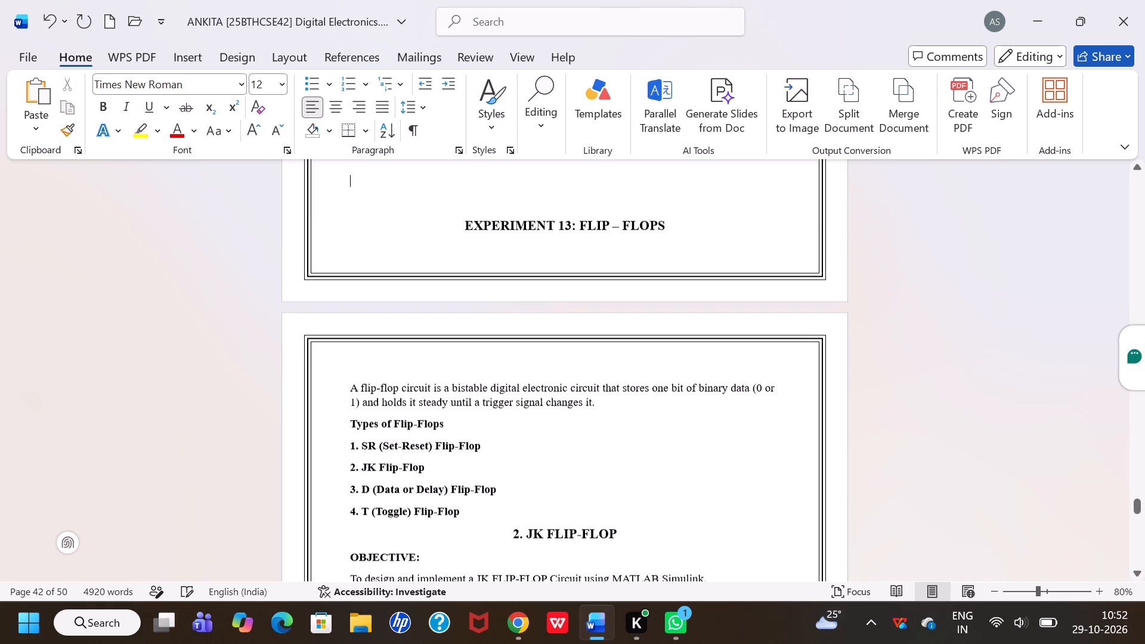
pyautogui.press('Return')
# Review the JK flip-flop pages from the truth table through the characteristic equation to the logic gate simulation section.
pyautogui.scroll(-3, 454, 320)
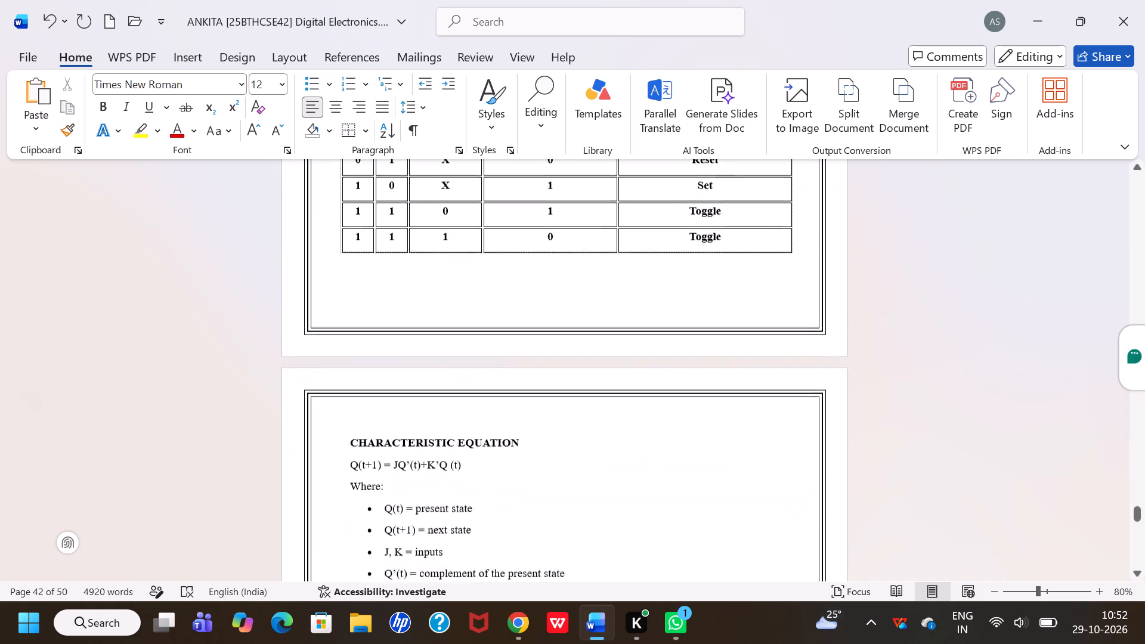
pyautogui.scroll(-3, 454, 320)
pyautogui.scroll(2, 454, 320)
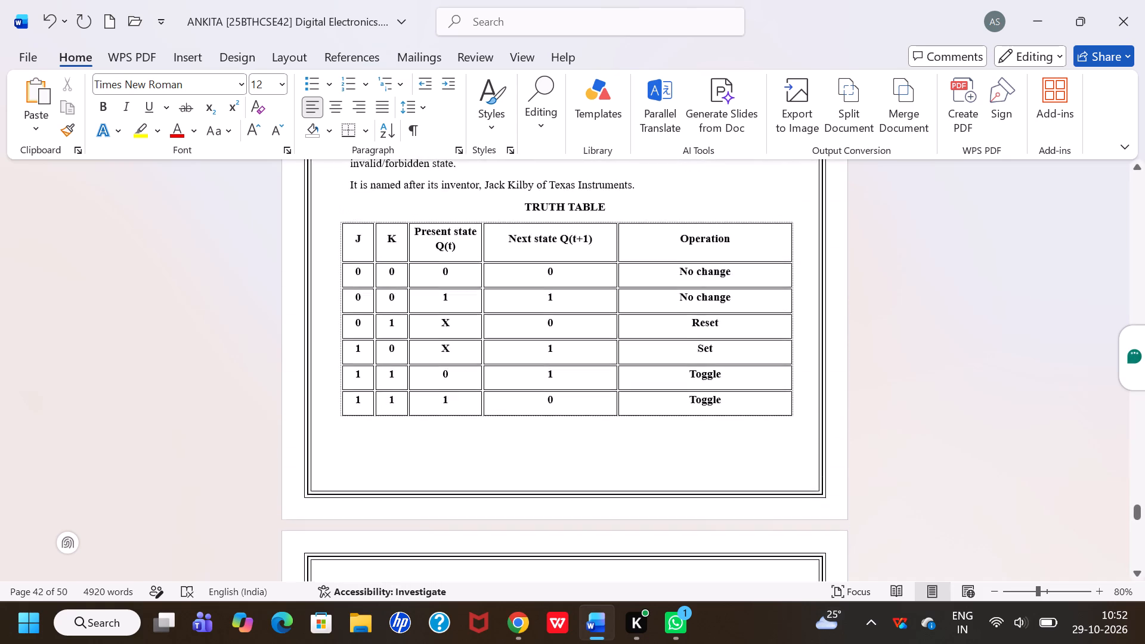
pyautogui.scroll(-3, 454, 320)
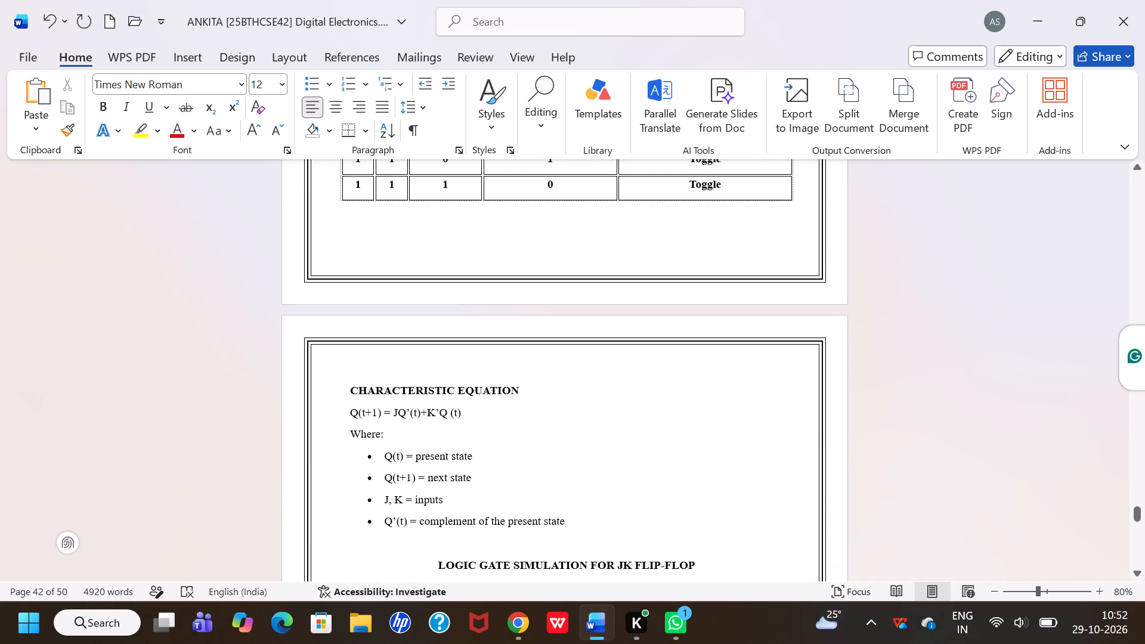
pyautogui.scroll(2, 454, 320)
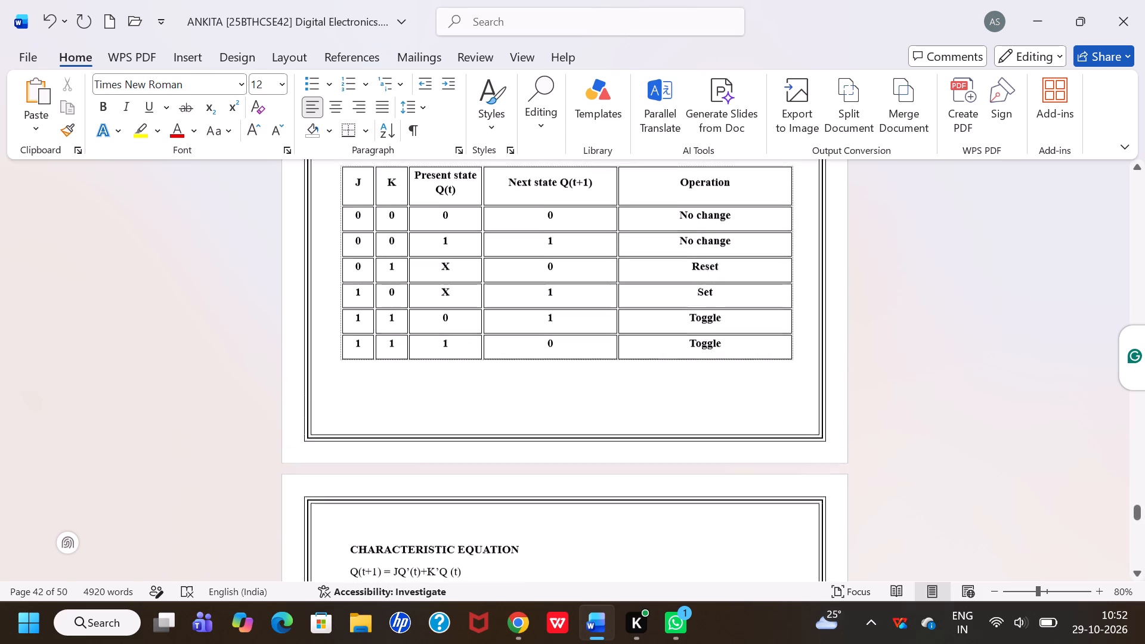
pyautogui.scroll(1, 454, 320)
pyautogui.scroll(-1, 454, 320)
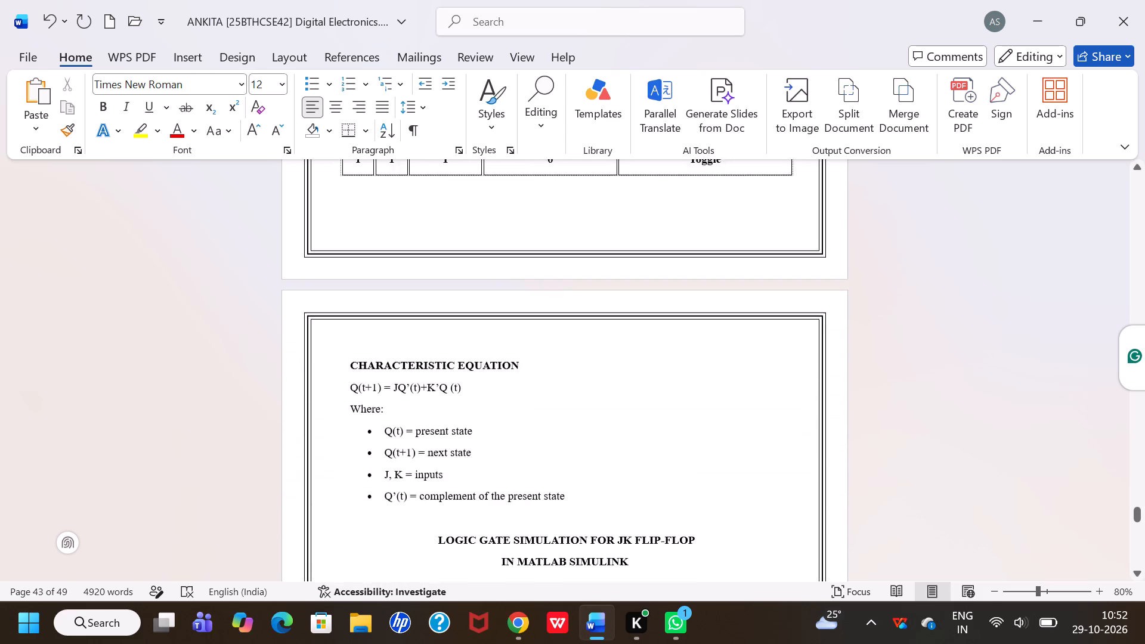
pyautogui.scroll(-2, 454, 320)
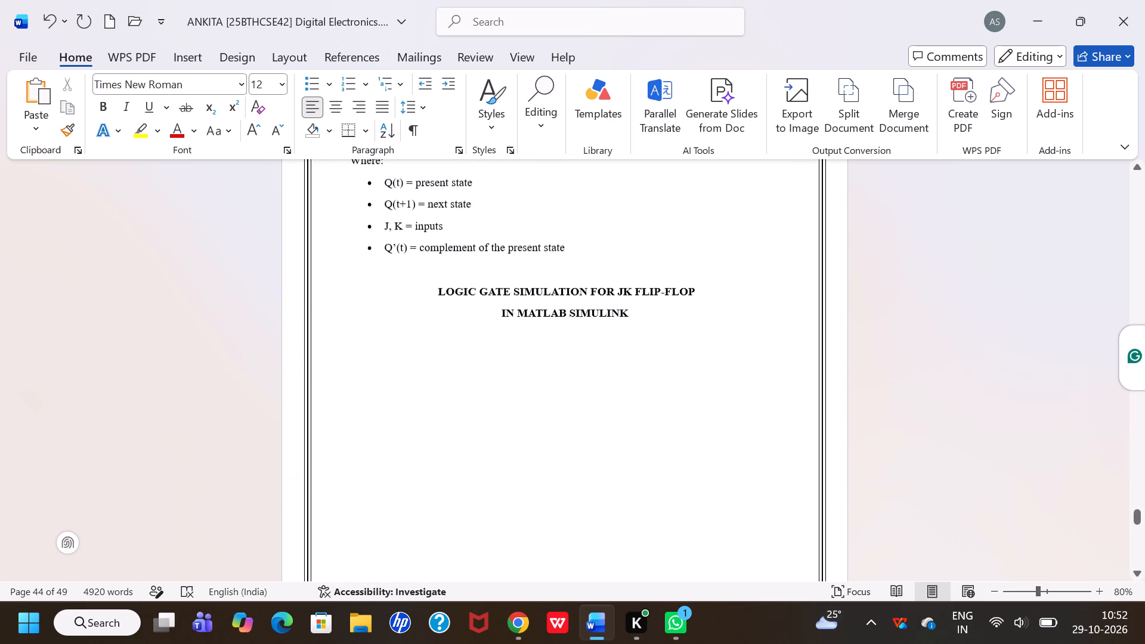
pyautogui.scroll(-1, 454, 320)
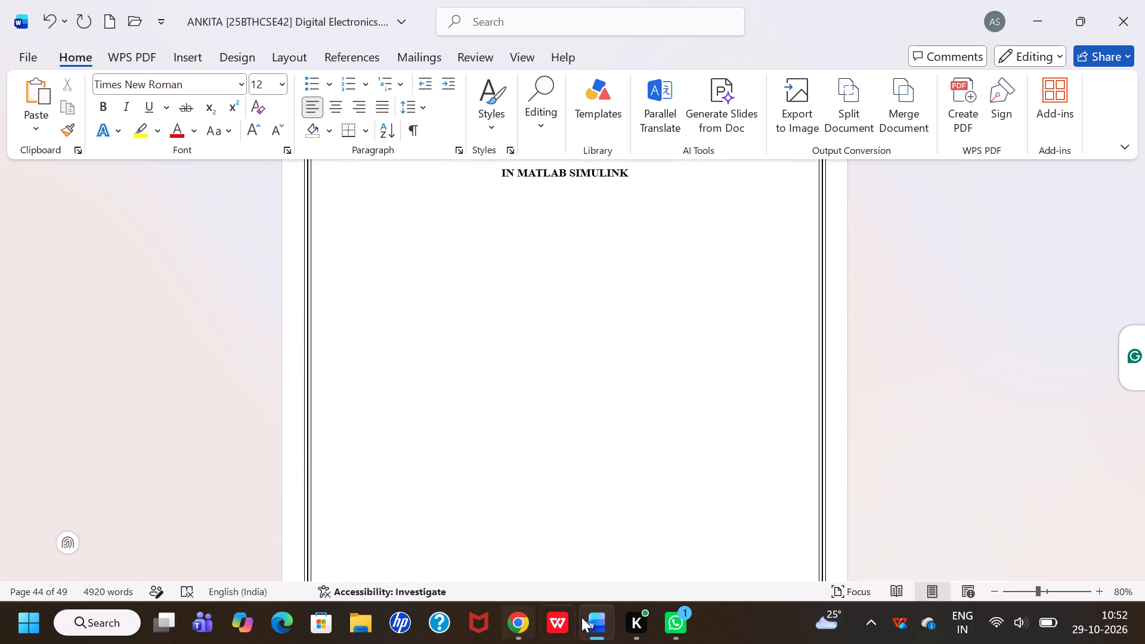
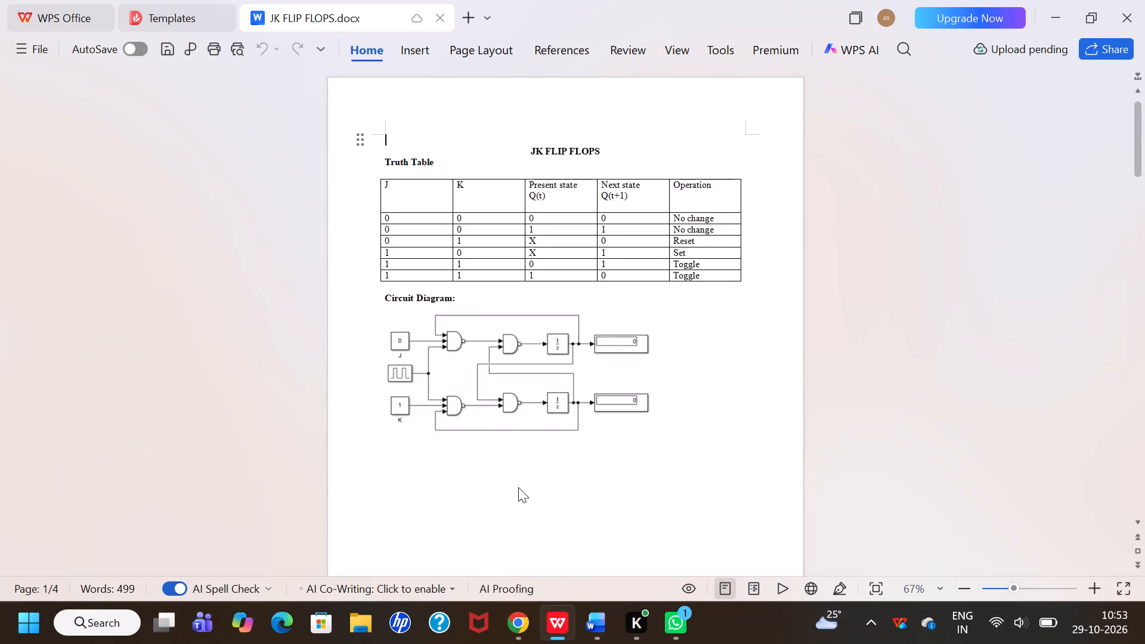
# Copy the JK flip-flop circuit diagram from JK FLIP FLOPS.docx into the Digital Electronics document in Word, below the logic gate simulation heading.
pyautogui.click(499, 394)
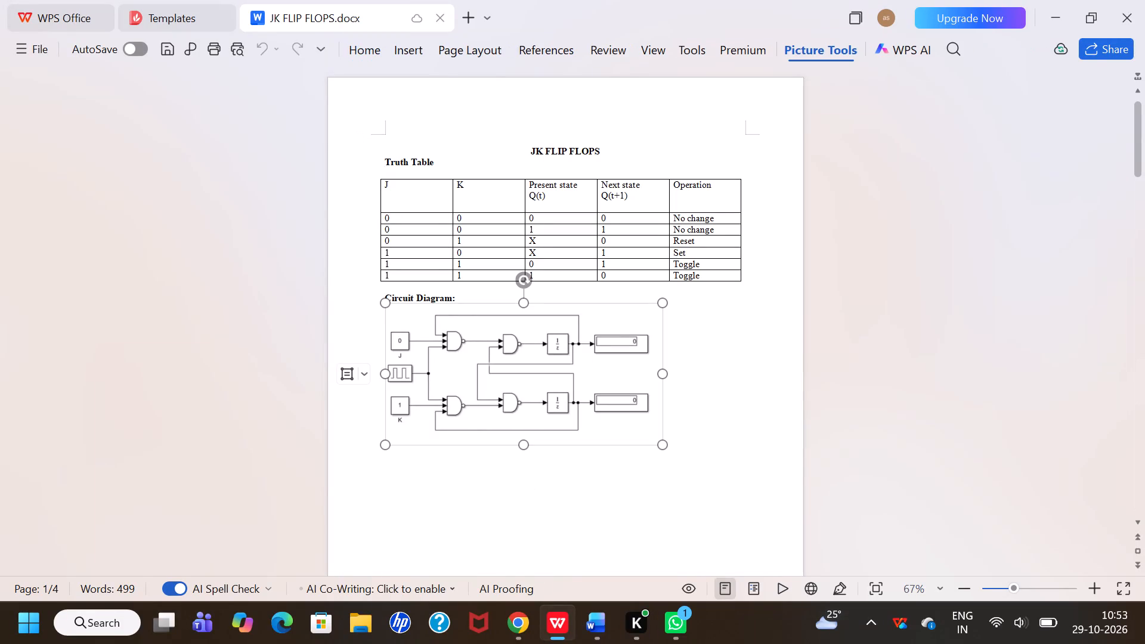
pyautogui.hotkey('ctrl', 'c')
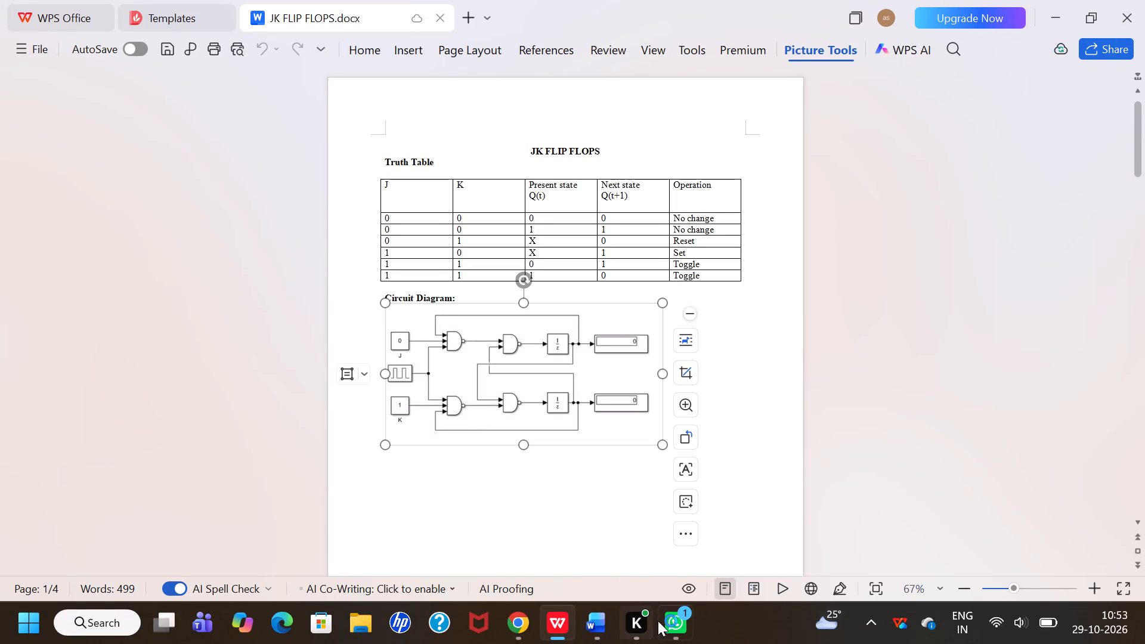
pyautogui.click(605, 620)
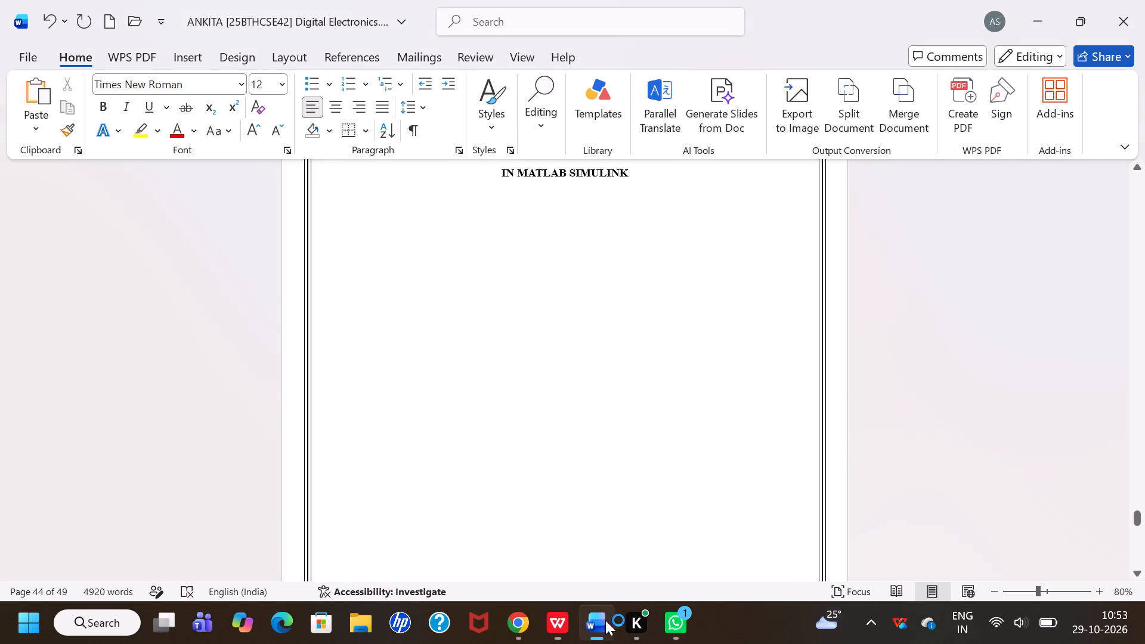
pyautogui.click(435, 224)
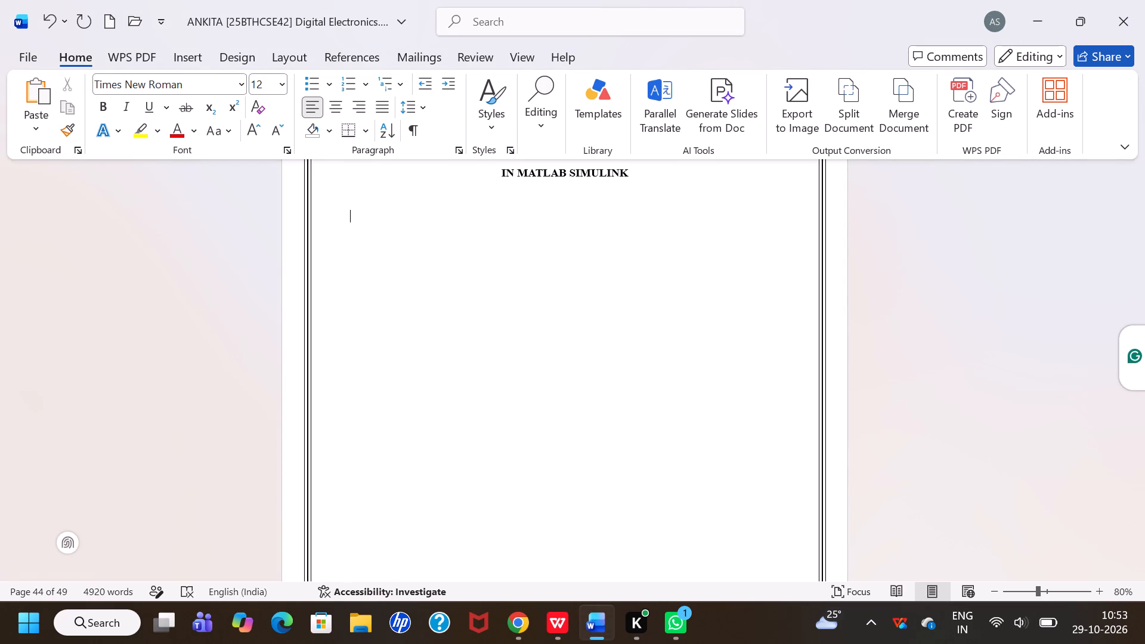
pyautogui.hotkey('ctrl', 'v')
# Set the pasted JK flip-flop circuit picture's text wrapping to Behind Text and shift it toward the middle of the page.
pyautogui.click(476, 246)
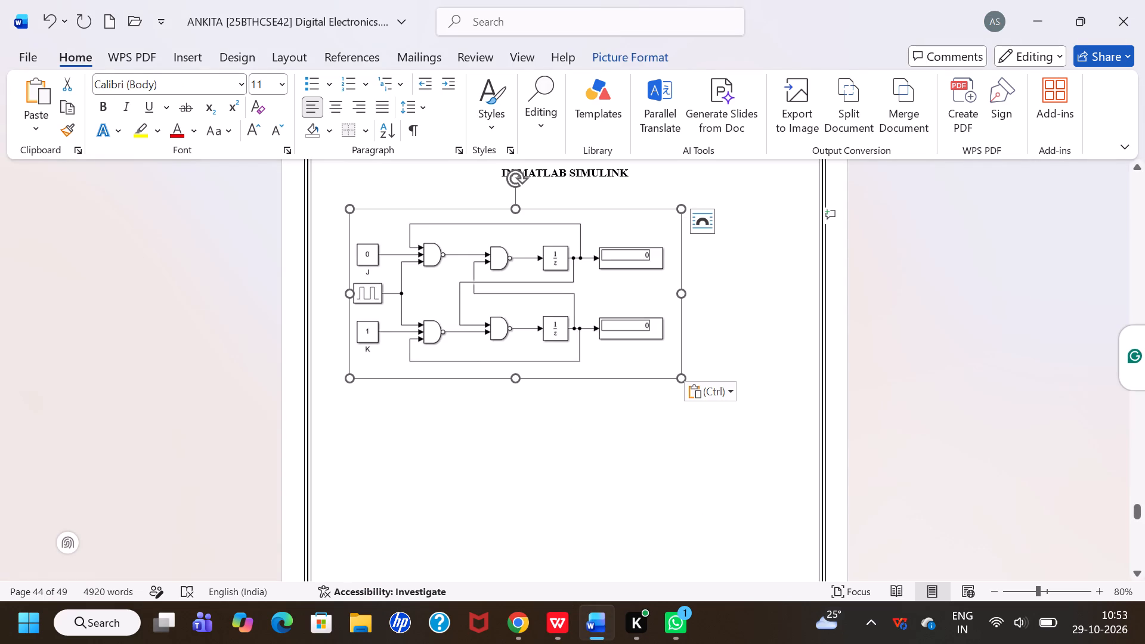
pyautogui.moveTo(476, 246); pyautogui.dragTo(507, 243)
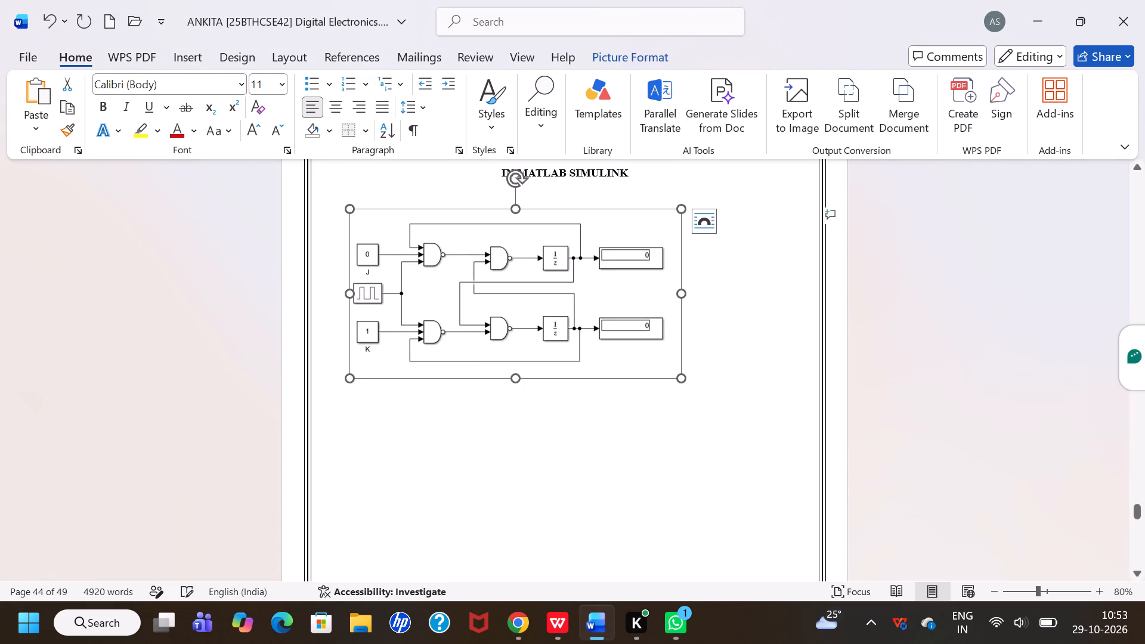
pyautogui.click(704, 222)
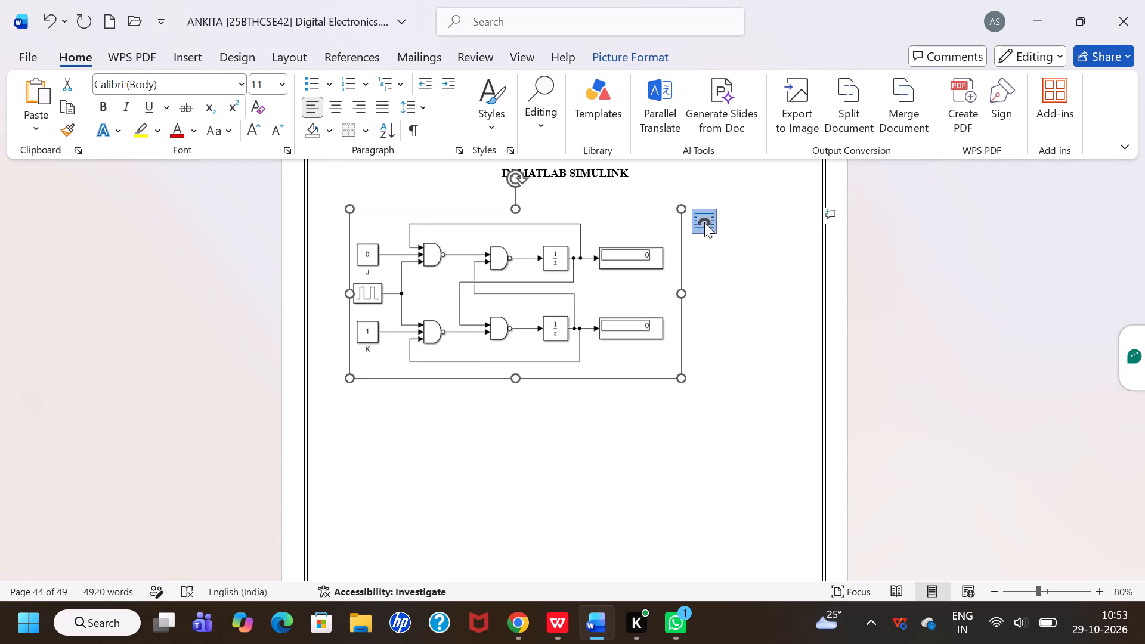
pyautogui.click(791, 386)
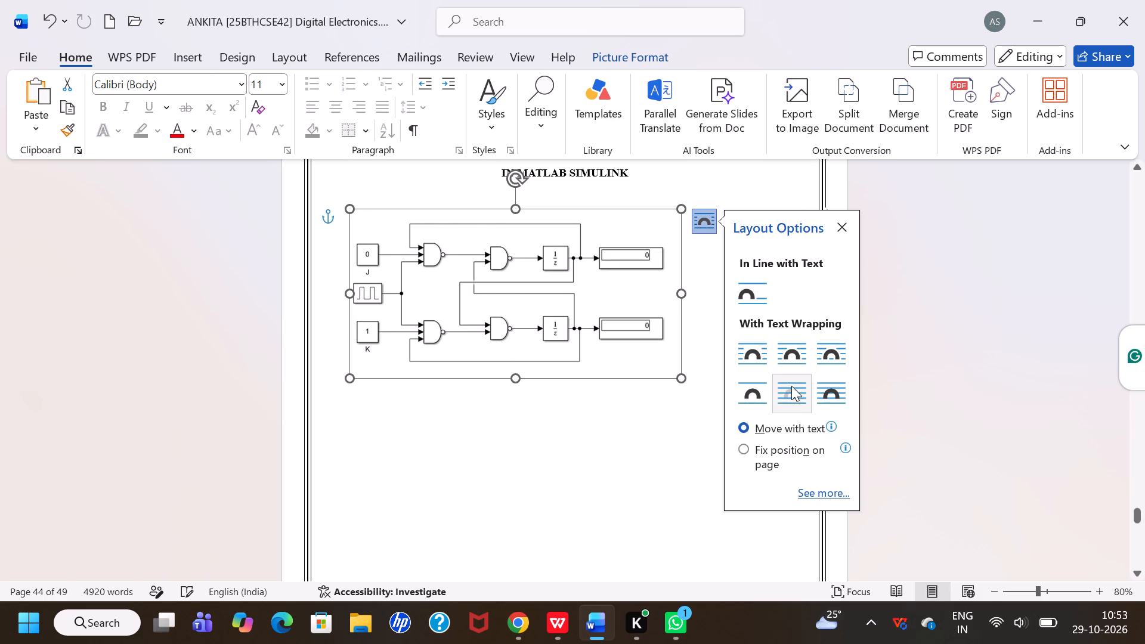
pyautogui.moveTo(657, 297); pyautogui.dragTo(698, 289)
pyautogui.click(698, 289)
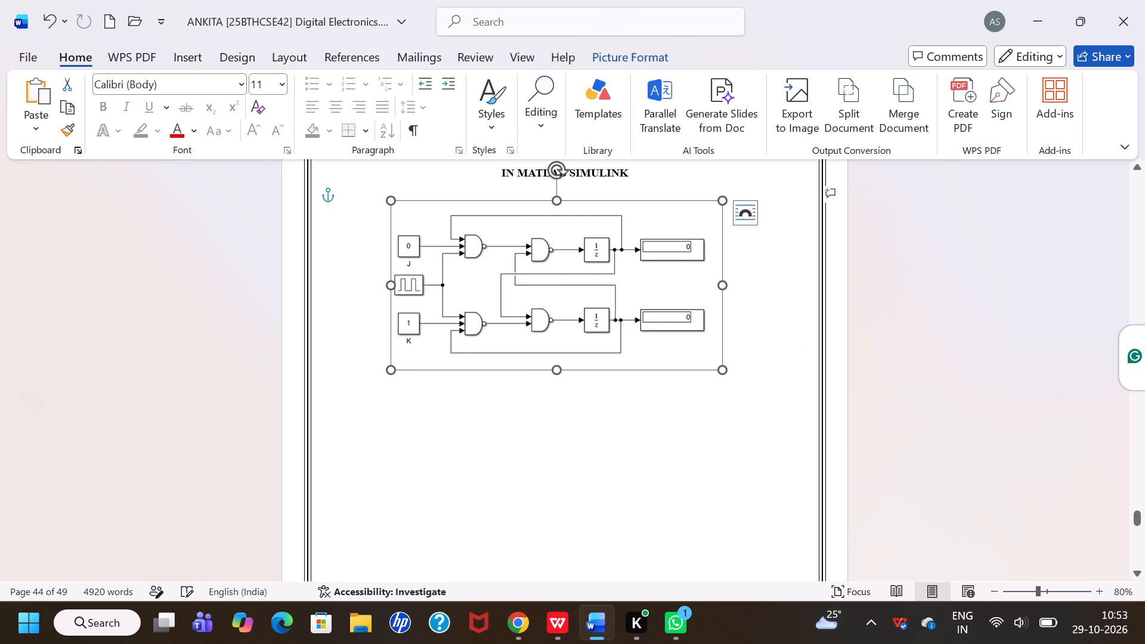
# Widen the JK flip-flop circuit picture on both sides and centre it below its heading, inside the page border.
pyautogui.moveTo(728, 285); pyautogui.dragTo(770, 281)
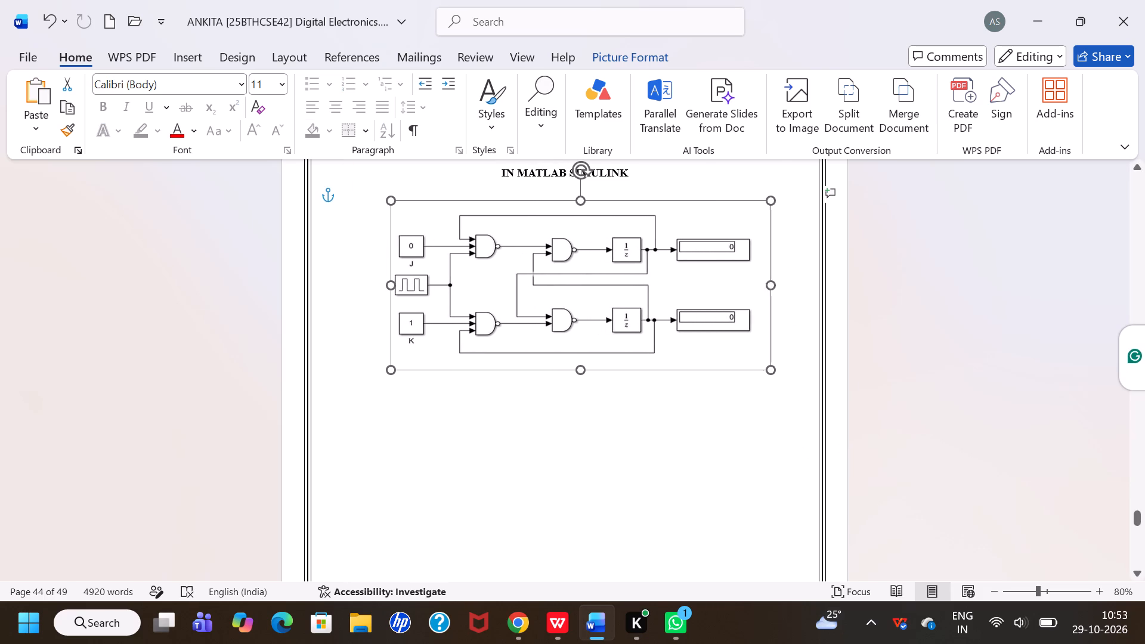
pyautogui.moveTo(770, 281); pyautogui.dragTo(769, 280)
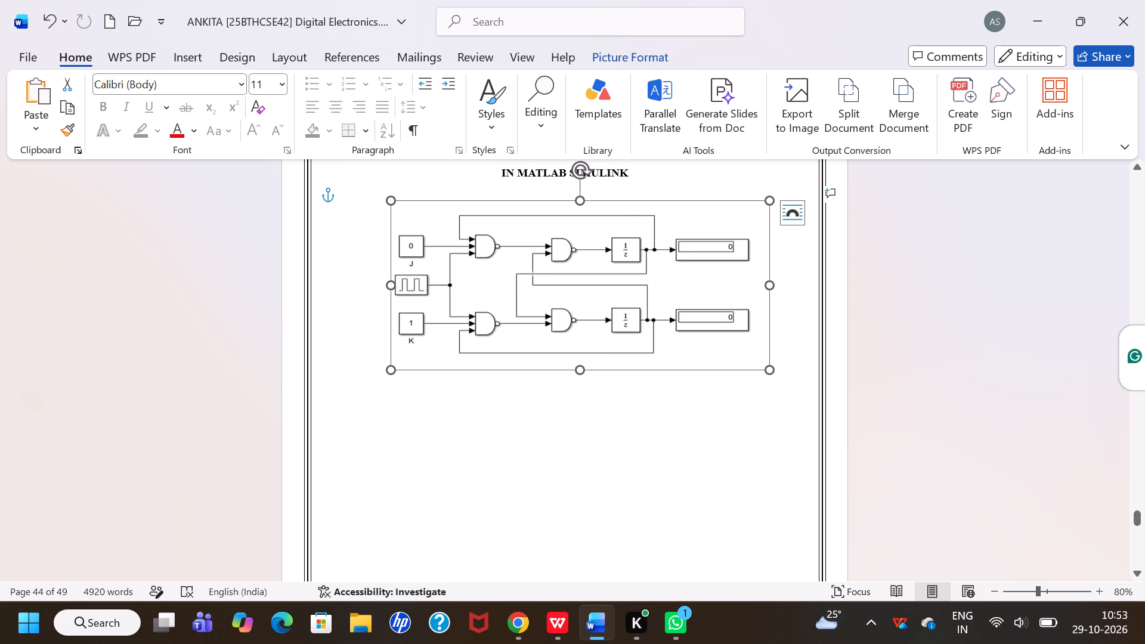
pyautogui.moveTo(393, 283); pyautogui.dragTo(366, 278)
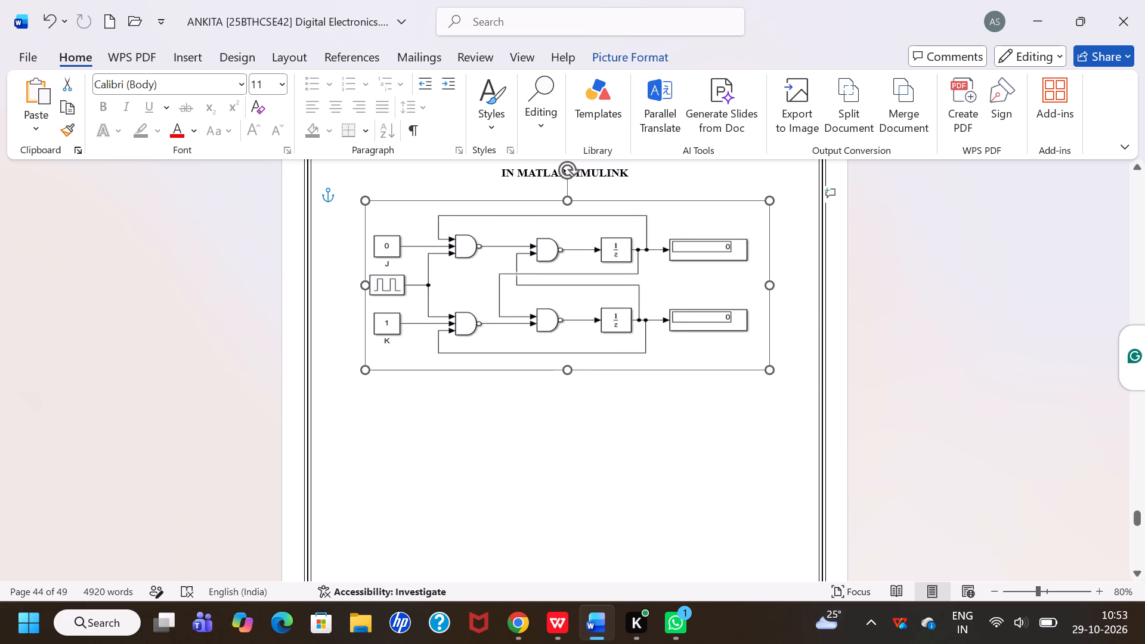
pyautogui.moveTo(366, 278); pyautogui.dragTo(363, 277)
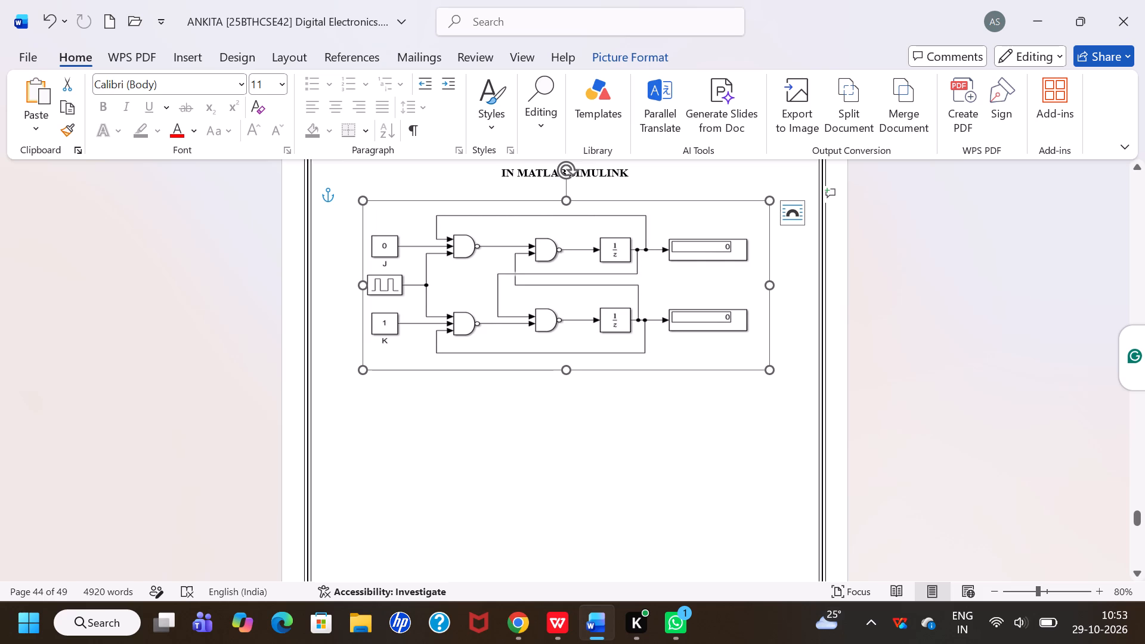
pyautogui.click(468, 411)
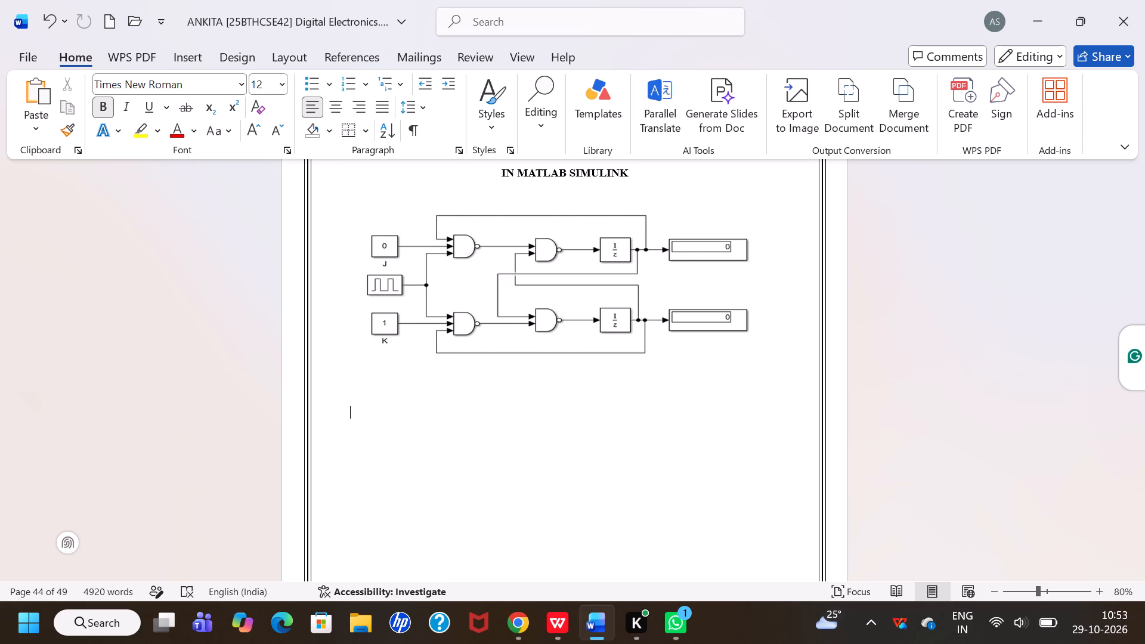
pyautogui.scroll(1, 468, 411)
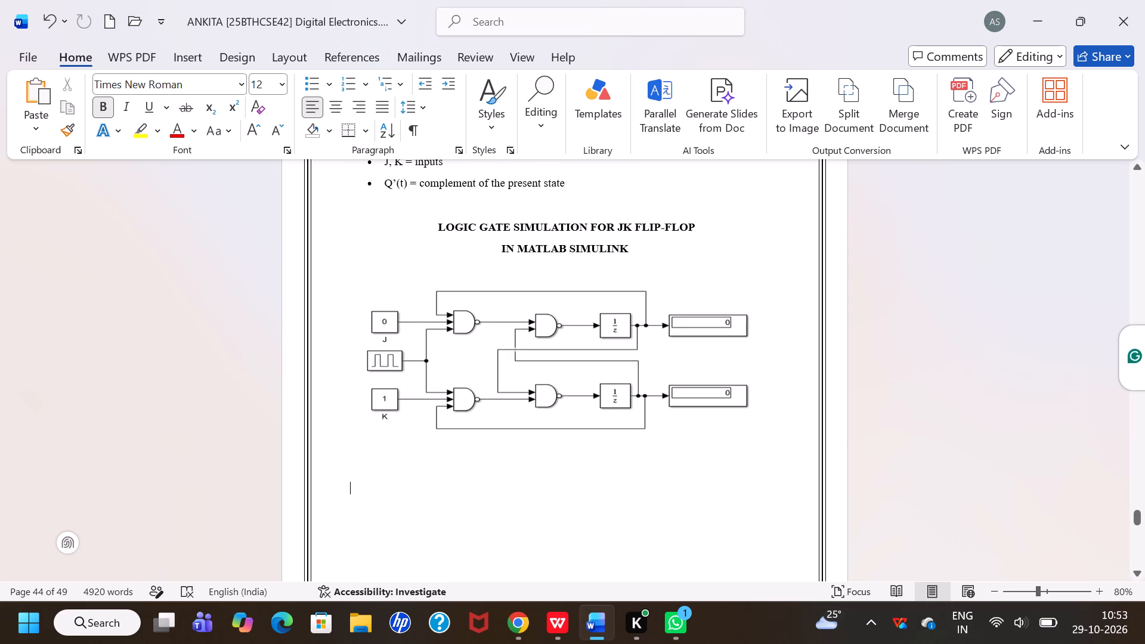
pyautogui.click(542, 355)
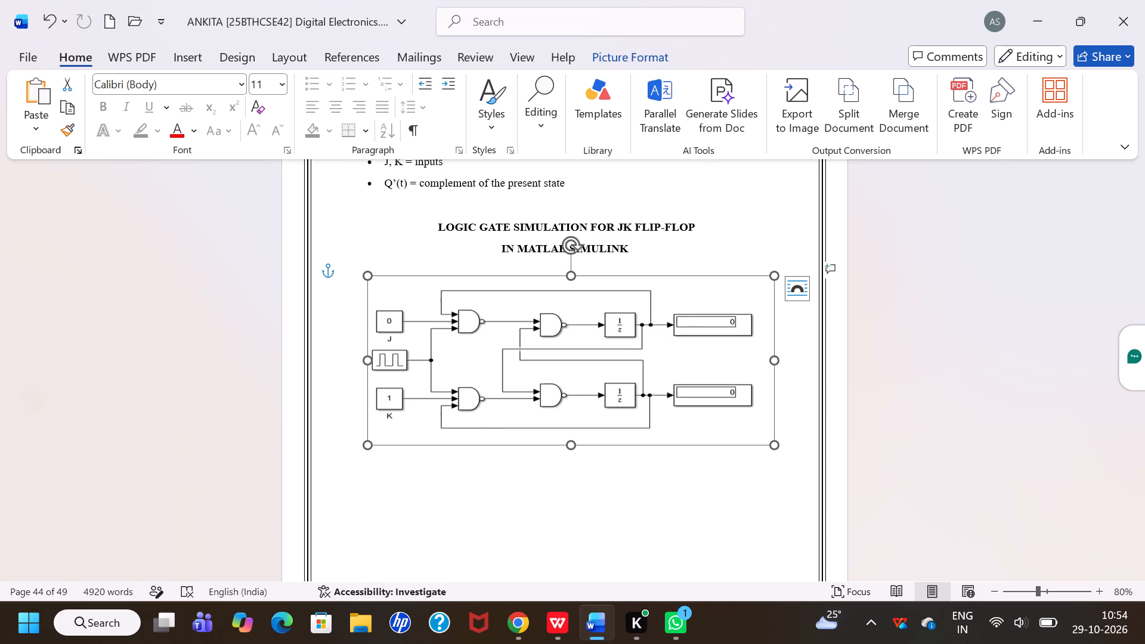
pyautogui.click(540, 490)
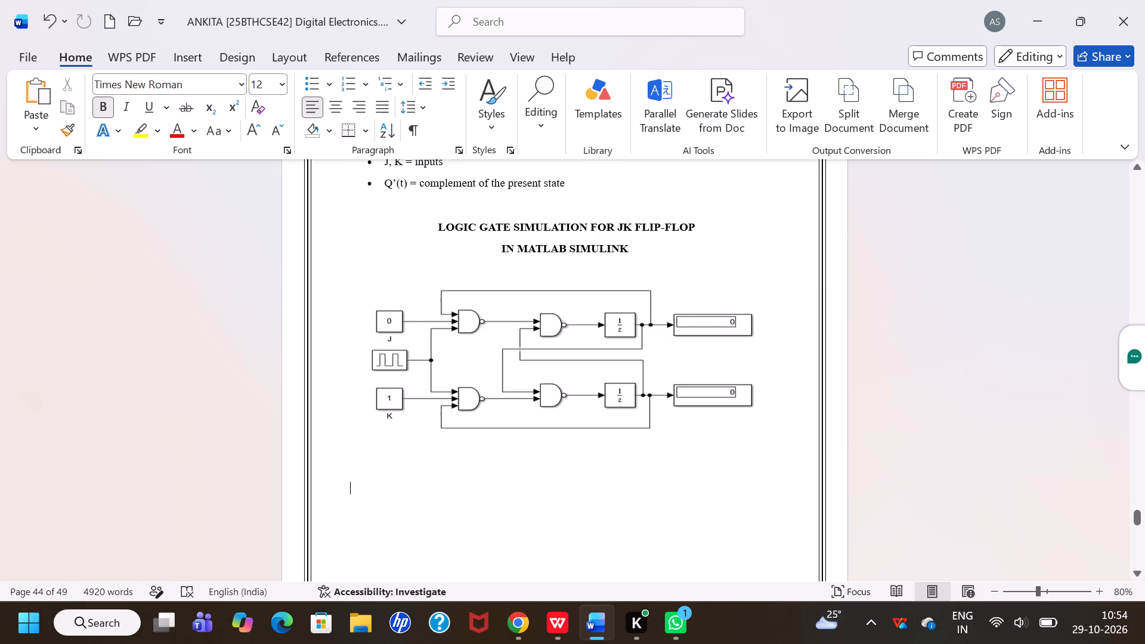
# Delete the surplus blank lines above the Experiment 14: Shift Register and Its Type heading so it starts at the top of its page.
pyautogui.scroll(-2, 540, 490)
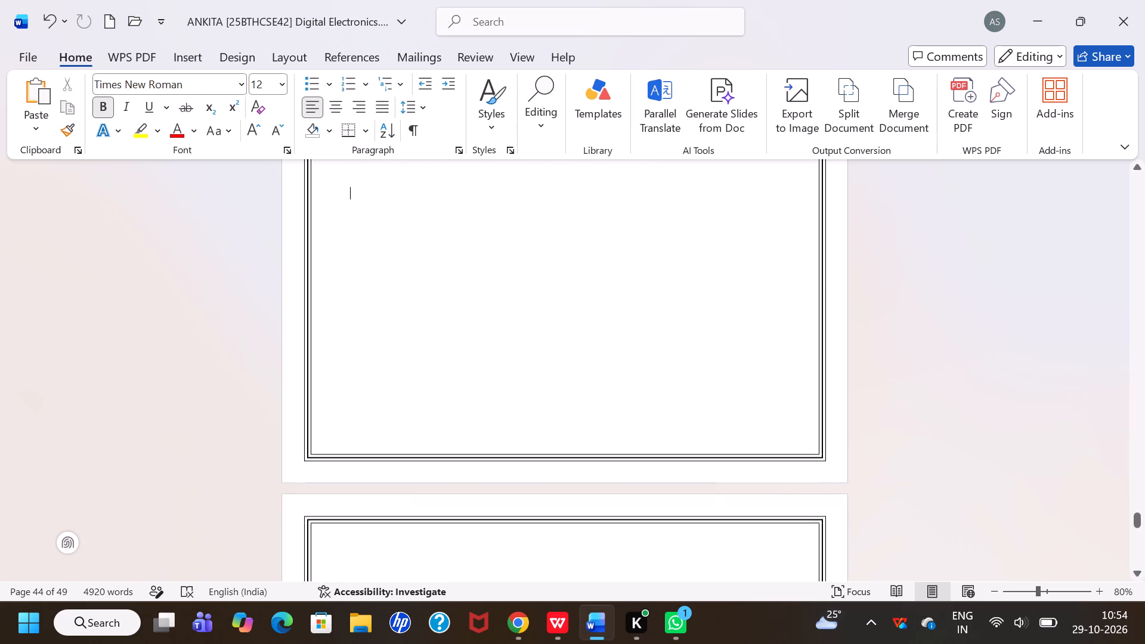
pyautogui.scroll(-1, 540, 490)
pyautogui.click(462, 481)
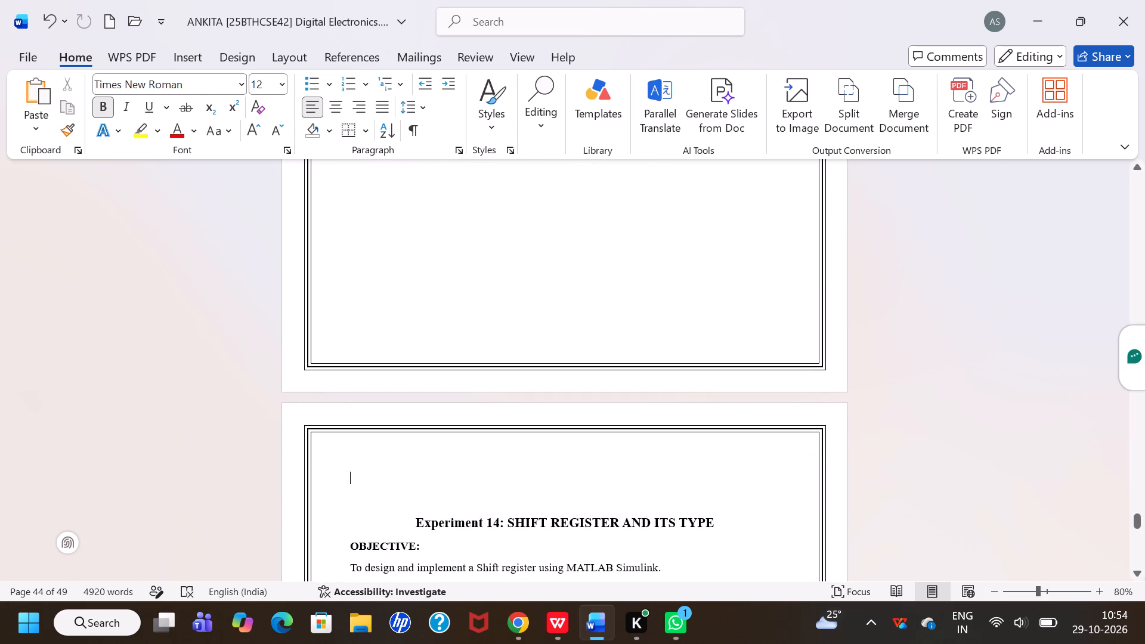
pyautogui.press('BackSpace')
pyautogui.press('BackSpace')
pyautogui.press('BackSpace')
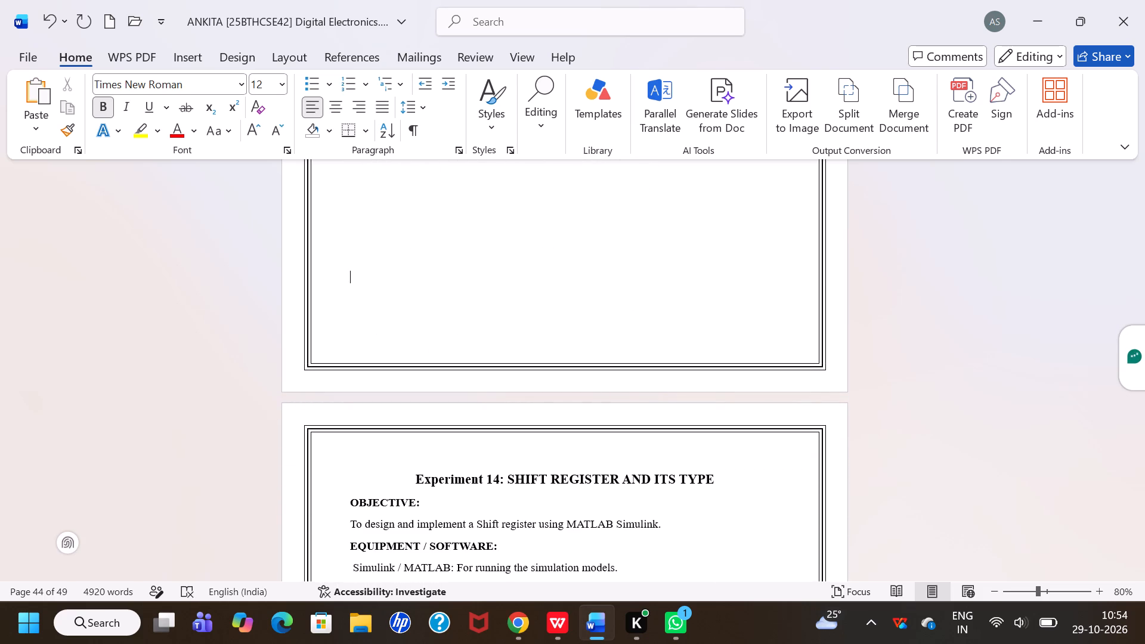
pyautogui.press('Return')
# Review Experiment 14's introduction, list of shift register types and SISO heading, and look back over the Experiment 13 pages.
pyautogui.tripleClick(559, 476)
pyautogui.click(559, 476)
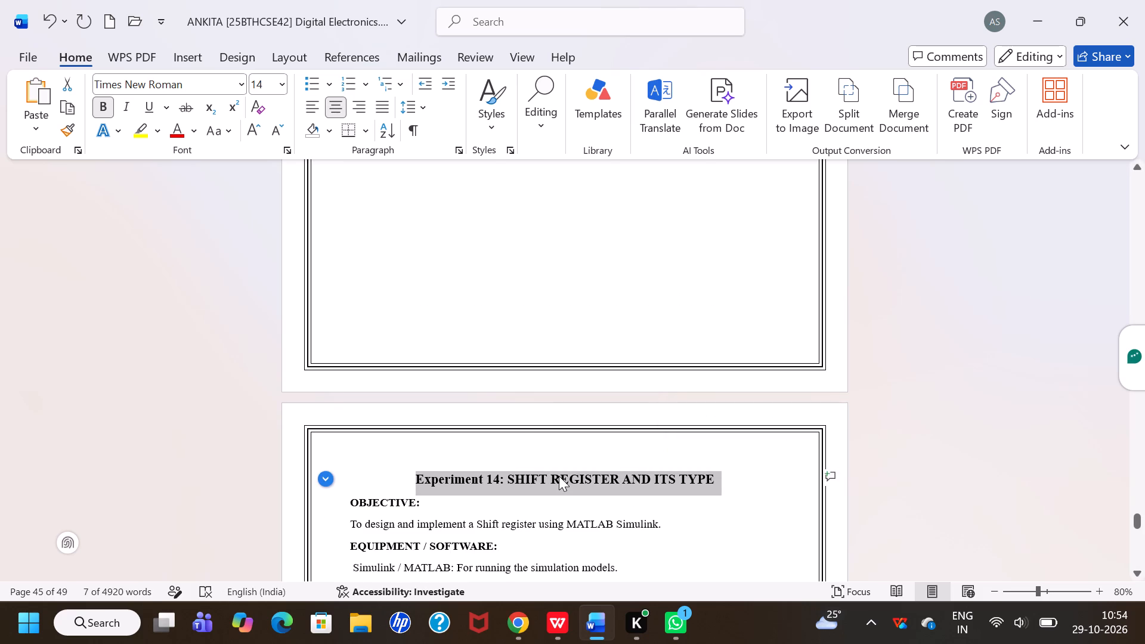
pyautogui.scroll(-2, 524, 433)
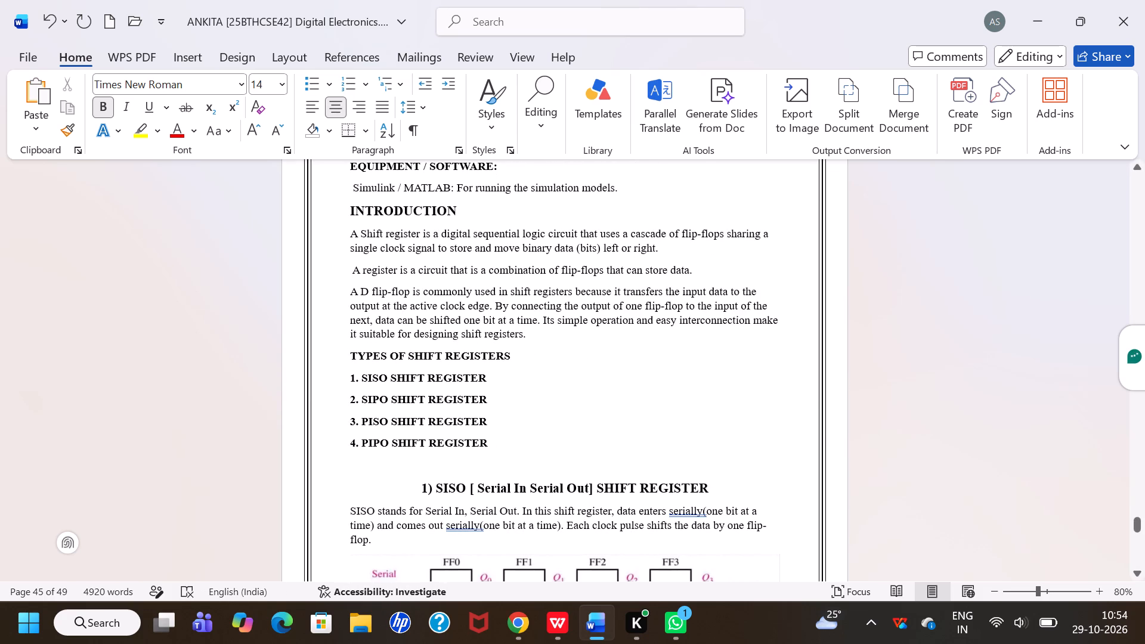
pyautogui.tripleClick(483, 316)
pyautogui.click(483, 316)
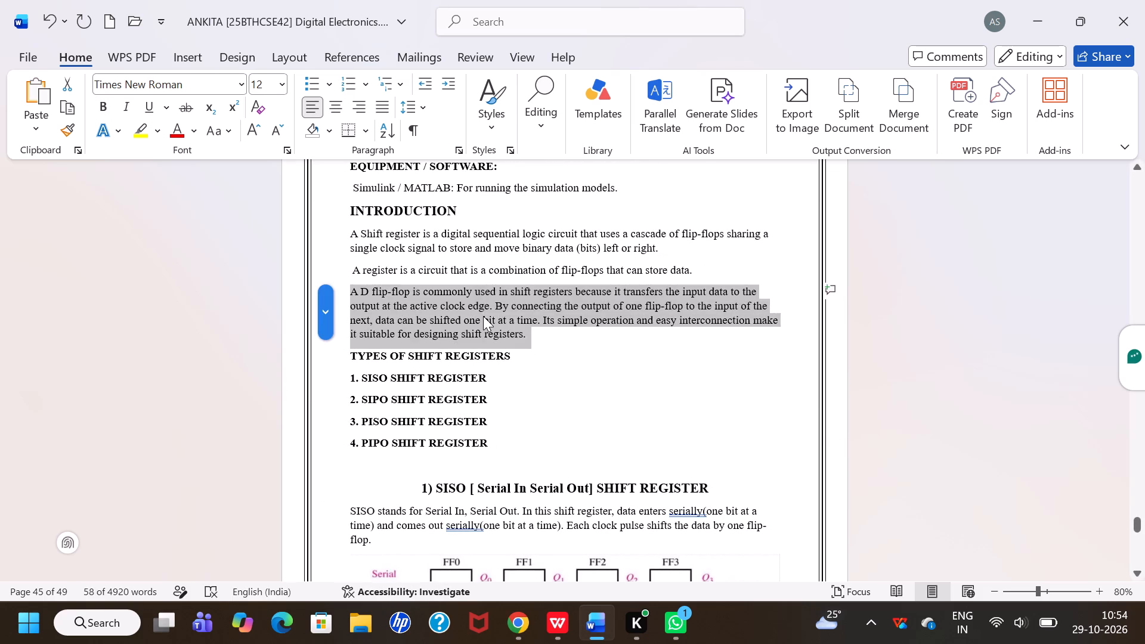
pyautogui.tripleClick(451, 382)
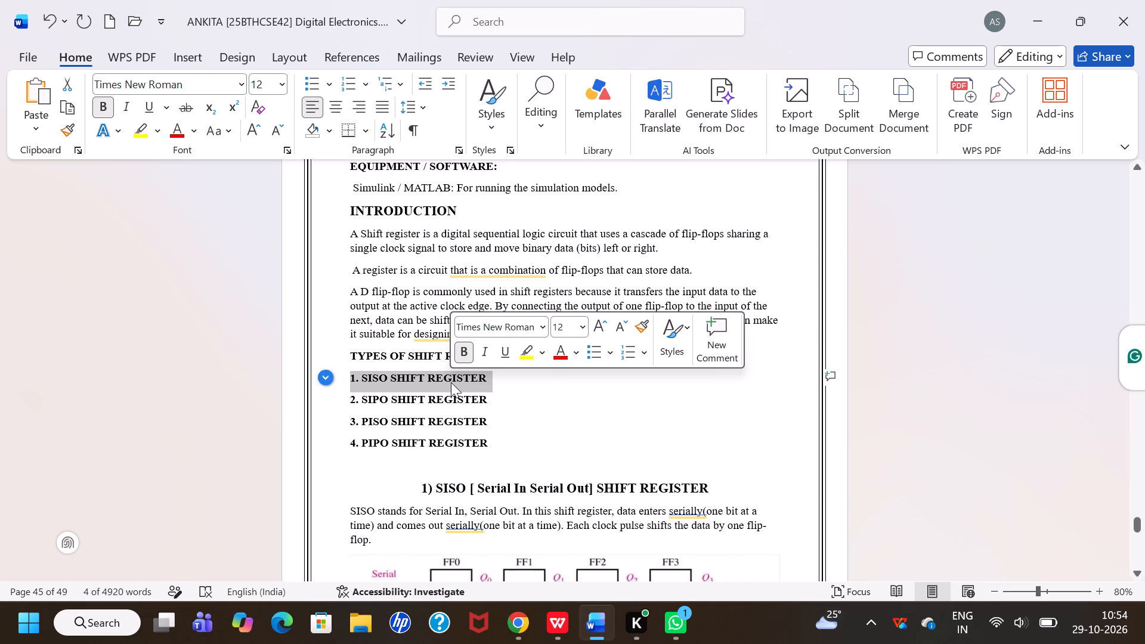
pyautogui.click(451, 382)
pyautogui.tripleClick(519, 490)
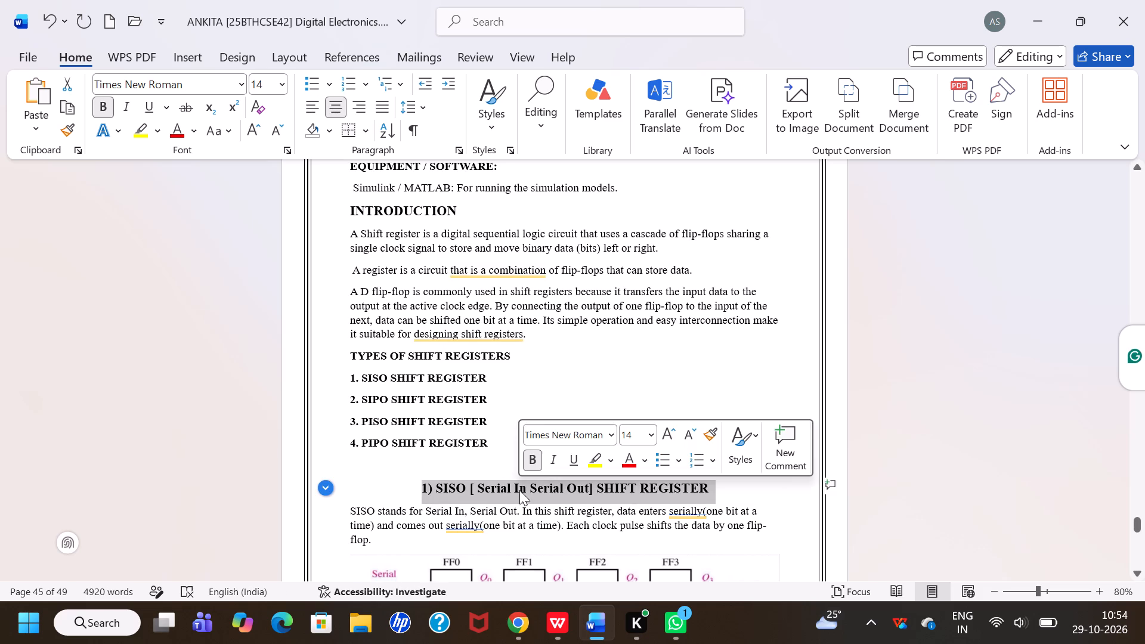
pyautogui.click(557, 397)
pyautogui.scroll(3, 557, 397)
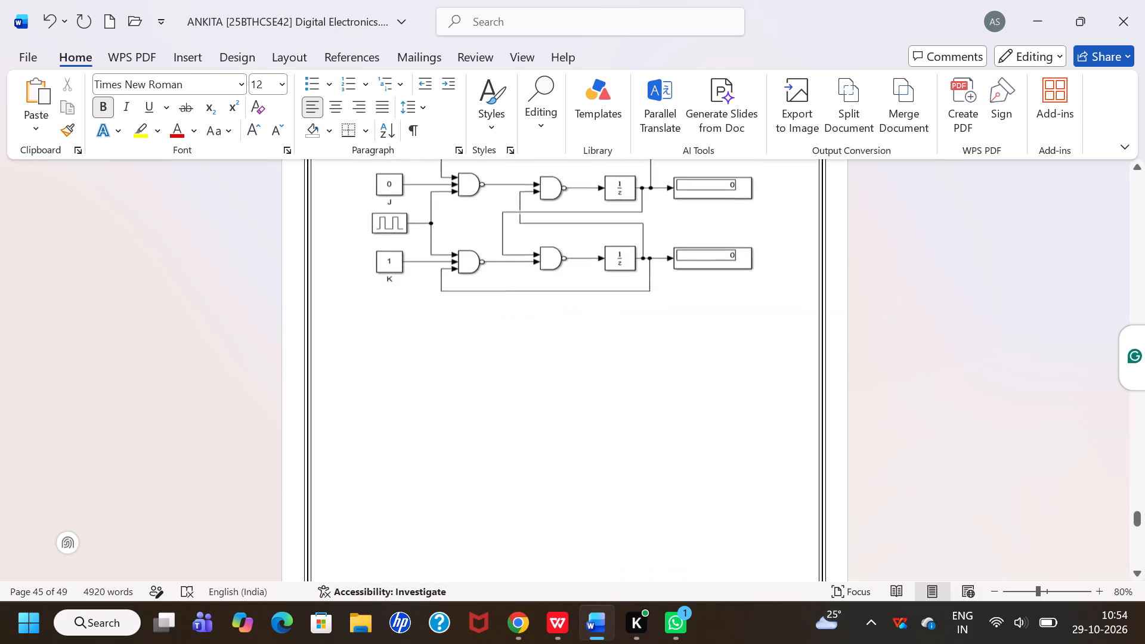
pyautogui.scroll(2, 557, 397)
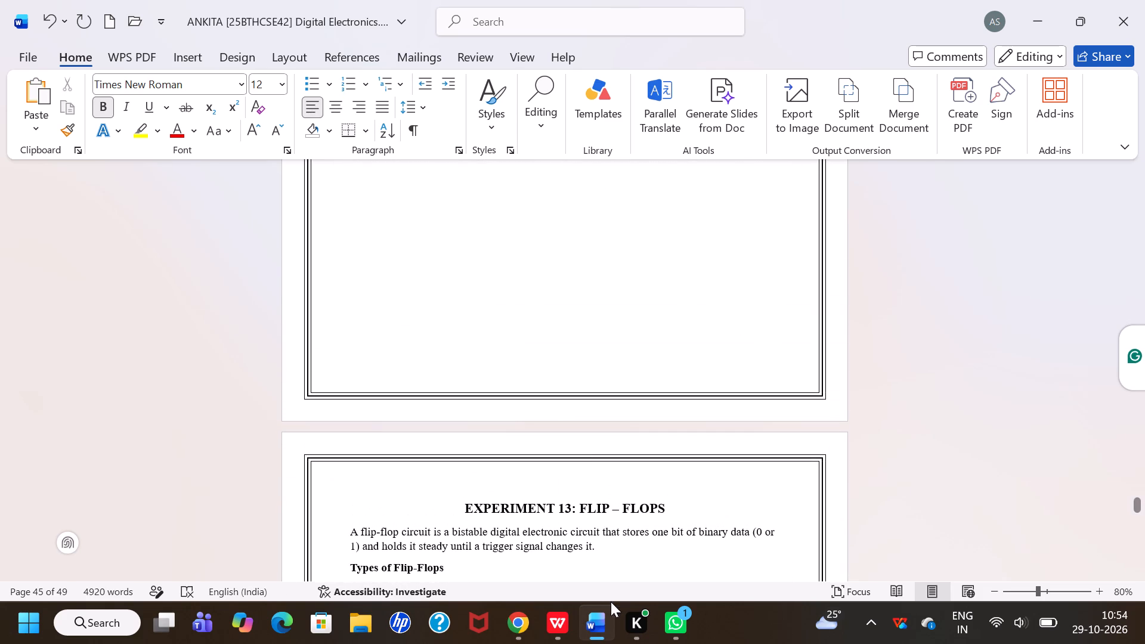
# Switch to JK FLIP FLOPS.docx in WPS Office and examine its SISO, SIPO, PISO and PIPO truth tables and circuit diagrams.
pyautogui.click(565, 620)
pyautogui.click(577, 508)
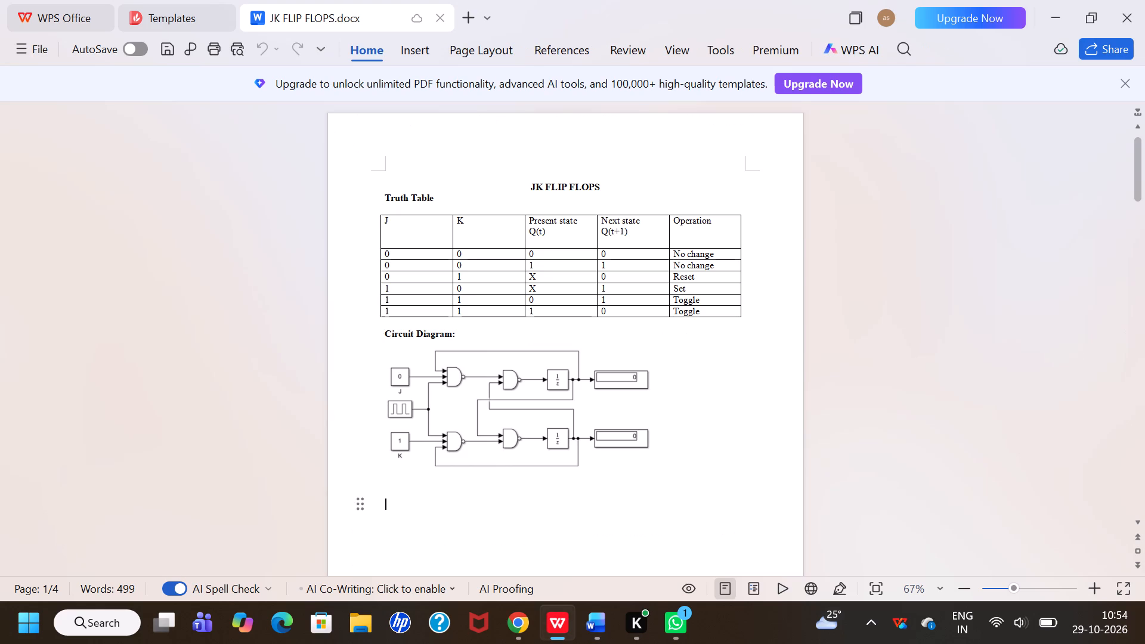
pyautogui.scroll(-1, 577, 508)
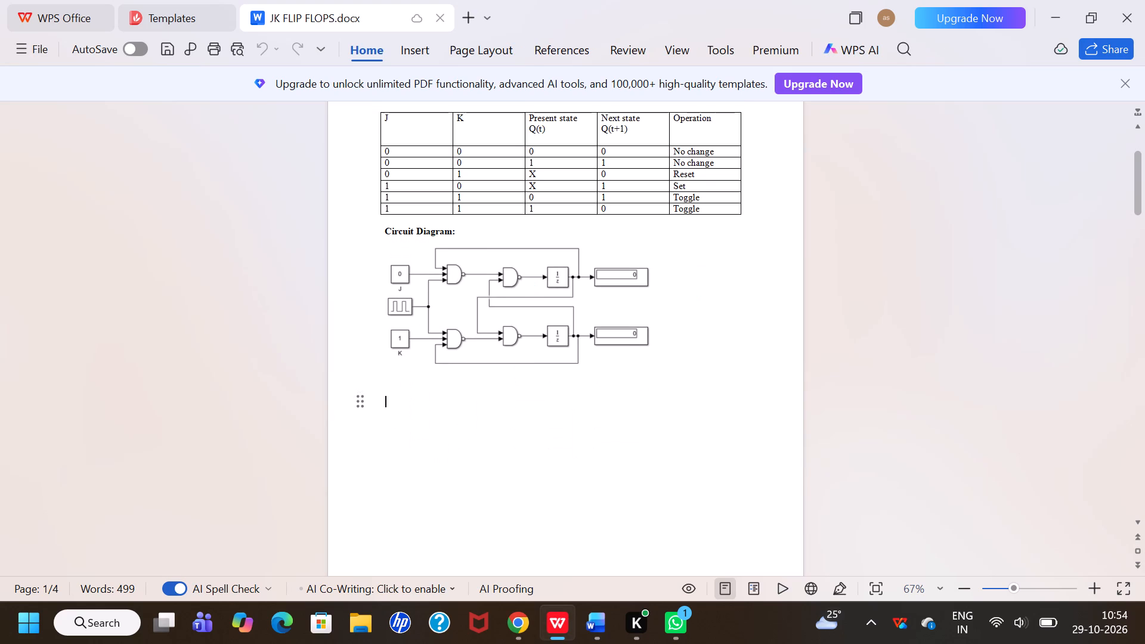
pyautogui.scroll(-2, 577, 508)
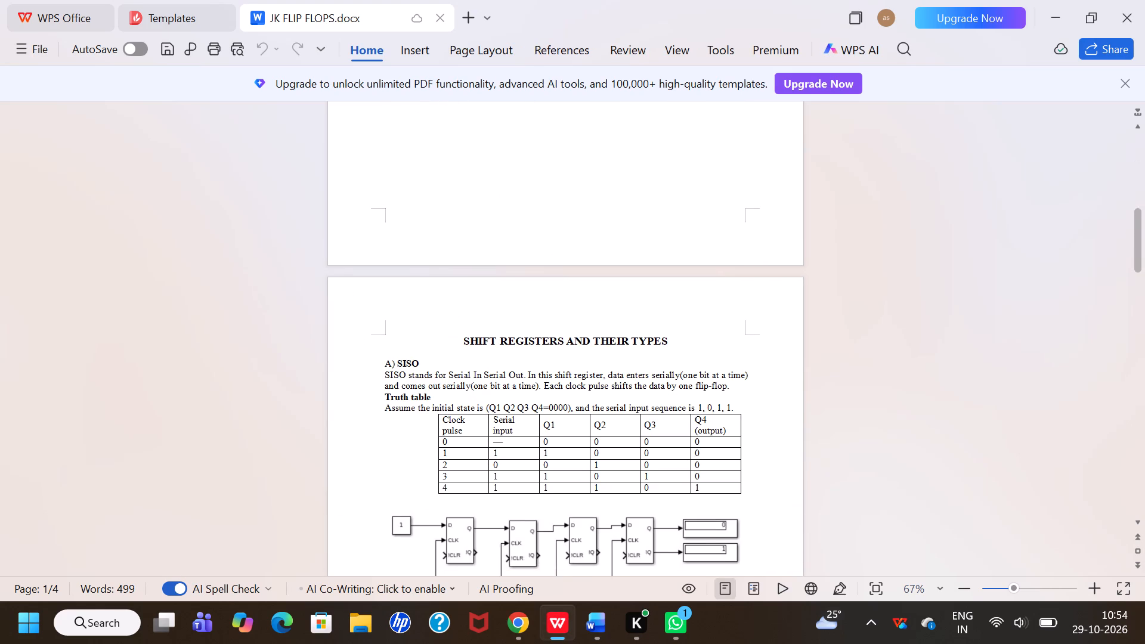
pyautogui.scroll(-6, 577, 508)
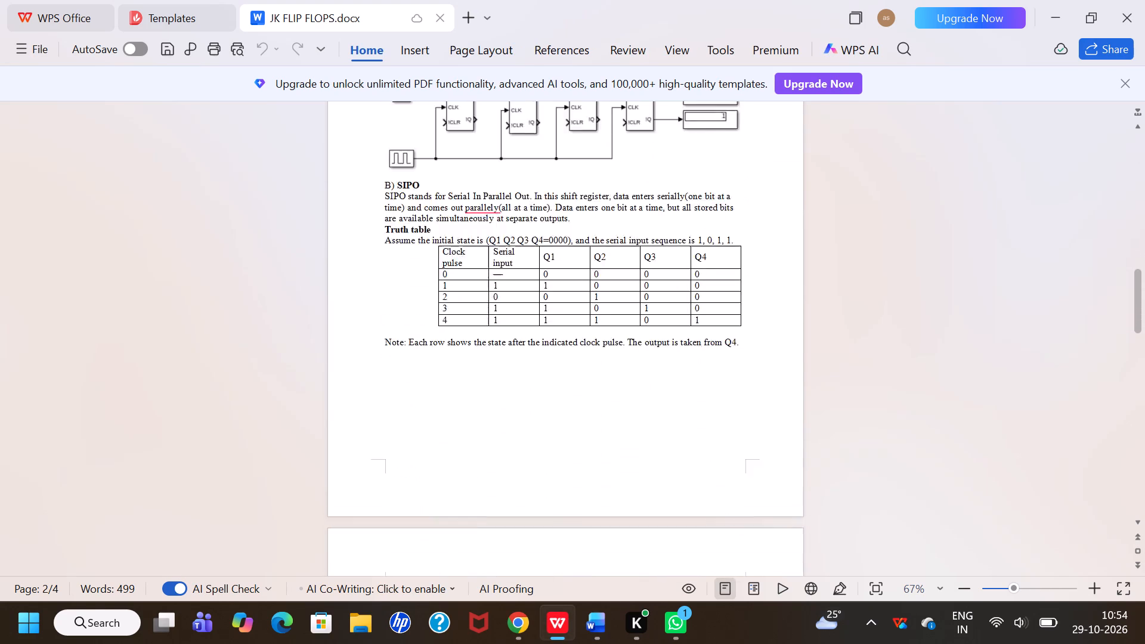
pyautogui.scroll(-5, 577, 508)
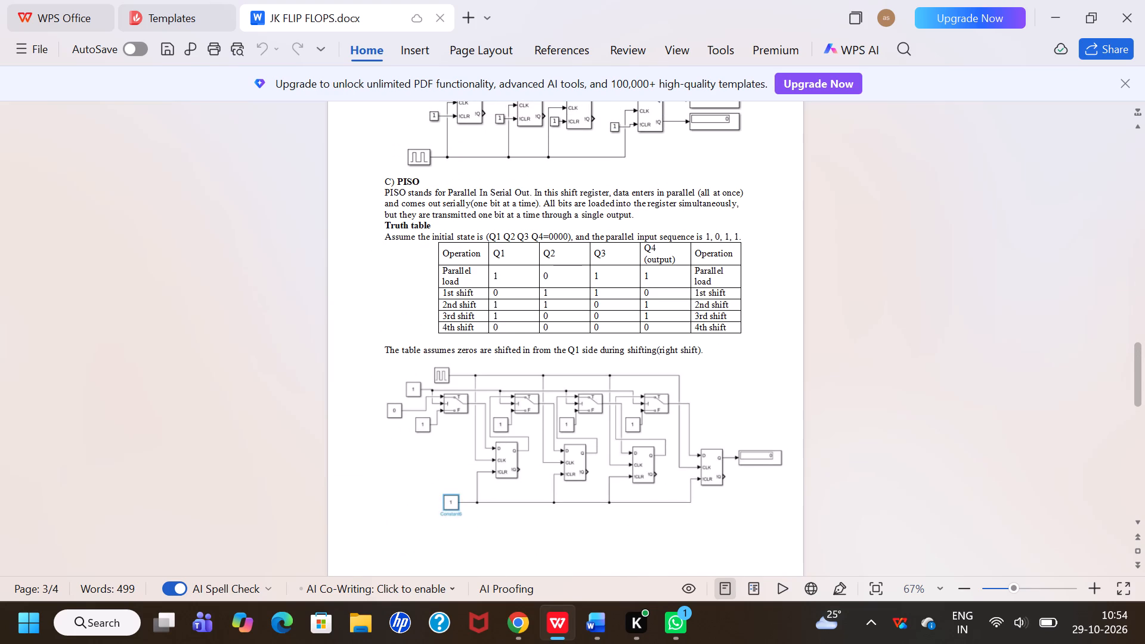
pyautogui.scroll(-3, 577, 508)
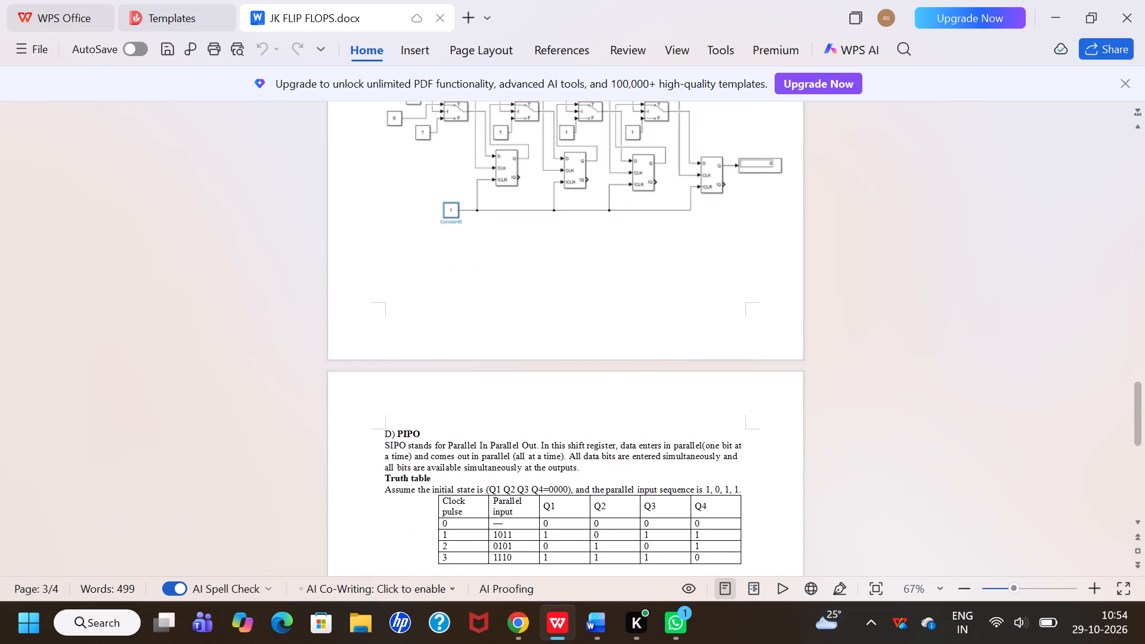
pyautogui.scroll(-5, 577, 508)
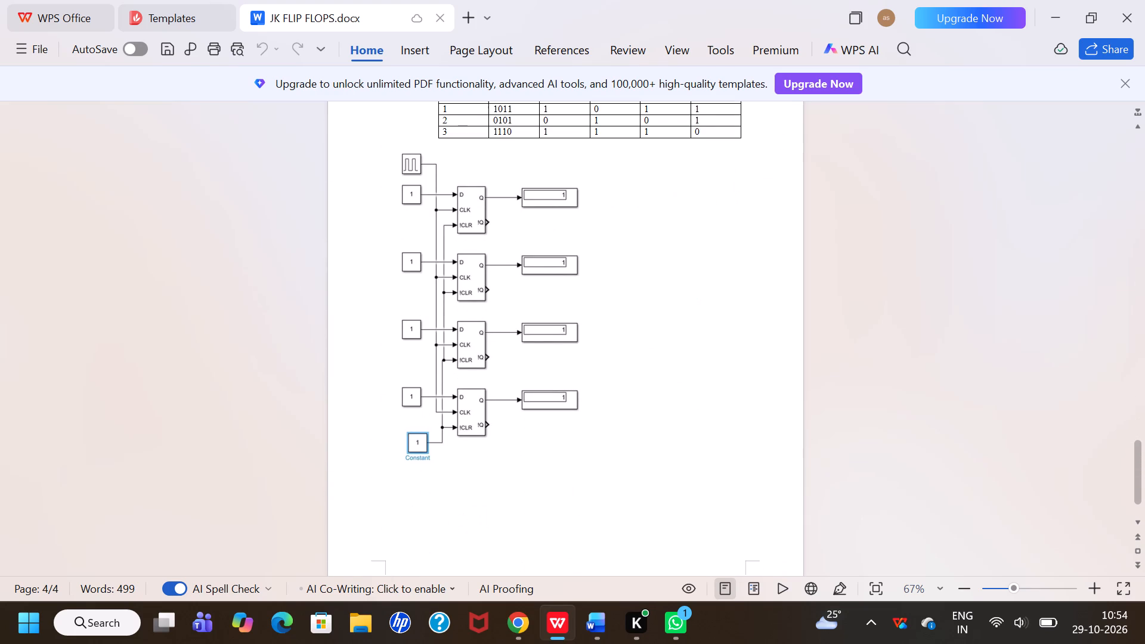
# Examine the PIPO and PISO circuit diagrams on the last pages of JK FLIP FLOPS.docx.
pyautogui.scroll(-1, 577, 508)
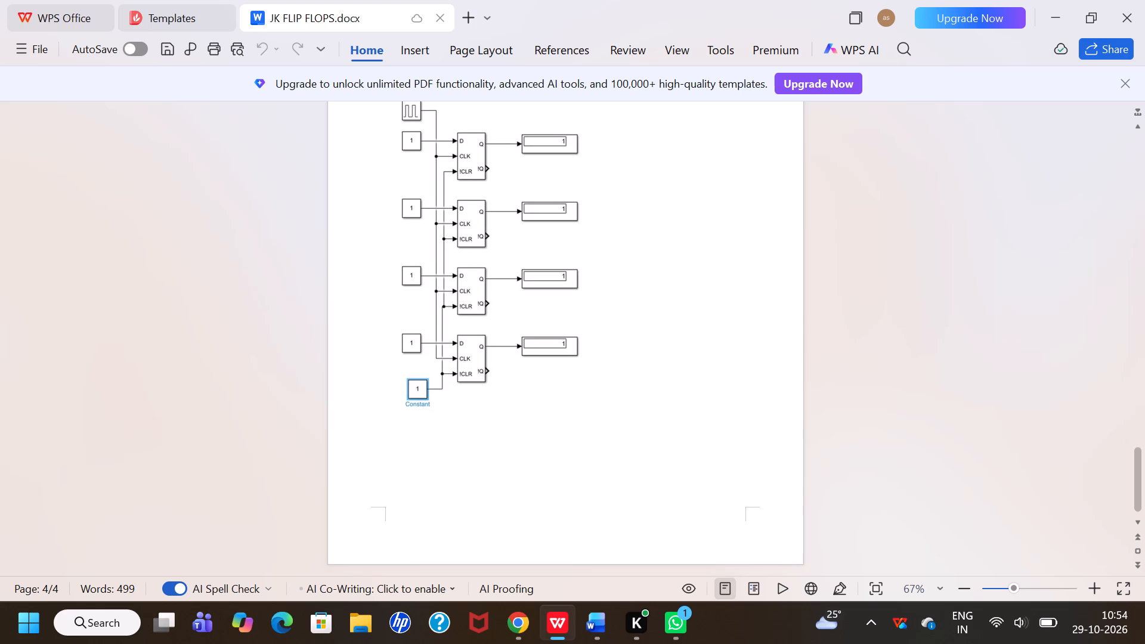
pyautogui.scroll(-1, 577, 508)
pyautogui.scroll(6, 577, 508)
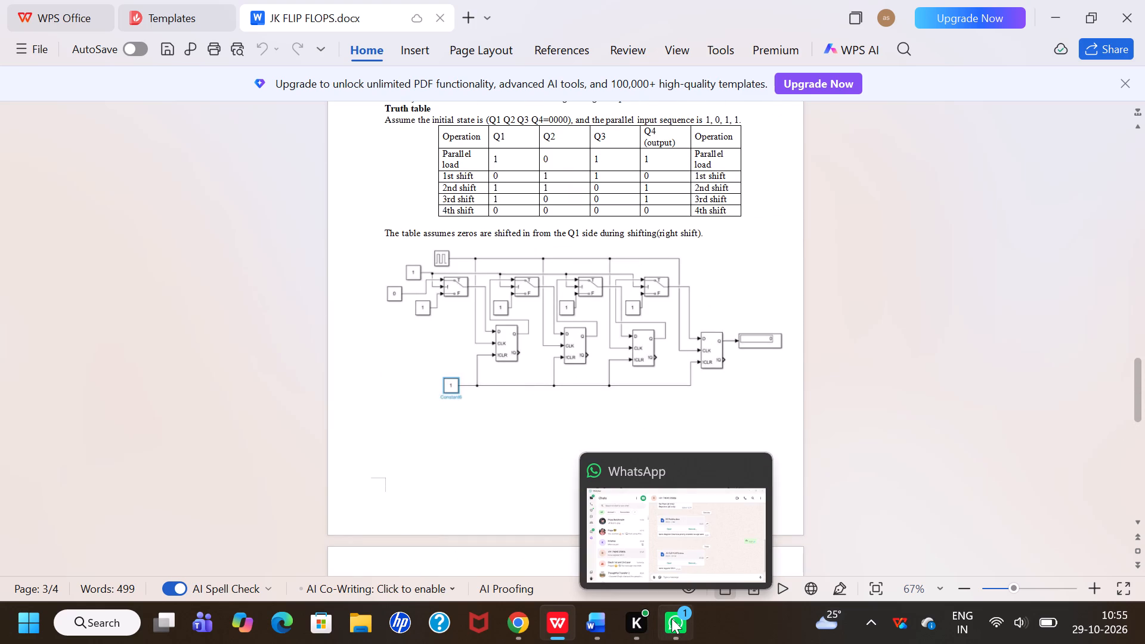
# Switch to the Digital Electronics document in Word and review its JK flip-flop pages and Experiment 14's SISO section.
pyautogui.click(596, 619)
pyautogui.scroll(-1, 611, 493)
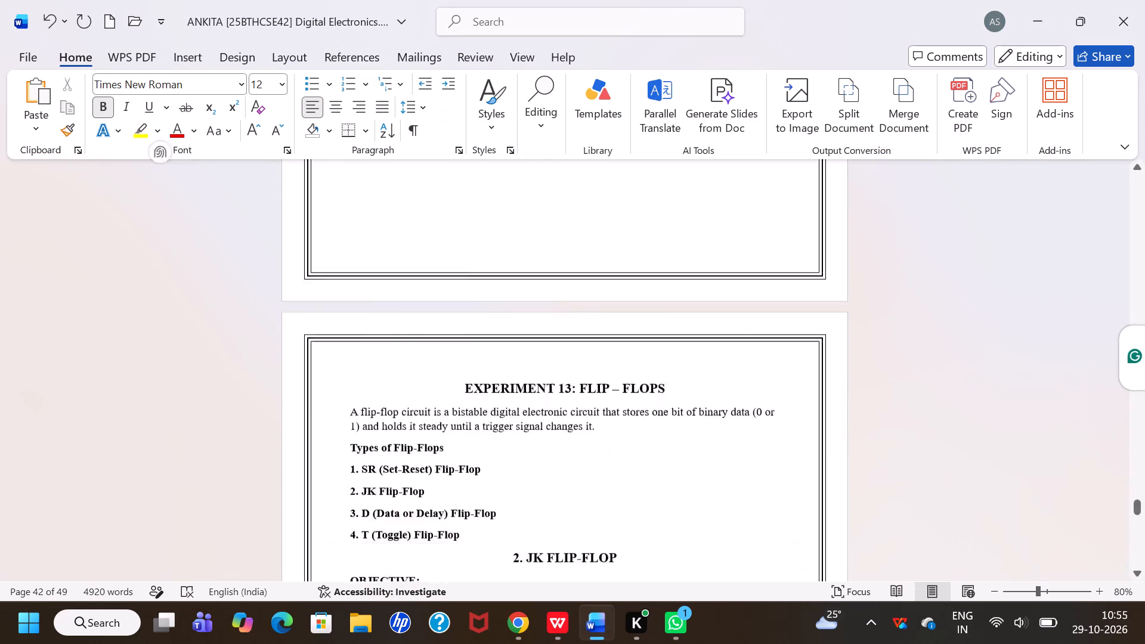
pyautogui.scroll(-3, 611, 493)
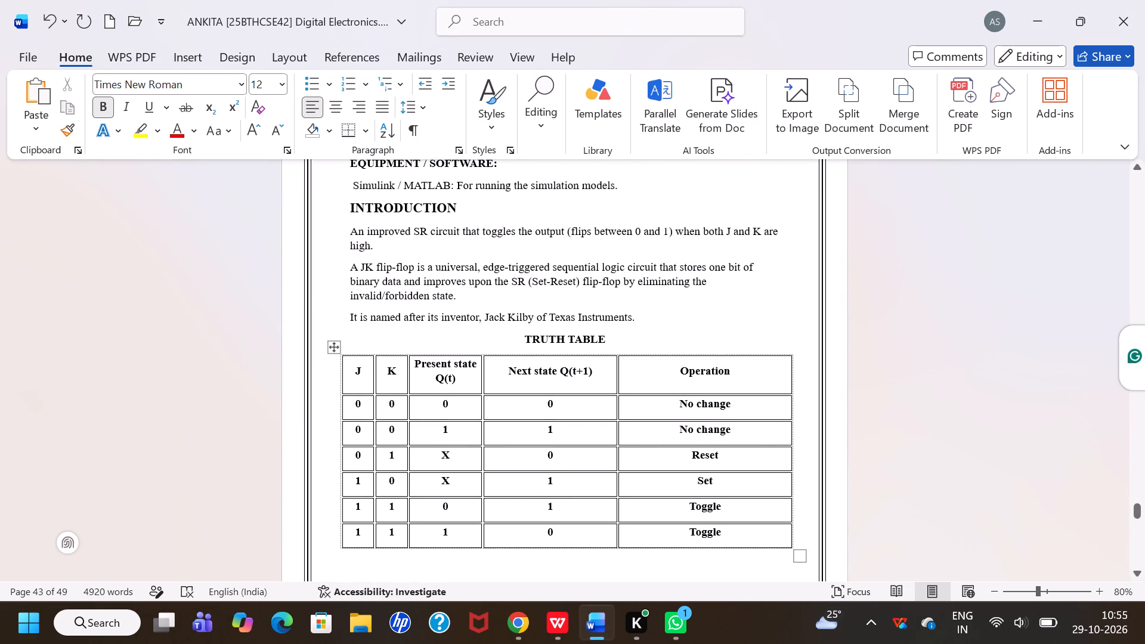
pyautogui.scroll(-4, 611, 493)
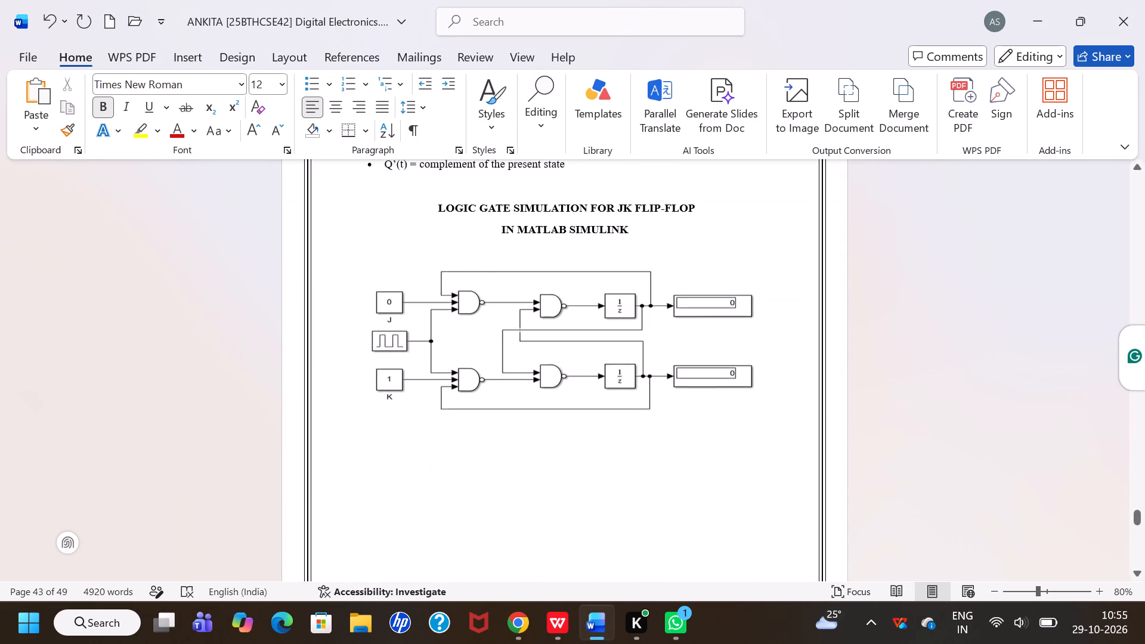
pyautogui.scroll(-4, 611, 493)
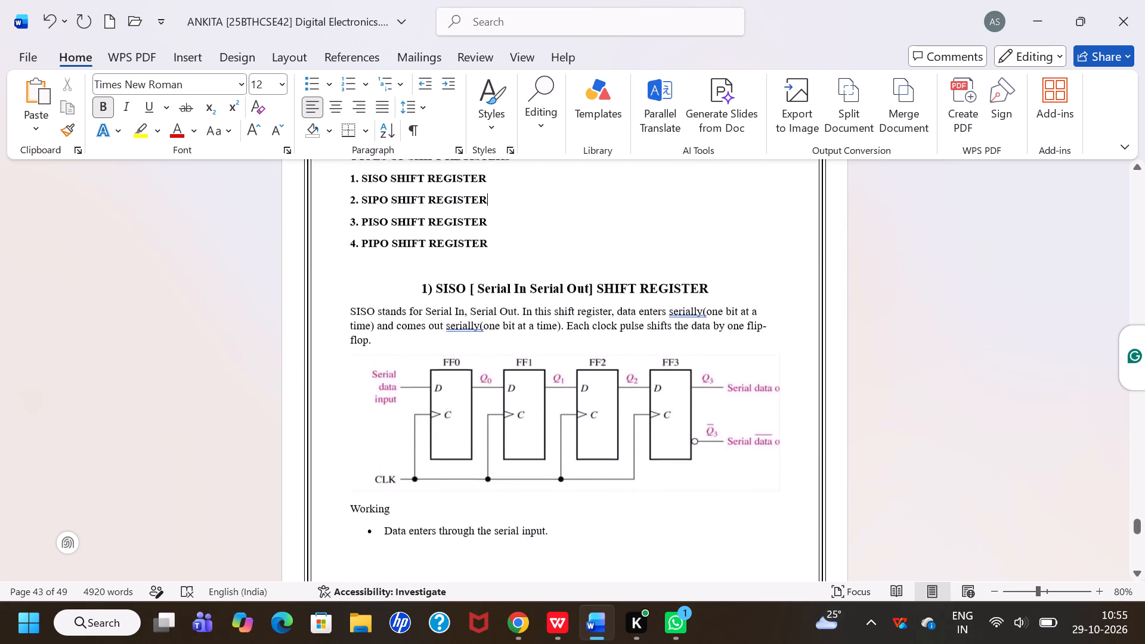
pyautogui.scroll(-4, 611, 493)
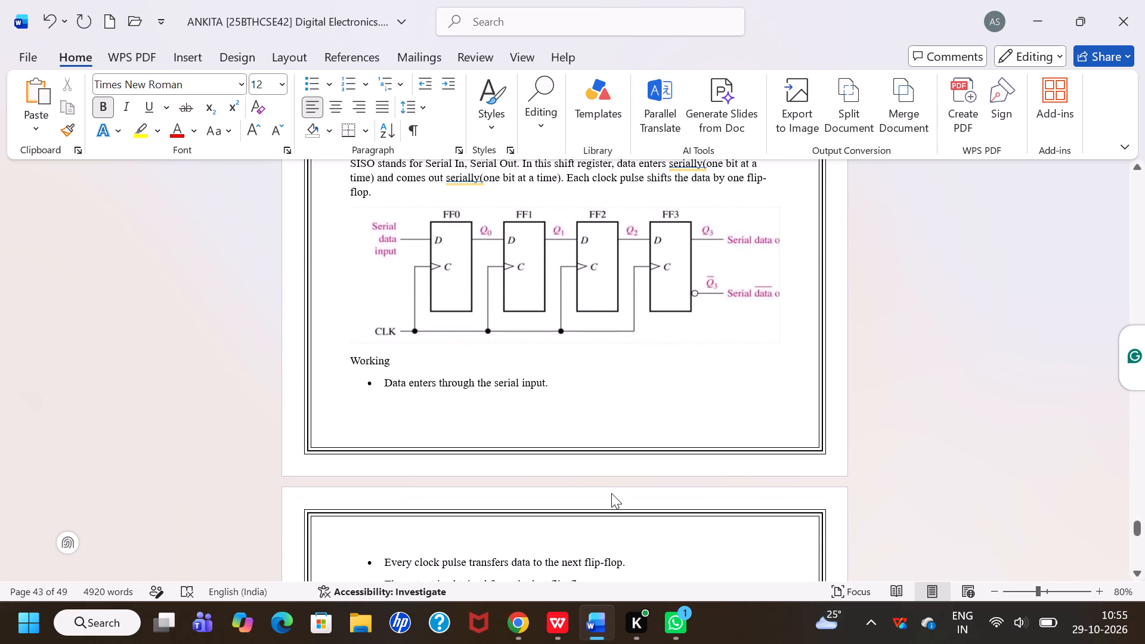
pyautogui.scroll(-1, 611, 493)
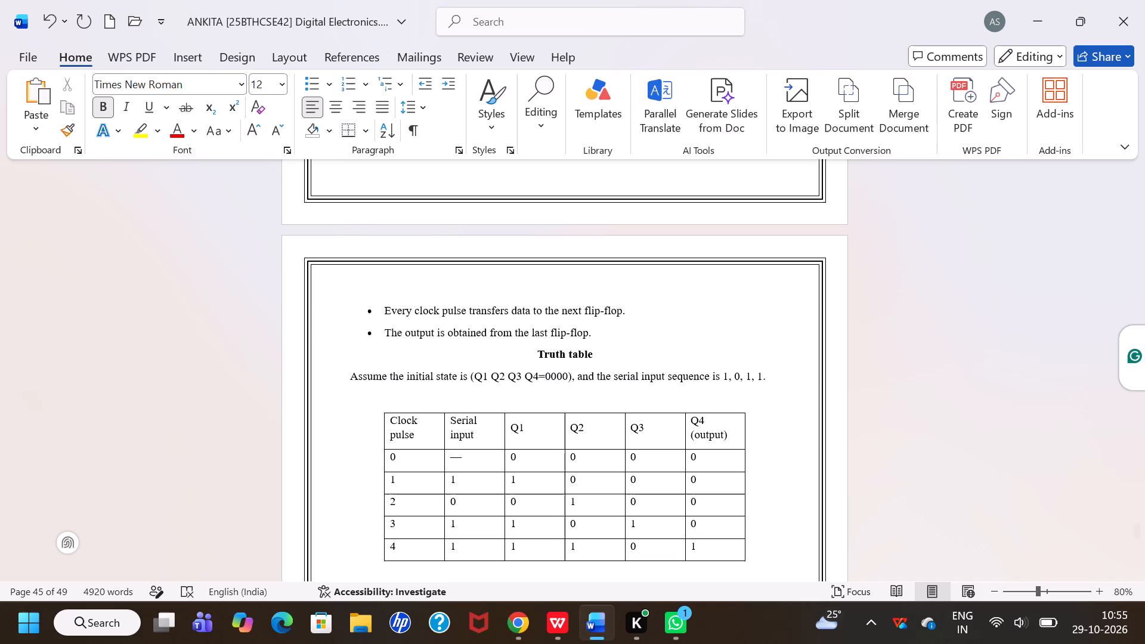
pyautogui.scroll(3, 611, 493)
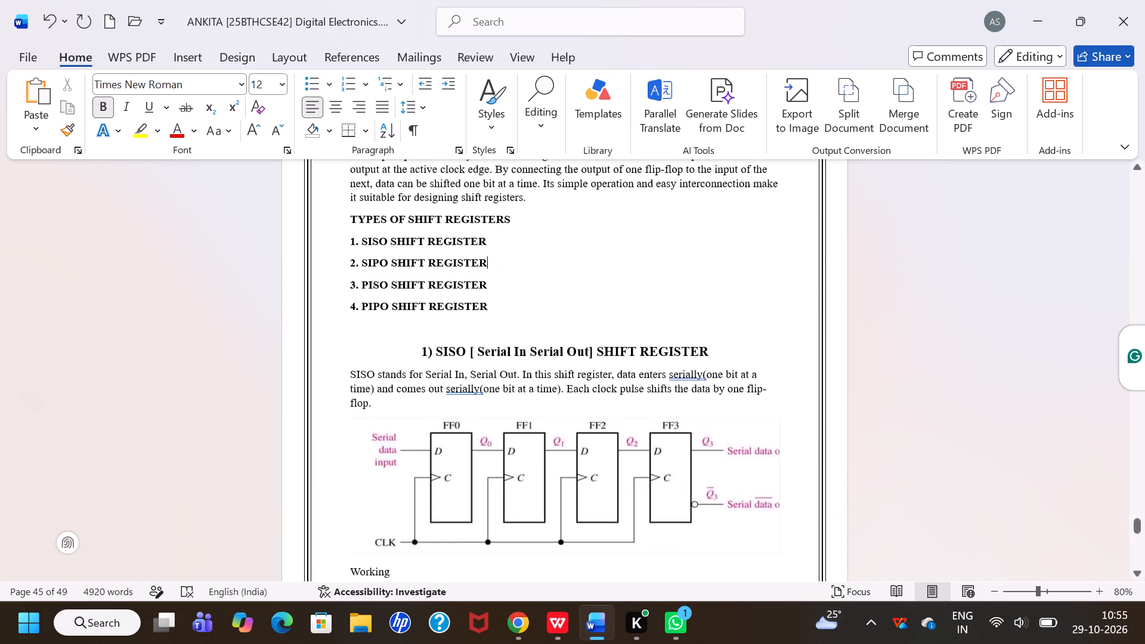
pyautogui.scroll(1, 523, 482)
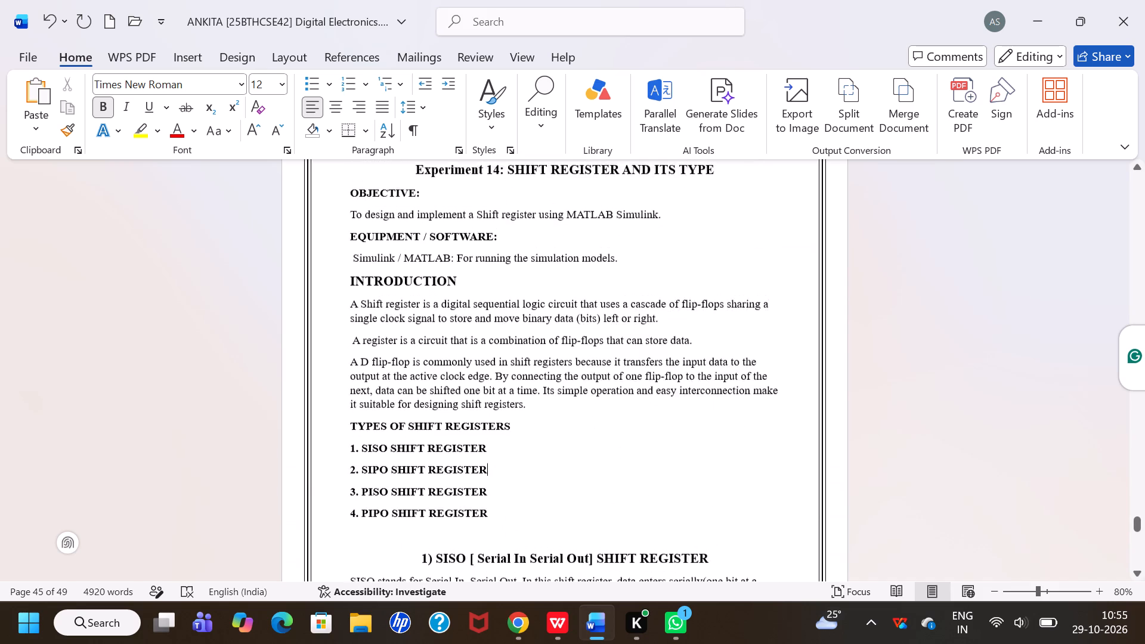
pyautogui.scroll(3, 523, 482)
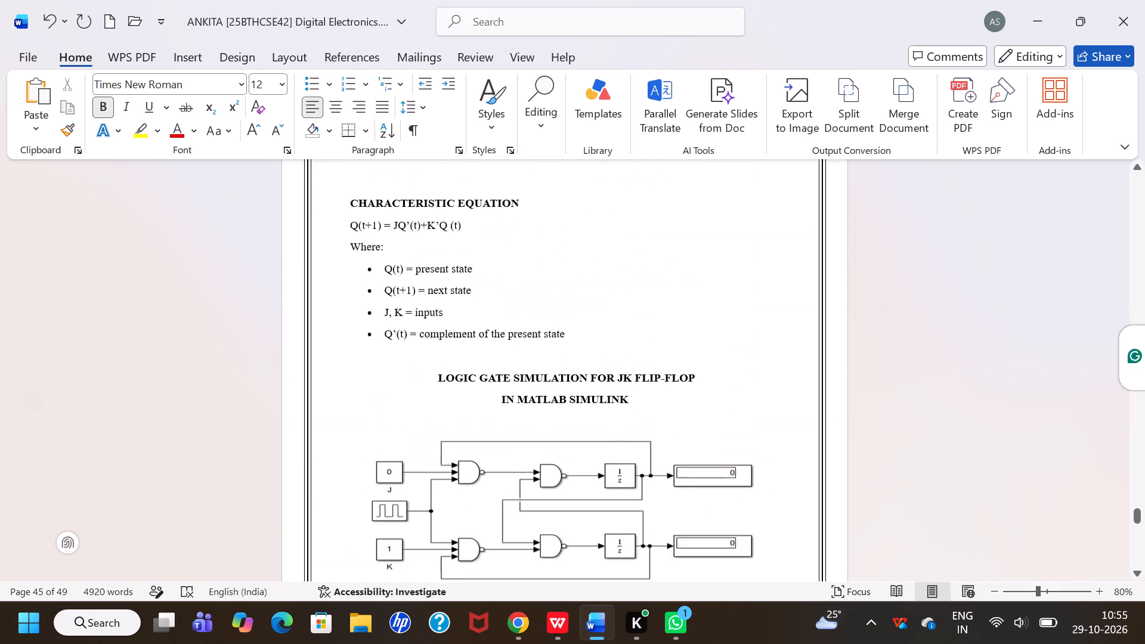
# Copy the two-line heading LOGIC GATE SIMULATION FOR JK FLIP-FLOP IN MATLAB SIMULINK onto a new line below the SISO truth table.
pyautogui.tripleClick(562, 402)
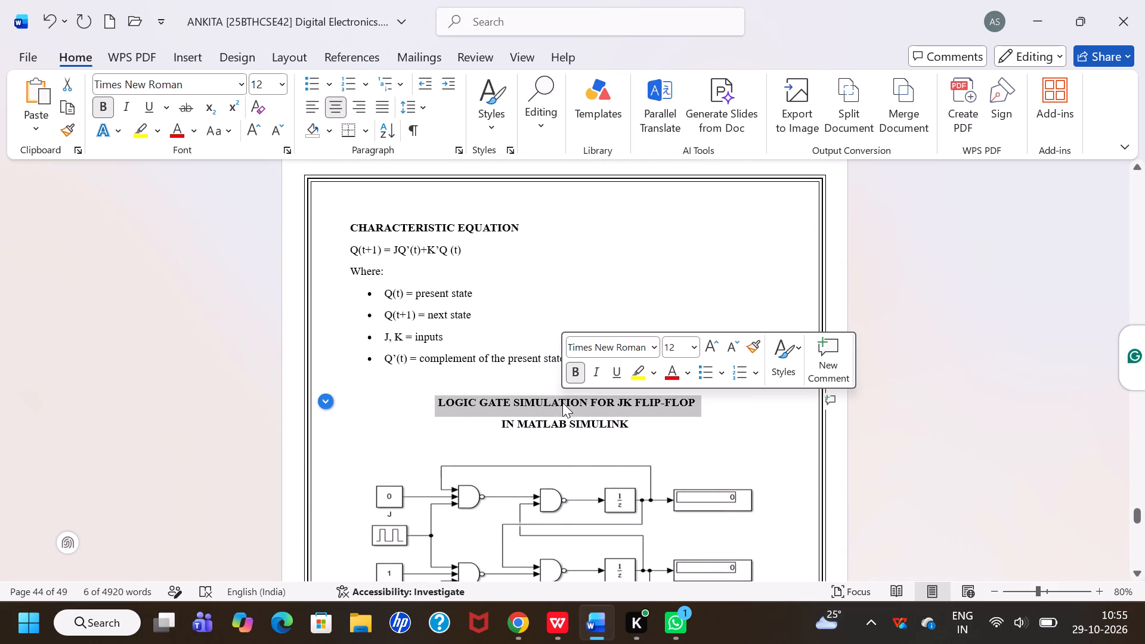
pyautogui.click(453, 447)
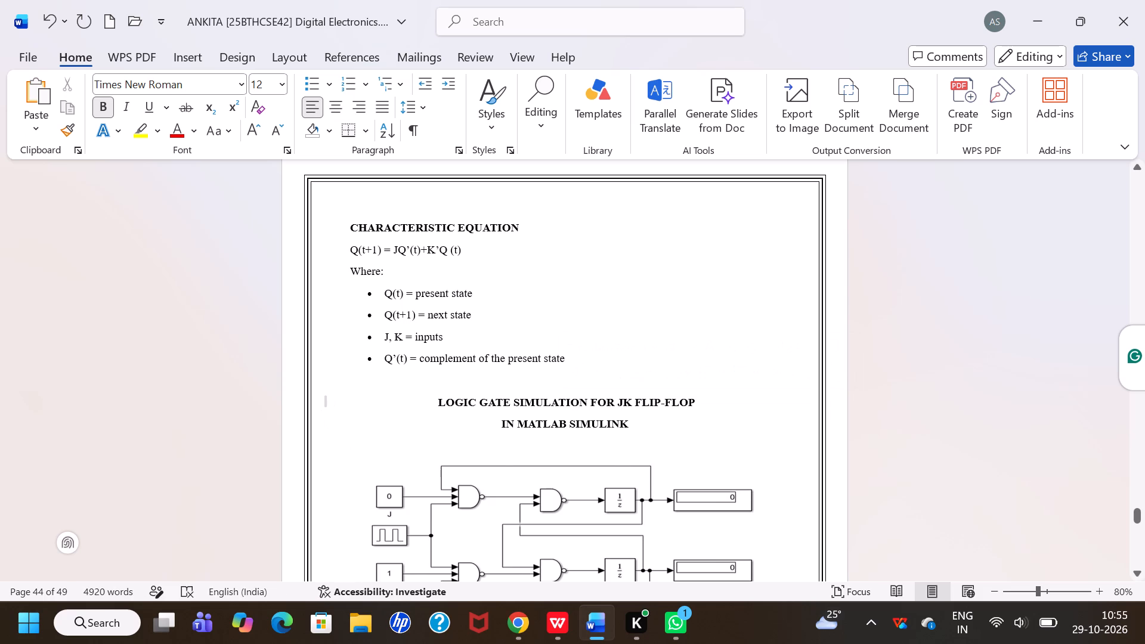
pyautogui.moveTo(436, 403); pyautogui.dragTo(644, 424)
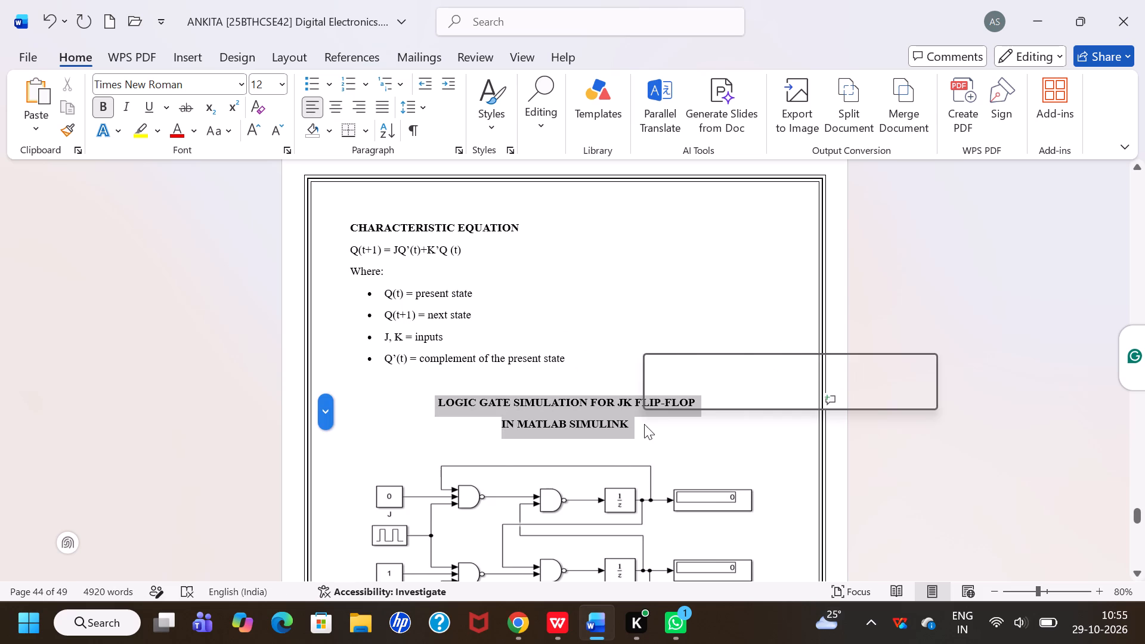
pyautogui.hotkey('ctrl', 'c')
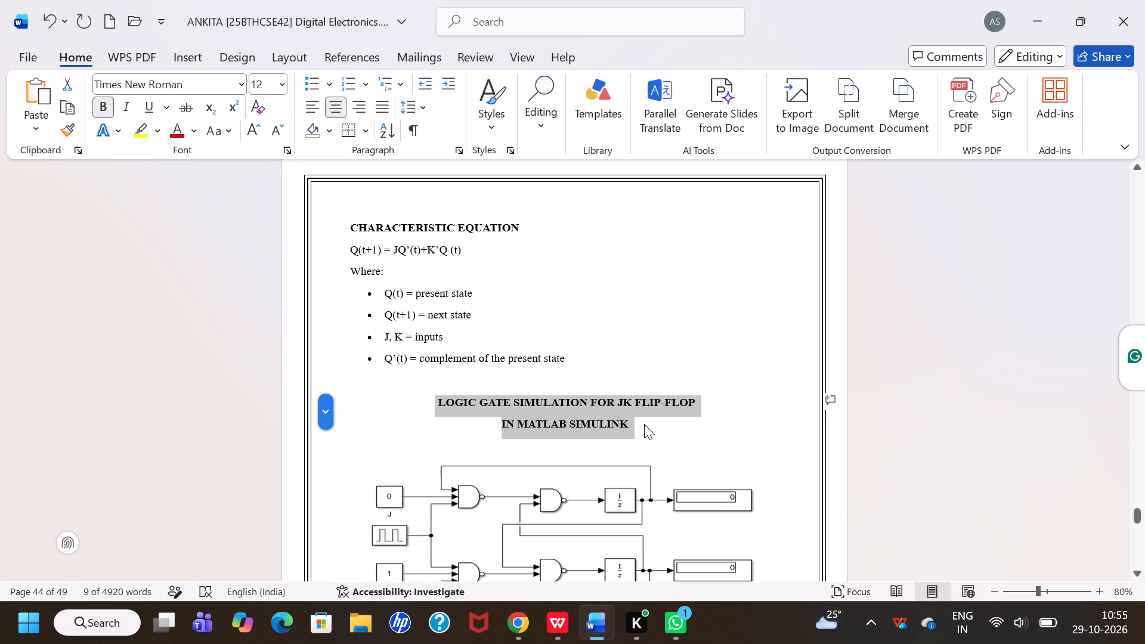
pyautogui.scroll(-4, 644, 424)
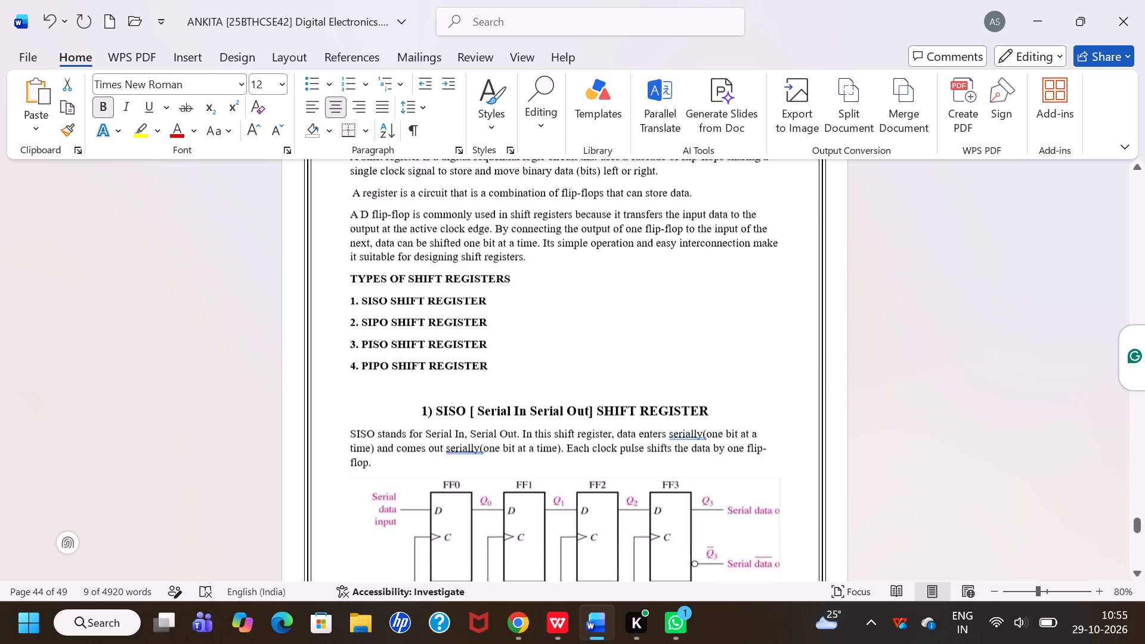
pyautogui.scroll(-6, 644, 424)
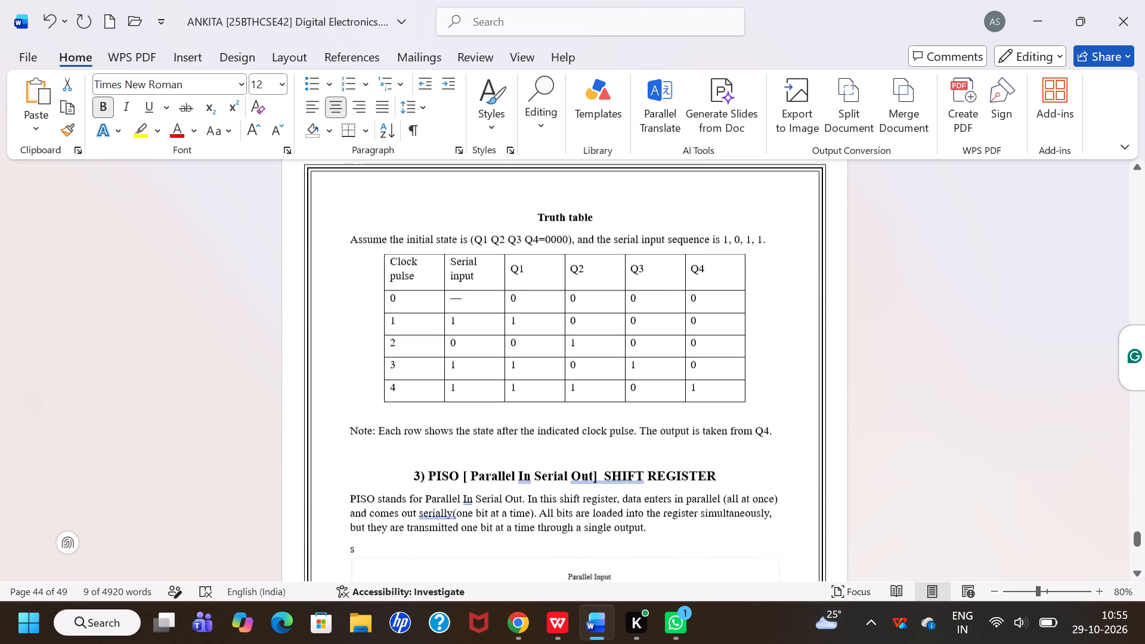
pyautogui.scroll(1, 644, 424)
pyautogui.scroll(-2, 644, 424)
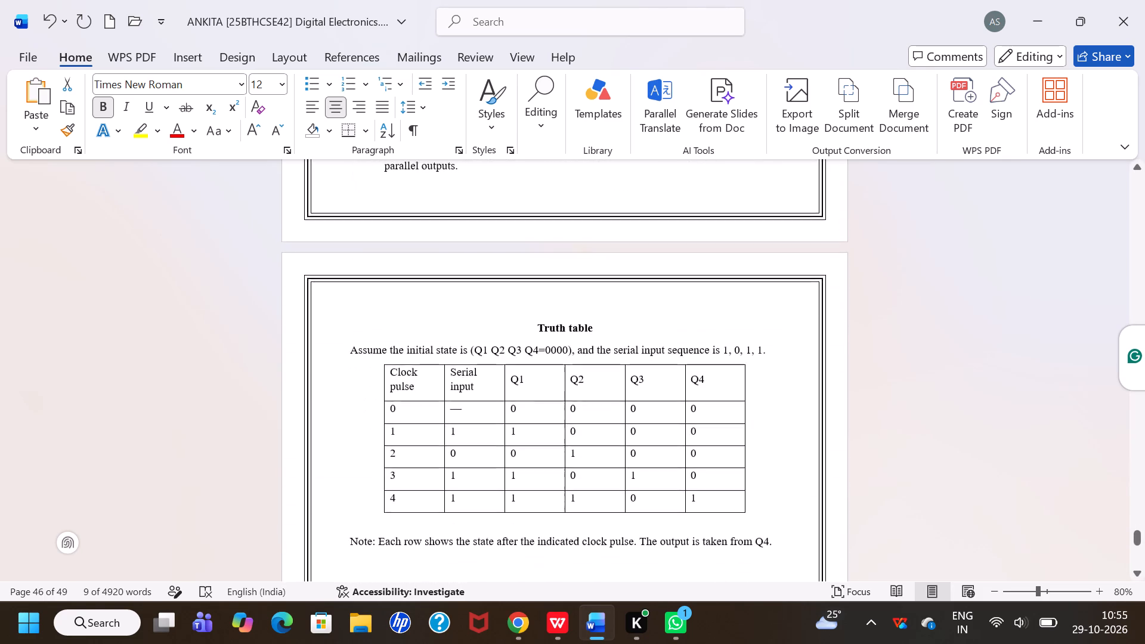
pyautogui.scroll(-1, 644, 424)
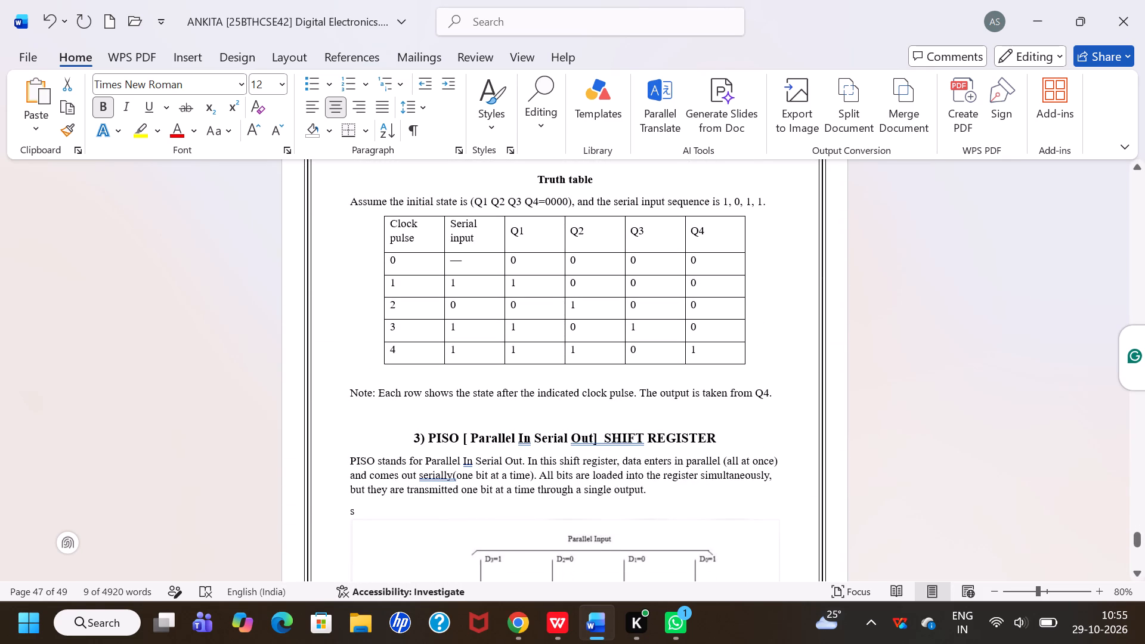
pyautogui.scroll(6, 644, 424)
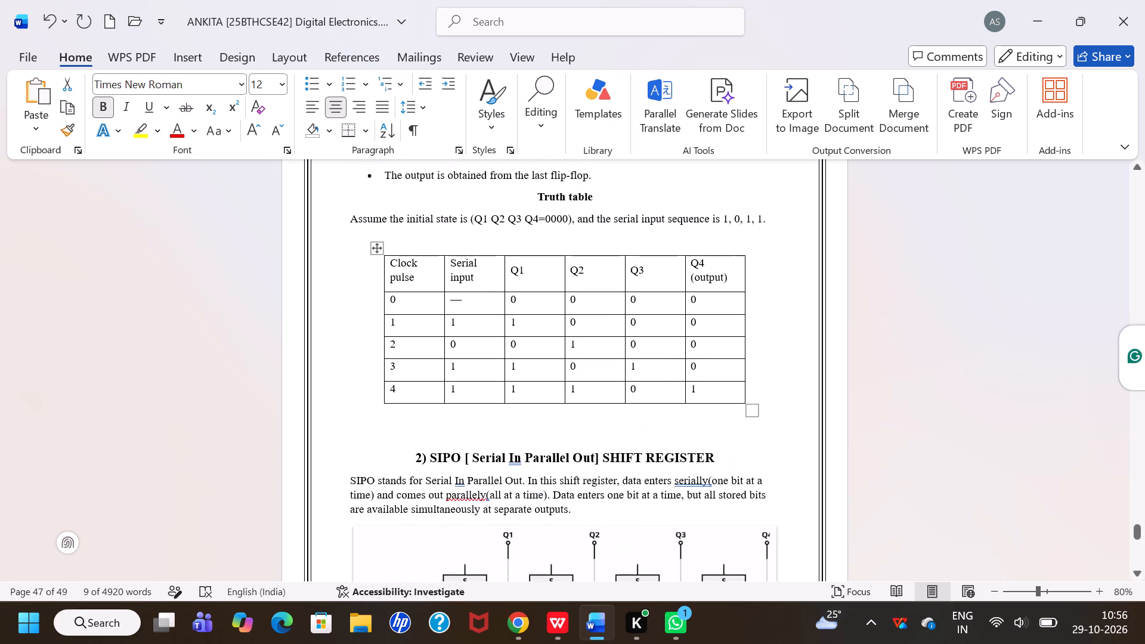
pyautogui.click(778, 410)
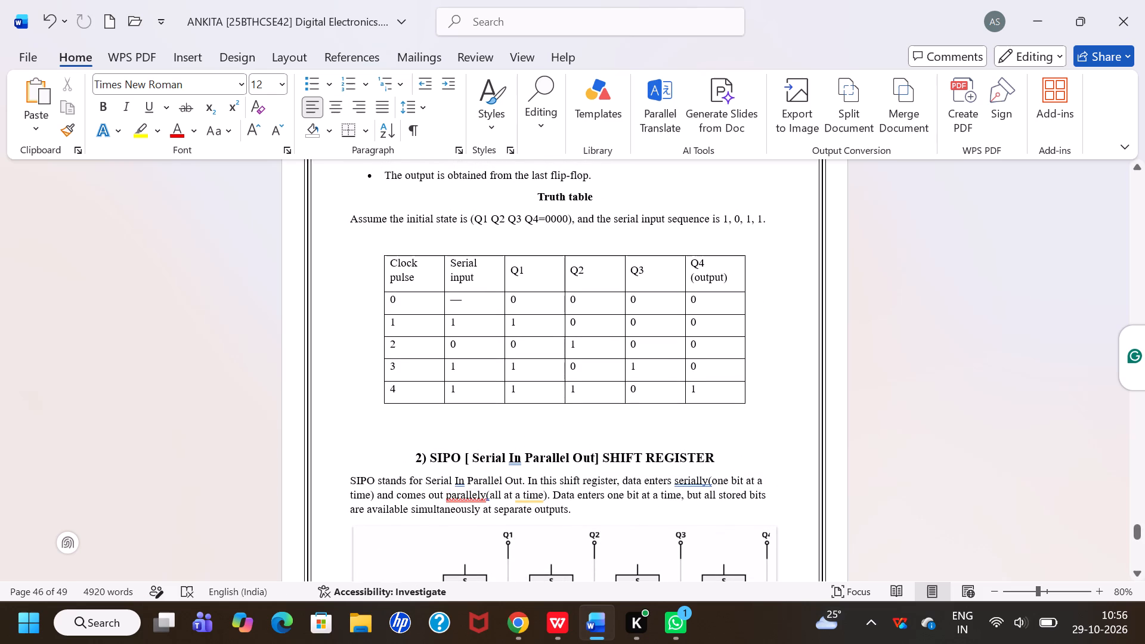
pyautogui.press('Return')
pyautogui.hotkey('ctrl', 'v')
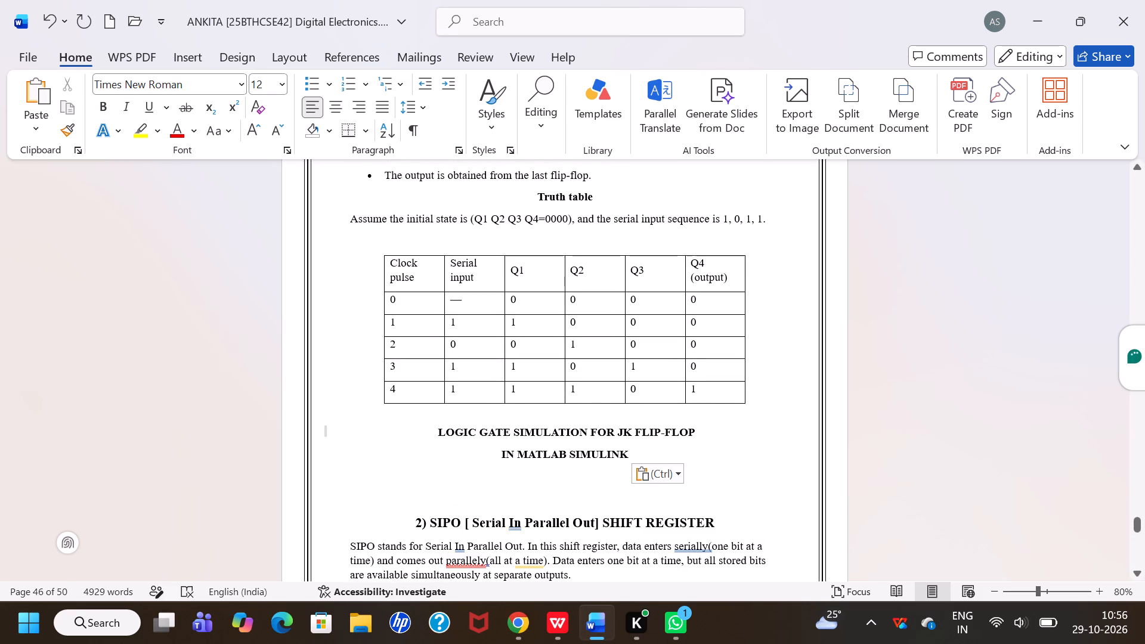
# Delete the words JK FLIP-FLOP from the heading copy below the SISO truth table.
pyautogui.click(697, 429)
pyautogui.press('BackSpace')
pyautogui.press('BackSpace')
pyautogui.press('BackSpace')
pyautogui.press('BackSpace')
pyautogui.press('BackSpace')
pyautogui.press('BackSpace')
pyautogui.press('BackSpace')
pyautogui.press('BackSpace')
pyautogui.press('BackSpace')
pyautogui.press('BackSpace')
pyautogui.press('BackSpace')
pyautogui.press('BackSpace')
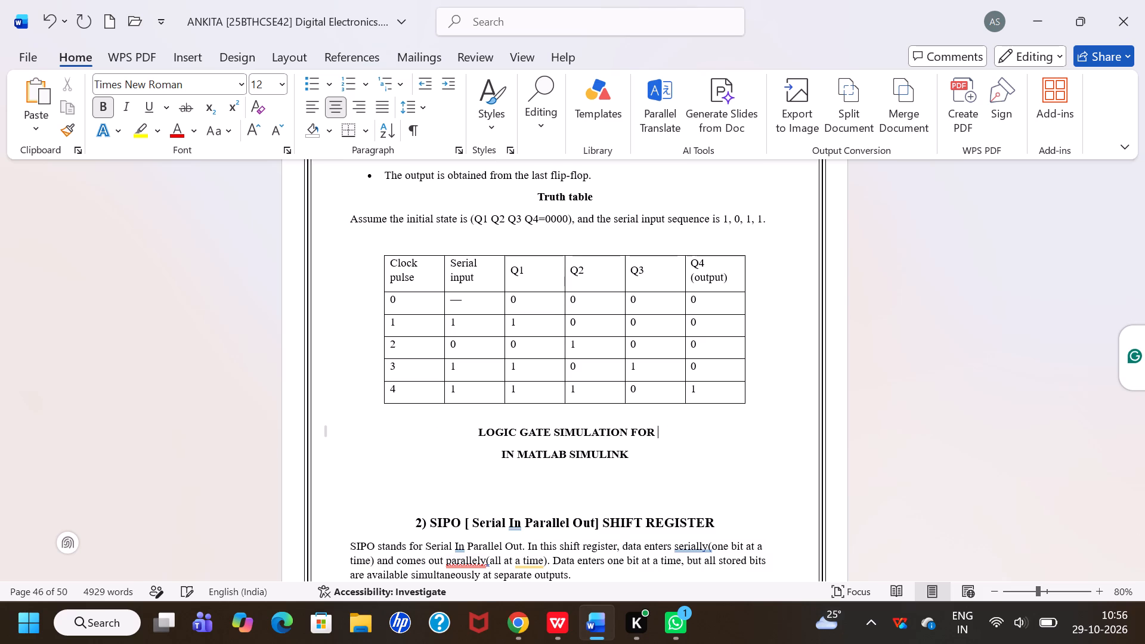
# Copy 1. SISO SHIFT REGISTER from the list of register types to the end of LOGIC GATE SIMULATION FOR, removing the extra line break.
pyautogui.scroll(3, 697, 429)
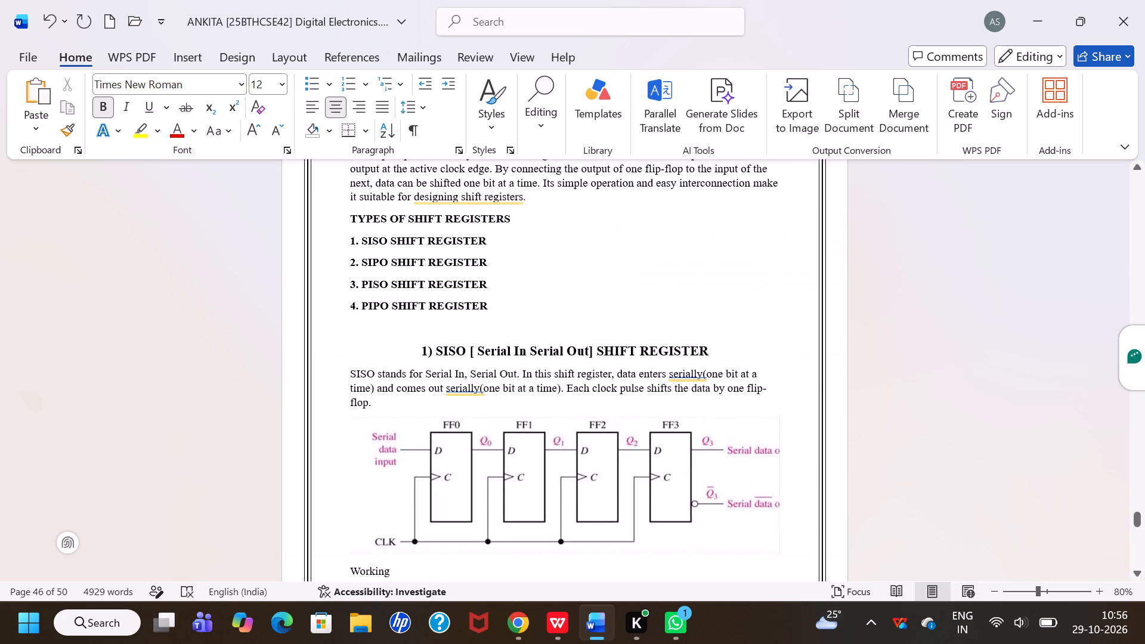
pyautogui.doubleClick(447, 244)
pyautogui.tripleClick(447, 244)
pyautogui.click(447, 244)
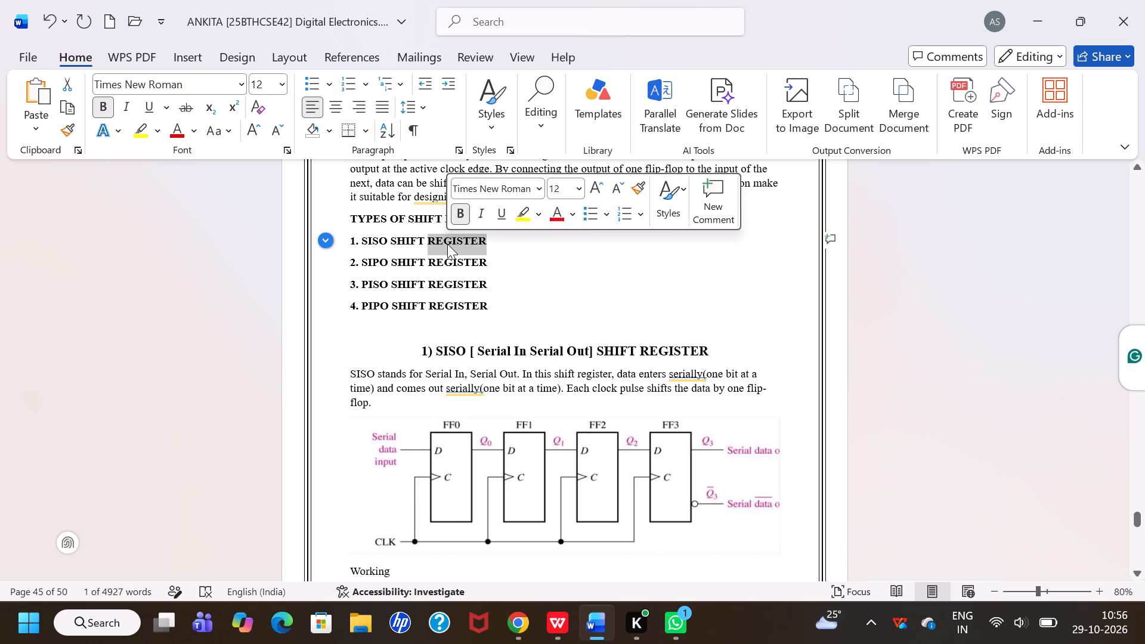
pyautogui.tripleClick(447, 244)
pyautogui.hotkey('ctrl', 'c')
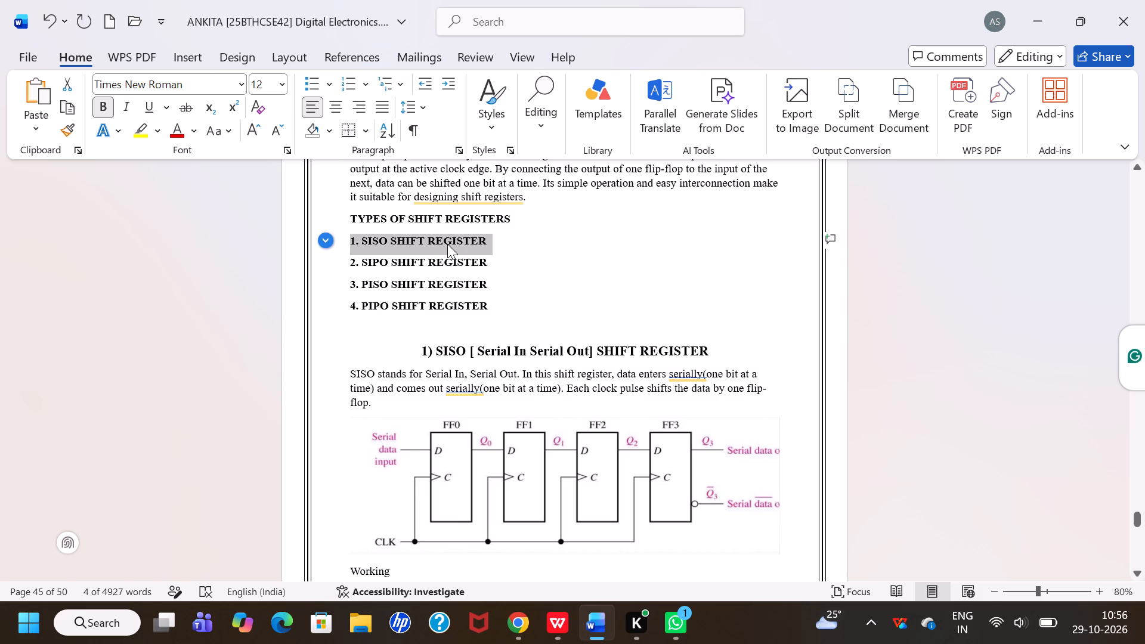
pyautogui.click(613, 304)
pyautogui.scroll(-4, 613, 304)
pyautogui.scroll(1, 613, 304)
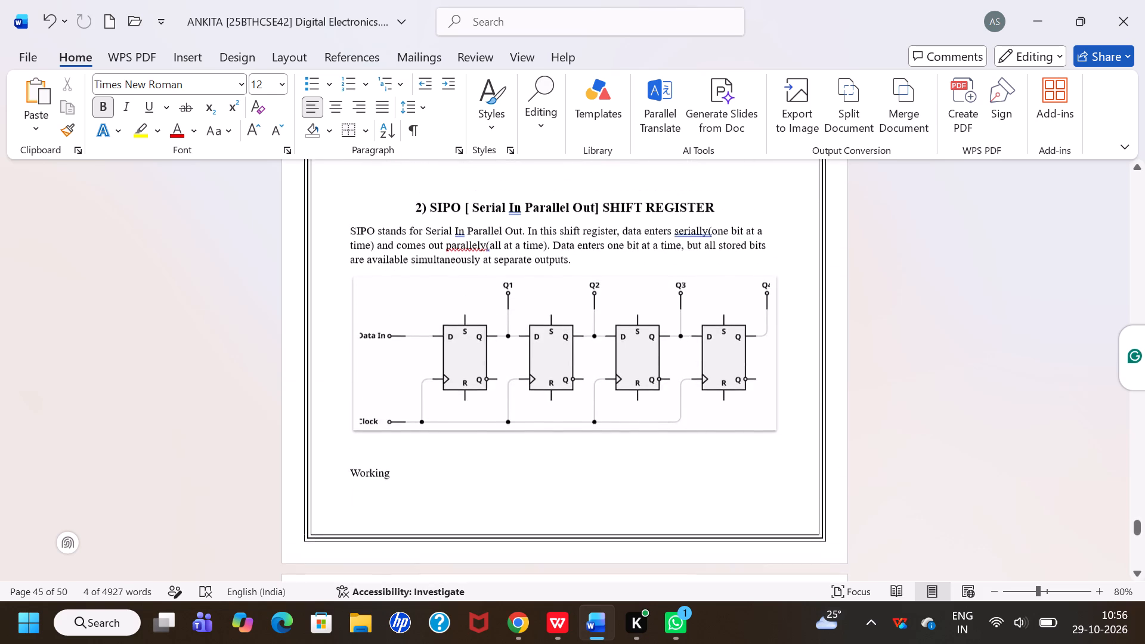
pyautogui.scroll(1, 613, 304)
pyautogui.click(660, 267)
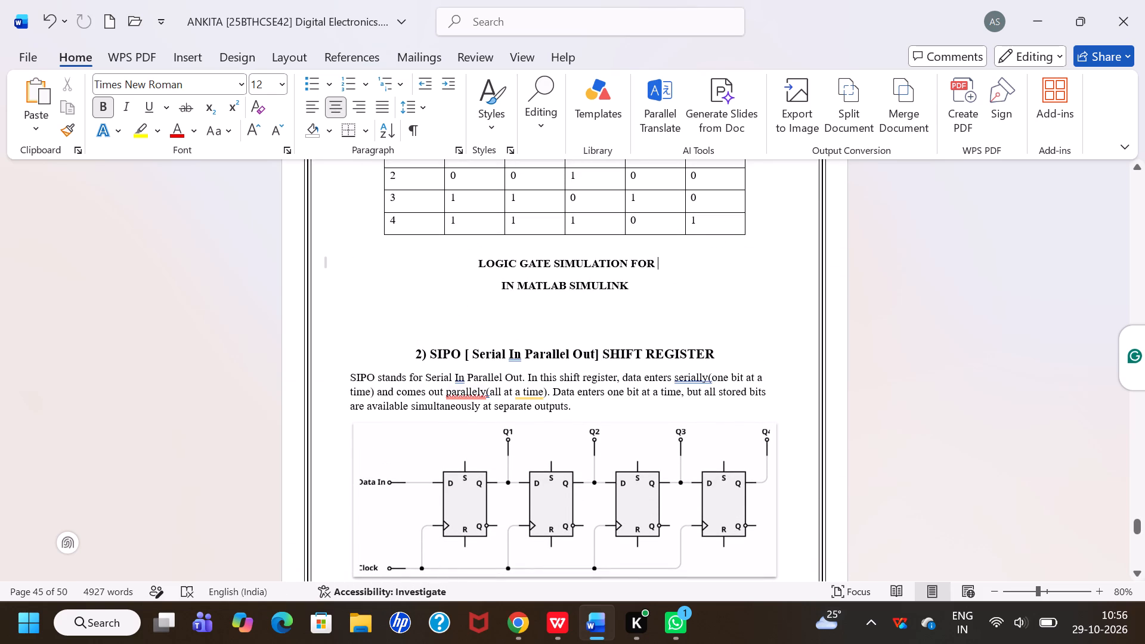
pyautogui.hotkey('ctrl', 'v')
pyautogui.press('BackSpace')
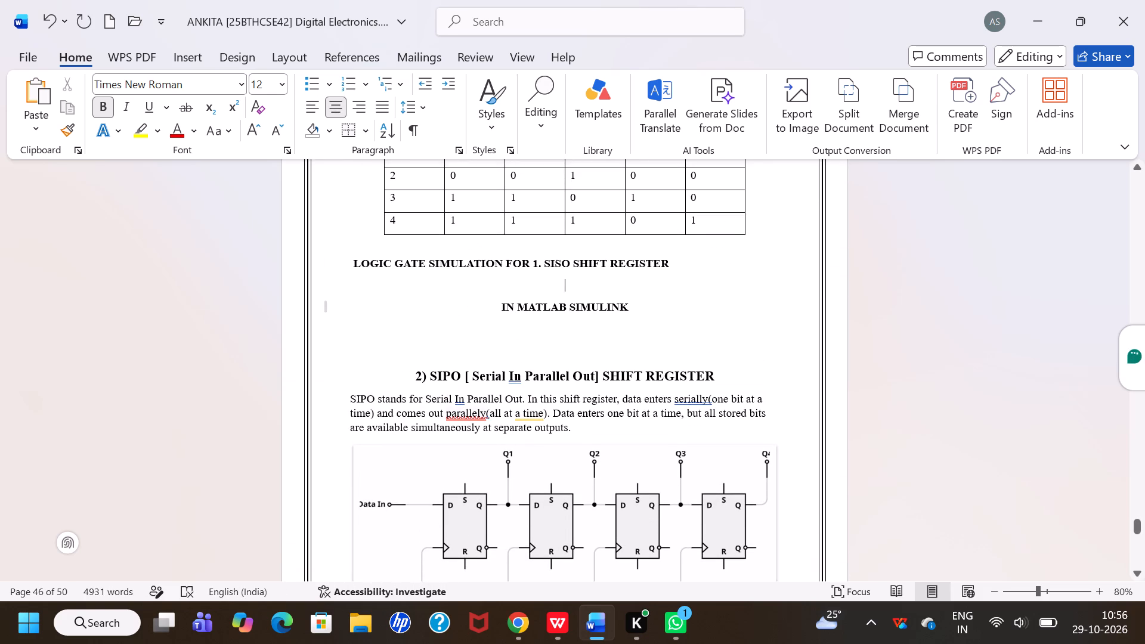
pyautogui.press('BackSpace')
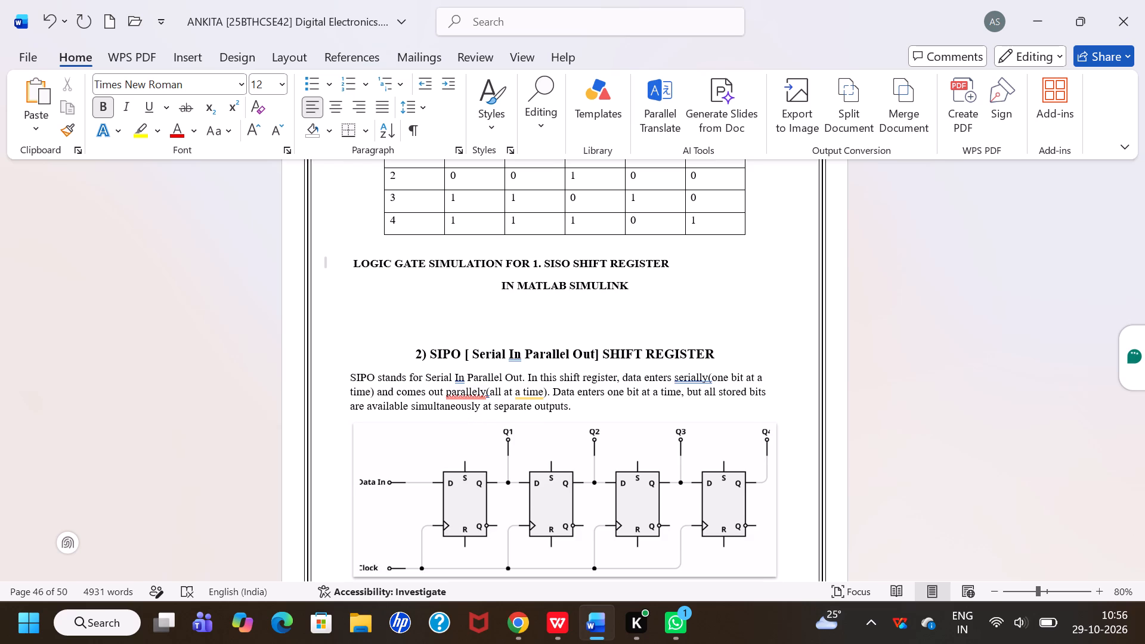
# Remove the number 1. before SISO SHIFT REGISTER in the simulation heading.
pyautogui.click(544, 262)
pyautogui.press('BackSpace')
pyautogui.press('BackSpace')
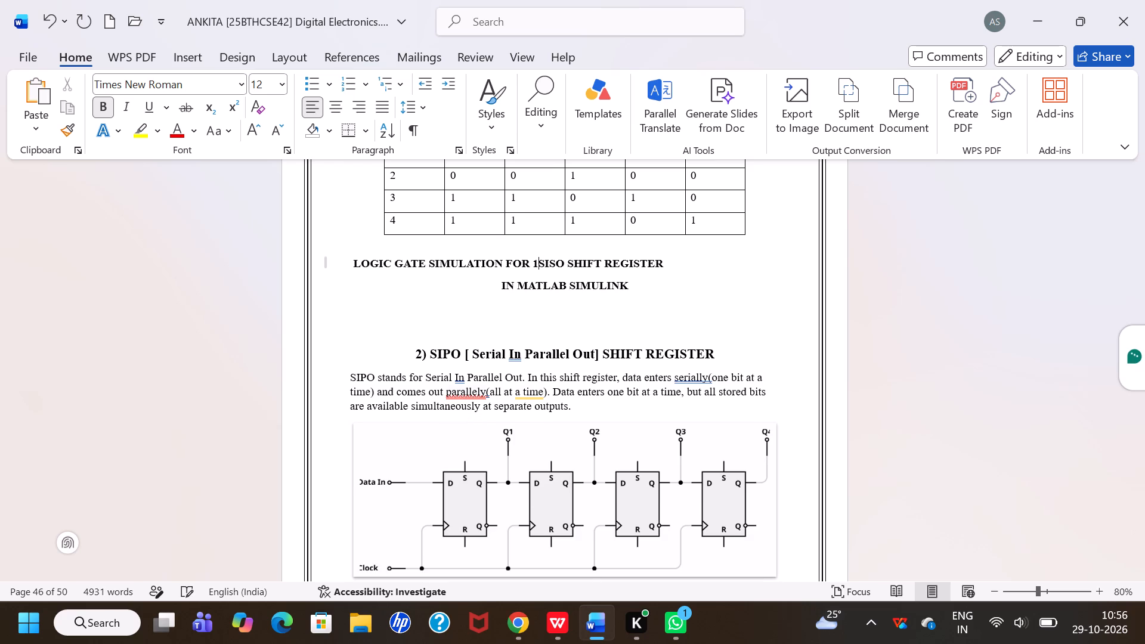
pyautogui.press('BackSpace')
# Centre both lines of the heading LOGIC GATE SIMULATION FOR SISO SHIFT REGISTER IN MATLAB SIMULINK.
pyautogui.tripleClick(559, 264)
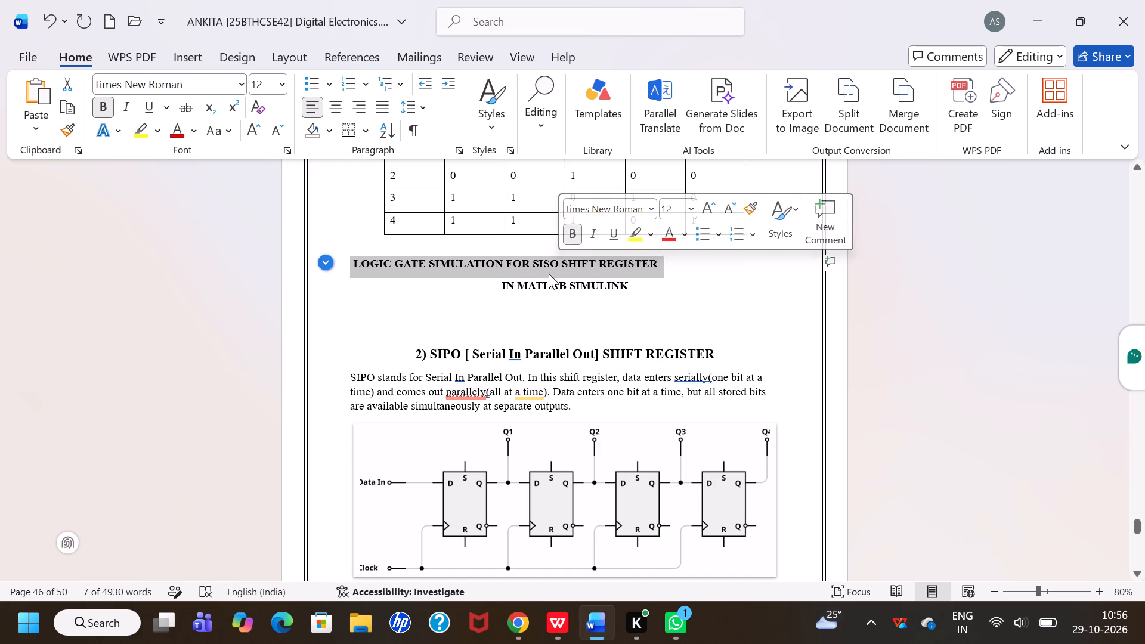
pyautogui.click(512, 265)
pyautogui.moveTo(355, 265); pyautogui.dragTo(606, 285)
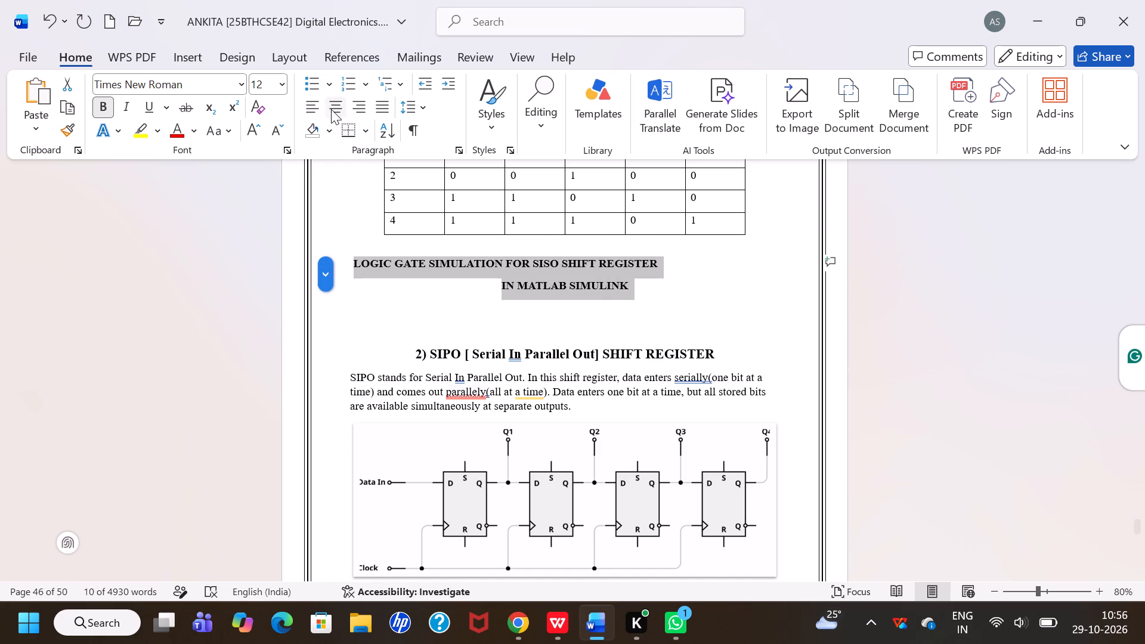
pyautogui.click(331, 109)
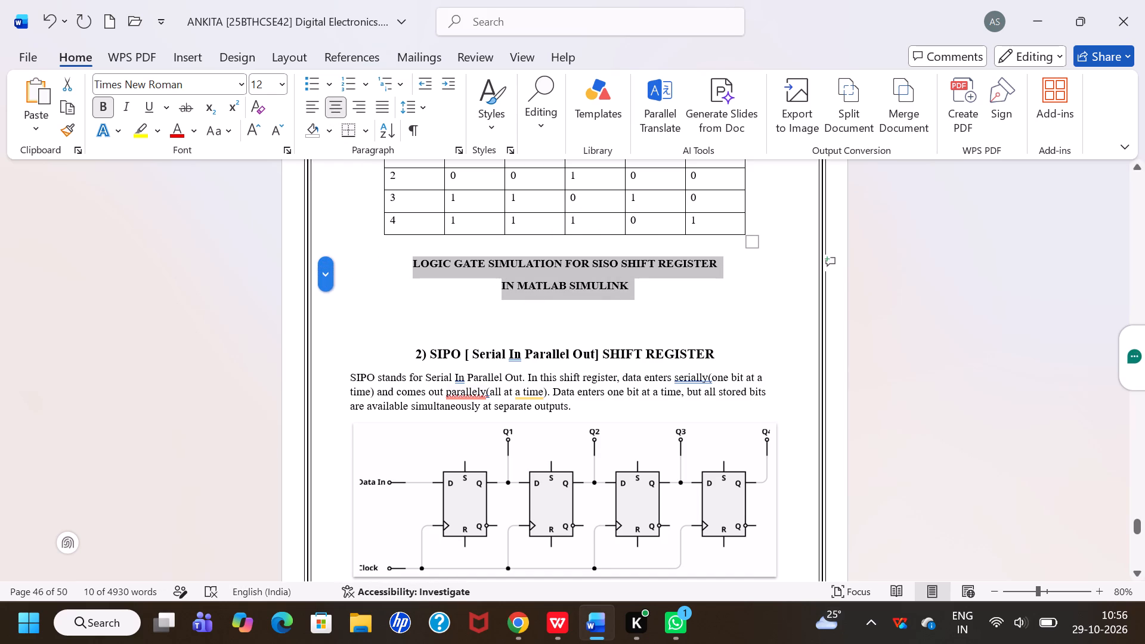
# Copy the SISO circuit picture from JK FLIP FLOPS.docx in WPS Office onto the blank line below the SISO simulation heading in Word.
pyautogui.click(488, 318)
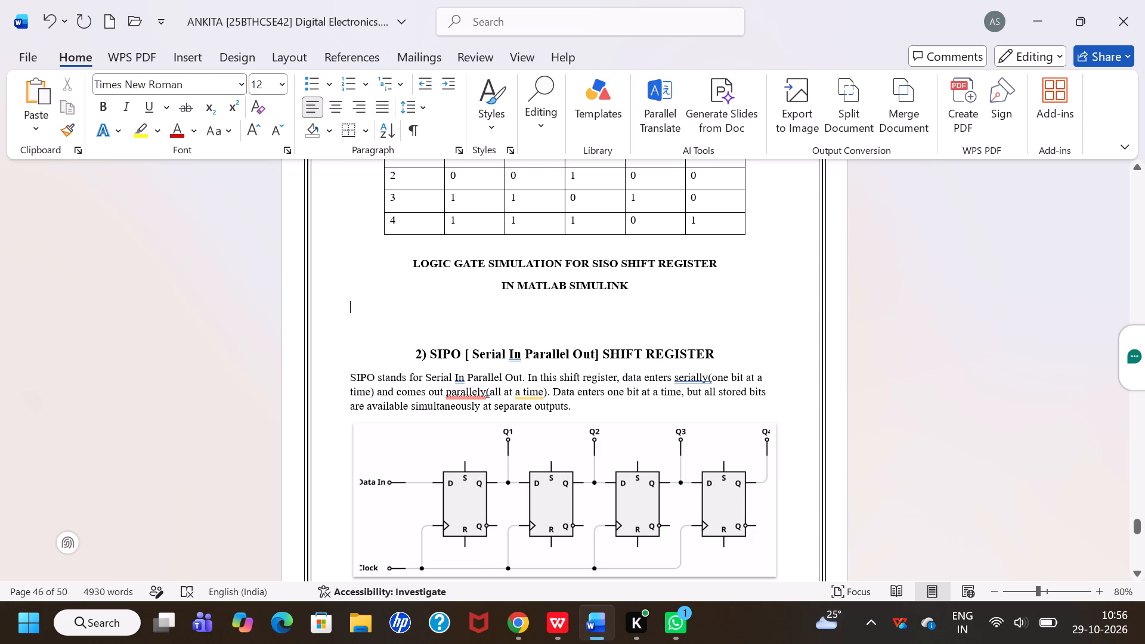
pyautogui.click(571, 618)
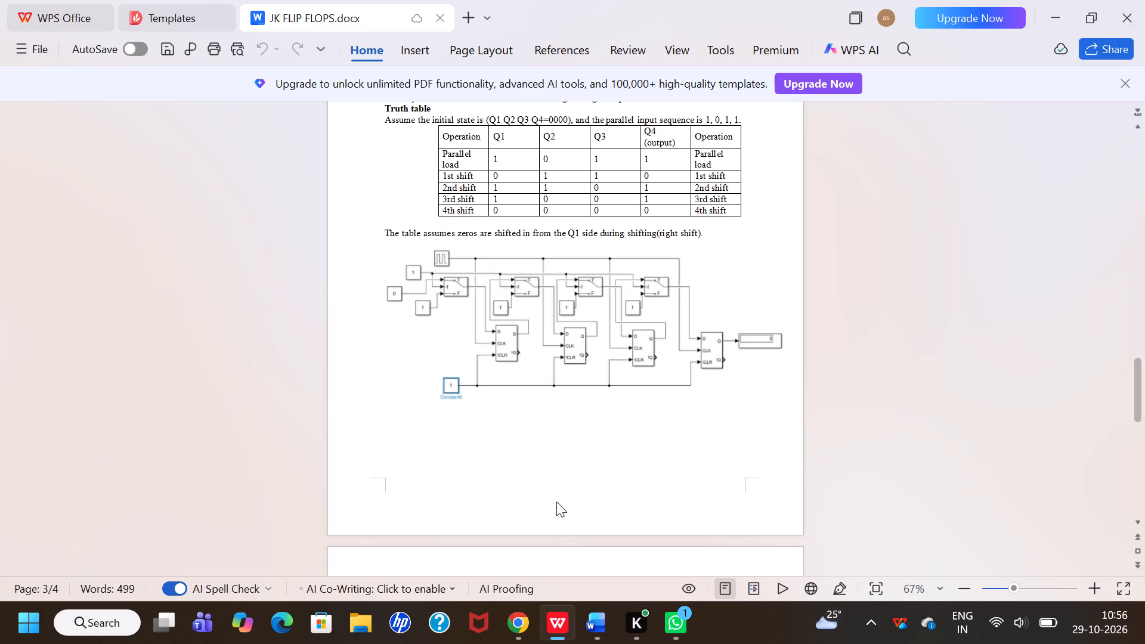
pyautogui.scroll(5, 556, 501)
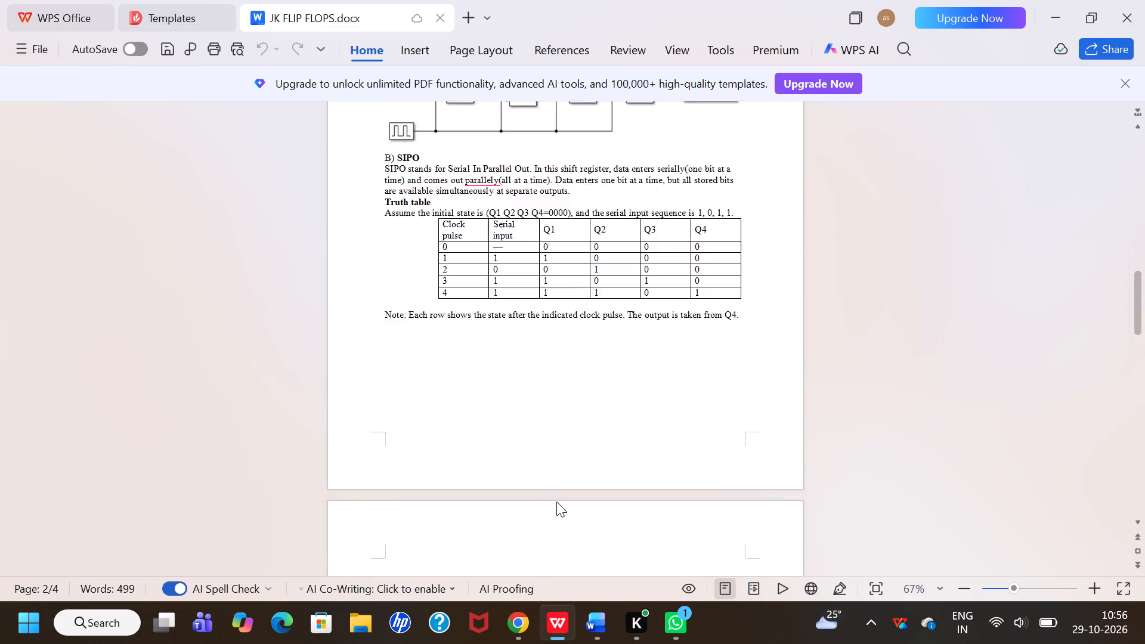
pyautogui.scroll(1, 556, 501)
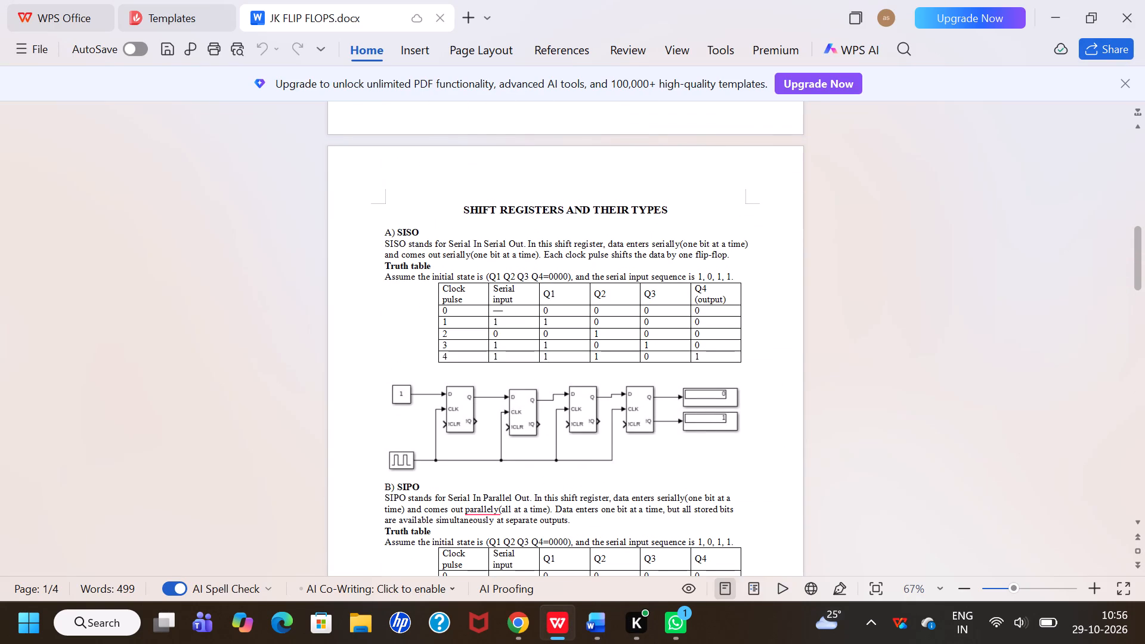
pyautogui.scroll(-2, 543, 385)
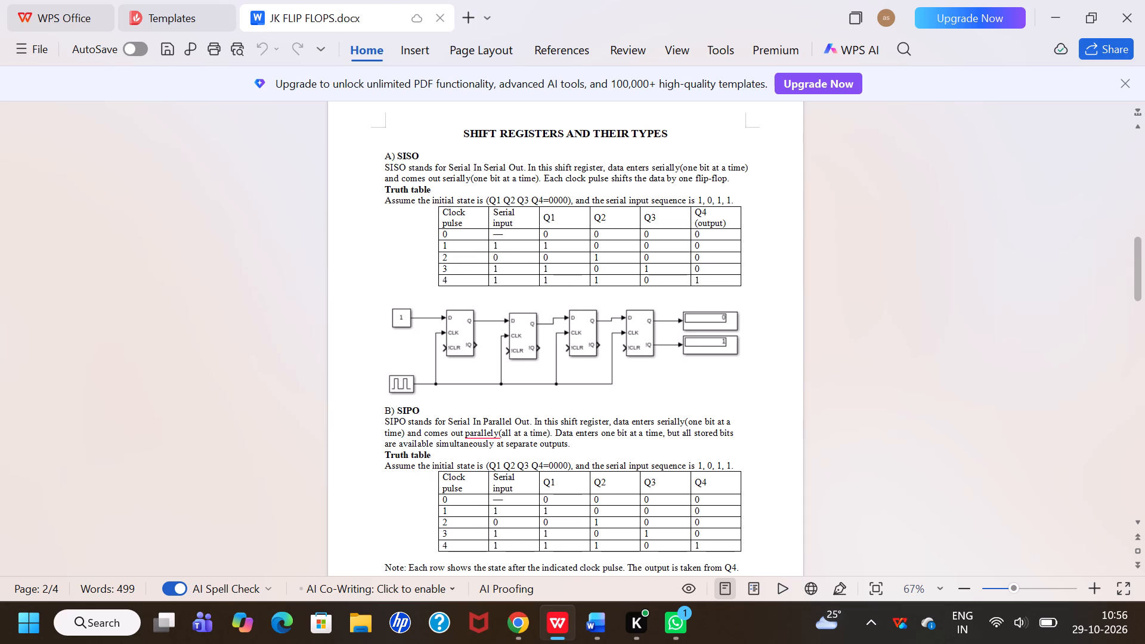
pyautogui.click(526, 334)
pyautogui.hotkey('ctrl', 'c')
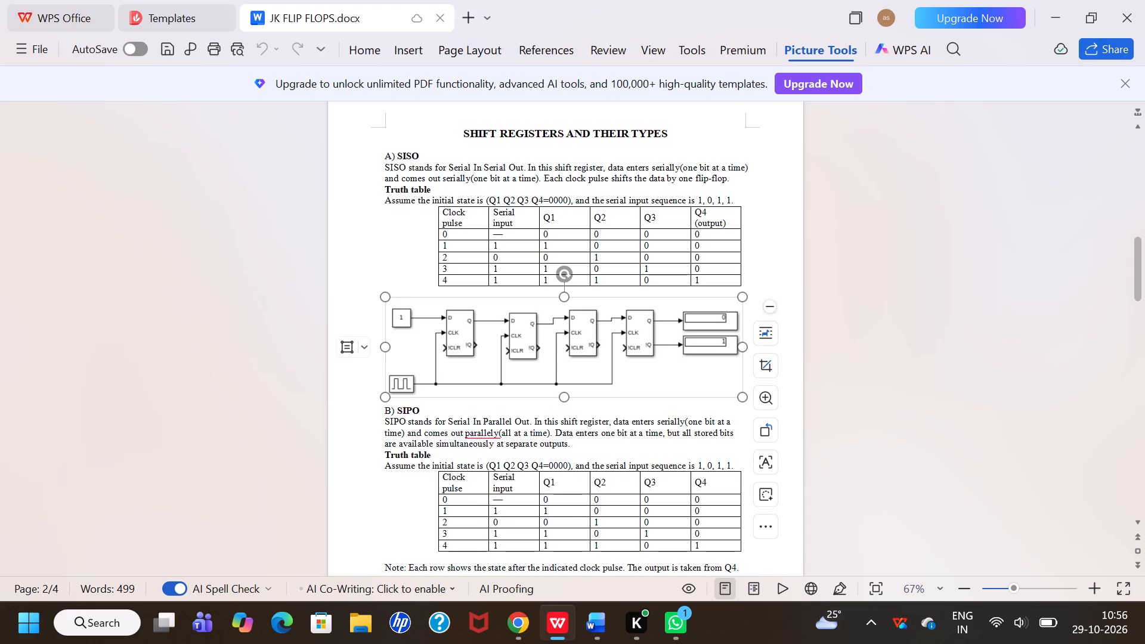
pyautogui.click(598, 574)
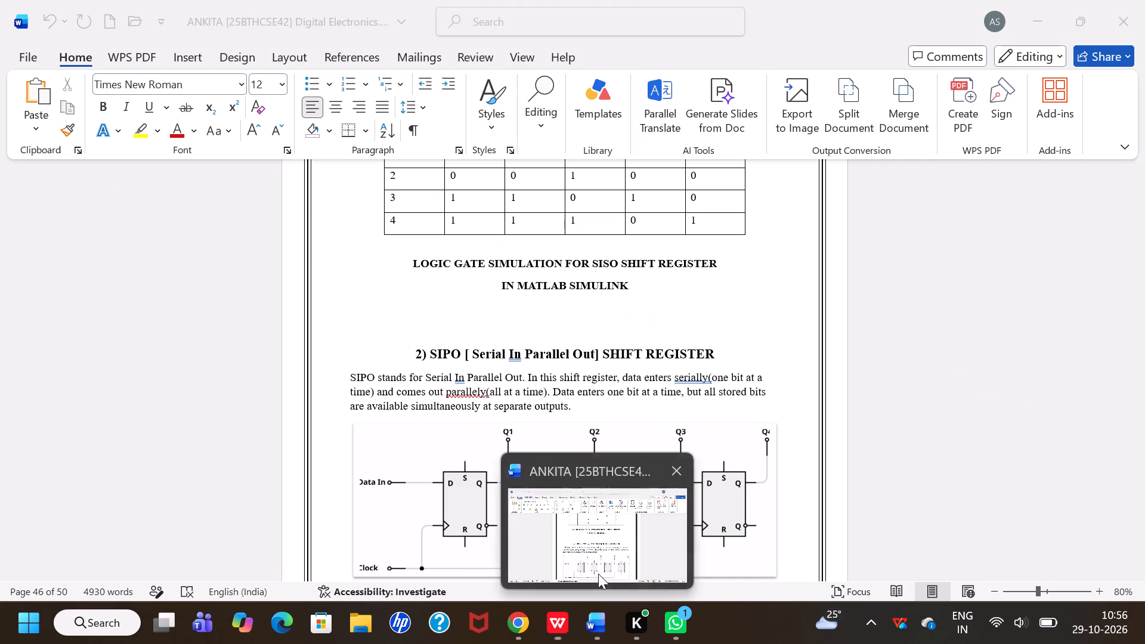
pyautogui.hotkey('ctrl', 'v')
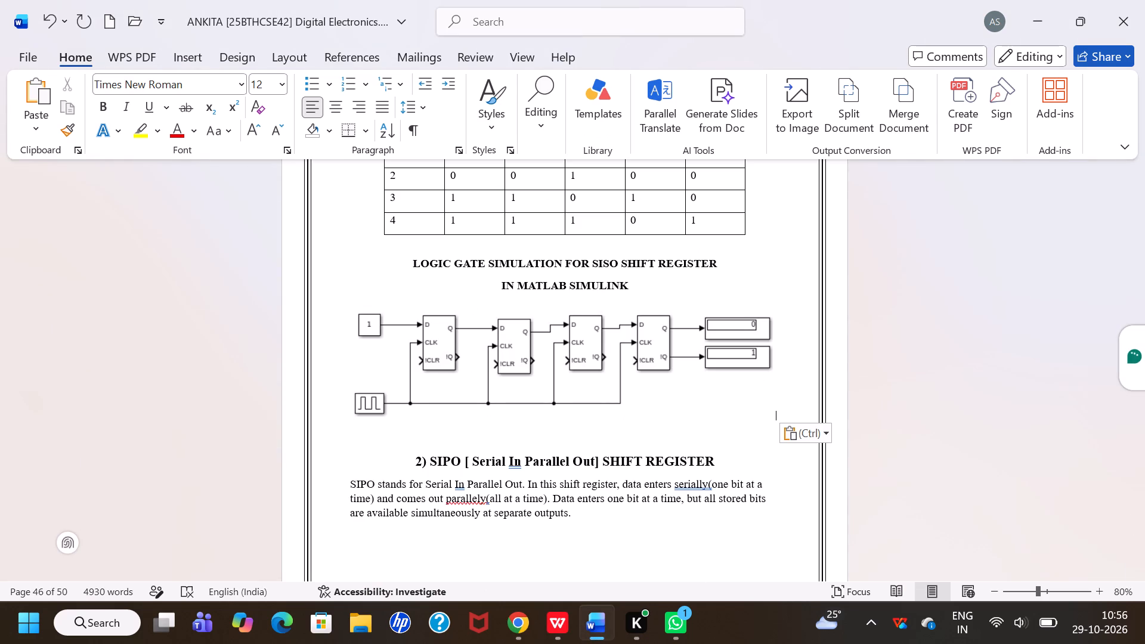
# Examine the layout of the SISO, SIPO and PISO pages, including page breaks, blank space and circuit diagrams.
pyautogui.scroll(-2, 510, 376)
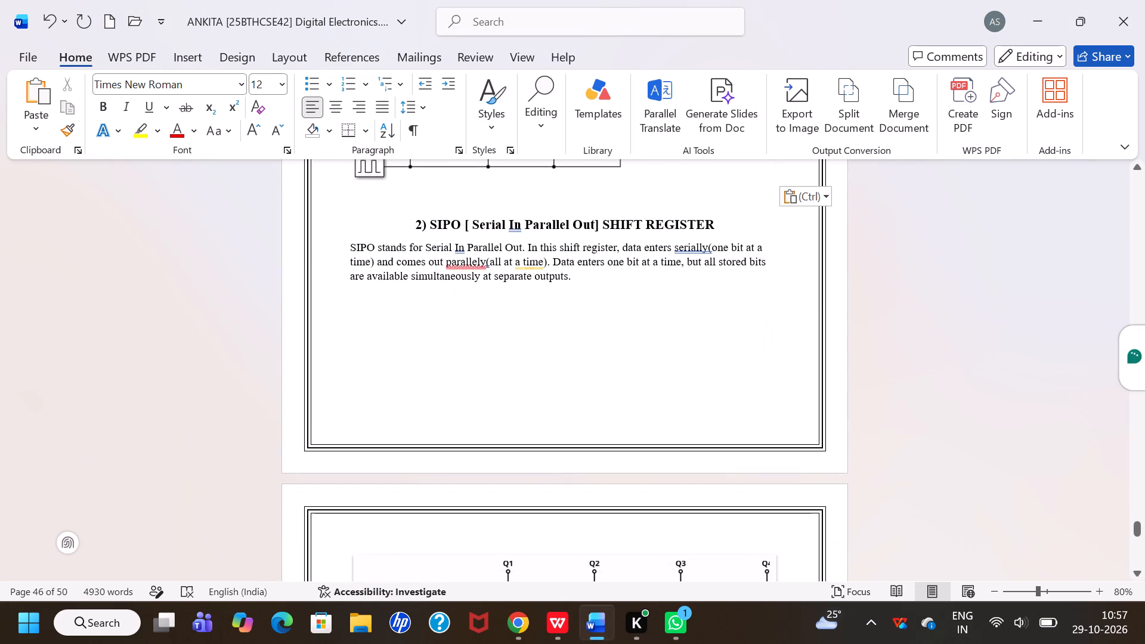
pyautogui.scroll(-1, 510, 376)
pyautogui.scroll(2, 510, 376)
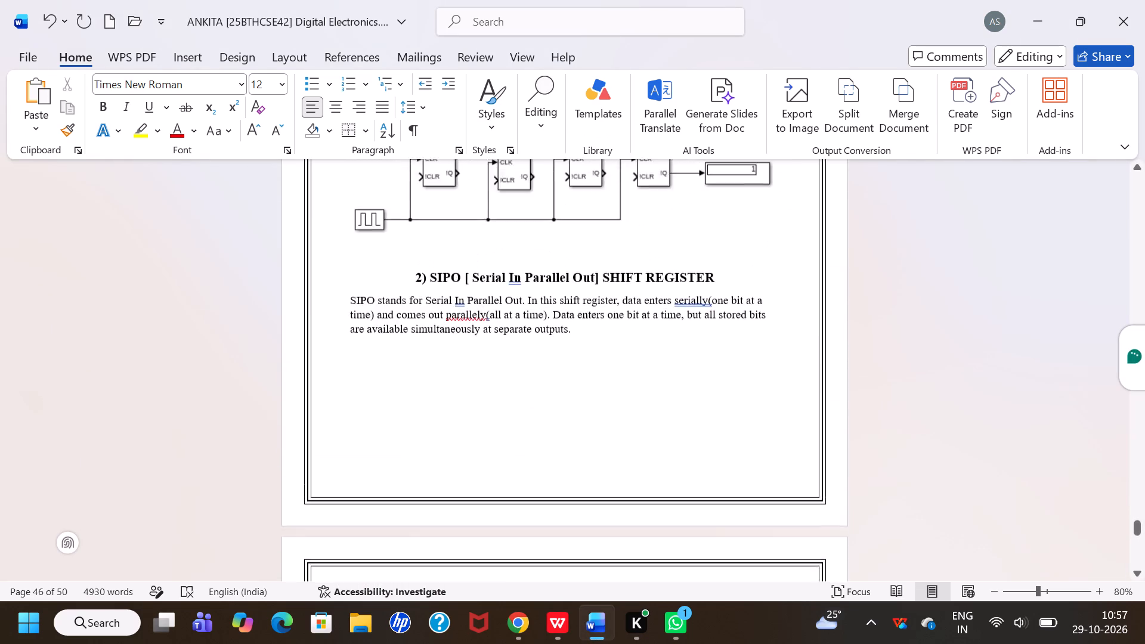
pyautogui.scroll(3, 510, 376)
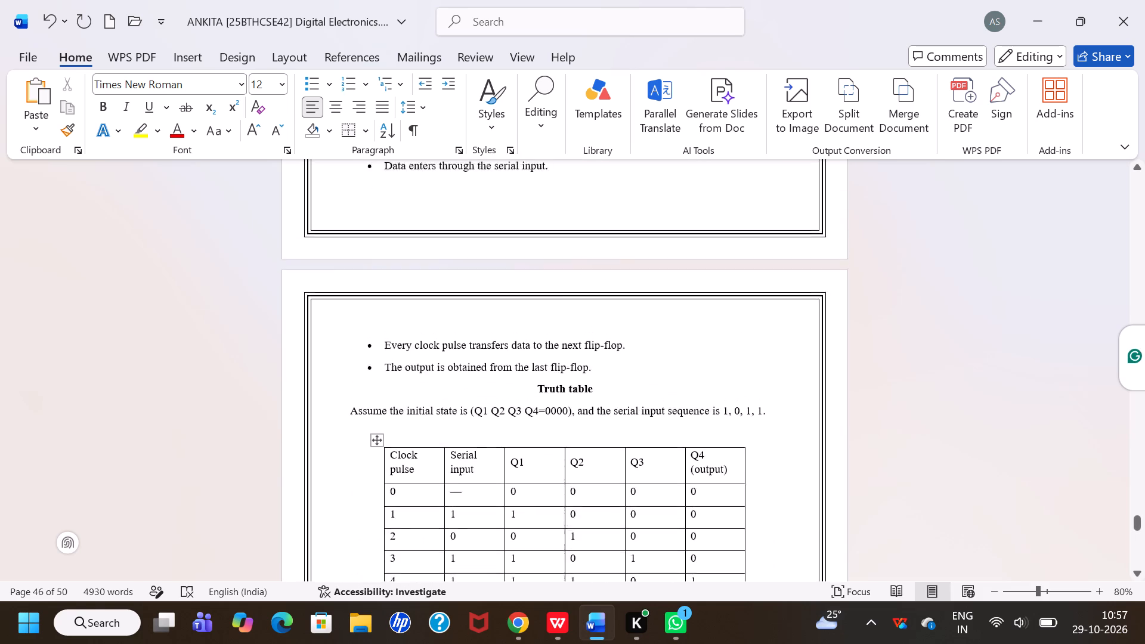
pyautogui.scroll(2, 510, 376)
pyautogui.scroll(-3, 510, 376)
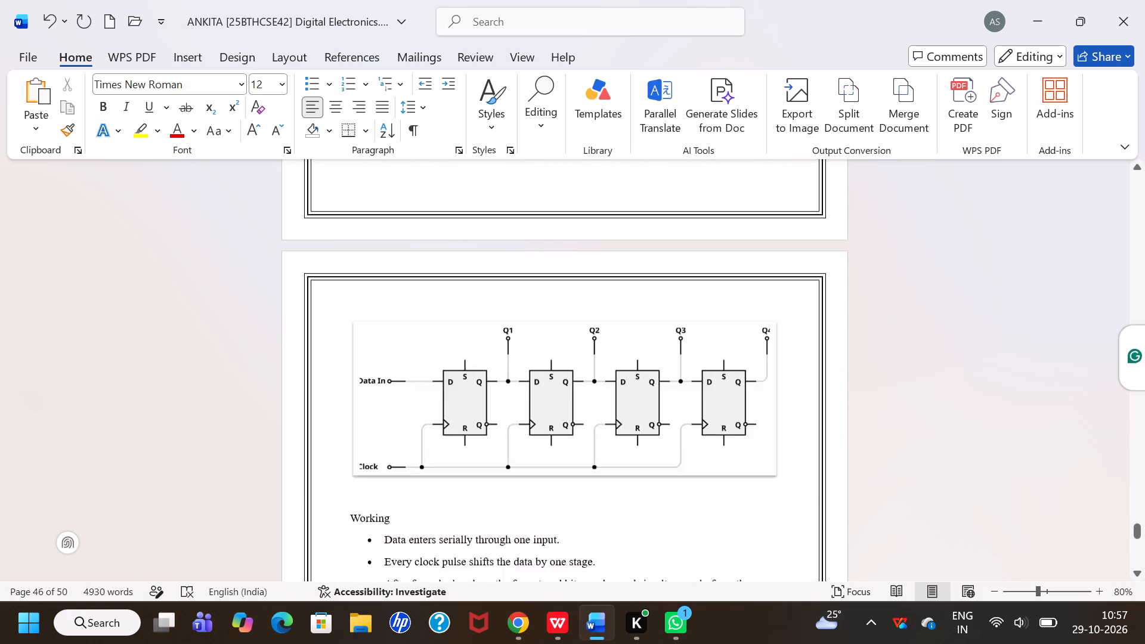
pyautogui.scroll(-5, 510, 376)
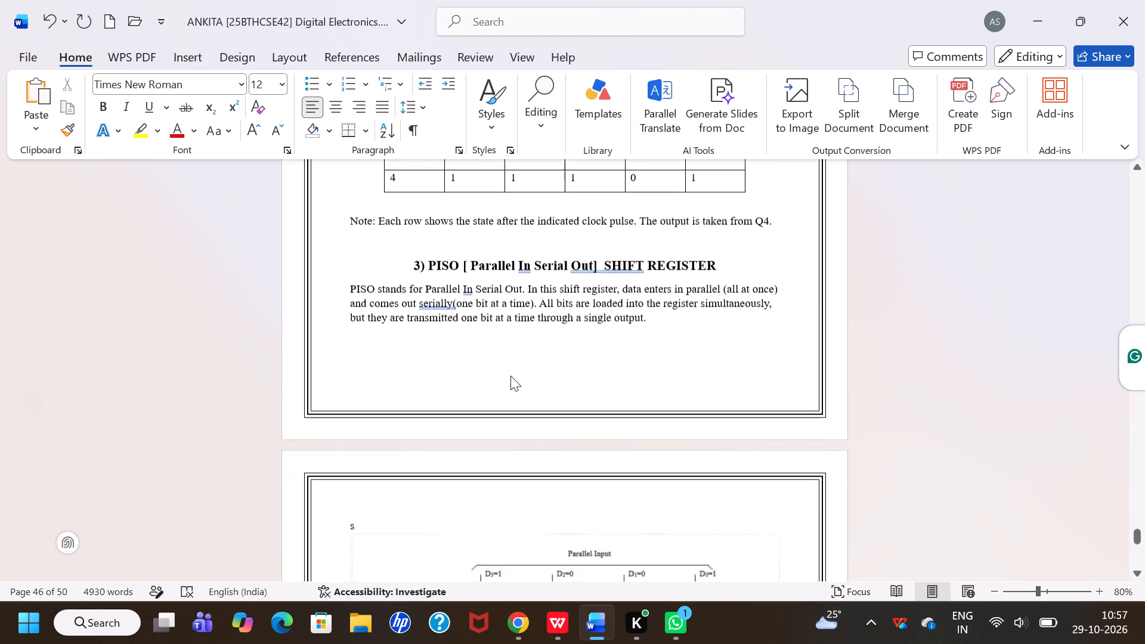
pyautogui.scroll(-1, 510, 376)
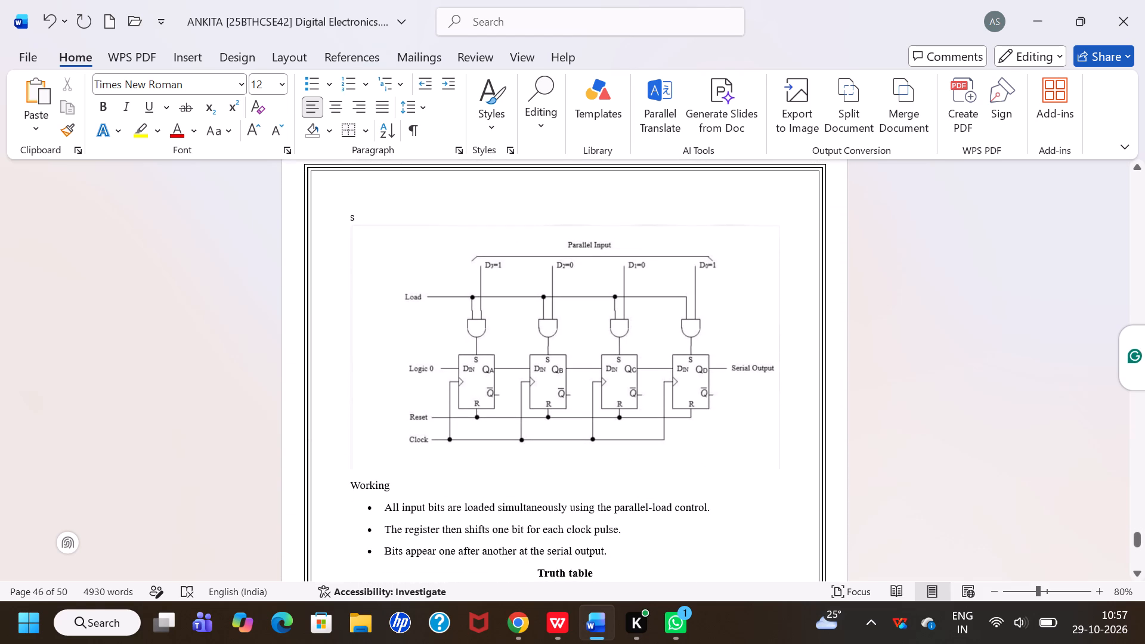
pyautogui.moveTo(491, 317); pyautogui.dragTo(498, 280)
pyautogui.click(497, 253)
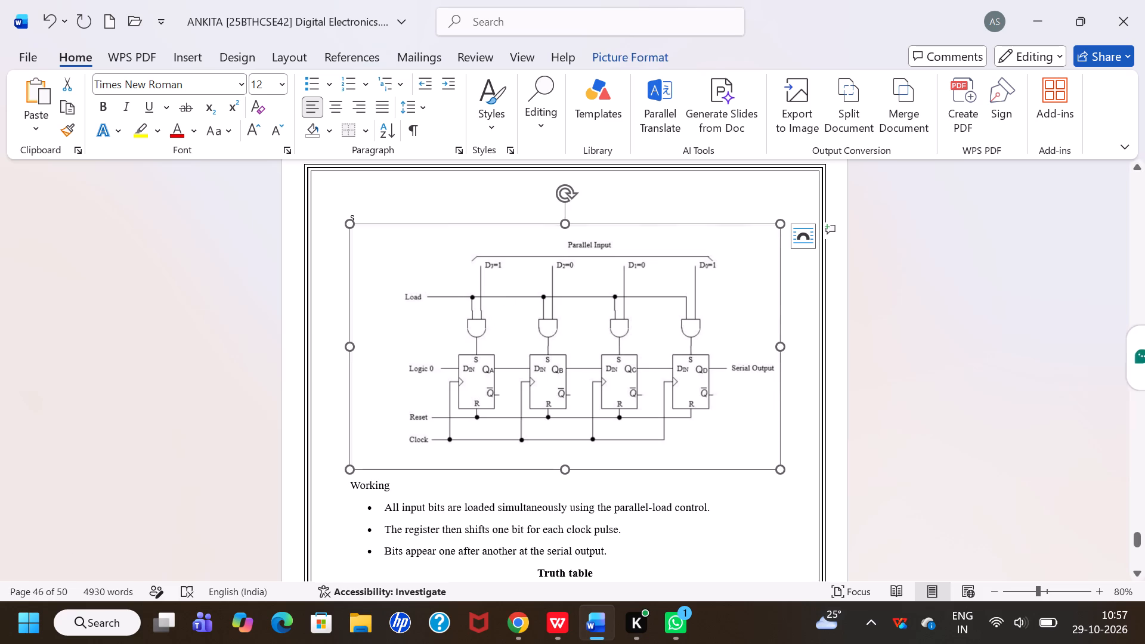
pyautogui.click(686, 510)
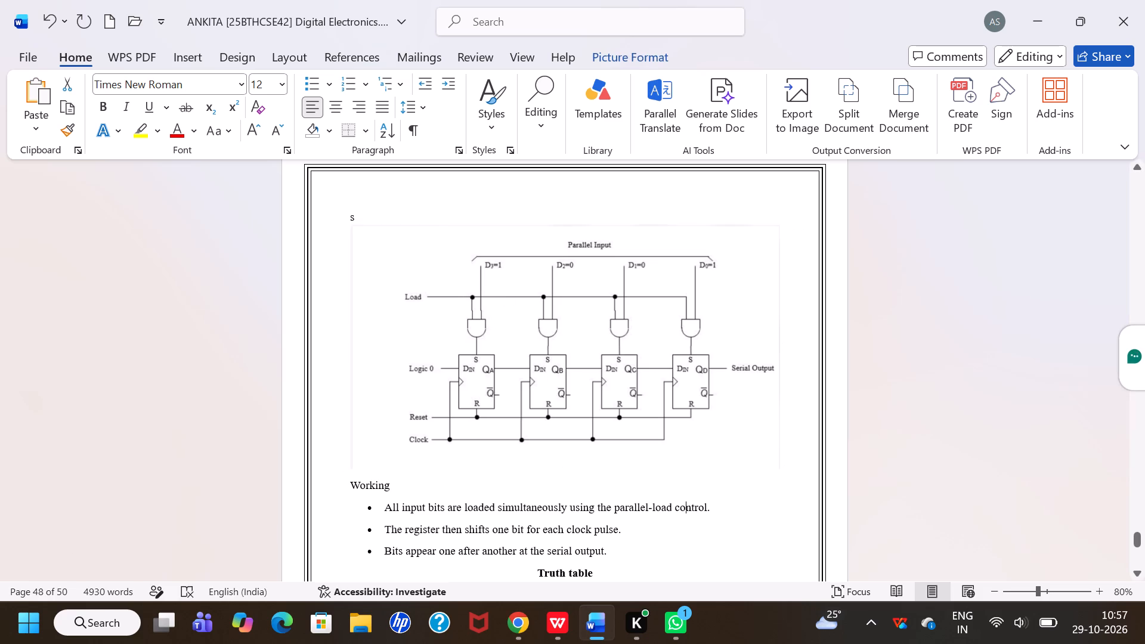
# Add an empty line after the note ending shifting(right shift). below the PISO truth table.
pyautogui.scroll(-3, 686, 510)
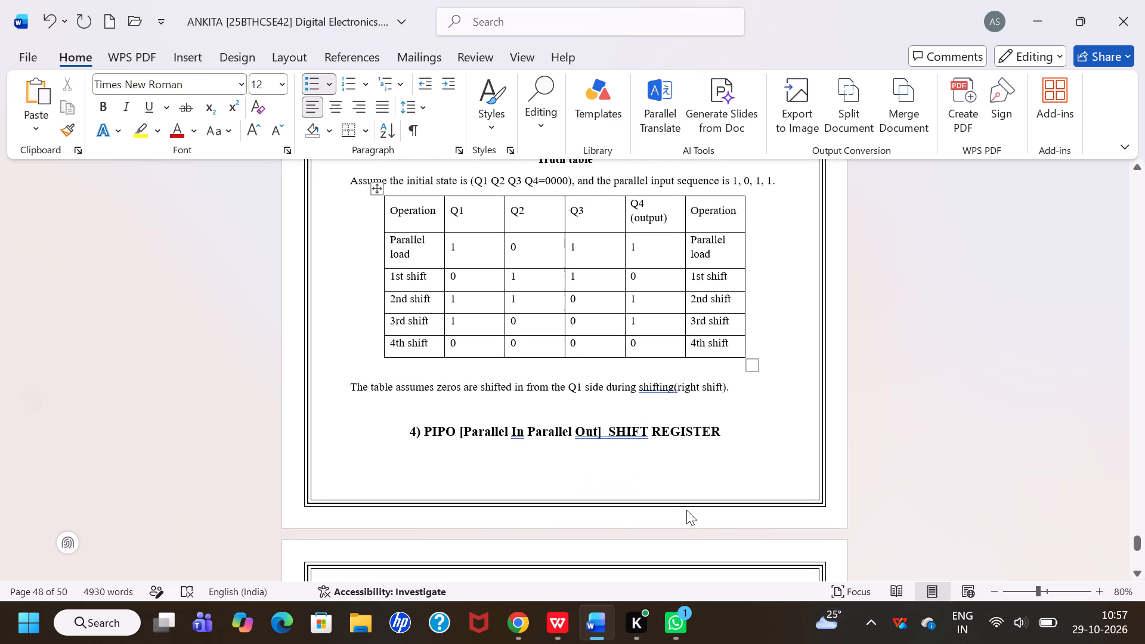
pyautogui.click(736, 392)
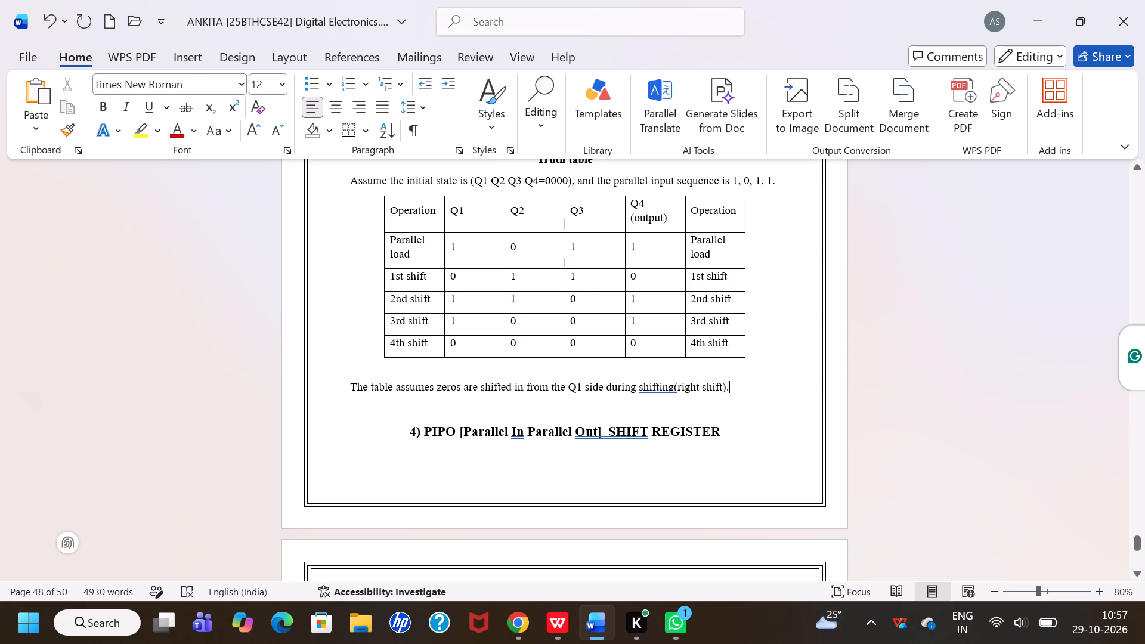
pyautogui.scroll(-1, 736, 392)
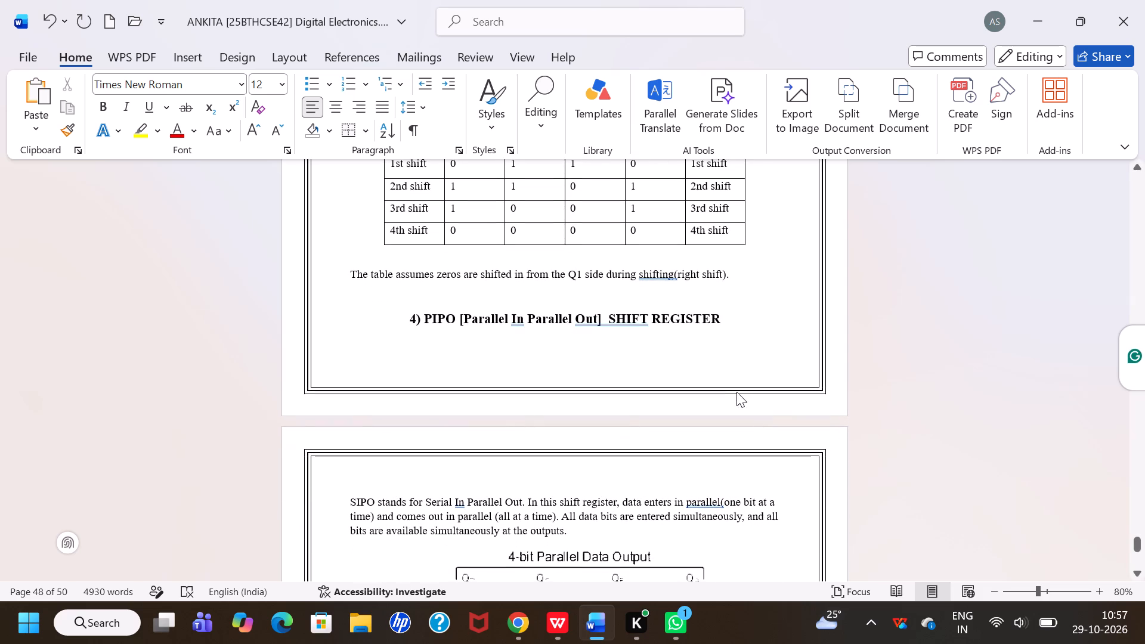
pyautogui.press('BackSpace')
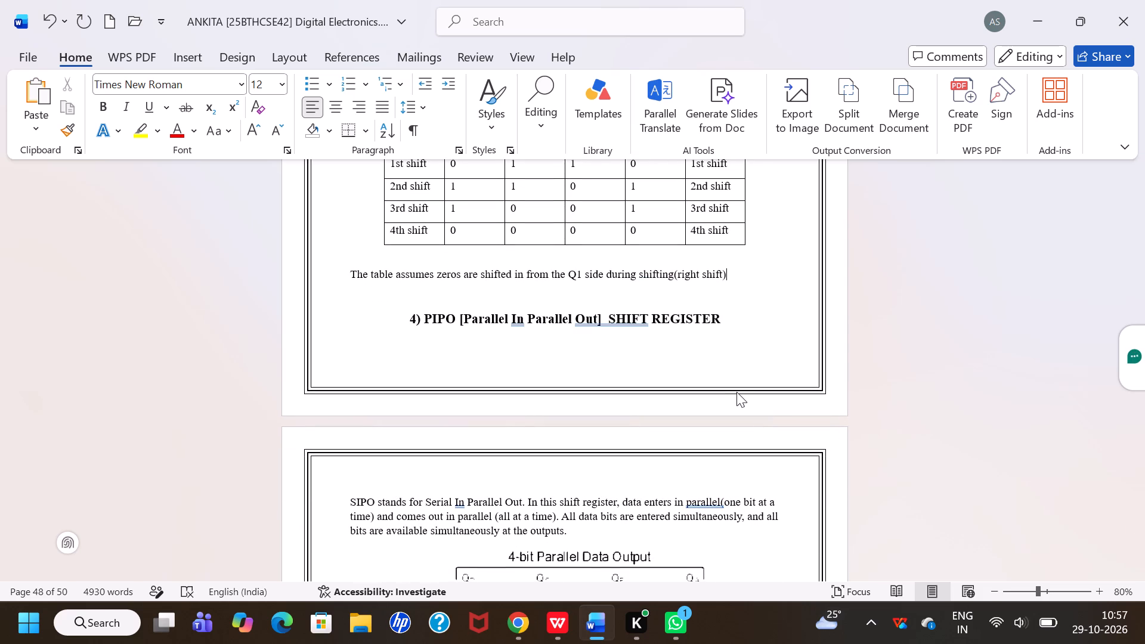
pyautogui.hotkey('ctrl', 'z')
pyautogui.press('Return')
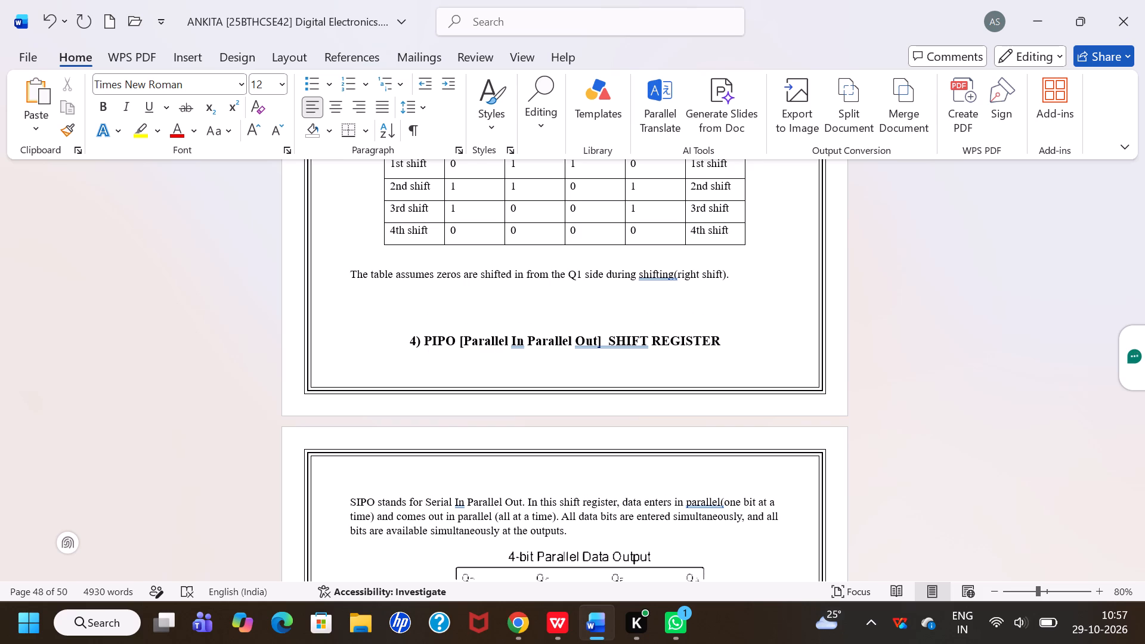
# Reduce the height of the PISO circuit diagram to about three quarters, keeping its width.
pyautogui.scroll(6, 736, 392)
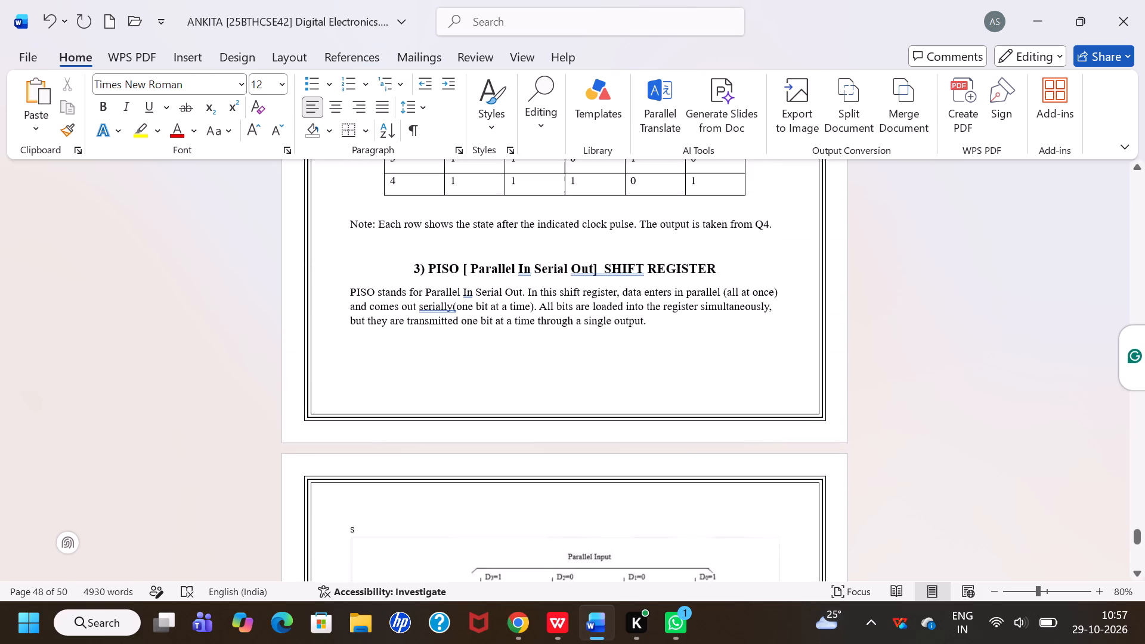
pyautogui.scroll(-2, 736, 392)
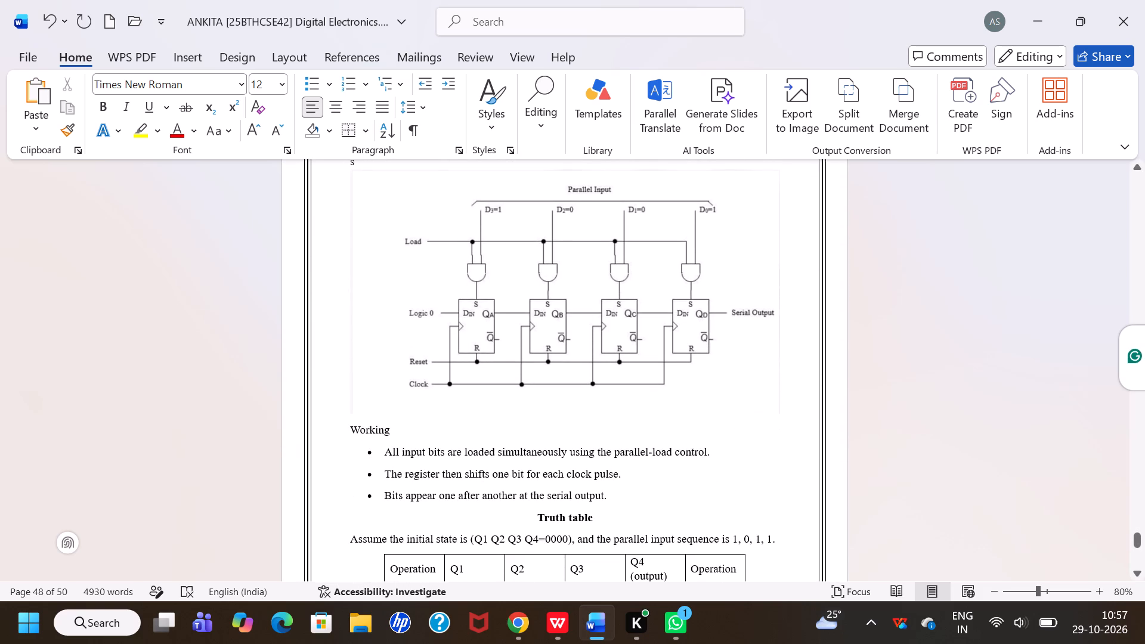
pyautogui.click(652, 327)
pyautogui.scroll(1, 652, 327)
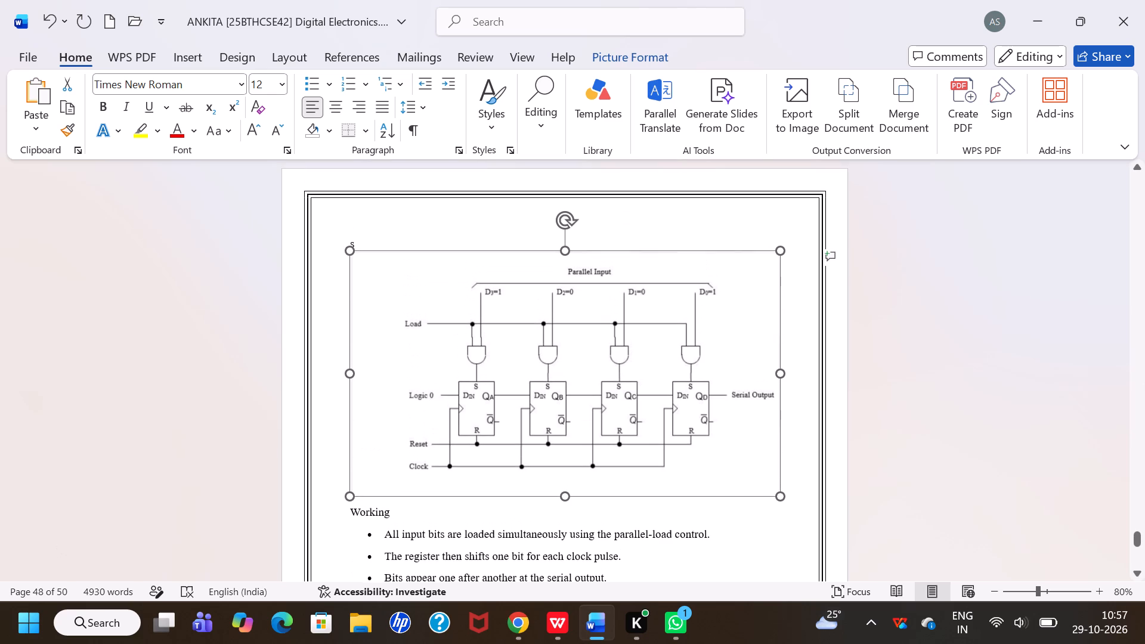
pyautogui.moveTo(565, 496); pyautogui.dragTo(561, 434)
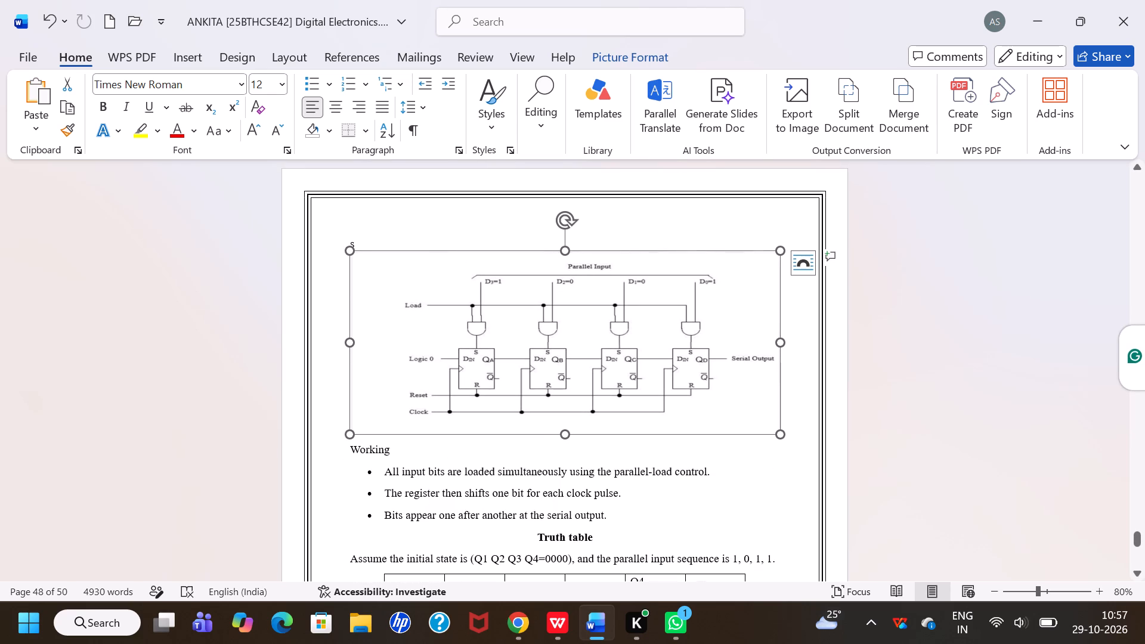
# Review the shift register pages from the PIPO section back to the SISO truth table and simulation heading.
pyautogui.scroll(-3, 731, 338)
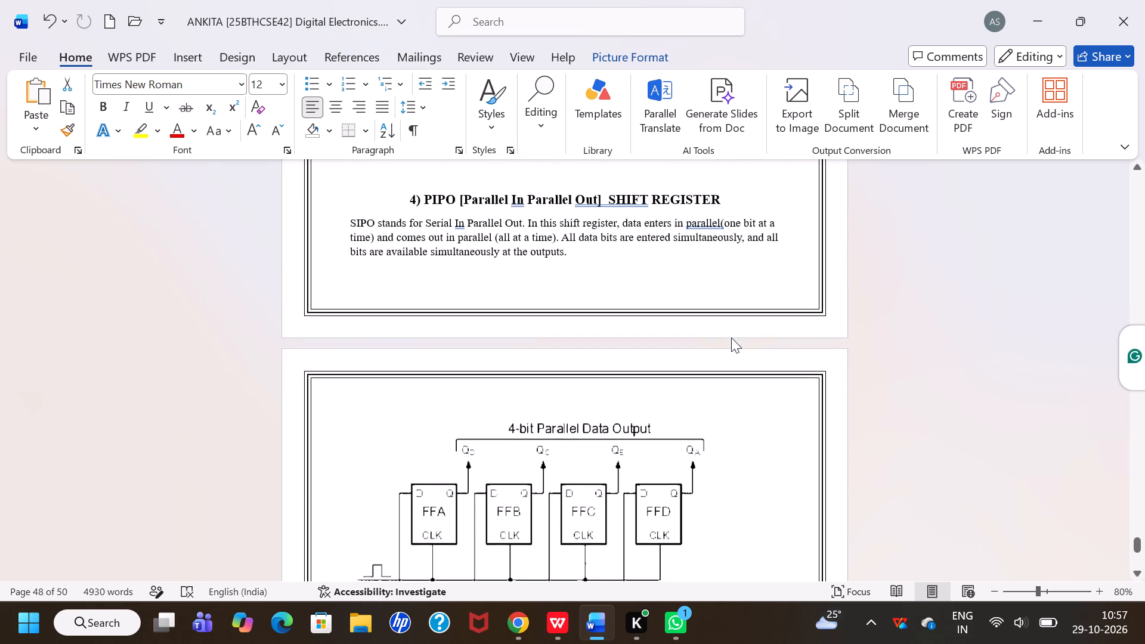
pyautogui.scroll(2, 731, 338)
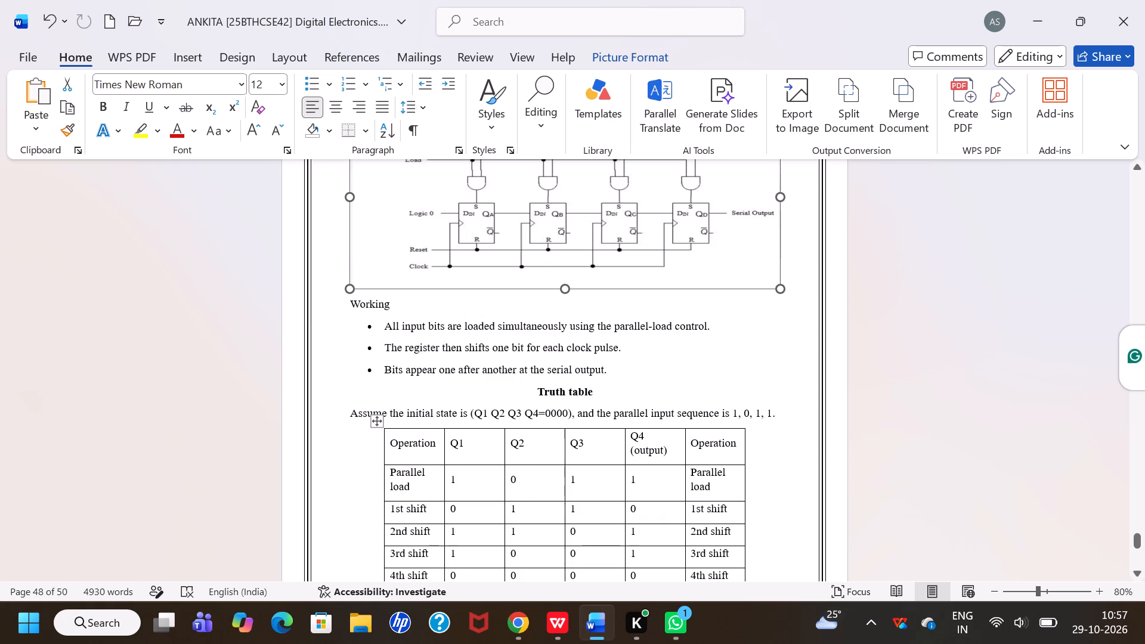
pyautogui.scroll(5, 698, 389)
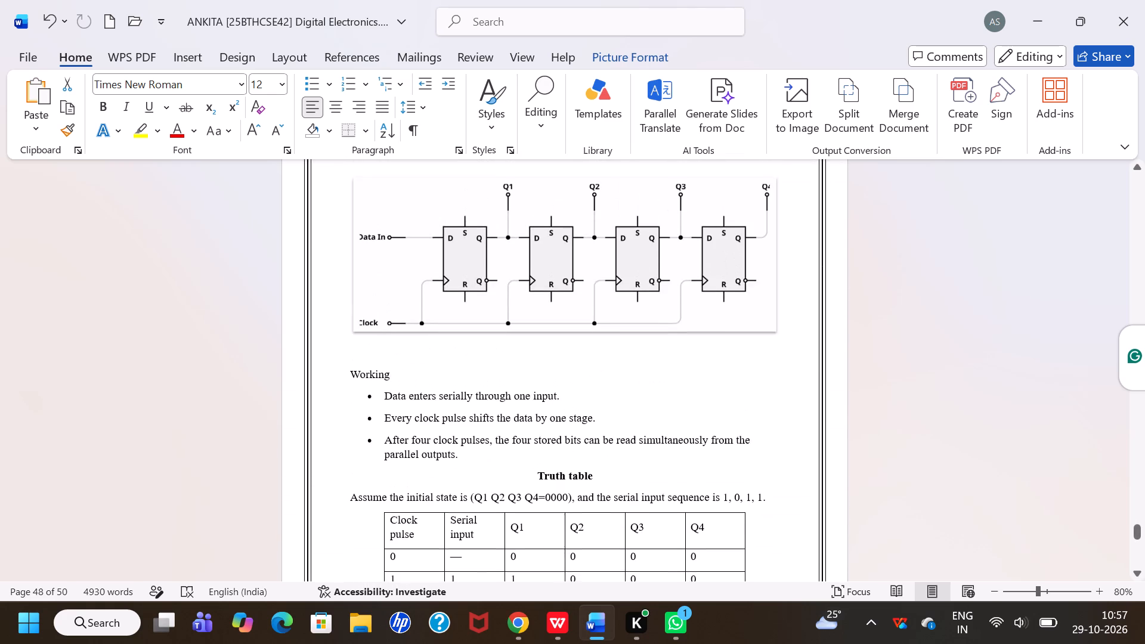
pyautogui.scroll(-1, 698, 389)
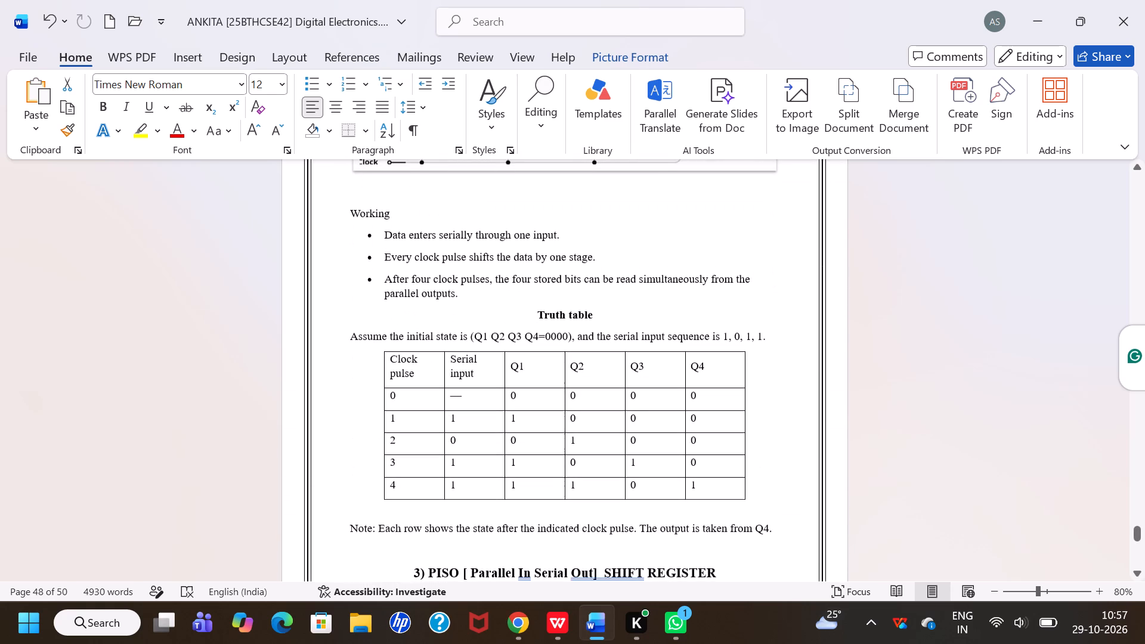
pyautogui.scroll(3, 698, 389)
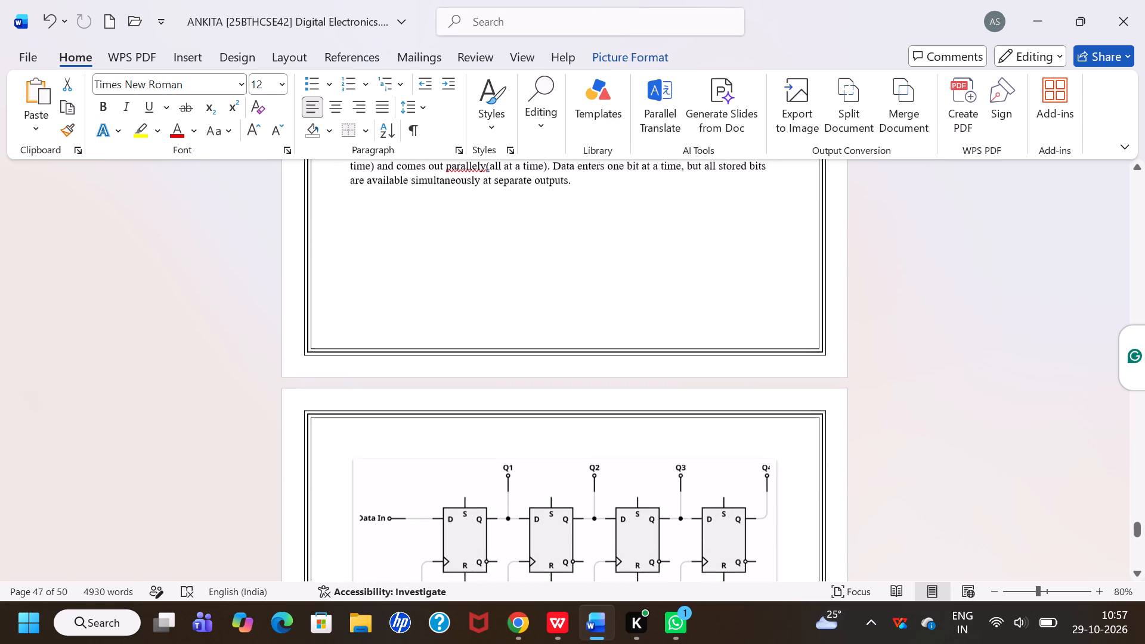
pyautogui.scroll(1, 698, 389)
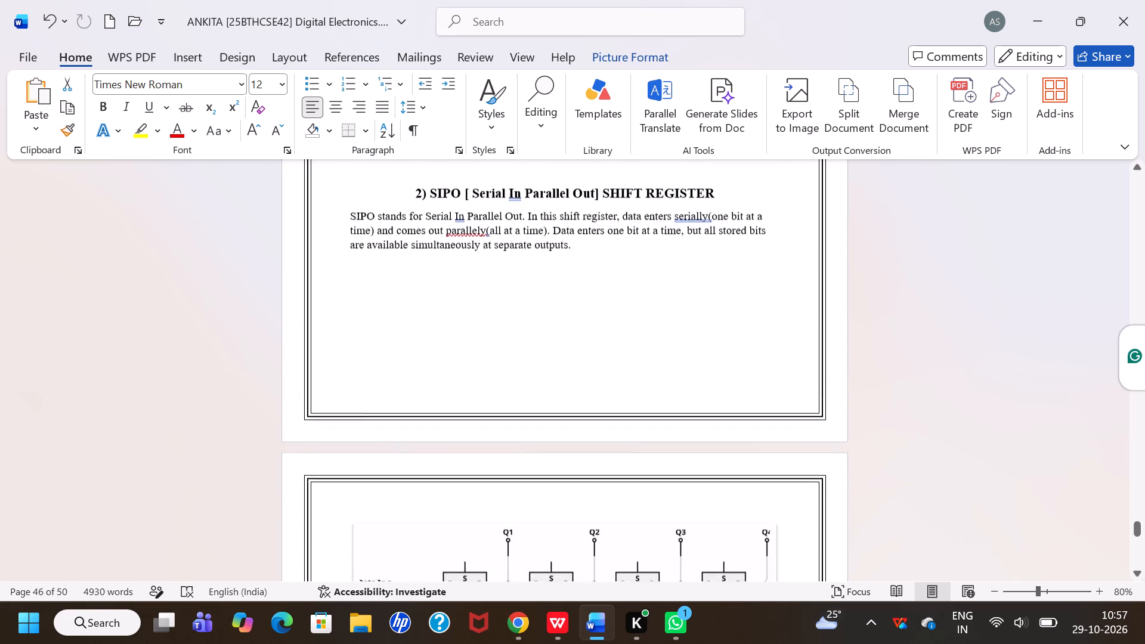
pyautogui.scroll(3, 698, 389)
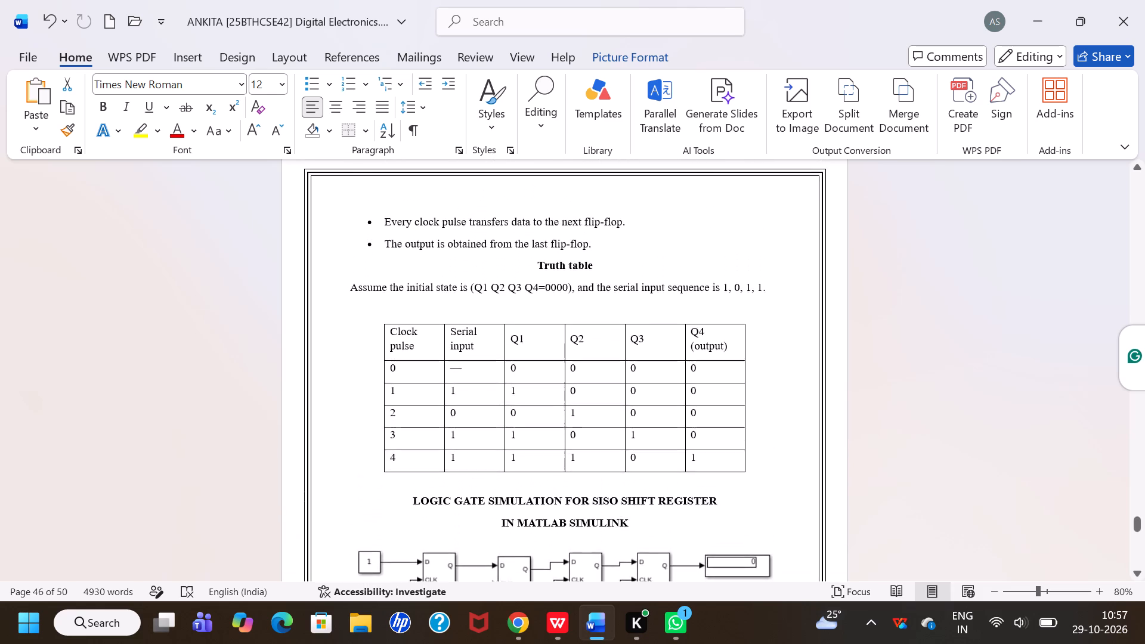
# Narrow the SISO truth table slightly so that its columns shrink evenly.
pyautogui.scroll(1, 698, 389)
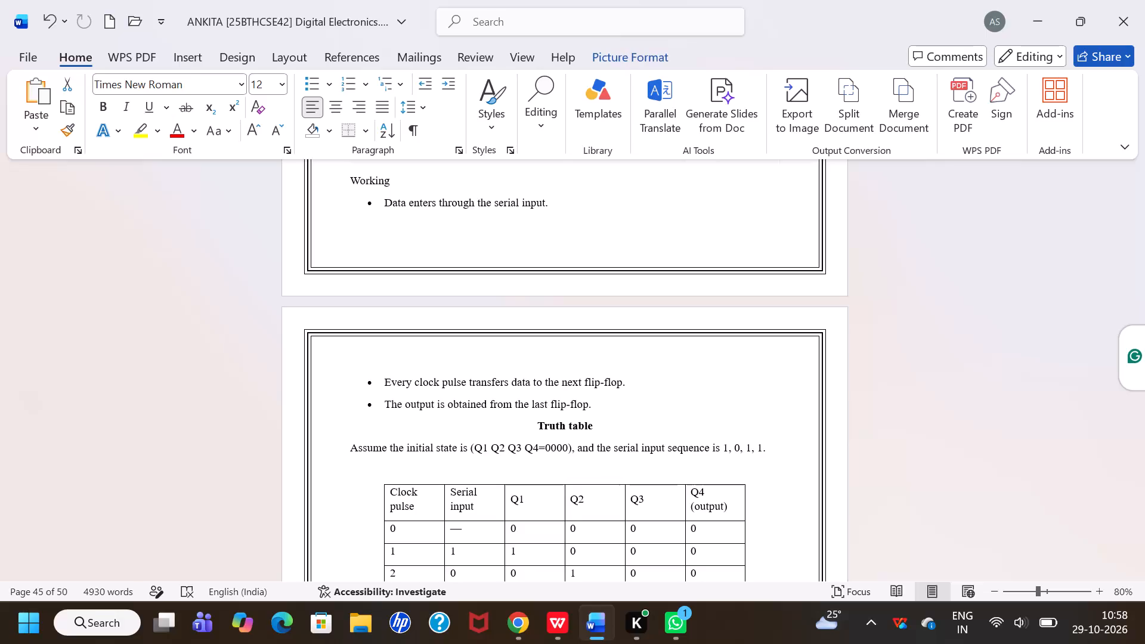
pyautogui.click(698, 389)
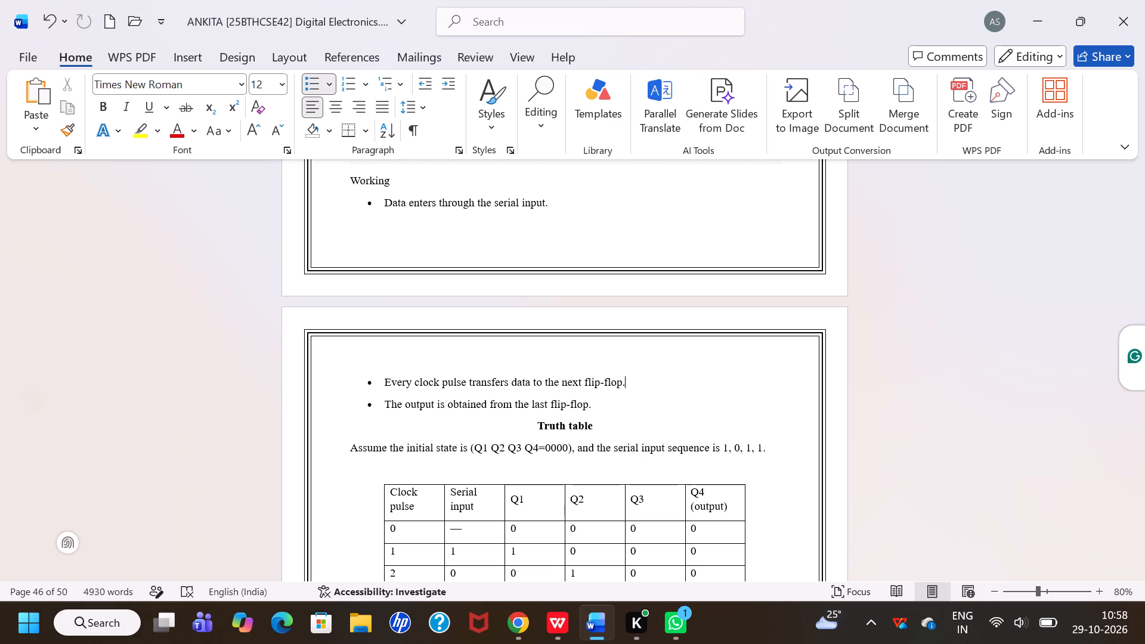
pyautogui.scroll(-1, 698, 389)
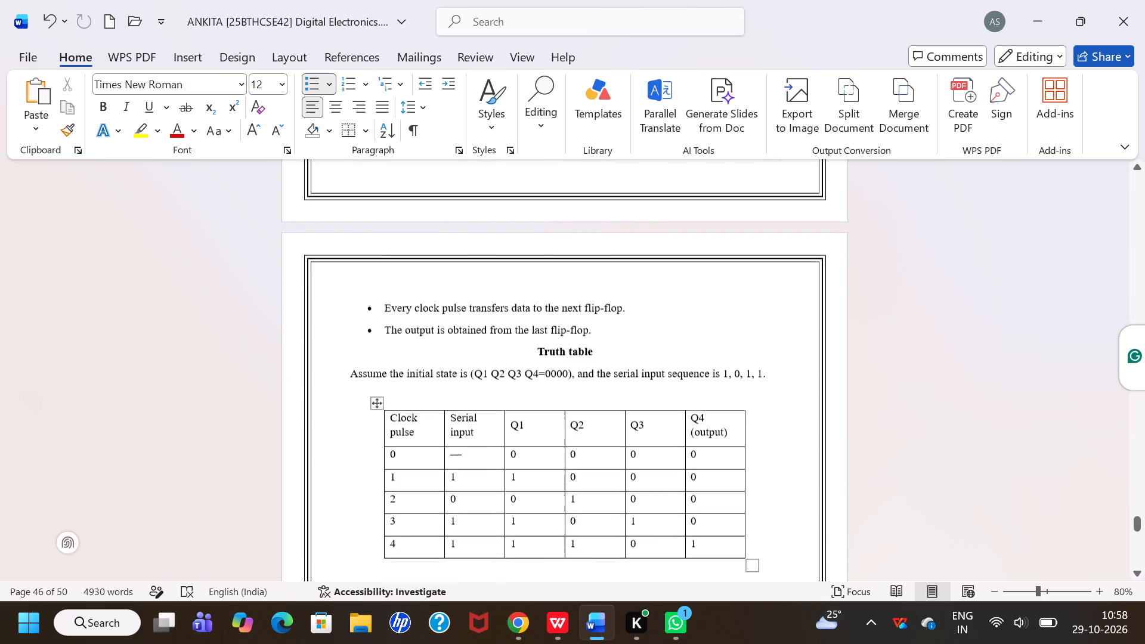
pyautogui.scroll(-2, 698, 389)
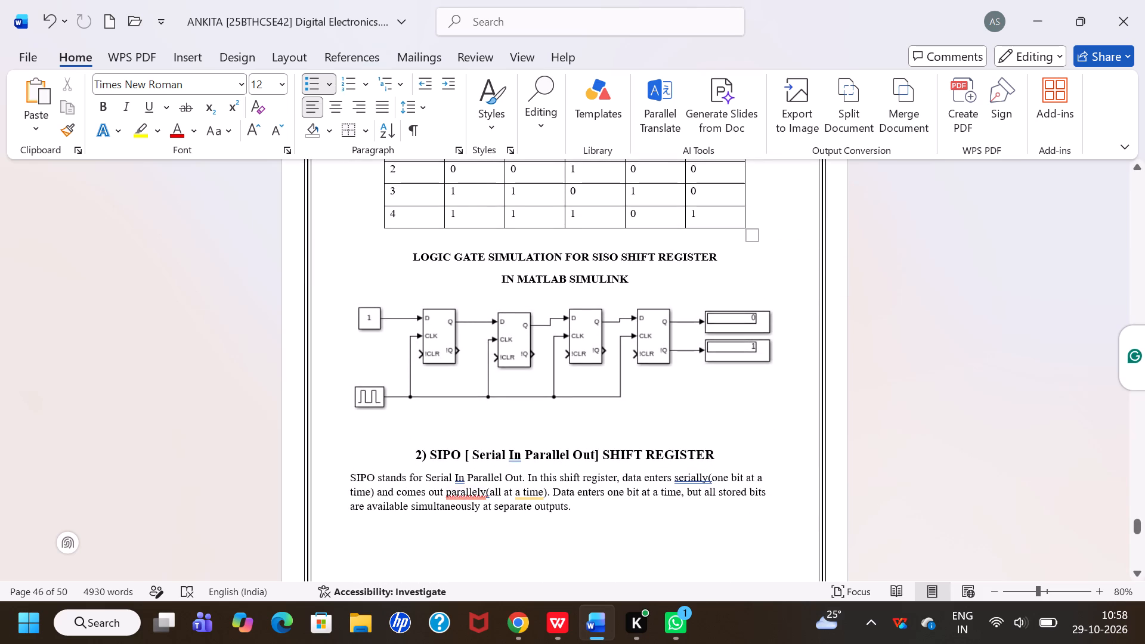
pyautogui.click(613, 384)
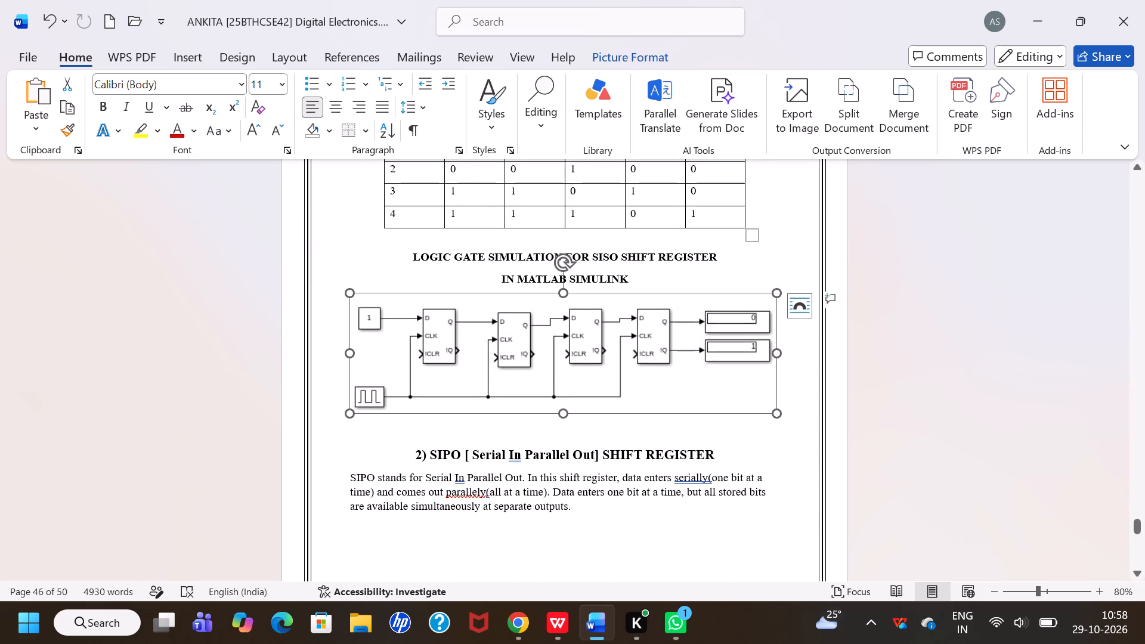
pyautogui.scroll(2, 609, 476)
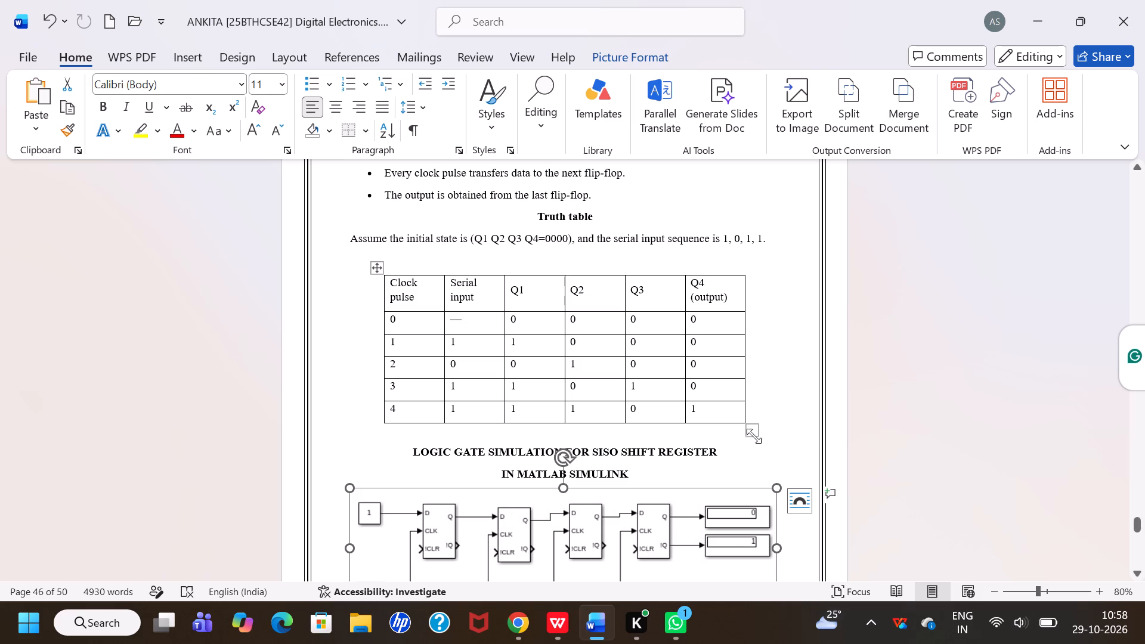
pyautogui.moveTo(754, 431); pyautogui.dragTo(728, 345)
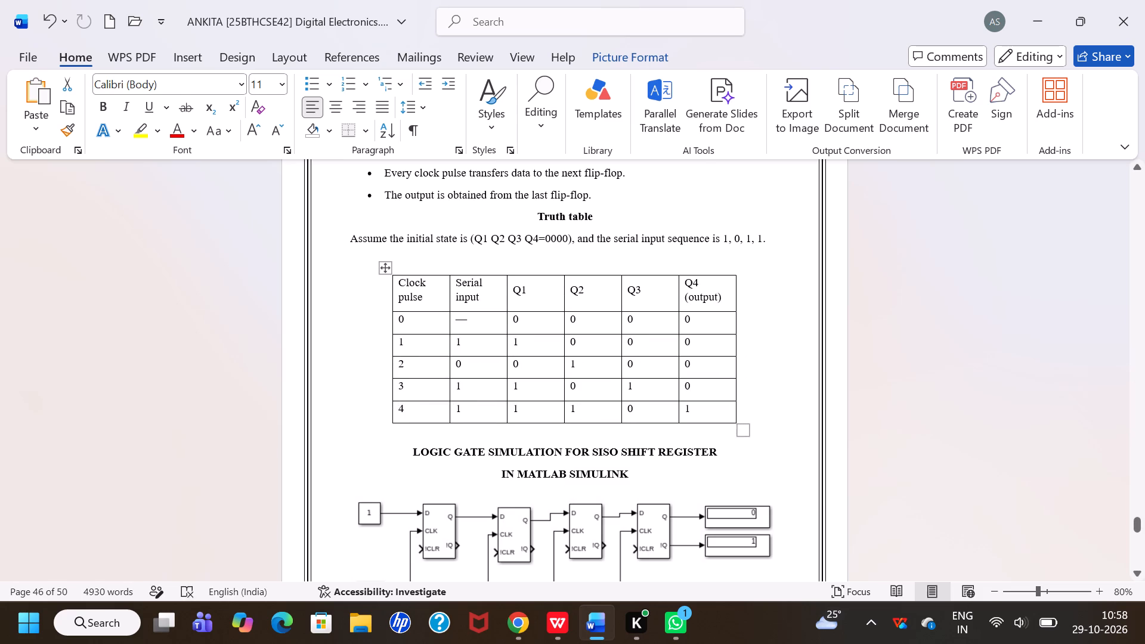
# Examine the shift register pages from the introduction through the SISO section to the SIPO circuit diagram for page breaks and blank space.
pyautogui.scroll(1, 733, 369)
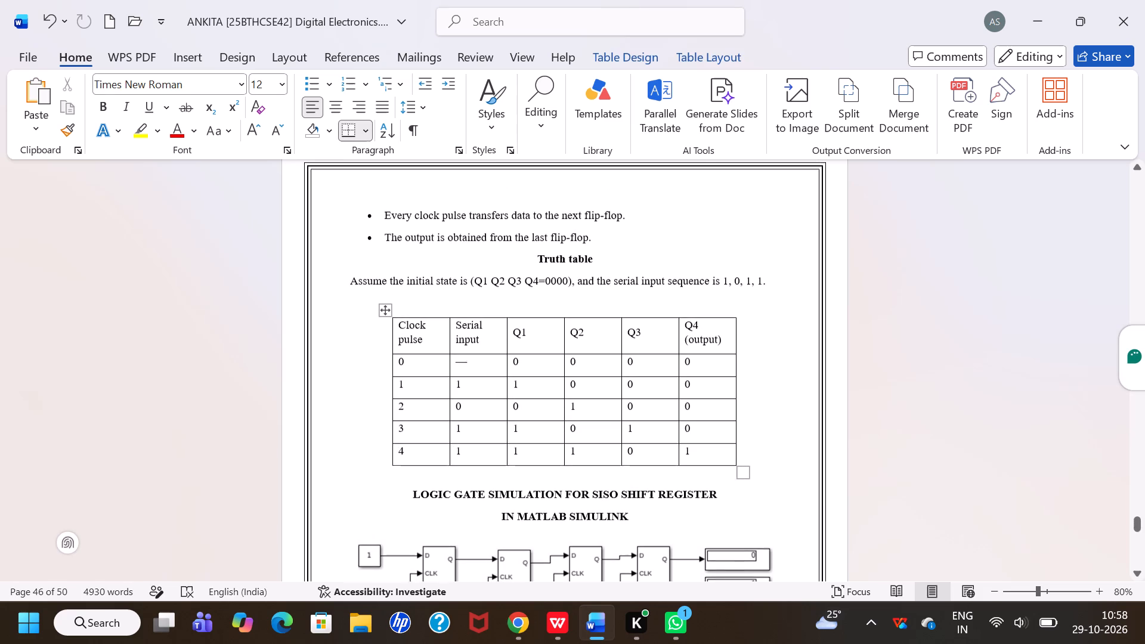
pyautogui.scroll(2, 733, 369)
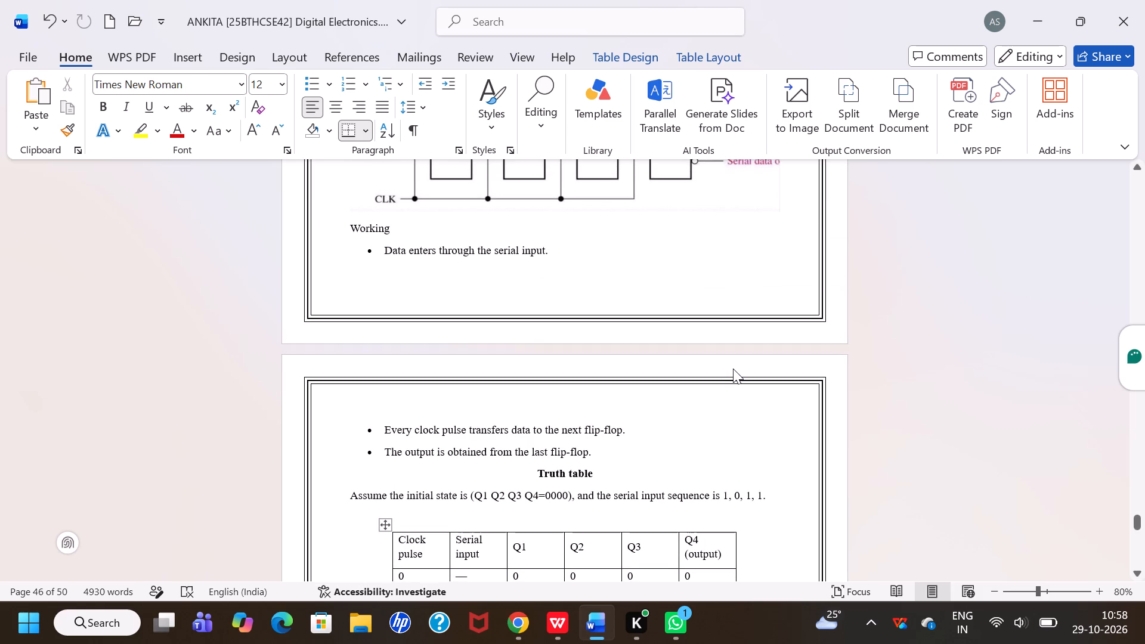
pyautogui.scroll(2, 733, 369)
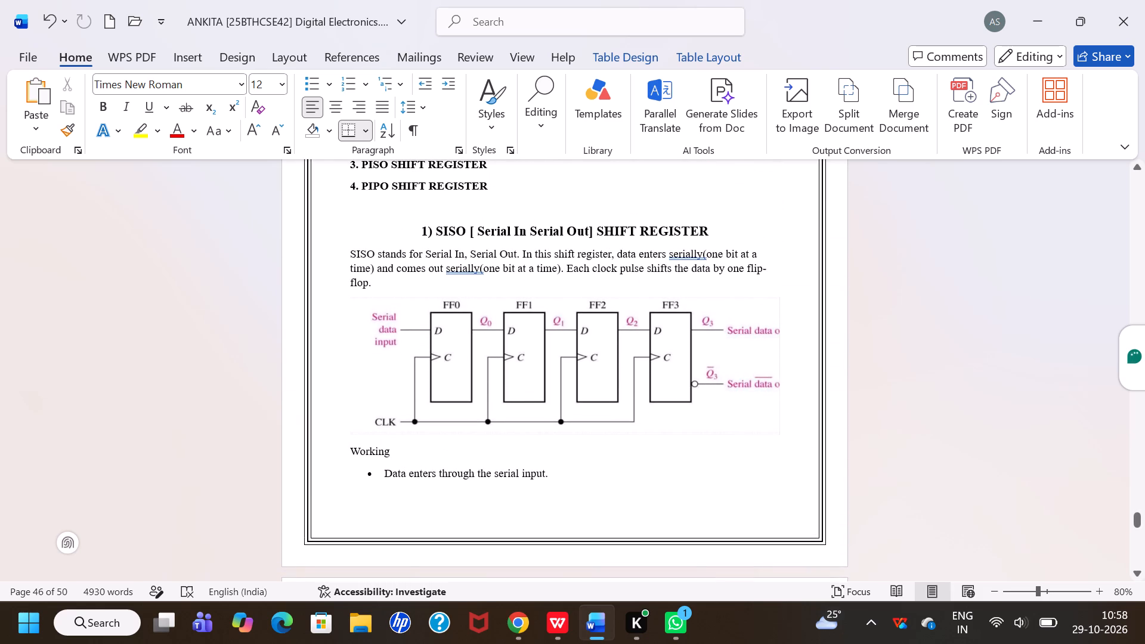
pyautogui.scroll(-1, 733, 369)
pyautogui.scroll(1, 730, 392)
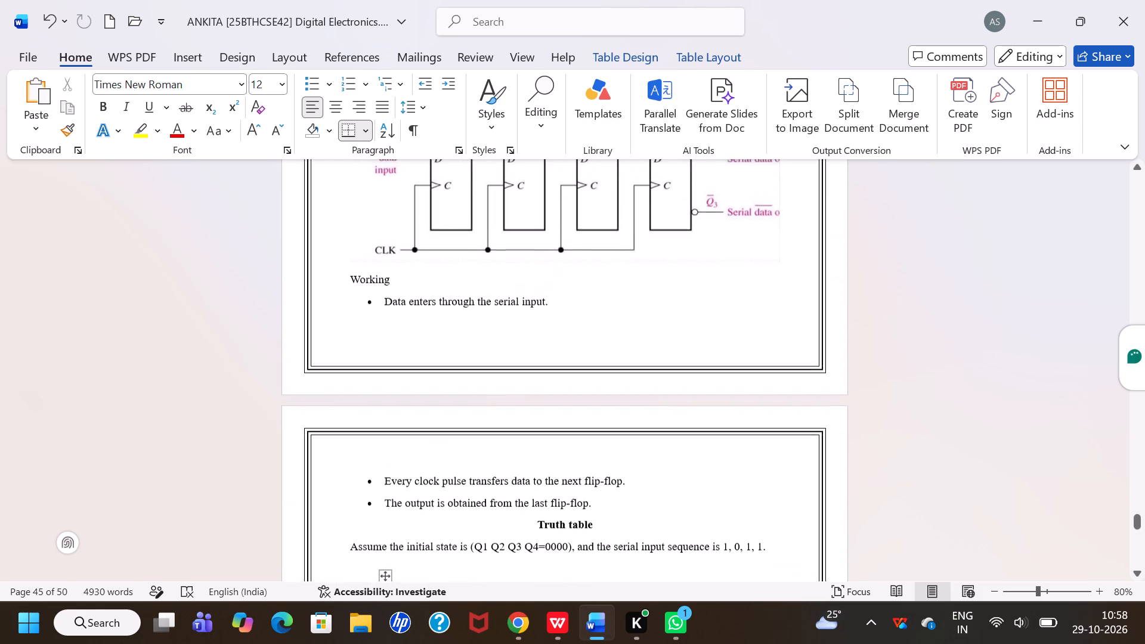
pyautogui.scroll(2, 730, 395)
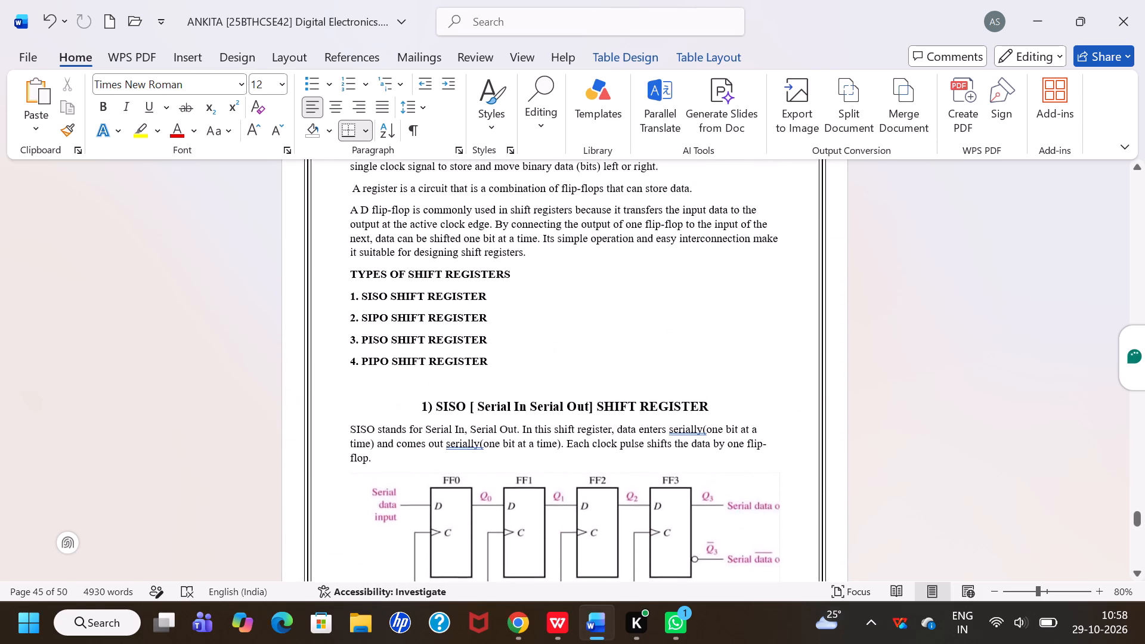
pyautogui.scroll(1, 688, 397)
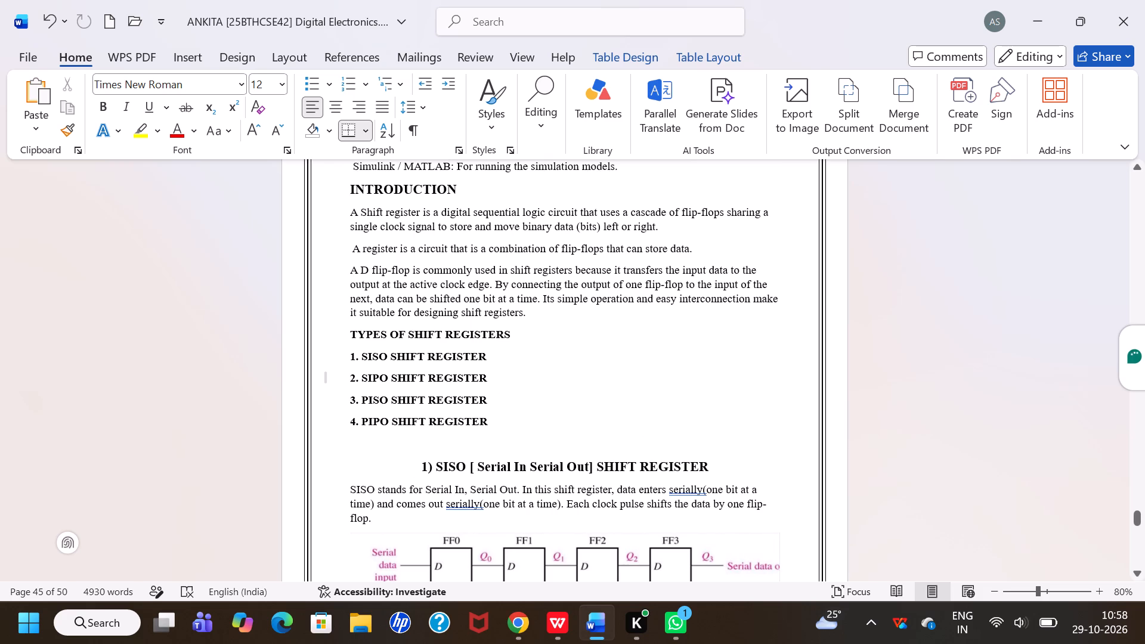
pyautogui.scroll(-1, 580, 507)
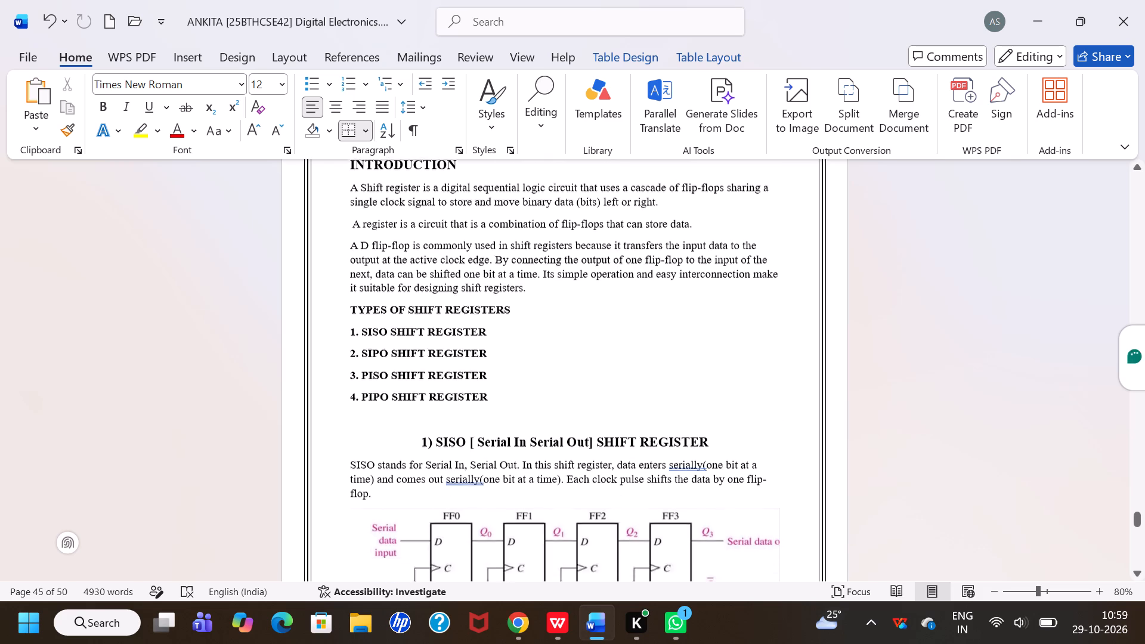
pyautogui.scroll(-4, 580, 507)
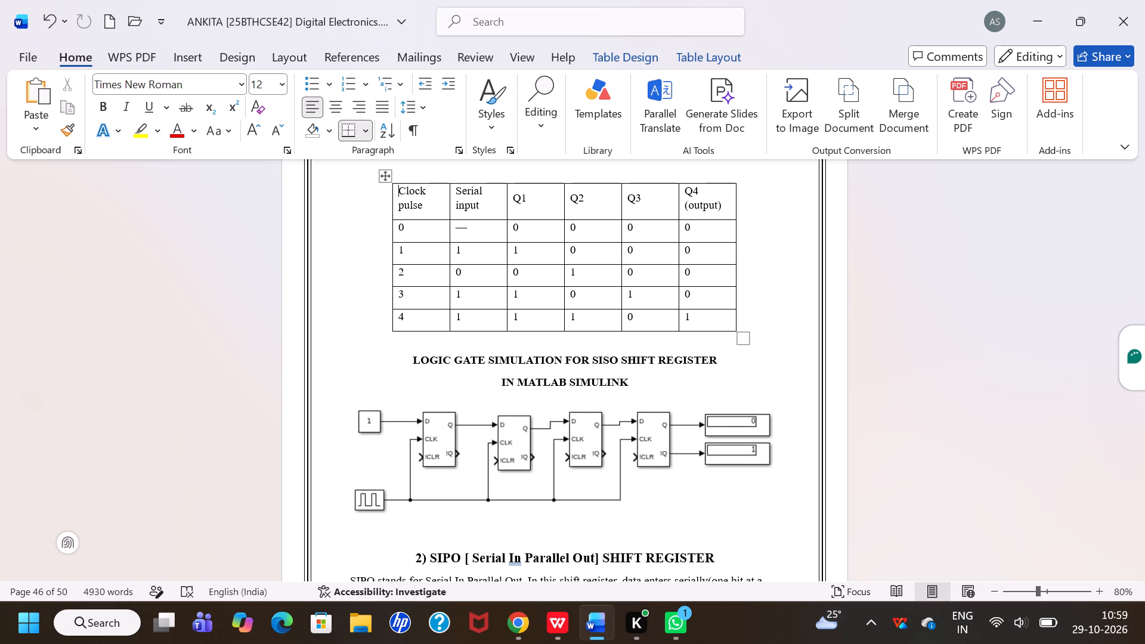
pyautogui.scroll(-2, 529, 466)
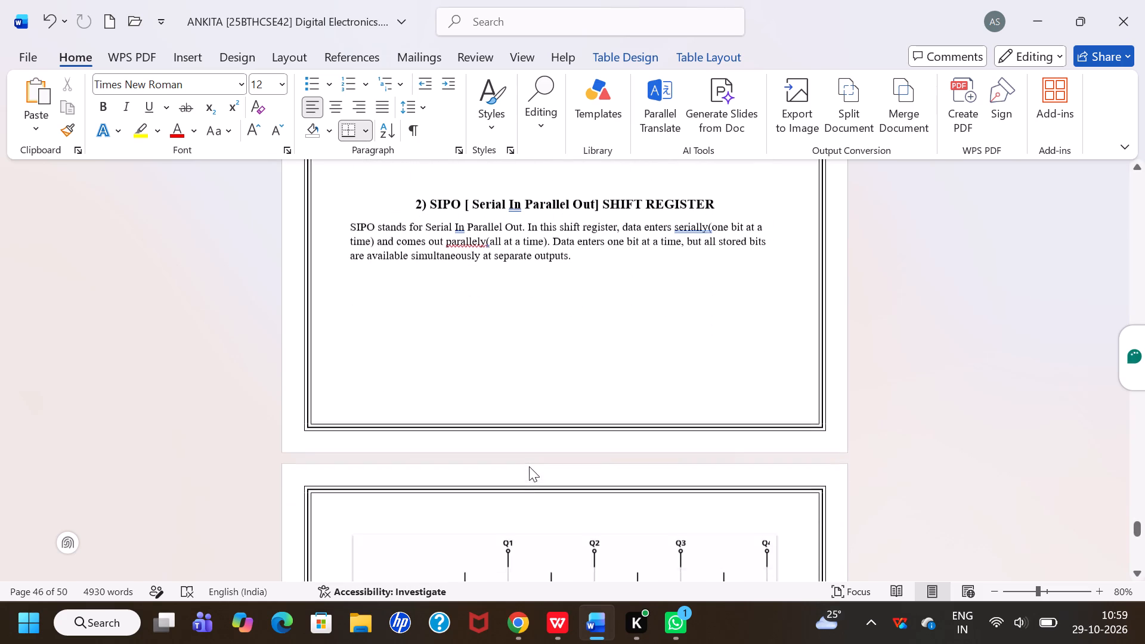
pyautogui.scroll(-1, 529, 466)
pyautogui.scroll(2, 529, 466)
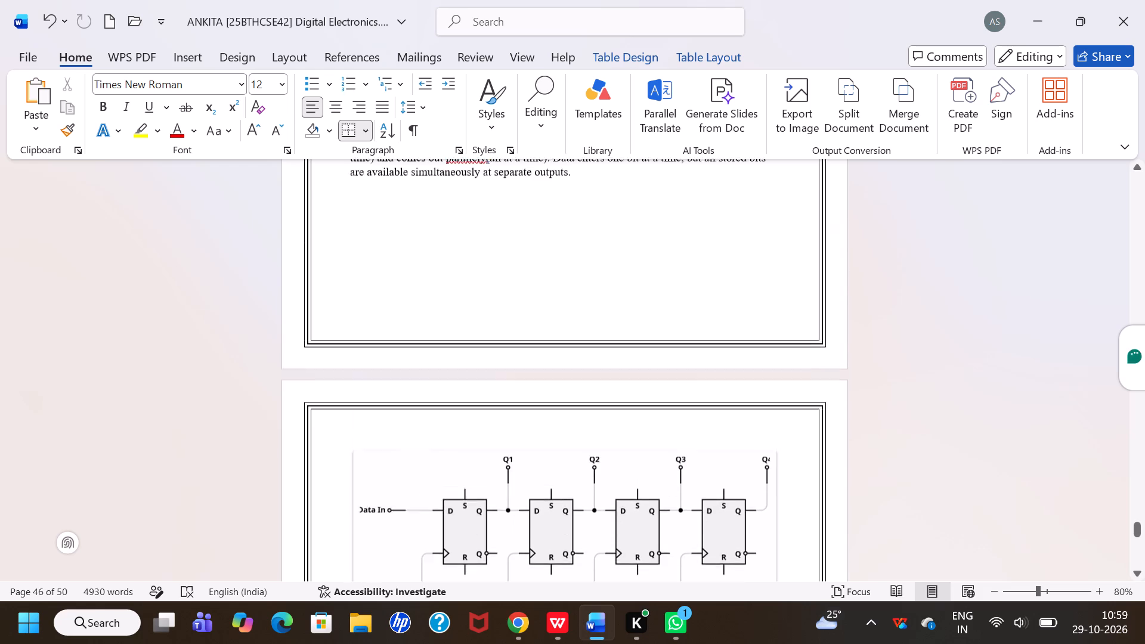
pyautogui.scroll(1, 529, 466)
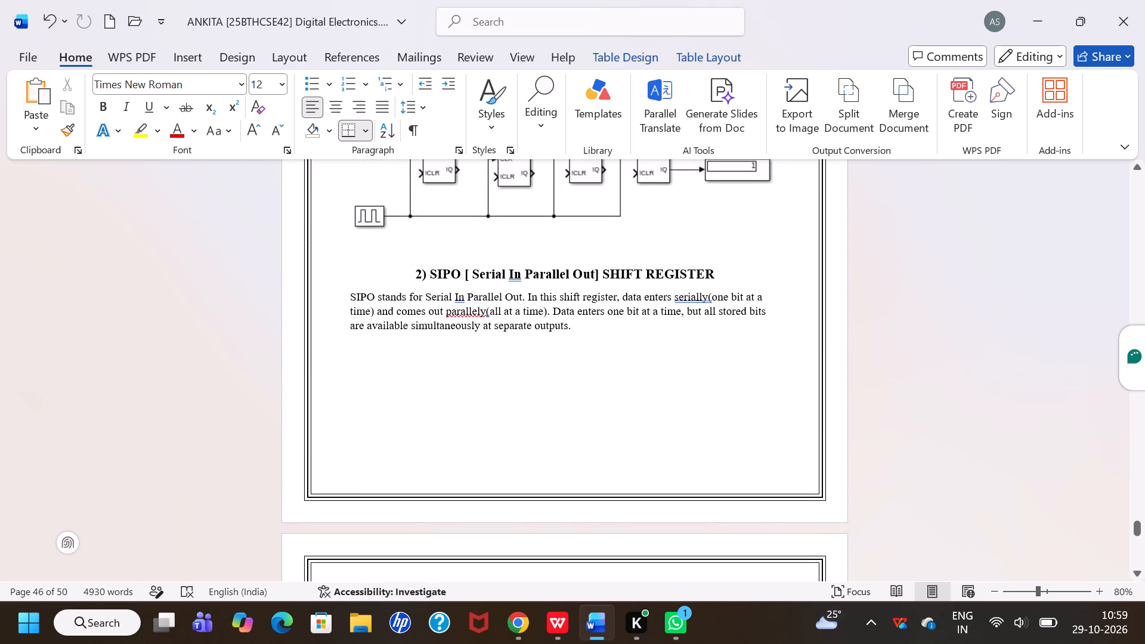
# Remove the blank space between the SISO simulation picture and the SIPO SHIFT REGISTER heading.
pyautogui.click(414, 262)
pyautogui.press('BackSpace')
pyautogui.press('BackSpace')
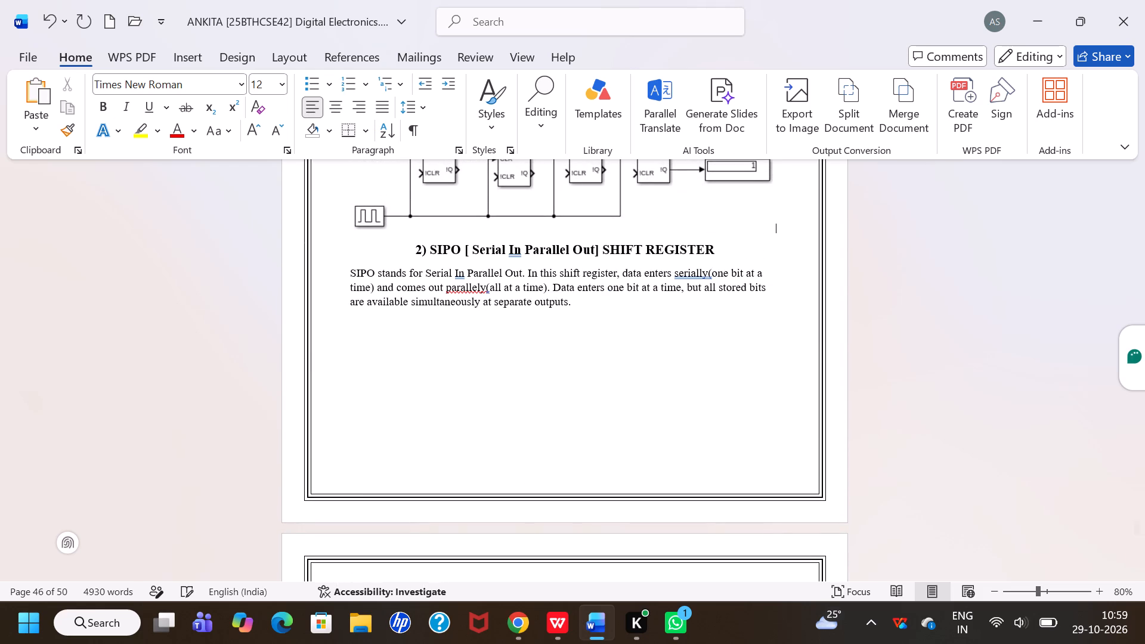
# Set the text wrapping of the SIPO circuit diagram to Behind Text.
pyautogui.scroll(-1, 414, 262)
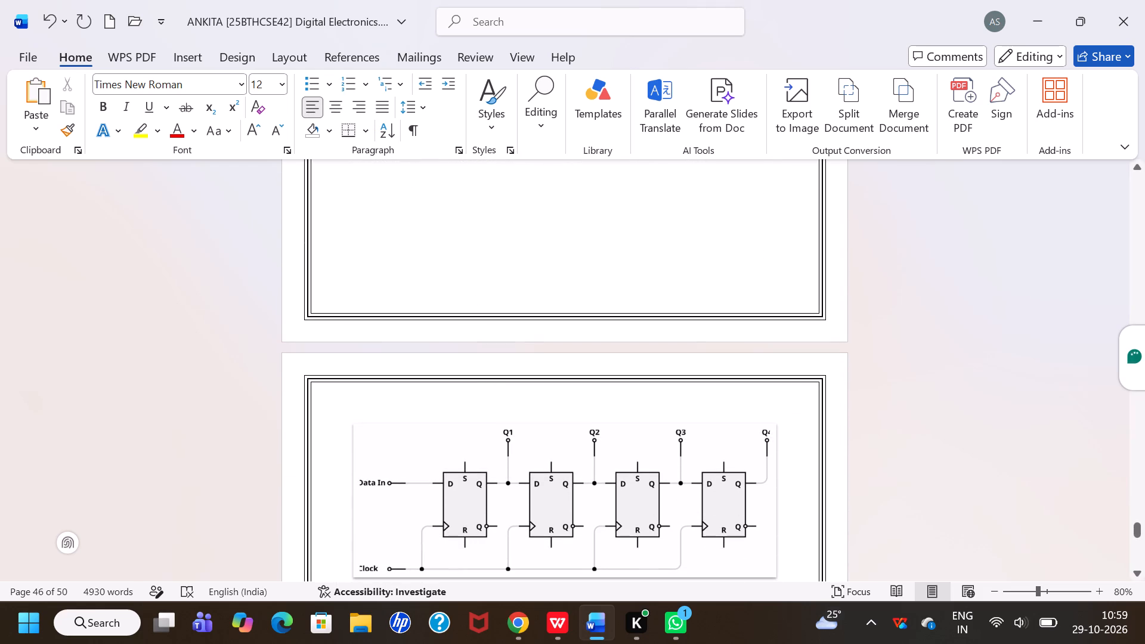
pyautogui.click(526, 470)
pyautogui.click(804, 434)
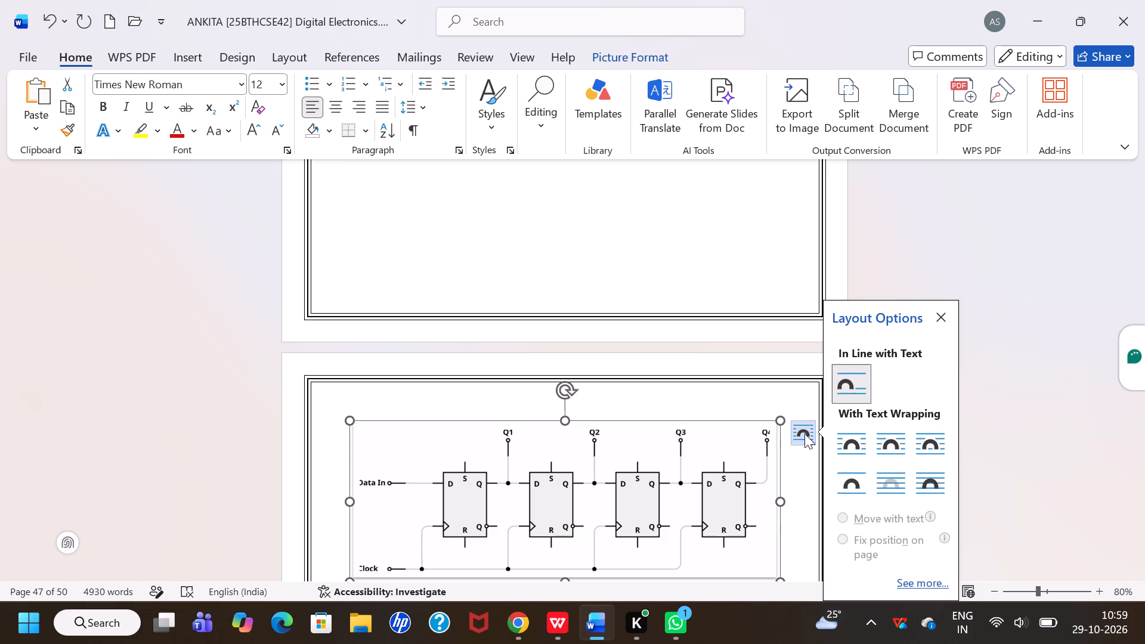
pyautogui.click(889, 482)
# Add four empty lines above Working in the SIPO section to make room for the circuit diagram.
pyautogui.scroll(1, 715, 441)
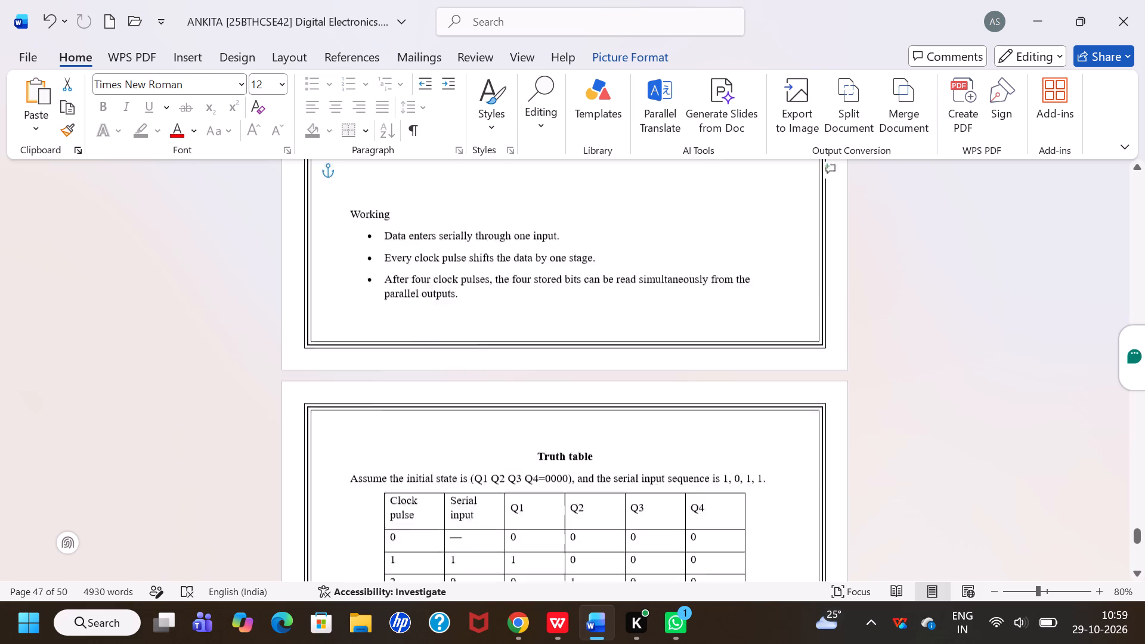
pyautogui.scroll(3, 715, 441)
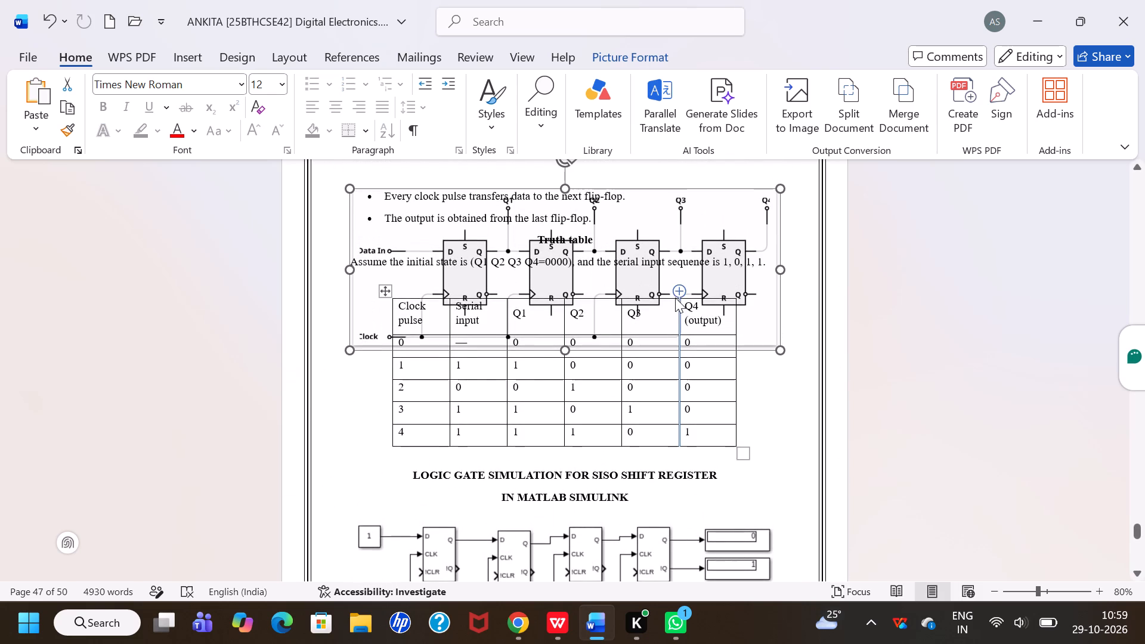
pyautogui.scroll(-3, 675, 298)
pyautogui.click(383, 382)
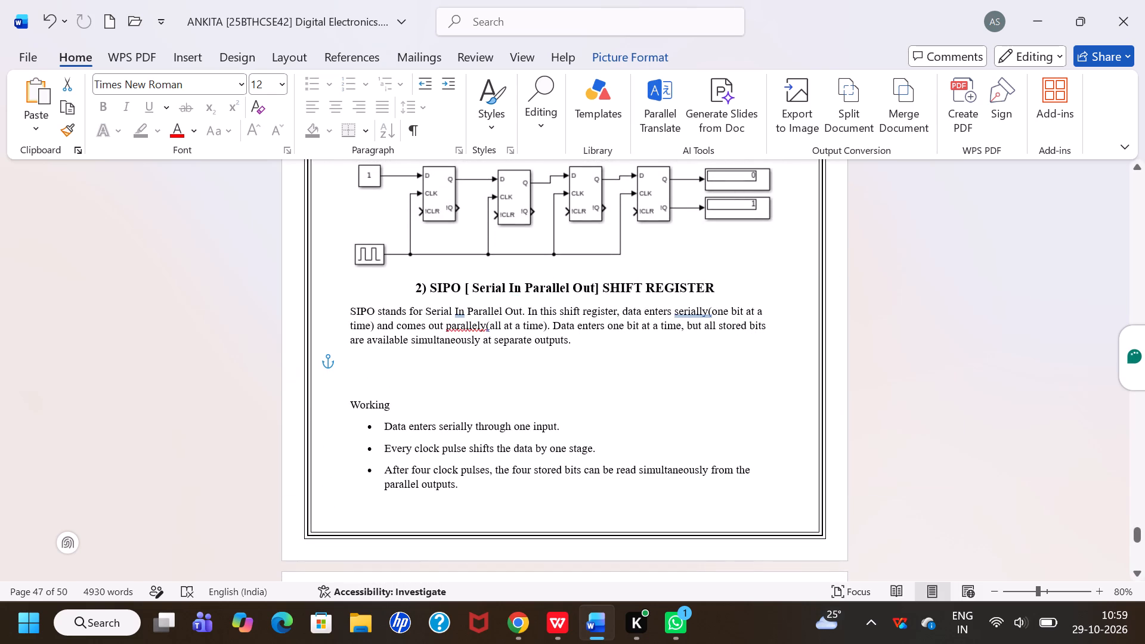
pyautogui.press('Return')
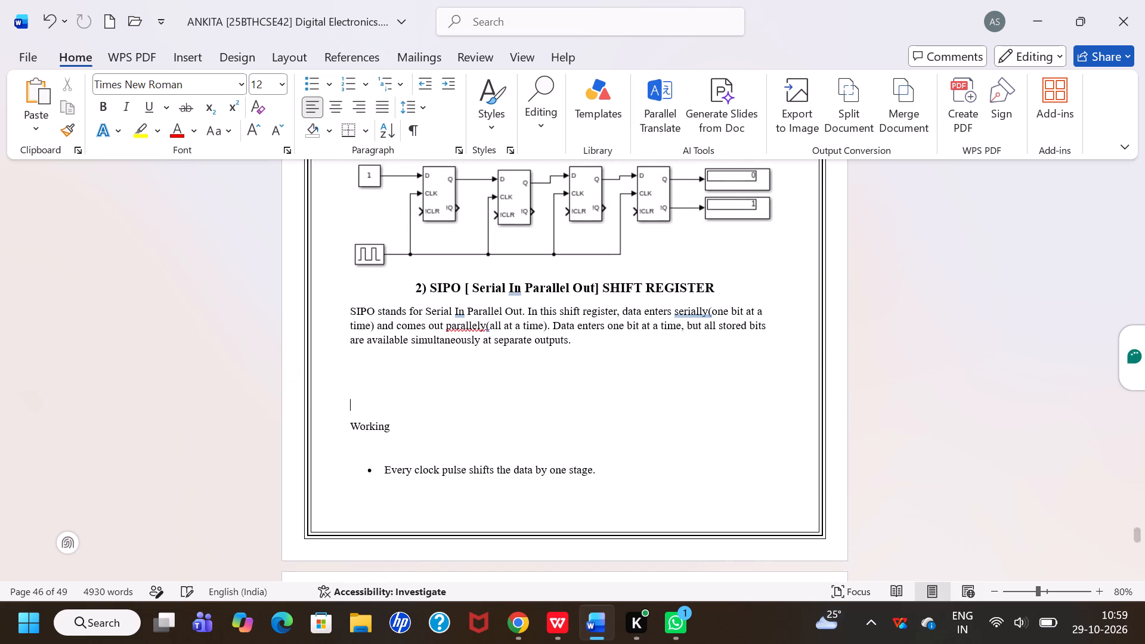
pyautogui.press('Return')
pyautogui.press('Return')
pyautogui.press('Return')
# Move the SIPO circuit diagram down from behind the SISO truth table to the SISO simulation heading.
pyautogui.scroll(1, 383, 382)
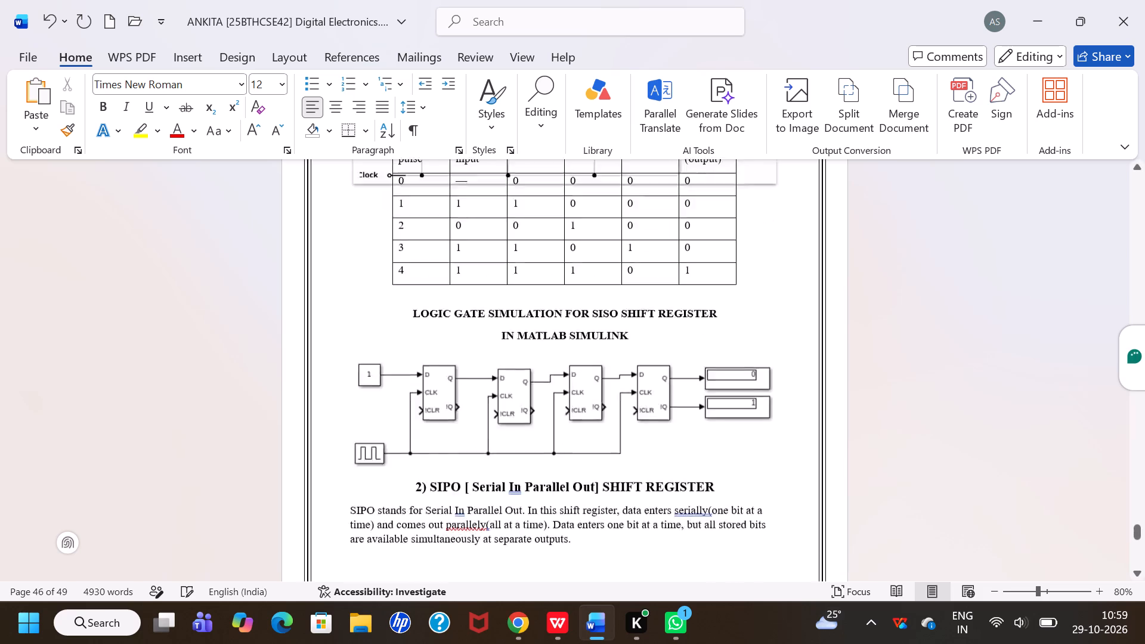
pyautogui.scroll(1, 383, 382)
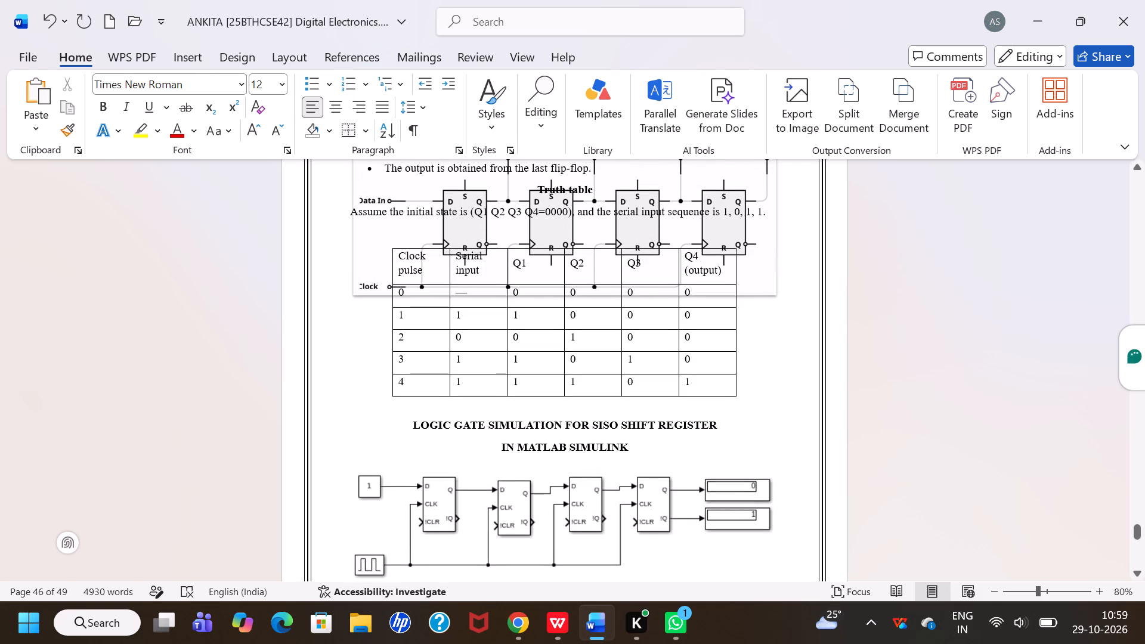
pyautogui.scroll(1, 403, 177)
pyautogui.moveTo(379, 241); pyautogui.dragTo(418, 525)
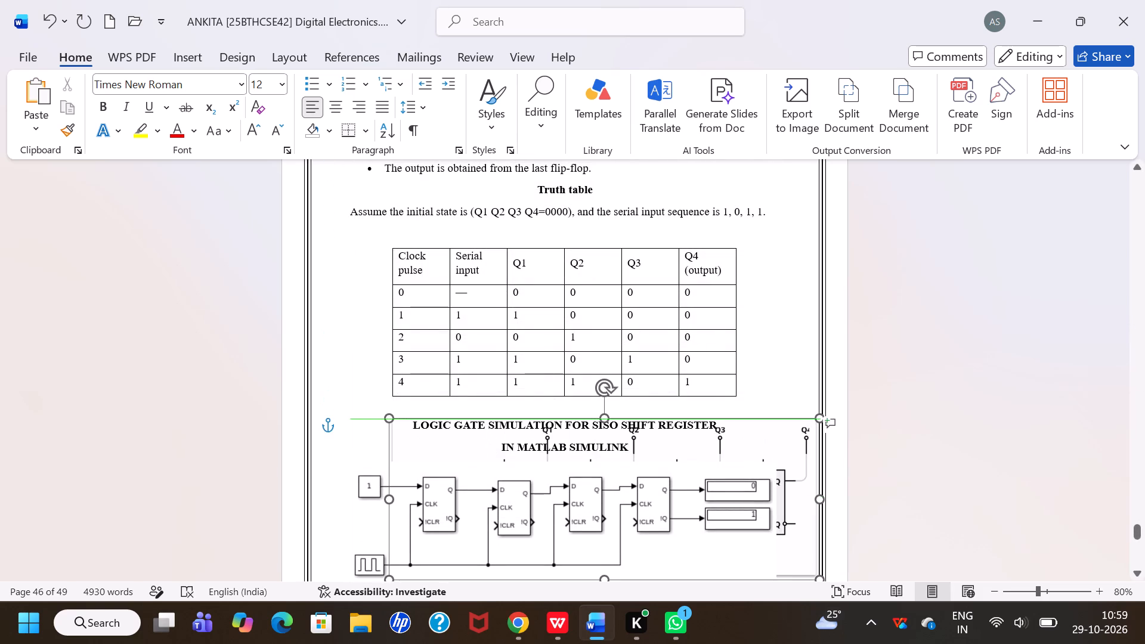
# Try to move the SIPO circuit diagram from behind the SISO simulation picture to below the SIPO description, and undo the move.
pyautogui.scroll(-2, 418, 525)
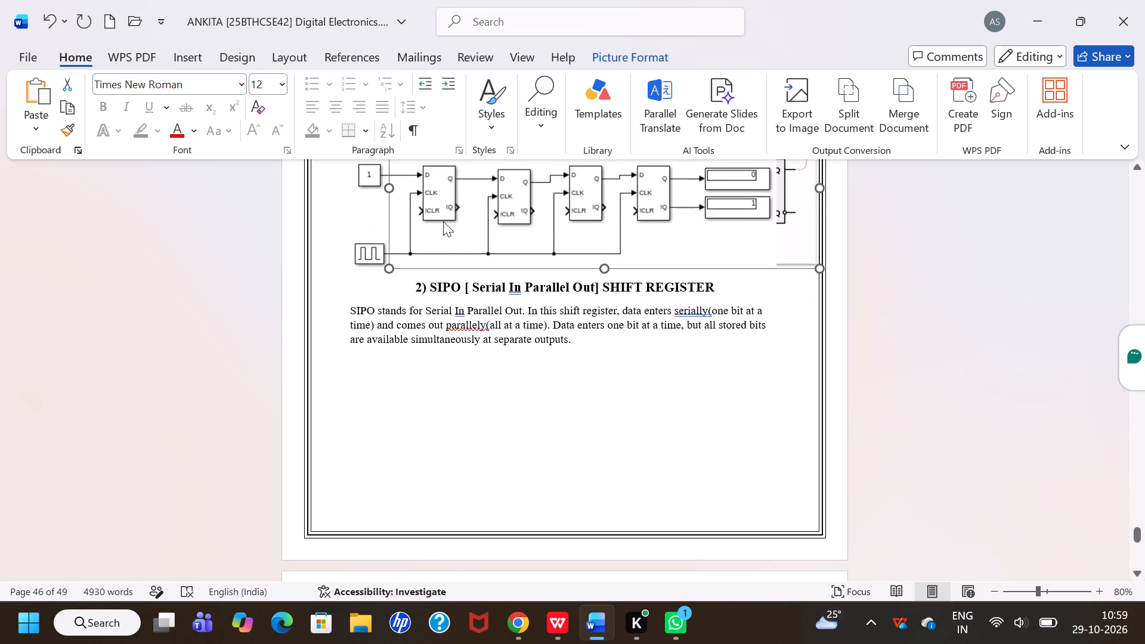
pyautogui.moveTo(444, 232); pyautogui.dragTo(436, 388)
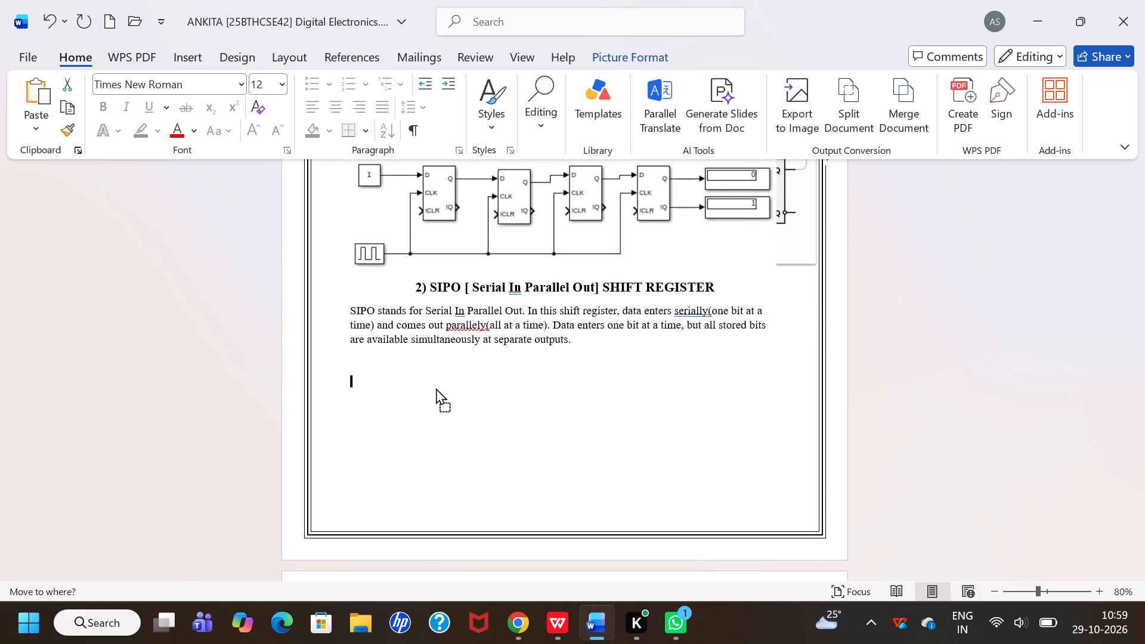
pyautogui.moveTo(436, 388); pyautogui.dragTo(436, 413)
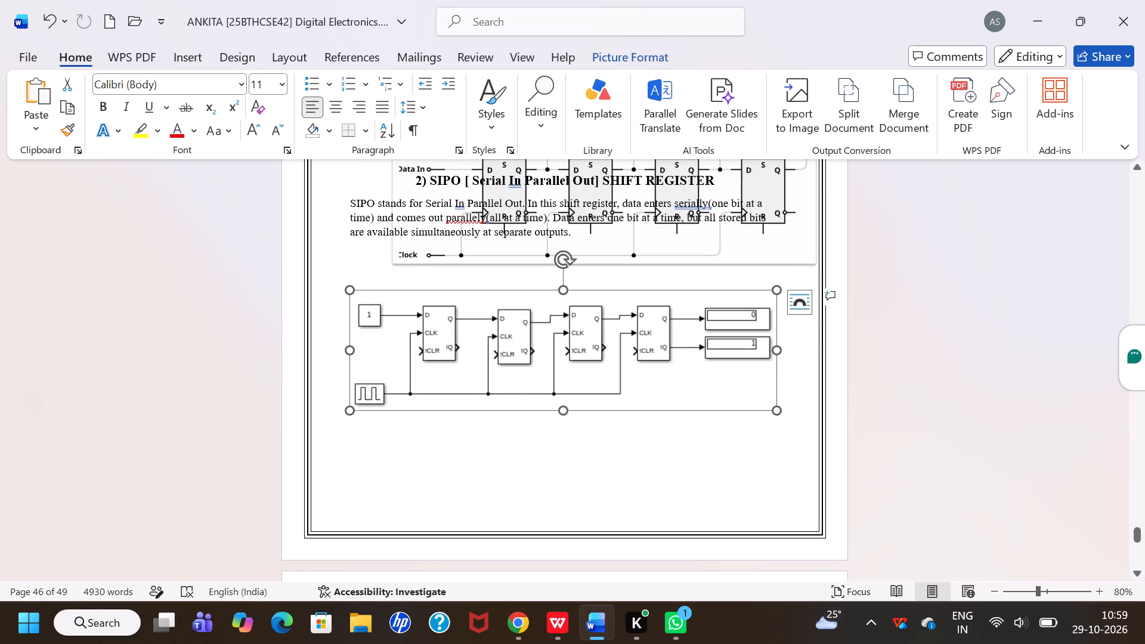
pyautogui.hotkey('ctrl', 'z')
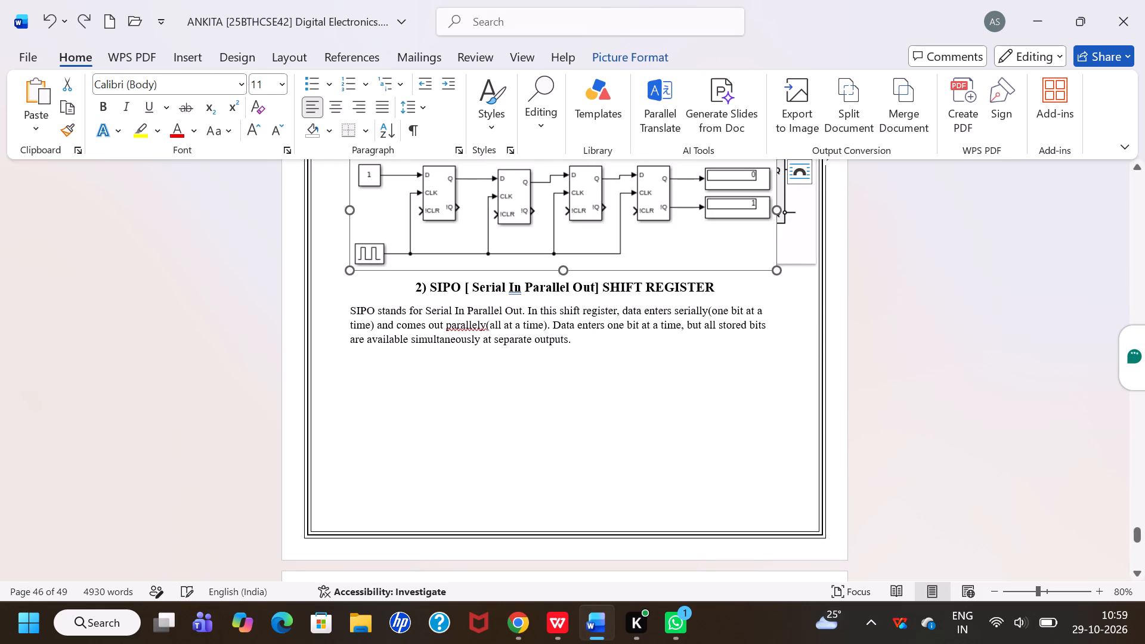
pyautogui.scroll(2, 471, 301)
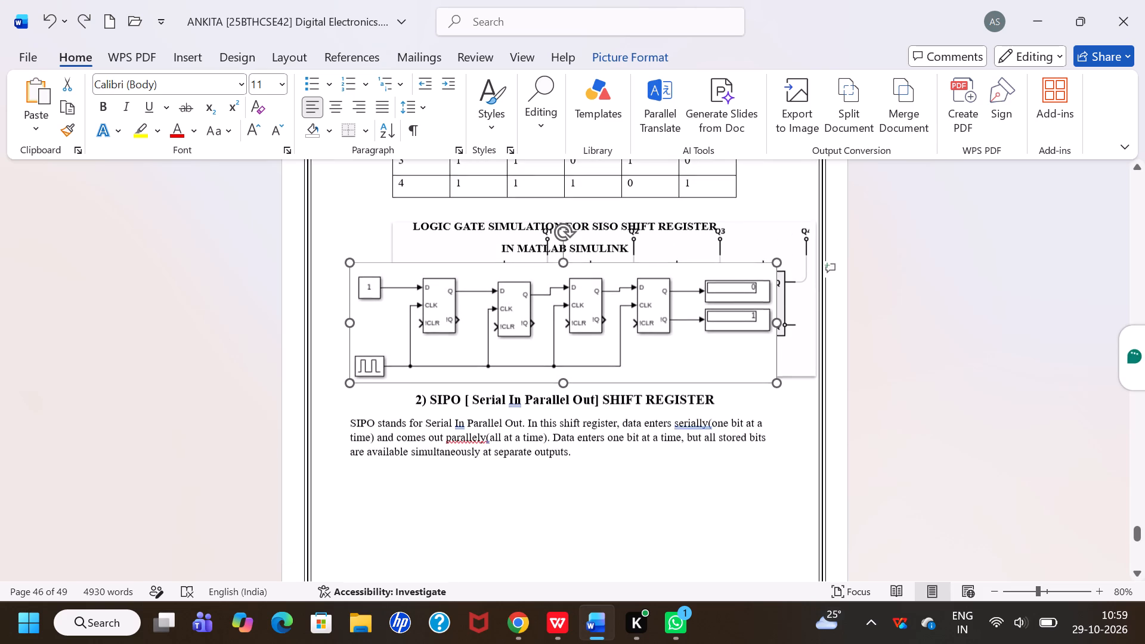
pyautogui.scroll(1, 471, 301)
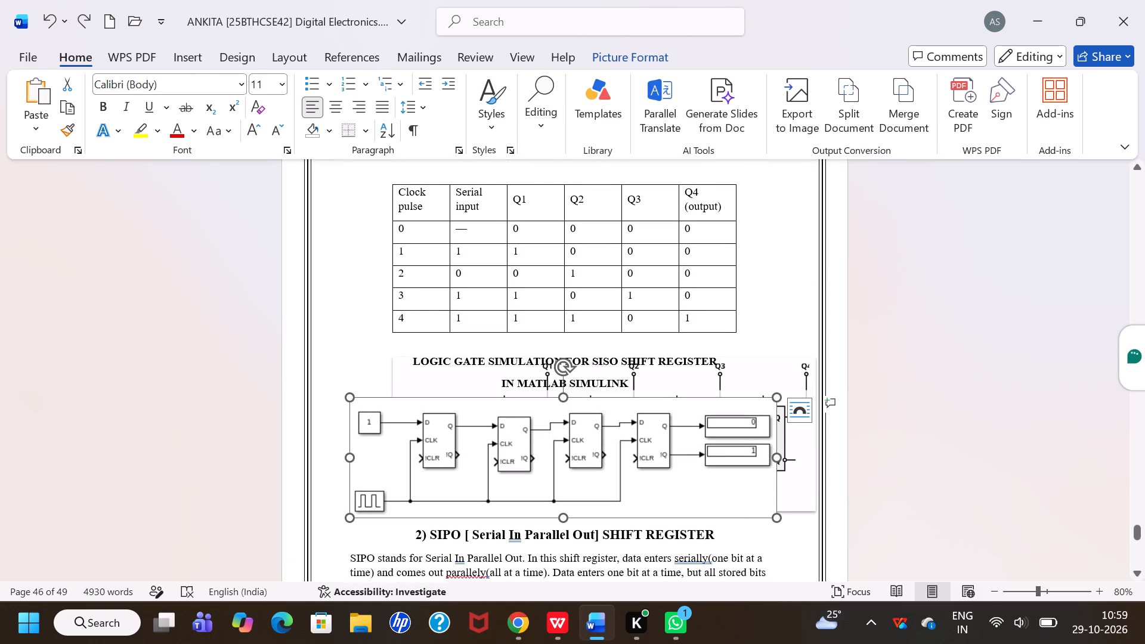
# Undo the last move of the SIPO circuit diagram and reposition it directly below the SIPO description paragraph.
pyautogui.hotkey('ctrl', 'z')
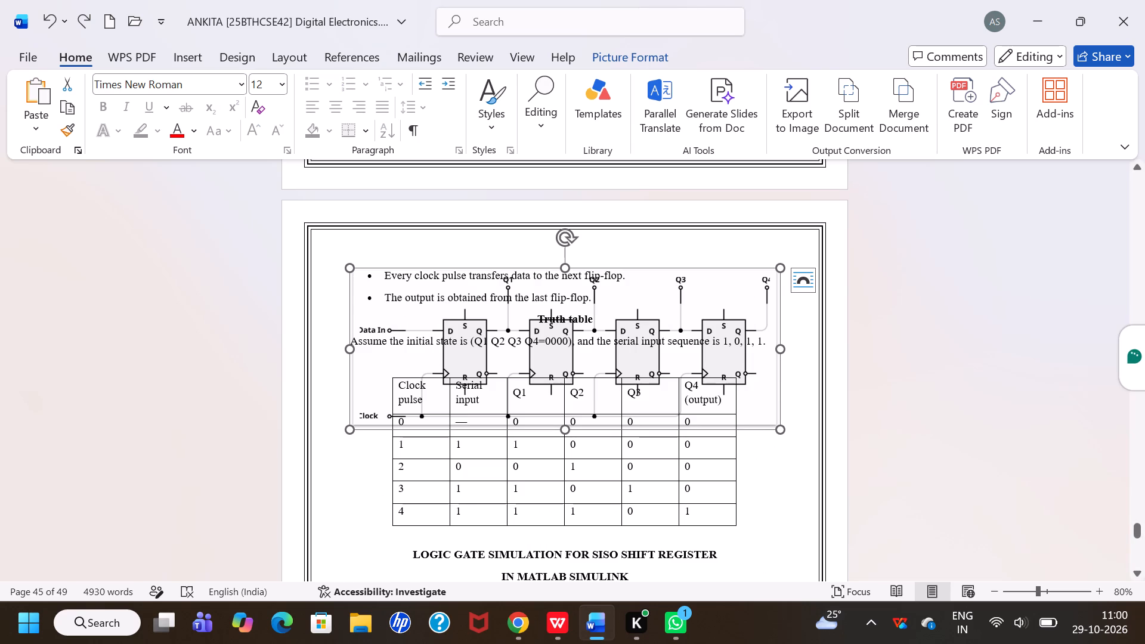
pyautogui.moveTo(638, 309); pyautogui.dragTo(658, 528)
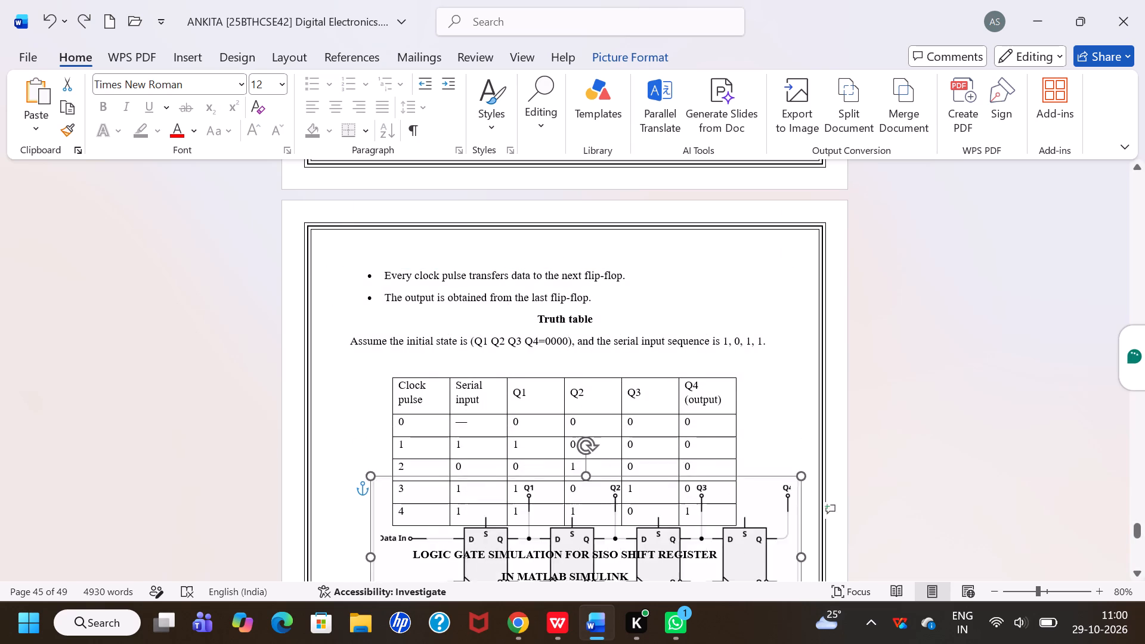
pyautogui.moveTo(658, 528); pyautogui.dragTo(773, 598)
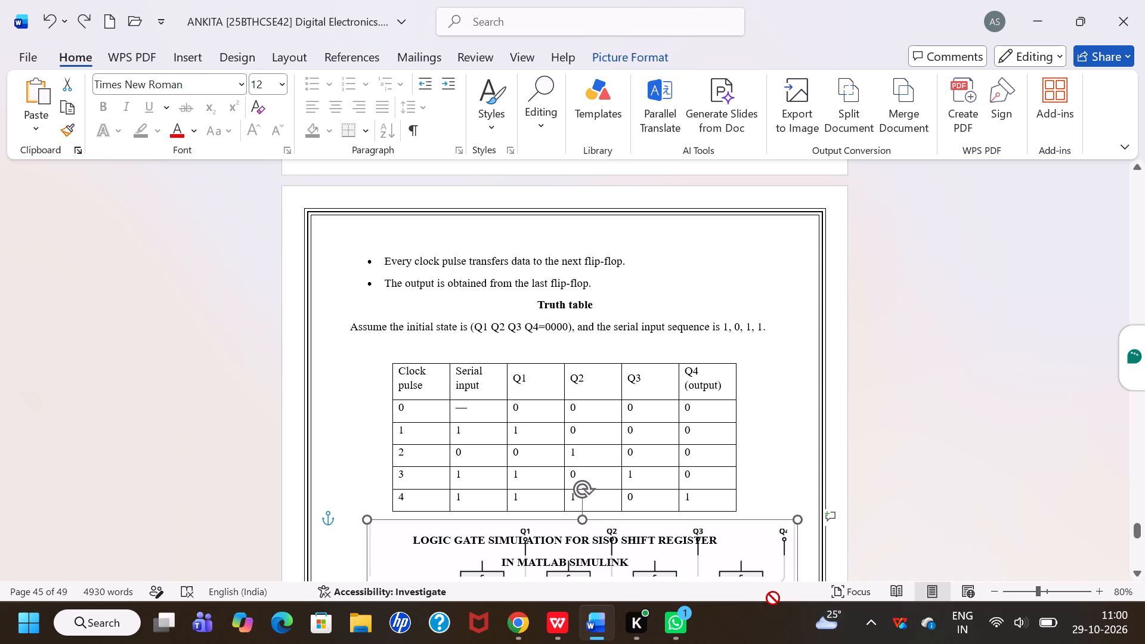
pyautogui.moveTo(773, 598); pyautogui.dragTo(796, 507)
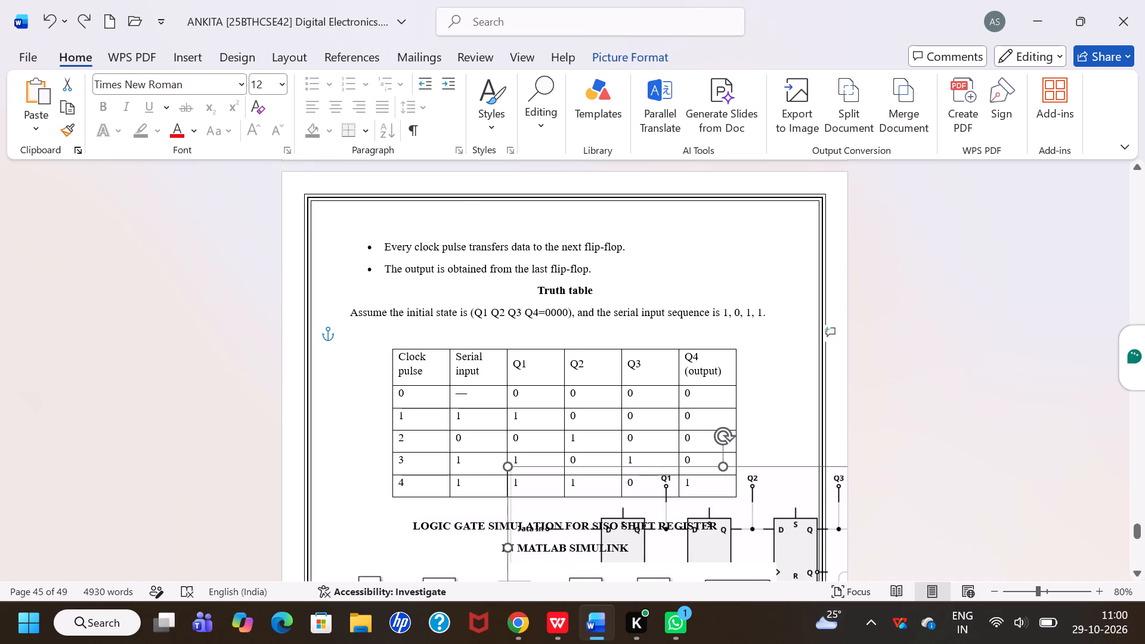
pyautogui.moveTo(783, 196); pyautogui.dragTo(760, 308)
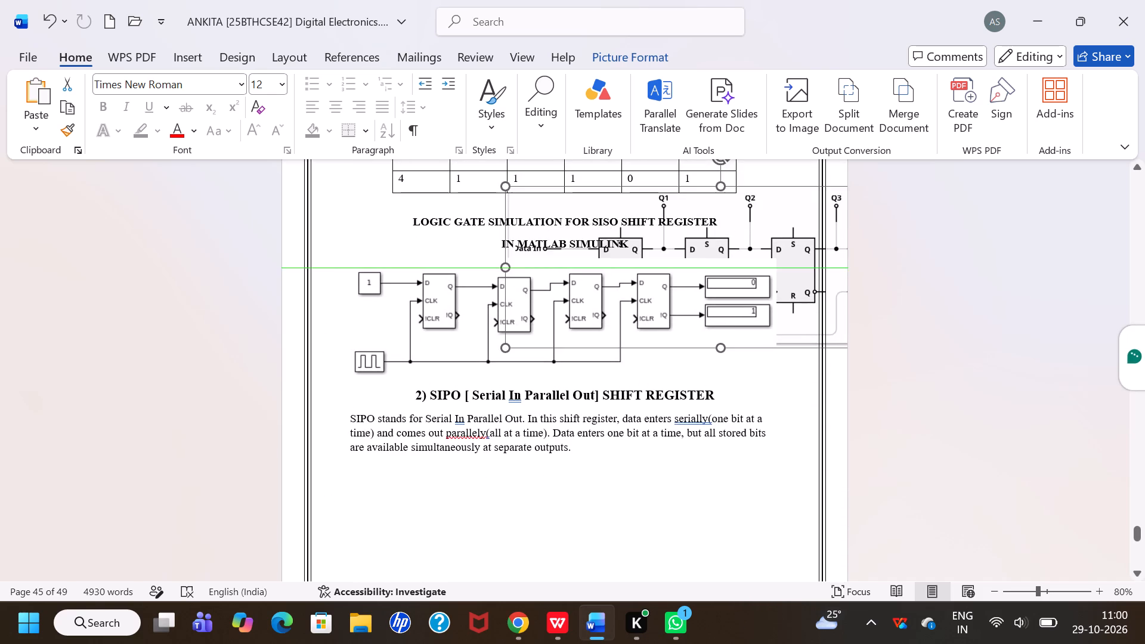
pyautogui.moveTo(760, 308); pyautogui.dragTo(638, 499)
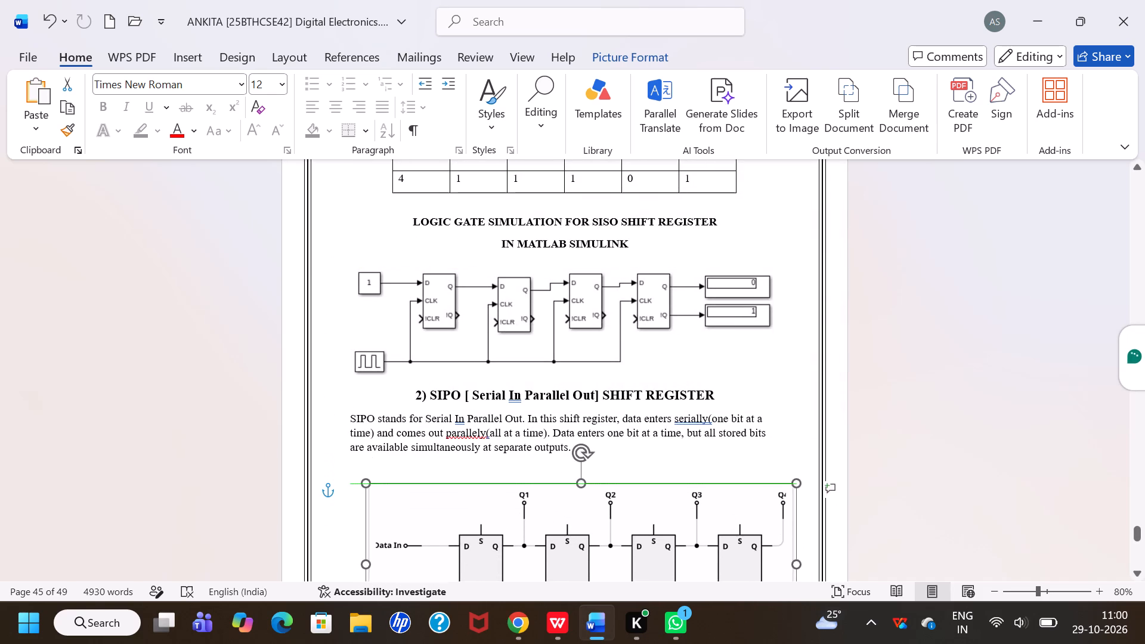
pyautogui.moveTo(638, 499); pyautogui.dragTo(635, 482)
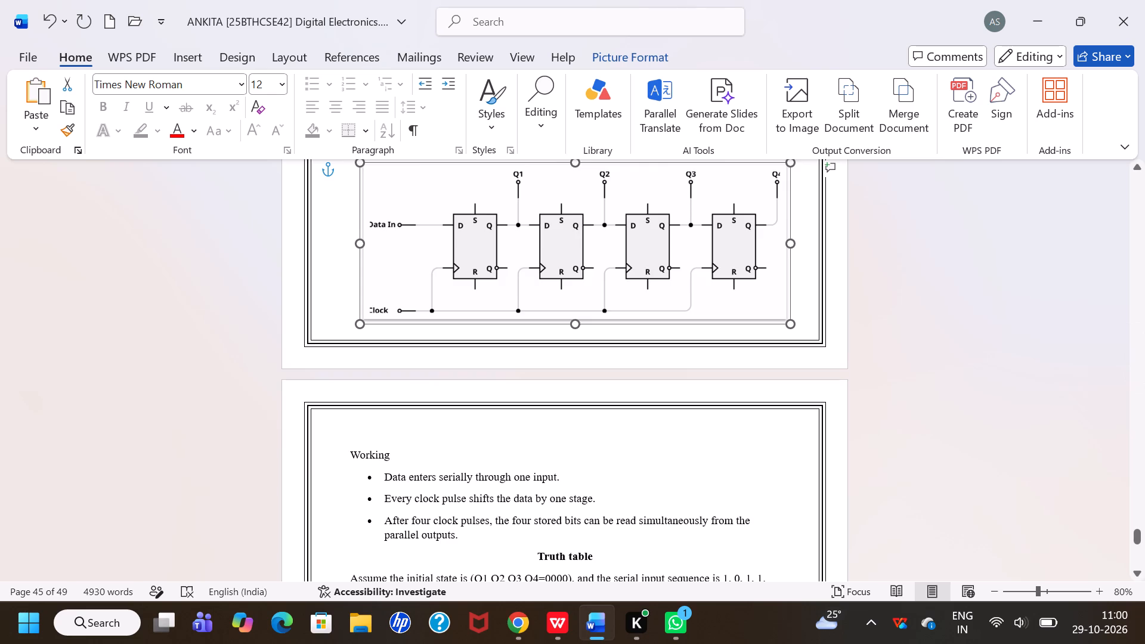
# Resize the SIPO circuit diagram slightly shorter, and widen it at its left edge to extend just past the text margin.
pyautogui.scroll(1, 635, 482)
pyautogui.moveTo(574, 419); pyautogui.dragTo(574, 418)
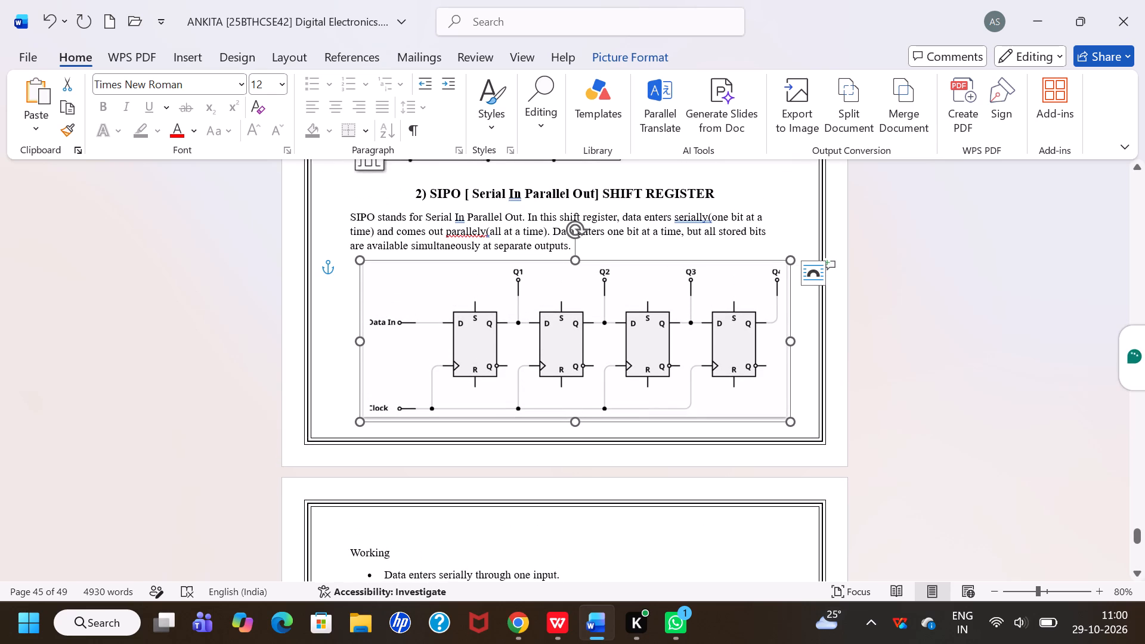
pyautogui.moveTo(574, 418); pyautogui.dragTo(574, 394)
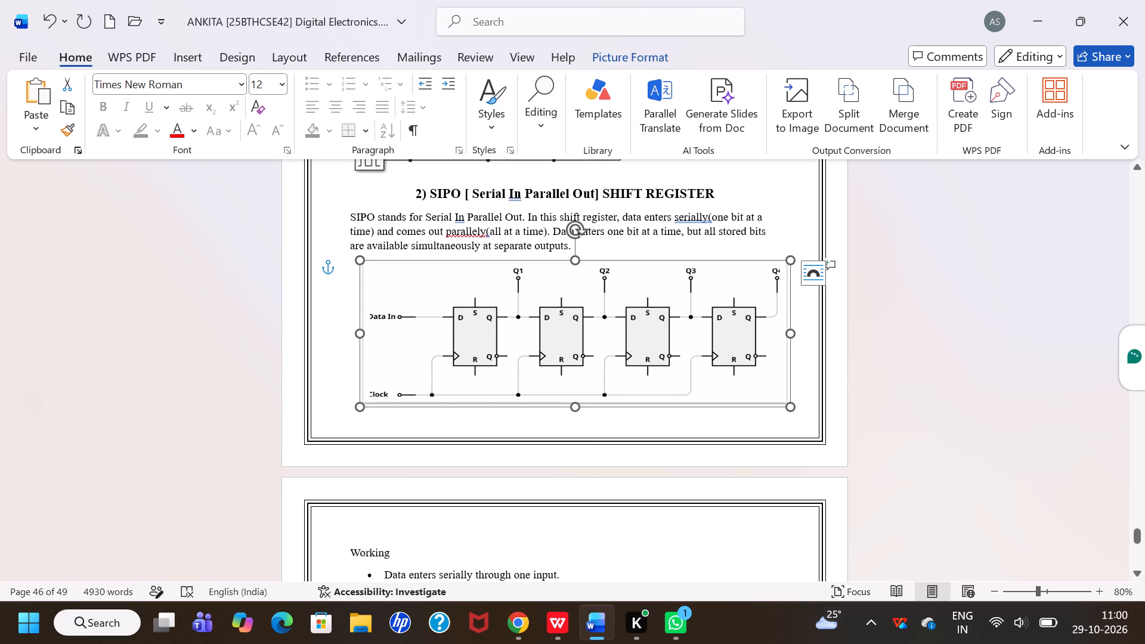
pyautogui.moveTo(361, 335); pyautogui.dragTo(337, 327)
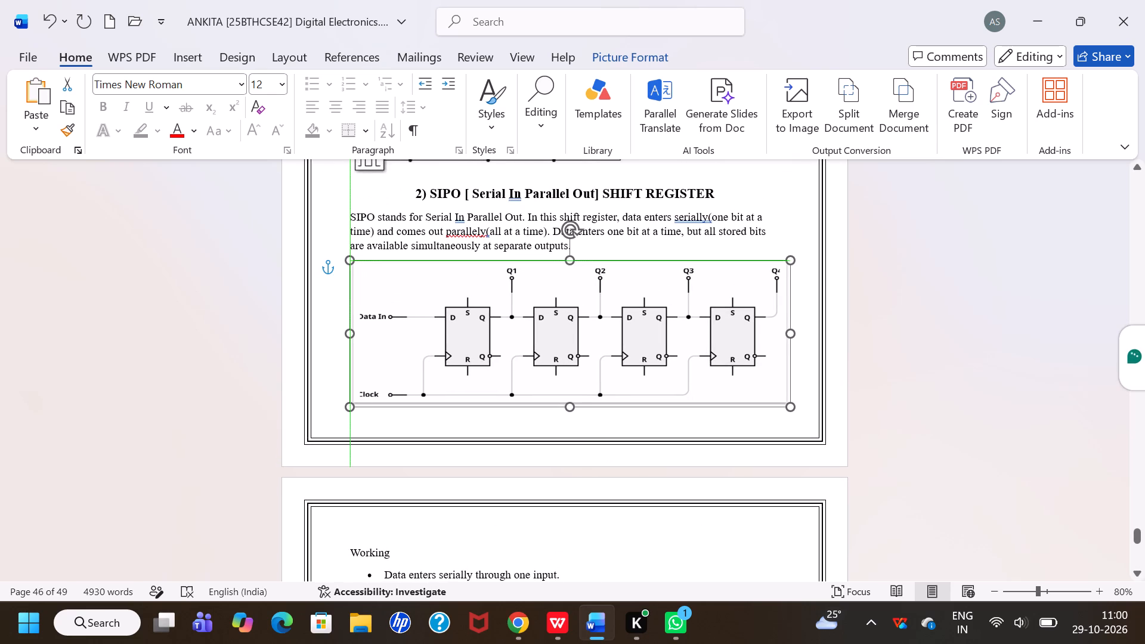
pyautogui.moveTo(337, 327); pyautogui.dragTo(339, 326)
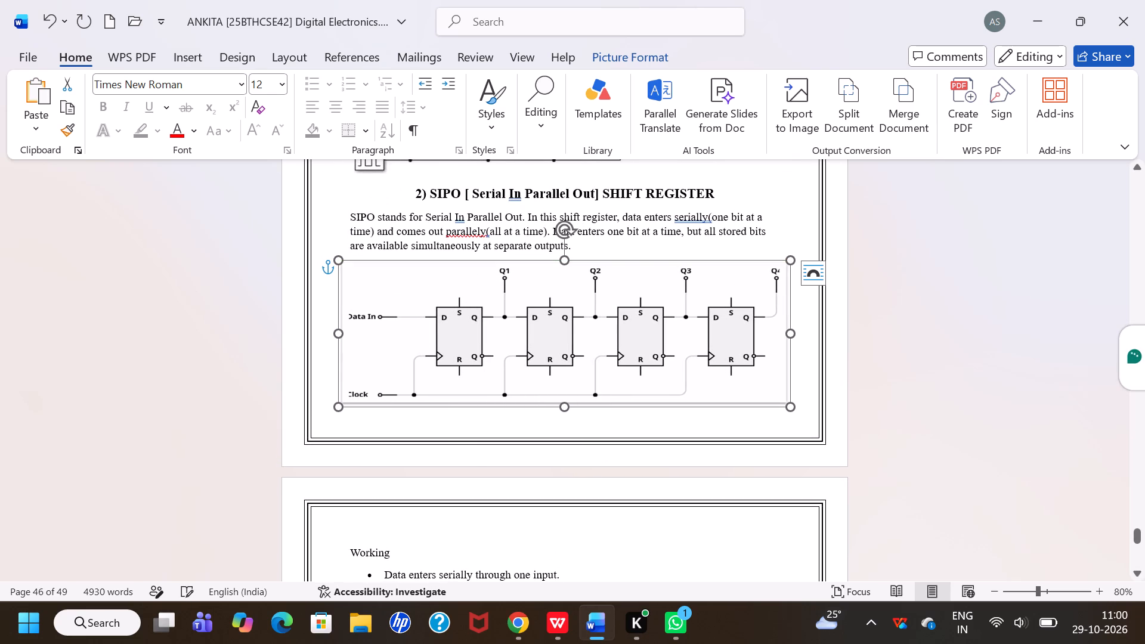
# Delete the empty line between the initial-state sentence and the SISO truth table.
pyautogui.scroll(2, 466, 448)
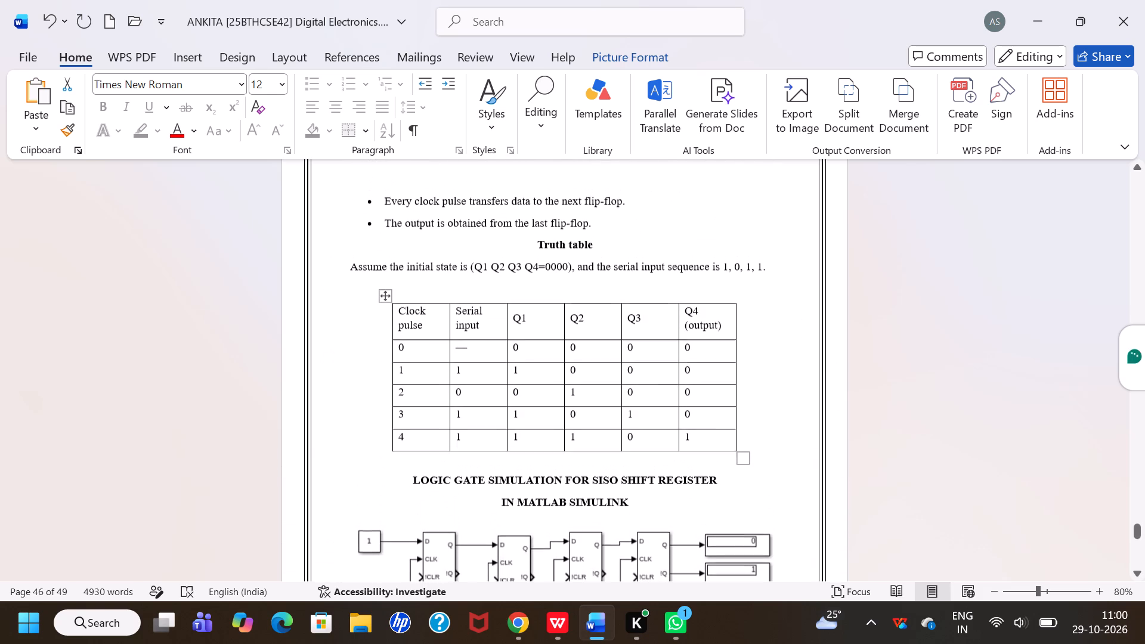
pyautogui.click(465, 296)
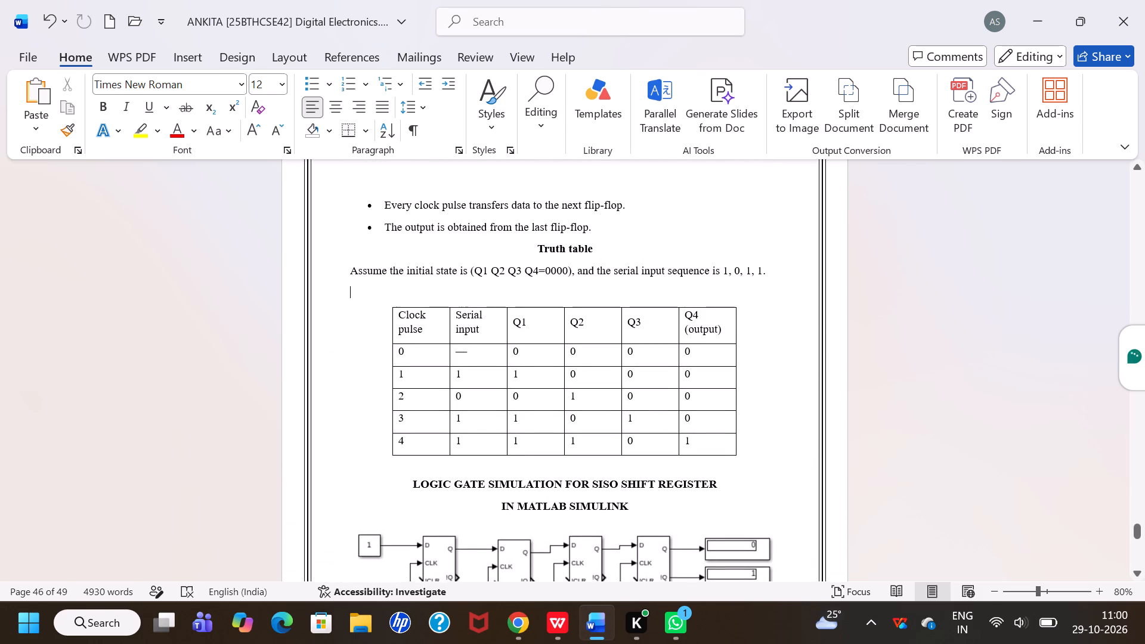
pyautogui.press('BackSpace')
pyautogui.scroll(-3, 440, 294)
pyautogui.scroll(1, 440, 294)
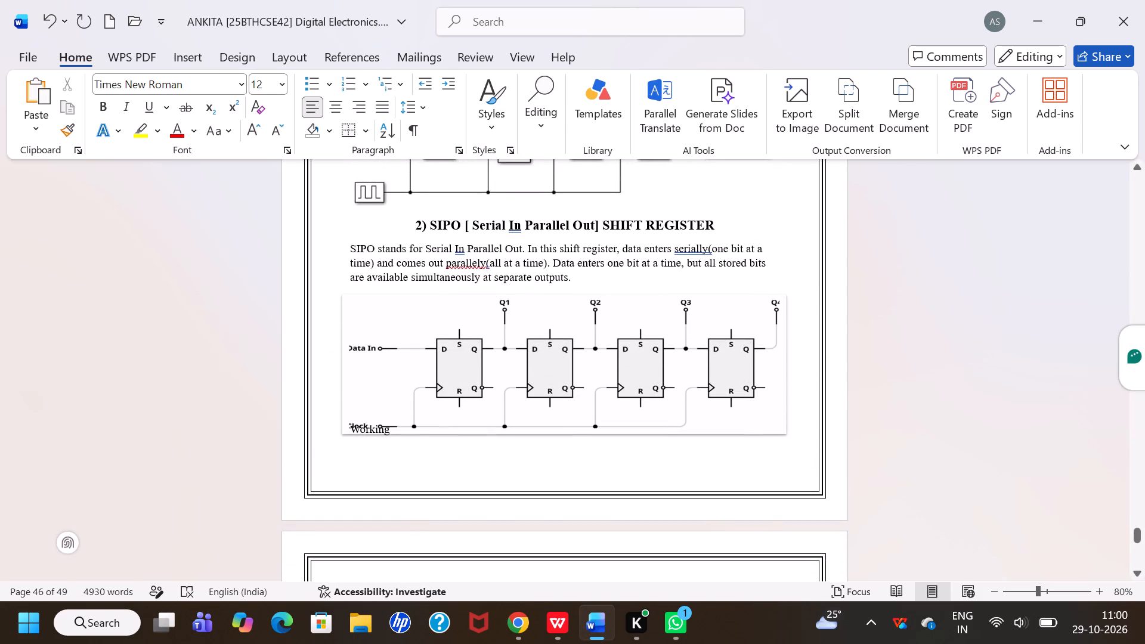
# Format the three introduction paragraphs of Experiment 14 as a bulleted list.
pyautogui.scroll(2, 440, 294)
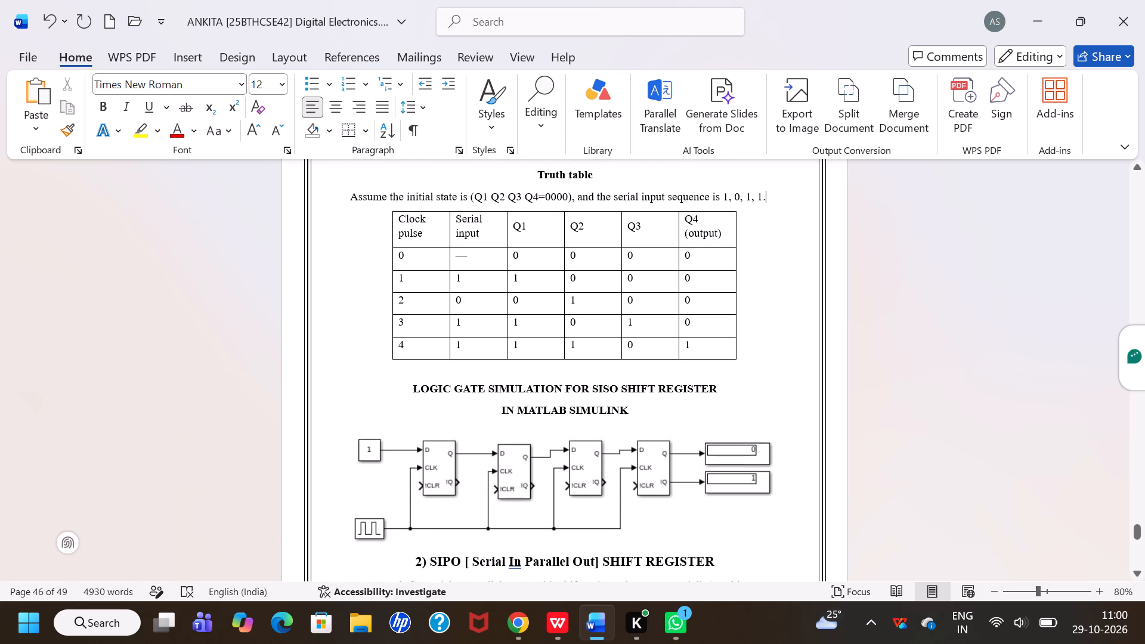
pyautogui.scroll(4, 446, 326)
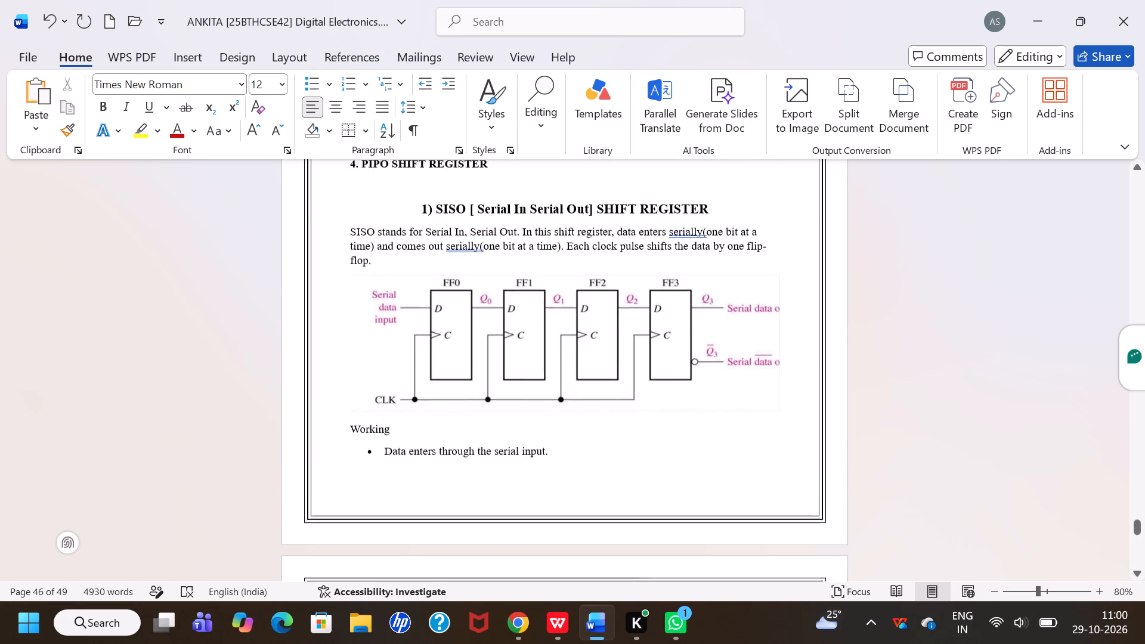
pyautogui.scroll(3, 446, 326)
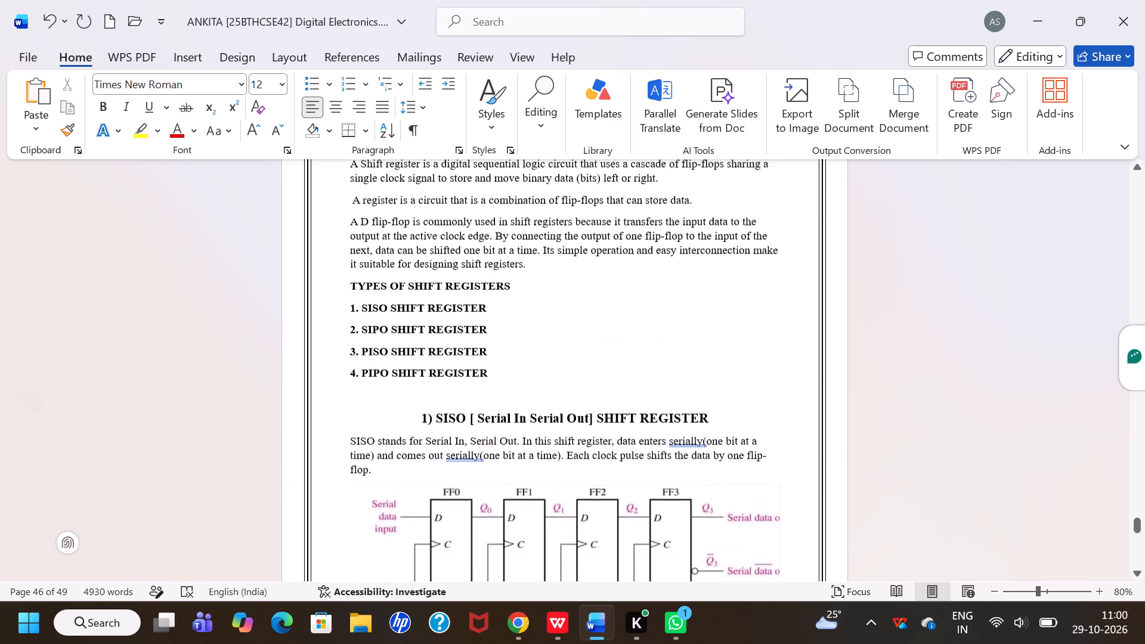
pyautogui.scroll(2, 446, 326)
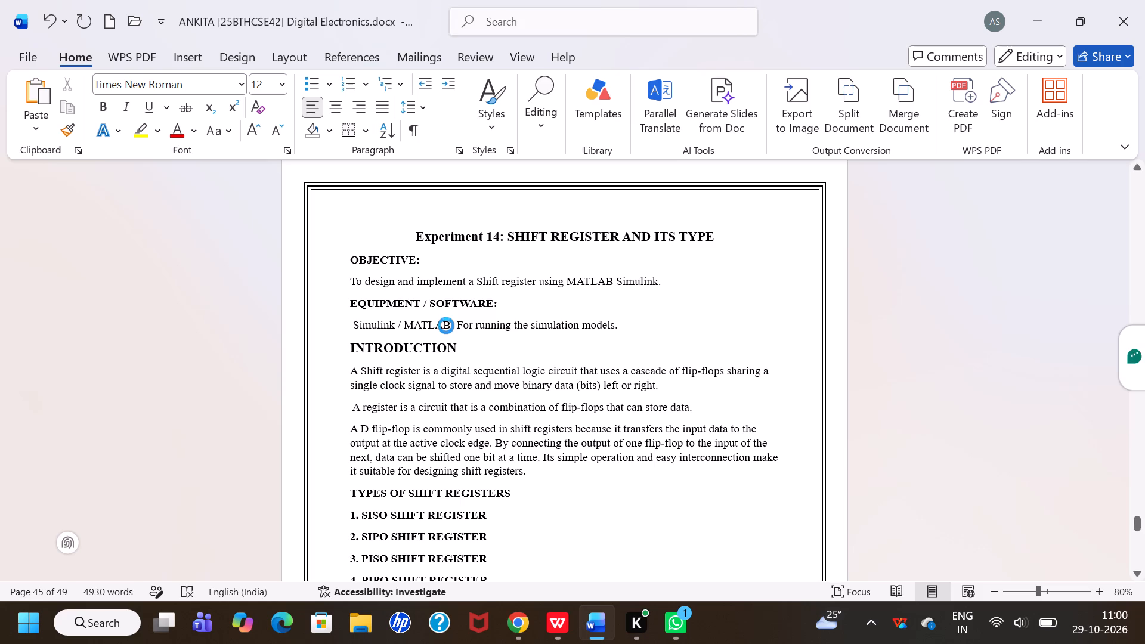
pyautogui.moveTo(345, 373); pyautogui.dragTo(385, 415)
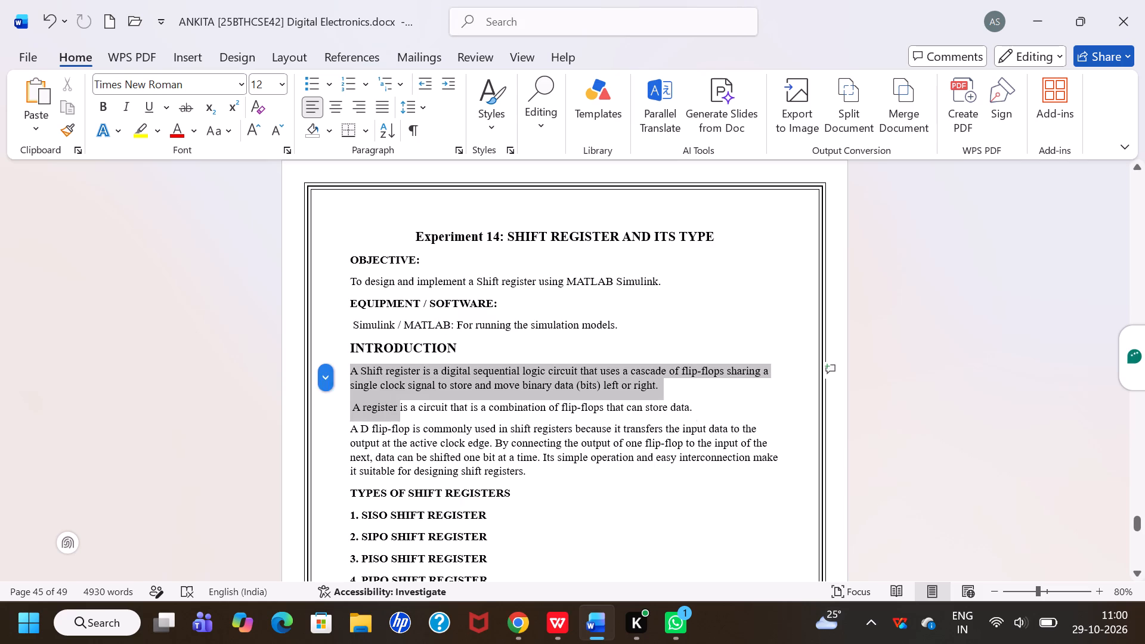
pyautogui.moveTo(385, 415); pyautogui.dragTo(513, 460)
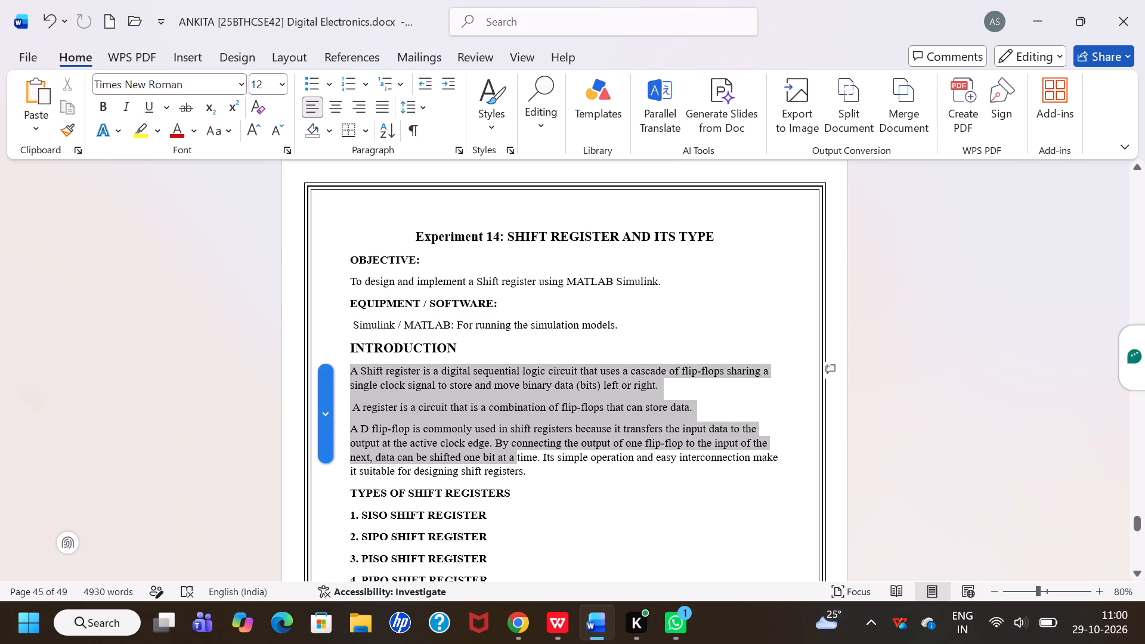
pyautogui.moveTo(513, 460); pyautogui.dragTo(508, 465)
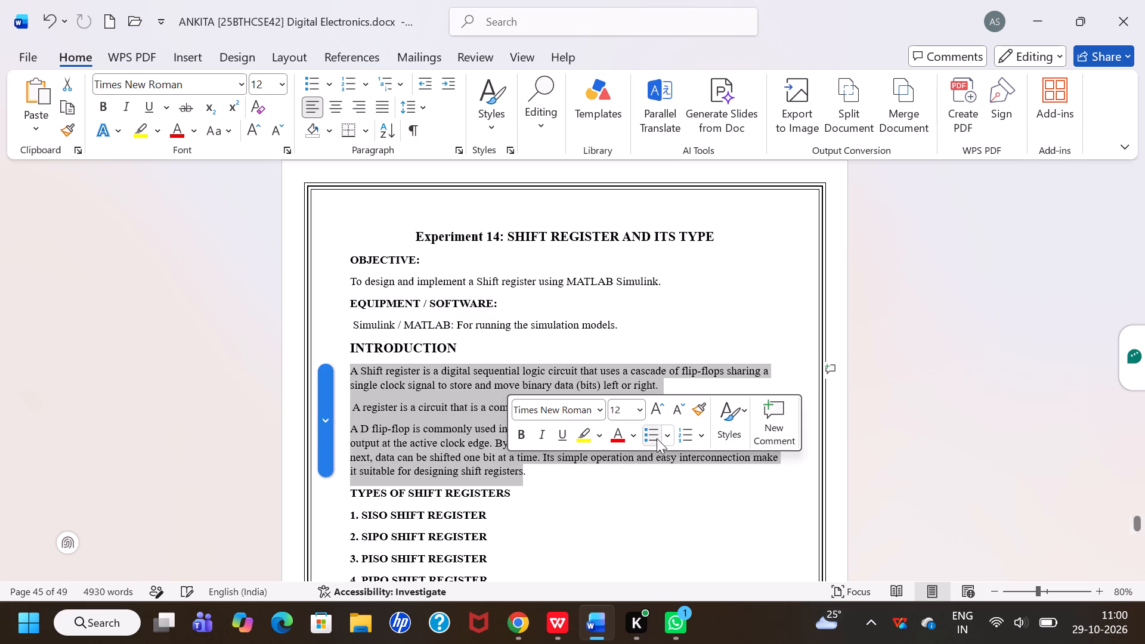
pyautogui.click(659, 435)
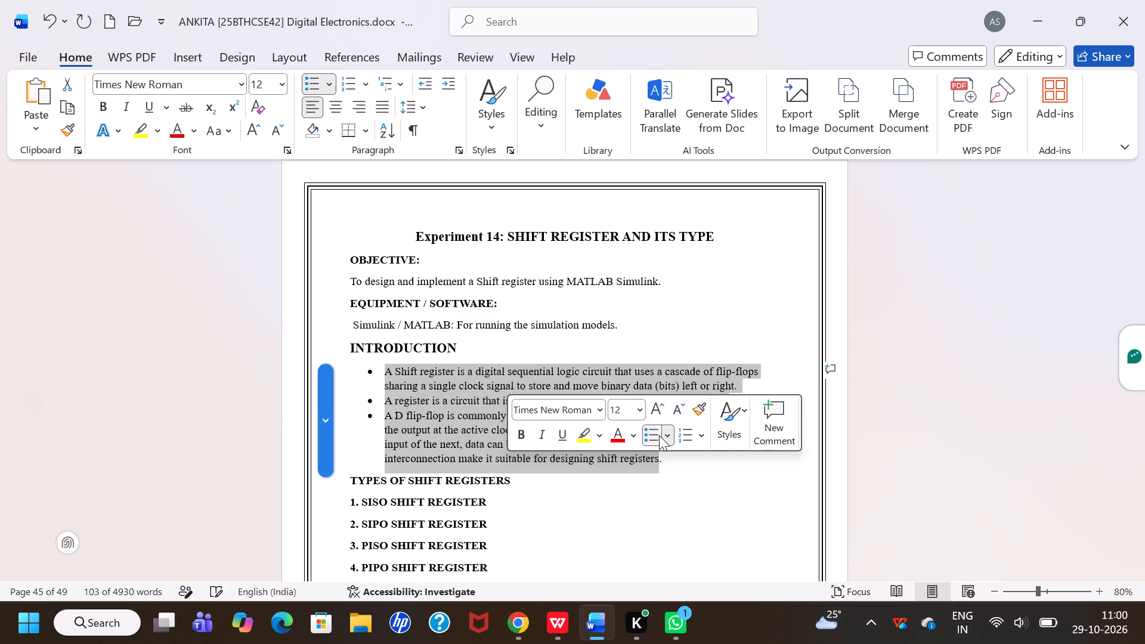
pyautogui.click(649, 504)
# Add one empty line below and two empty lines above Working in the SIPO section, moving it clear of the diagram.
pyautogui.scroll(-2, 649, 504)
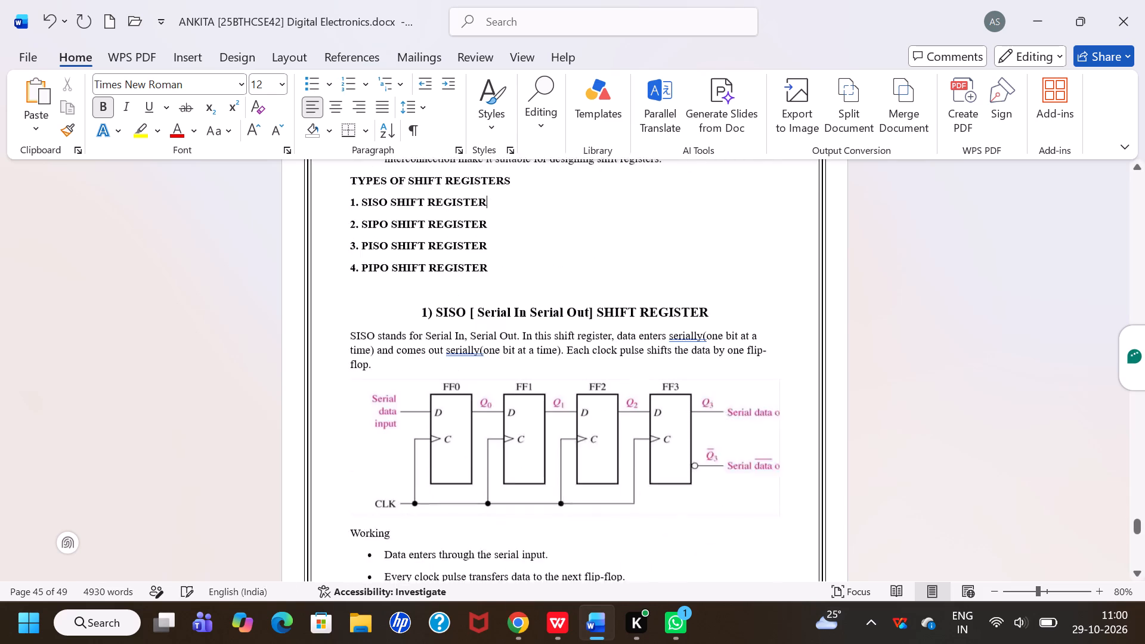
pyautogui.scroll(-2, 649, 504)
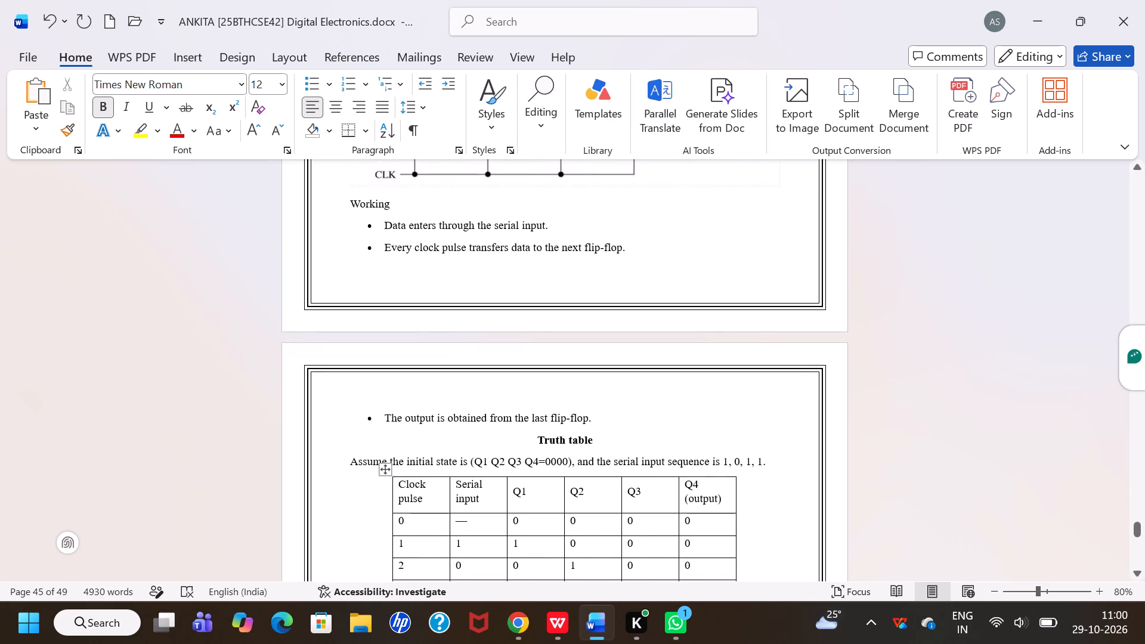
pyautogui.scroll(-3, 649, 504)
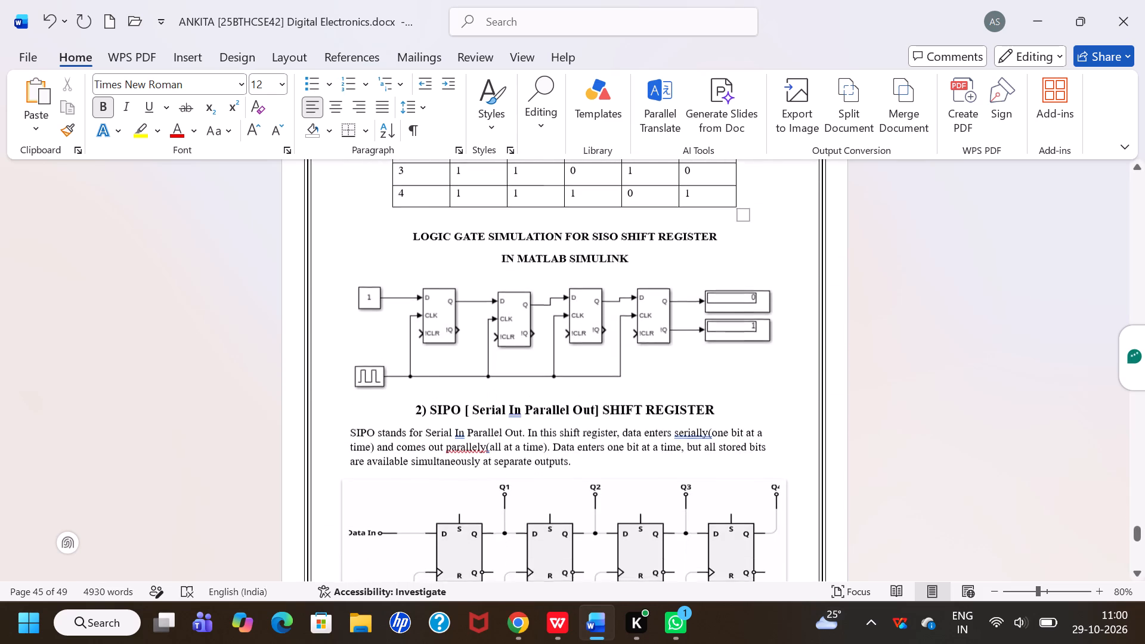
pyautogui.scroll(-1, 649, 504)
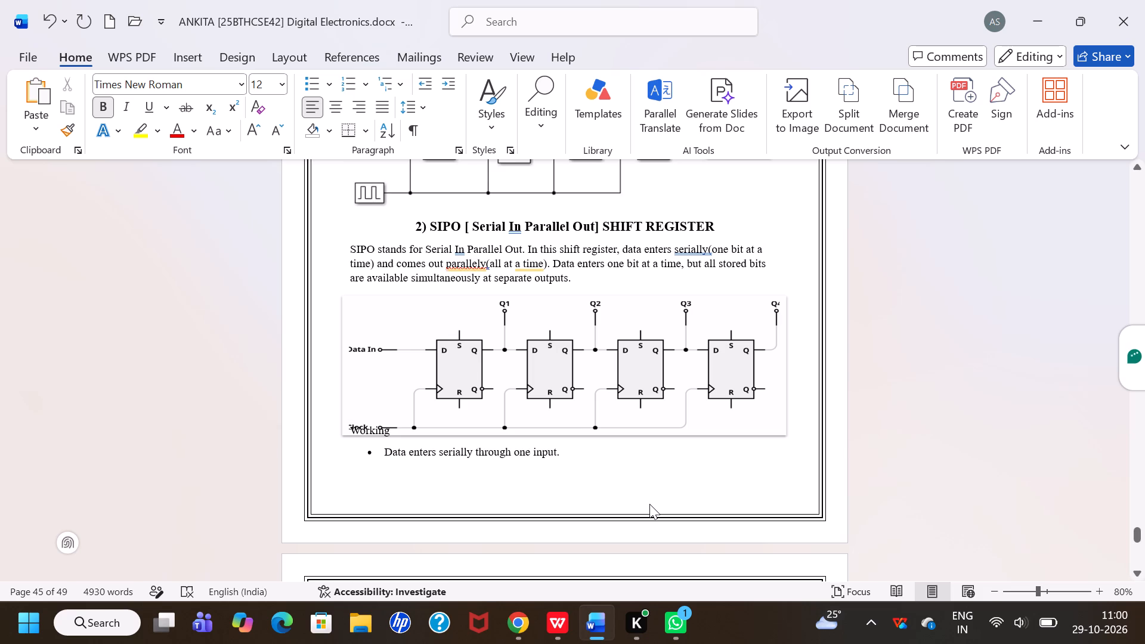
pyautogui.click(365, 450)
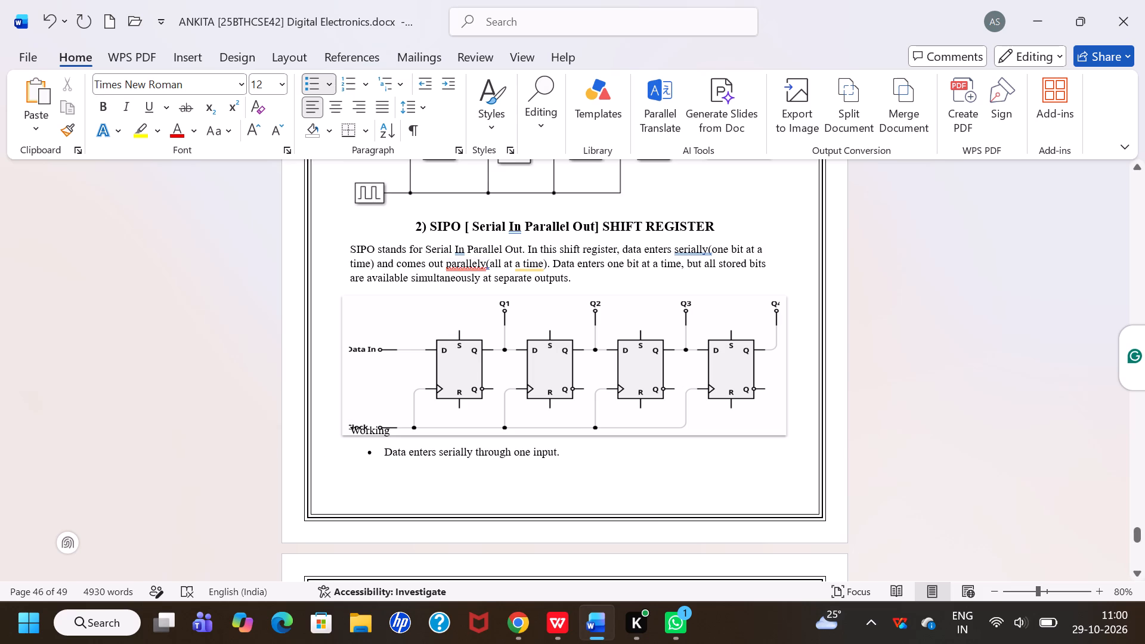
pyautogui.click(800, 429)
pyautogui.click(800, 429)
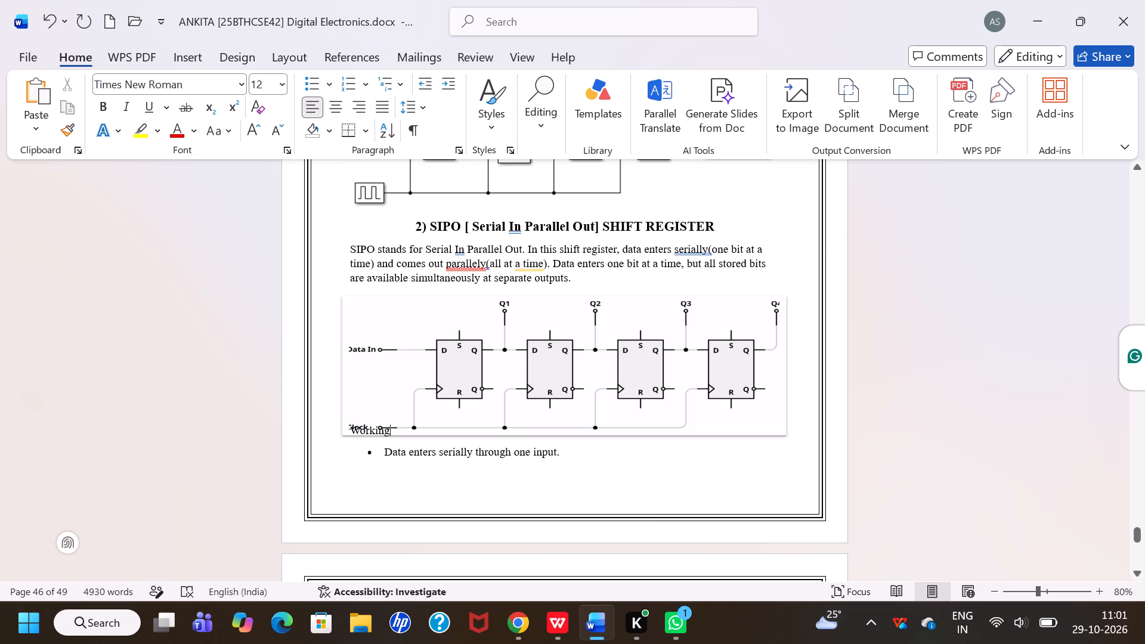
pyautogui.click(795, 425)
pyautogui.press('Return')
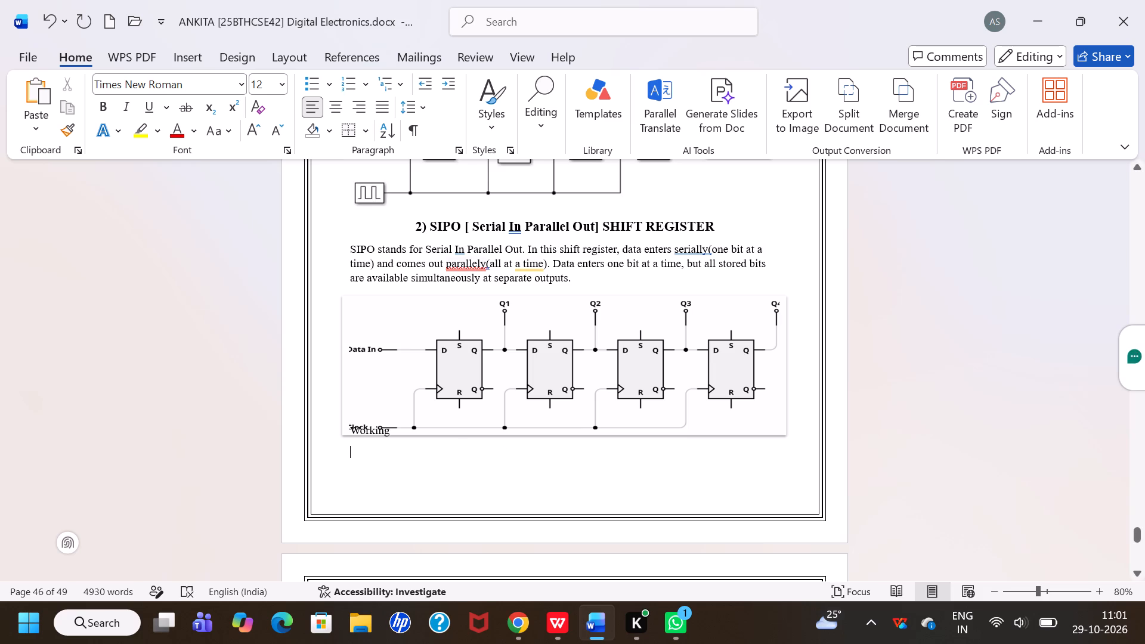
pyautogui.click(348, 430)
pyautogui.press('Return')
pyautogui.press('Return')
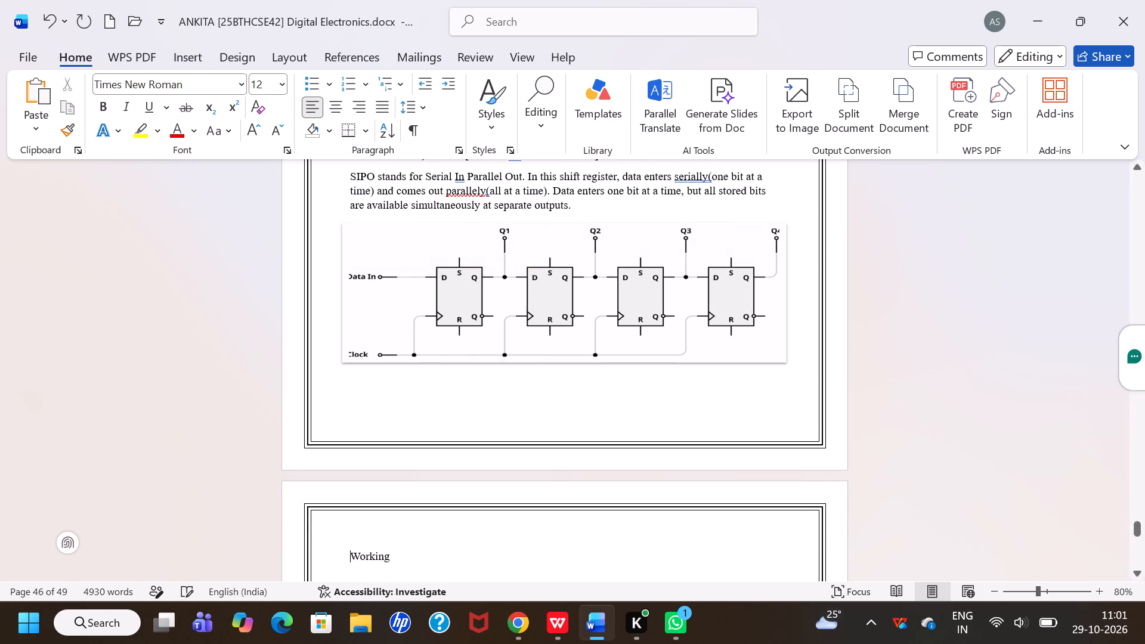
# Nudge the SIPO circuit diagram slightly down to leave a small gap below the SIPO description.
pyautogui.scroll(1, 348, 430)
pyautogui.click(433, 361)
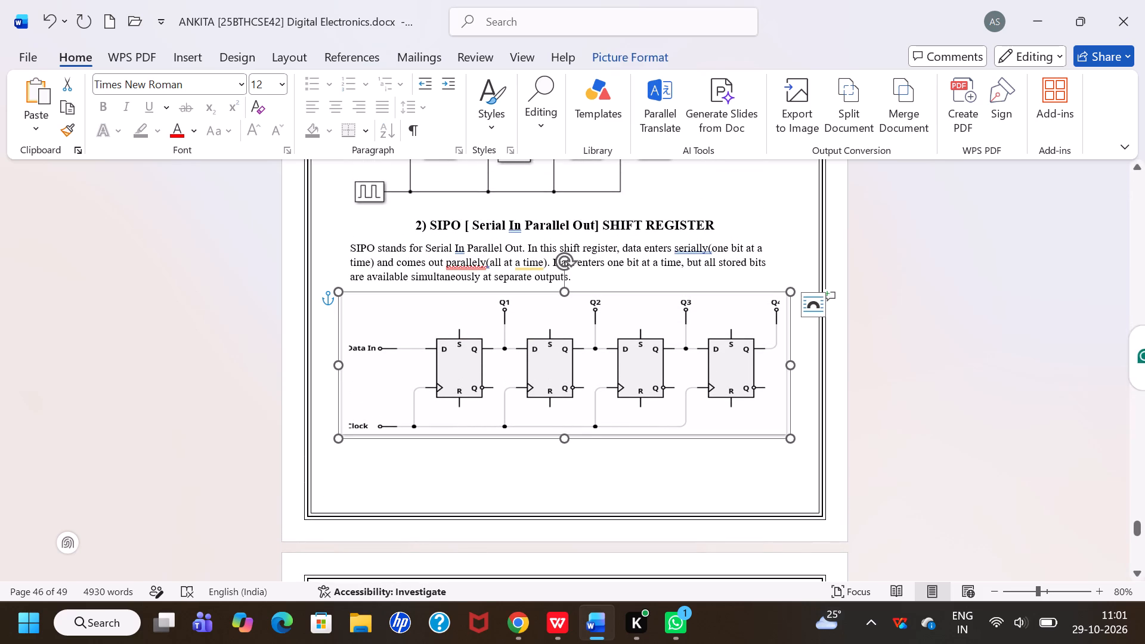
pyautogui.moveTo(433, 361); pyautogui.dragTo(431, 367)
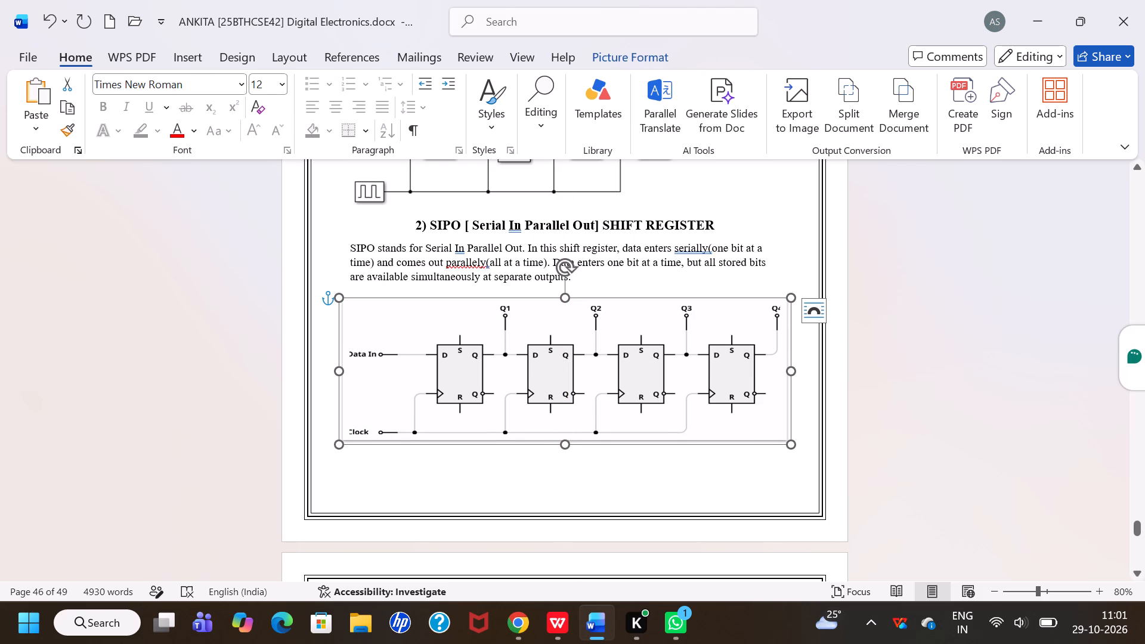
pyautogui.click(441, 473)
# Delete the empty line between Working and its bullet list in the SIPO section.
pyautogui.scroll(-1, 441, 473)
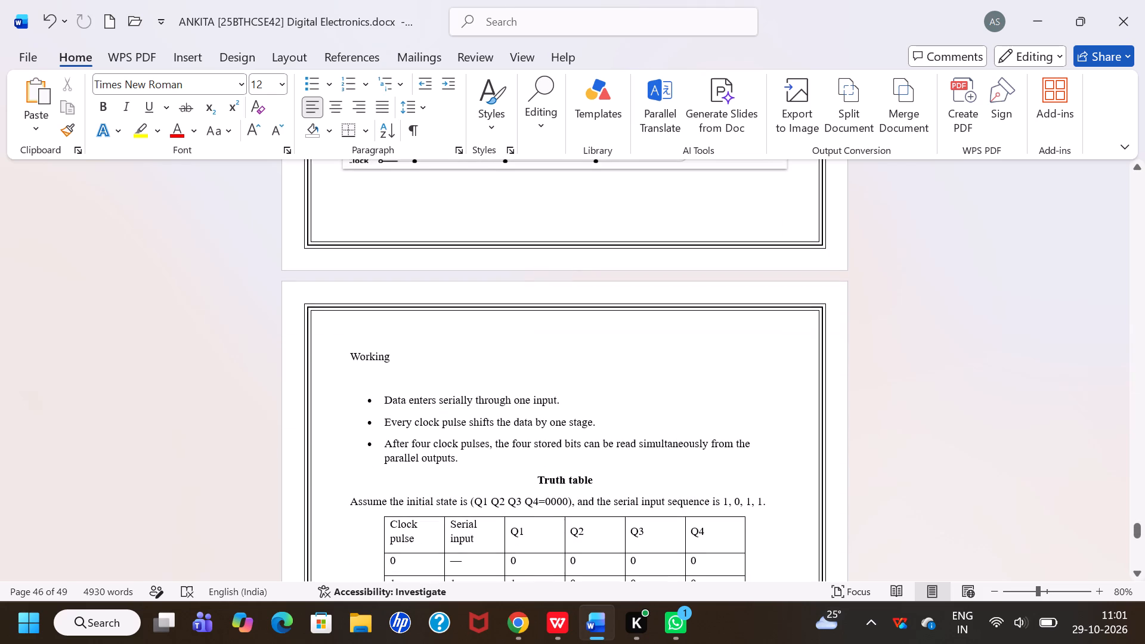
pyautogui.click(366, 376)
pyautogui.press('BackSpace')
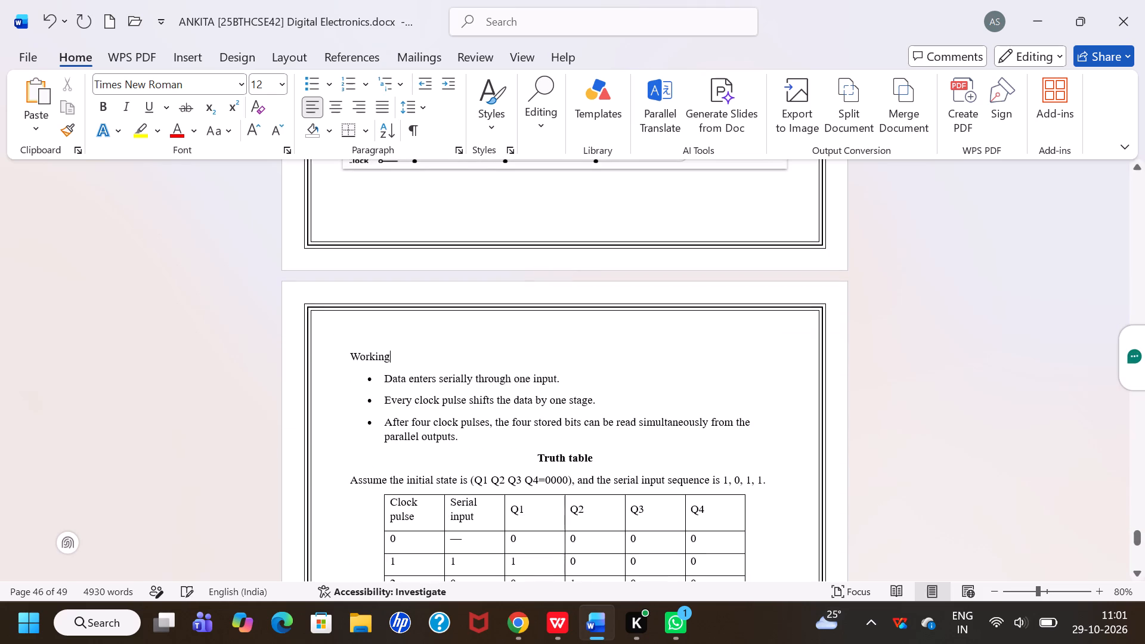
# Copy the two-line LOGIC GATE SIMULATION FOR SISO SHIFT REGISTER IN MATLAB SIMULINK heading to the empty line below the SIPO truth table note.
pyautogui.scroll(-4, 366, 376)
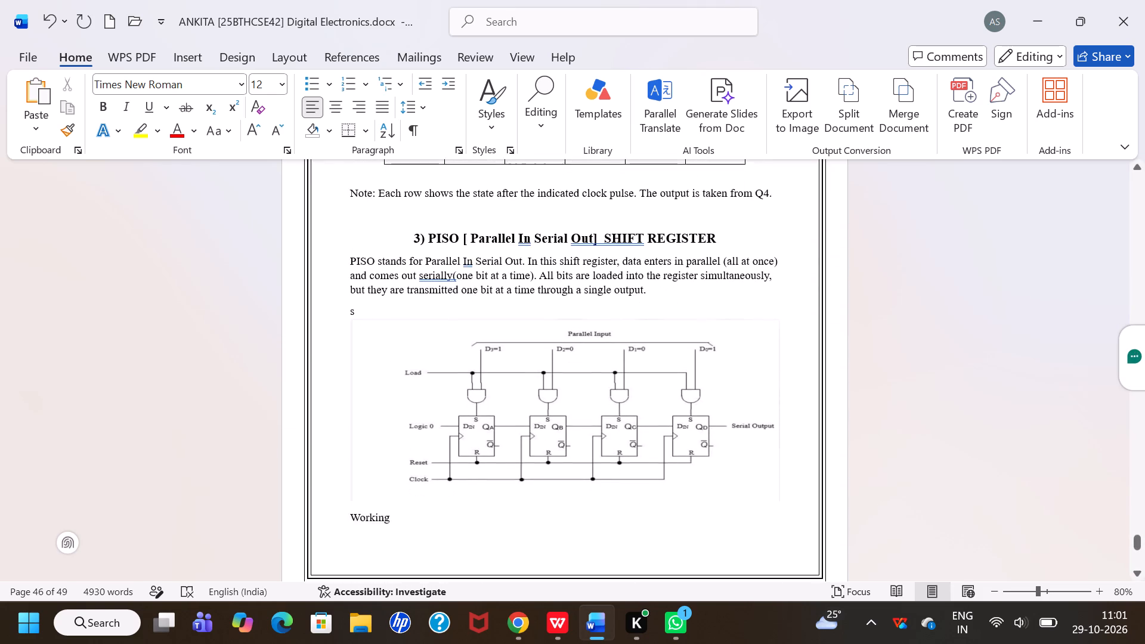
pyautogui.scroll(-1, 366, 376)
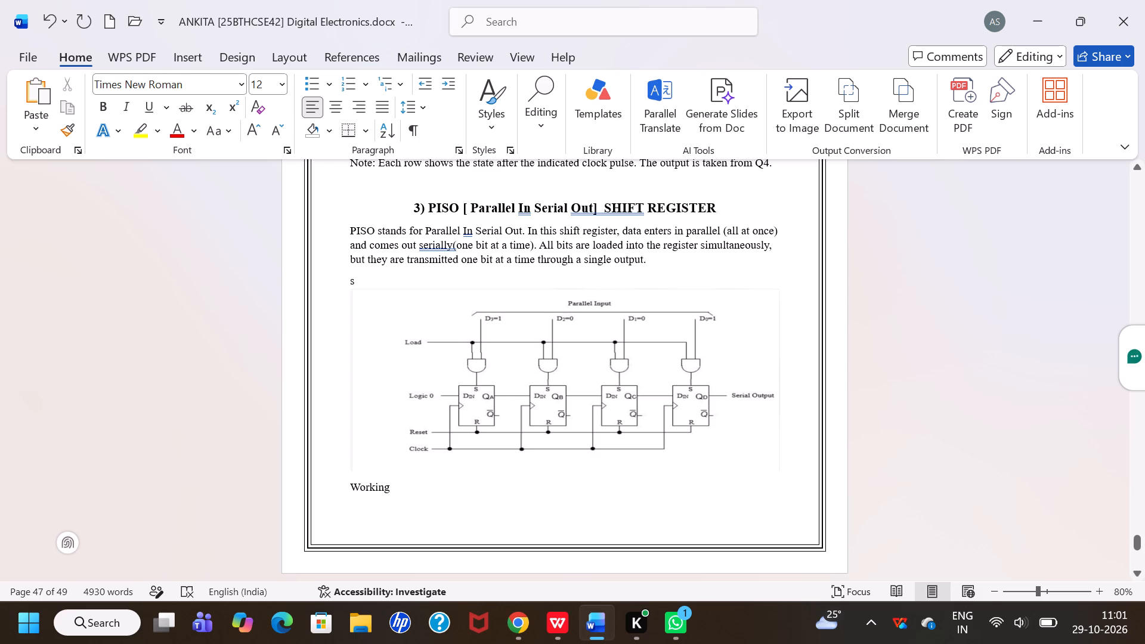
pyautogui.scroll(1, 543, 425)
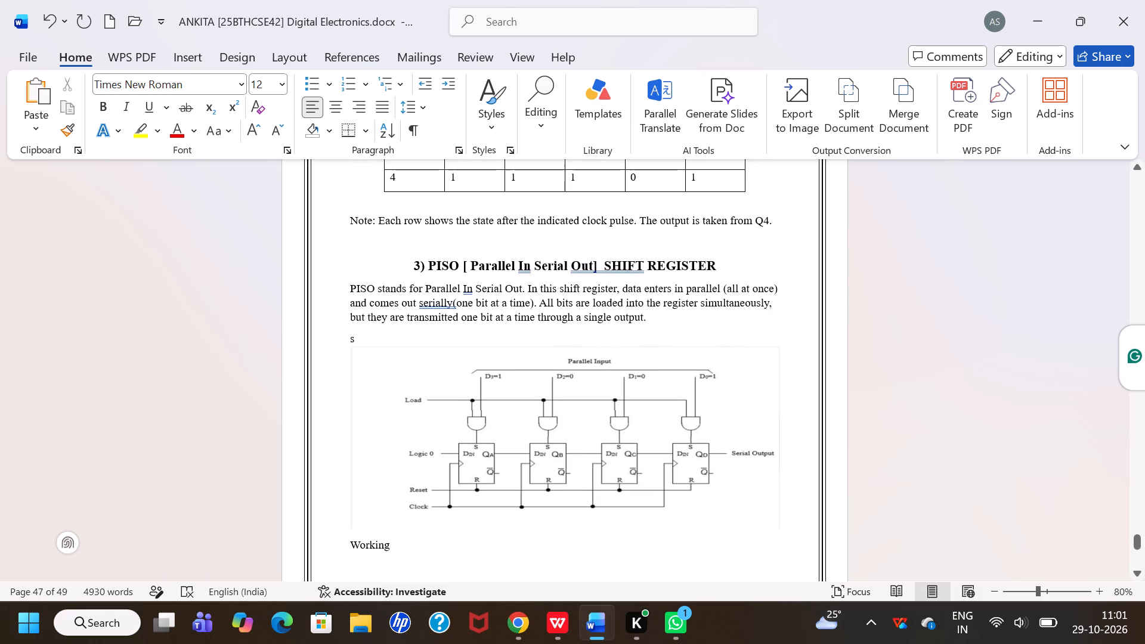
pyautogui.click(543, 425)
pyautogui.scroll(3, 543, 425)
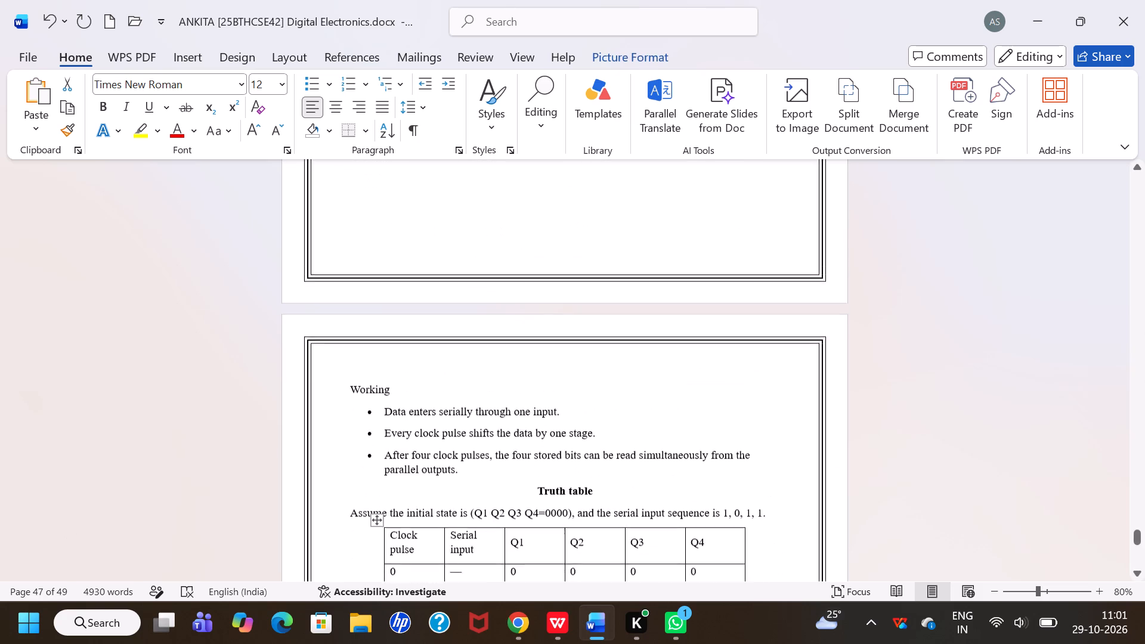
pyautogui.scroll(3, 543, 425)
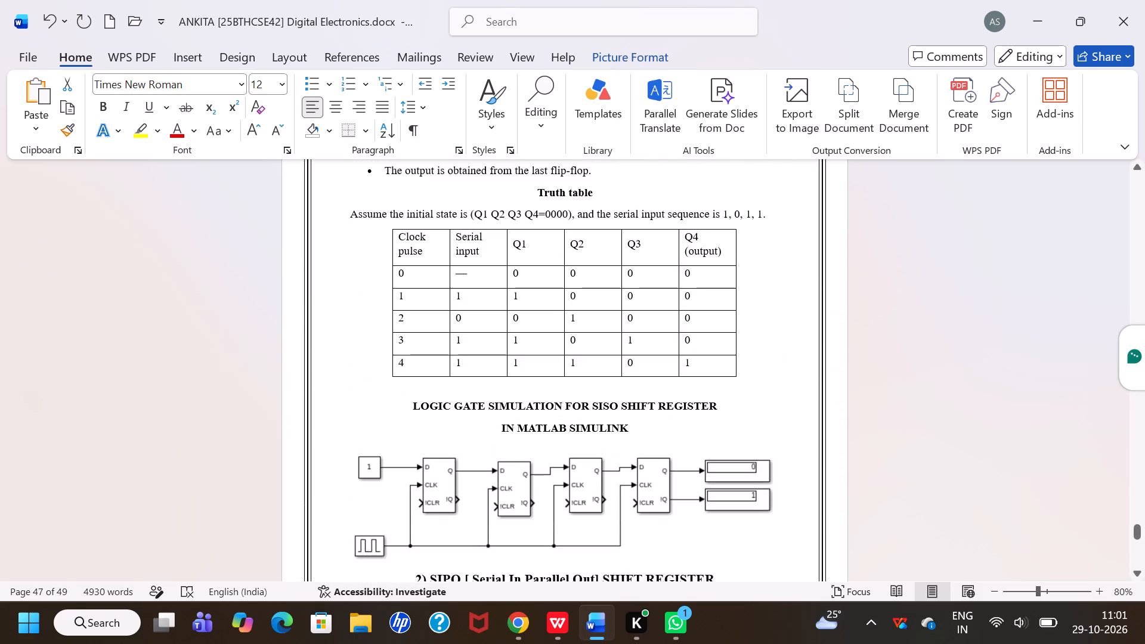
pyautogui.tripleClick(544, 437)
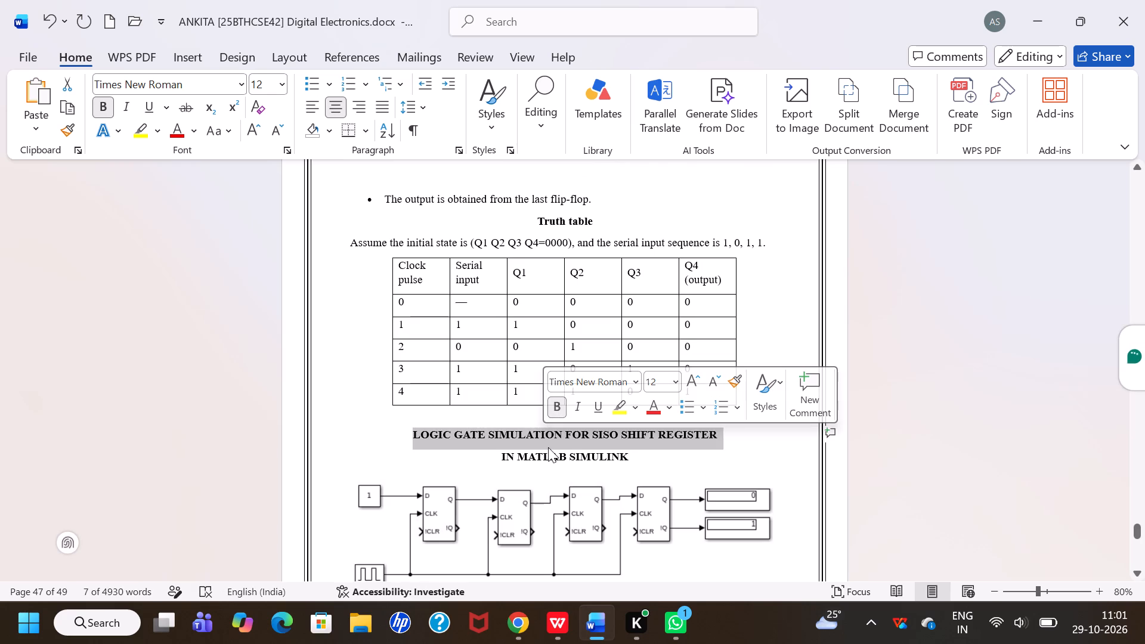
pyautogui.click(548, 447)
pyautogui.moveTo(416, 434); pyautogui.dragTo(626, 457)
pyautogui.hotkey('ctrl', 'c')
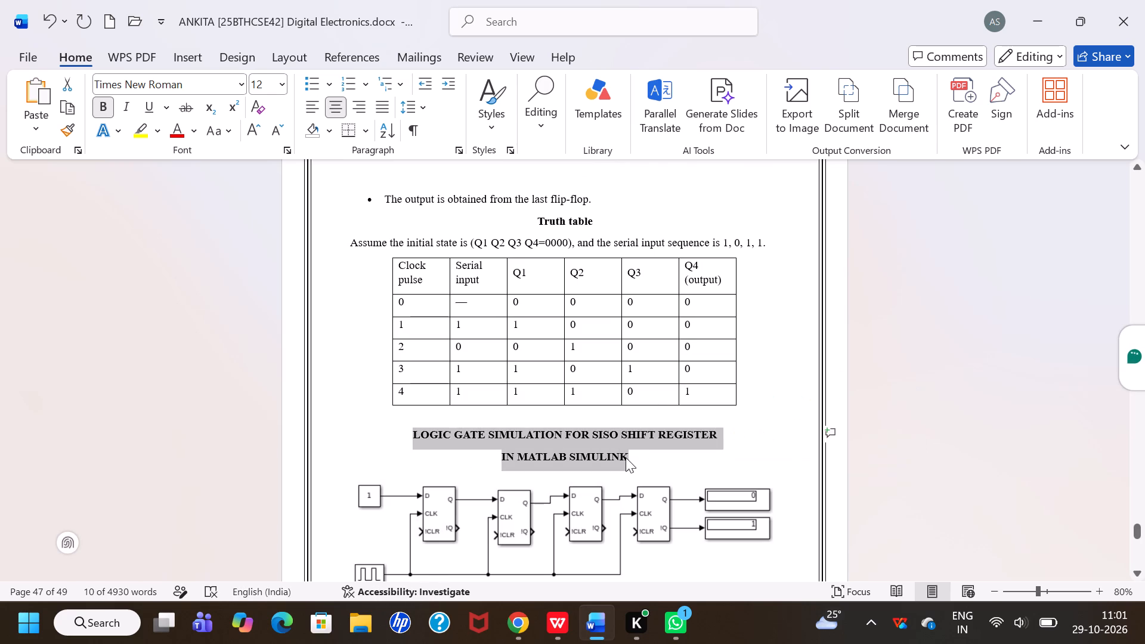
pyautogui.scroll(-4, 626, 457)
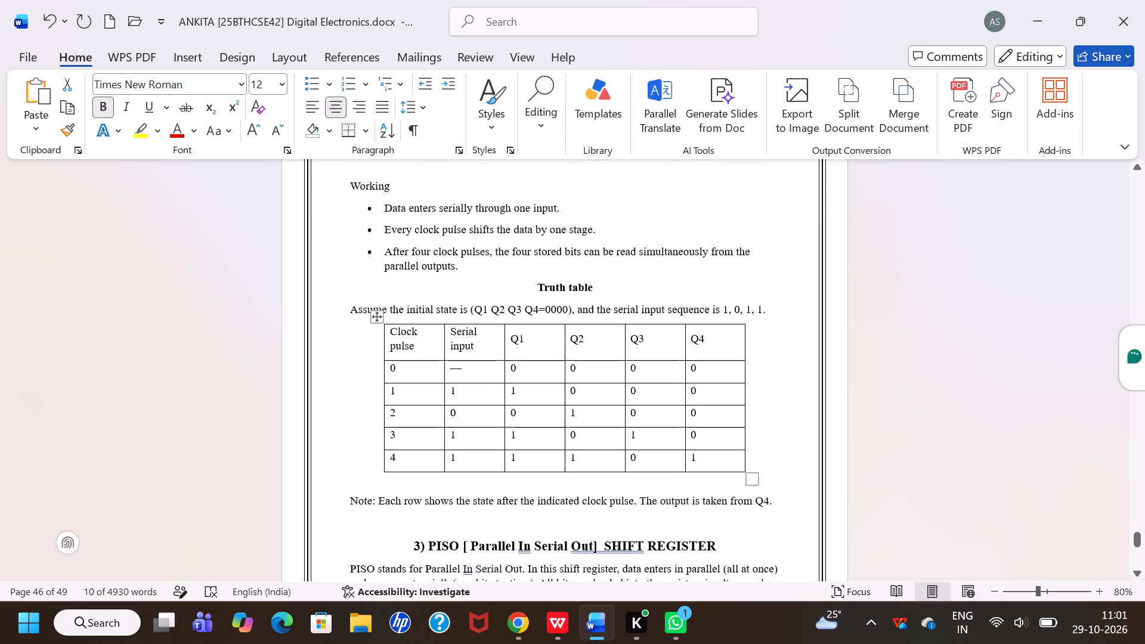
pyautogui.scroll(-1, 626, 457)
pyautogui.click(774, 435)
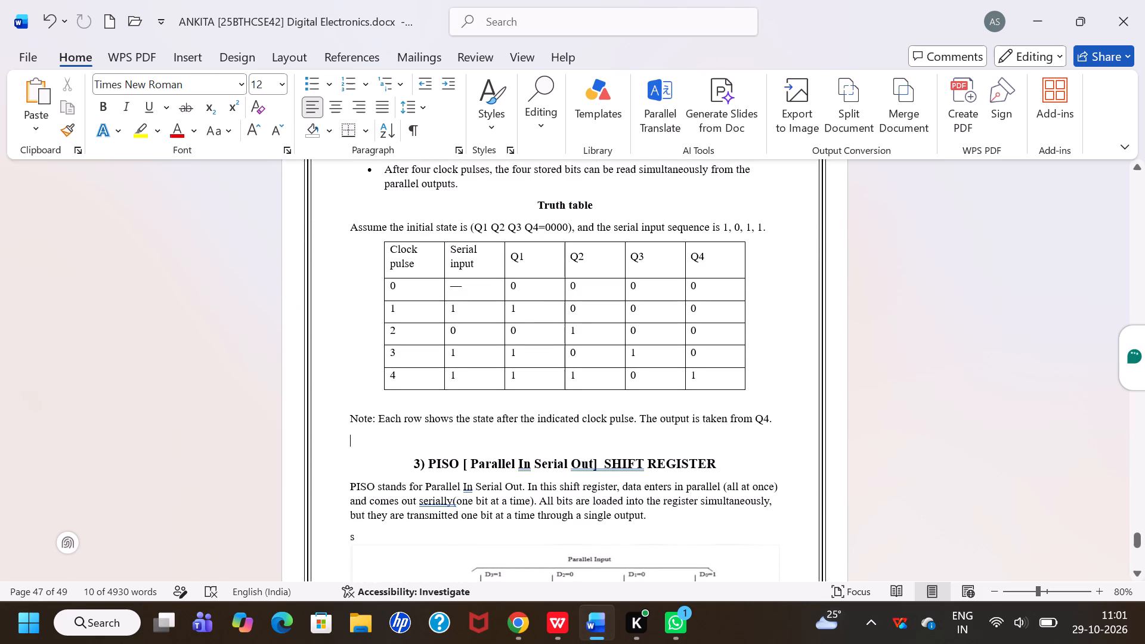
pyautogui.hotkey('ctrl', 'v')
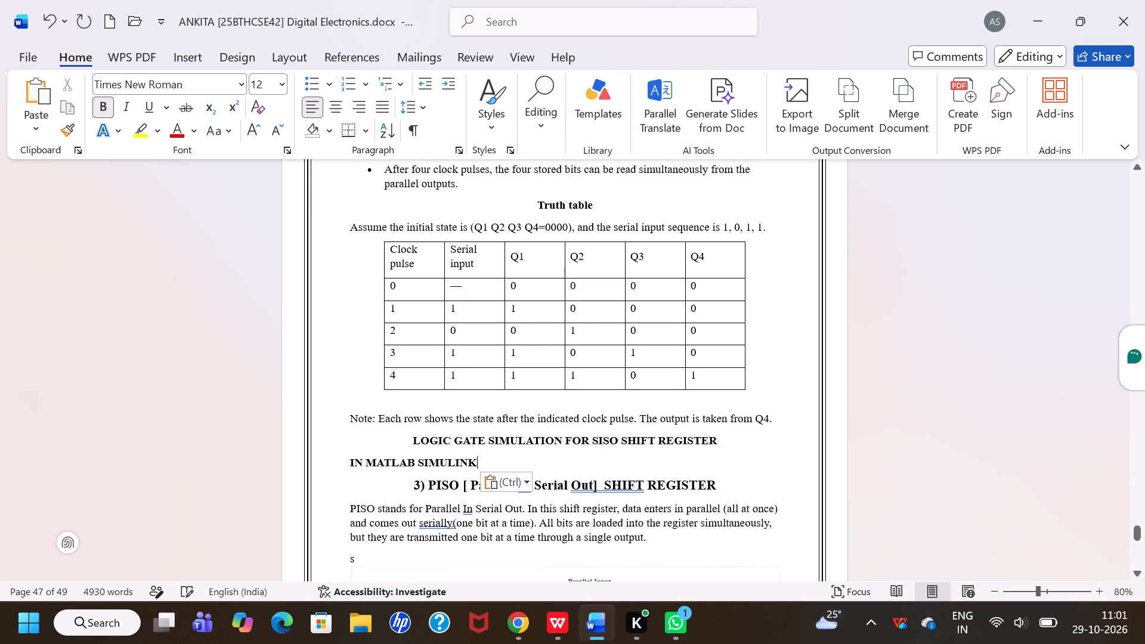
# Centre both lines of the copied simulation heading below the SIPO truth table note.
pyautogui.tripleClick(629, 442)
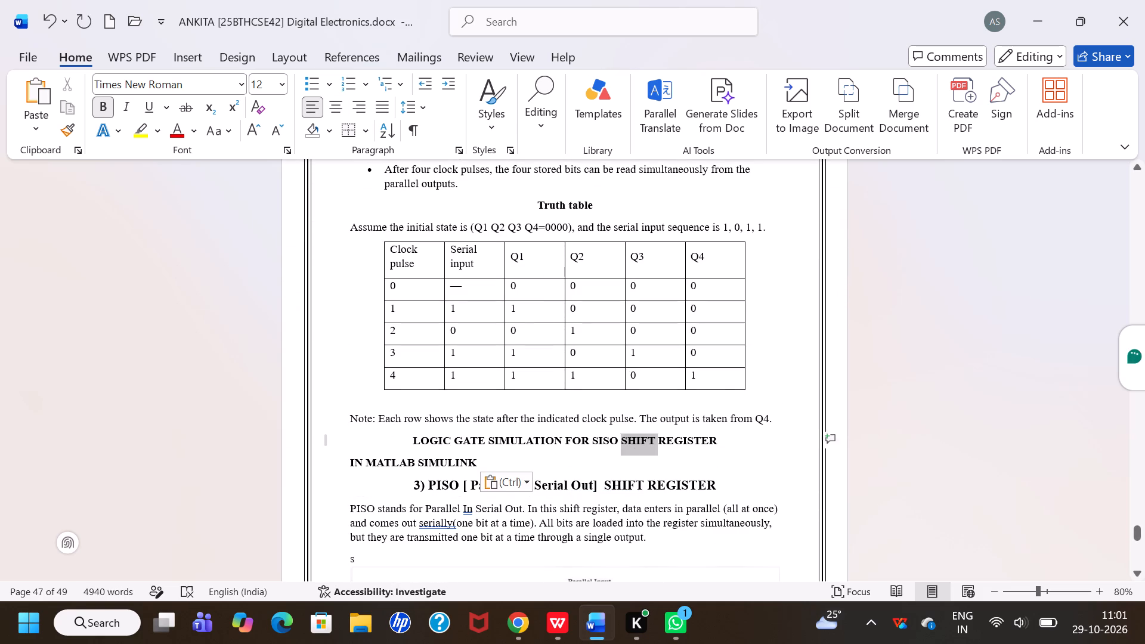
pyautogui.click(629, 442)
pyautogui.moveTo(629, 442); pyautogui.dragTo(617, 442)
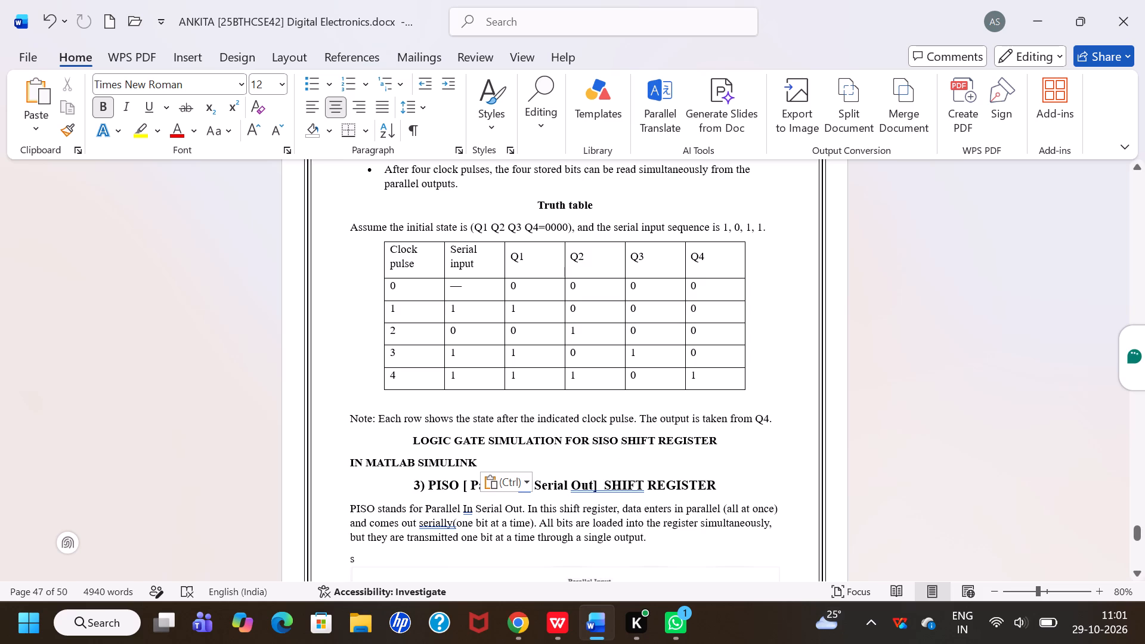
pyautogui.moveTo(409, 444); pyautogui.dragTo(481, 465)
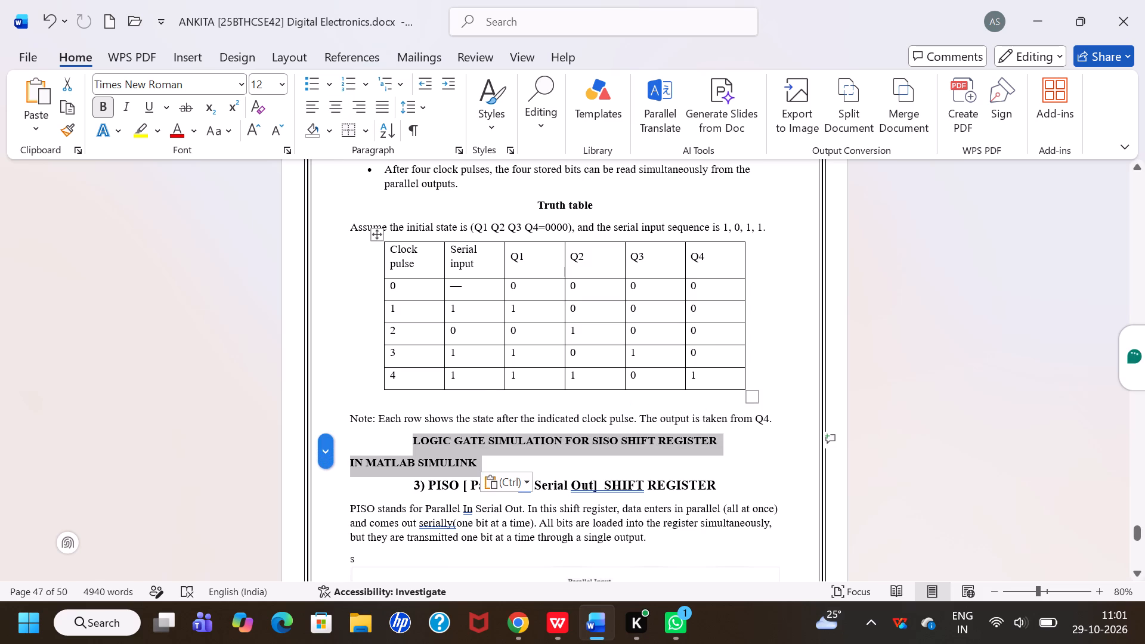
pyautogui.click(326, 104)
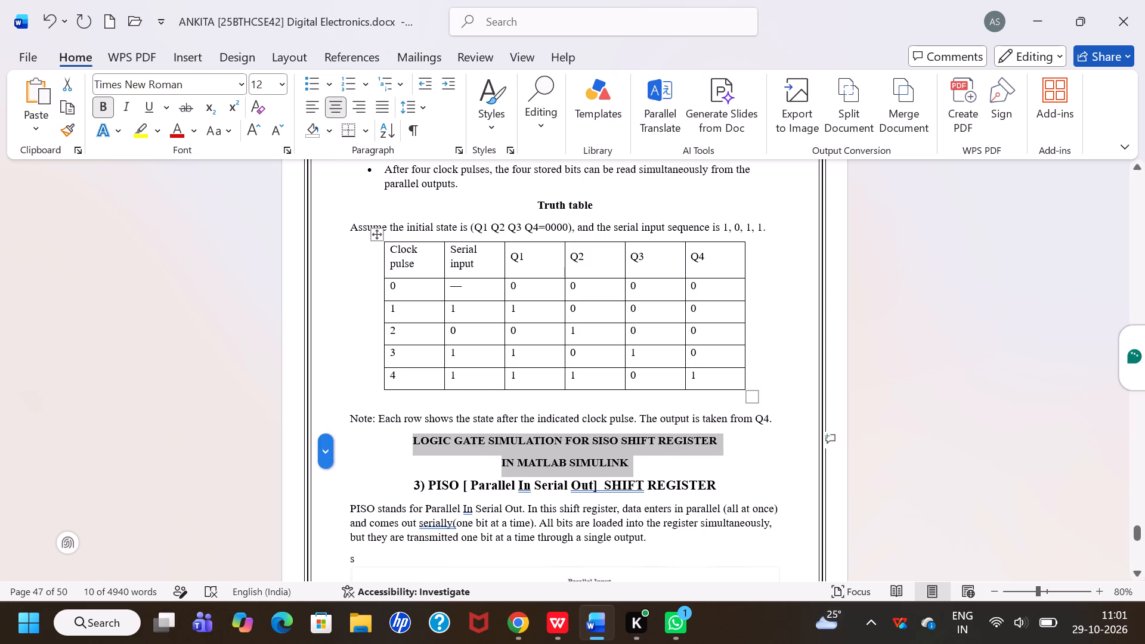
# Change SISO to SIPO in the copied simulation heading.
pyautogui.click(615, 436)
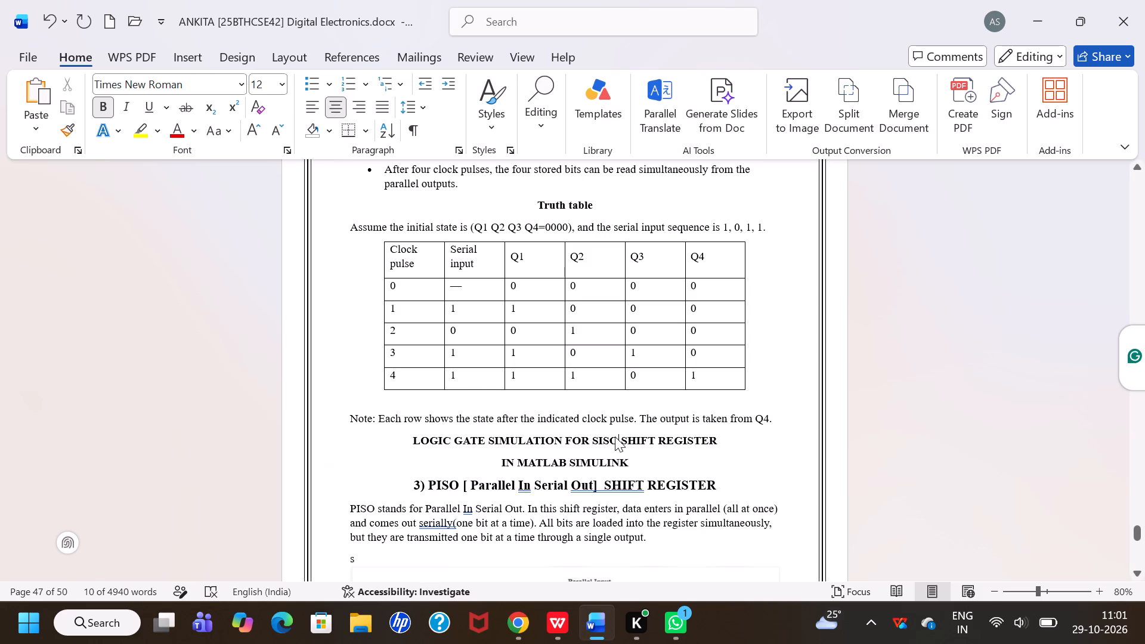
pyautogui.press('BackSpace')
pyautogui.press('BackSpace')
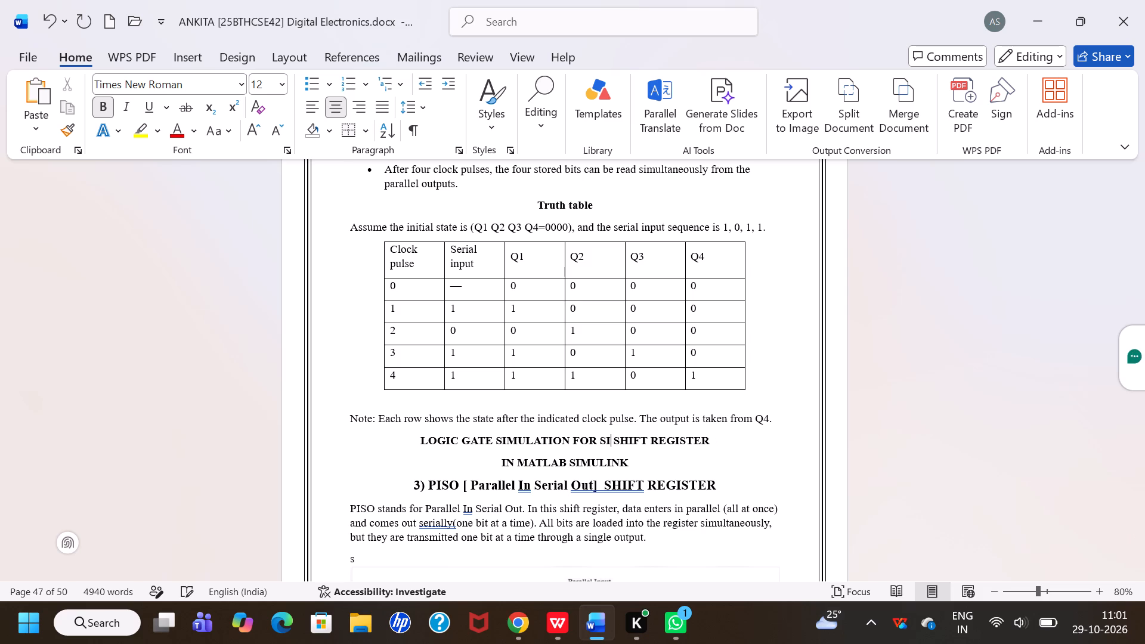
pyautogui.write('PO')
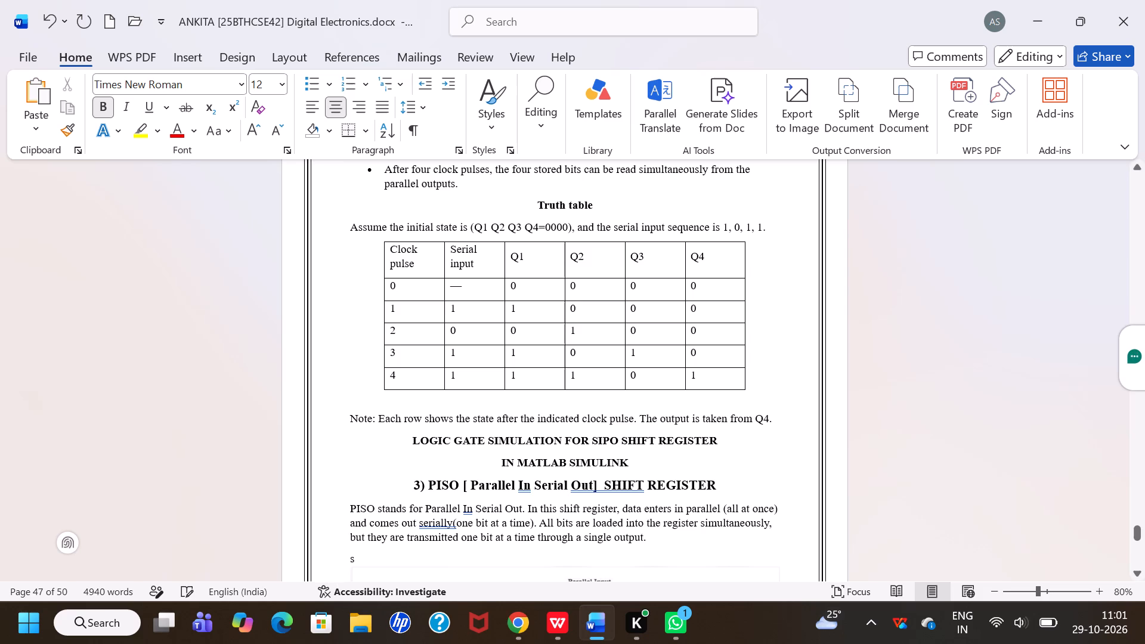
# Add 13 empty lines below the SIPO simulation heading, pushing the PISO section onto the next page.
pyautogui.click(651, 465)
pyautogui.press('Return')
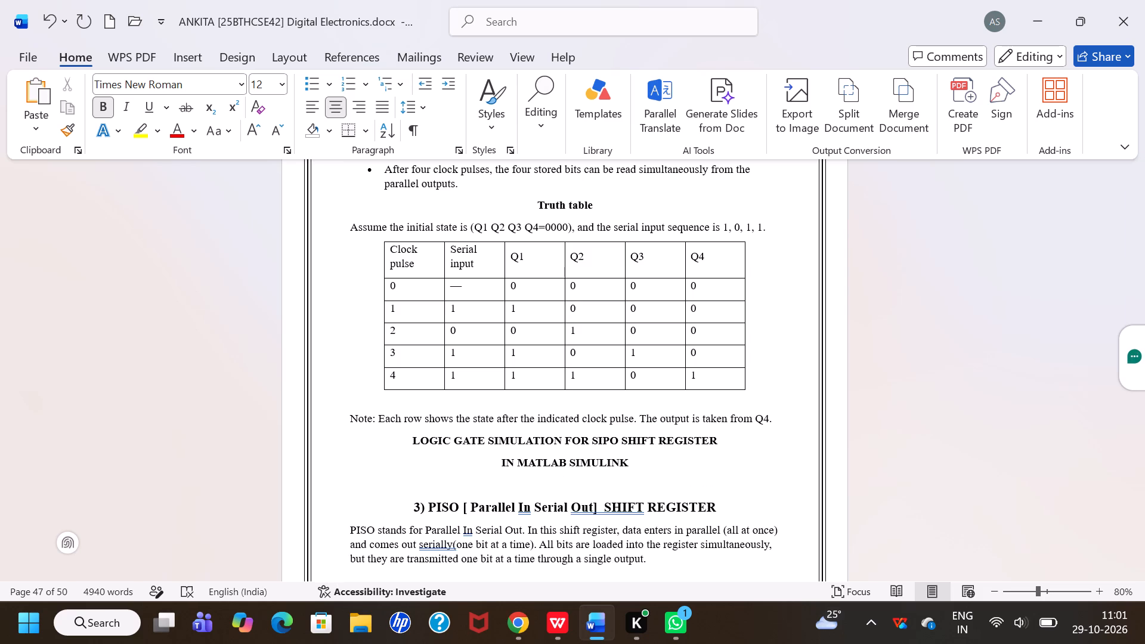
pyautogui.scroll(-2, 651, 465)
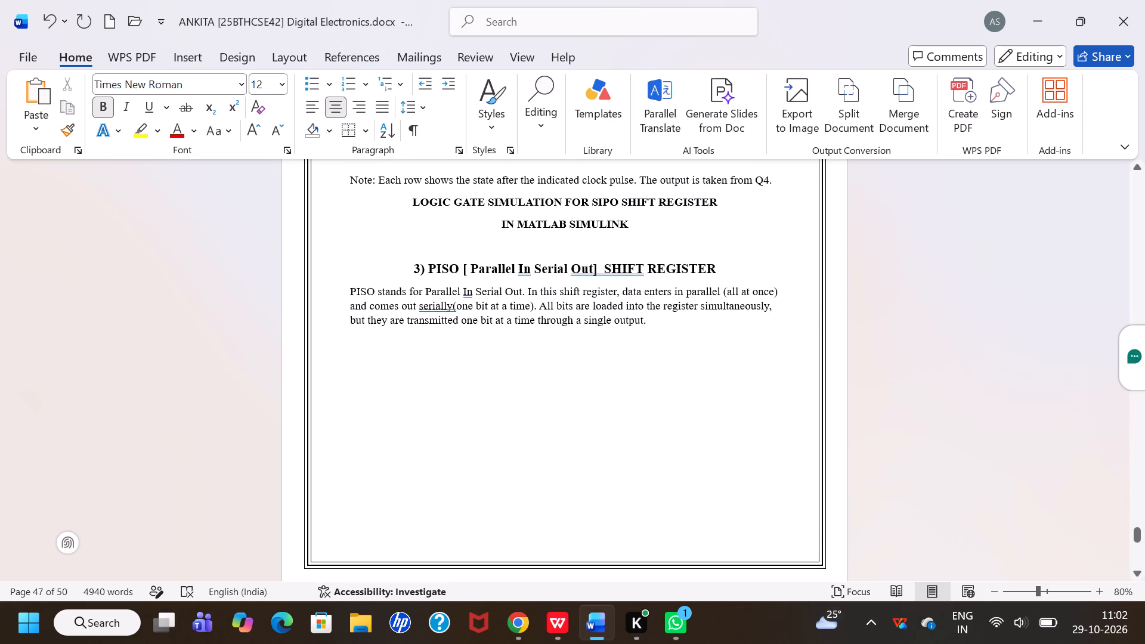
pyautogui.press('Return')
pyautogui.press('Return')
pyautogui.press('Return')
pyautogui.press('Return')
pyautogui.press('Return')
pyautogui.press('Return')
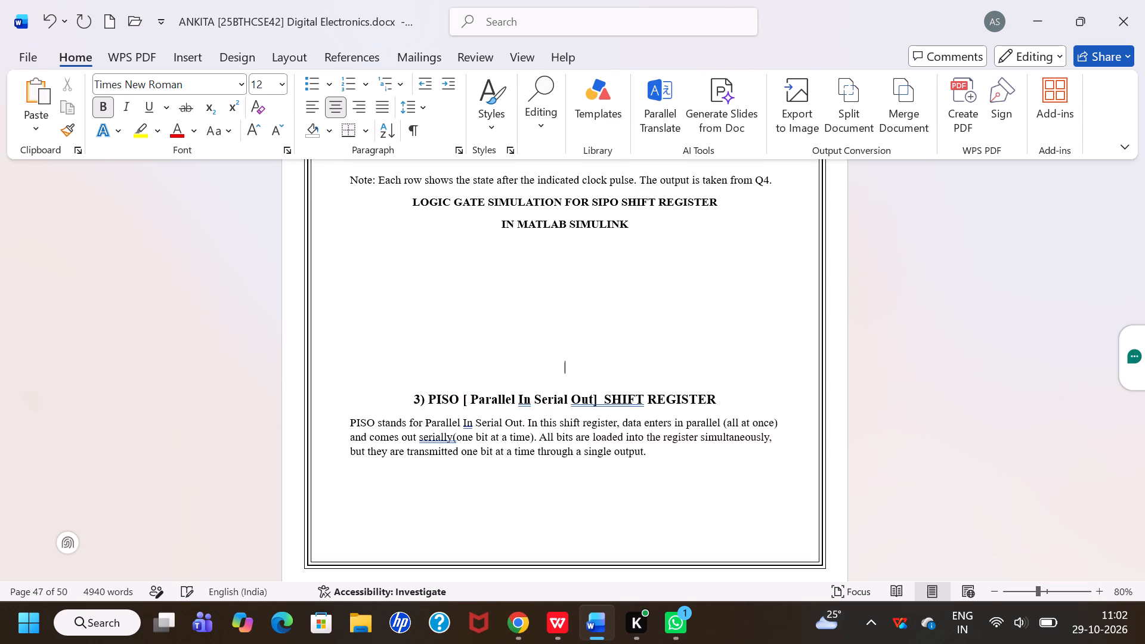
pyautogui.press('Return')
pyautogui.press('Return')
pyautogui.press('Return')
pyautogui.press('Return')
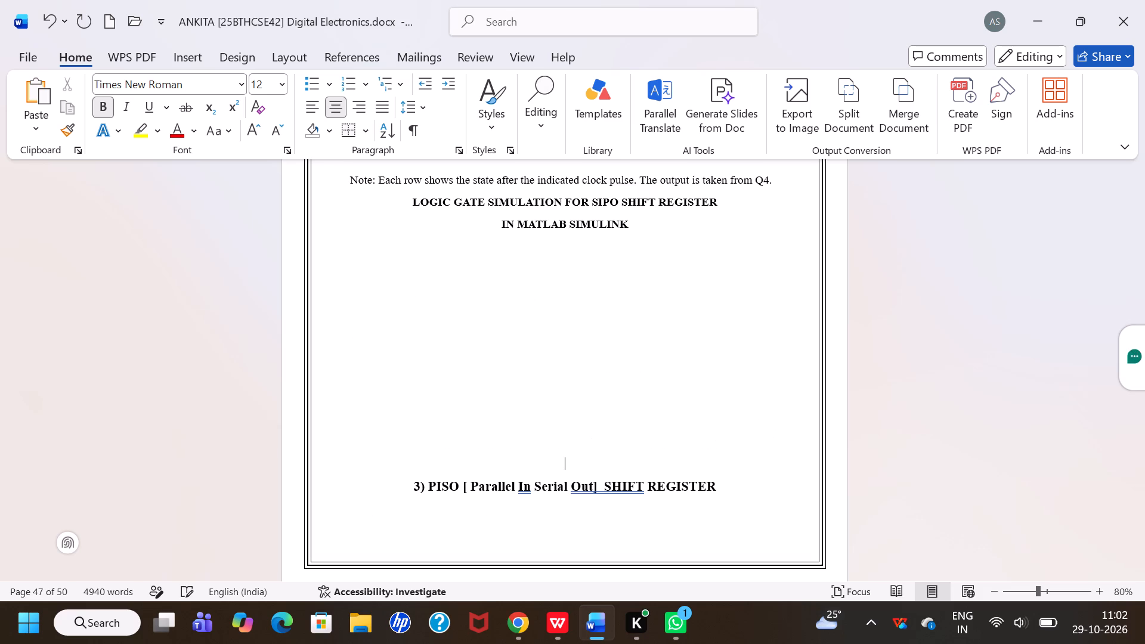
pyautogui.press('Return')
pyautogui.press('Return')
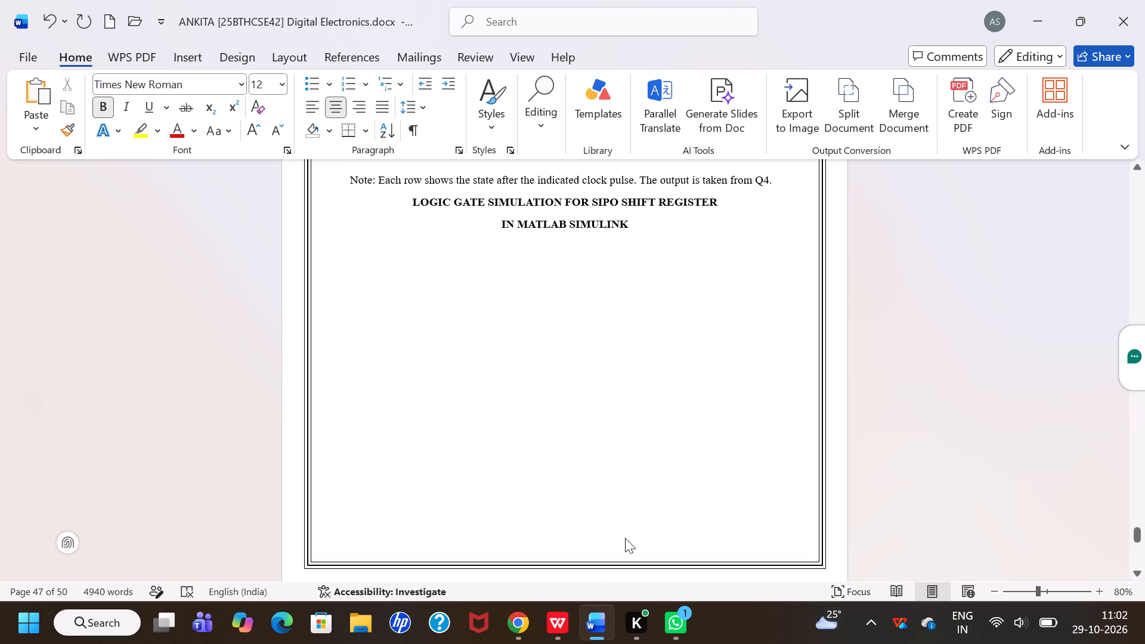
# Copy the SIPO simulation circuit picture from JK FLIP FLOPS.docx in WPS Office and paste it below the SIPO simulation heading in the Word document.
pyautogui.click(544, 535)
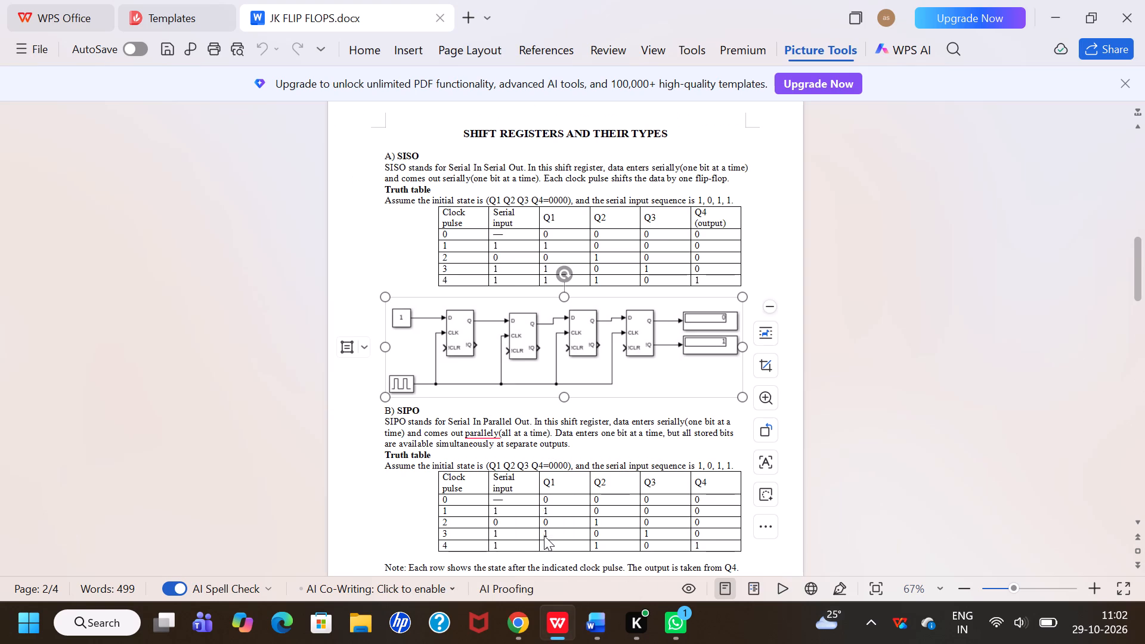
pyautogui.click(546, 454)
pyautogui.scroll(-3, 546, 454)
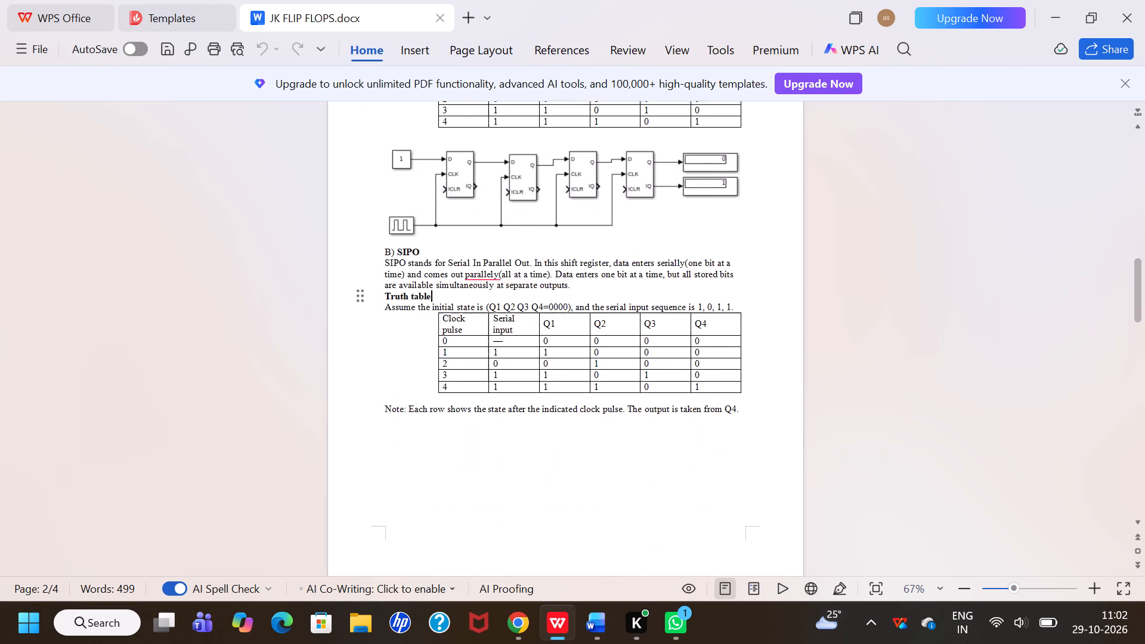
pyautogui.scroll(-3, 546, 454)
pyautogui.click(546, 454)
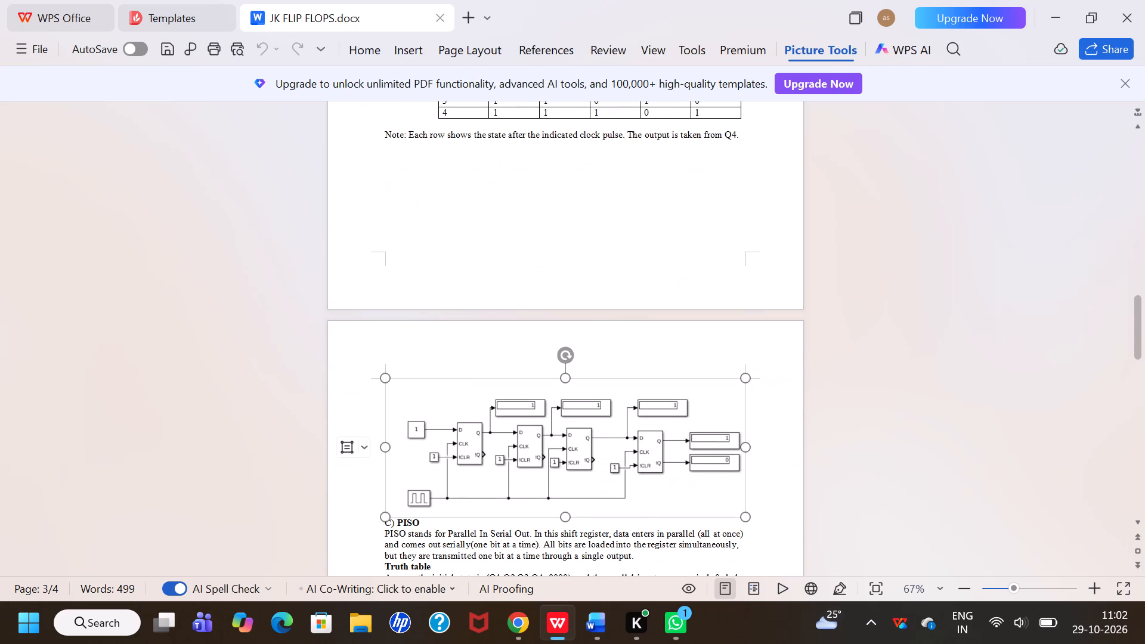
pyautogui.hotkey('ctrl', 'c')
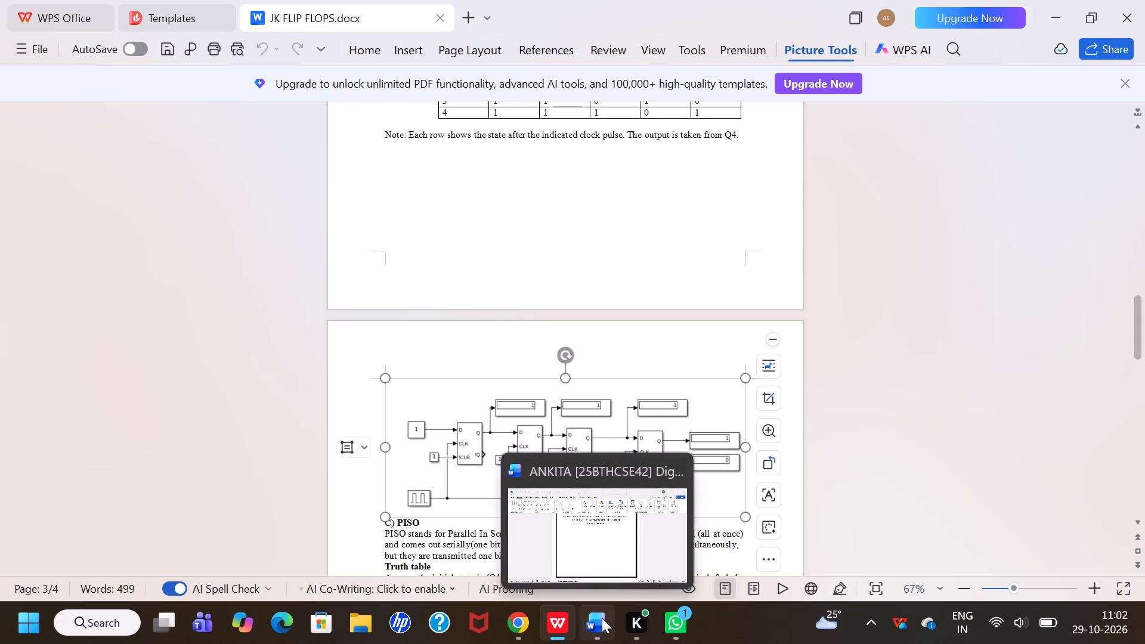
pyautogui.click(598, 559)
pyautogui.click(429, 266)
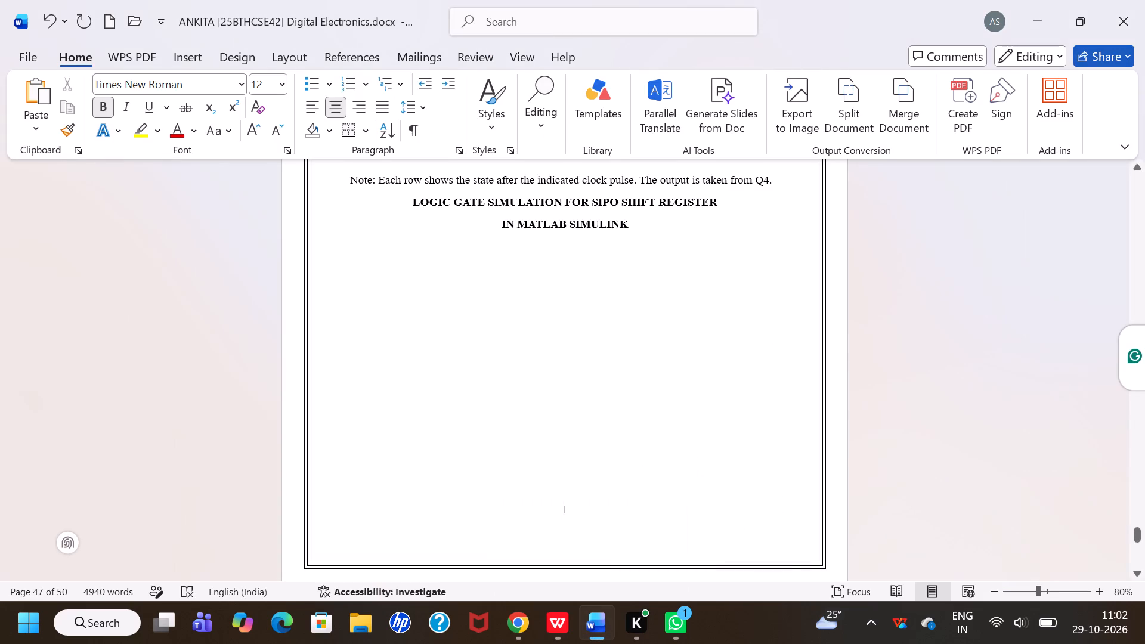
pyautogui.hotkey('ctrl', 'v')
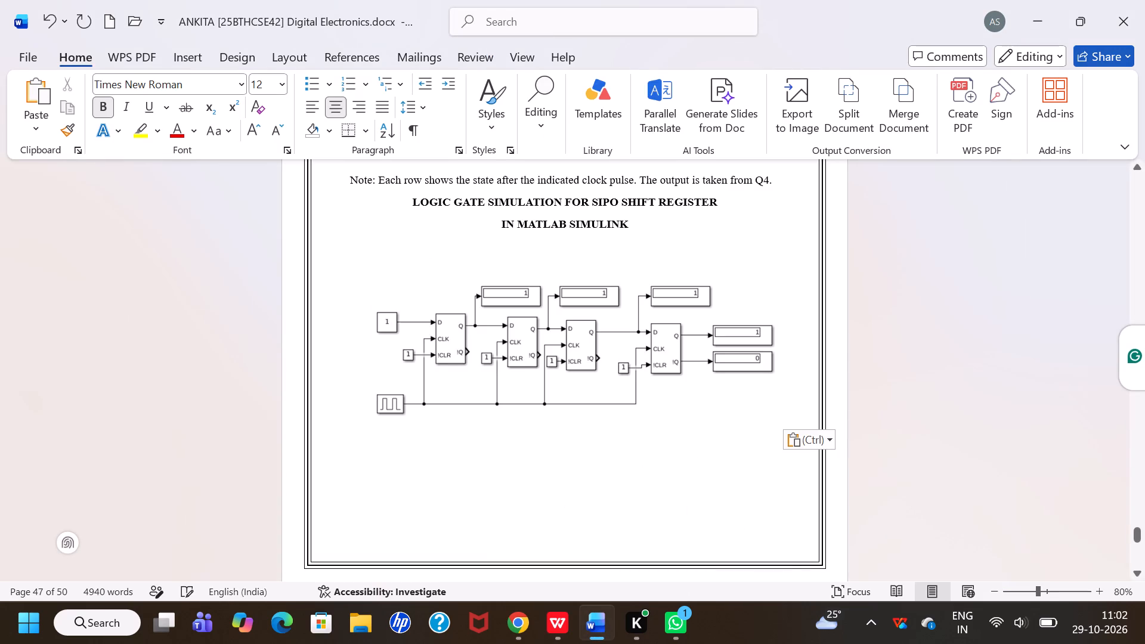
# Move the pasted SIPO simulation picture up so it sits directly below IN MATLAB SIMULINK.
pyautogui.click(443, 271)
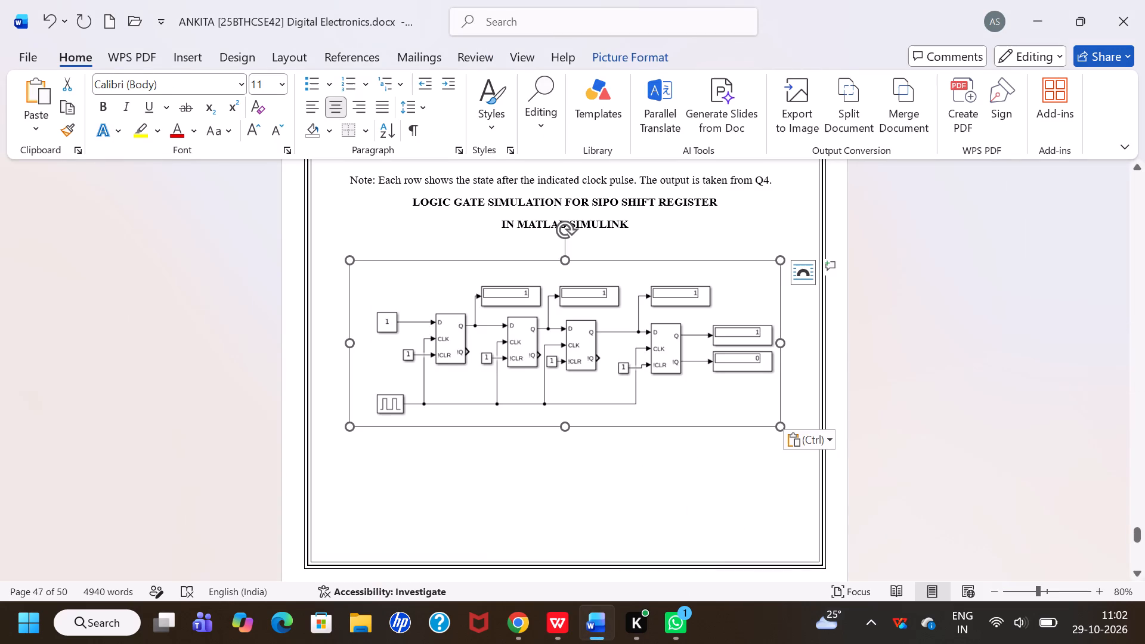
pyautogui.moveTo(443, 271); pyautogui.dragTo(444, 247)
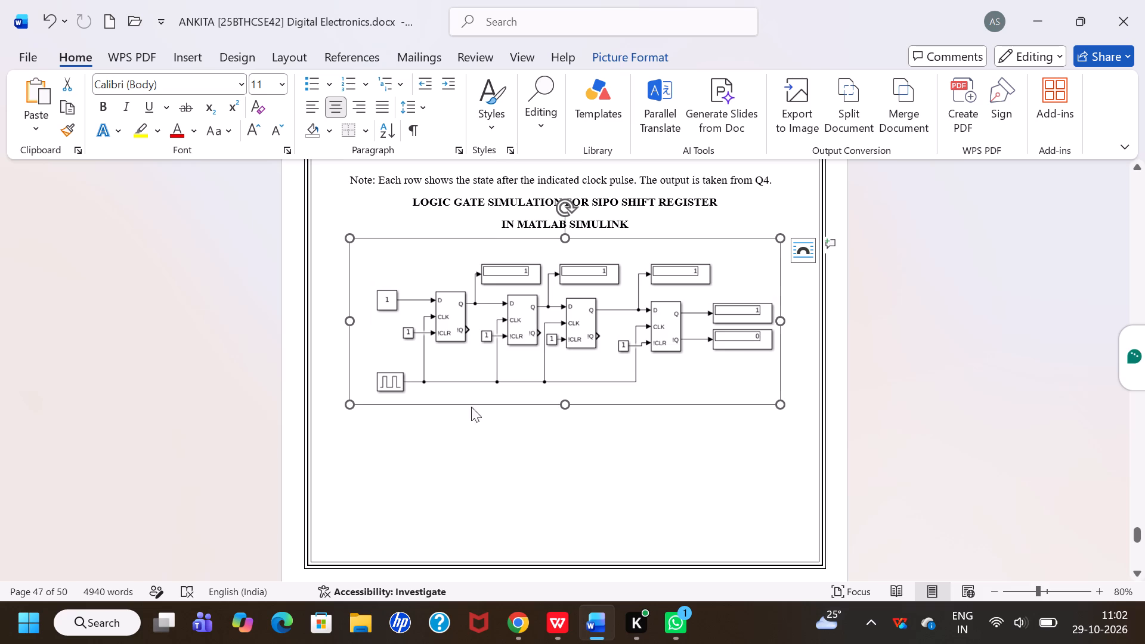
pyautogui.click(479, 467)
# Add a bold BLOCK DIAGRAM heading on a new line between the SIPO description and its circuit diagram.
pyautogui.scroll(4, 479, 467)
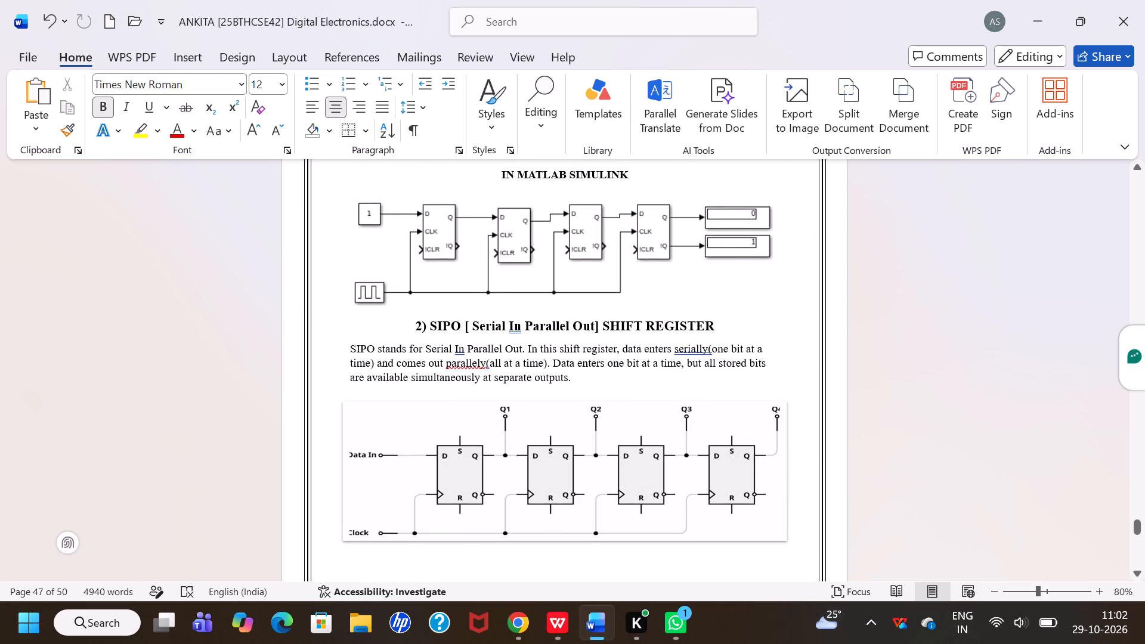
pyautogui.click(580, 379)
pyautogui.press('Return')
pyautogui.write('BLOCK DIAGRAM')
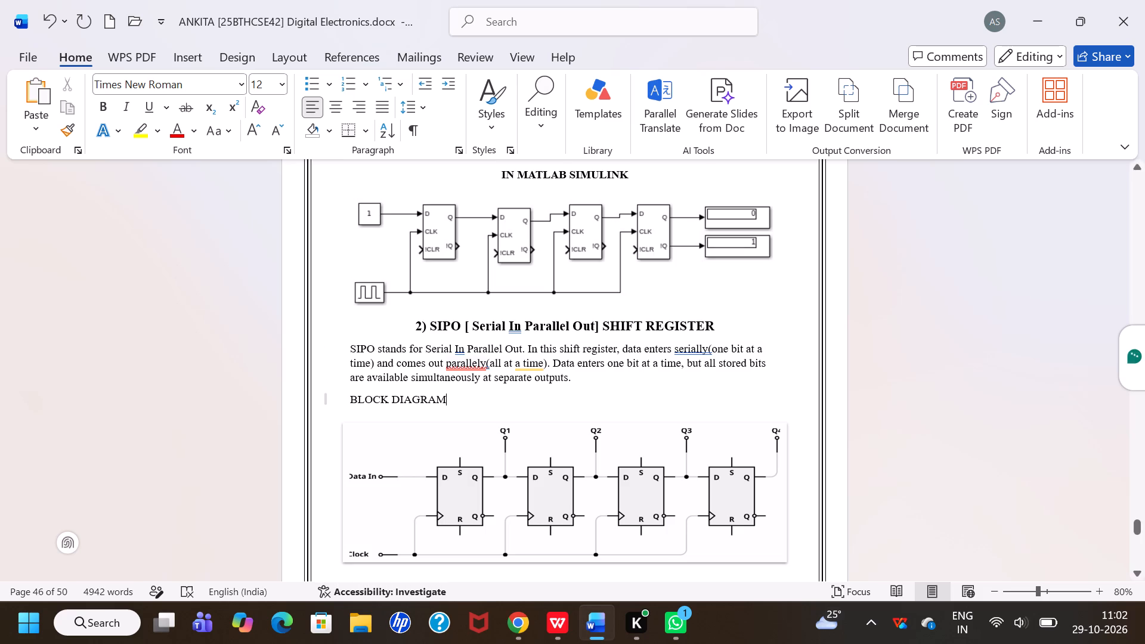
pyautogui.tripleClick(420, 402)
pyautogui.hotkey('ctrl', 'b')
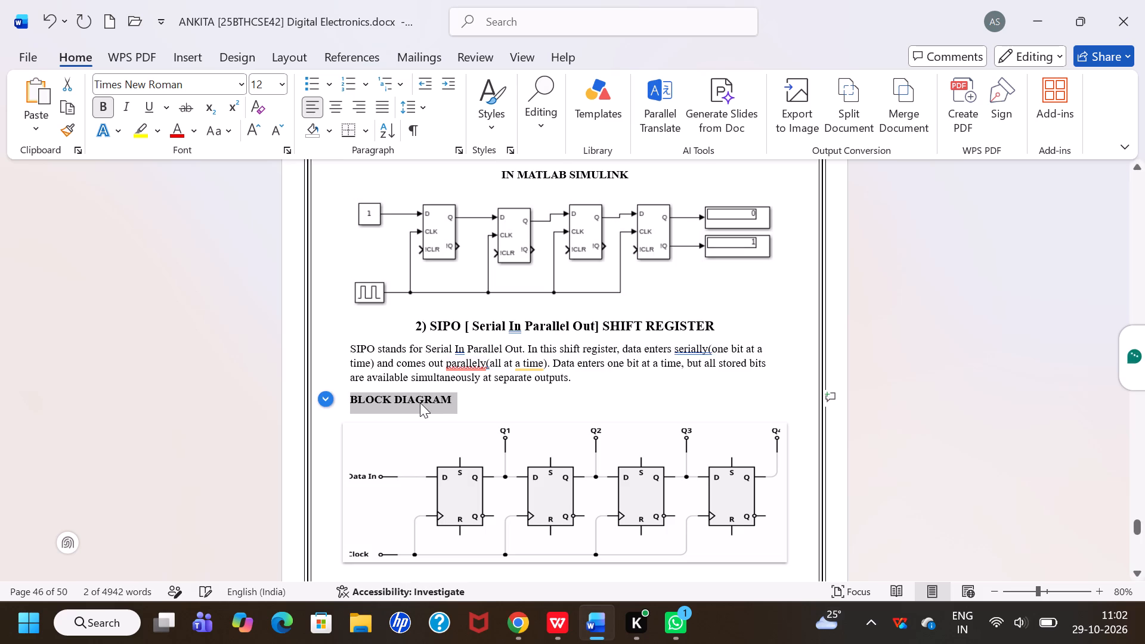
pyautogui.click(478, 401)
pyautogui.scroll(-2, 478, 401)
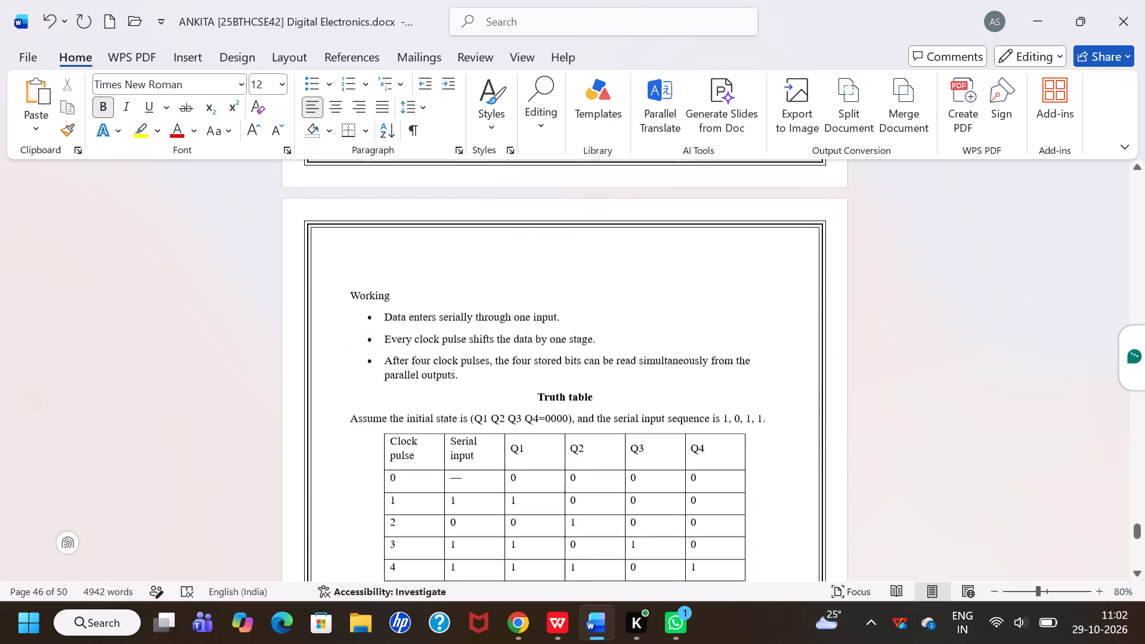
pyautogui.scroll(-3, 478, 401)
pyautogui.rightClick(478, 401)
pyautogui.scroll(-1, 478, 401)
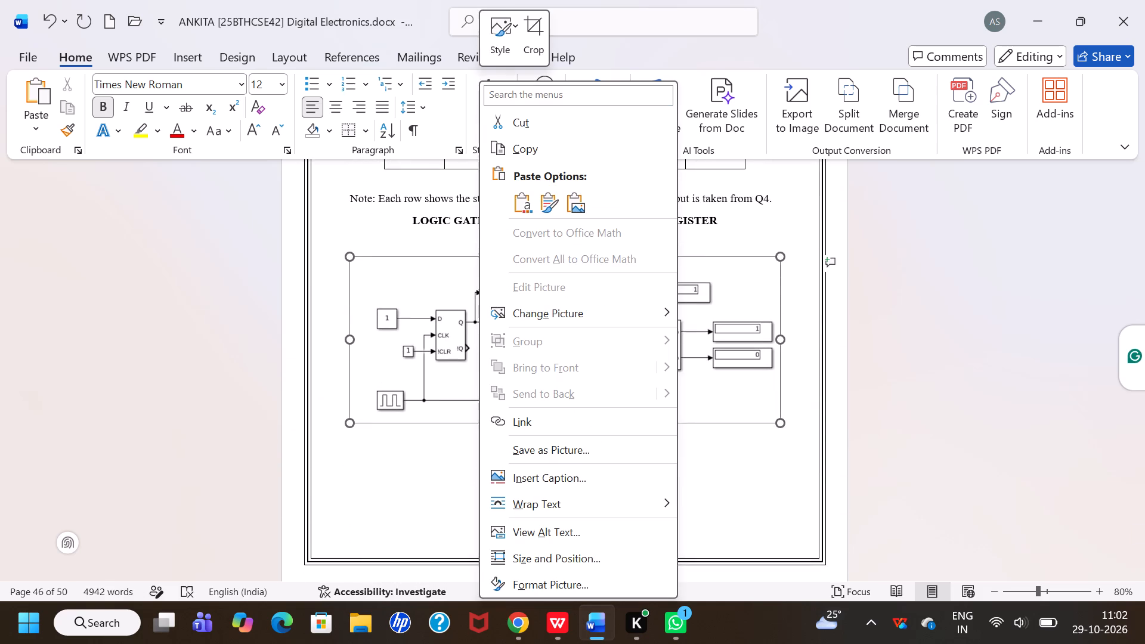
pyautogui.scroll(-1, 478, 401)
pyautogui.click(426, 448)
# Add a bold BLOCK DIAGRAM heading on a new line between the SISO description and its circuit diagram.
pyautogui.scroll(5, 426, 448)
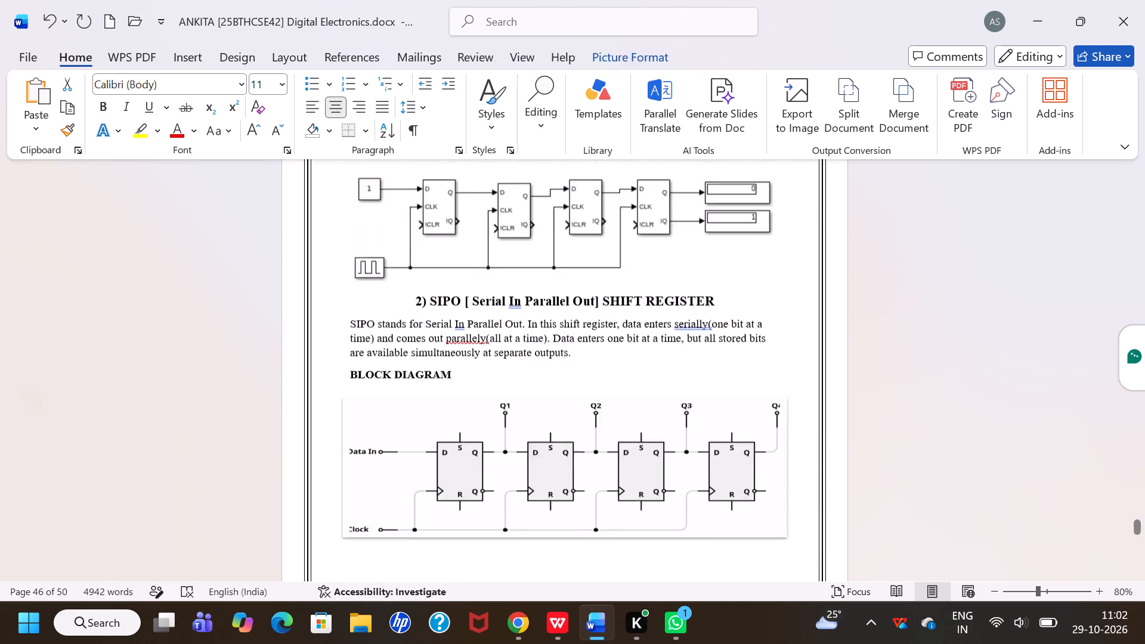
pyautogui.scroll(3, 426, 448)
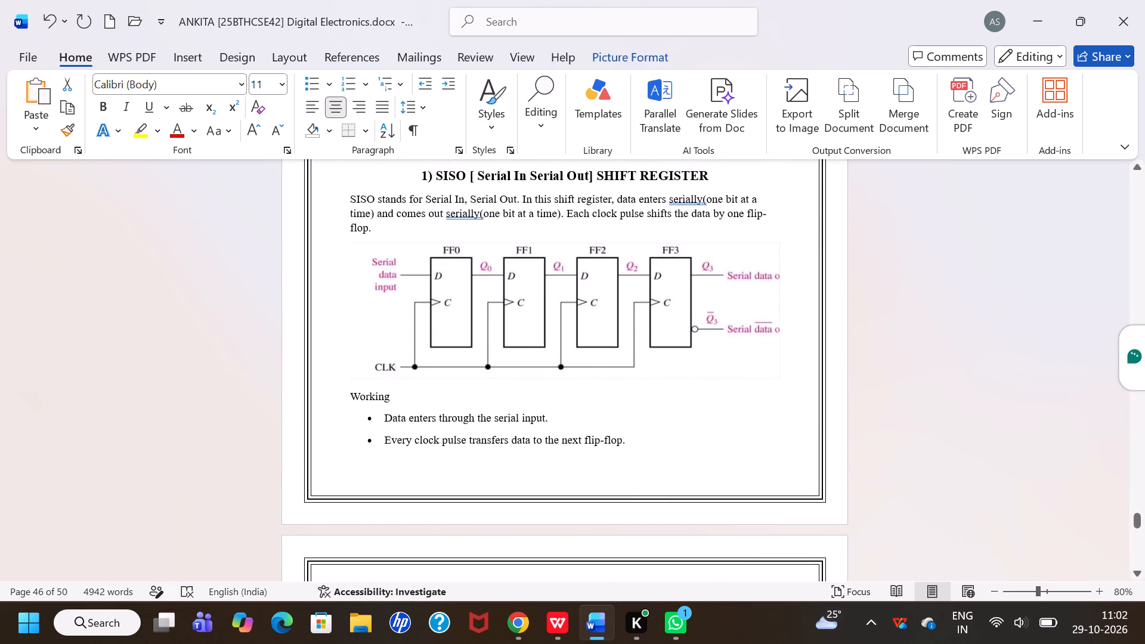
pyautogui.scroll(1, 426, 448)
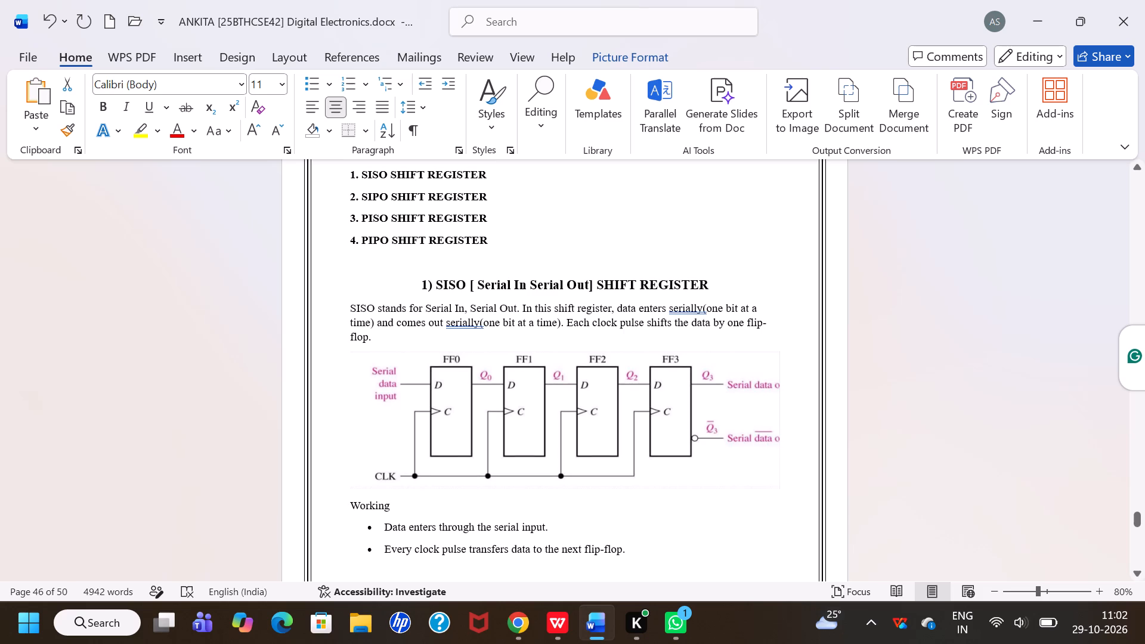
pyautogui.click(378, 340)
pyautogui.press('Return')
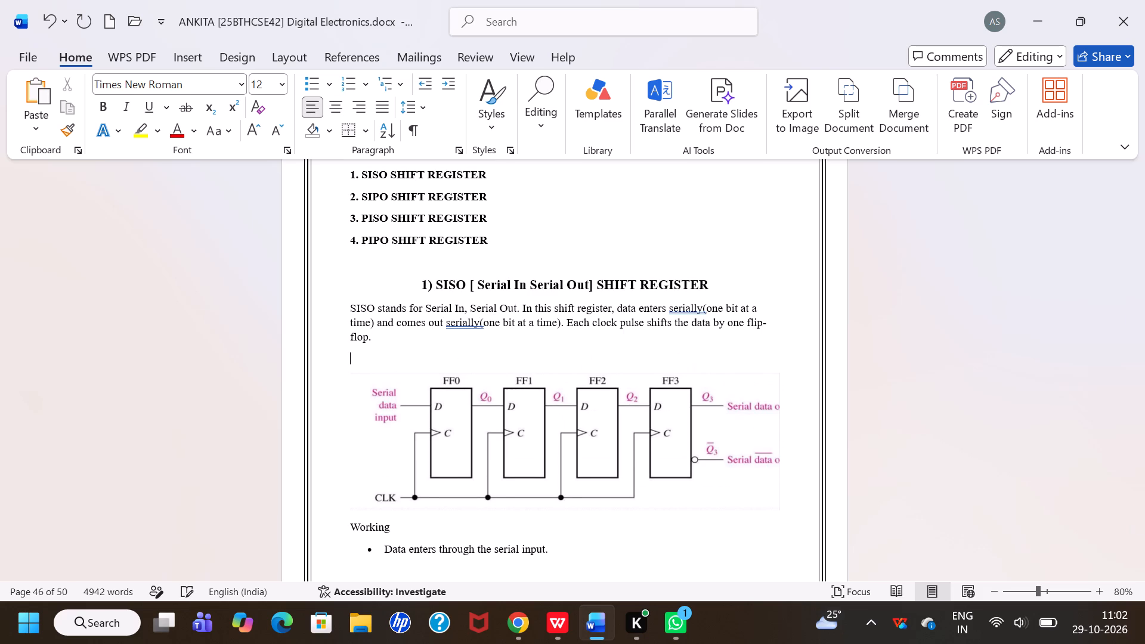
pyautogui.write('BLOCK DIAGRAM')
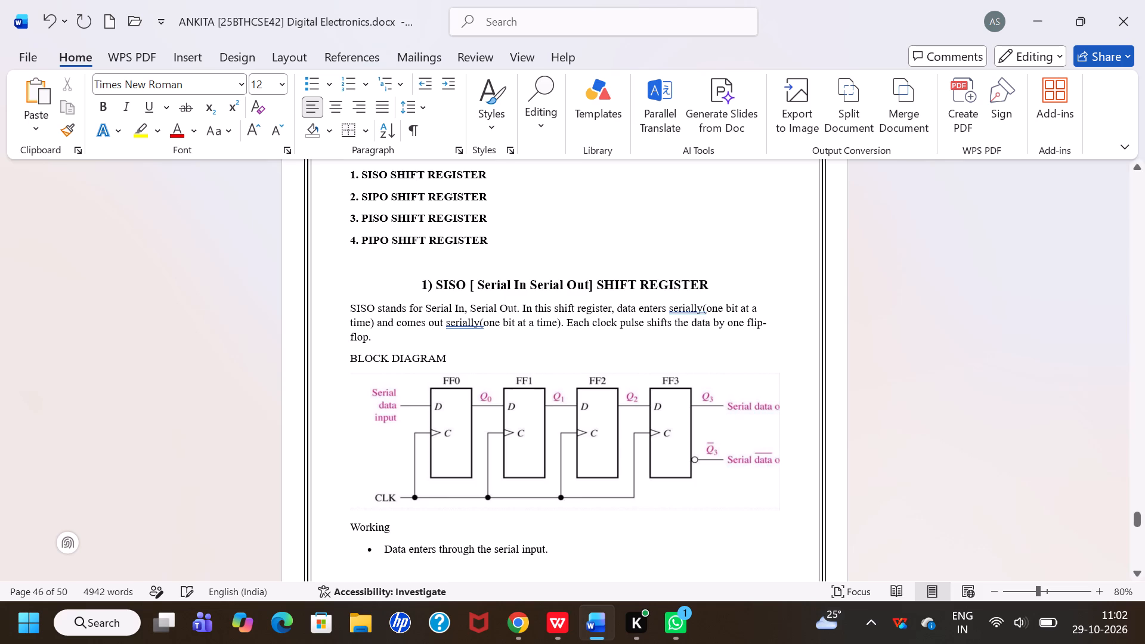
pyautogui.tripleClick(381, 363)
pyautogui.hotkey('ctrl', 'b')
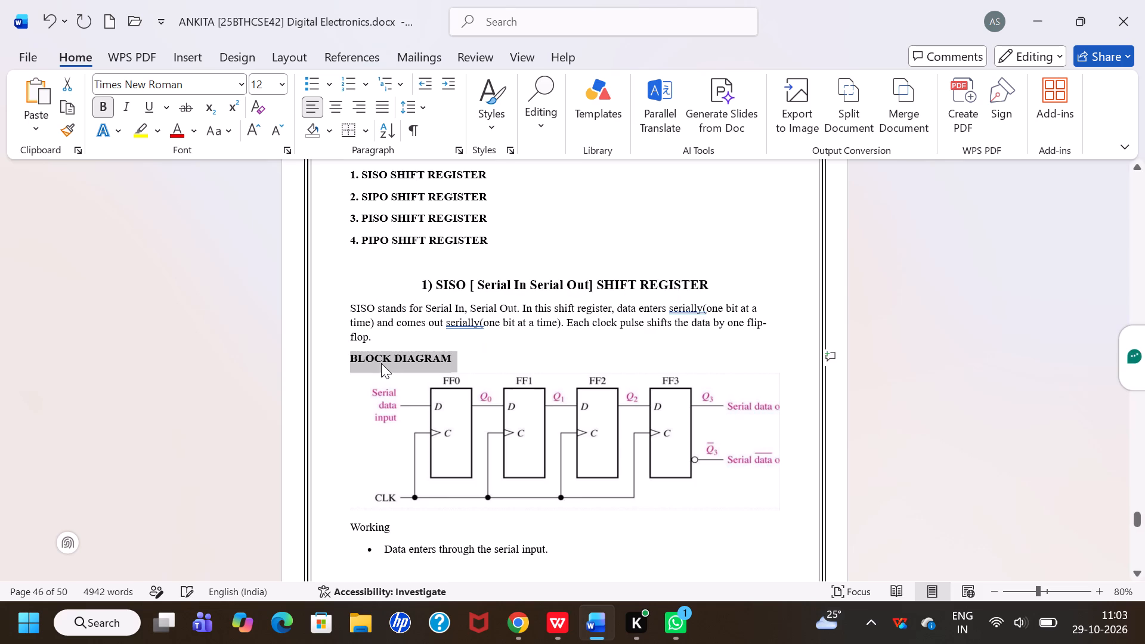
pyautogui.click(484, 352)
# Move the SIPO circuit diagram up so it sits directly below its BLOCK DIAGRAM heading.
pyautogui.scroll(-2, 484, 352)
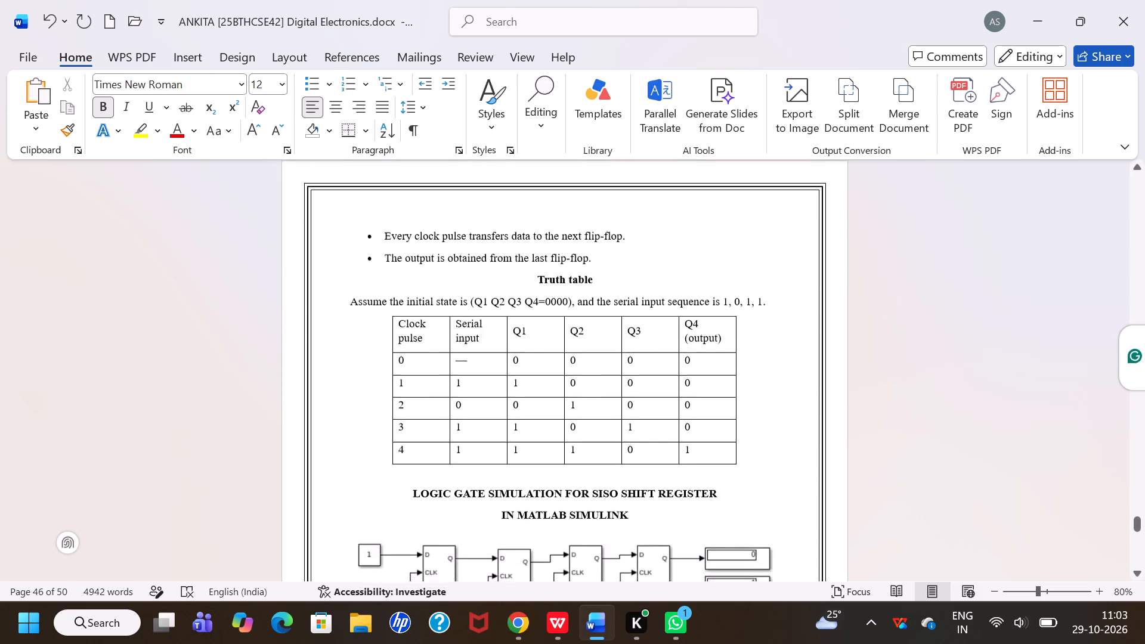
pyautogui.scroll(-3, 484, 352)
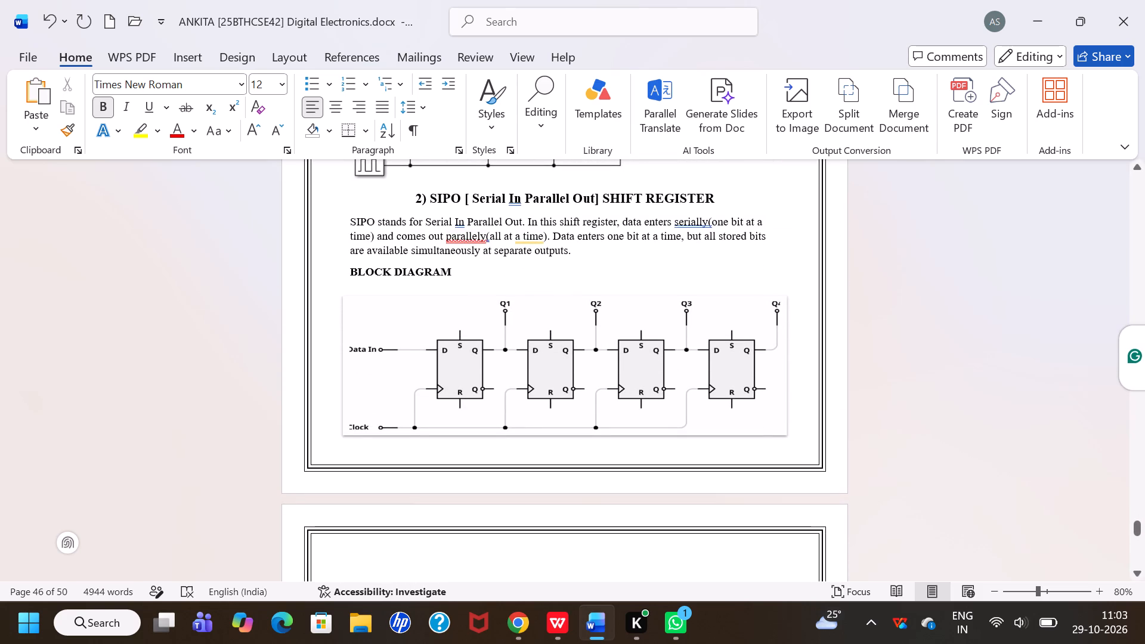
pyautogui.moveTo(494, 345); pyautogui.dragTo(491, 327)
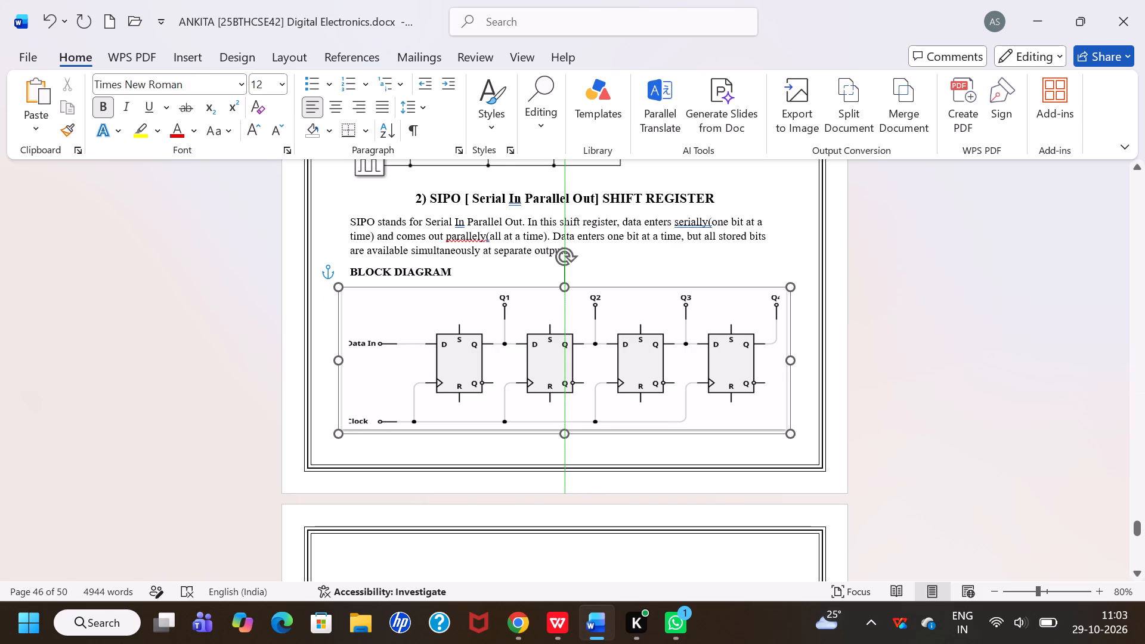
pyautogui.moveTo(491, 327); pyautogui.dragTo(496, 330)
pyautogui.click(499, 448)
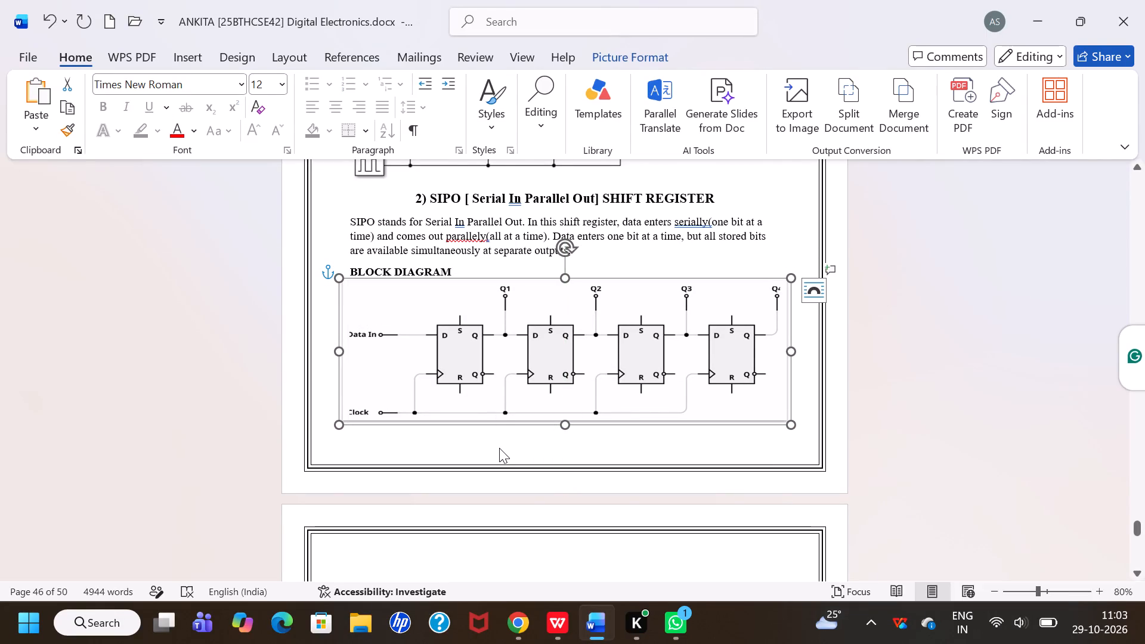
# Delete the two empty lines above the Working heading of the SIPO section.
pyautogui.scroll(-11, 499, 448)
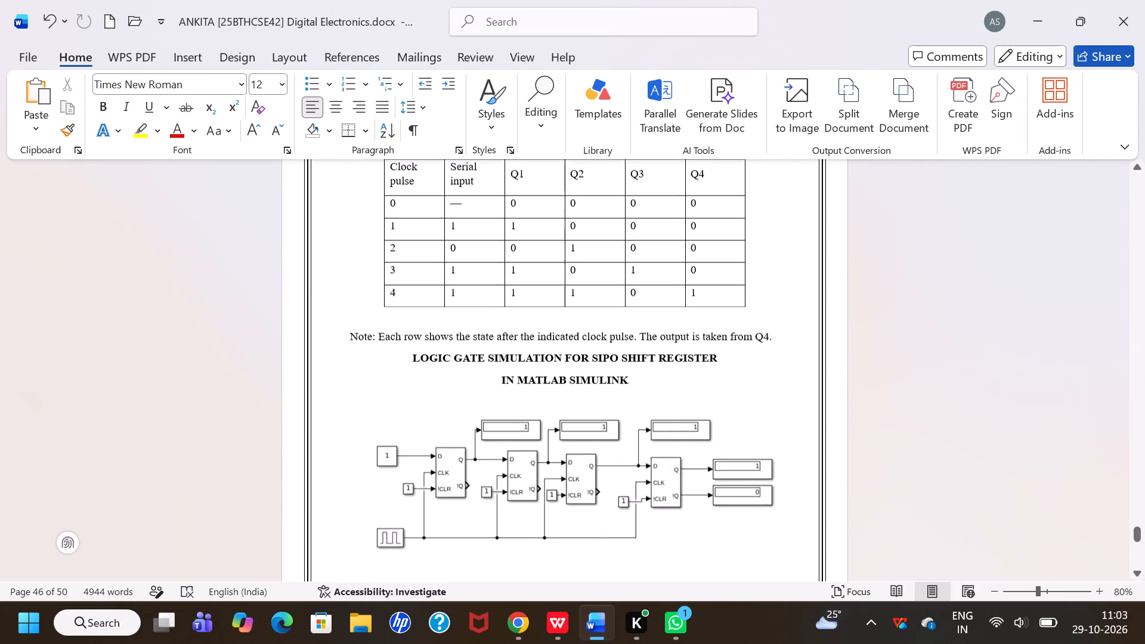
pyautogui.scroll(1, 499, 448)
pyautogui.scroll(1, 382, 261)
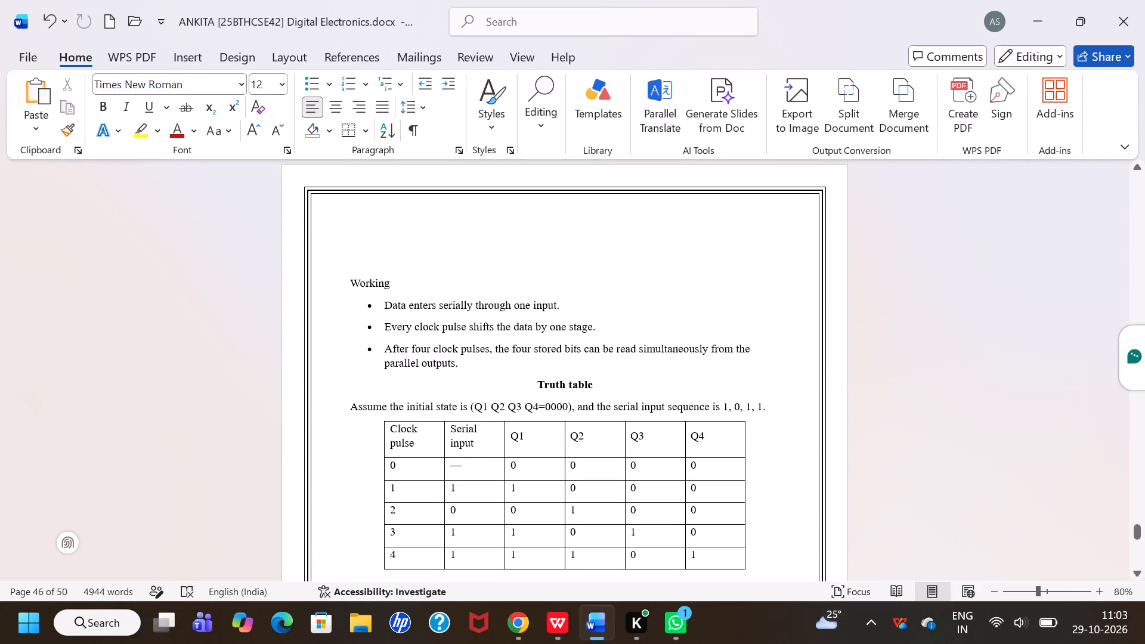
pyautogui.click(364, 265)
pyautogui.press('BackSpace')
pyautogui.press('BackSpace')
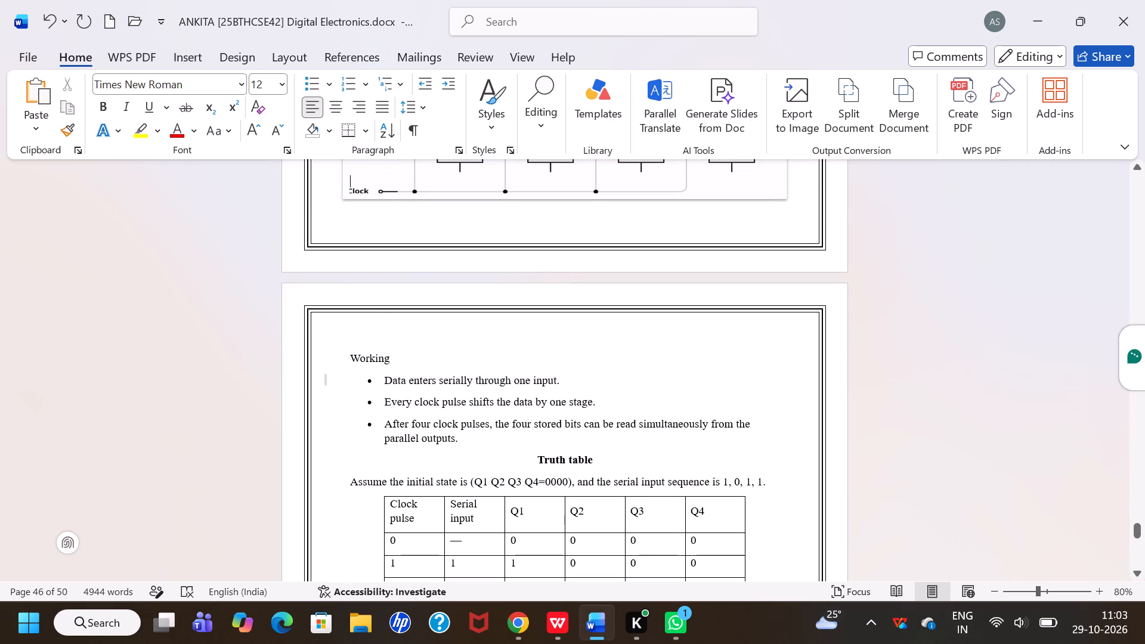
# Delete 12 empty lines above the PISO SHIFT REGISTER heading to bring it up below the SIPO simulation picture.
pyautogui.scroll(-3, 410, 376)
pyautogui.scroll(2, 410, 376)
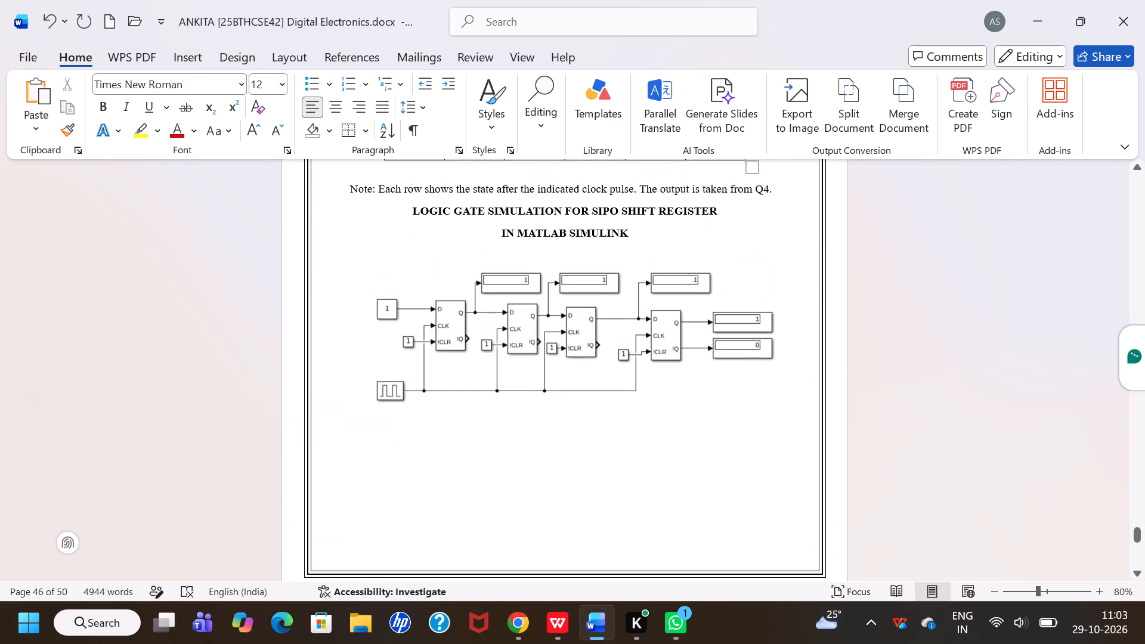
pyautogui.scroll(-2, 410, 376)
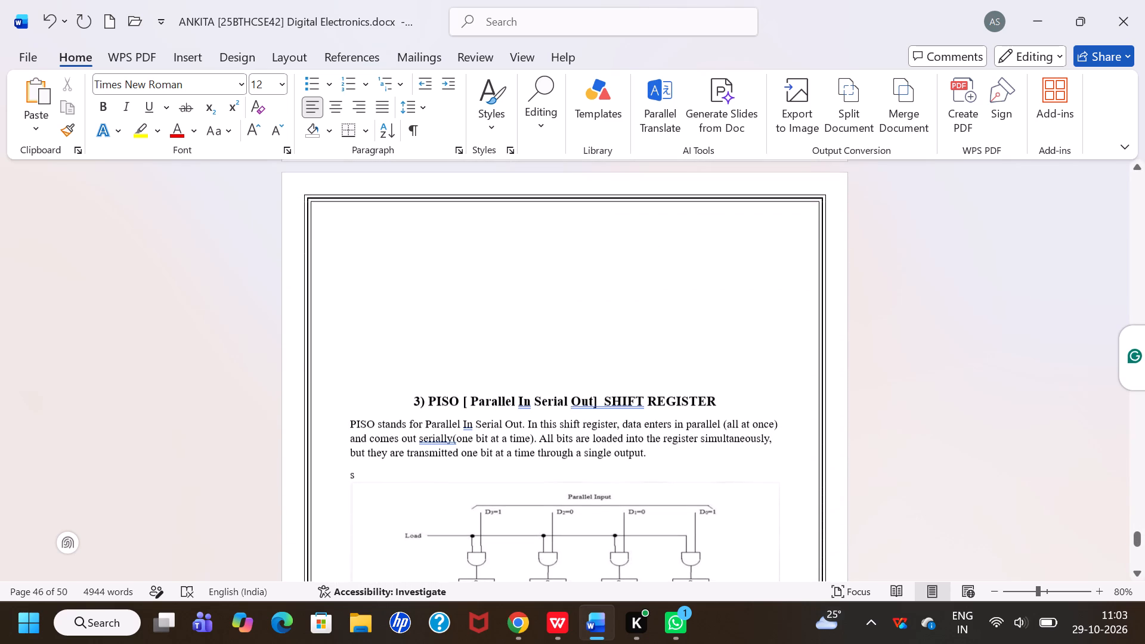
pyautogui.click(410, 376)
pyautogui.press('BackSpace')
pyautogui.press('BackSpace')
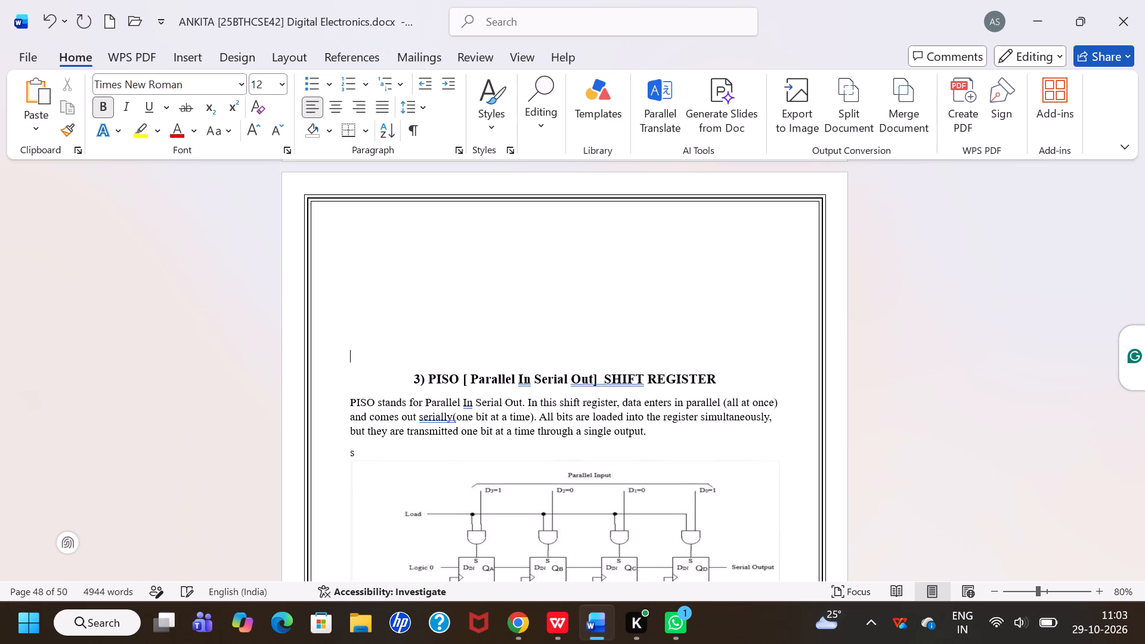
pyautogui.press('BackSpace')
pyautogui.press('BackSpace')
pyautogui.press('BackSpace')
pyautogui.press('BackSpace')
pyautogui.press('BackSpace')
pyautogui.press('BackSpace')
pyautogui.press('BackSpace')
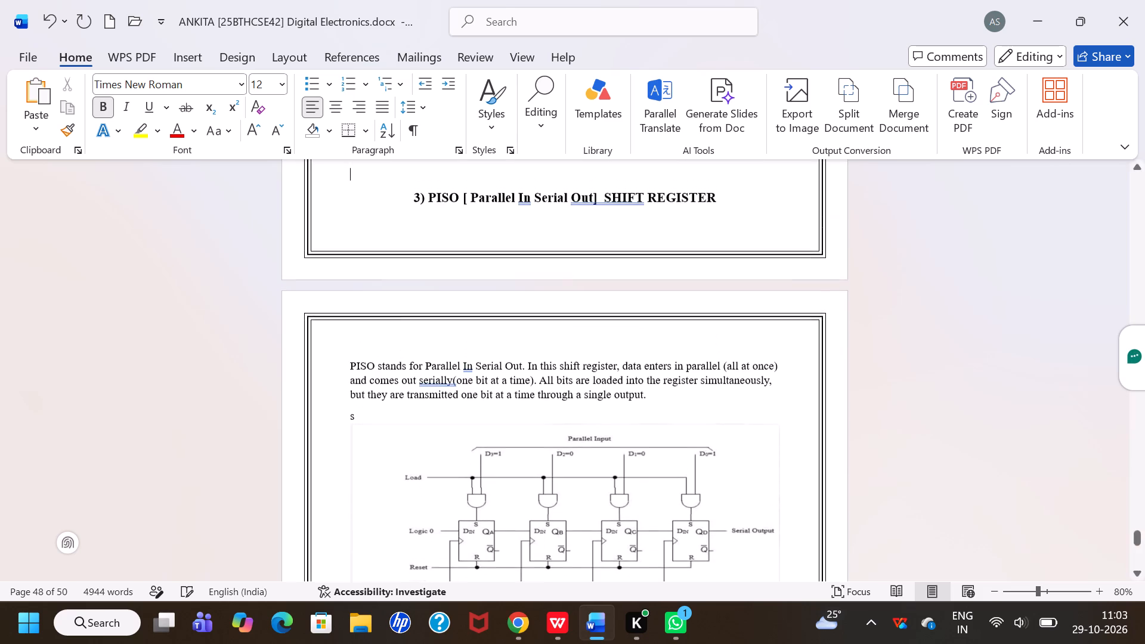
pyautogui.press('BackSpace')
pyautogui.press('BackSpace')
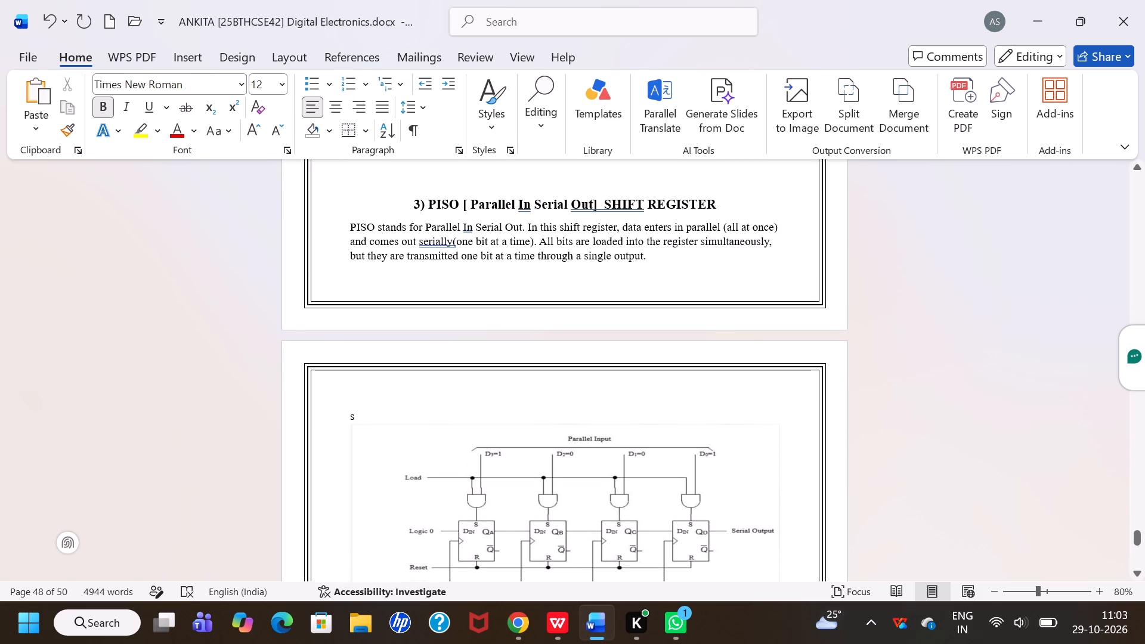
pyautogui.press('BackSpace')
pyautogui.scroll(1, 410, 376)
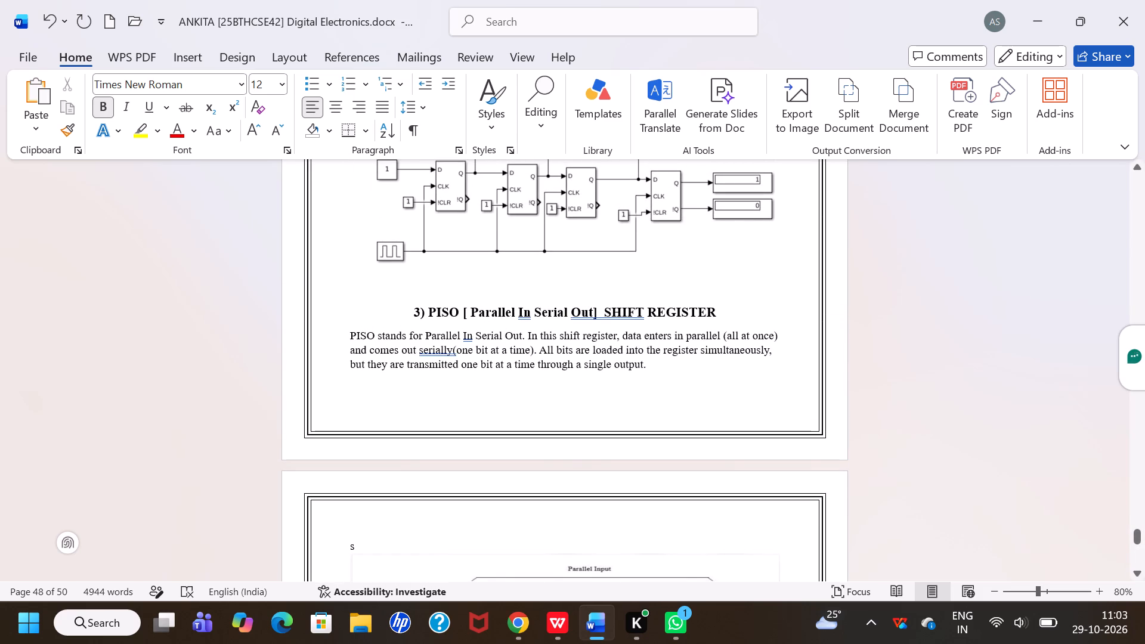
pyautogui.scroll(-1, 410, 376)
pyautogui.scroll(2, 410, 376)
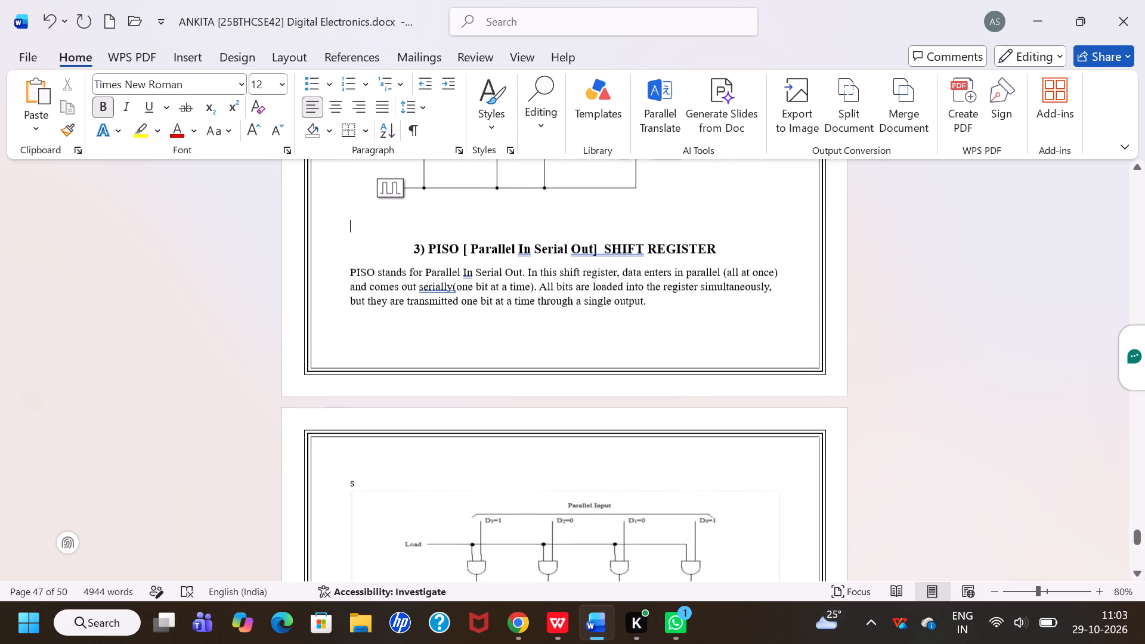
# Shrink the height of the PISO circuit diagram slightly from its bottom edge, keeping its width.
pyautogui.scroll(-1, 410, 376)
pyautogui.click(525, 366)
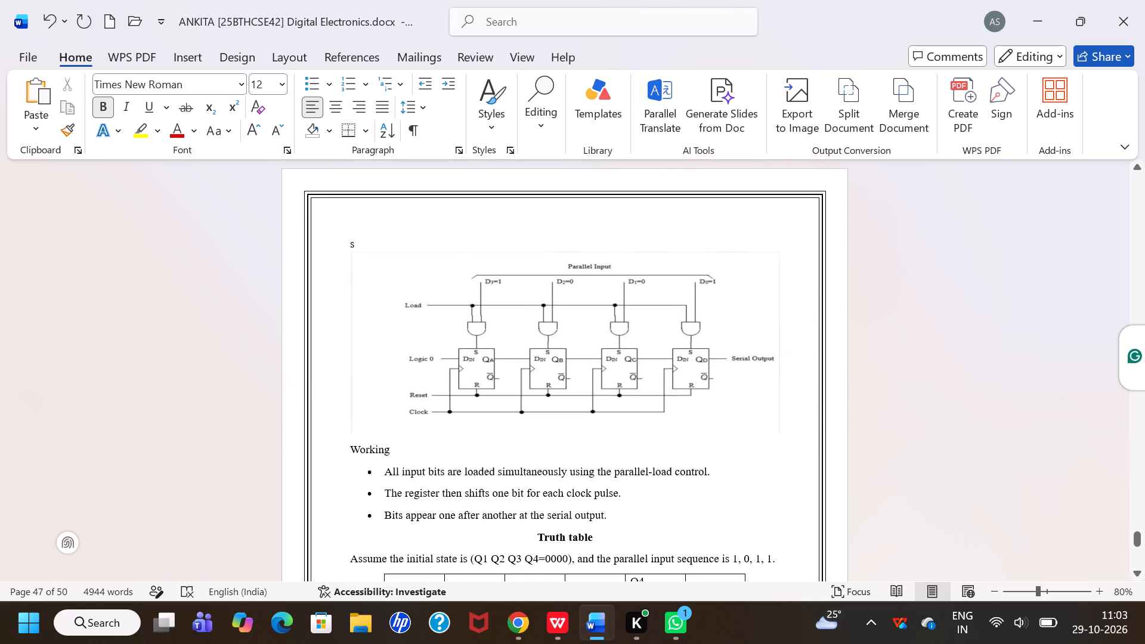
pyautogui.moveTo(525, 366); pyautogui.dragTo(525, 322)
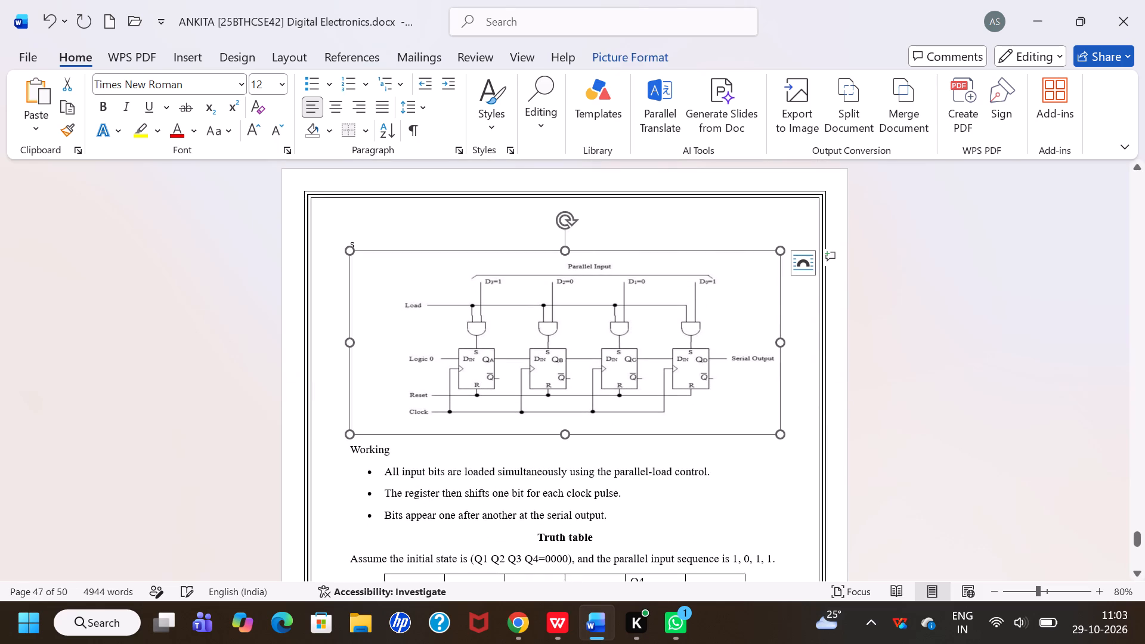
pyautogui.moveTo(569, 433); pyautogui.dragTo(569, 417)
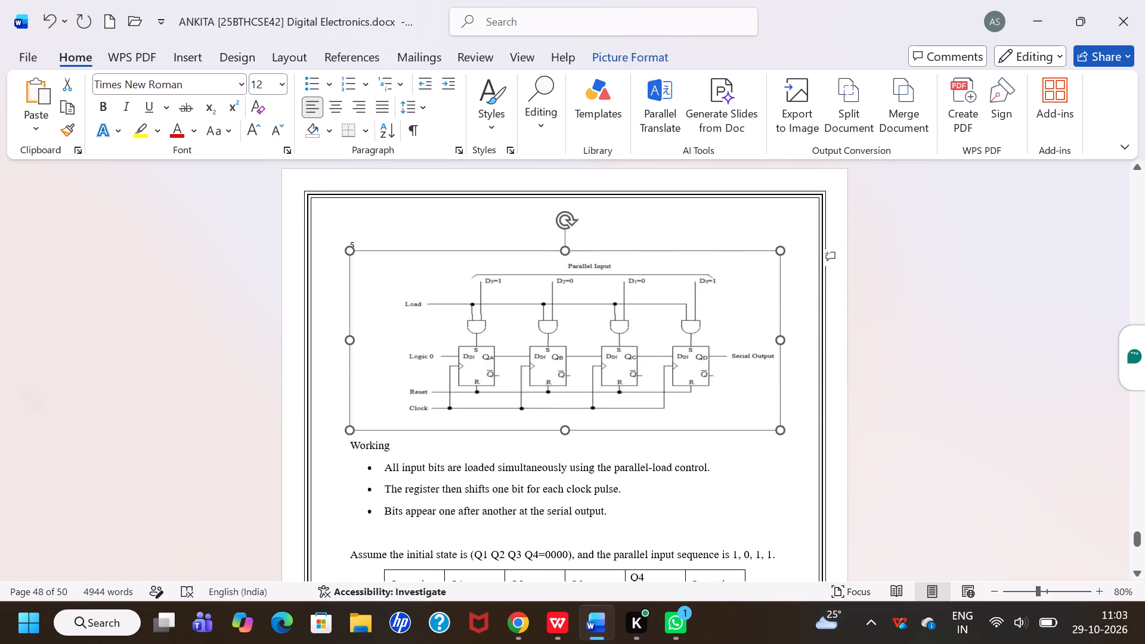
pyautogui.moveTo(569, 417); pyautogui.dragTo(568, 408)
pyautogui.scroll(-2, 568, 408)
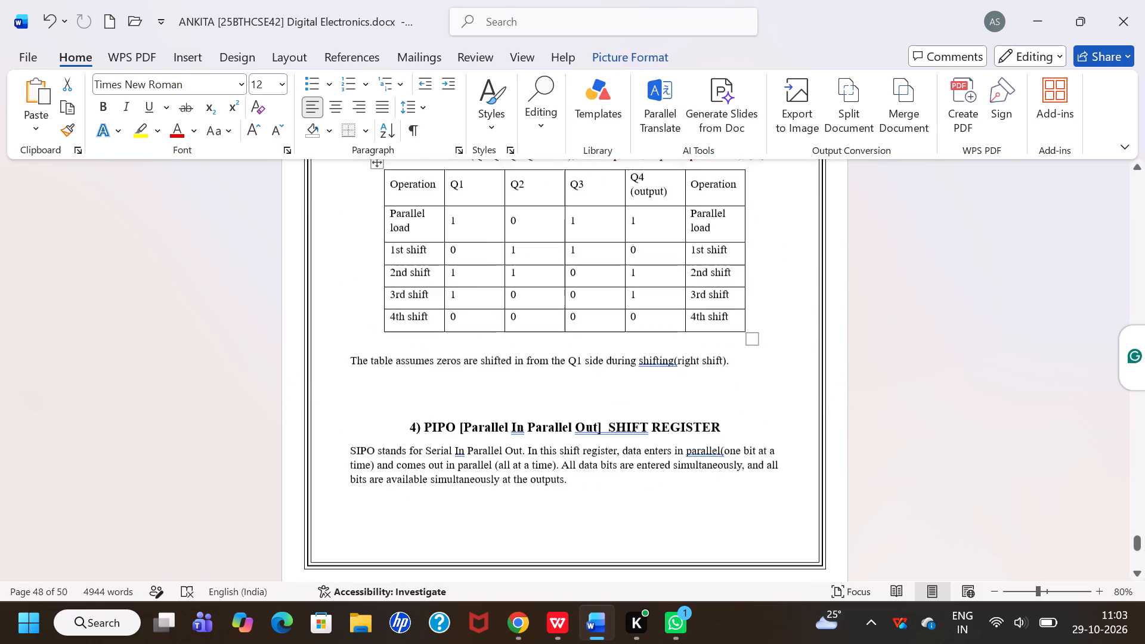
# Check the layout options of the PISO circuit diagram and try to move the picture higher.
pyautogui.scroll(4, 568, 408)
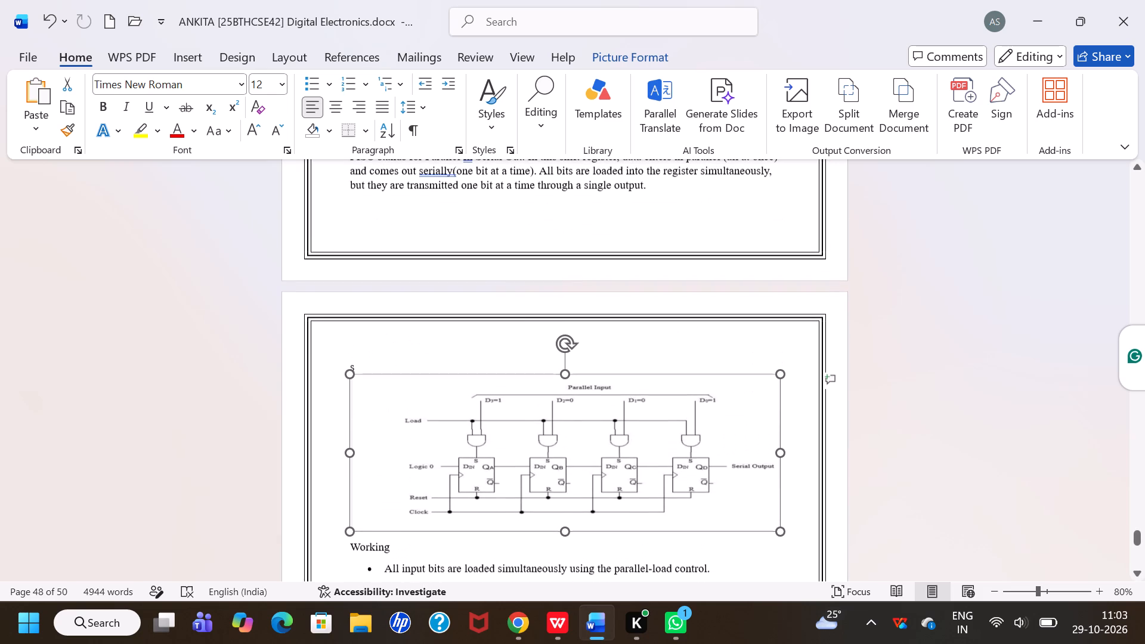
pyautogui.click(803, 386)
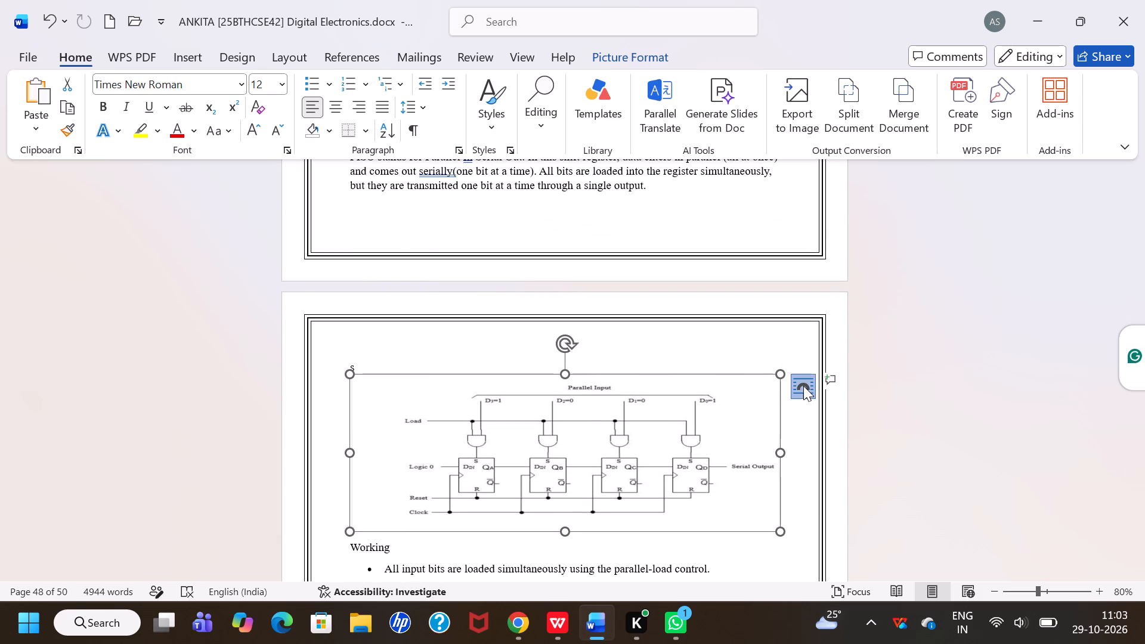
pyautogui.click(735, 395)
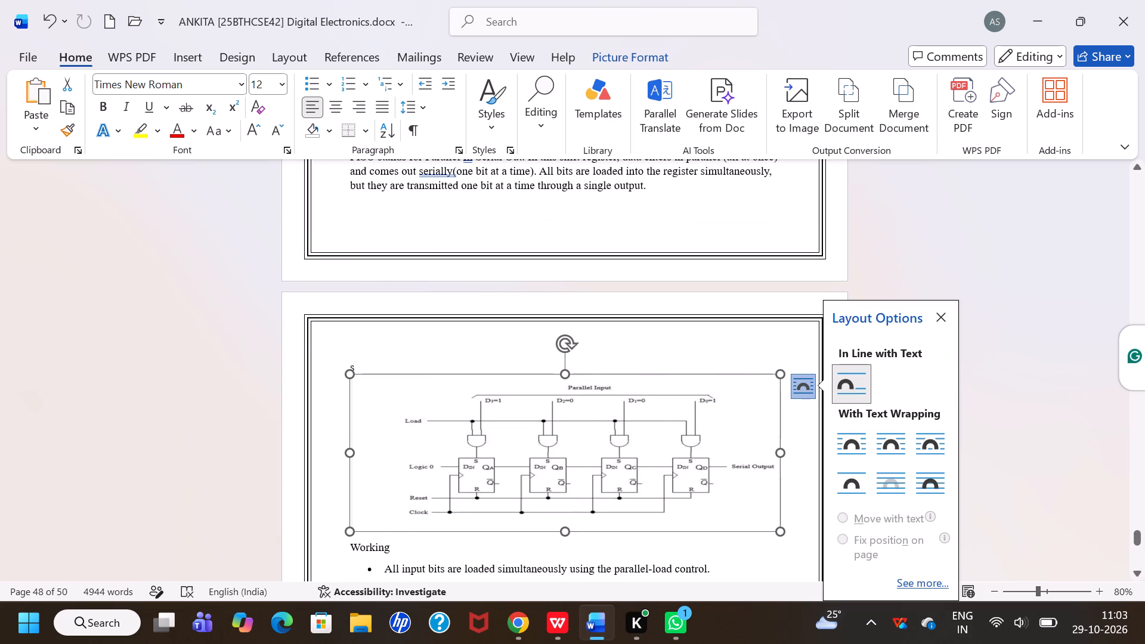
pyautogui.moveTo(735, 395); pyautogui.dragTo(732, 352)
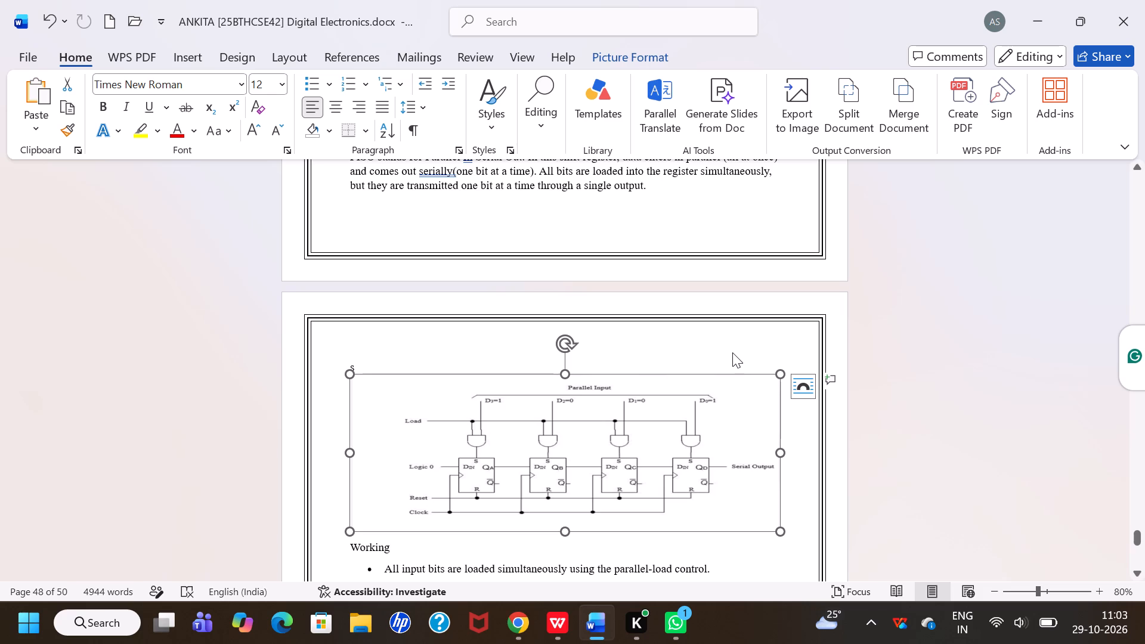
# Delete the stray letter S and its line above the PISO circuit diagram.
pyautogui.click(385, 361)
pyautogui.press('BackSpace')
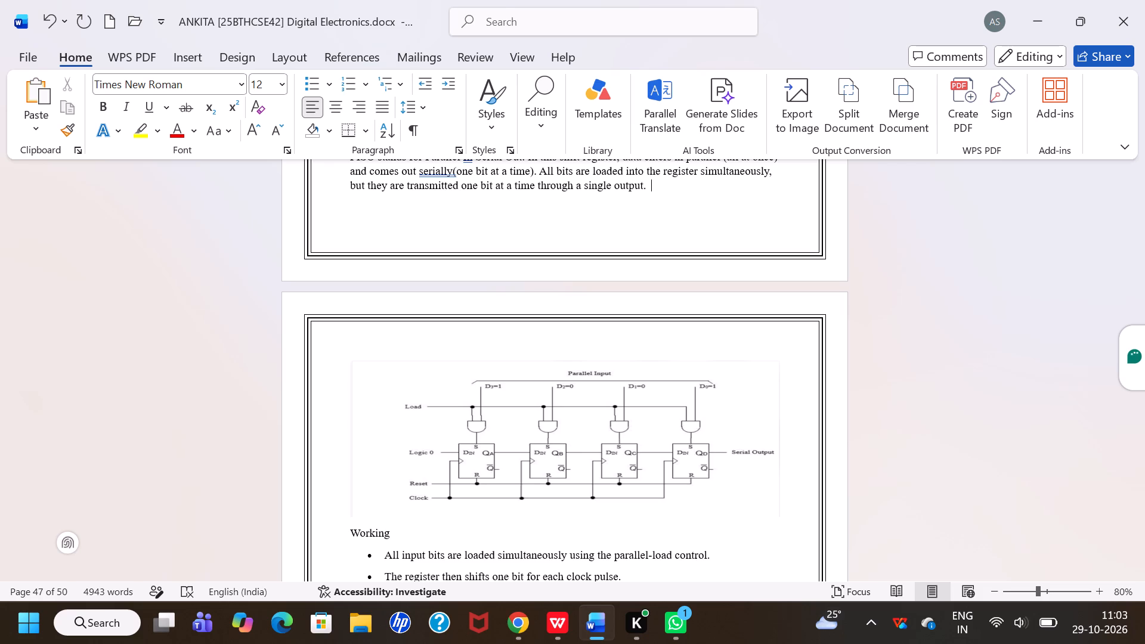
# Add the bold heading BLOCK DIAGRAM on a new line directly above the PISO circuit diagram.
pyautogui.click(385, 361)
pyautogui.click(382, 344)
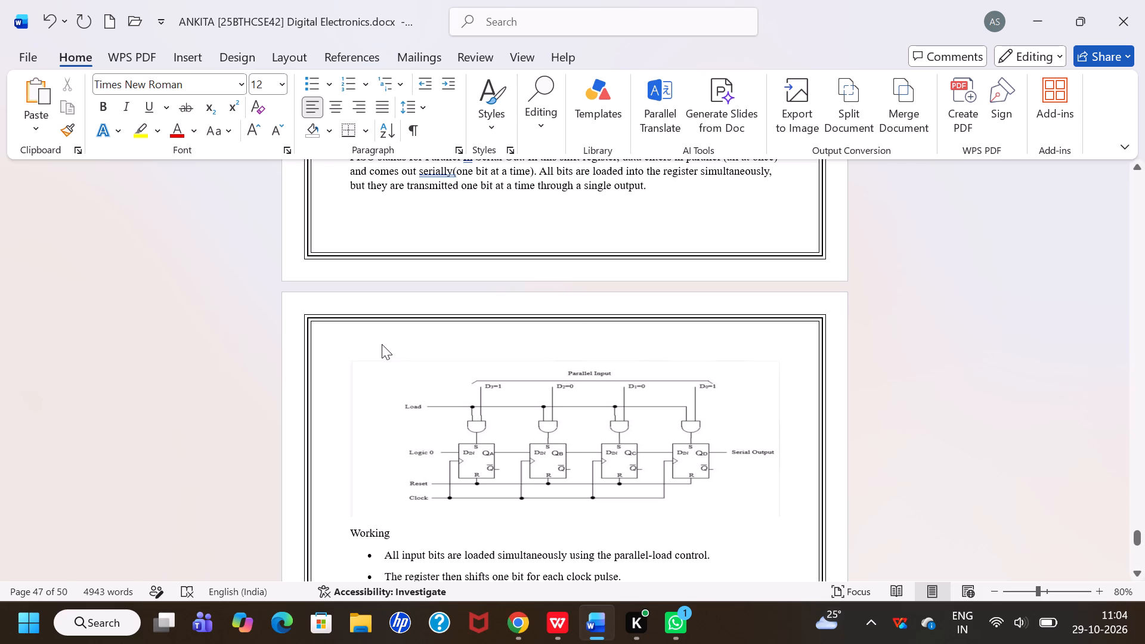
pyautogui.click(382, 344)
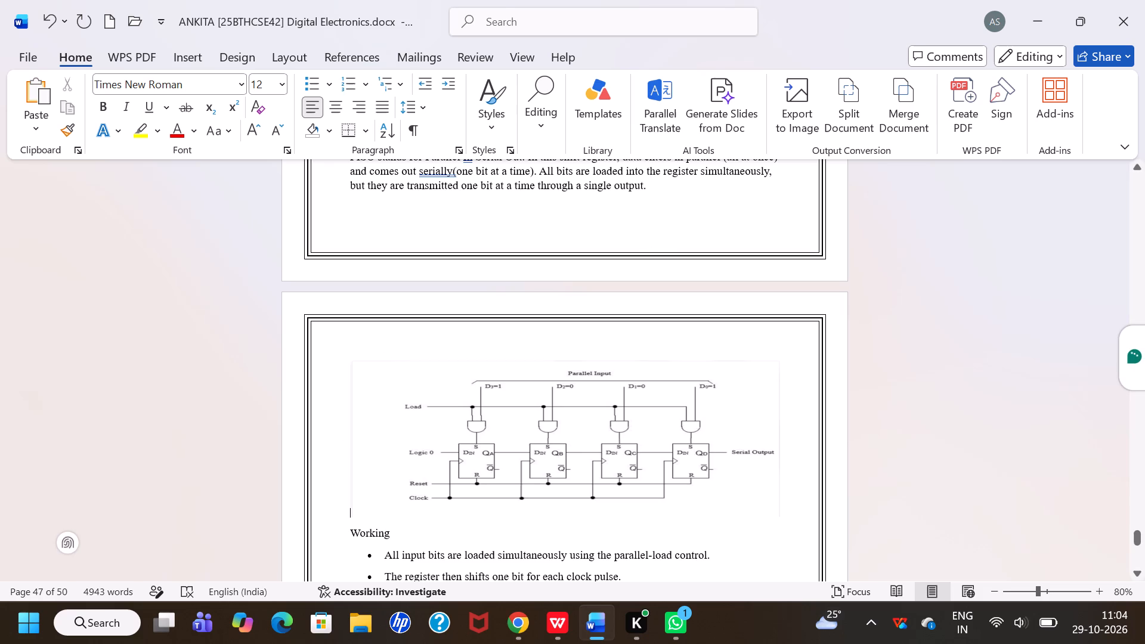
pyautogui.click(654, 189)
pyautogui.press('Return')
pyautogui.press('Return')
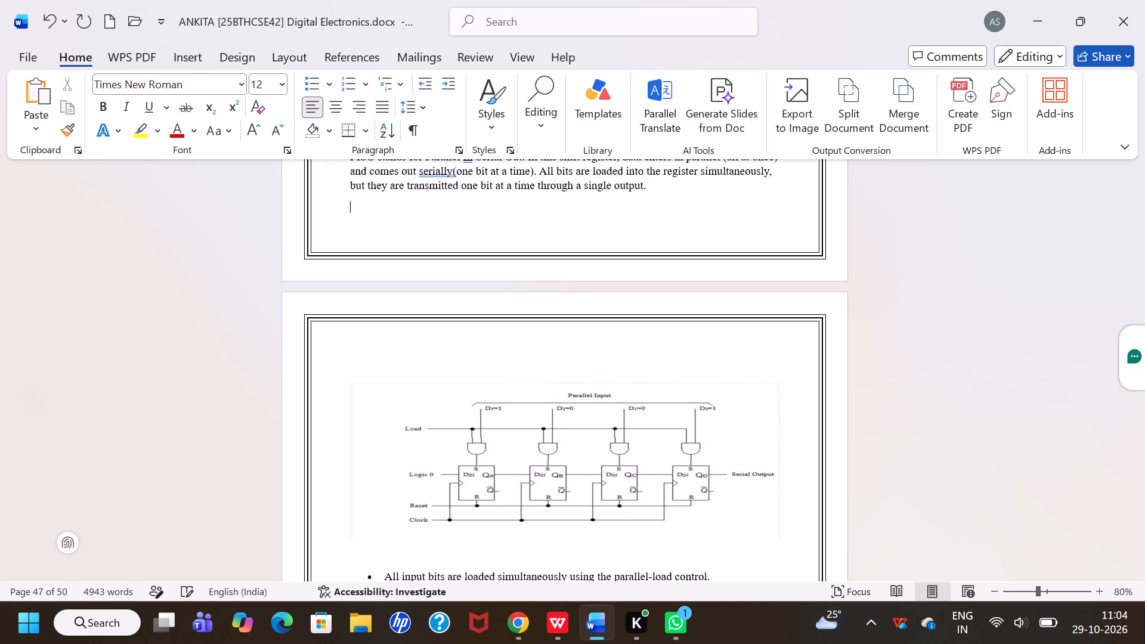
pyautogui.write('BLOC')
pyautogui.write('K DIAGRAM')
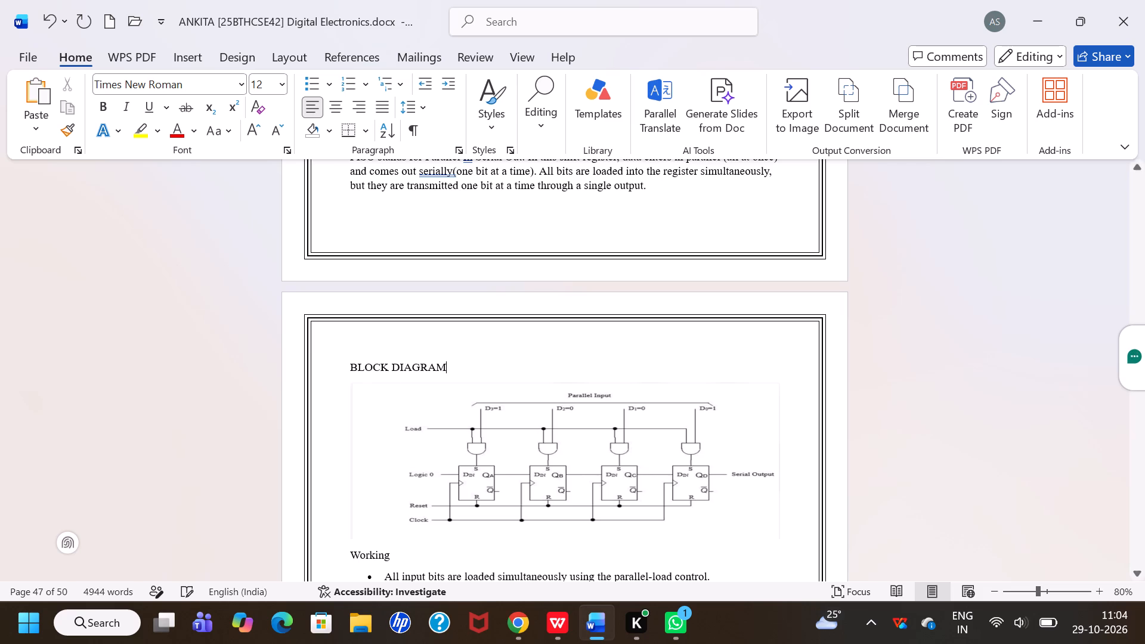
pyautogui.tripleClick(407, 371)
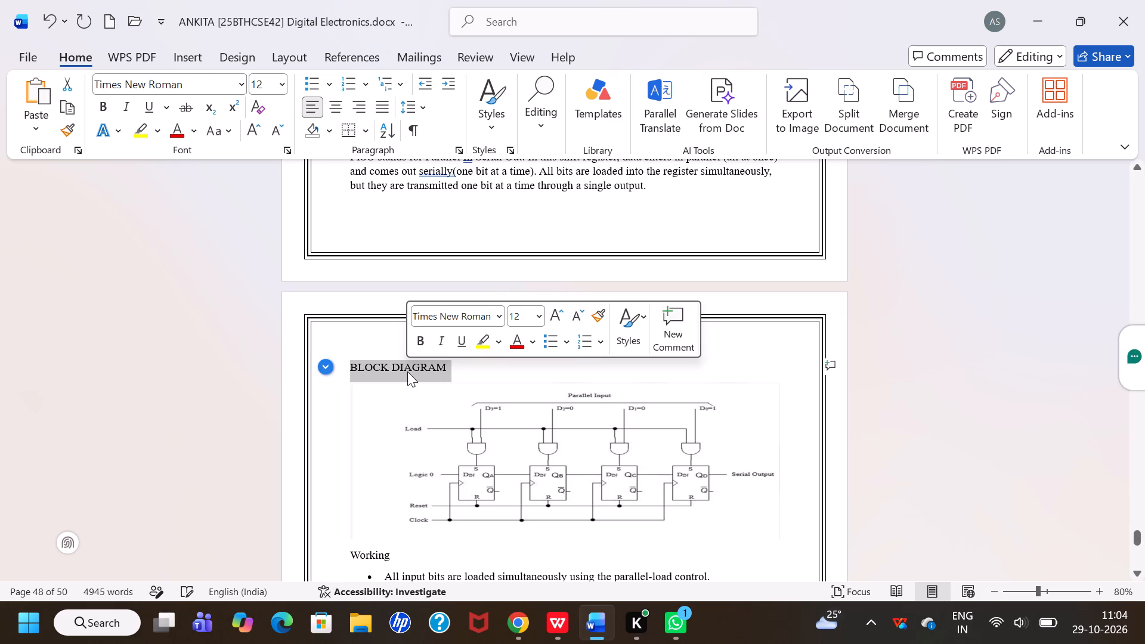
pyautogui.hotkey('ctrl', 'b')
pyautogui.click(503, 370)
# Insert four empty lines above the PIPO SHIFT REGISTER heading to push it onto the following page.
pyautogui.scroll(-2, 503, 370)
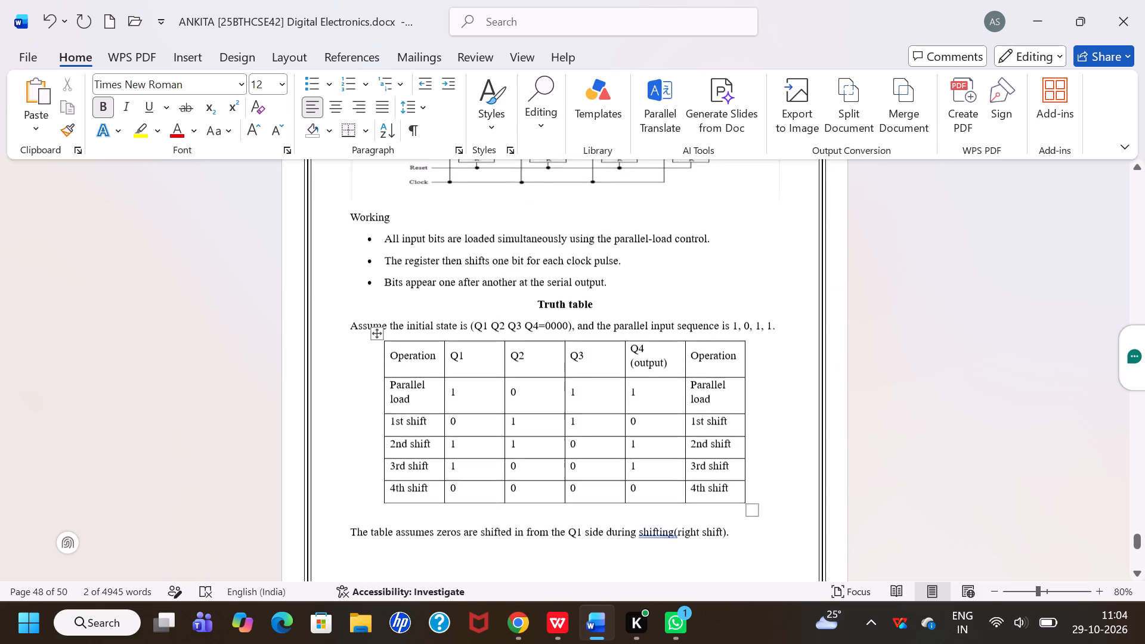
pyautogui.scroll(-2, 503, 370)
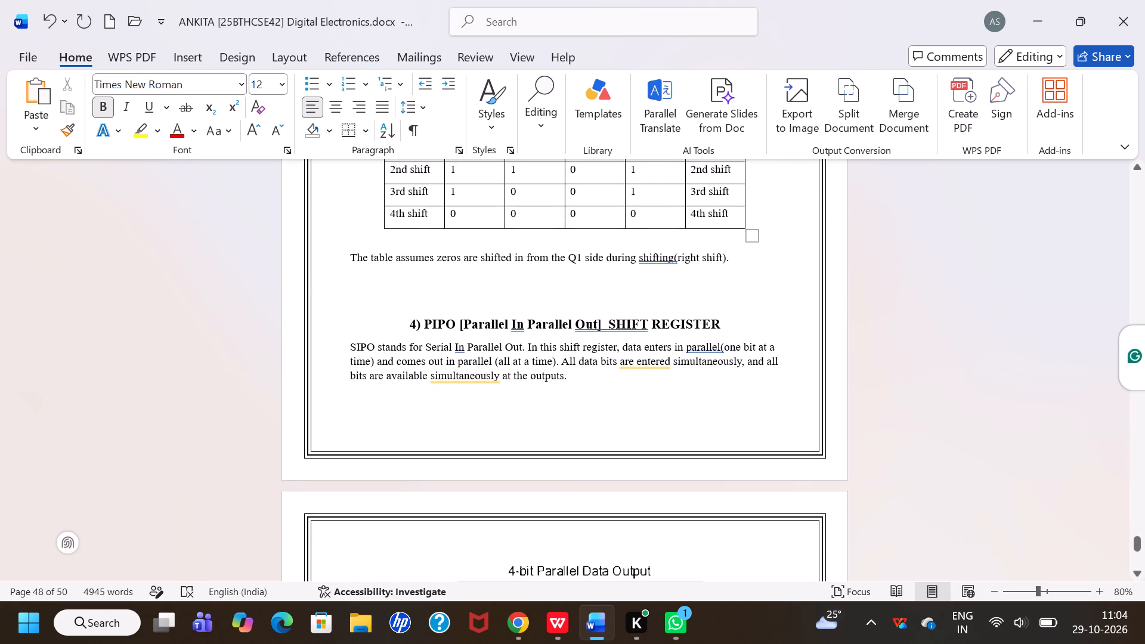
pyautogui.click(402, 323)
pyautogui.press('Return')
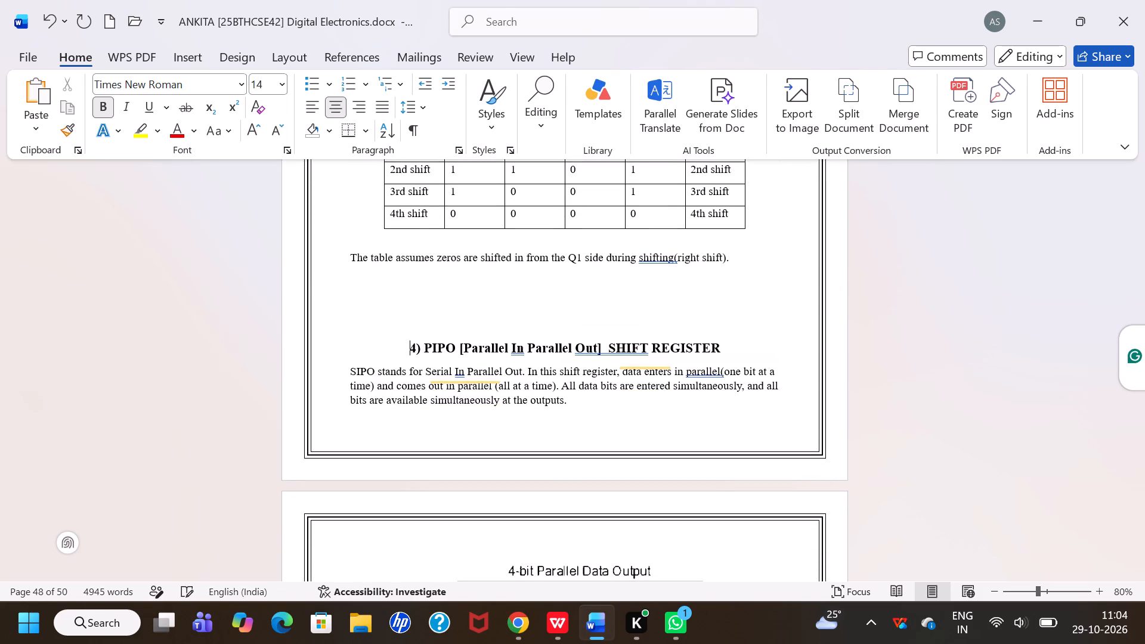
pyautogui.press('Return')
pyautogui.press('Return')
pyautogui.press('Return')
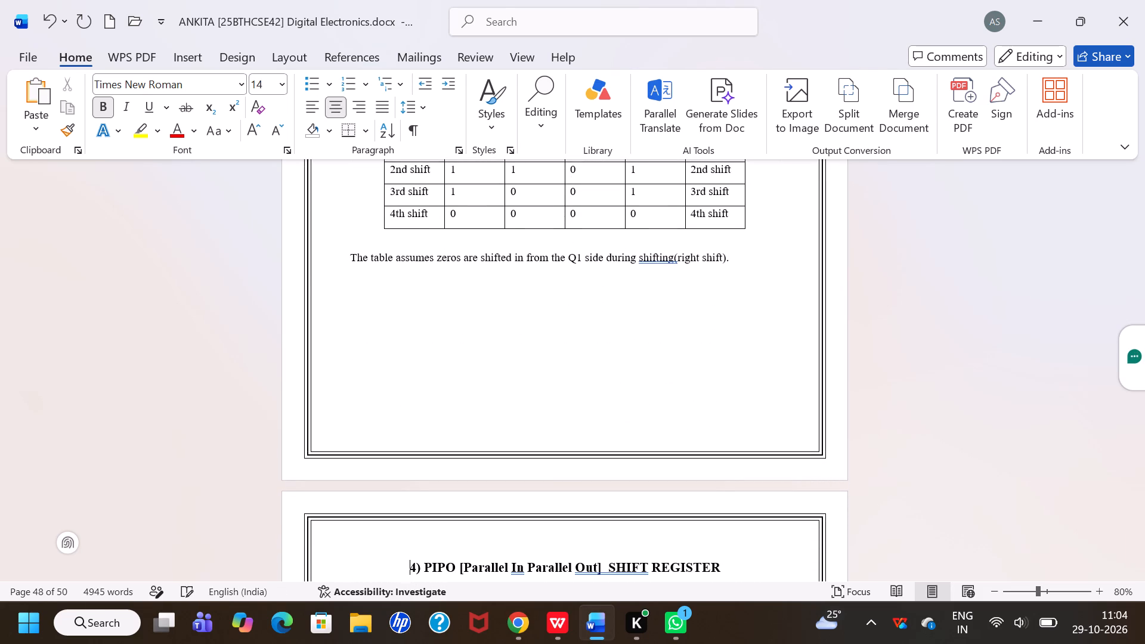
# Shrink the height of the PISO block diagram slightly from its bottom edge, keeping its width.
pyautogui.scroll(3, 402, 323)
pyautogui.click(519, 395)
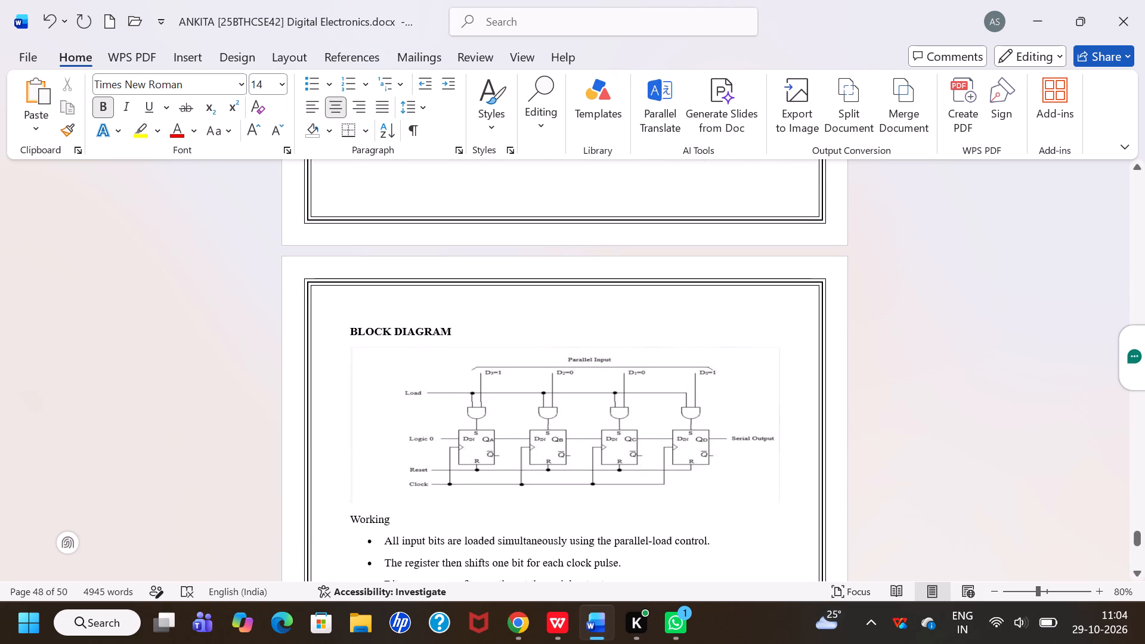
pyautogui.moveTo(567, 501); pyautogui.dragTo(565, 481)
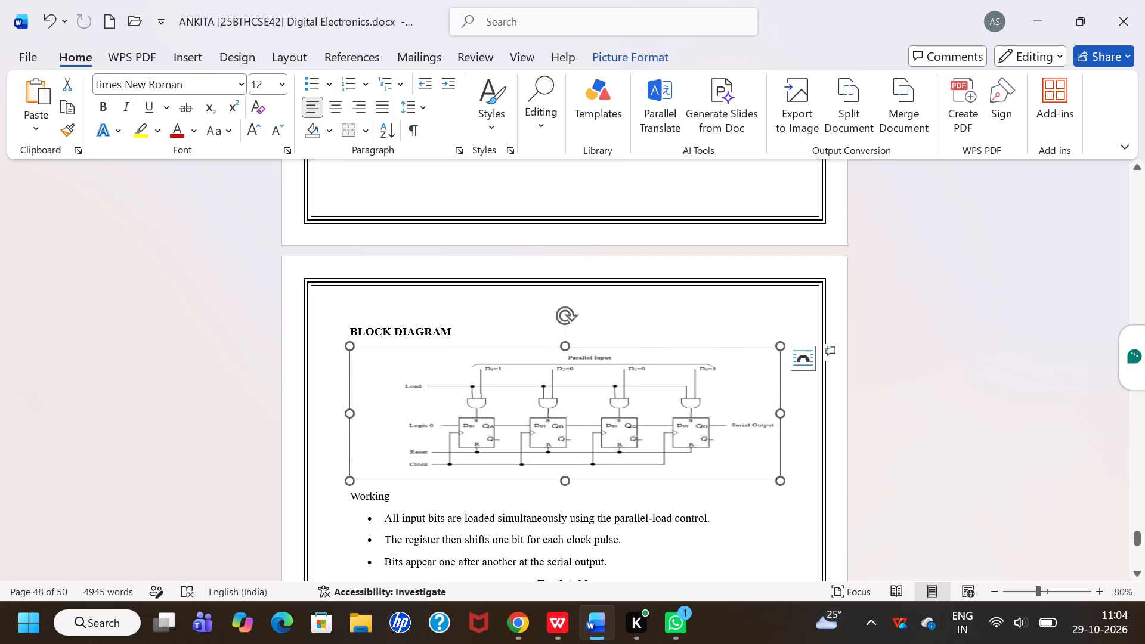
pyautogui.click(736, 532)
# Insert one more empty line above the PIPO SHIFT REGISTER heading to push it onto the following page.
pyautogui.scroll(-1, 736, 532)
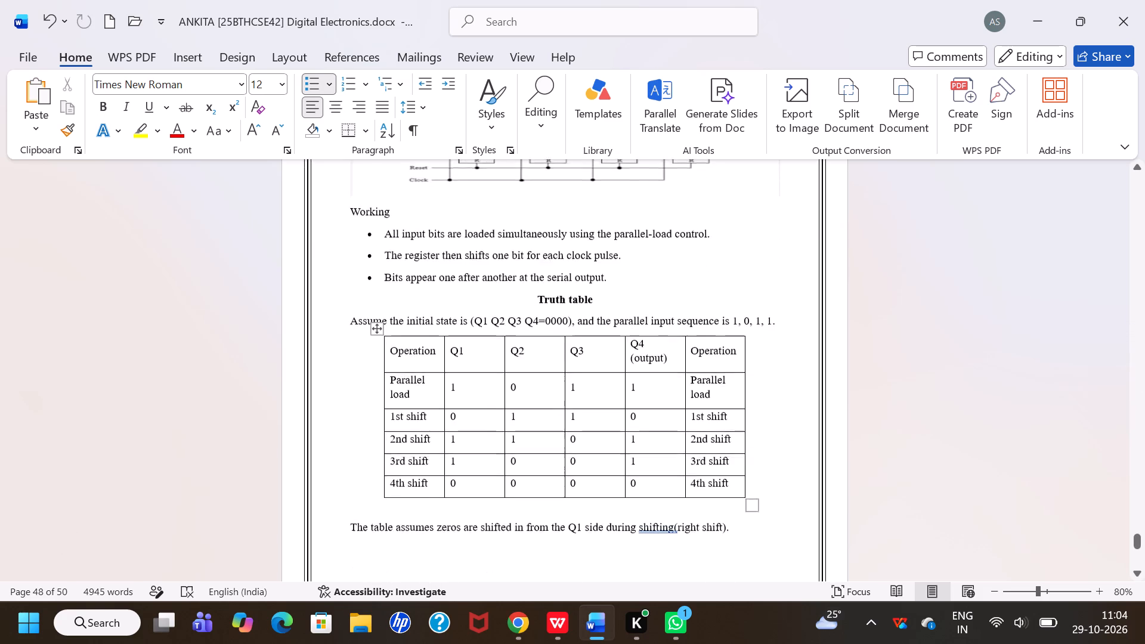
pyautogui.scroll(-1, 736, 532)
pyautogui.scroll(-1, 631, 457)
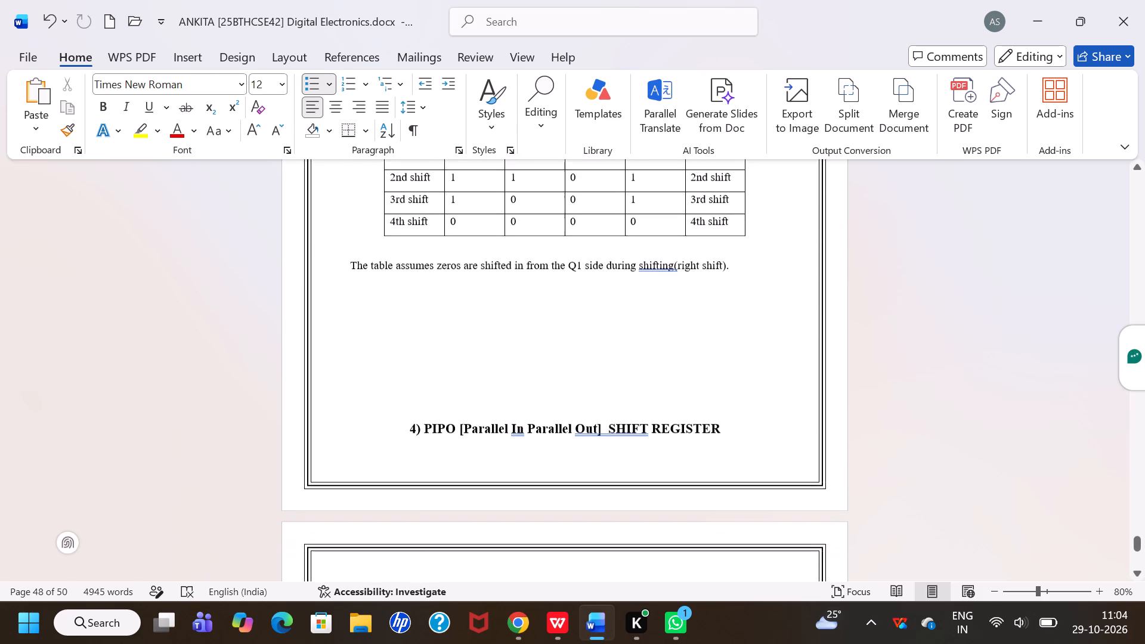
pyautogui.click(400, 417)
pyautogui.press('Return')
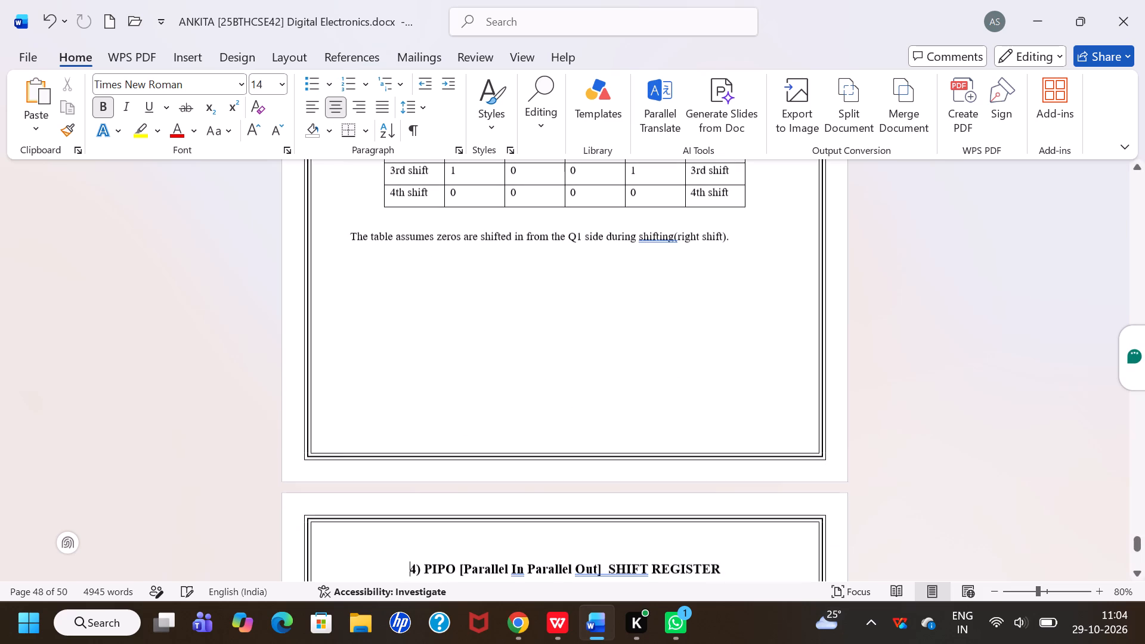
# Move the SIPO simulation picture up to directly below the LOGIC GATE SIMULATION FOR SIPO SHIFT REGISTER line.
pyautogui.scroll(2, 400, 417)
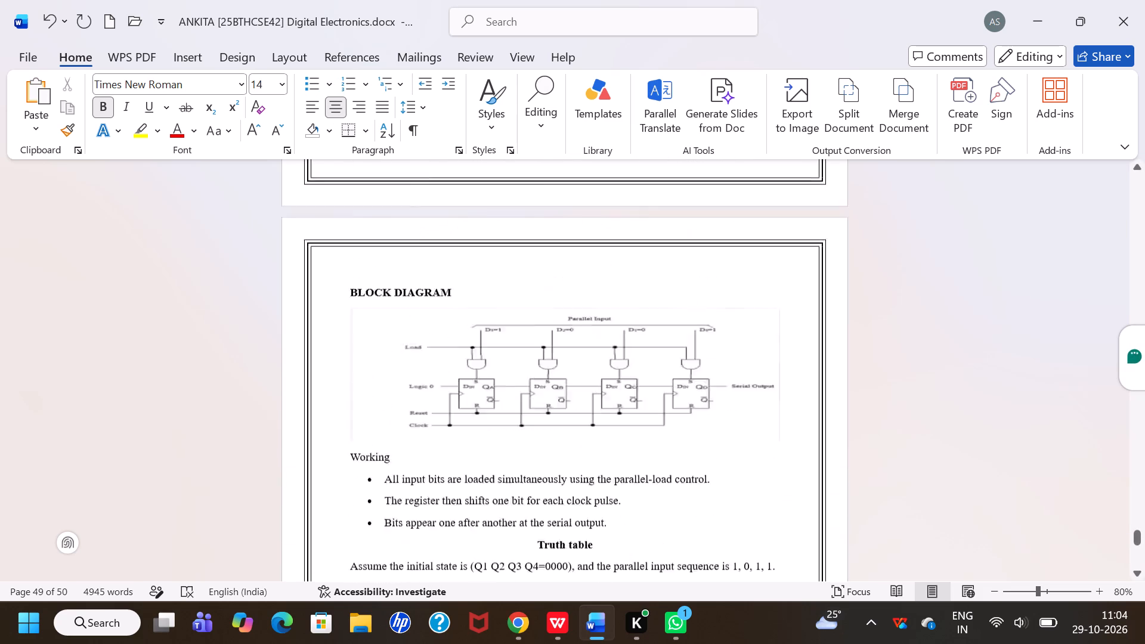
pyautogui.scroll(2, 400, 417)
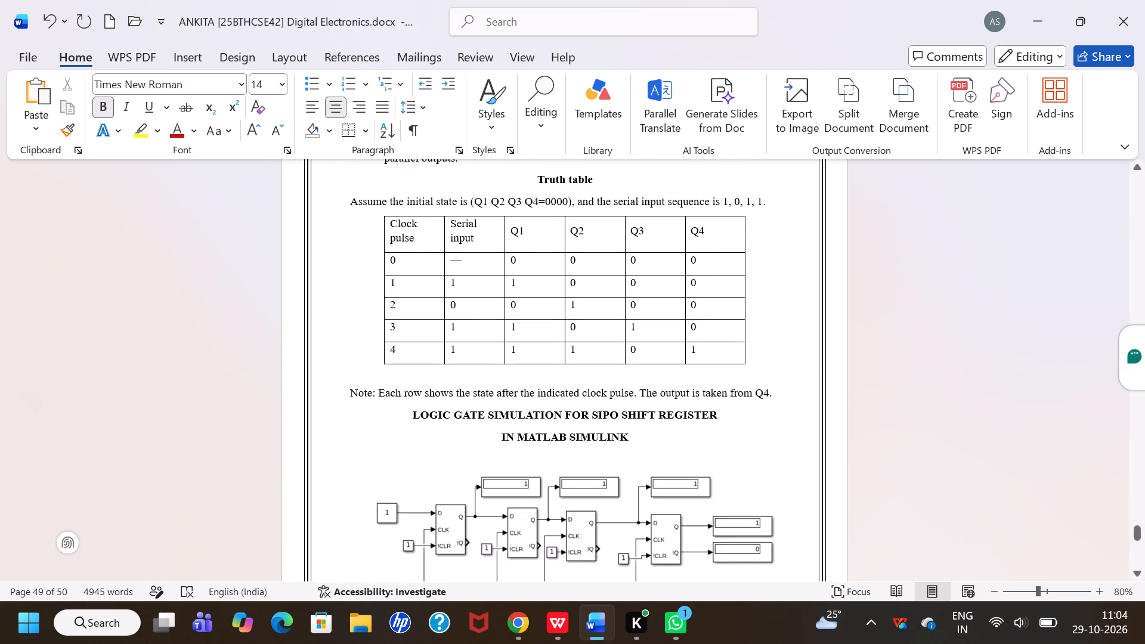
pyautogui.click(501, 451)
pyautogui.moveTo(501, 451); pyautogui.dragTo(501, 449)
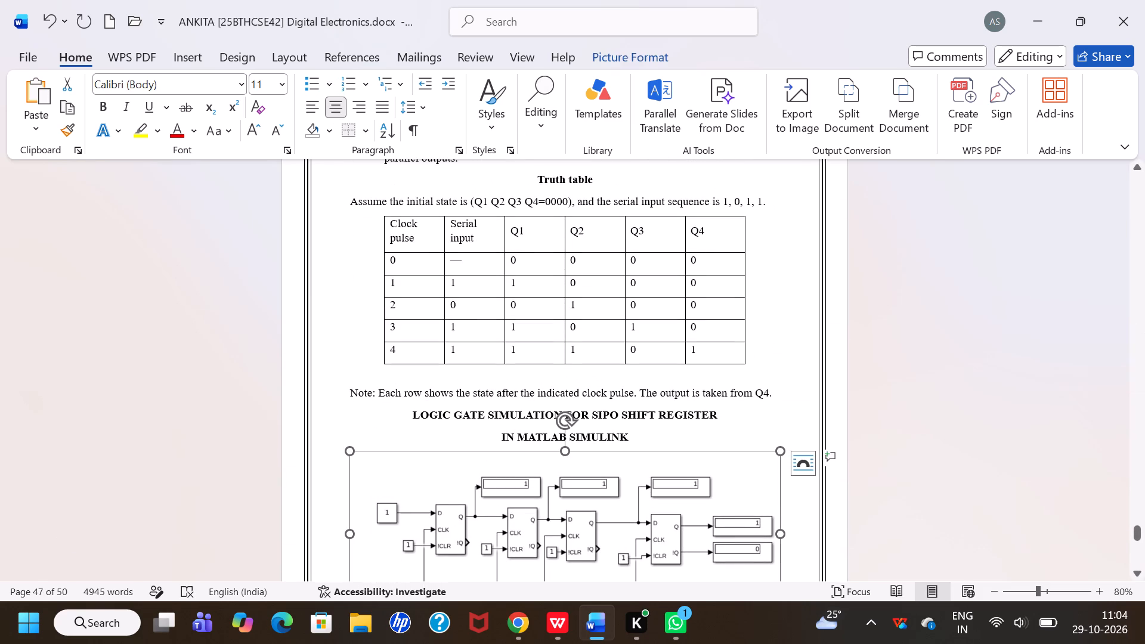
pyautogui.moveTo(501, 449); pyautogui.dragTo(501, 438)
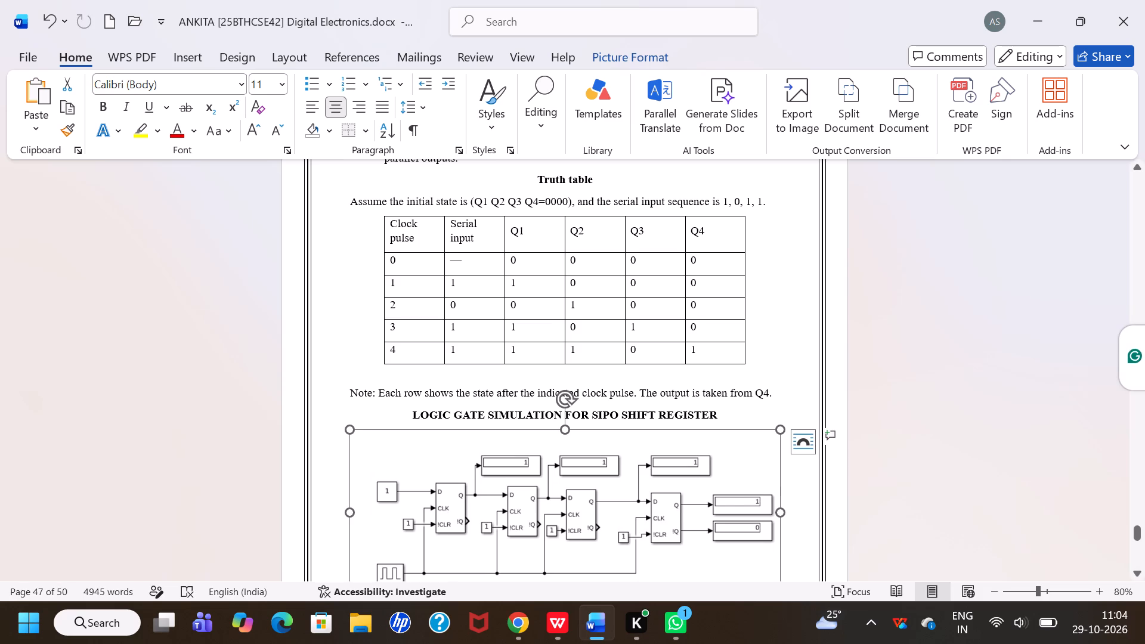
# Crop the blank strips off the top and bottom of the SIPO simulation picture.
pyautogui.rightClick(509, 439)
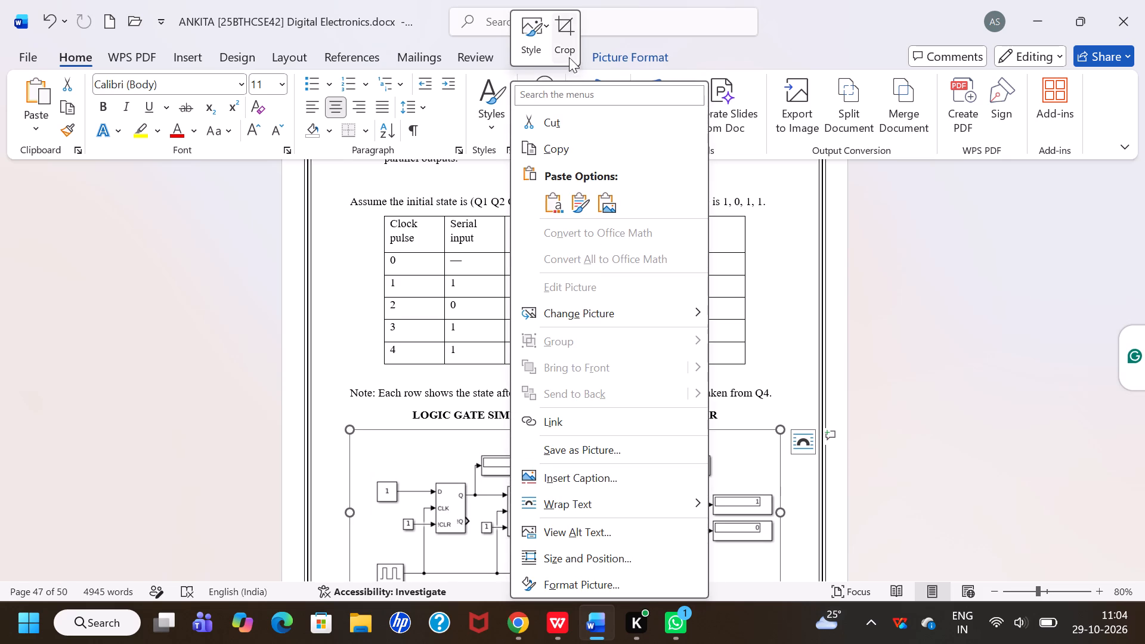
pyautogui.click(565, 52)
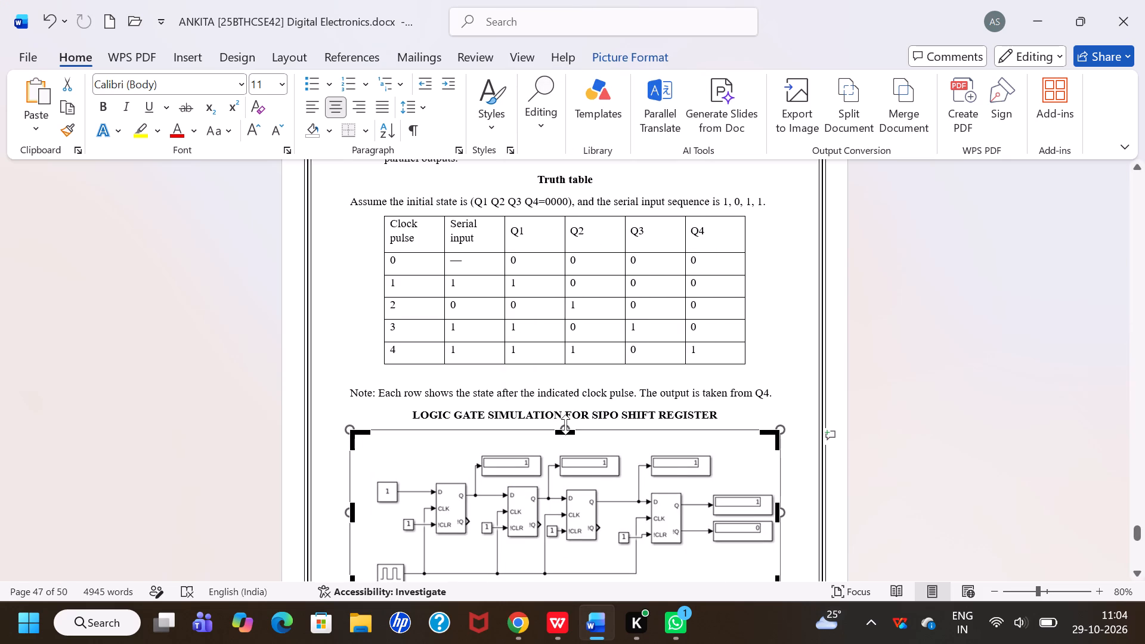
pyautogui.moveTo(564, 432); pyautogui.dragTo(564, 444)
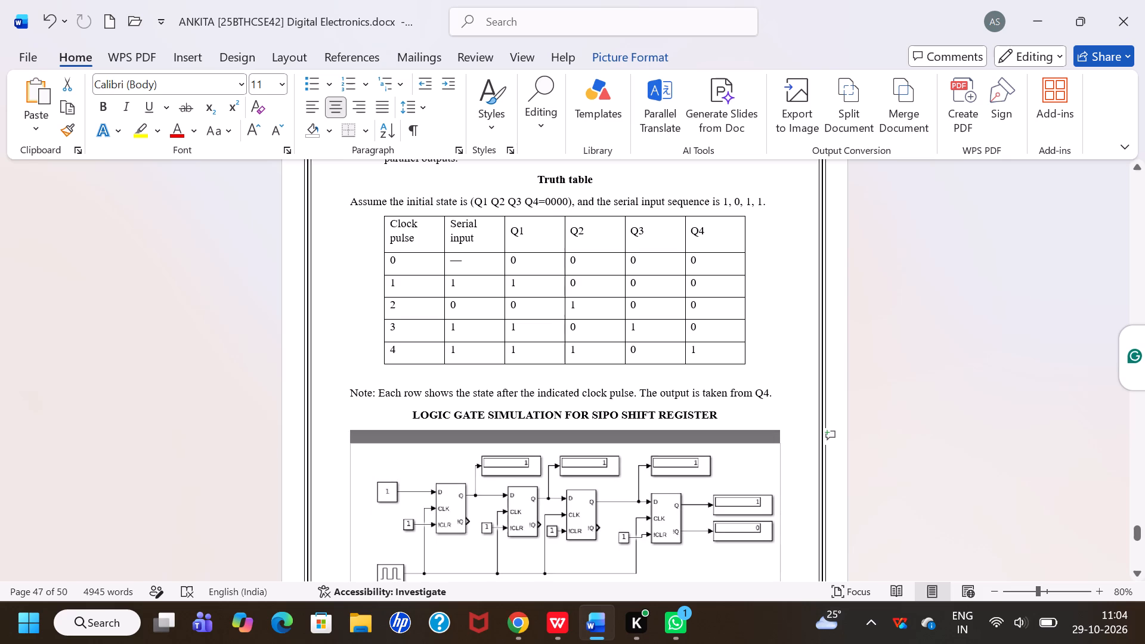
pyautogui.moveTo(564, 444); pyautogui.dragTo(565, 447)
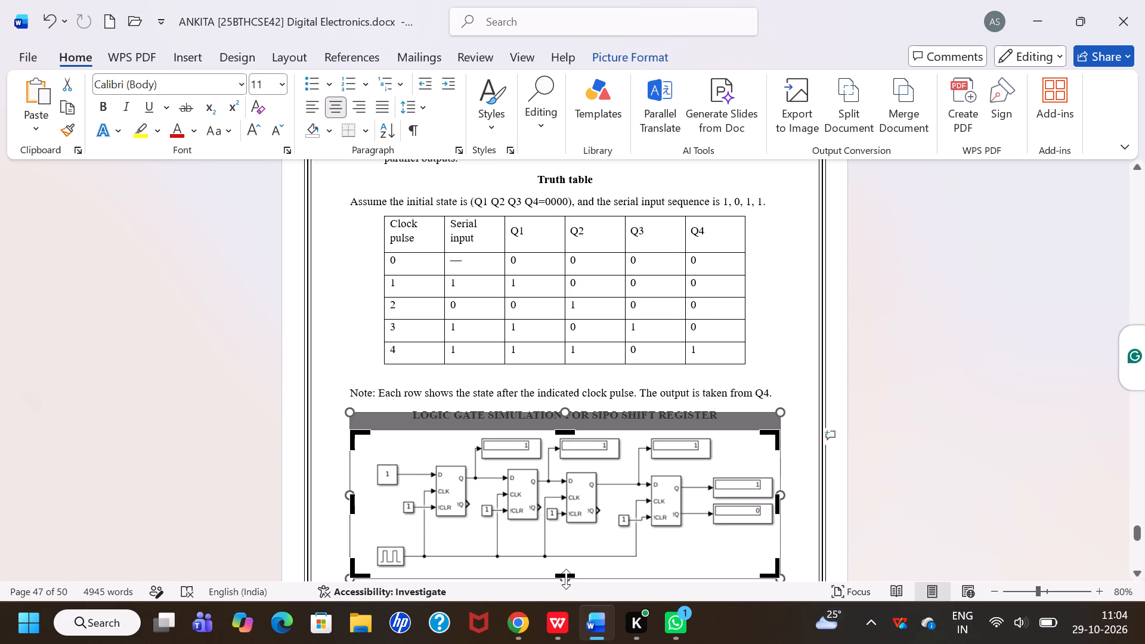
pyautogui.moveTo(565, 575); pyautogui.dragTo(564, 560)
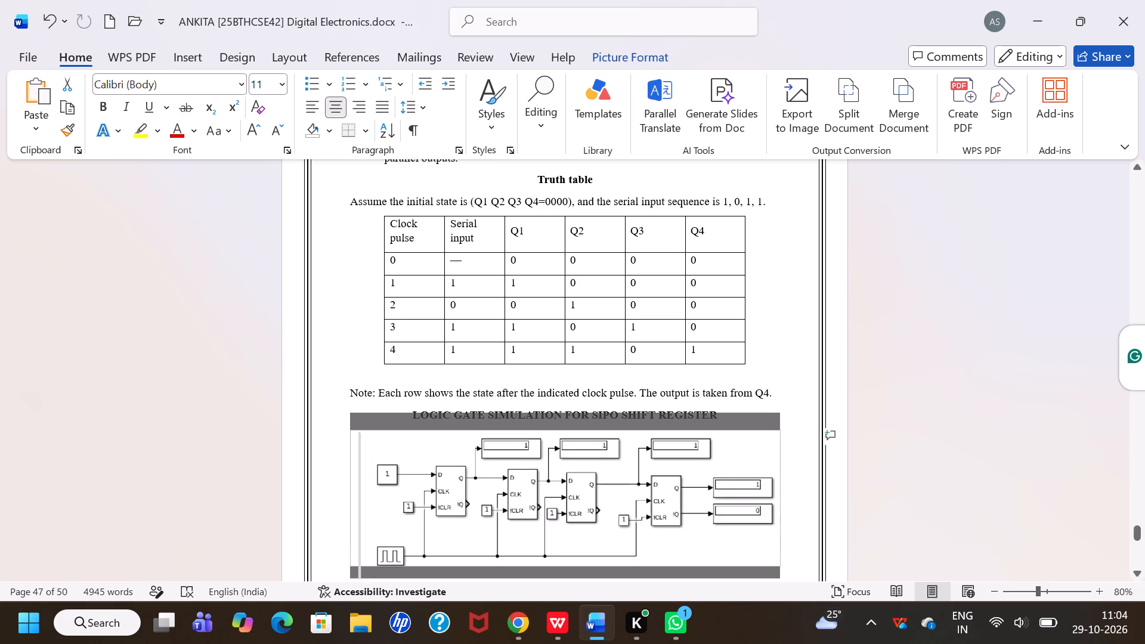
pyautogui.moveTo(564, 560); pyautogui.dragTo(565, 569)
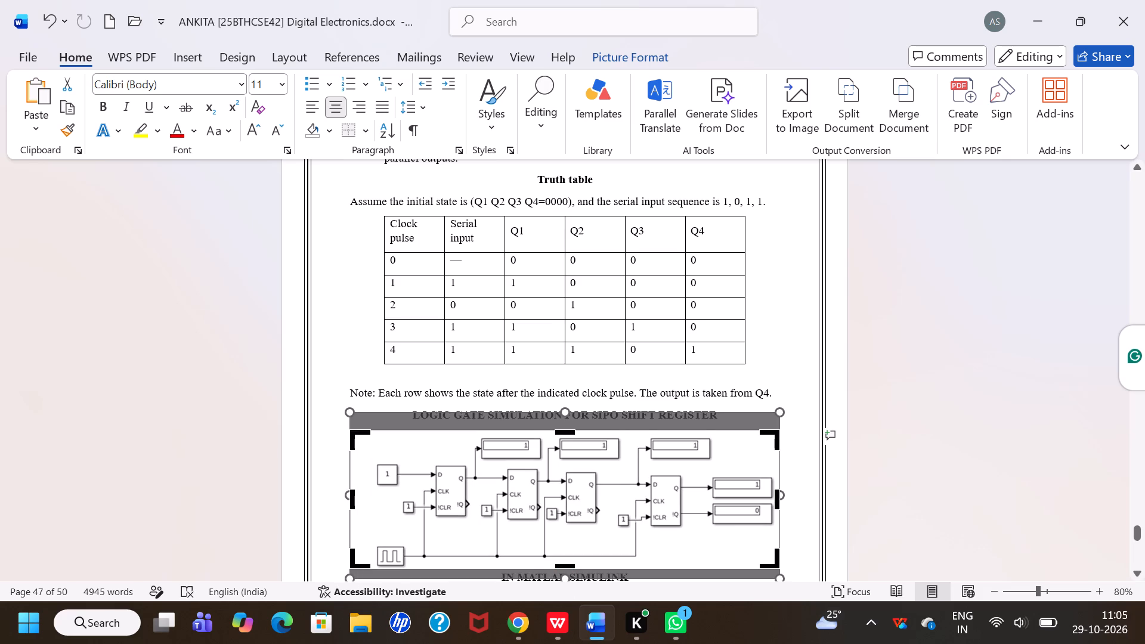
pyautogui.click(772, 370)
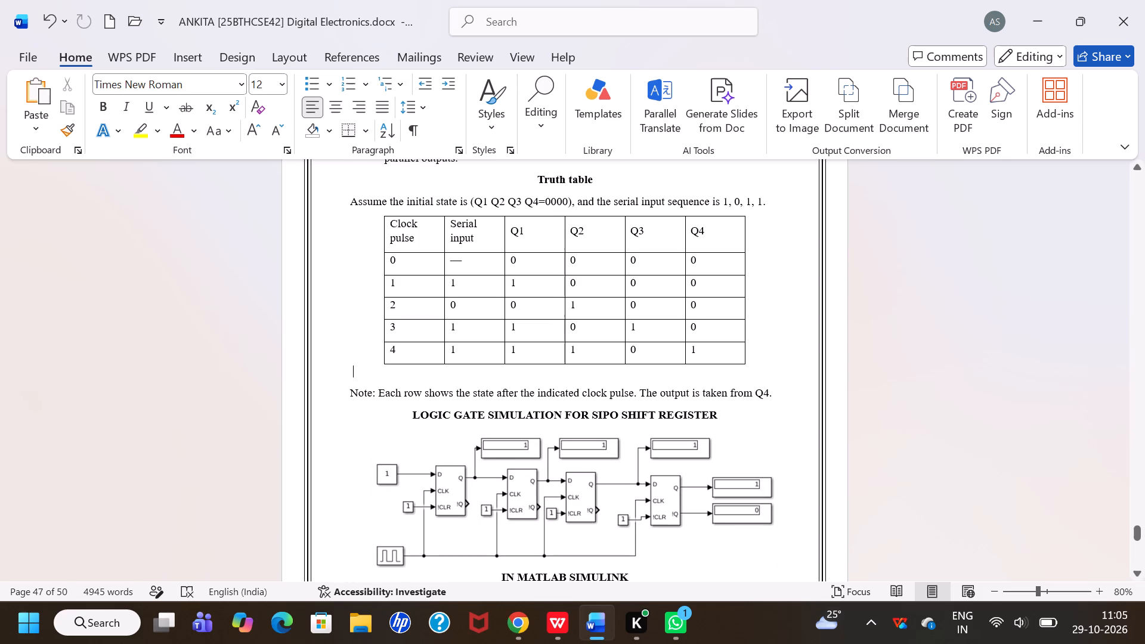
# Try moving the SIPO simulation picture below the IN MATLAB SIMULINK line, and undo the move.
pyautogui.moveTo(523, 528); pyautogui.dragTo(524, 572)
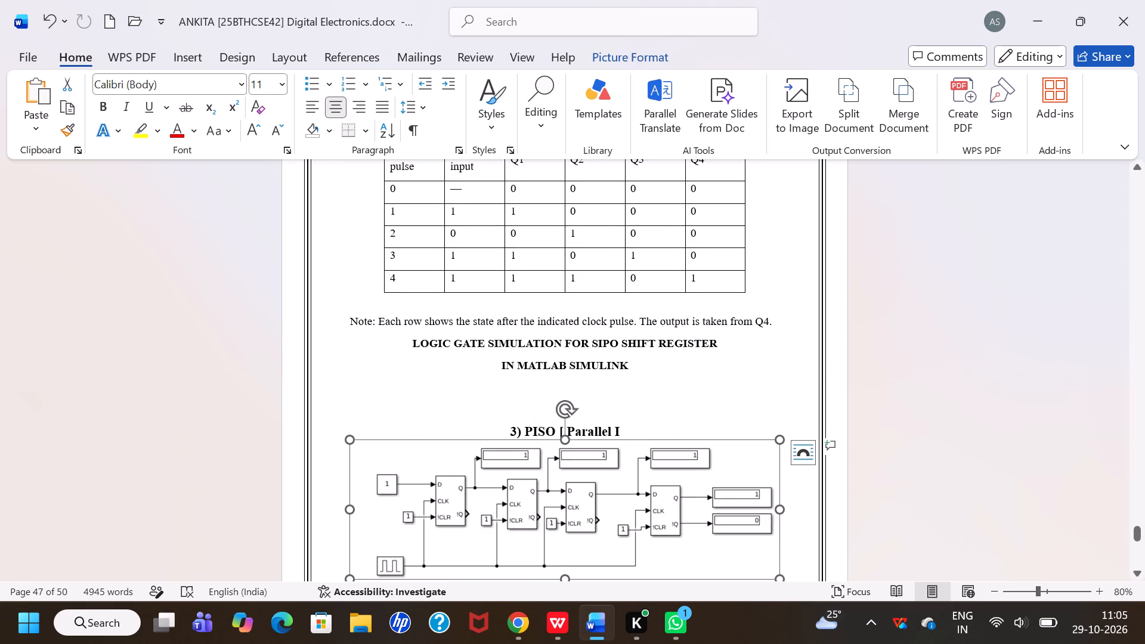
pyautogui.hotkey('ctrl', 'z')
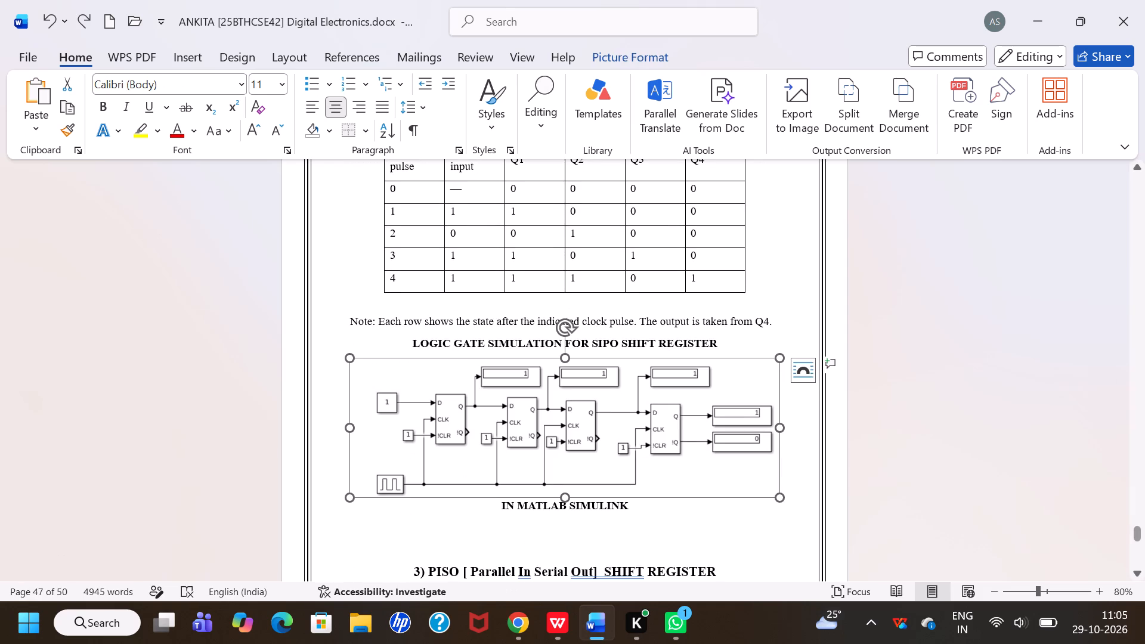
# Move the text IN MATLAB SIMULINK from below the SIPO simulation picture to the end of the heading above it.
pyautogui.click(501, 507)
pyautogui.press('BackSpace')
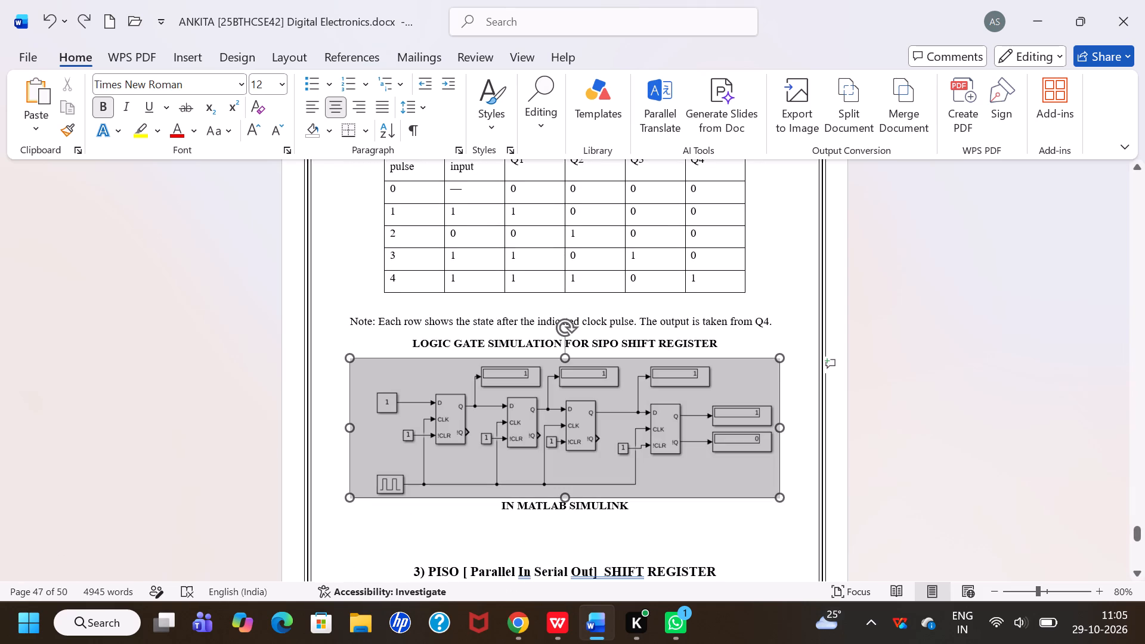
pyautogui.click(668, 519)
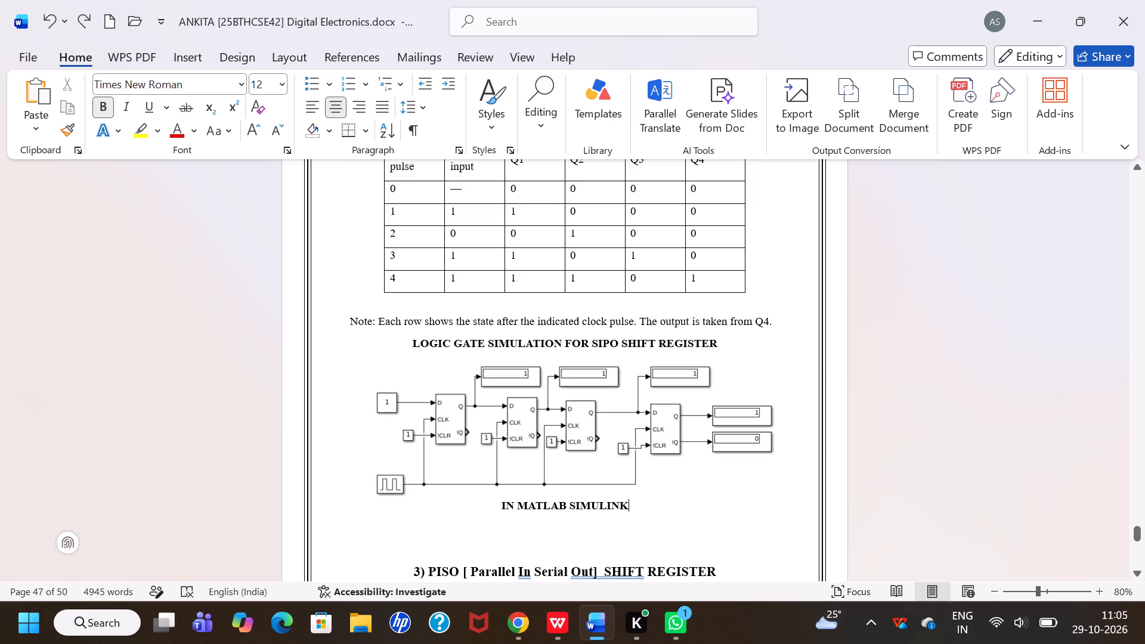
pyautogui.moveTo(499, 504); pyautogui.dragTo(643, 507)
pyautogui.hotkey('ctrl', 'c')
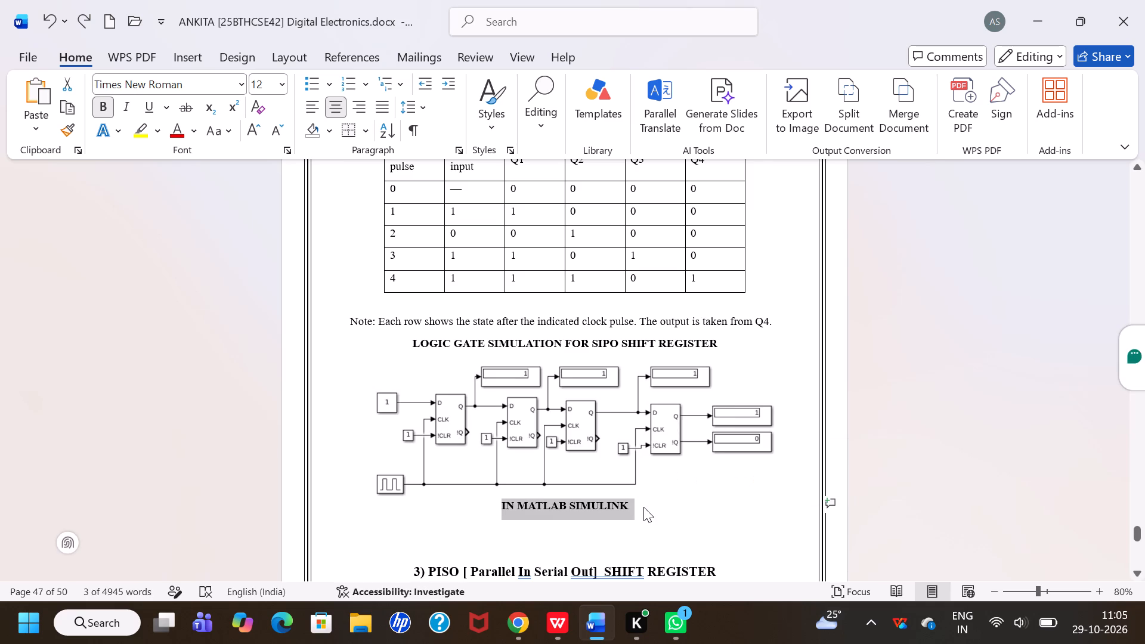
pyautogui.hotkey('ctrl', 'x')
pyautogui.scroll(1, 643, 507)
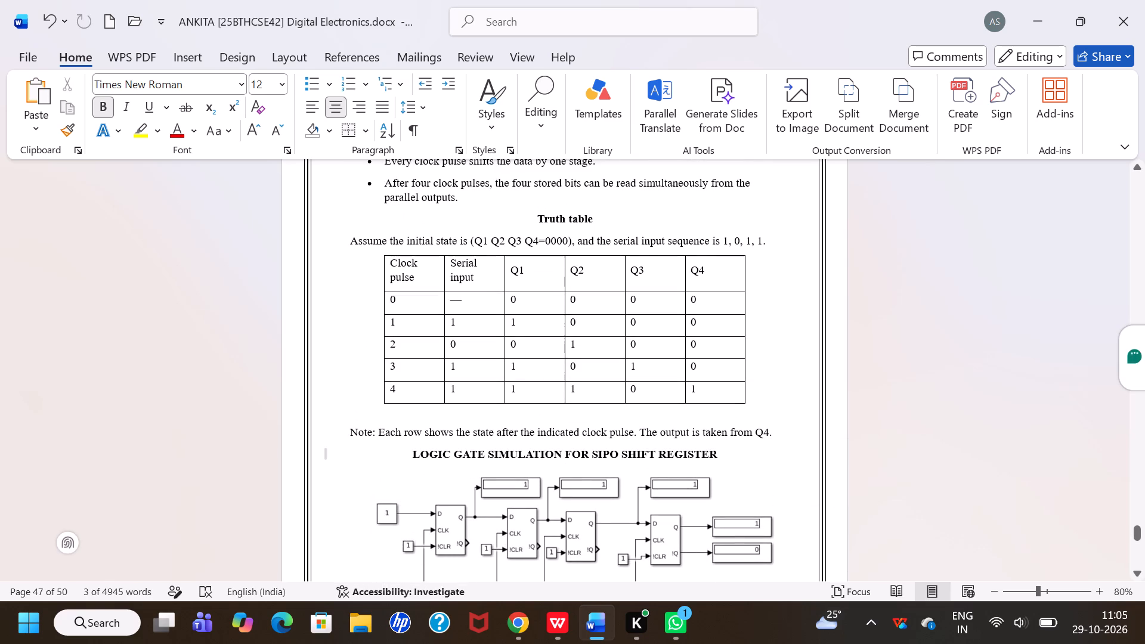
pyautogui.click(729, 453)
pyautogui.press('space')
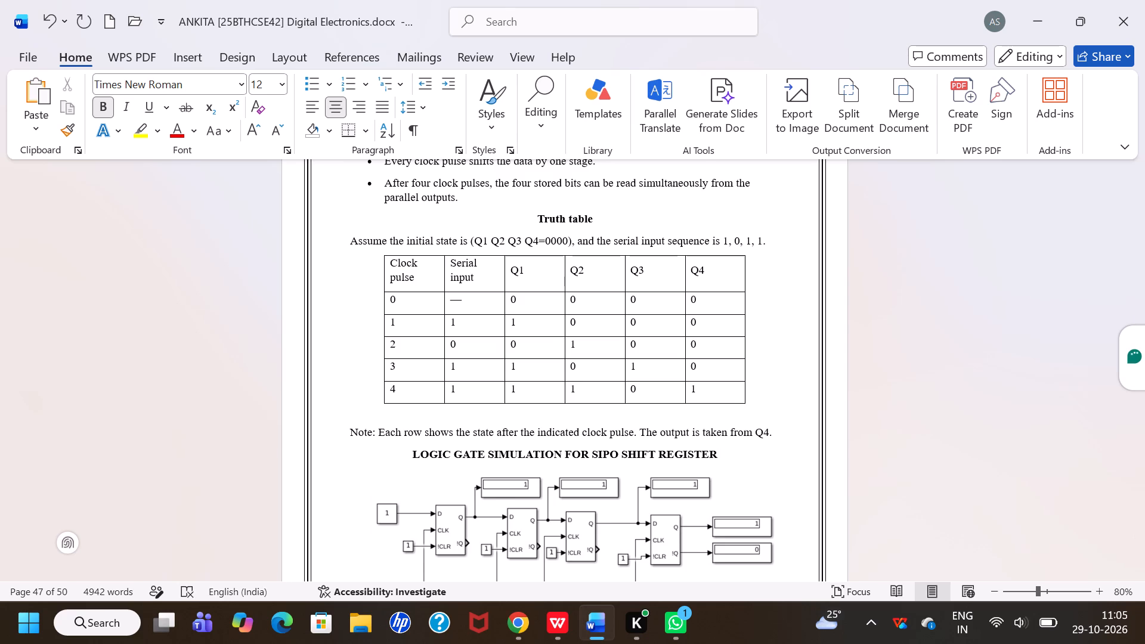
pyautogui.hotkey('ctrl', 'v')
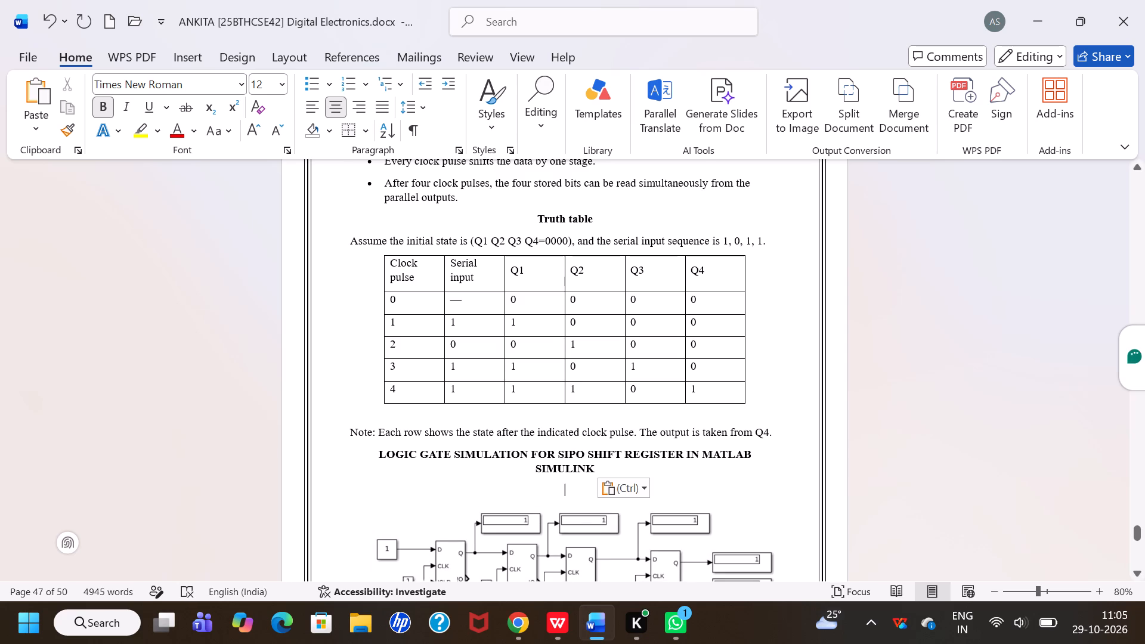
# Remove the blank line between the SIPO simulation heading and its picture.
pyautogui.scroll(-1, 778, 500)
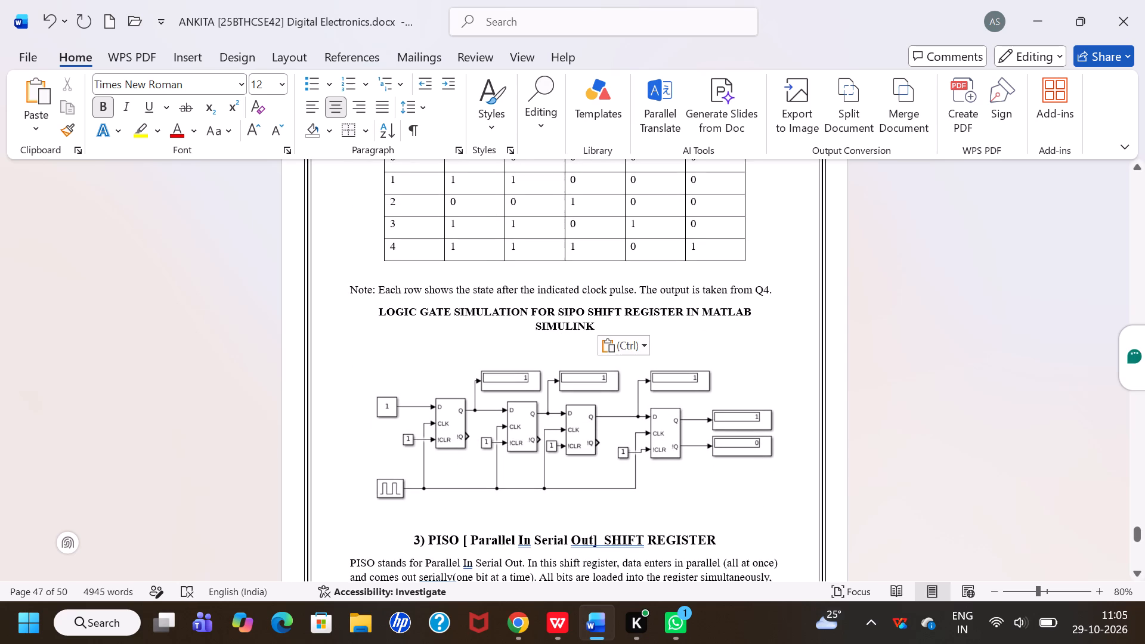
pyautogui.click(626, 431)
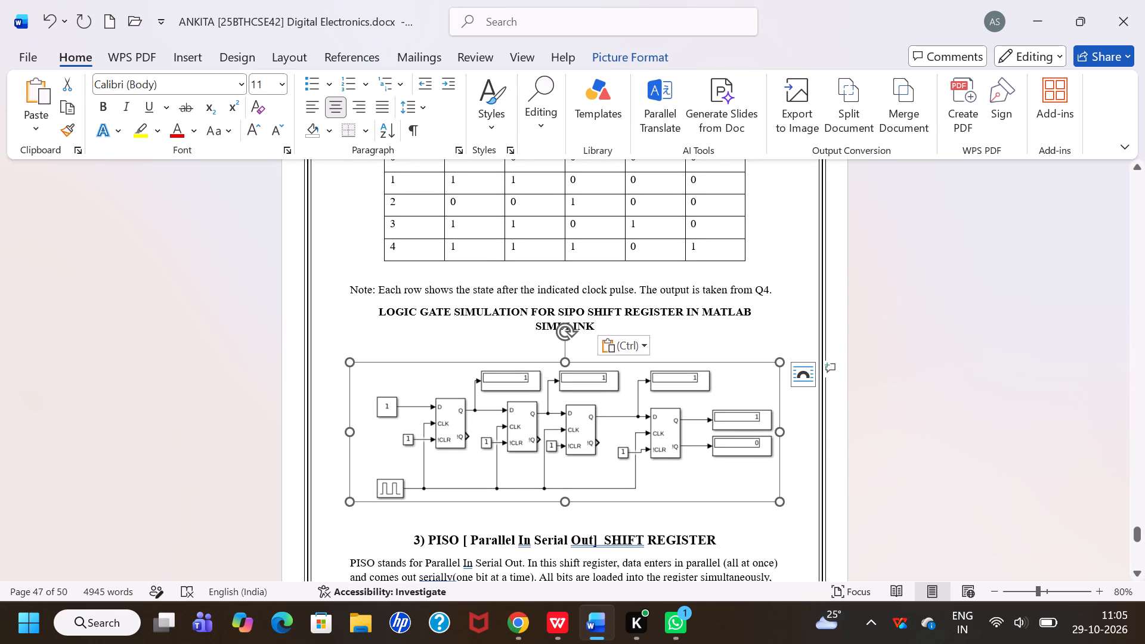
pyautogui.click(530, 346)
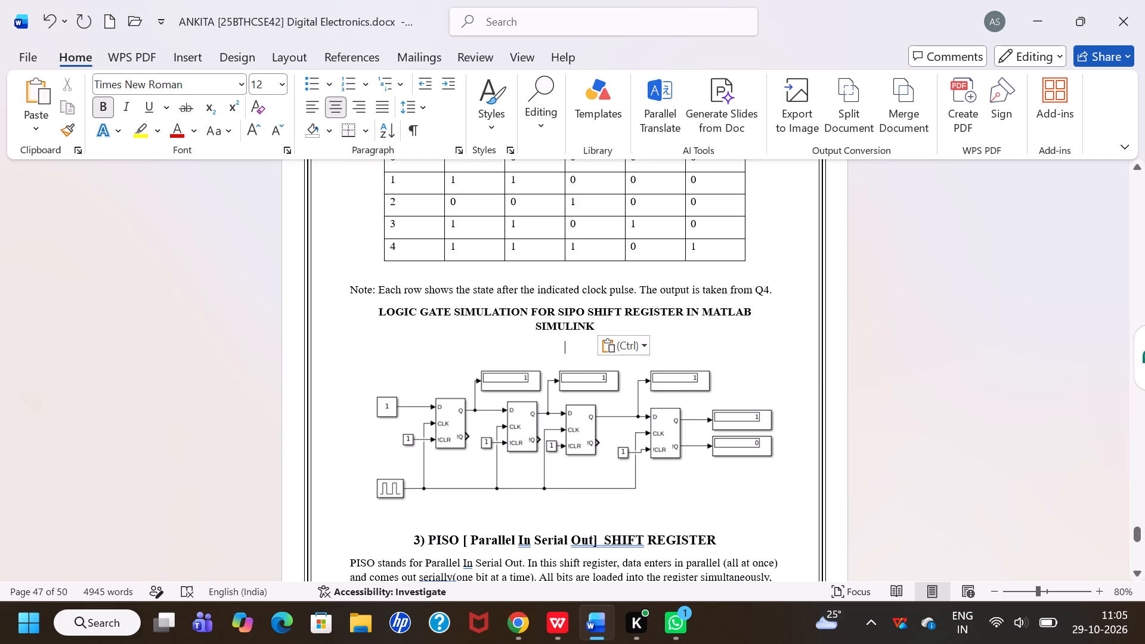
pyautogui.press('BackSpace')
pyautogui.press('BackSpace')
# Copy the heading LOGIC GATE SIMULATION FOR SIPO SHIFT REGISTER IN MATLAB SIMULINK to below the note under the PISO truth table.
pyautogui.scroll(-1, 530, 346)
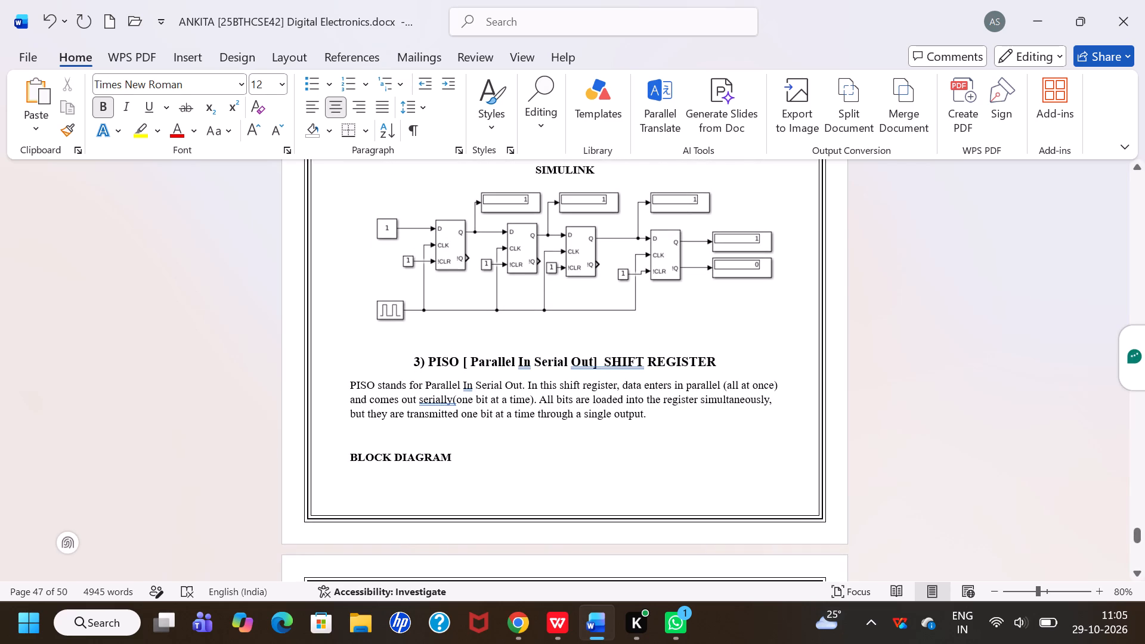
pyautogui.scroll(-2, 484, 428)
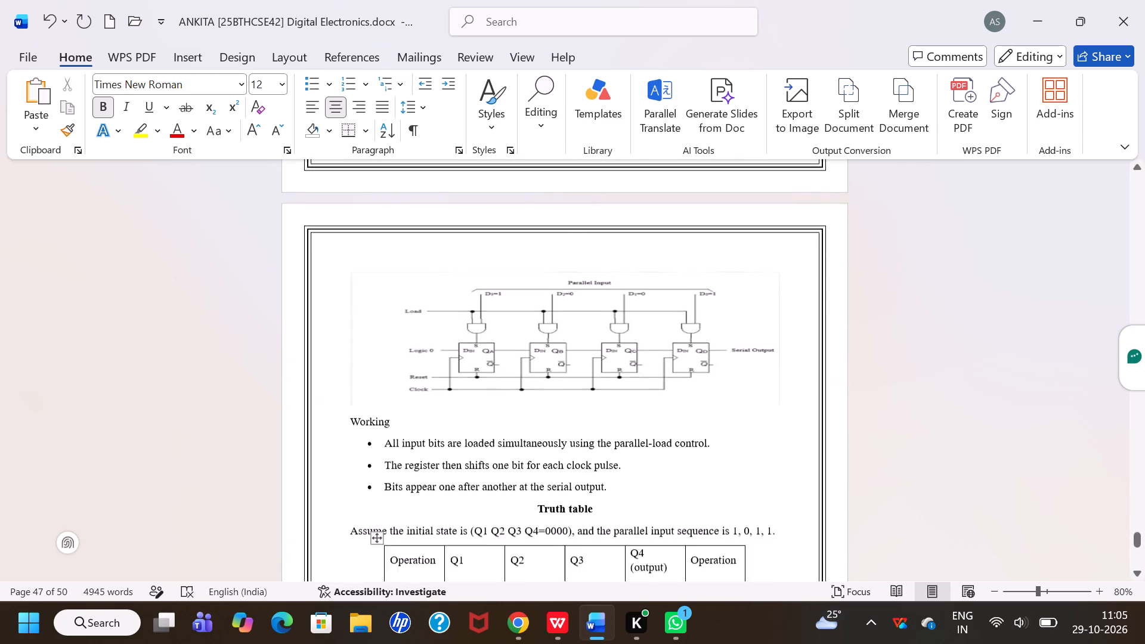
pyautogui.scroll(-2, 484, 428)
pyautogui.scroll(1, 484, 428)
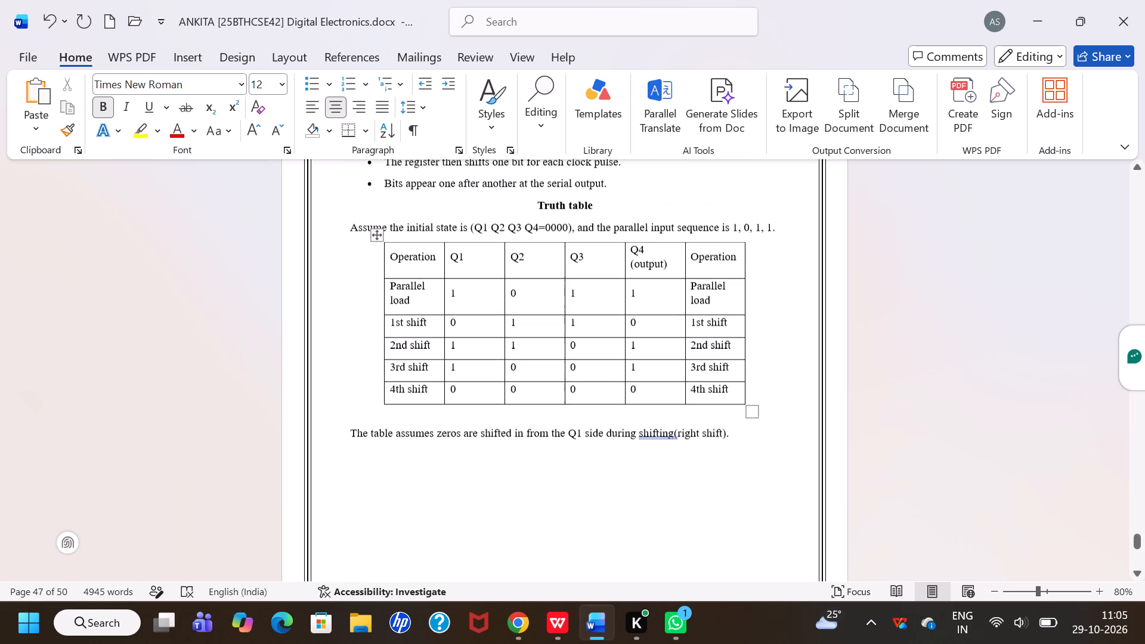
pyautogui.scroll(3, 484, 428)
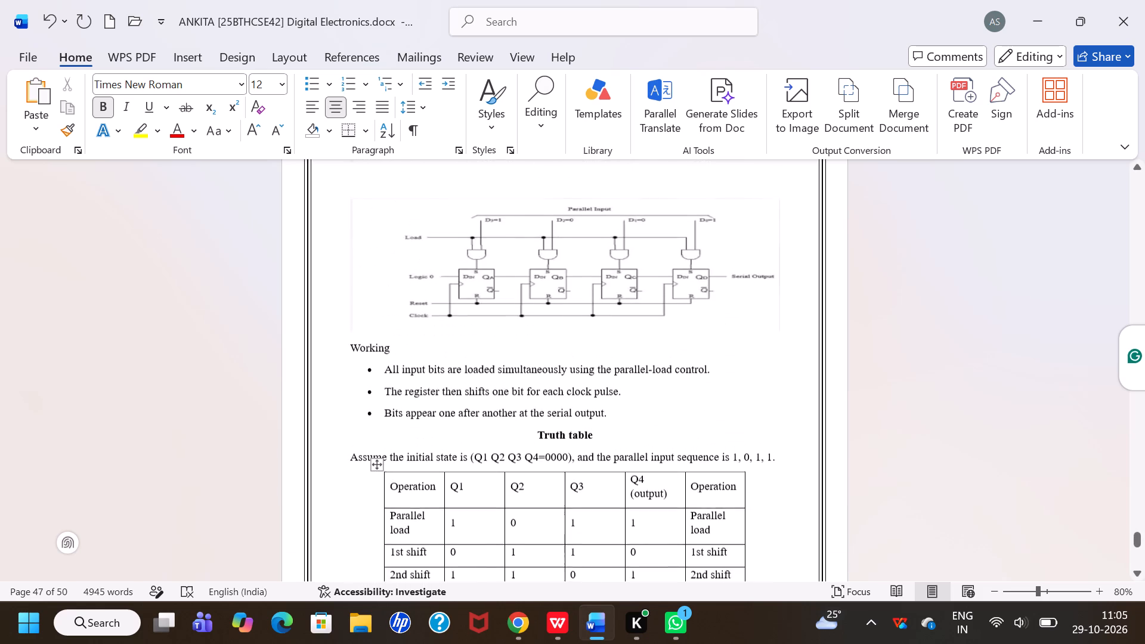
pyautogui.scroll(3, 484, 428)
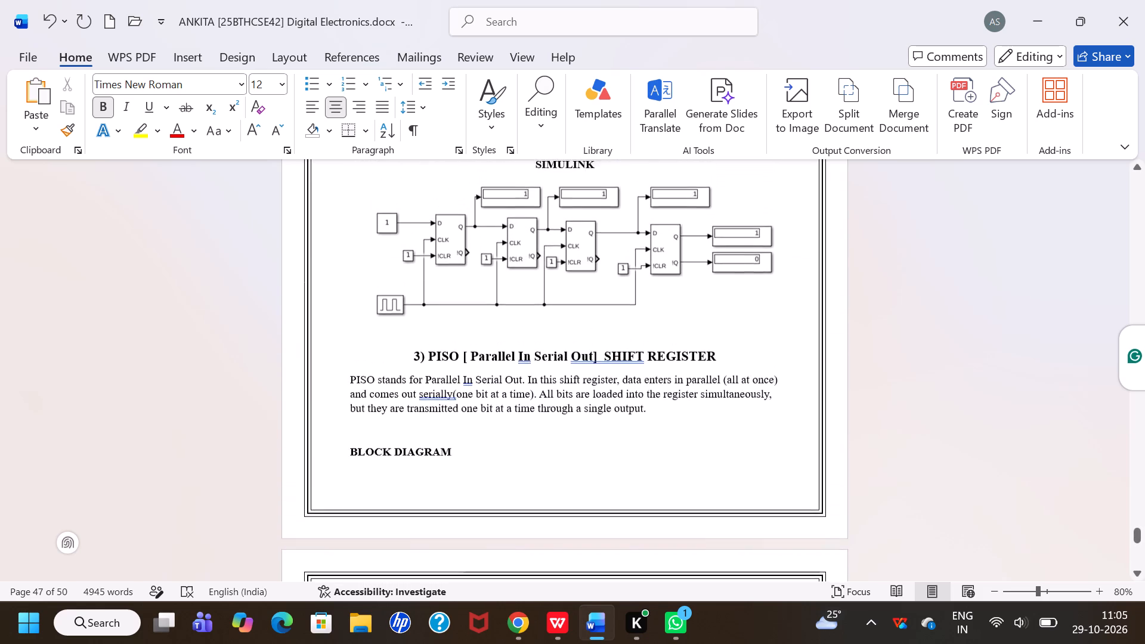
pyautogui.scroll(1, 484, 428)
pyautogui.tripleClick(472, 292)
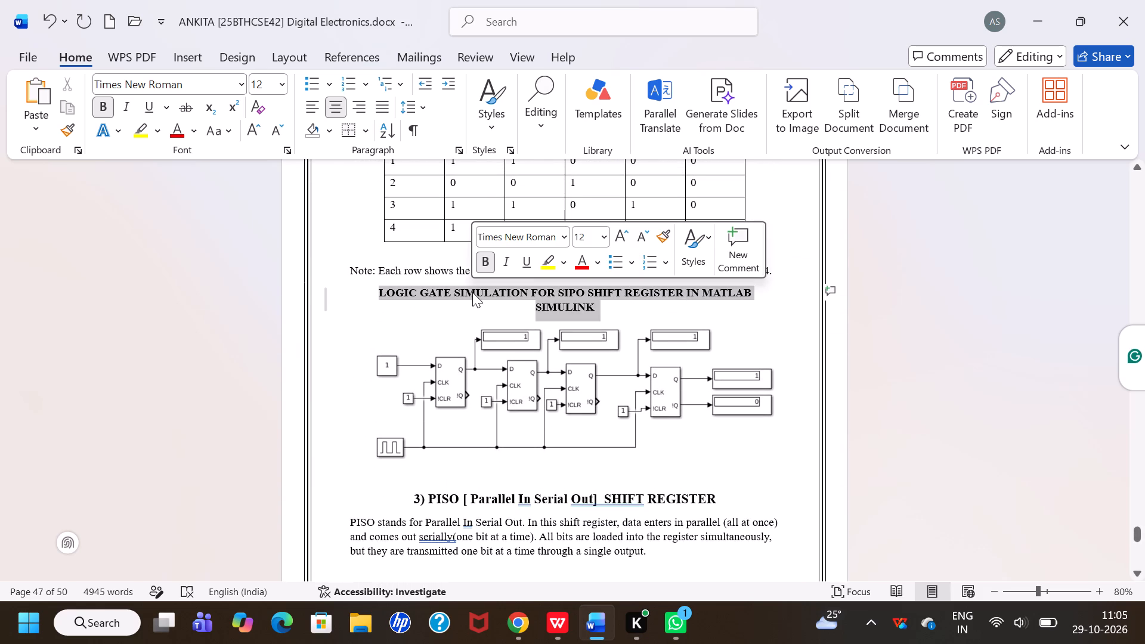
pyautogui.hotkey('ctrl', 'c')
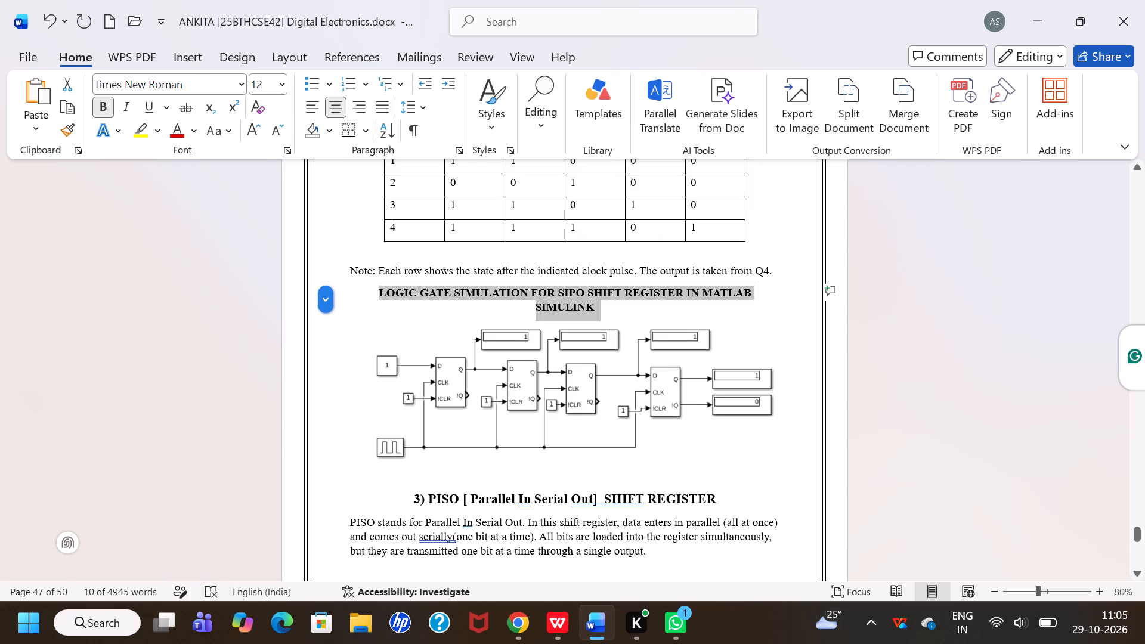
pyautogui.scroll(-4, 562, 400)
pyautogui.click(469, 400)
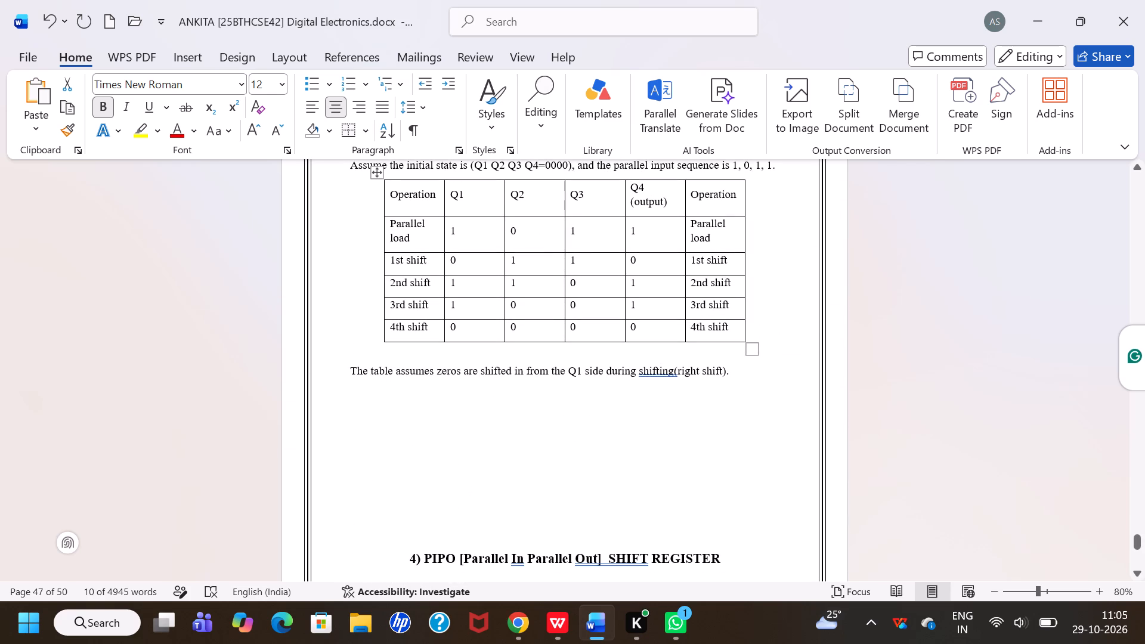
pyautogui.hotkey('ctrl', 'v')
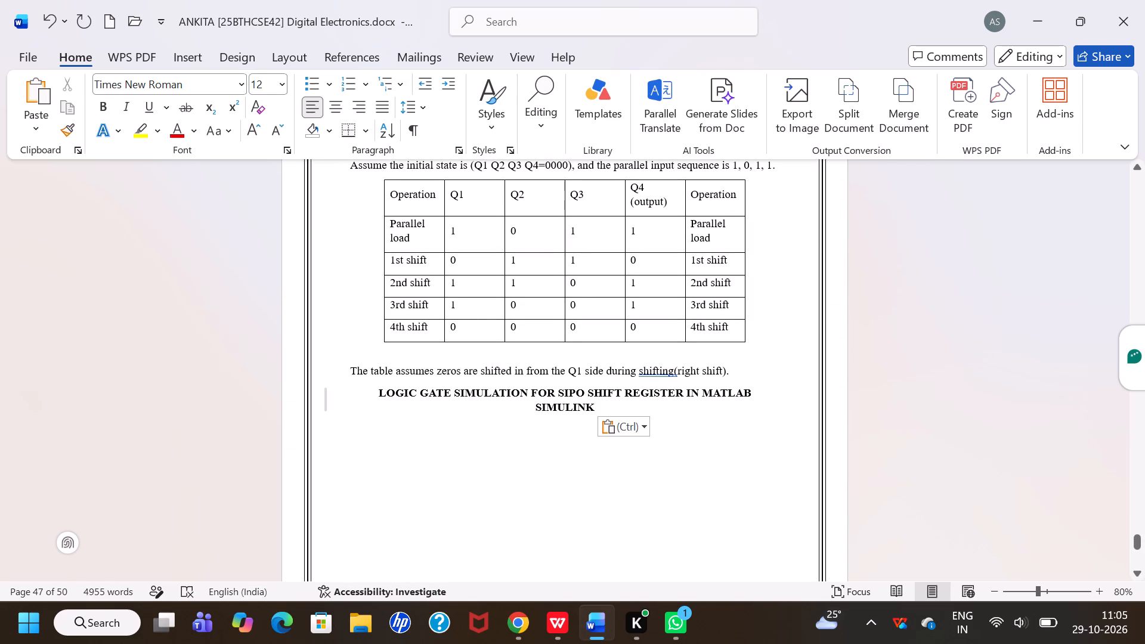
# Change SIPO to PISO in the copied simulation heading below the PISO truth table.
pyautogui.click(583, 394)
pyautogui.press('BackSpace')
pyautogui.press('BackSpace')
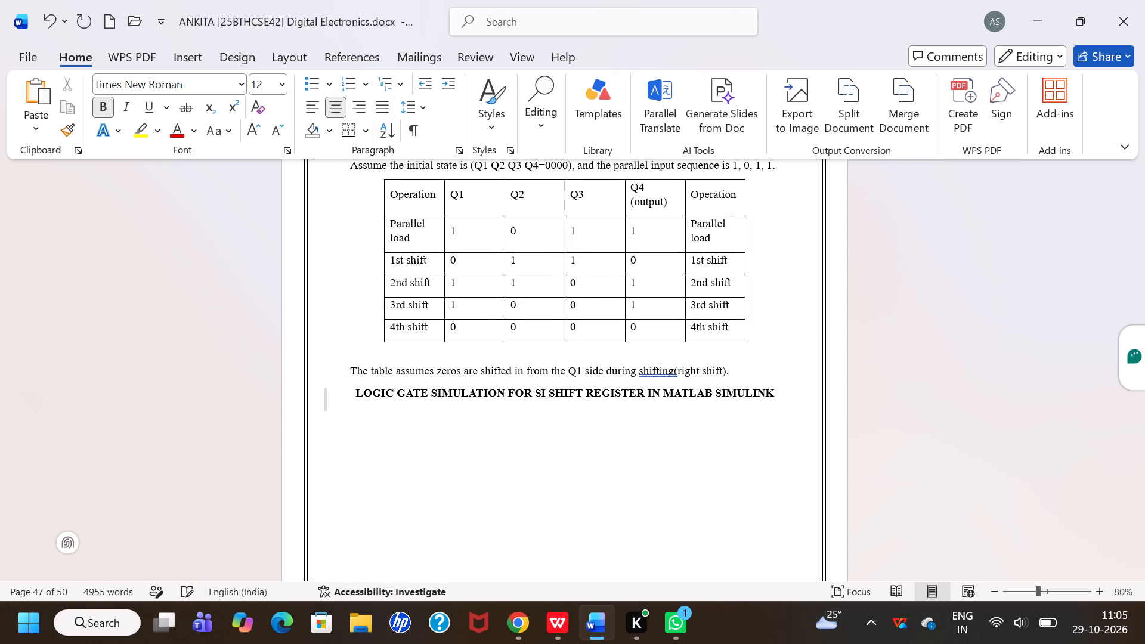
pyautogui.press('BackSpace')
pyautogui.press('BackSpace')
pyautogui.write('PISO')
pyautogui.click(623, 419)
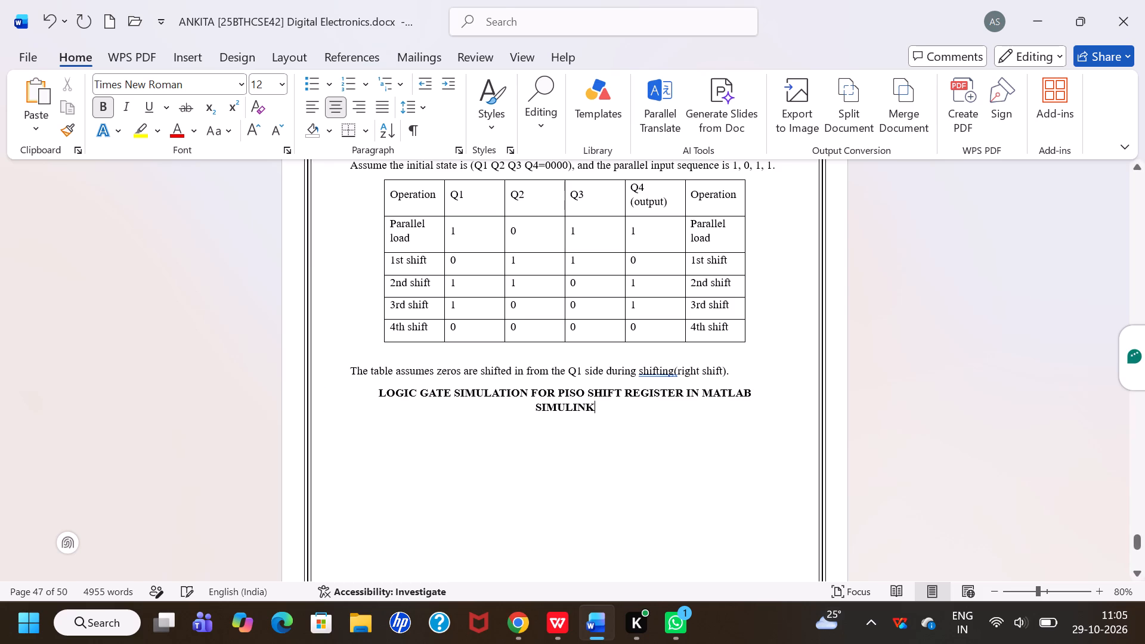
# Copy the PISO simulation picture from JK FLIP FLOPS.docx in WPS Office and paste it below the PISO simulation heading in Word.
pyautogui.scroll(-1, 623, 419)
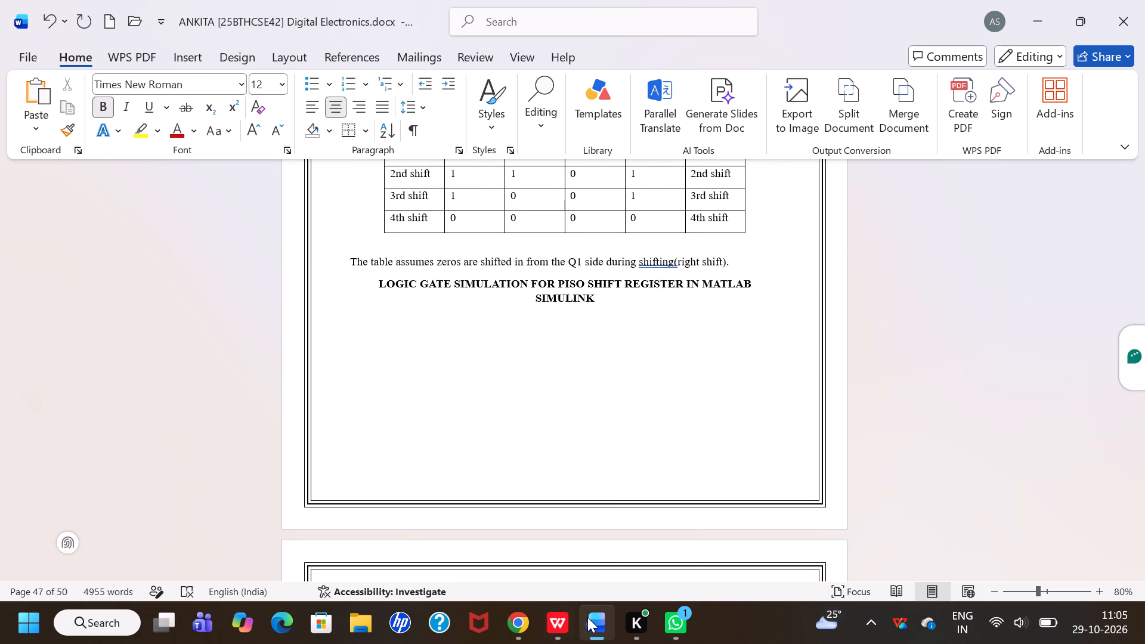
pyautogui.click(560, 615)
pyautogui.scroll(-1, 534, 504)
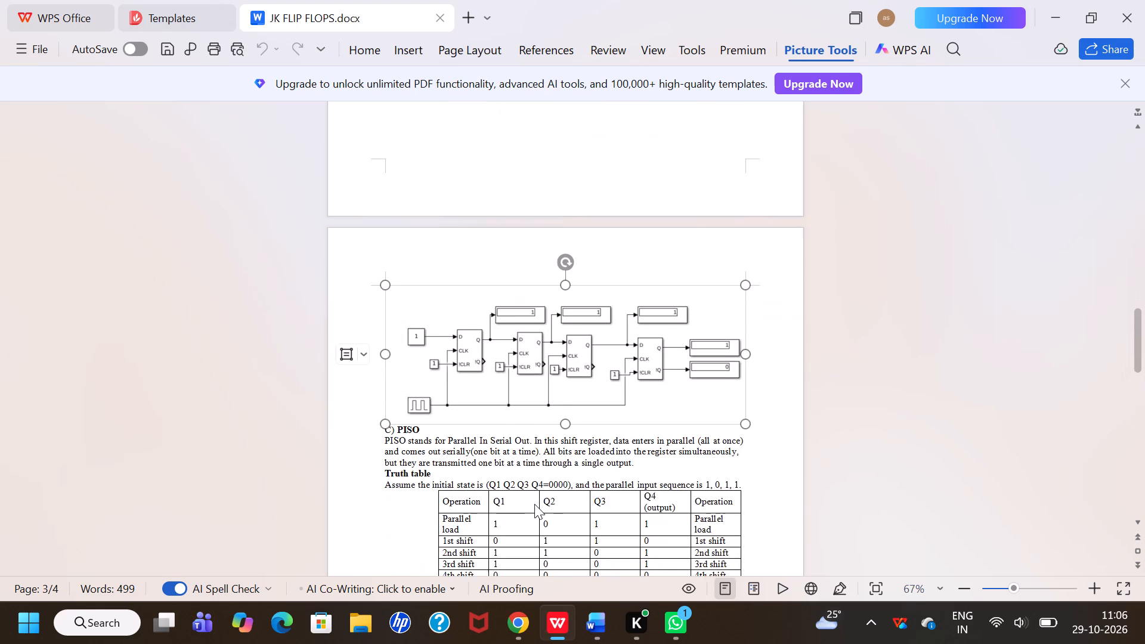
pyautogui.scroll(-3, 534, 504)
pyautogui.click(534, 504)
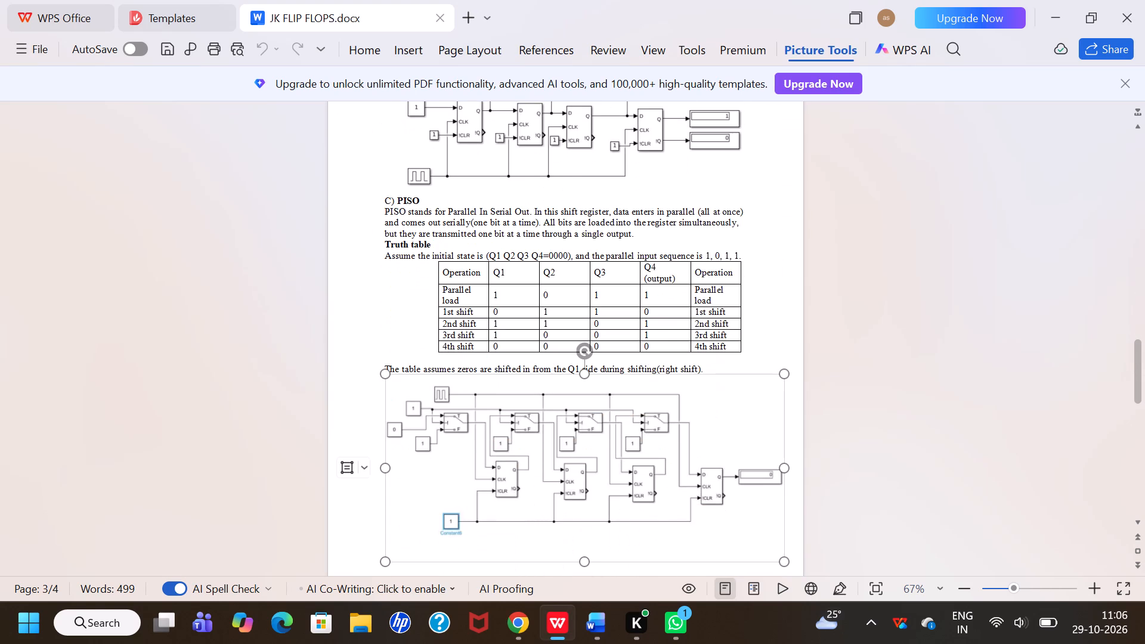
pyautogui.hotkey('ctrl', 'c')
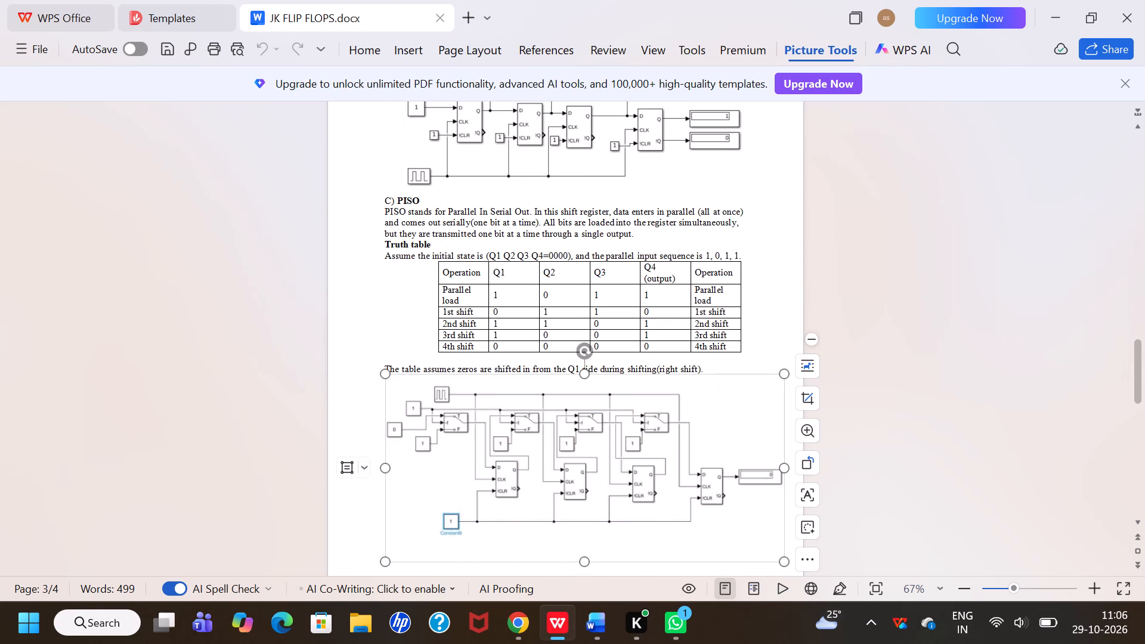
pyautogui.click(599, 629)
pyautogui.click(495, 405)
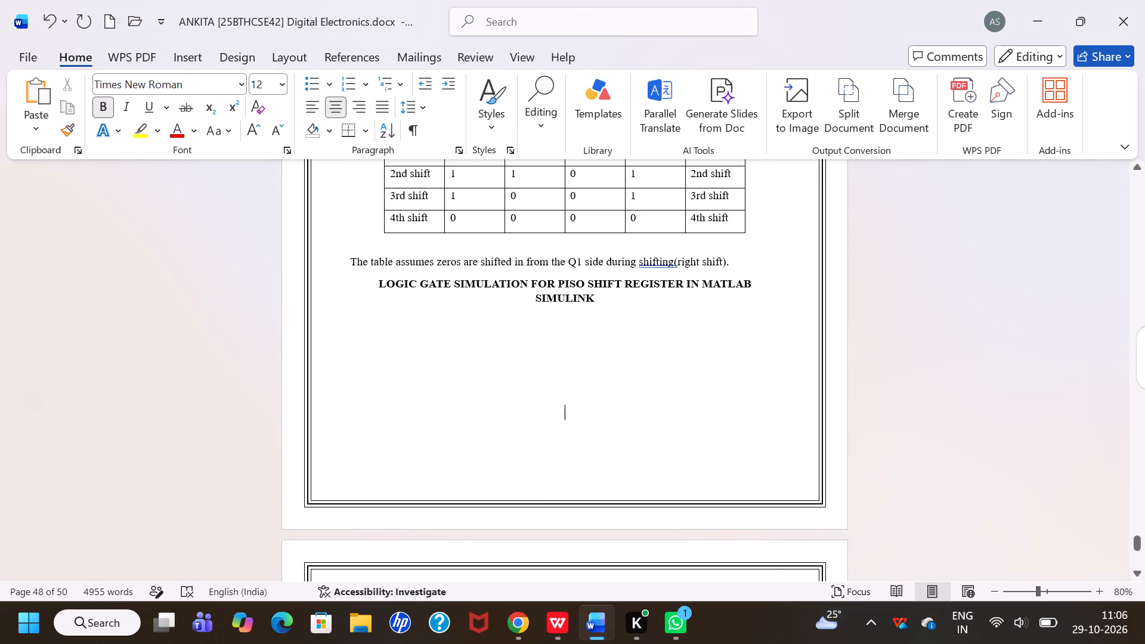
pyautogui.click(459, 316)
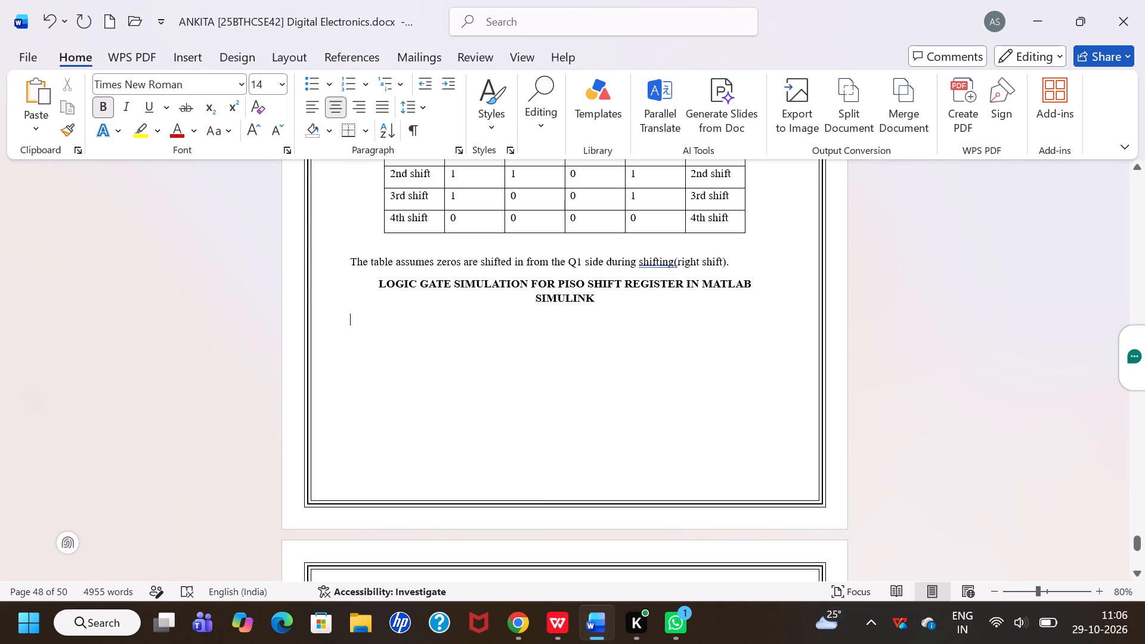
pyautogui.hotkey('ctrl', 'v')
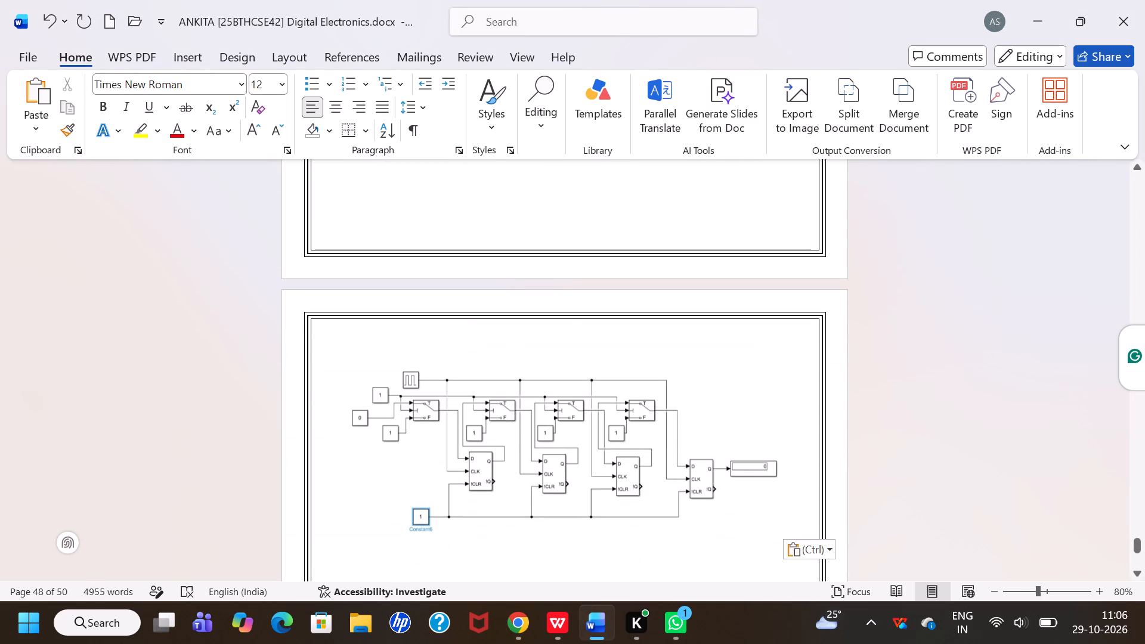
# Crop the blank strips off the top and bottom of the PISO simulation picture.
pyautogui.click(512, 427)
pyautogui.rightClick(570, 544)
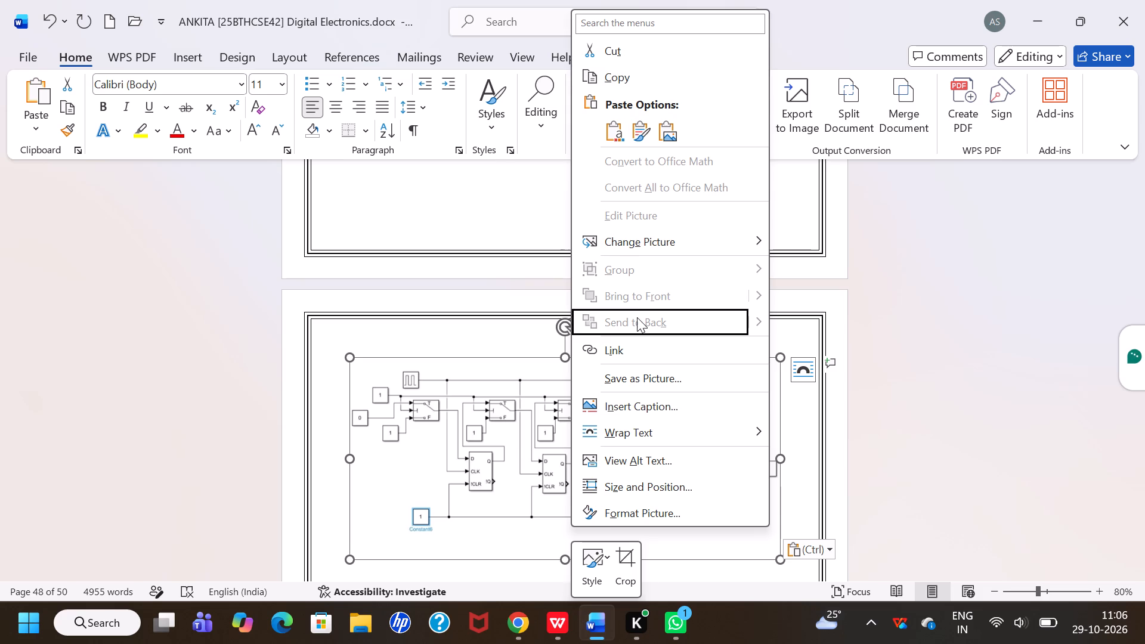
pyautogui.click(630, 550)
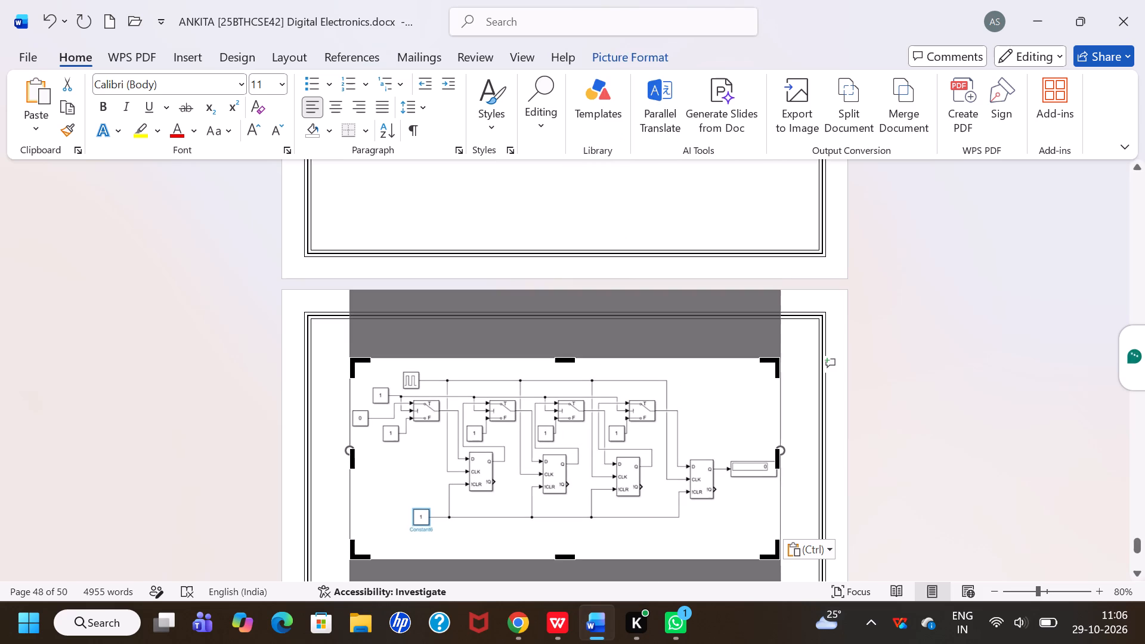
pyautogui.moveTo(567, 557); pyautogui.dragTo(569, 535)
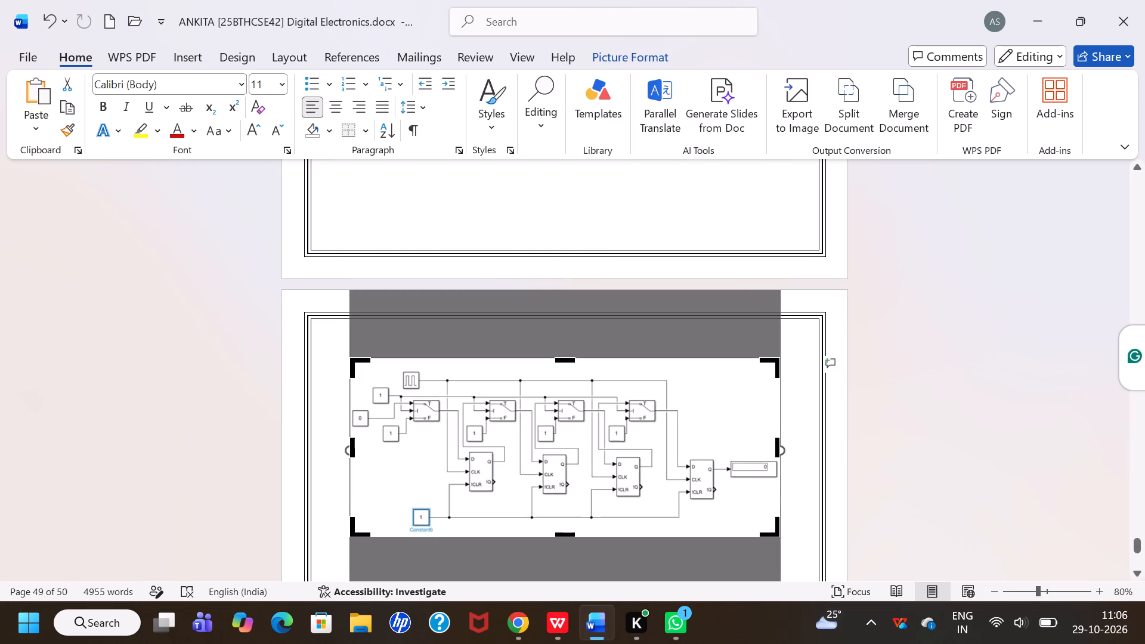
pyautogui.moveTo(566, 358); pyautogui.dragTo(566, 367)
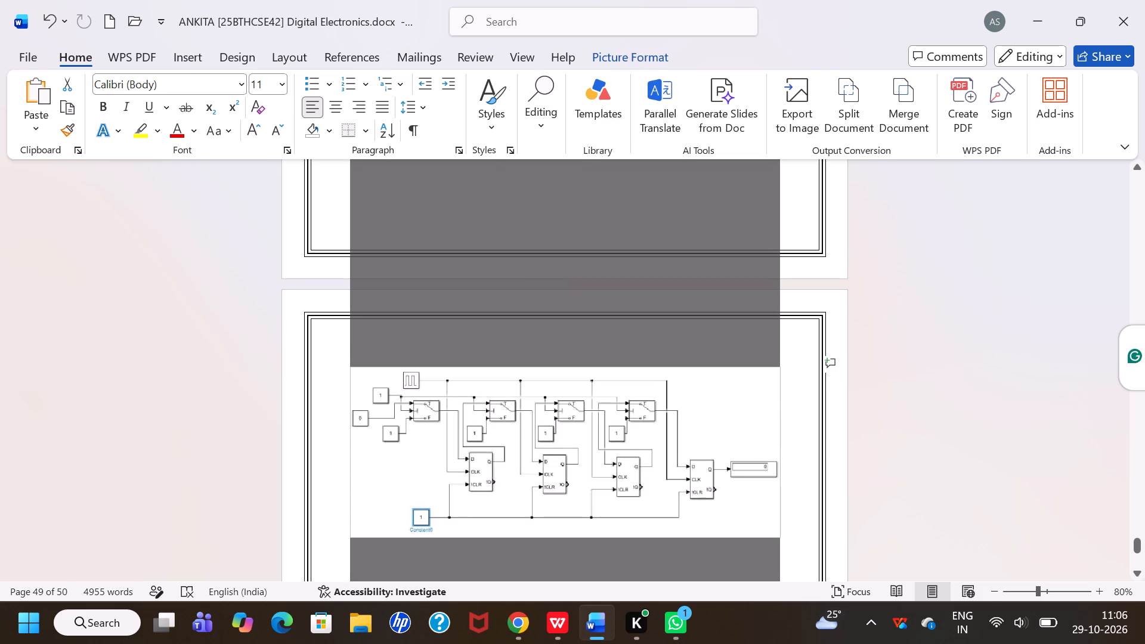
pyautogui.moveTo(566, 367); pyautogui.dragTo(566, 370)
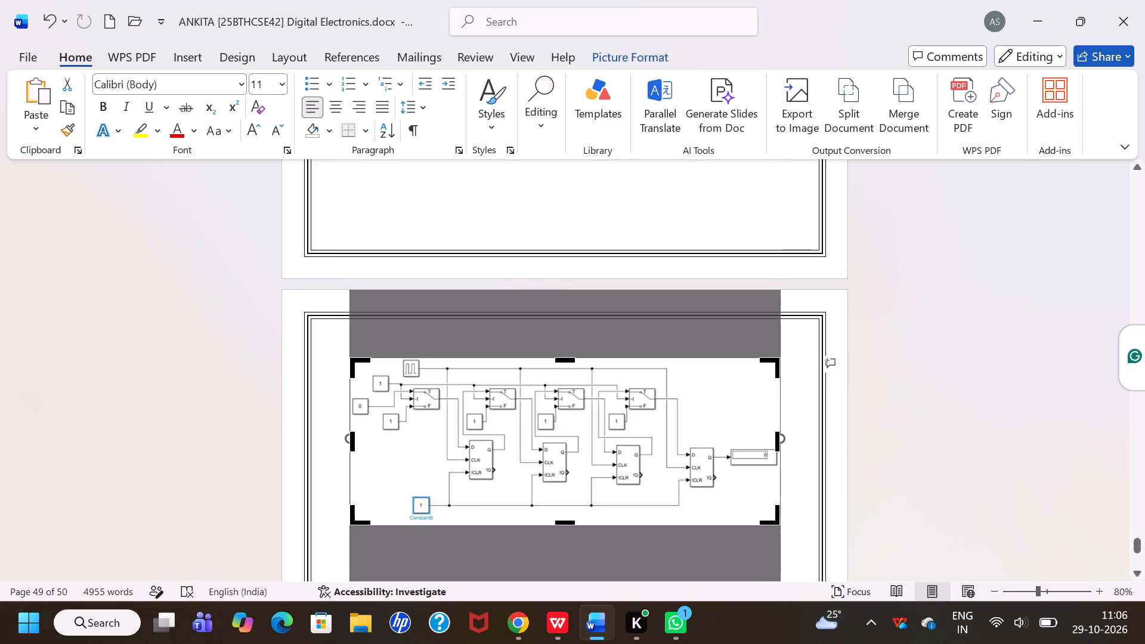
pyautogui.click(615, 538)
pyautogui.click(802, 521)
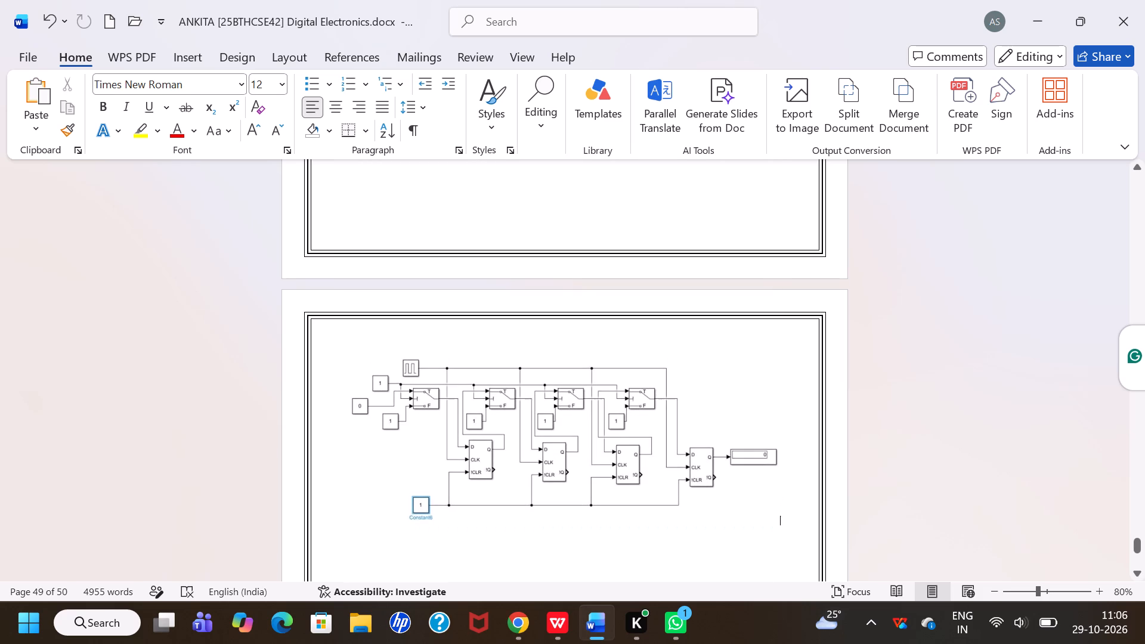
# Set the PISO simulation picture's text wrapping to Behind Text.
pyautogui.moveTo(627, 426); pyautogui.dragTo(618, 294)
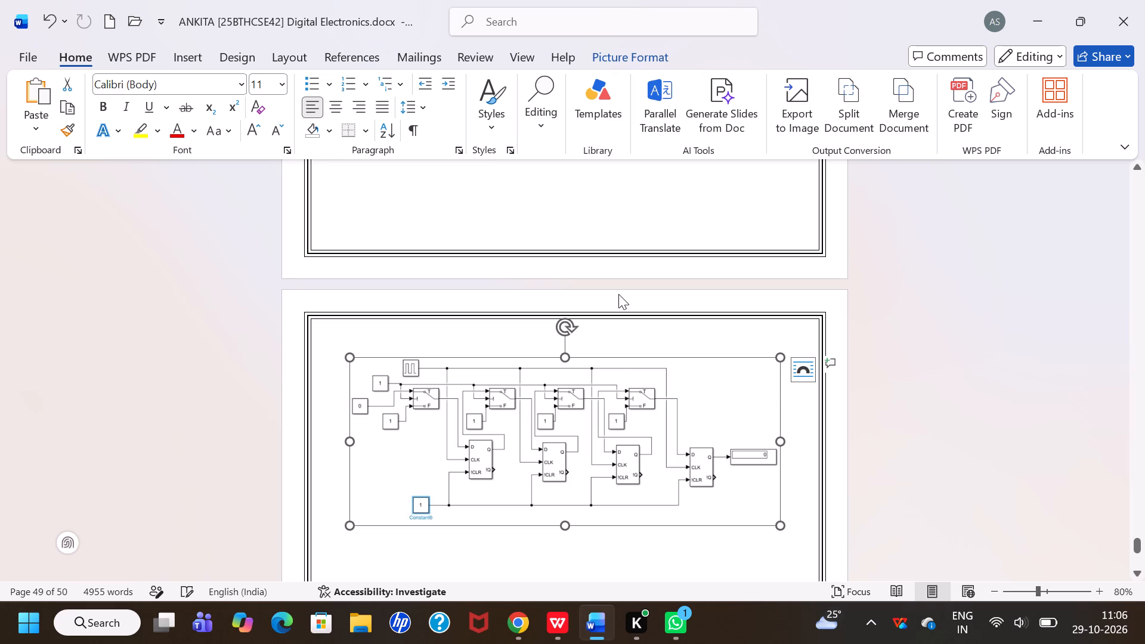
pyautogui.click(807, 377)
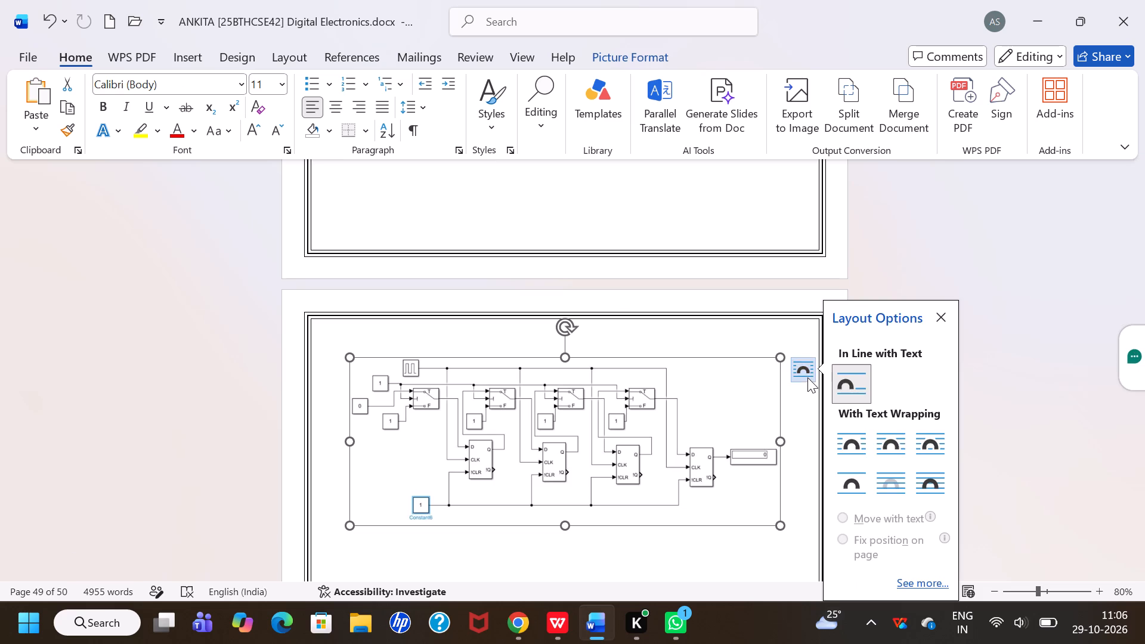
pyautogui.click(898, 485)
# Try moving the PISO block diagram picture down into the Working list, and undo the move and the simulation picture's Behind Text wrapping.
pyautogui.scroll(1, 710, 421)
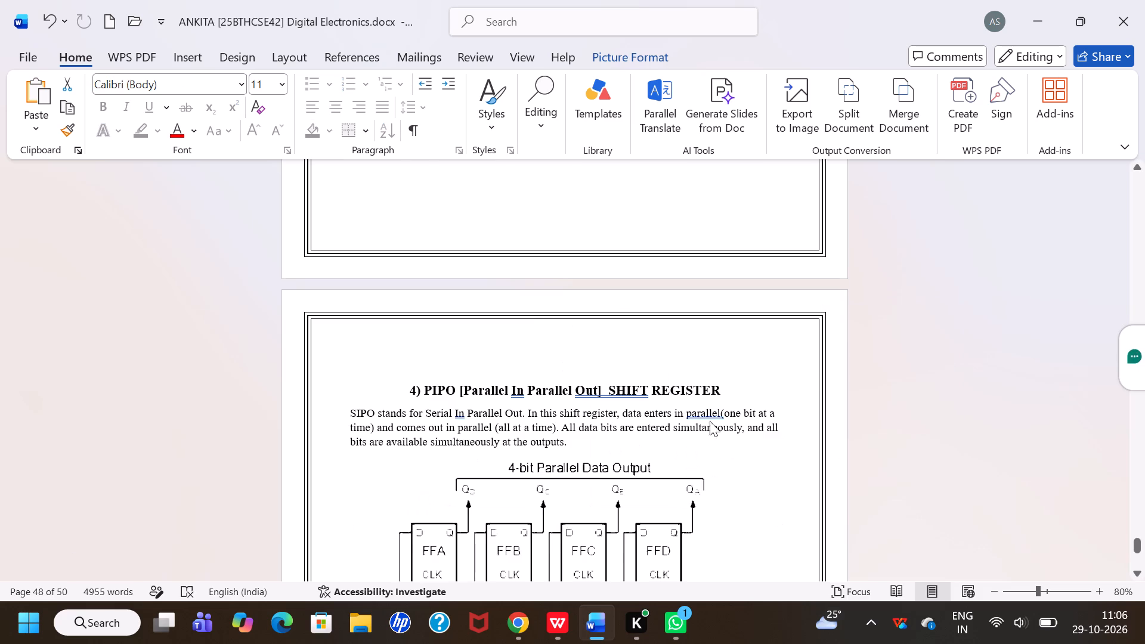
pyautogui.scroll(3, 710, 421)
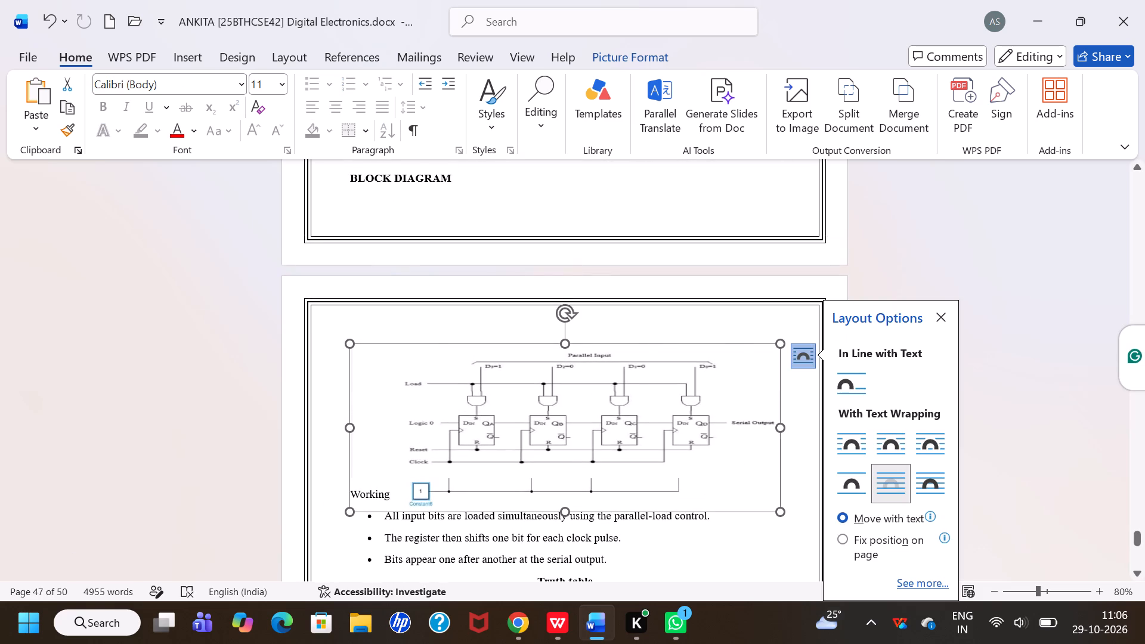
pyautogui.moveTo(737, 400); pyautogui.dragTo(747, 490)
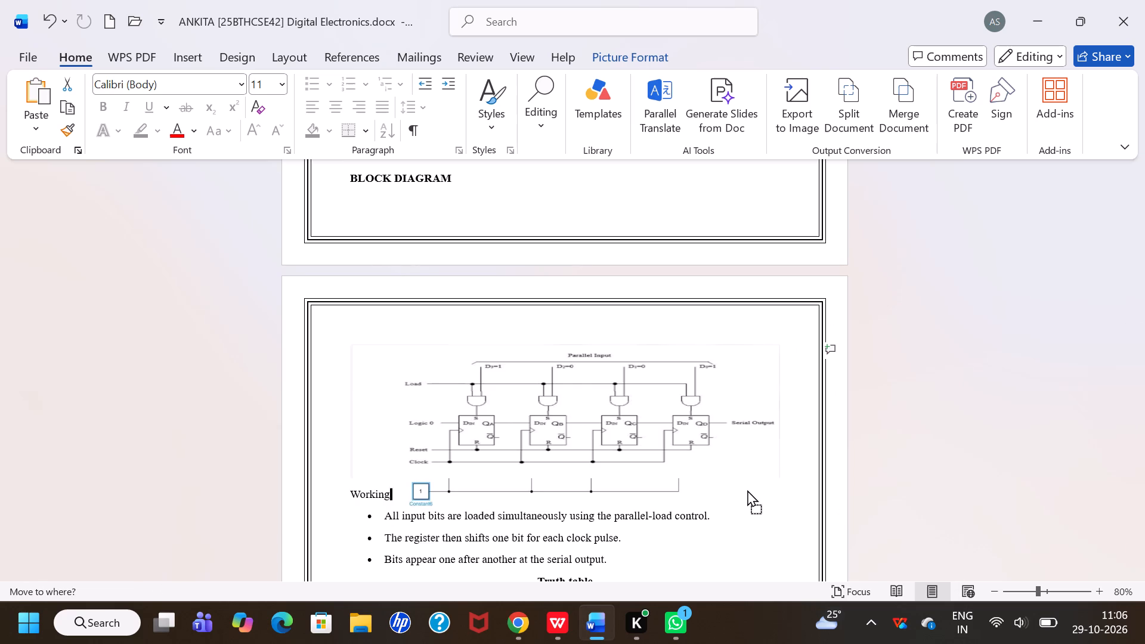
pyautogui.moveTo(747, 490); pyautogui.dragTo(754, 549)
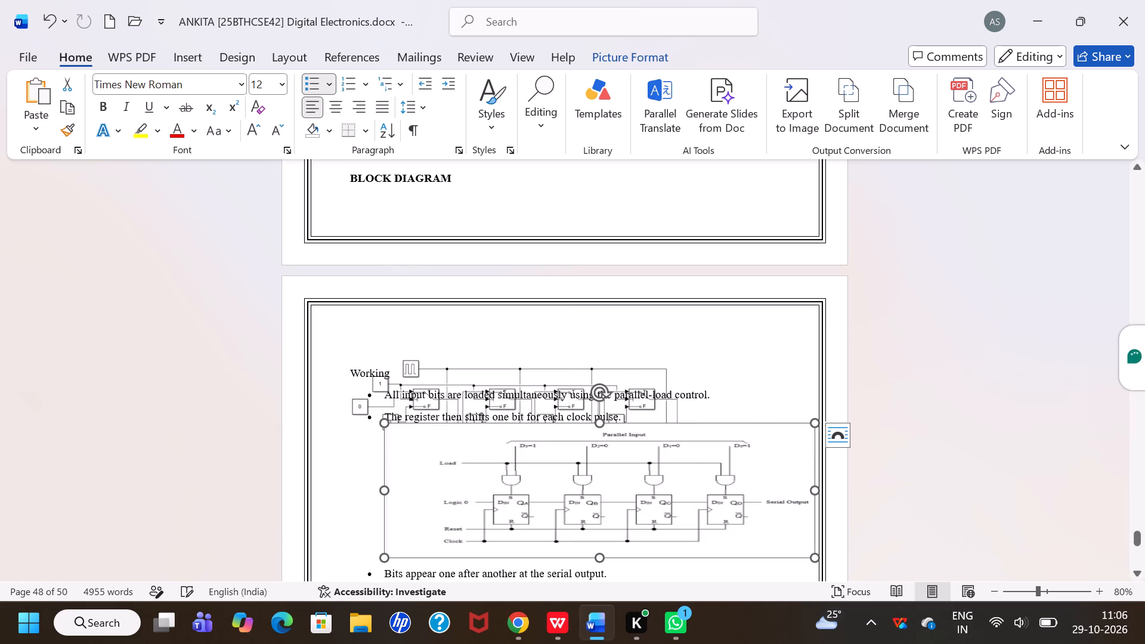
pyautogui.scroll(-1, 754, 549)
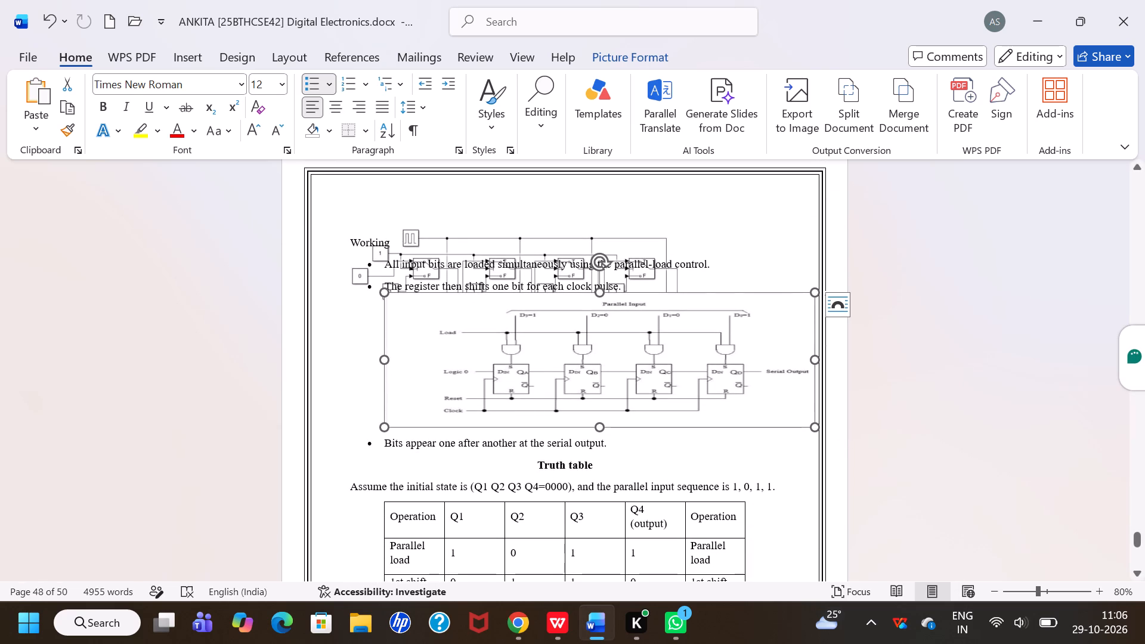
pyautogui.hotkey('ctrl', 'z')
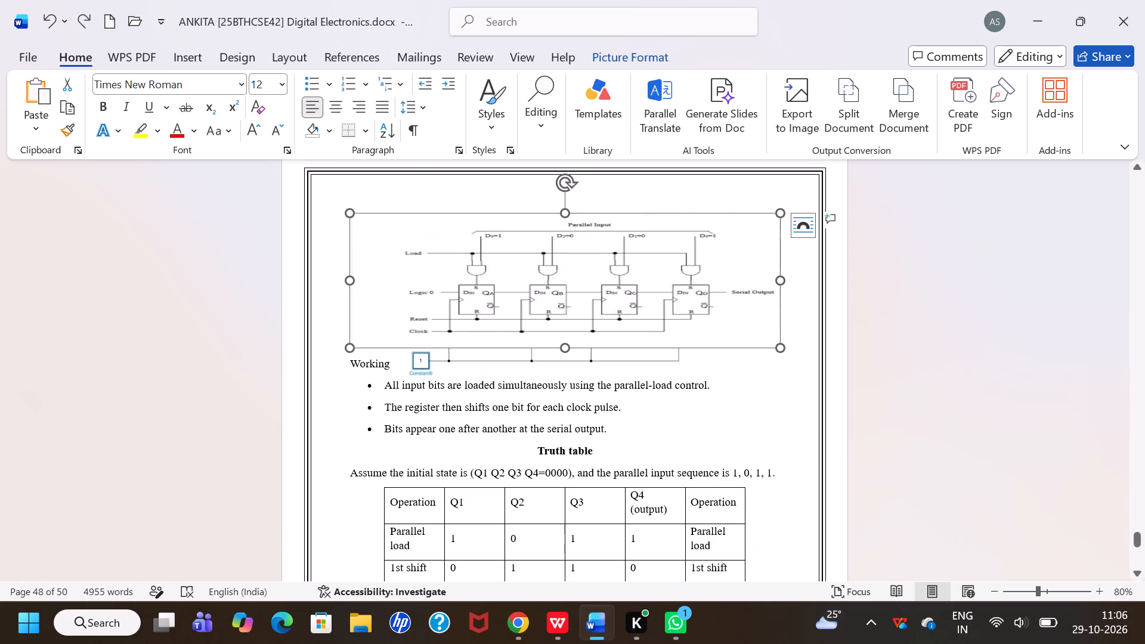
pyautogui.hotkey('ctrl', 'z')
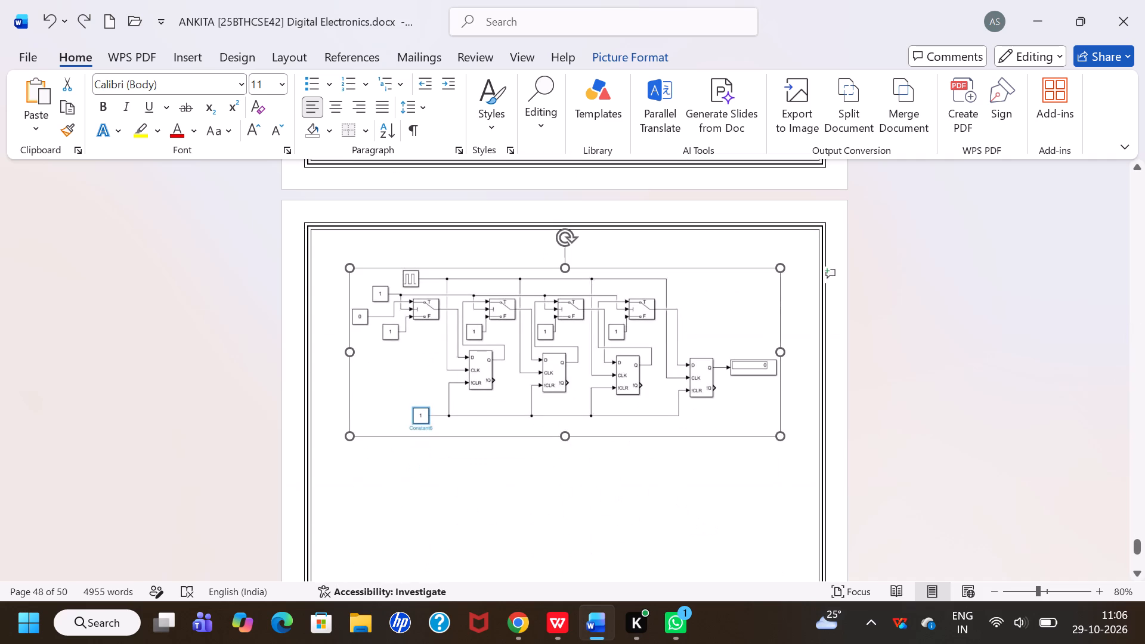
# Cut the PISO simulation picture from the page following the PISO simulation heading.
pyautogui.hotkey('ctrl', 'c')
pyautogui.hotkey('ctrl', 'x')
# Remove the blank line between the SIPO simulation picture and the PISO shift register heading.
pyautogui.scroll(1, 599, 436)
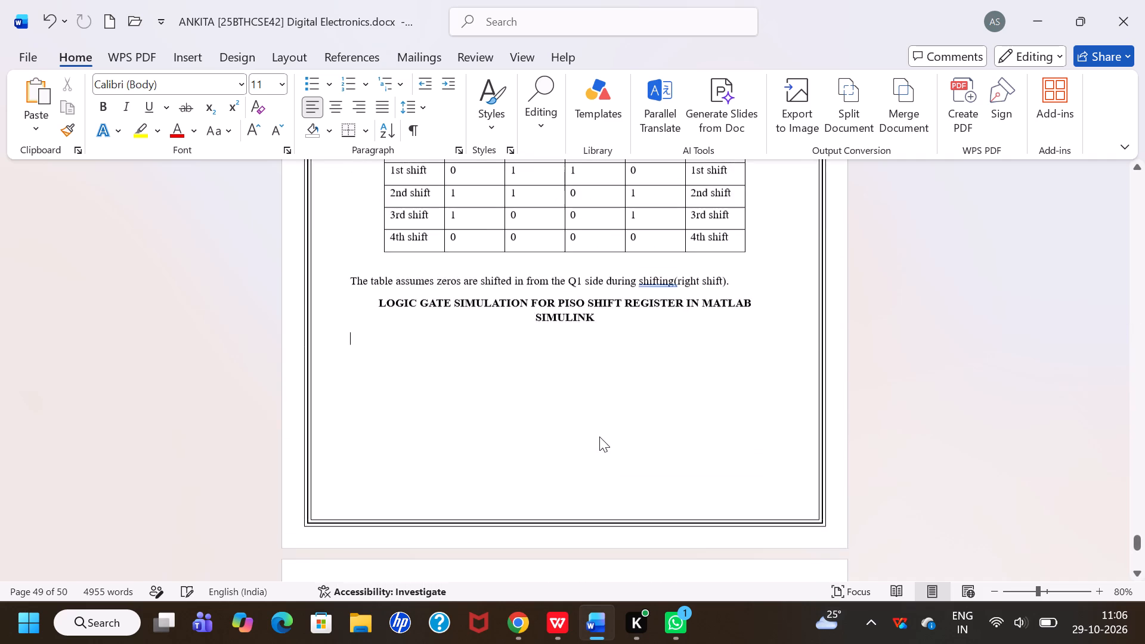
pyautogui.scroll(3, 599, 436)
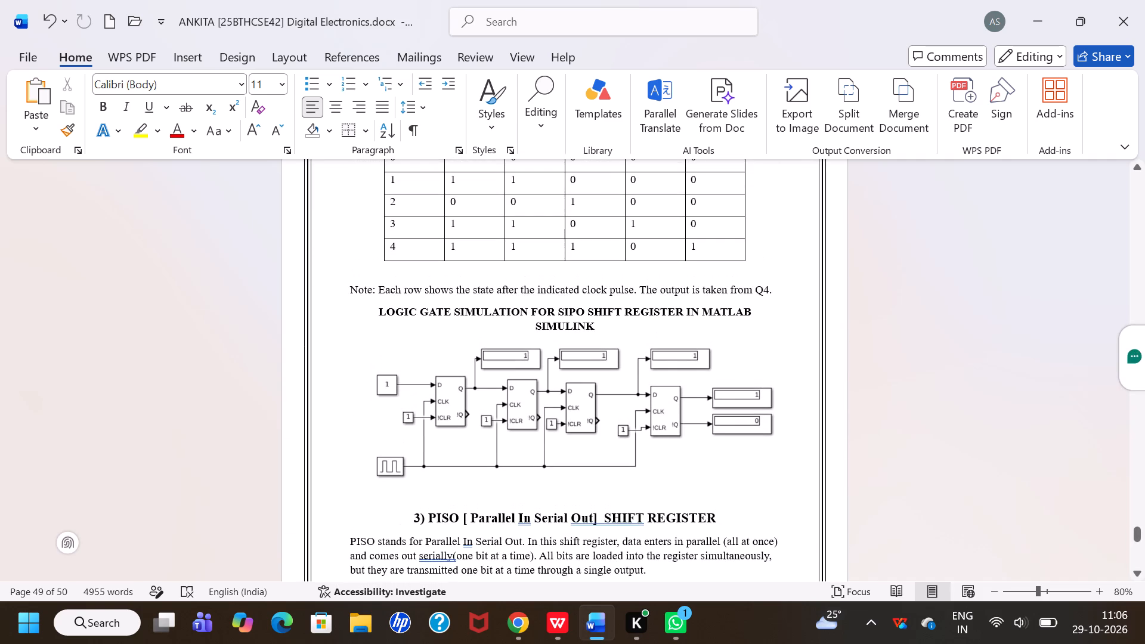
pyautogui.scroll(3, 599, 436)
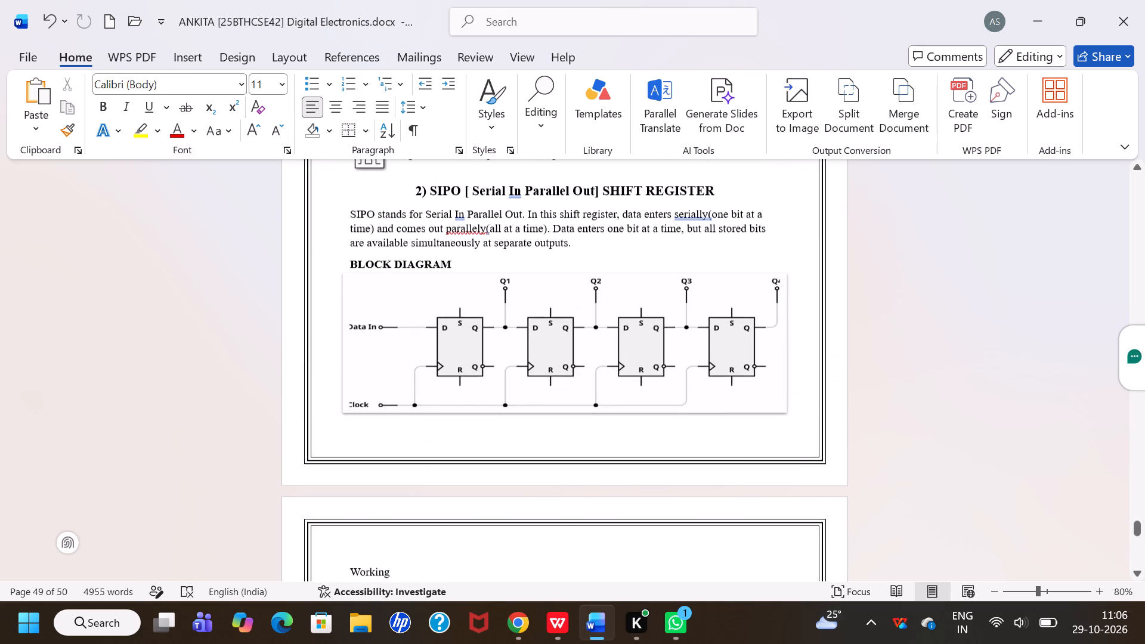
pyautogui.scroll(1, 599, 436)
pyautogui.scroll(-2, 599, 436)
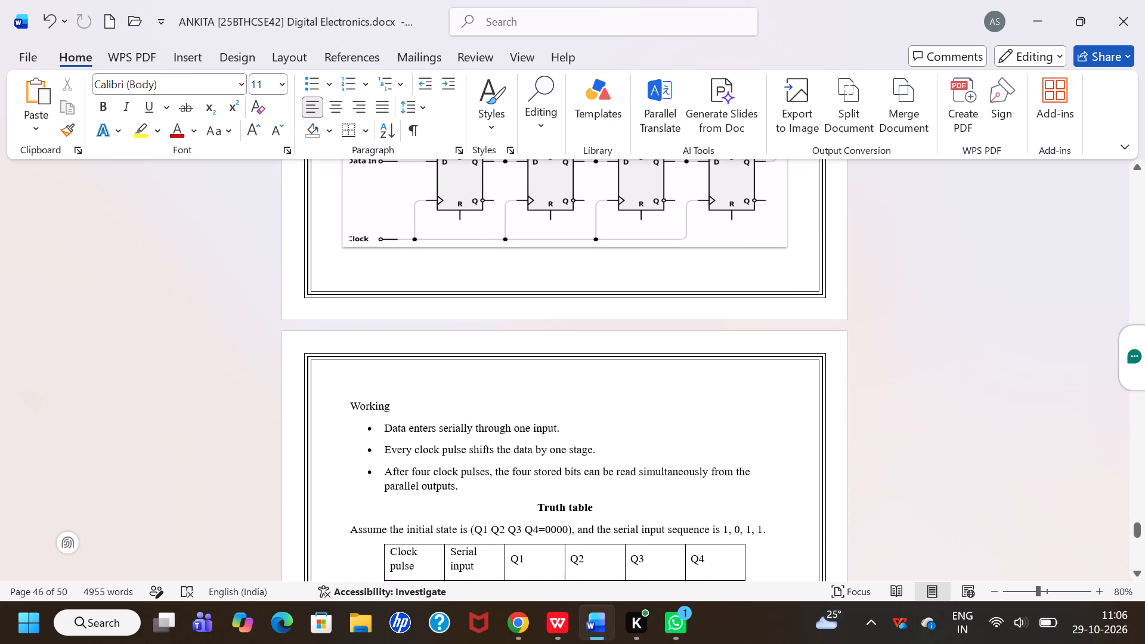
pyautogui.scroll(-4, 599, 436)
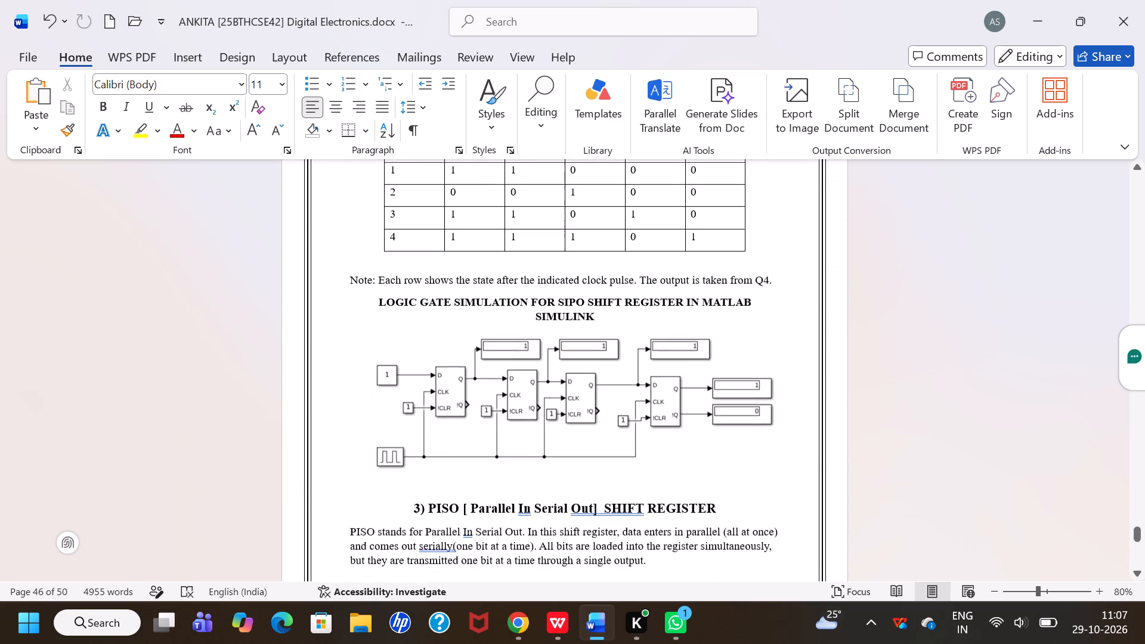
pyautogui.scroll(-1, 599, 436)
pyautogui.click(577, 422)
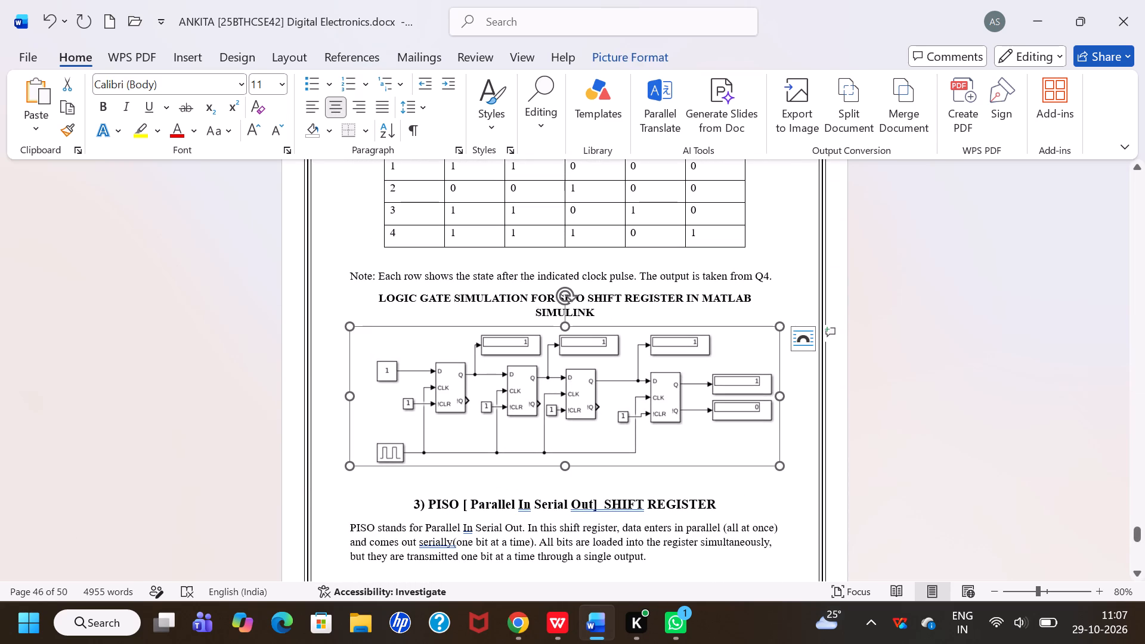
pyautogui.click(413, 490)
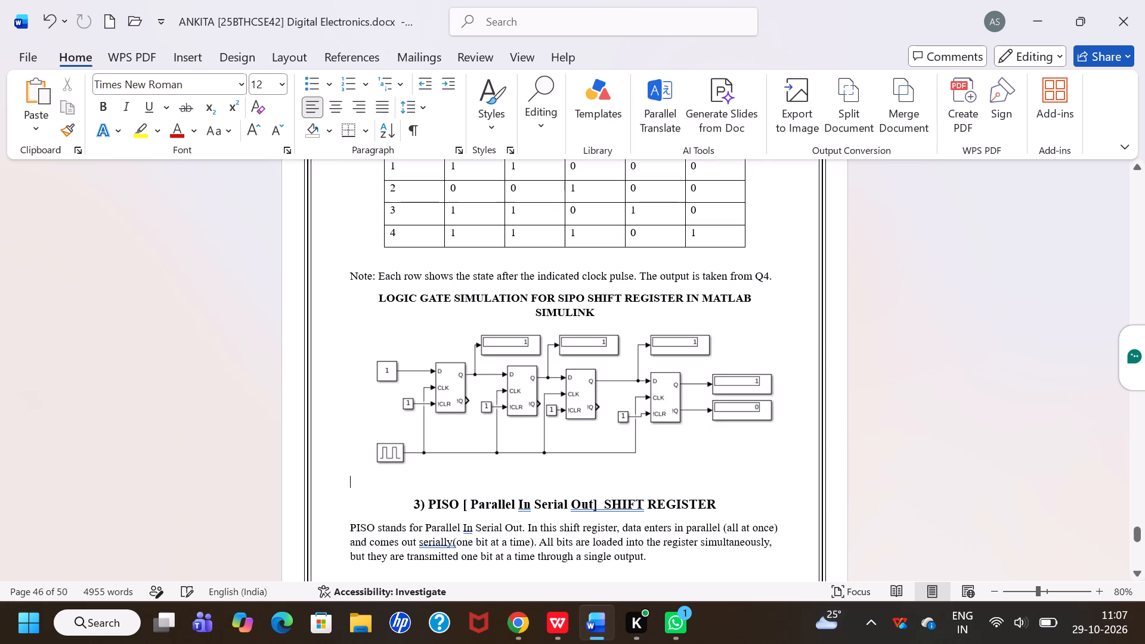
pyautogui.press('BackSpace')
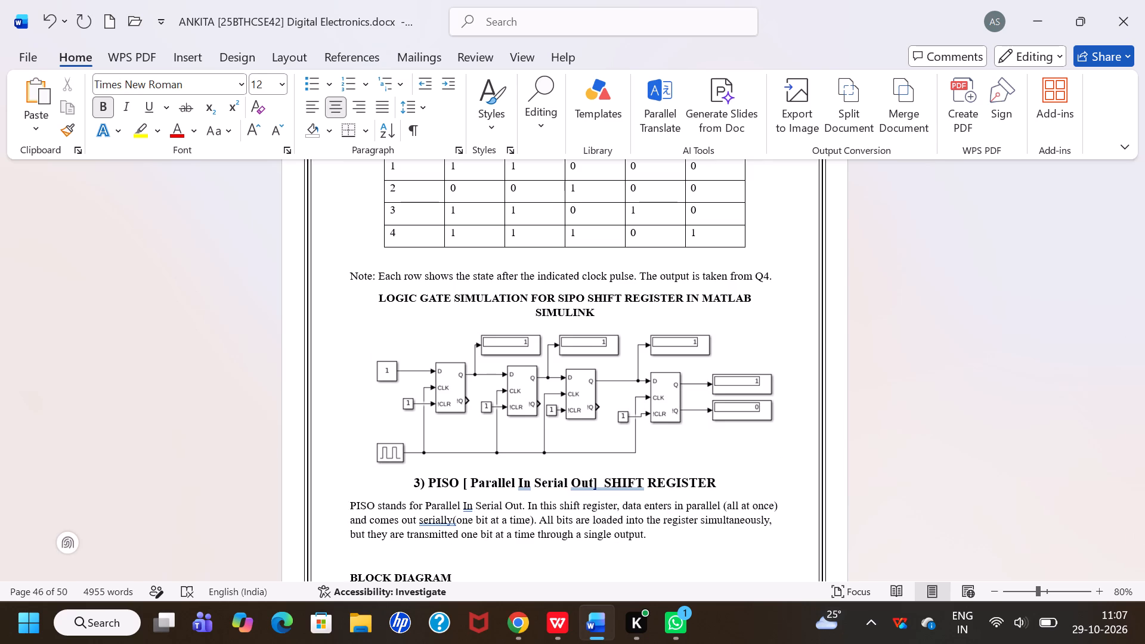
# Remove the blank line between the SIPO truth table and the note below it.
pyautogui.scroll(1, 413, 490)
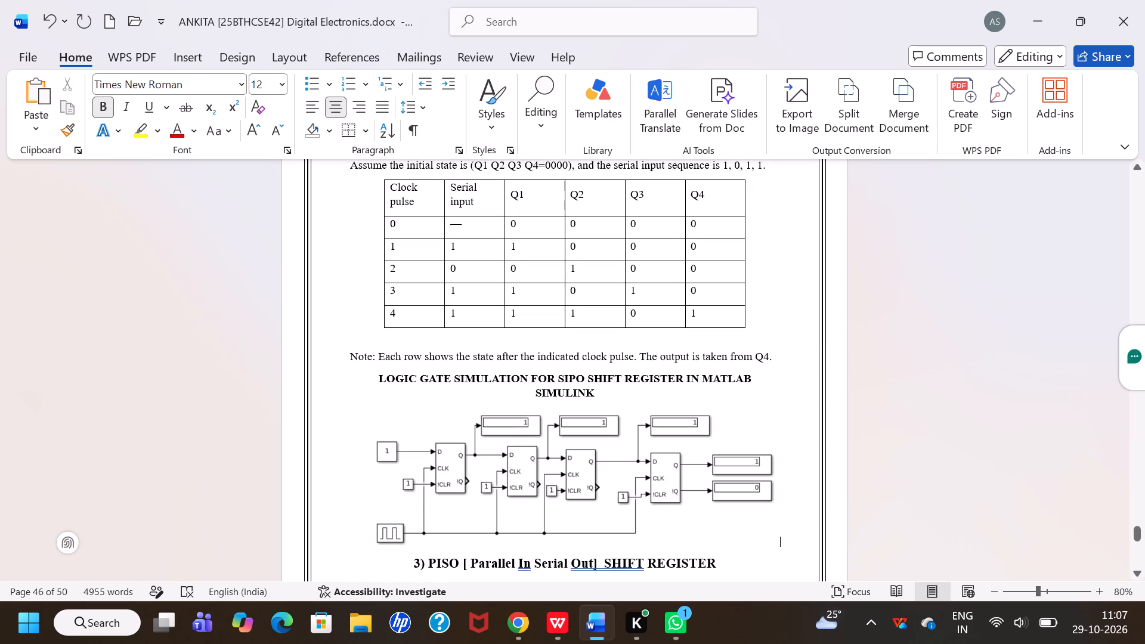
pyautogui.click(374, 342)
pyautogui.press('BackSpace')
pyautogui.press('BackSpace')
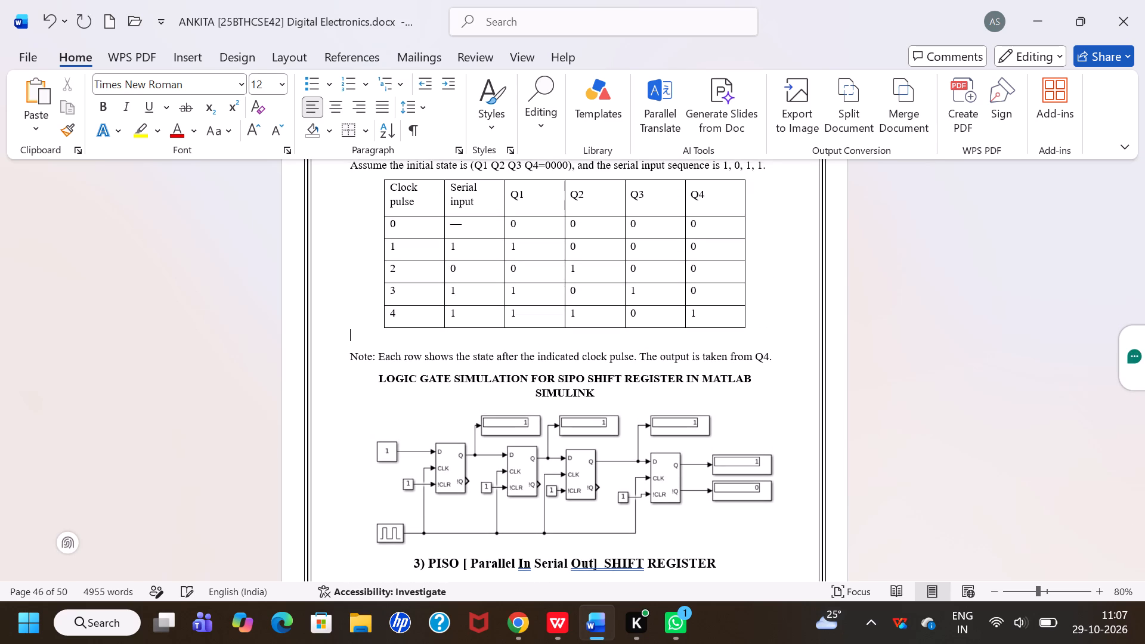
pyautogui.press('BackSpace')
pyautogui.press('BackSpace')
pyautogui.click(351, 359)
pyautogui.press('BackSpace')
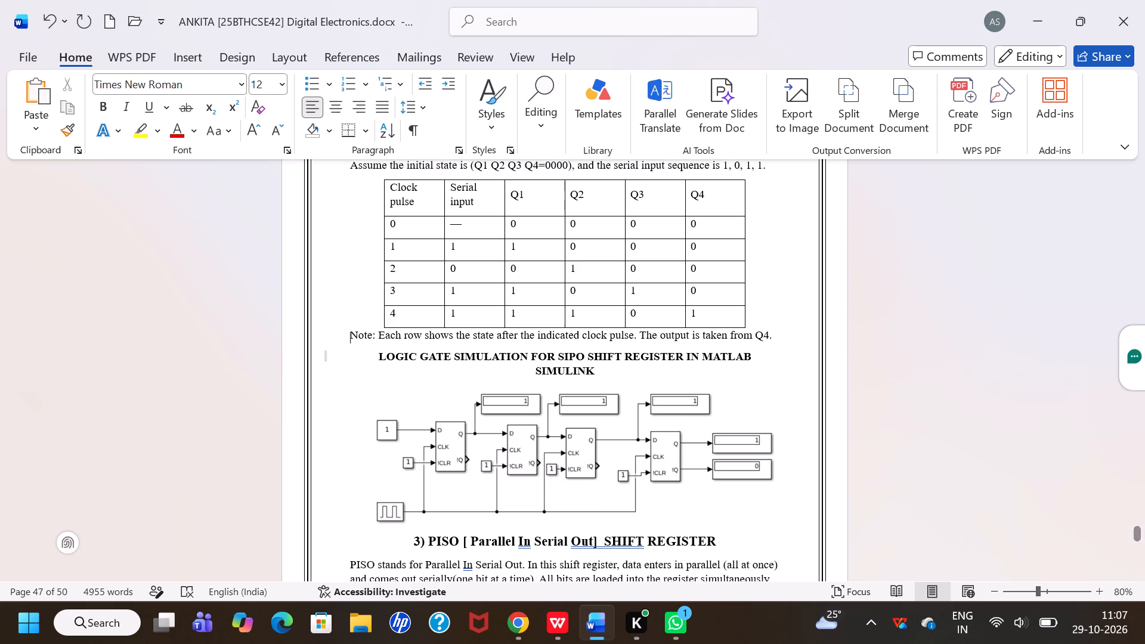
# Crop the blank strips off the top and bottom of the SISO simulation picture.
pyautogui.scroll(1, 351, 359)
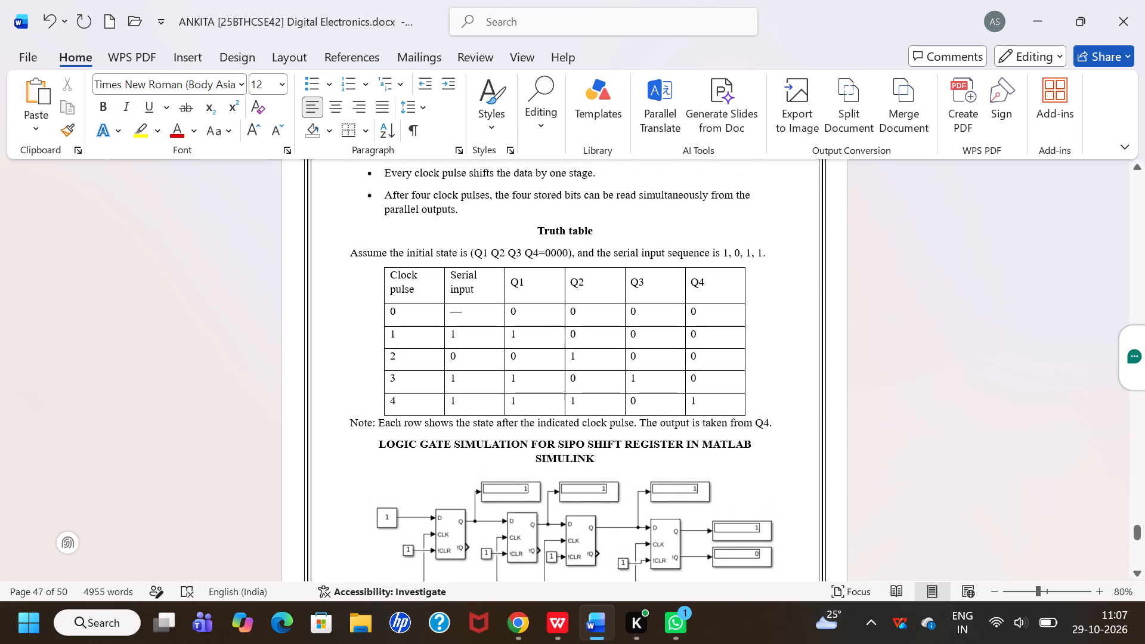
pyautogui.scroll(1, 351, 359)
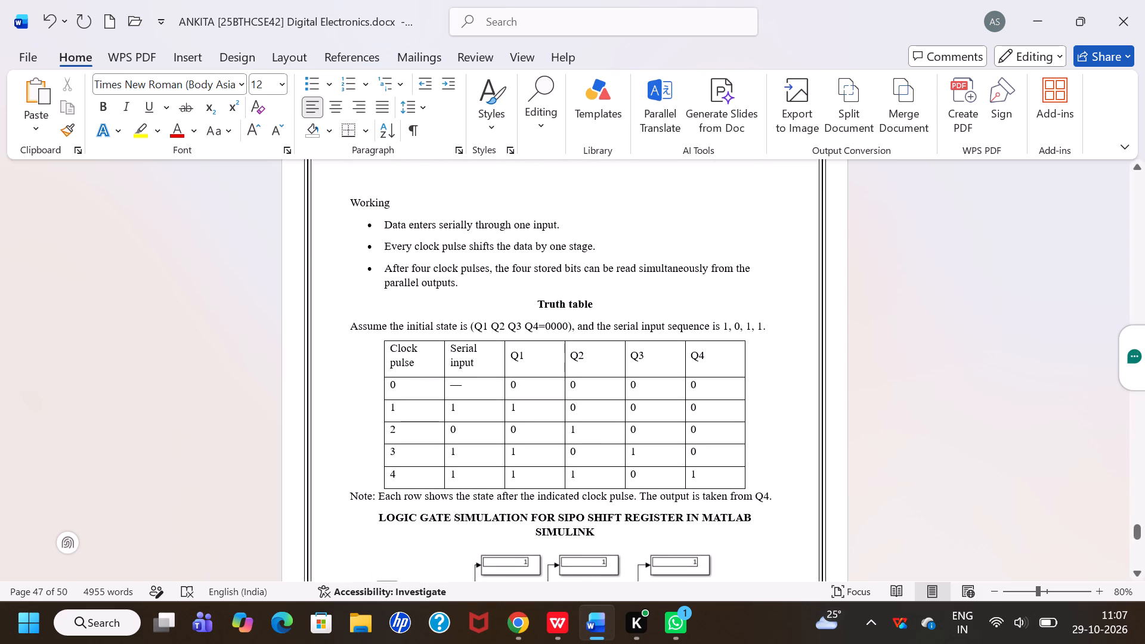
pyautogui.scroll(3, 351, 359)
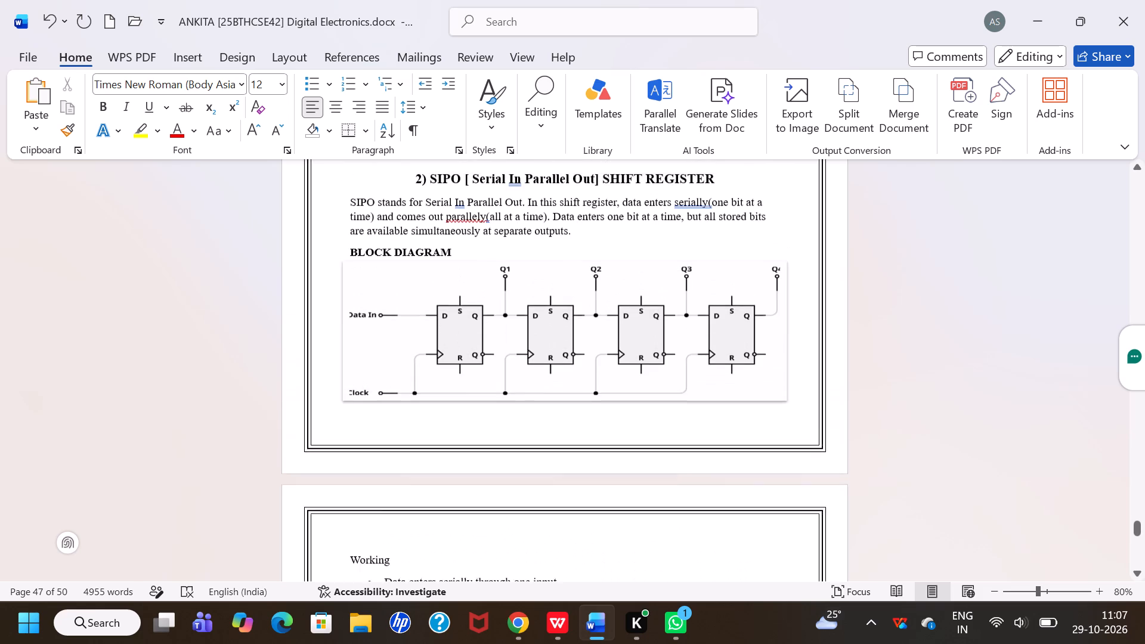
pyautogui.scroll(2, 351, 359)
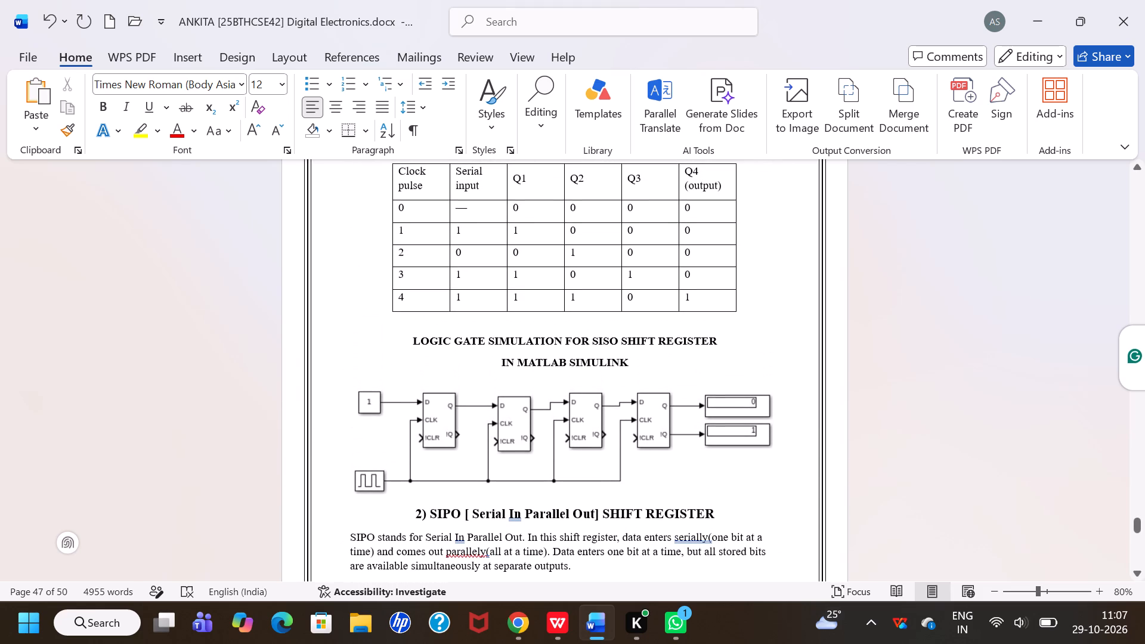
pyautogui.click(515, 431)
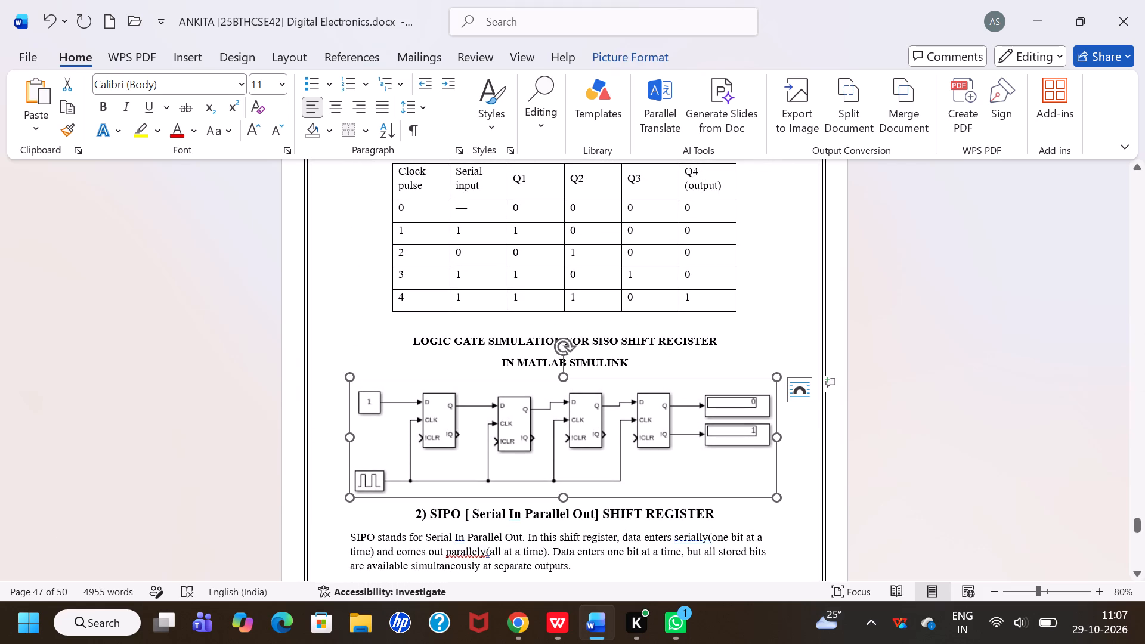
pyautogui.rightClick(515, 431)
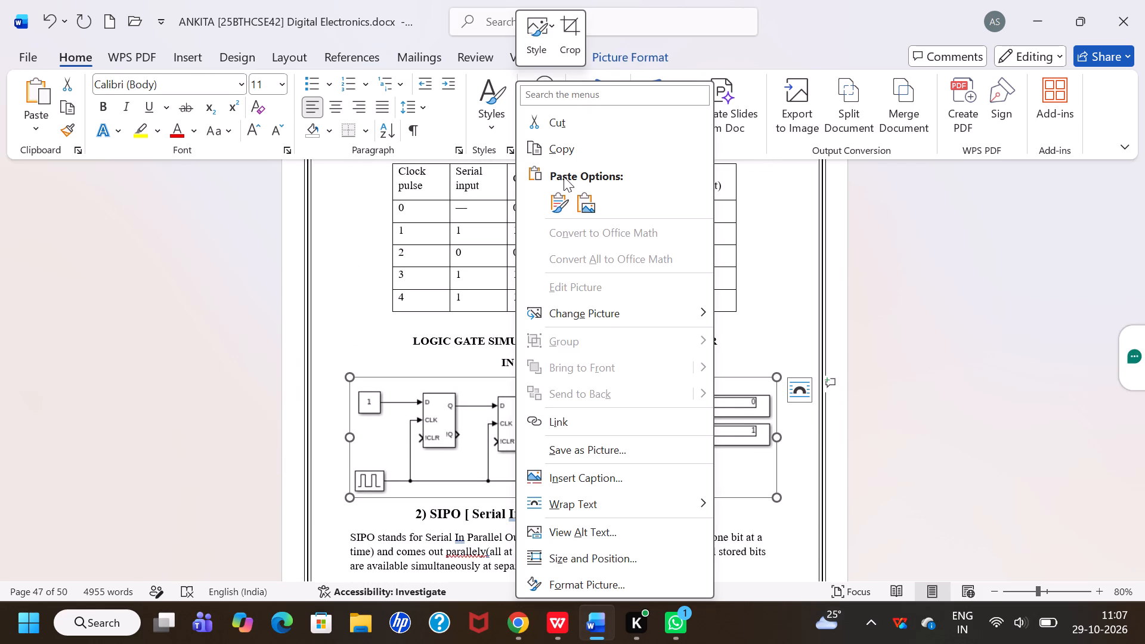
pyautogui.click(569, 57)
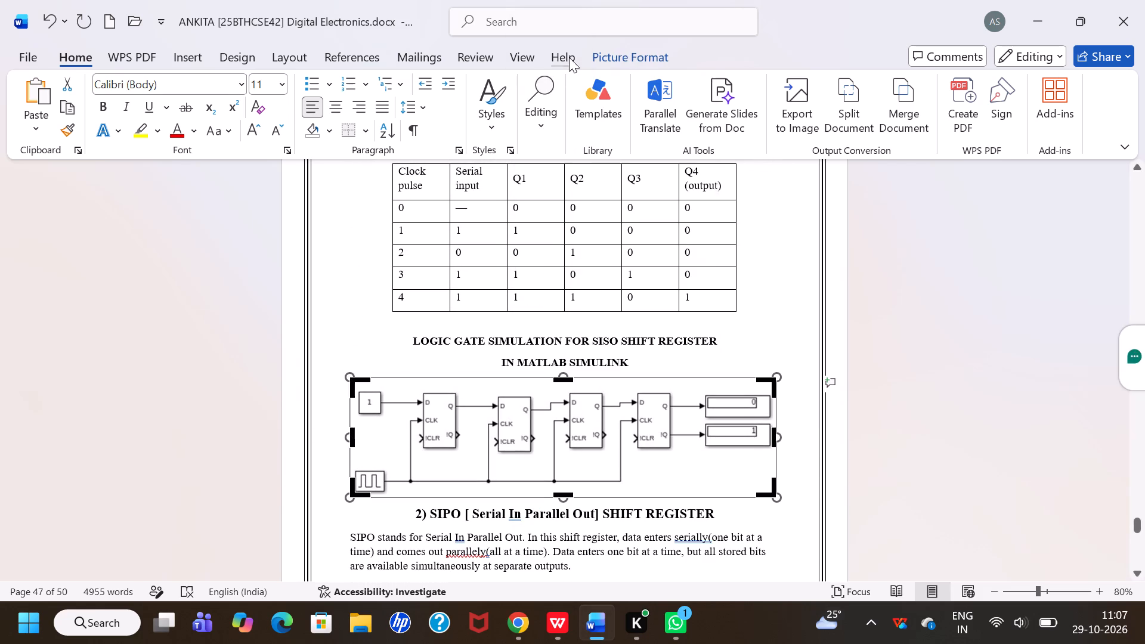
pyautogui.moveTo(563, 377); pyautogui.dragTo(563, 386)
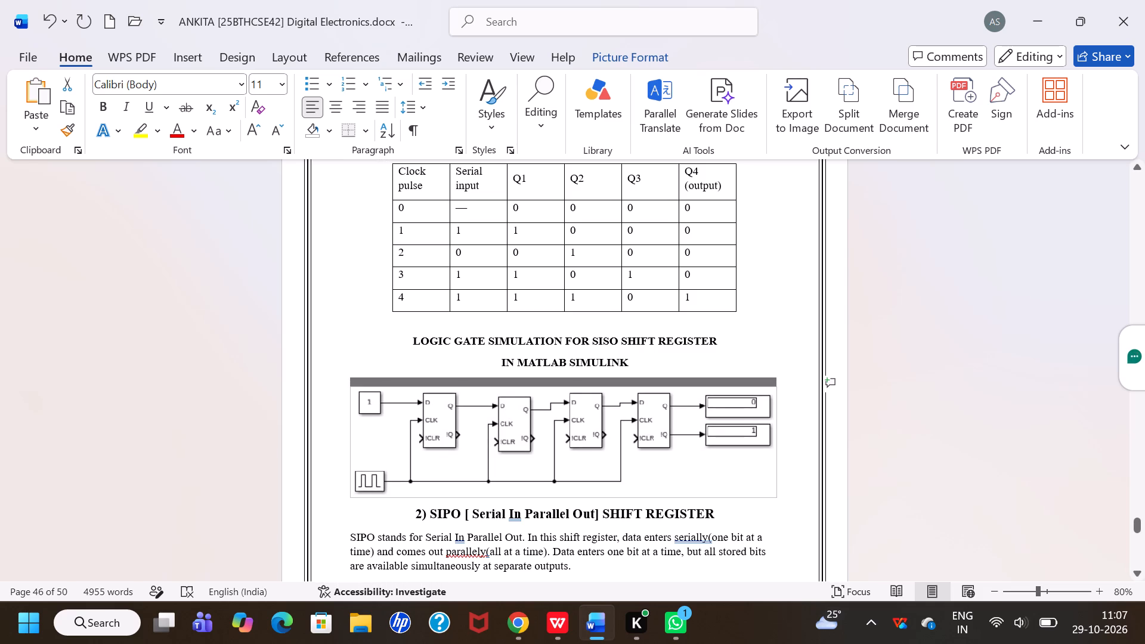
pyautogui.moveTo(563, 386); pyautogui.dragTo(564, 388)
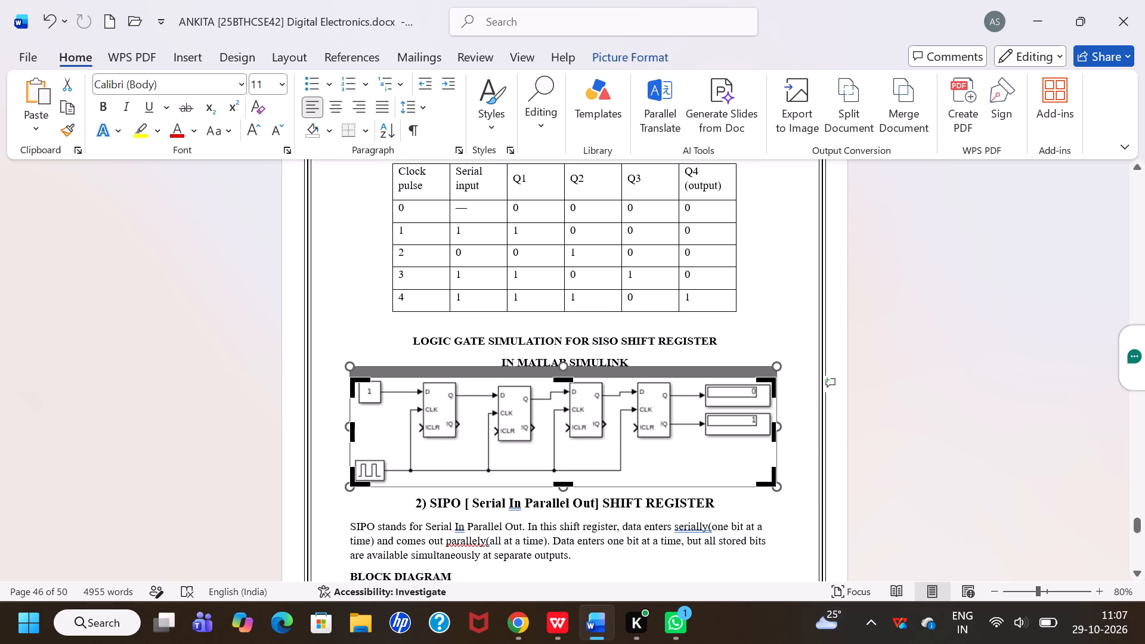
pyautogui.click(565, 484)
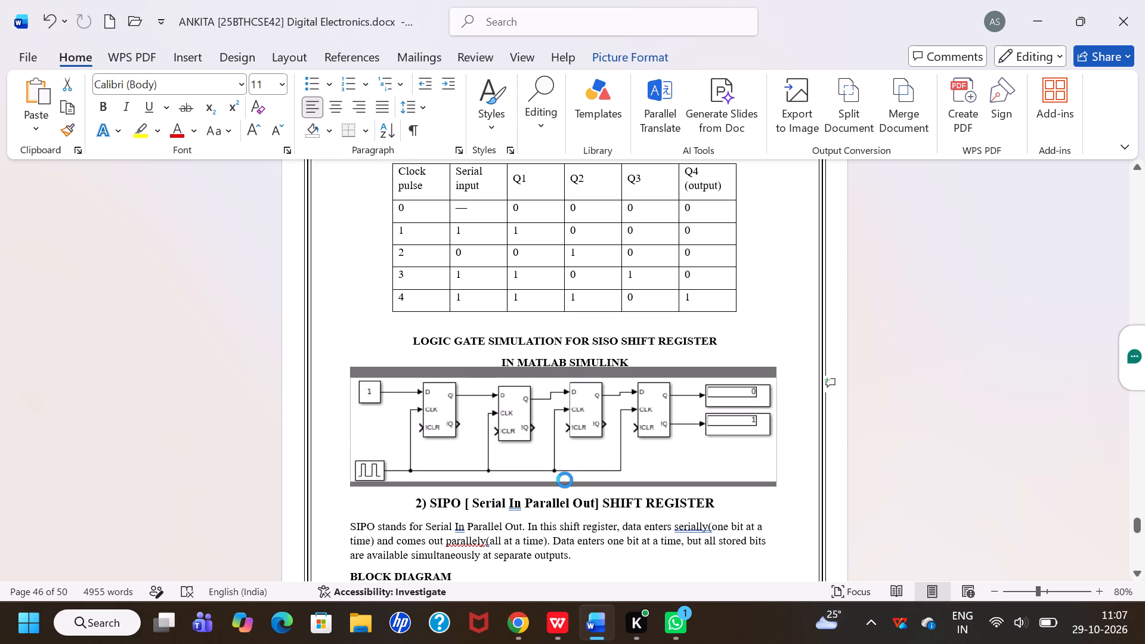
pyautogui.click(792, 514)
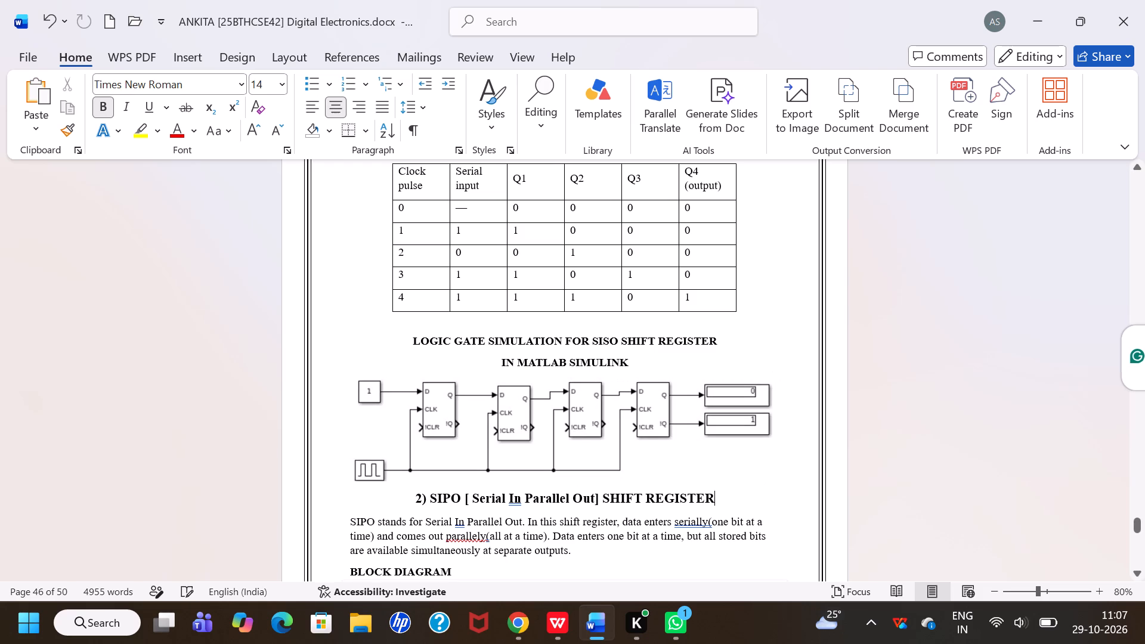
# Reduce the height of the SISO shift register's block diagram so more of the Working list fits on its page.
pyautogui.scroll(1, 665, 357)
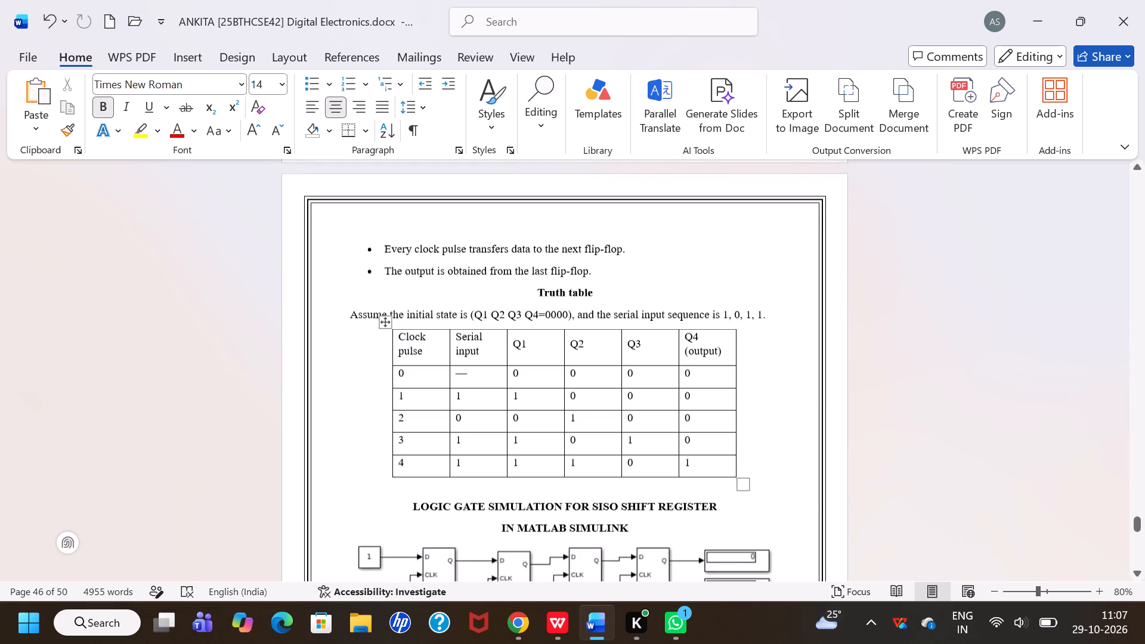
pyautogui.scroll(2, 665, 357)
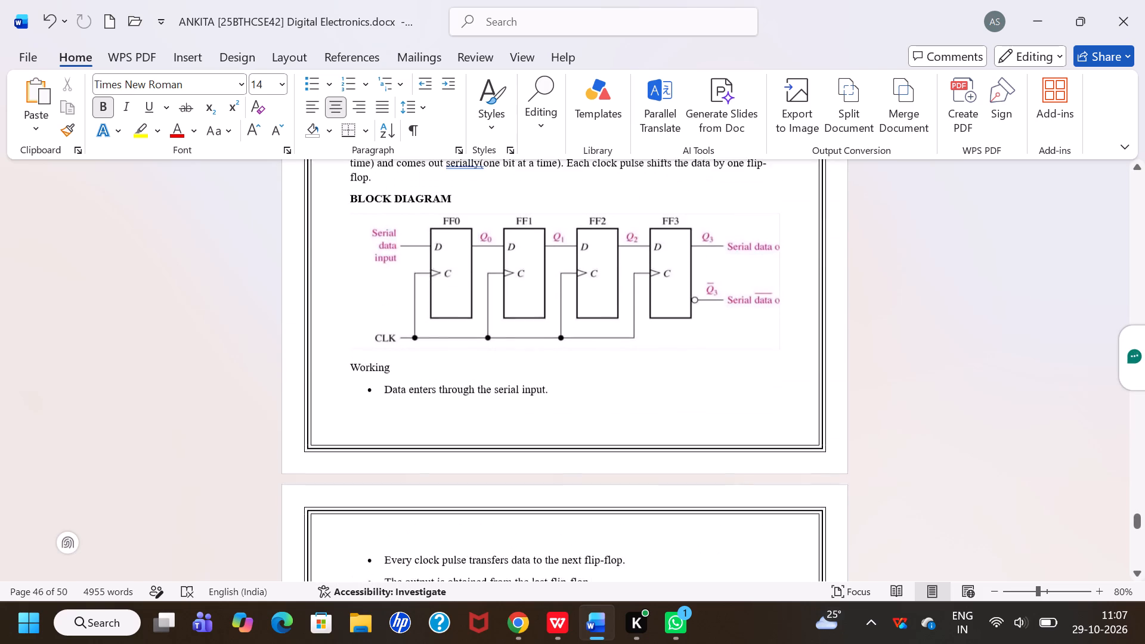
pyautogui.scroll(1, 665, 357)
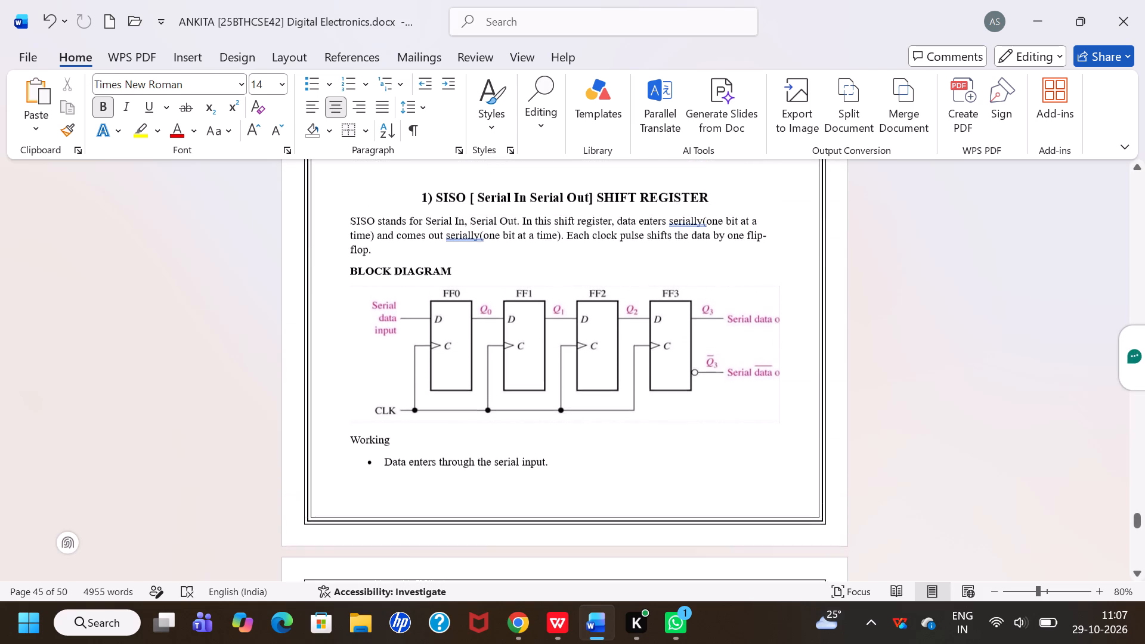
pyautogui.scroll(1, 665, 357)
pyautogui.click(573, 379)
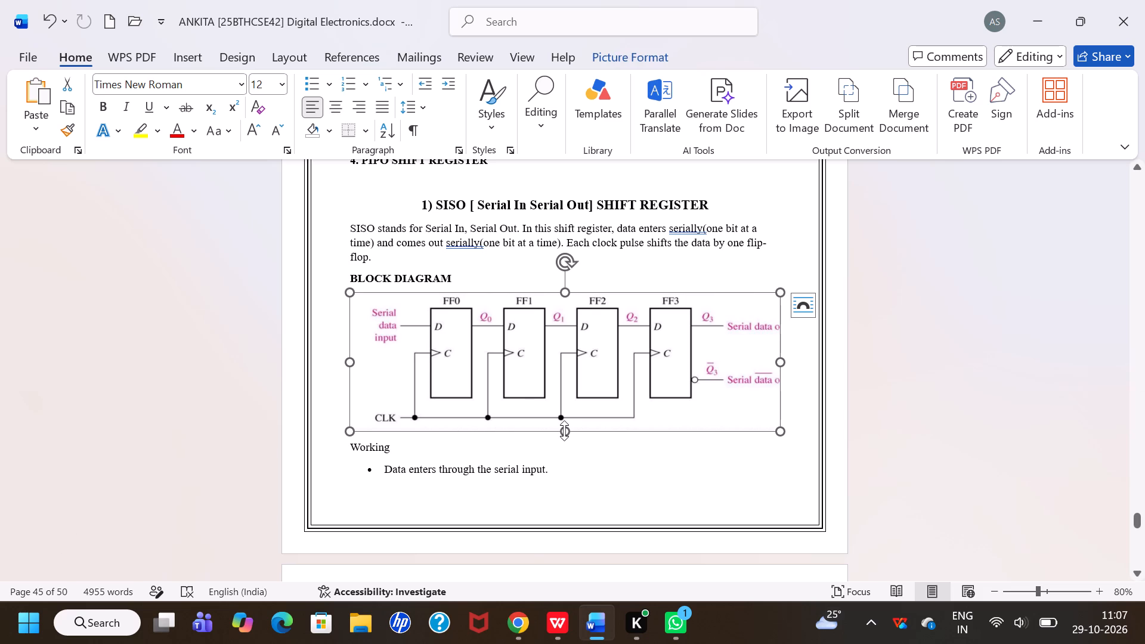
pyautogui.moveTo(564, 431); pyautogui.dragTo(565, 401)
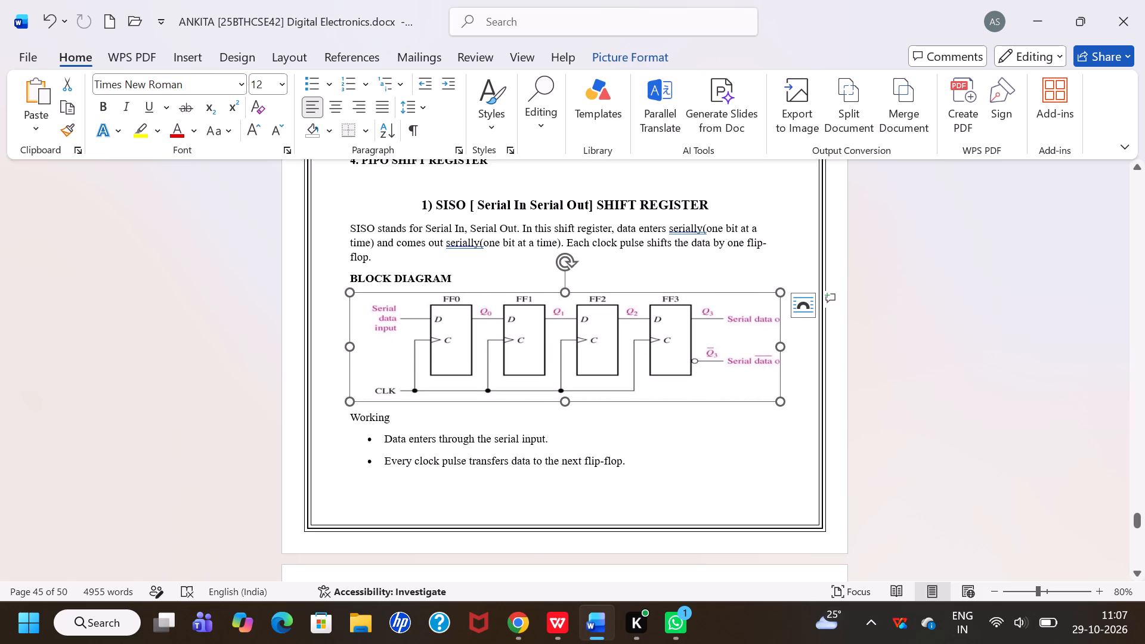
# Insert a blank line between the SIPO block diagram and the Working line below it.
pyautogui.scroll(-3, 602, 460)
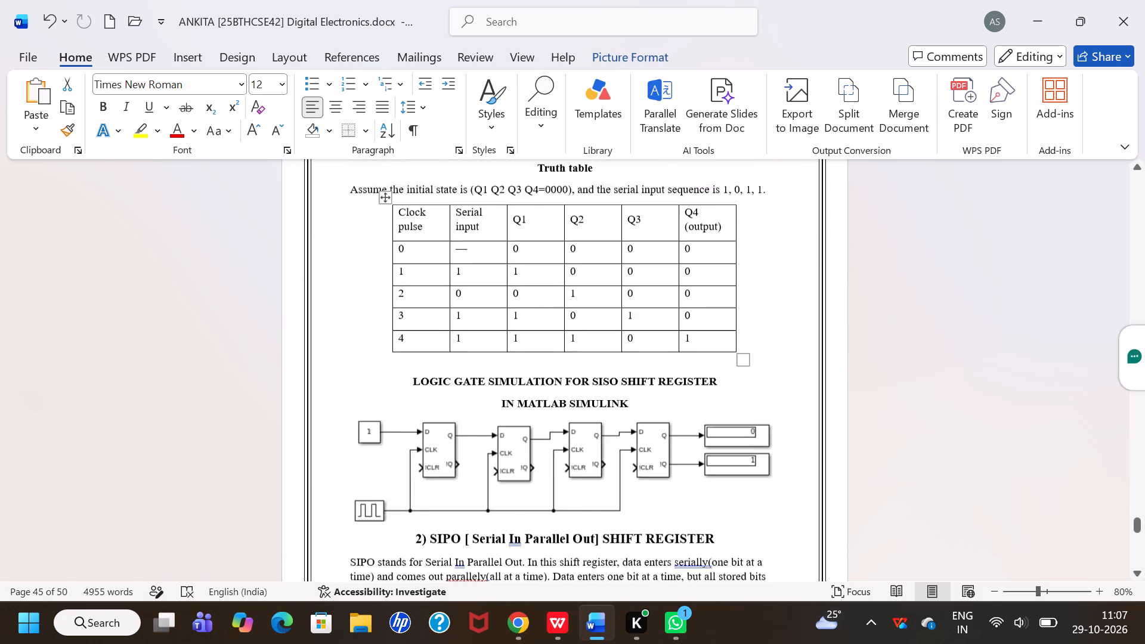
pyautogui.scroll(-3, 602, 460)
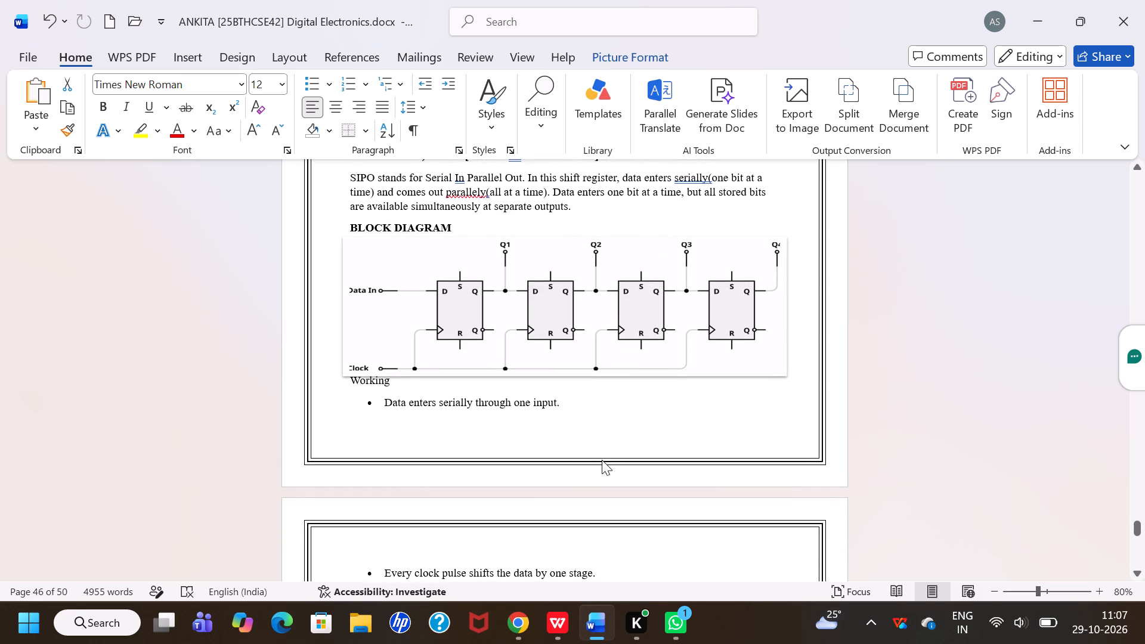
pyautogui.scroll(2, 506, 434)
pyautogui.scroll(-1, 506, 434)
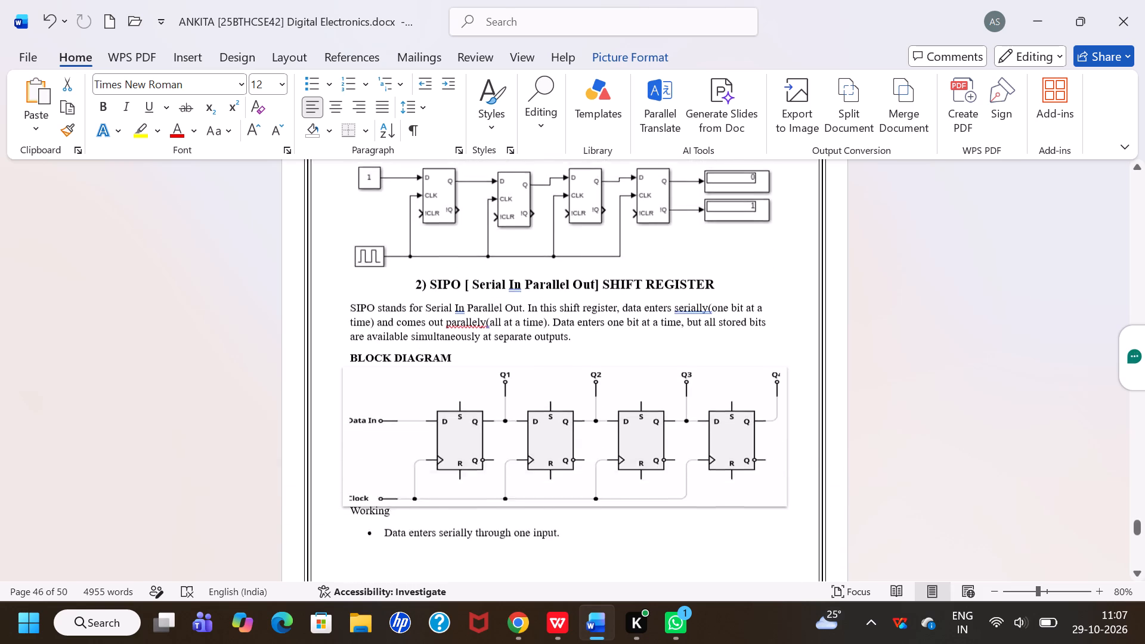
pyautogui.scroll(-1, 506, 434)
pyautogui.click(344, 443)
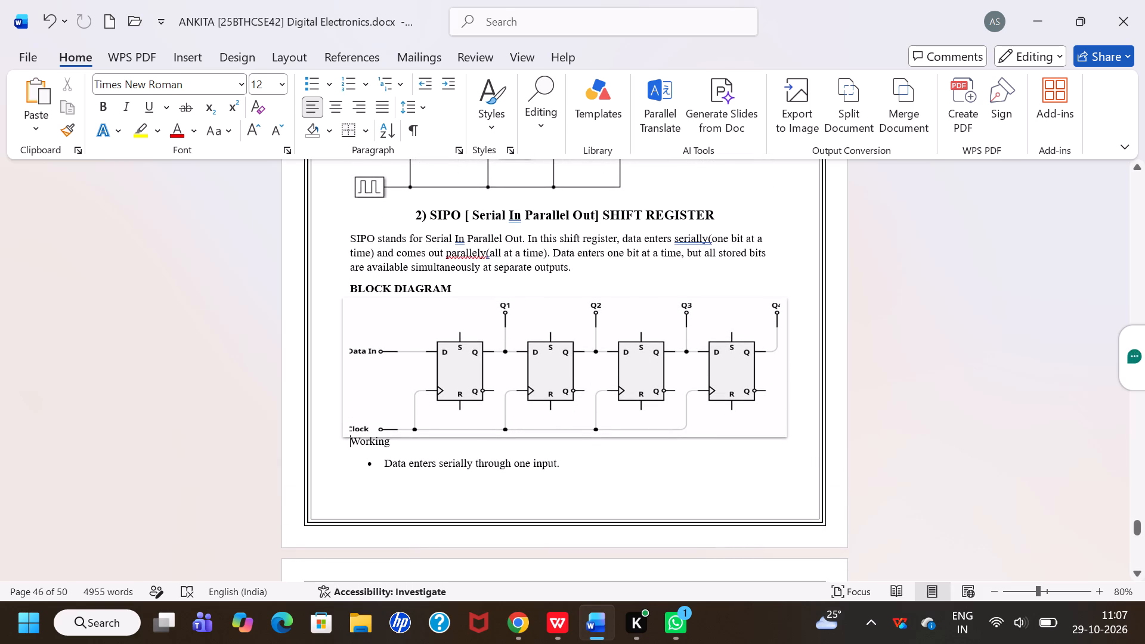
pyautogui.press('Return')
# Shorten the SIPO block diagram slightly from its bottom edge and remove the blank line above Working.
pyautogui.scroll(1, 344, 443)
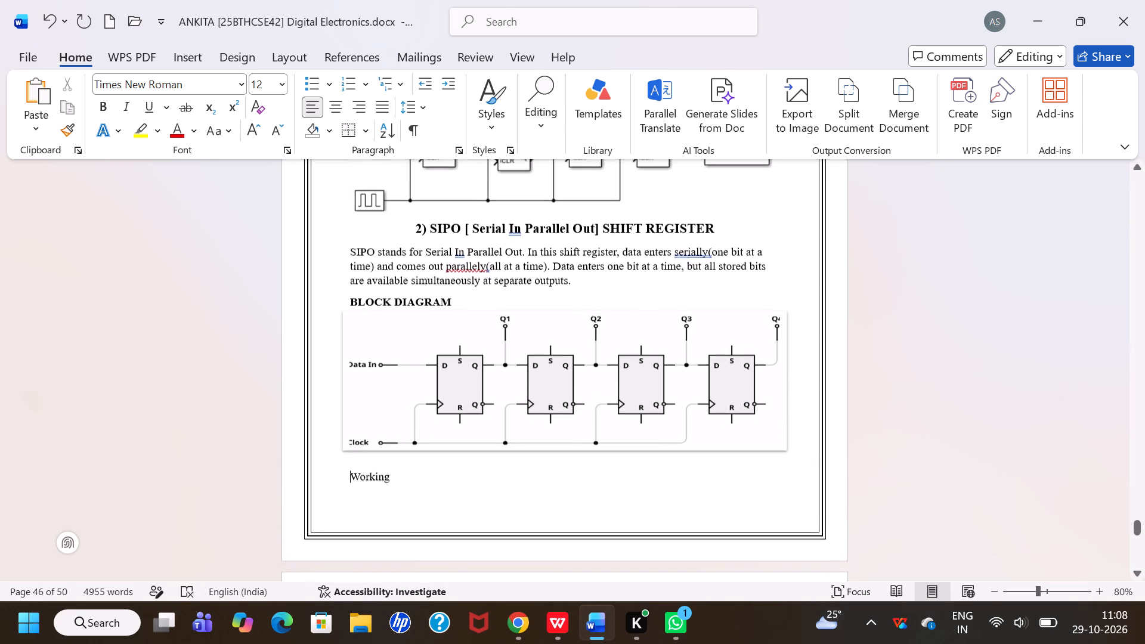
pyautogui.click(516, 383)
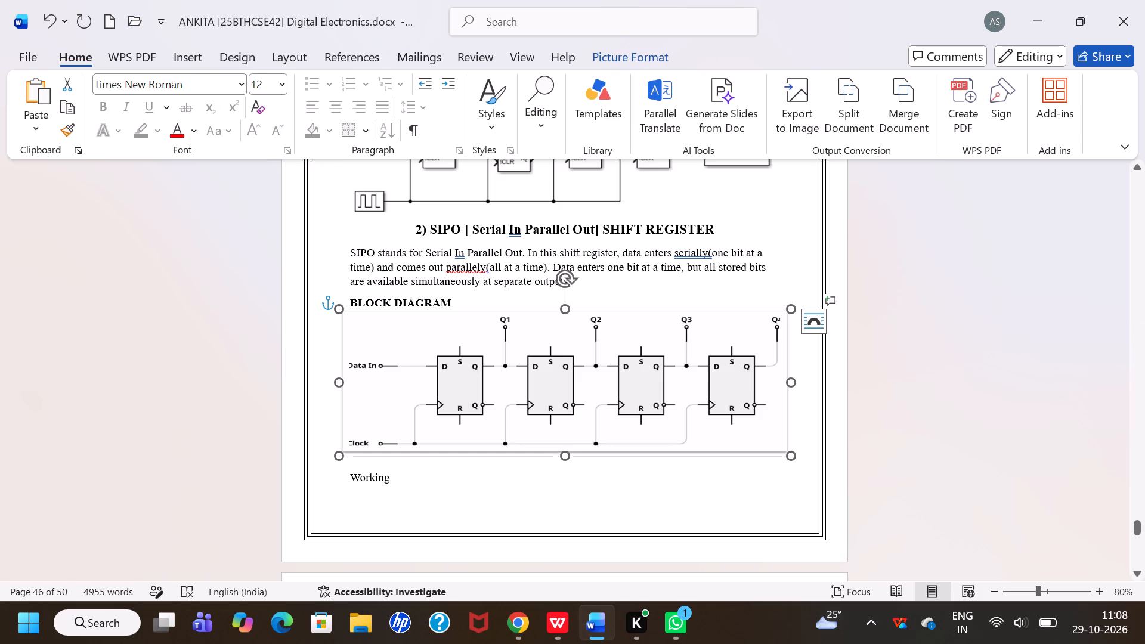
pyautogui.moveTo(562, 454); pyautogui.dragTo(562, 439)
pyautogui.click(350, 465)
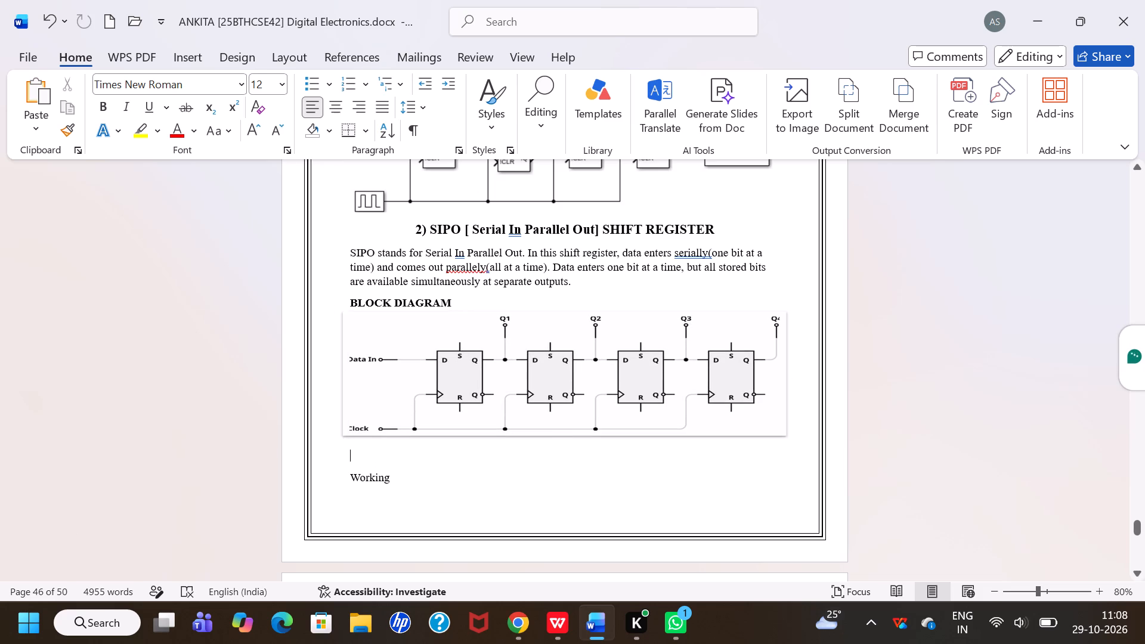
pyautogui.press('BackSpace')
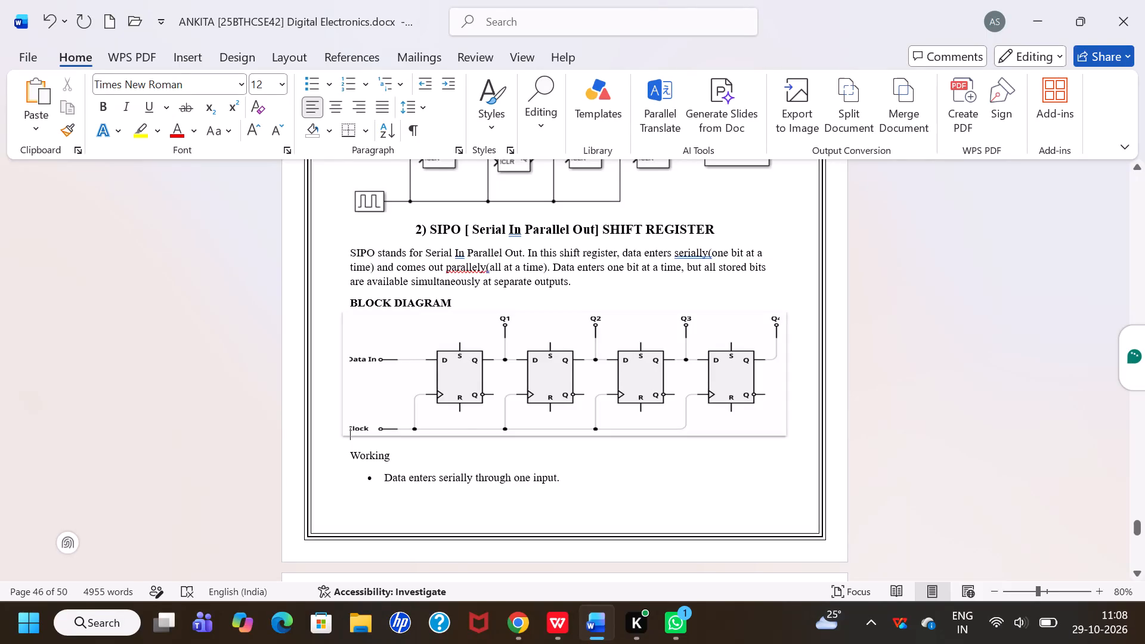
# Remove the blank line between the PISO introduction paragraph and its BLOCK DIAGRAM heading.
pyautogui.scroll(4, 447, 431)
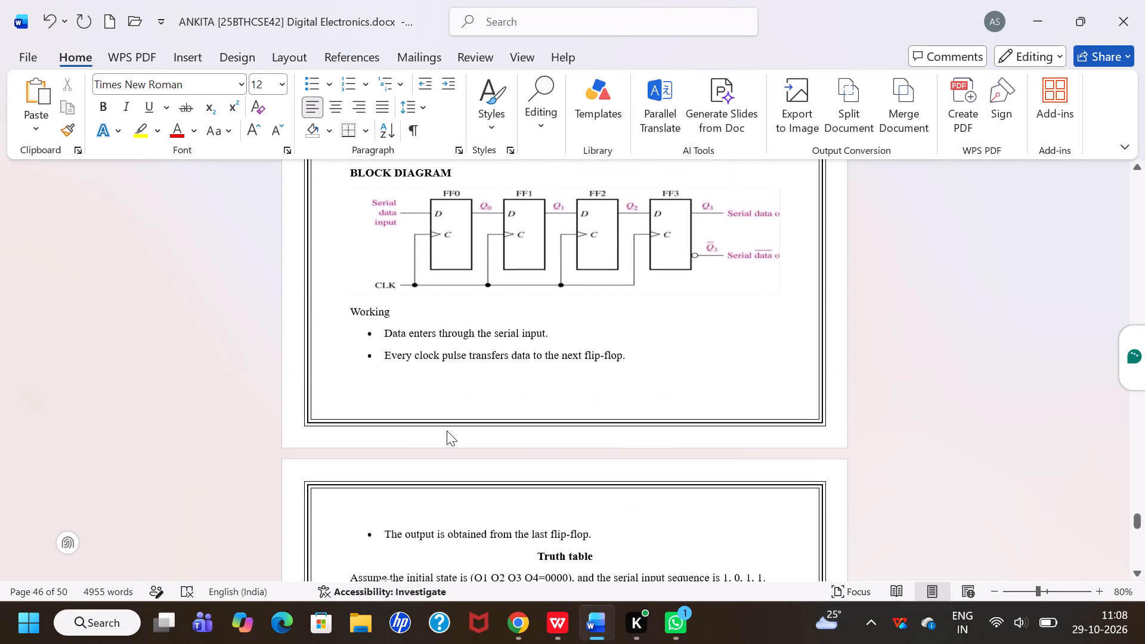
pyautogui.scroll(2, 447, 431)
pyautogui.scroll(-2, 447, 431)
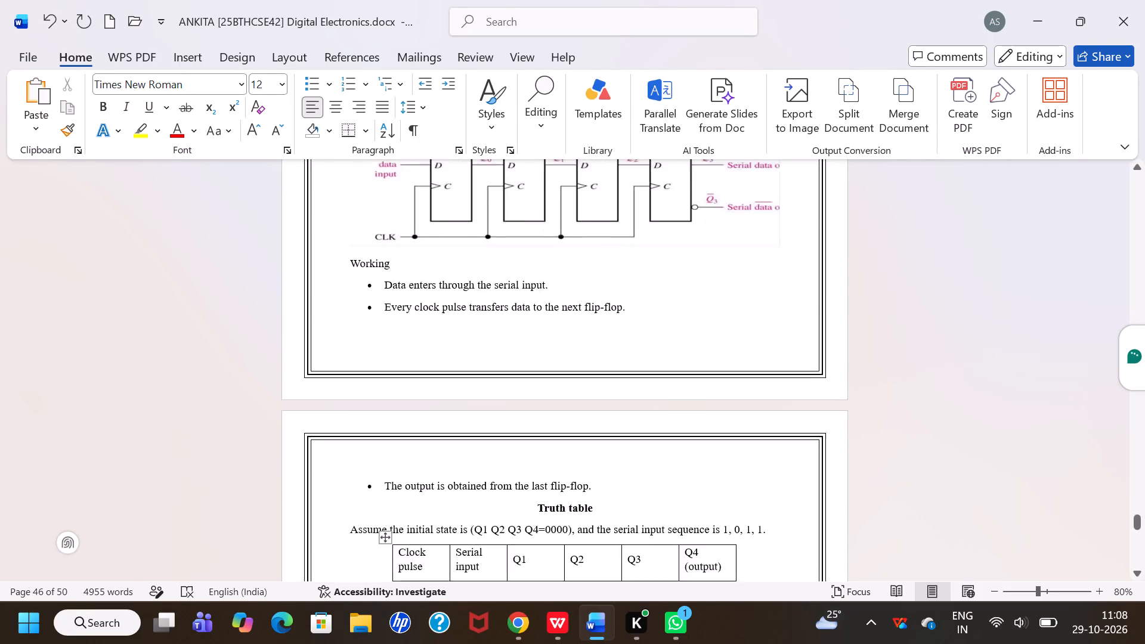
pyautogui.scroll(-5, 447, 431)
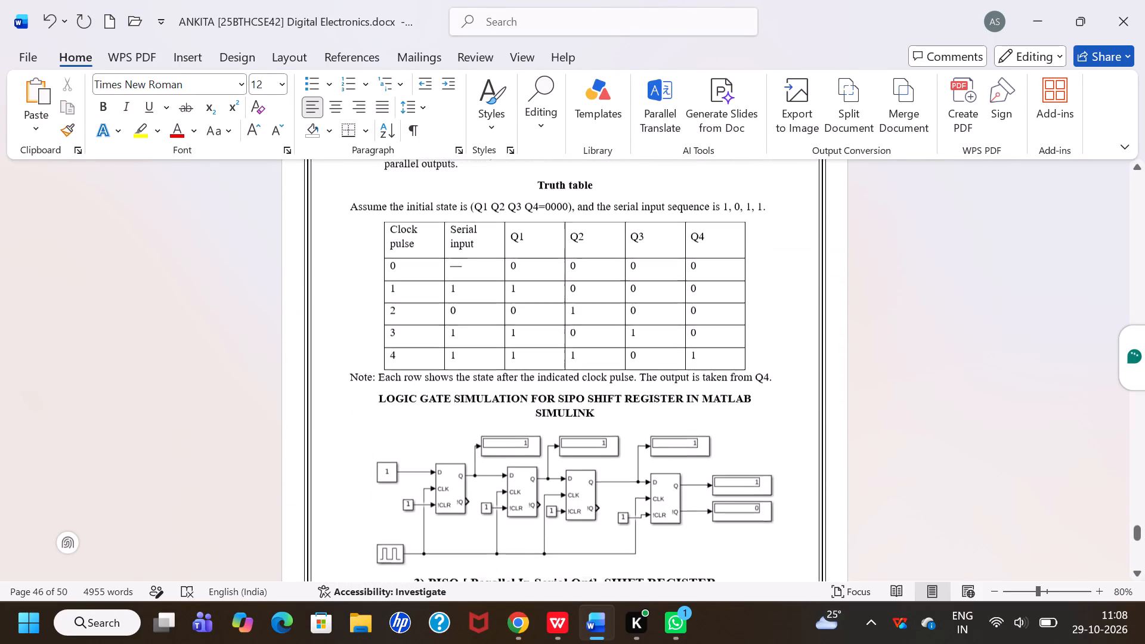
pyautogui.scroll(-2, 447, 431)
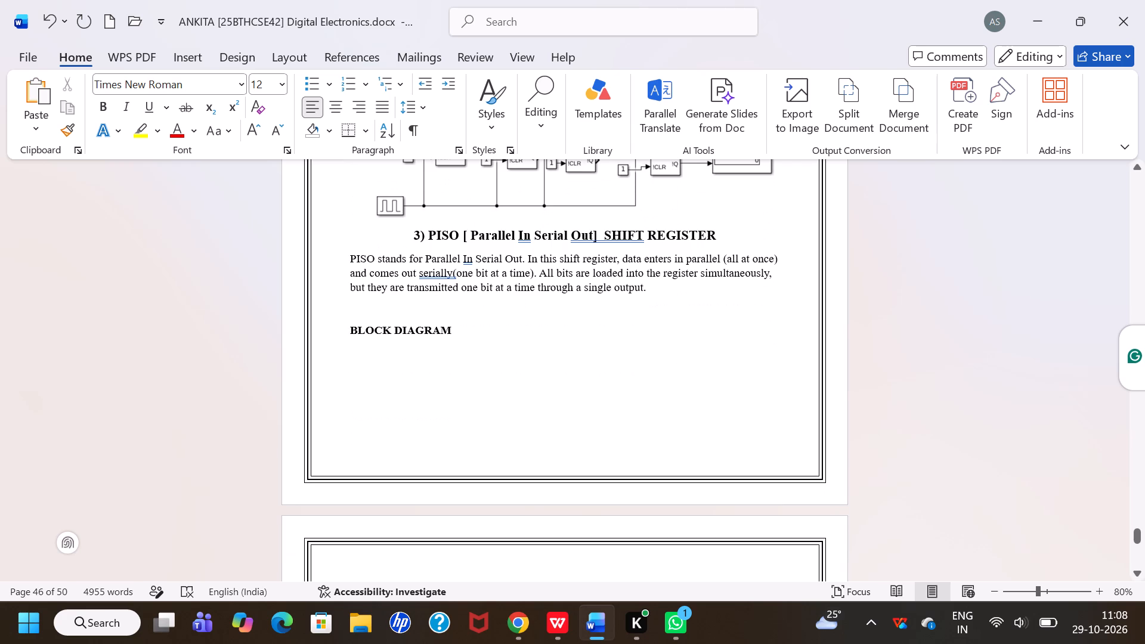
pyautogui.click(344, 330)
pyautogui.press('BackSpace')
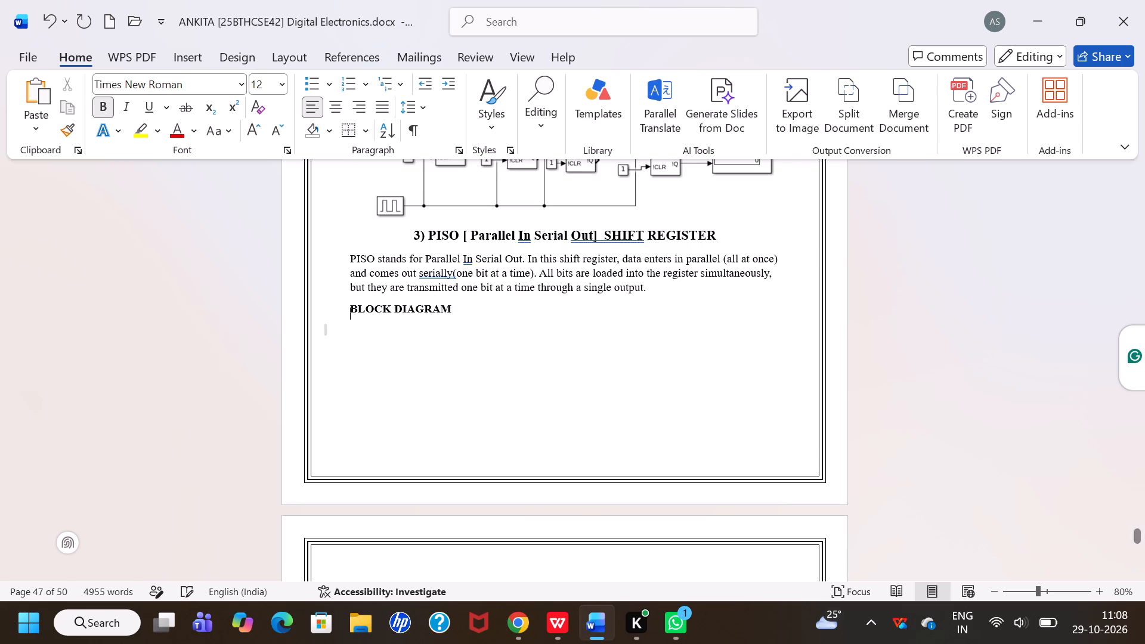
# Move the PISO block diagram picture up toward the preceding page, directly after its BLOCK DIAGRAM heading.
pyautogui.scroll(-2, 344, 330)
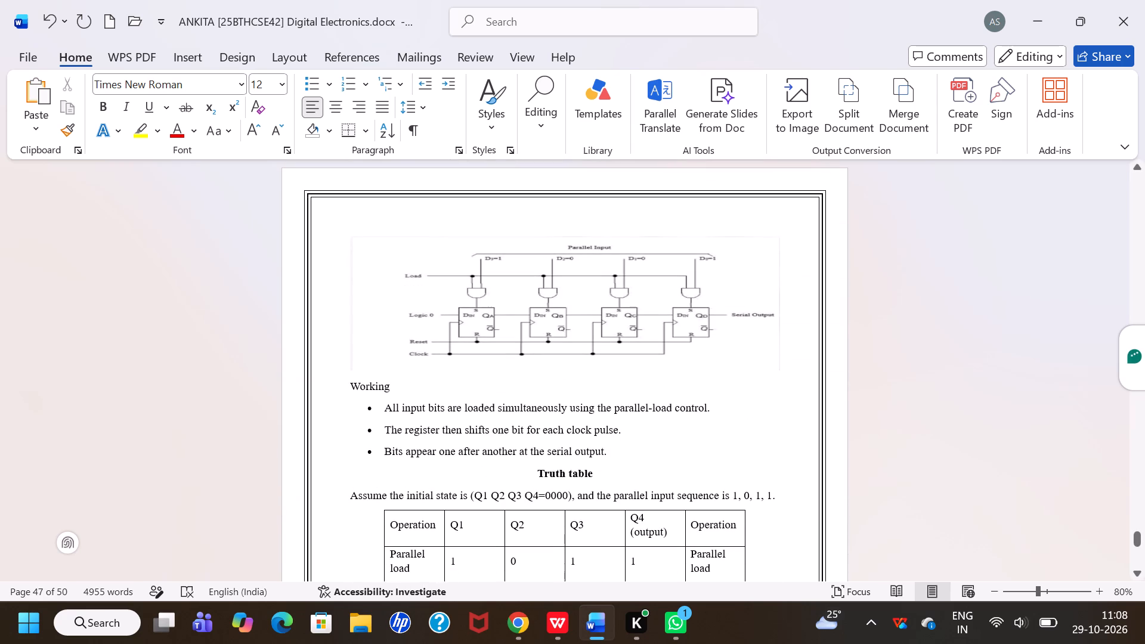
pyautogui.moveTo(494, 296); pyautogui.dragTo(503, 166)
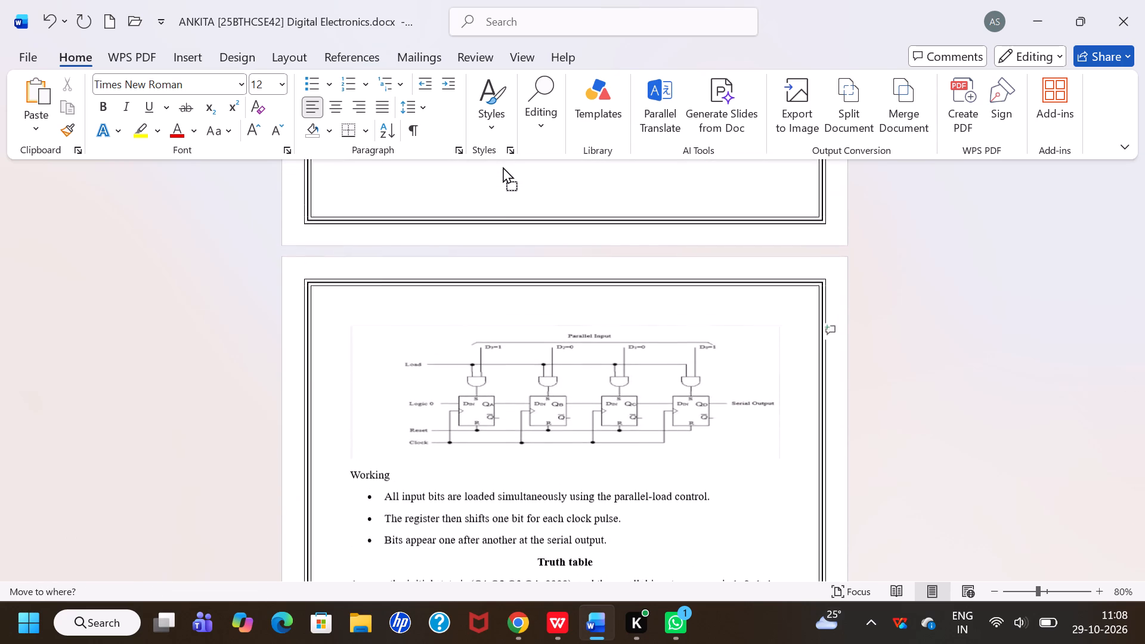
pyautogui.moveTo(503, 166); pyautogui.dragTo(502, 168)
pyautogui.scroll(1, 541, 397)
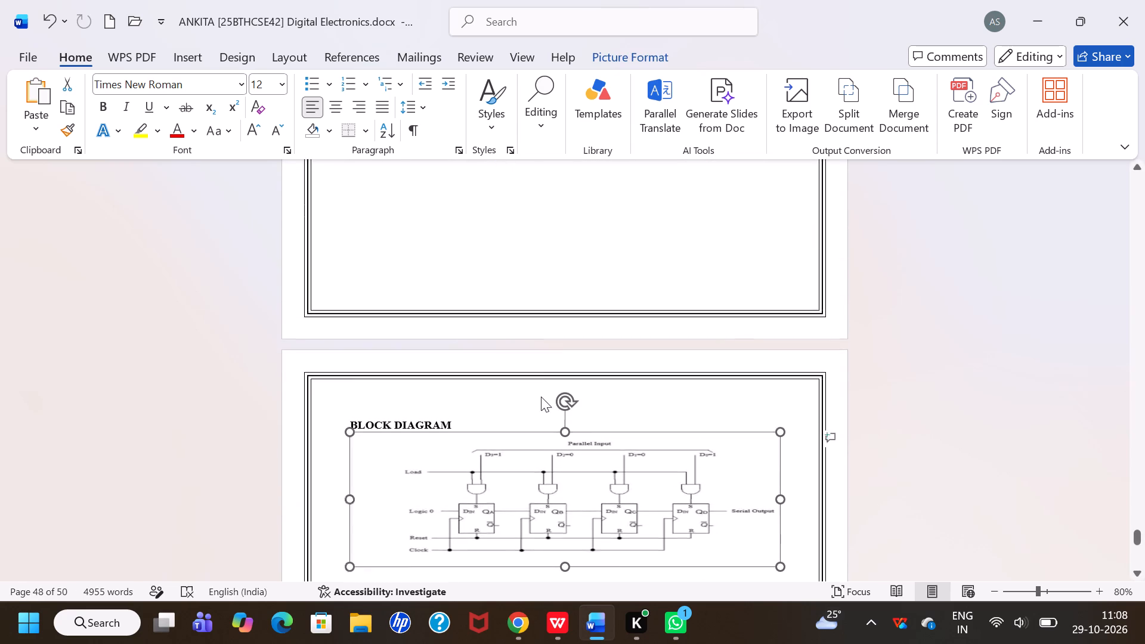
pyautogui.scroll(2, 541, 397)
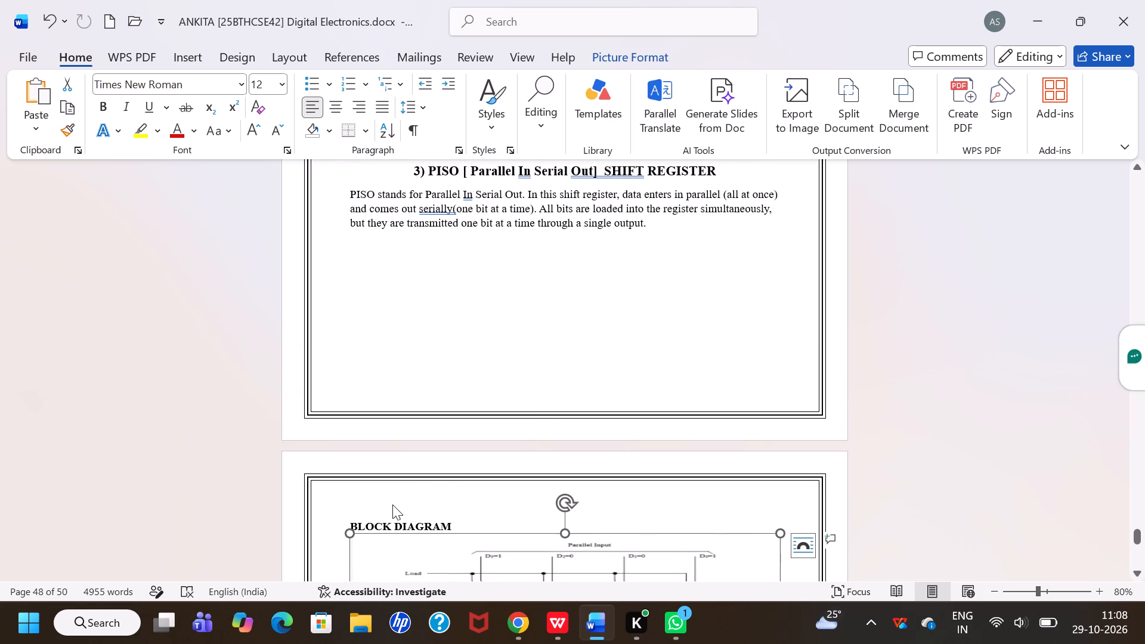
# Join the PISO BLOCK DIAGRAM heading and its picture to the end of the introduction paragraph on the preceding page.
pyautogui.click(355, 513)
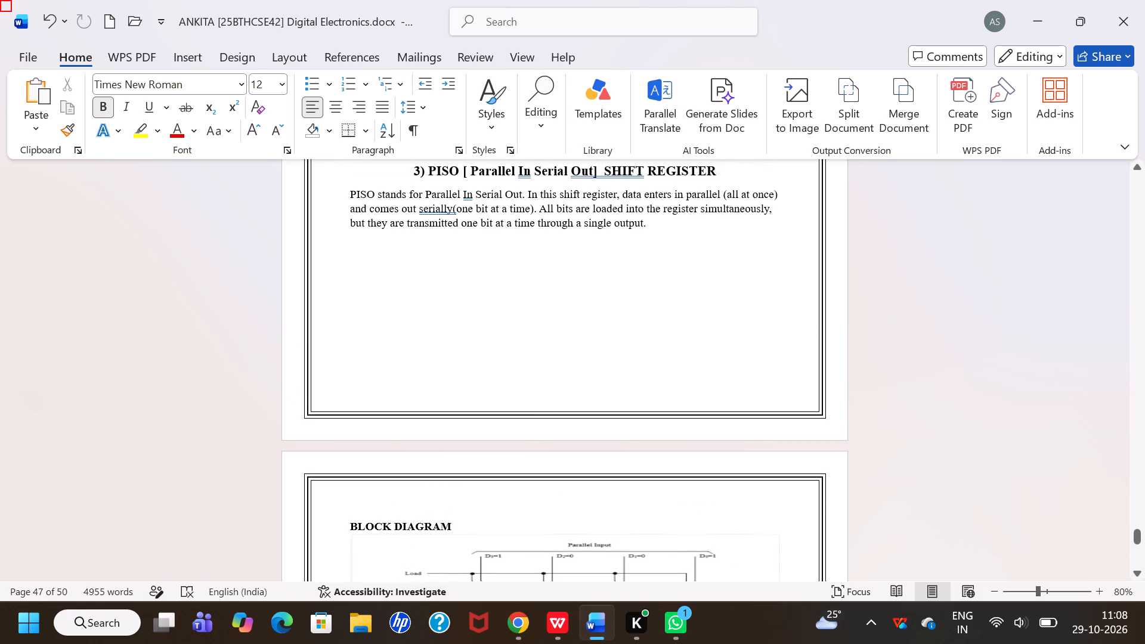
pyautogui.click(349, 518)
pyautogui.press('BackSpace')
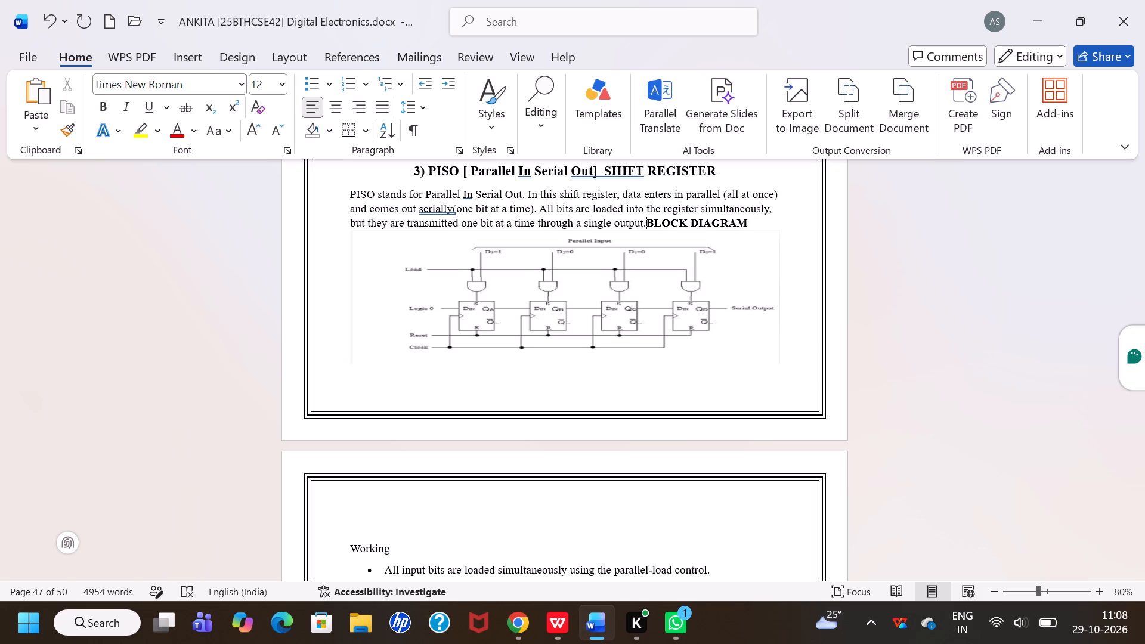
pyautogui.press('Return')
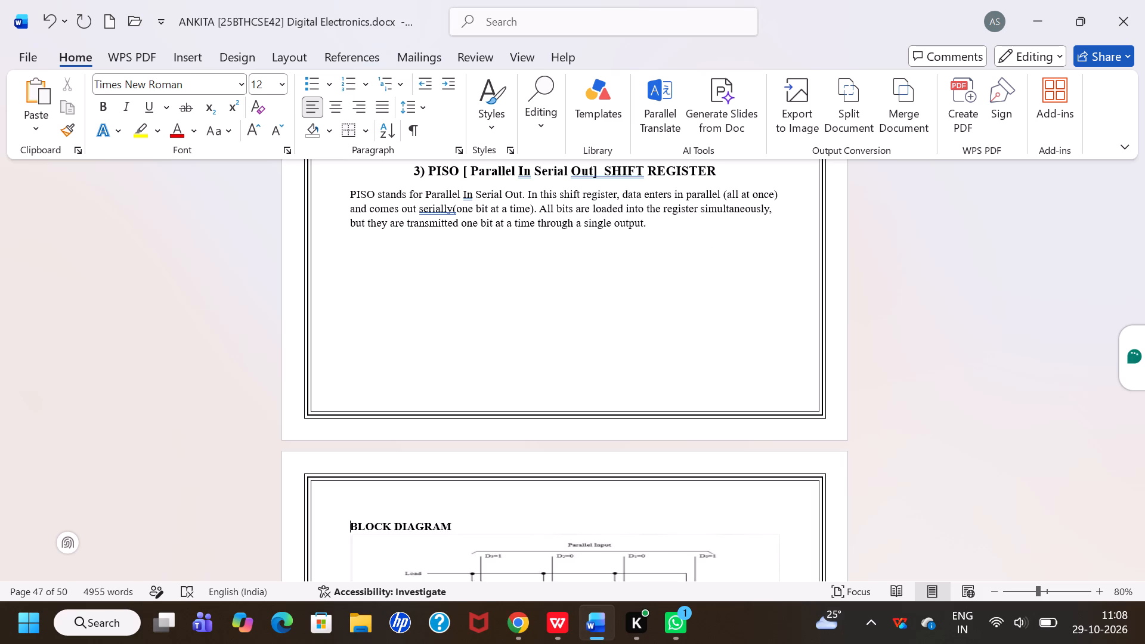
pyautogui.press('BackSpace')
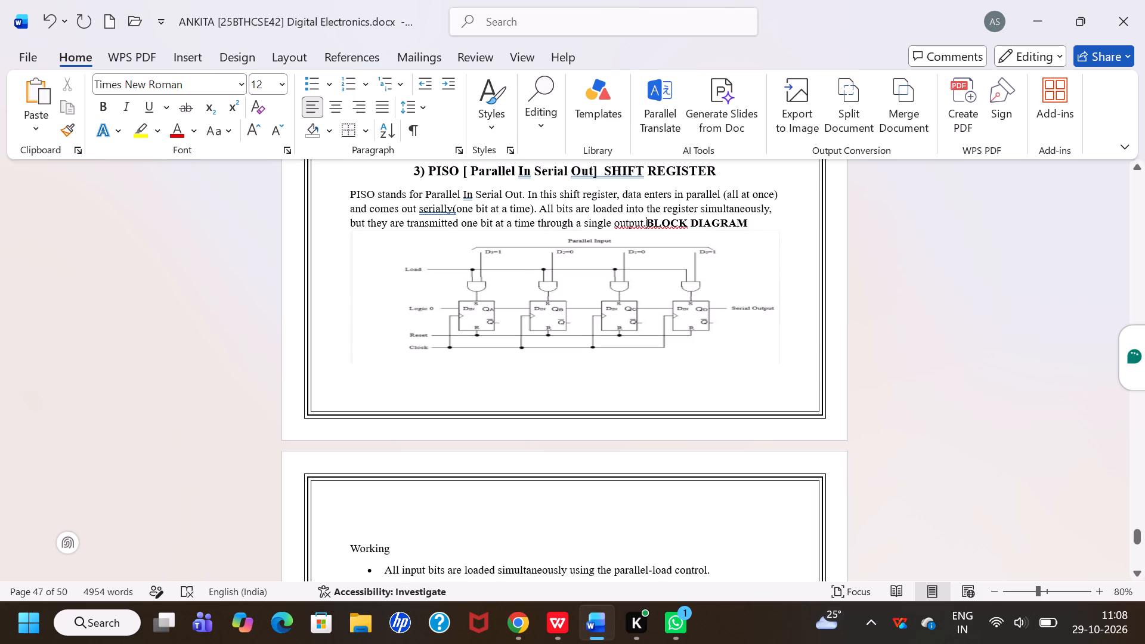
# Set the PISO block diagram's text wrapping to In Front of Text and move the picture slightly down, clear of the paragraph.
pyautogui.click(480, 338)
pyautogui.moveTo(503, 323); pyautogui.dragTo(503, 336)
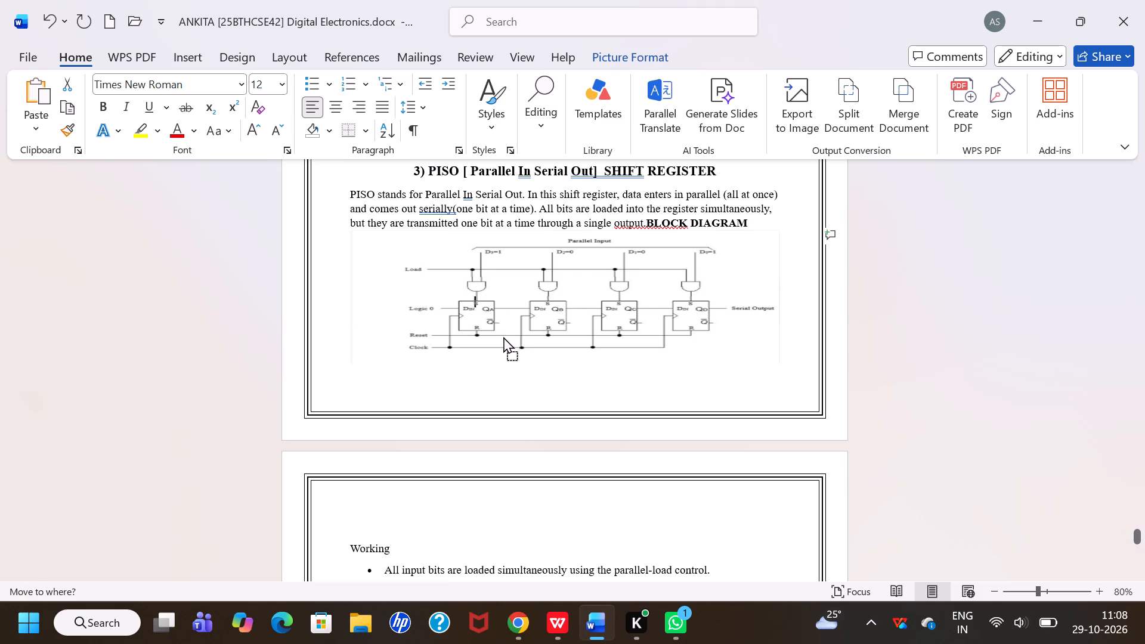
pyautogui.moveTo(503, 336); pyautogui.dragTo(506, 362)
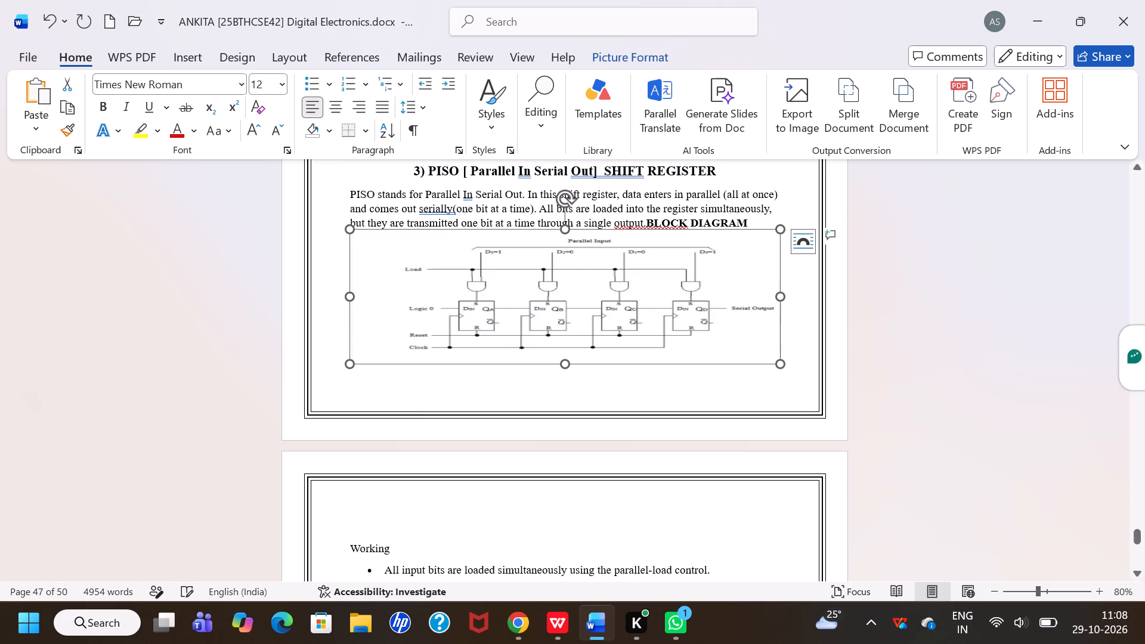
pyautogui.click(813, 248)
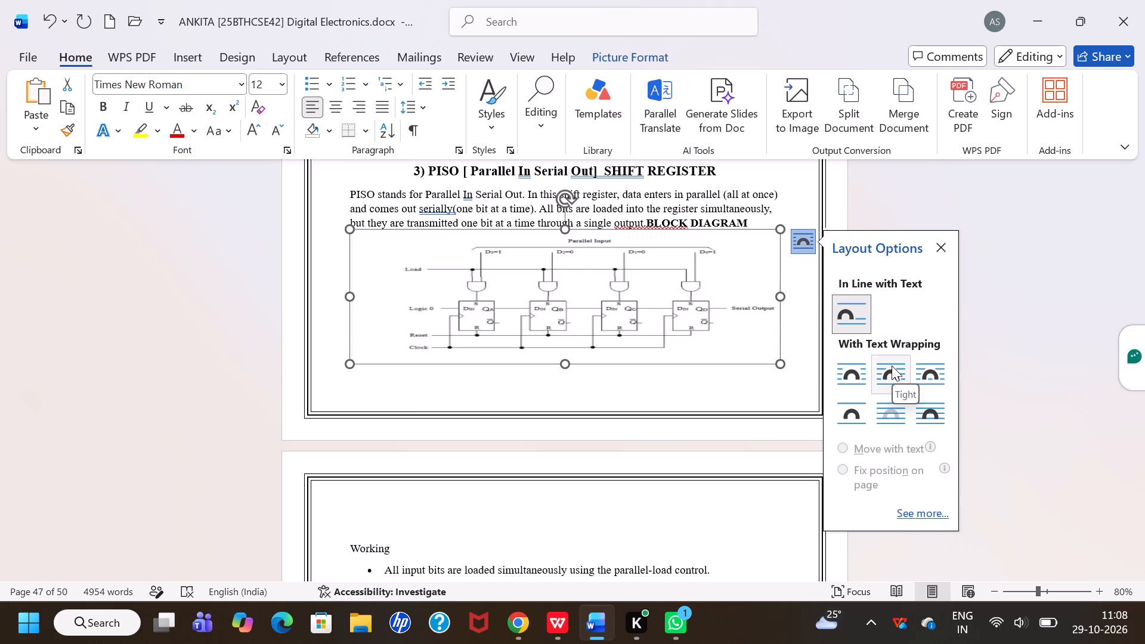
pyautogui.click(933, 416)
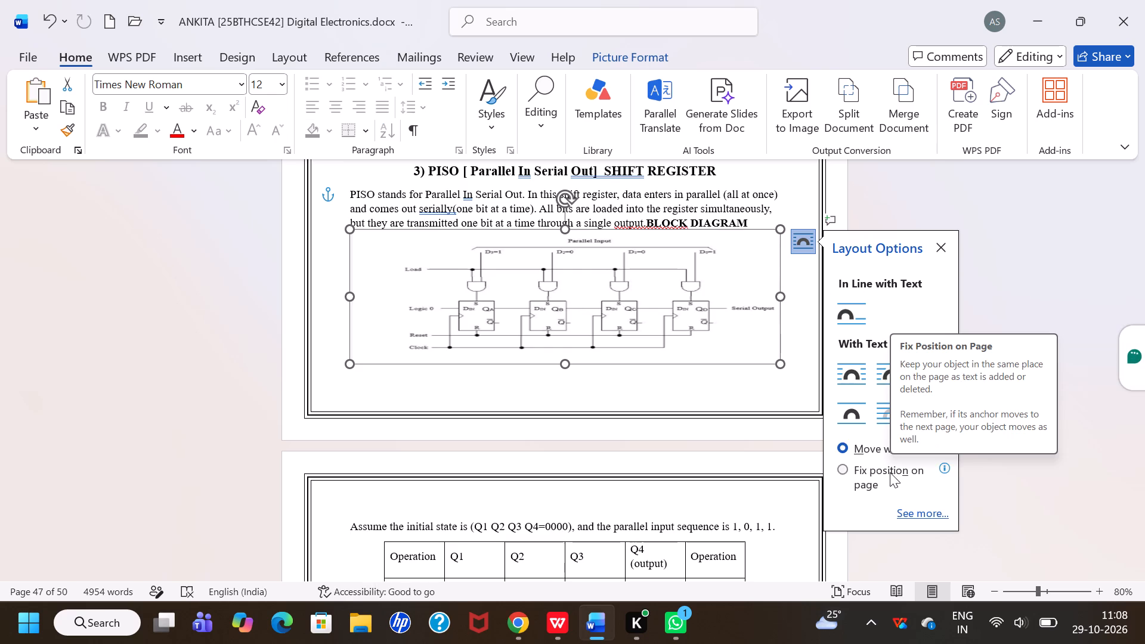
pyautogui.moveTo(638, 311); pyautogui.dragTo(635, 335)
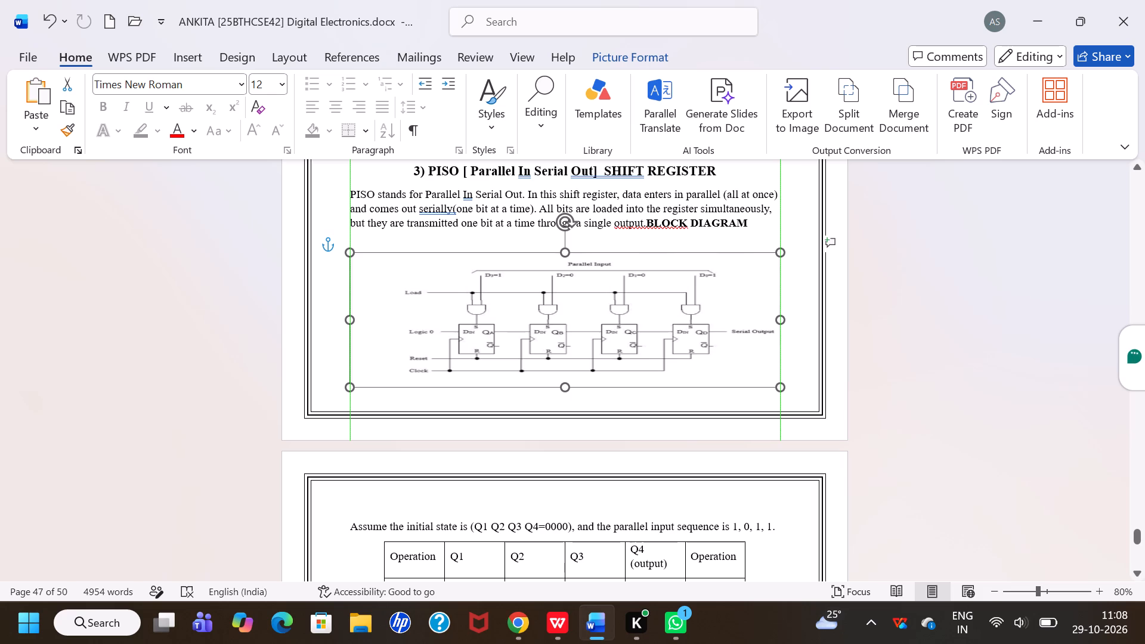
pyautogui.moveTo(635, 335); pyautogui.dragTo(635, 337)
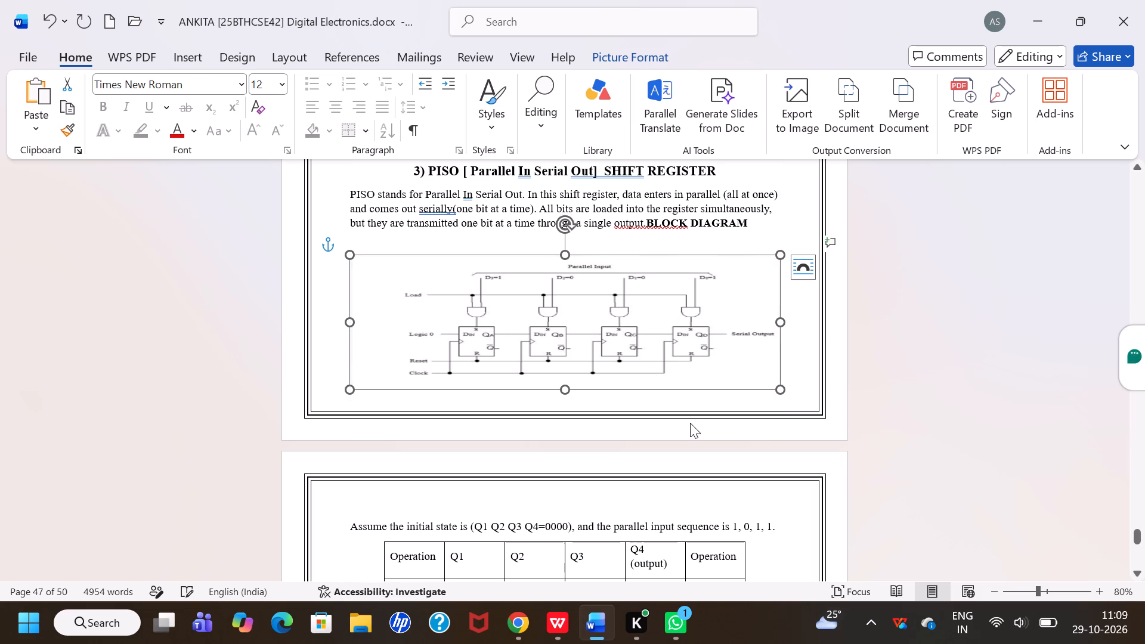
# Put the BLOCK DIAGRAM heading on its own line below the PISO introduction paragraph.
pyautogui.click(690, 423)
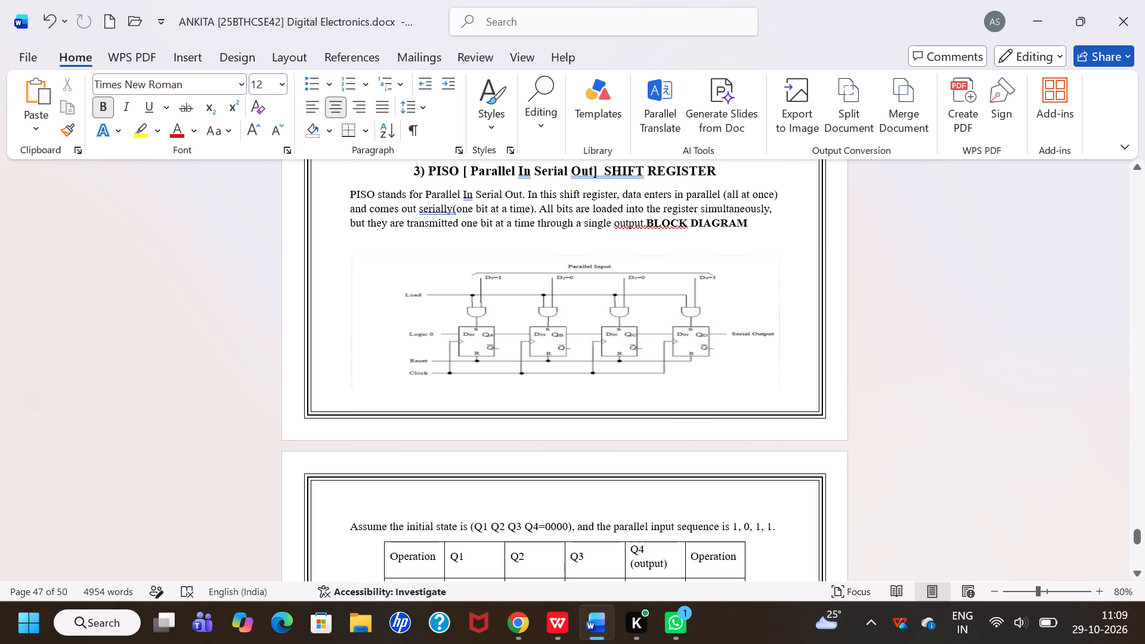
pyautogui.click(647, 228)
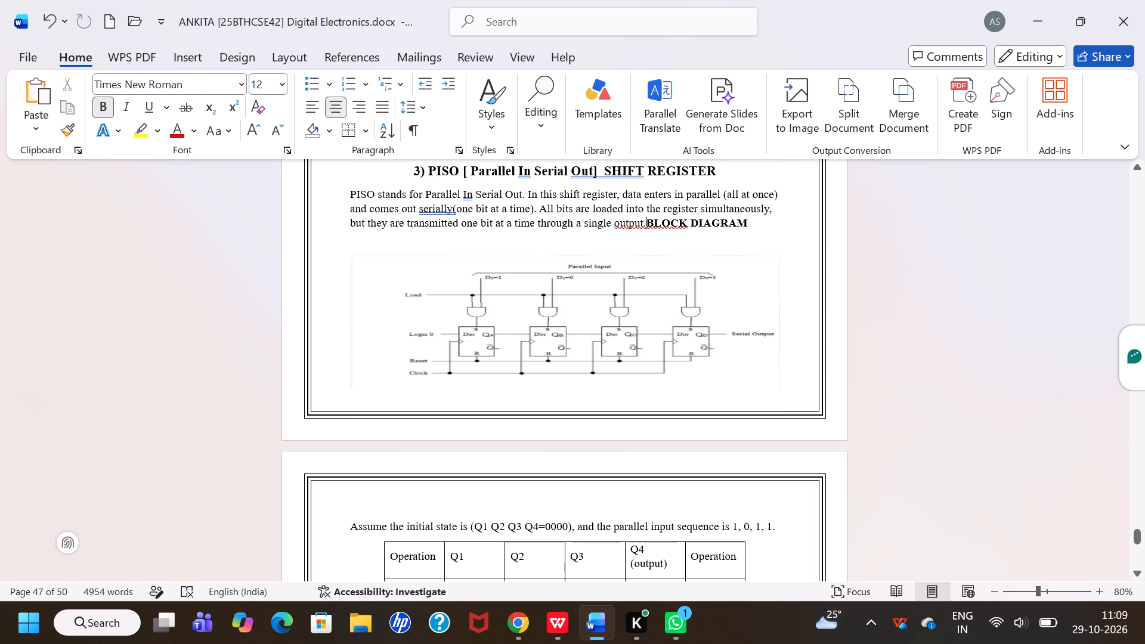
pyautogui.press('Return')
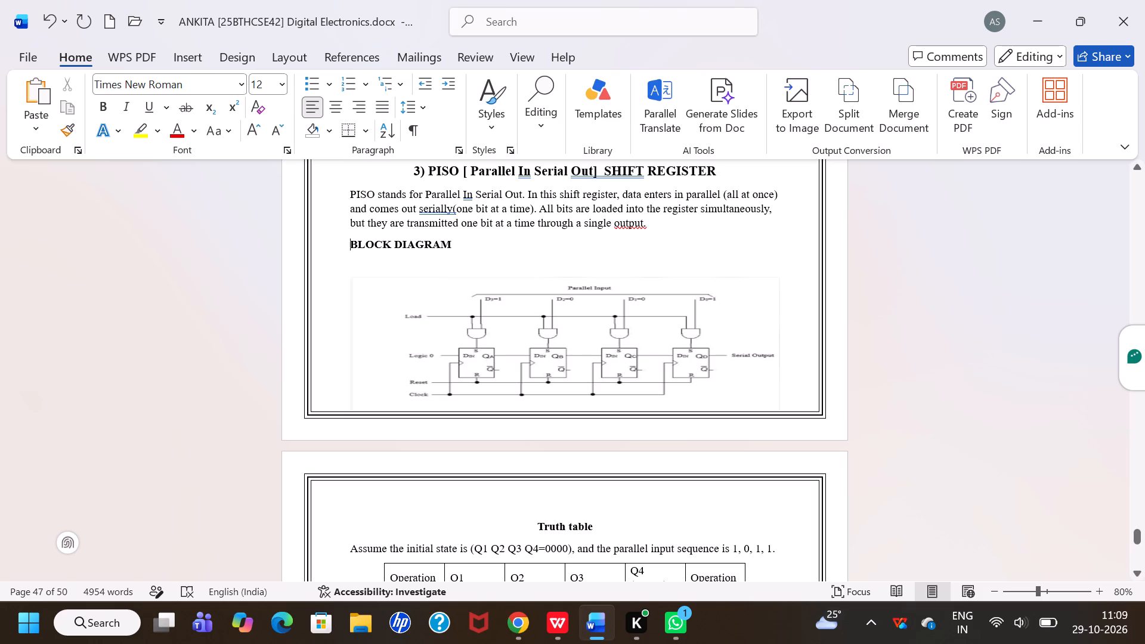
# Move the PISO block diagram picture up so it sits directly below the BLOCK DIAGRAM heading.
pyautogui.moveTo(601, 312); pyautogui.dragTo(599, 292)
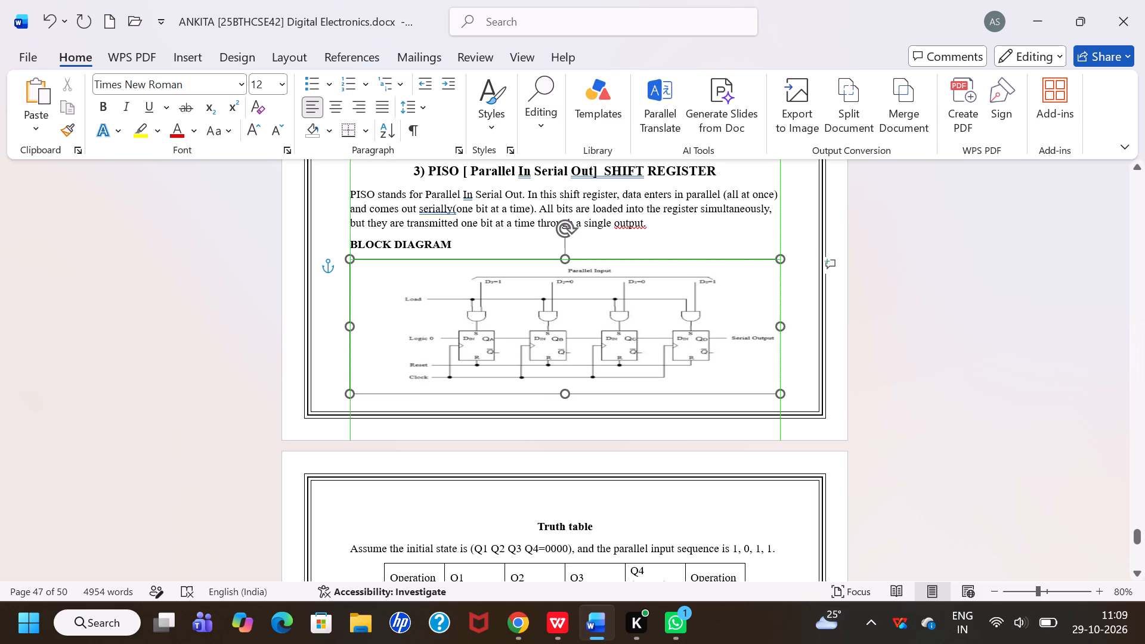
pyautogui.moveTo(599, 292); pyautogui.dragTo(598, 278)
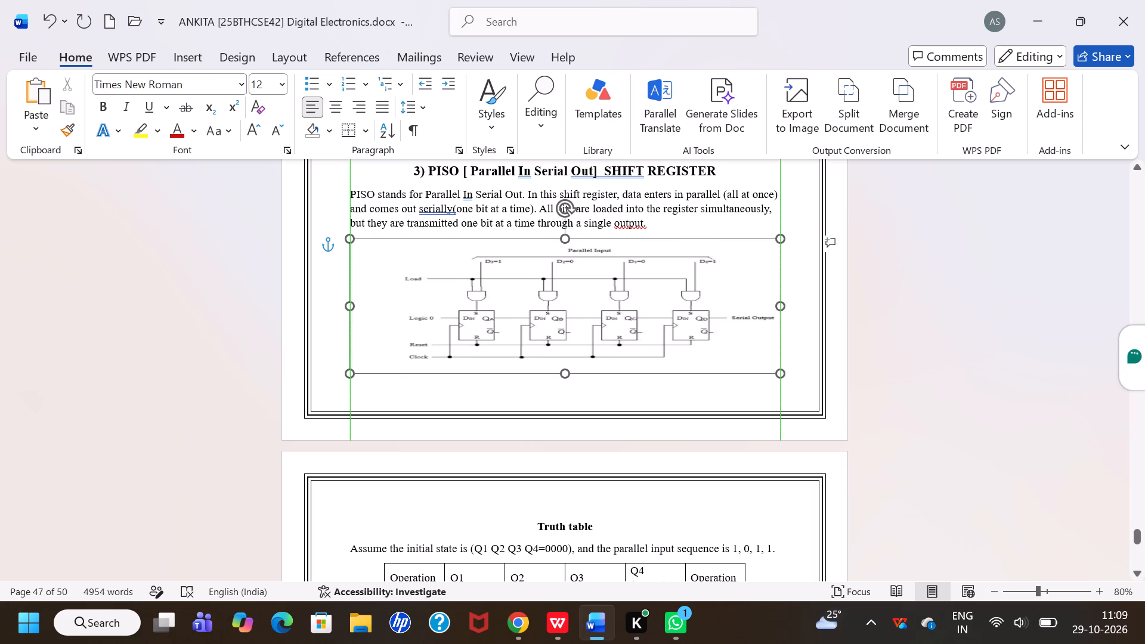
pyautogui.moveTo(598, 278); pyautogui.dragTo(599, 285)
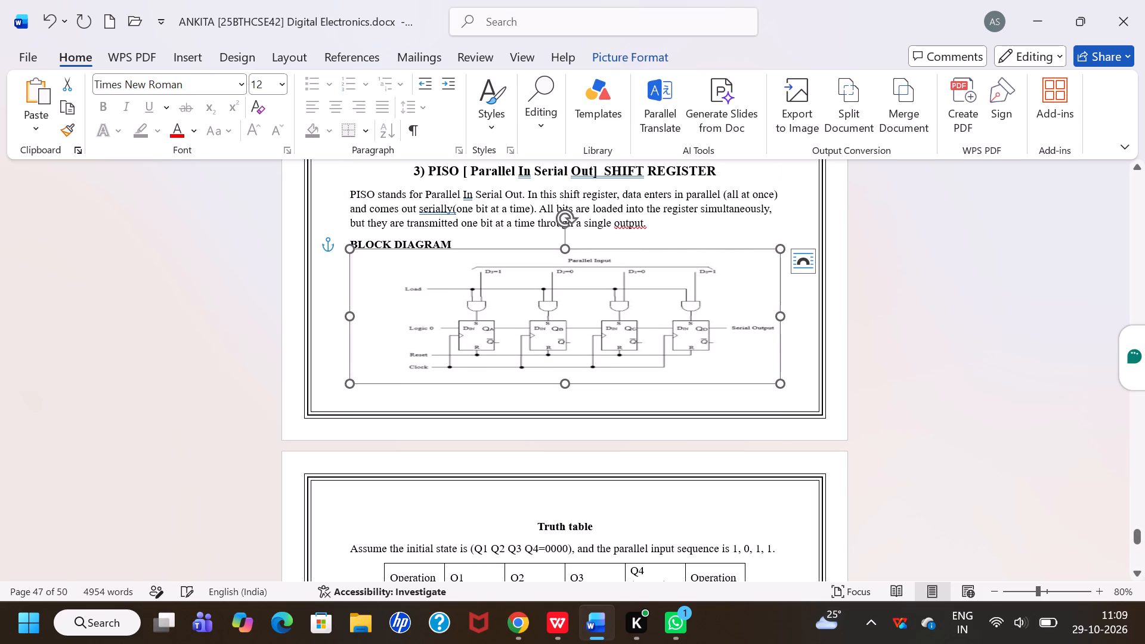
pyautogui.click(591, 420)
# Examine the layout of the PISO section and the pages around it, from the SIPO simulation through the PIPO introduction.
pyautogui.scroll(1, 591, 420)
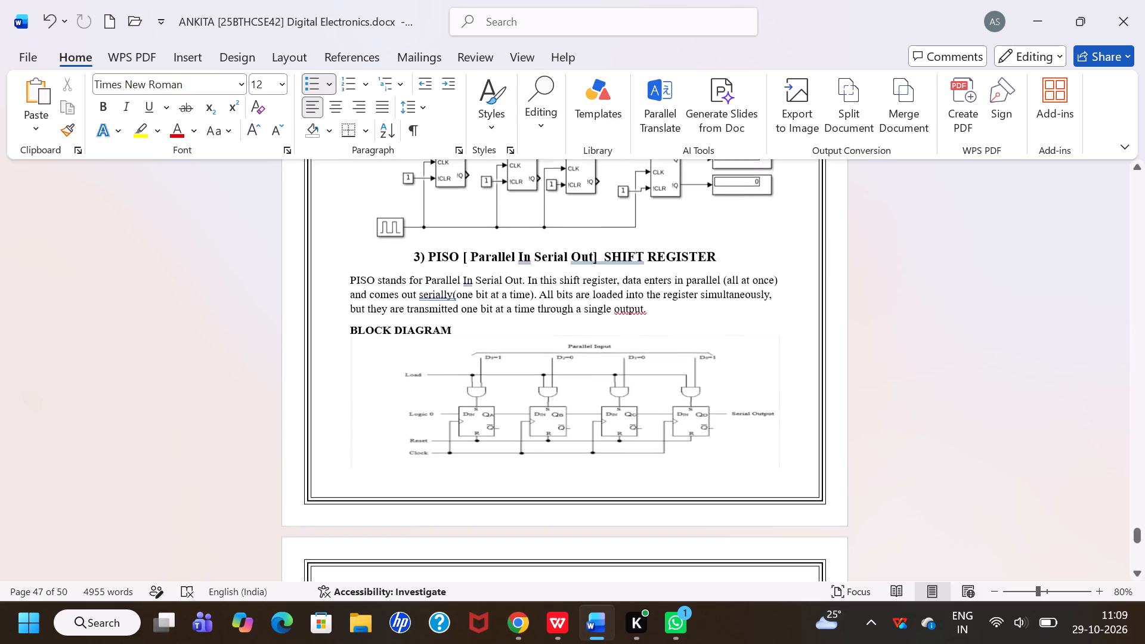
pyautogui.scroll(-1, 591, 420)
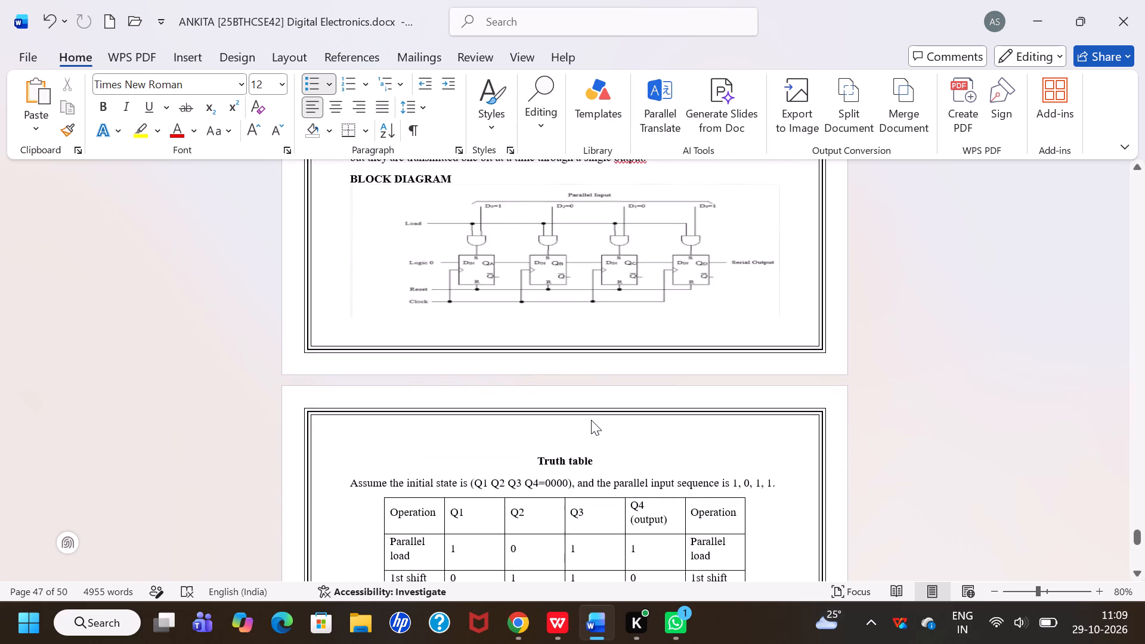
pyautogui.scroll(-1, 591, 420)
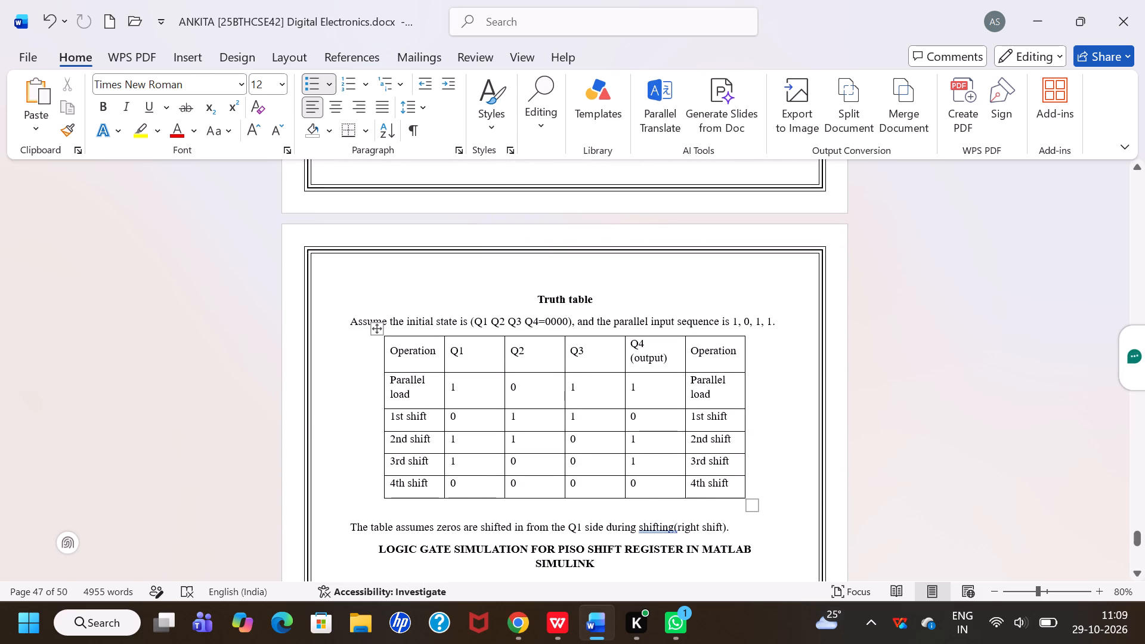
pyautogui.scroll(5, 591, 420)
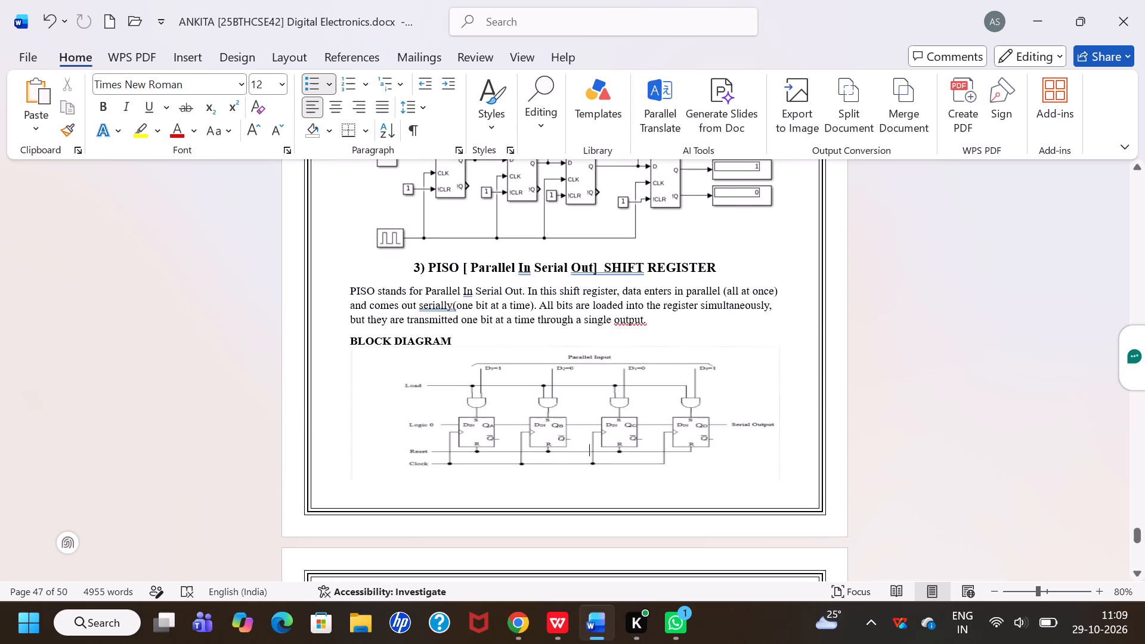
pyautogui.scroll(3, 591, 420)
pyautogui.scroll(-2, 591, 420)
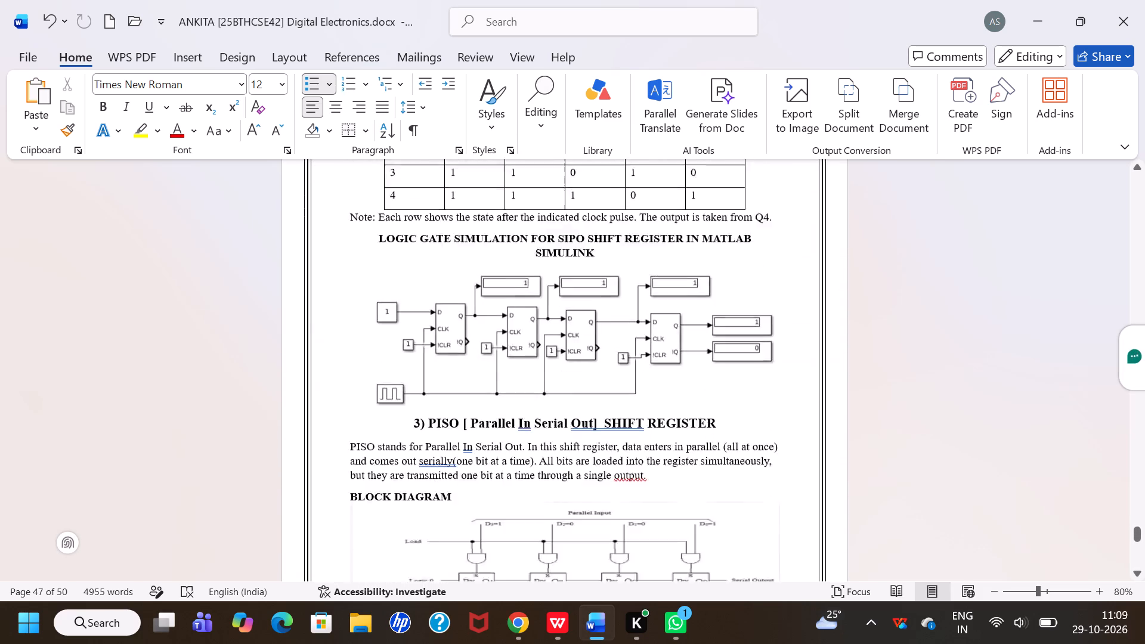
pyautogui.scroll(-4, 591, 420)
pyautogui.scroll(1, 591, 420)
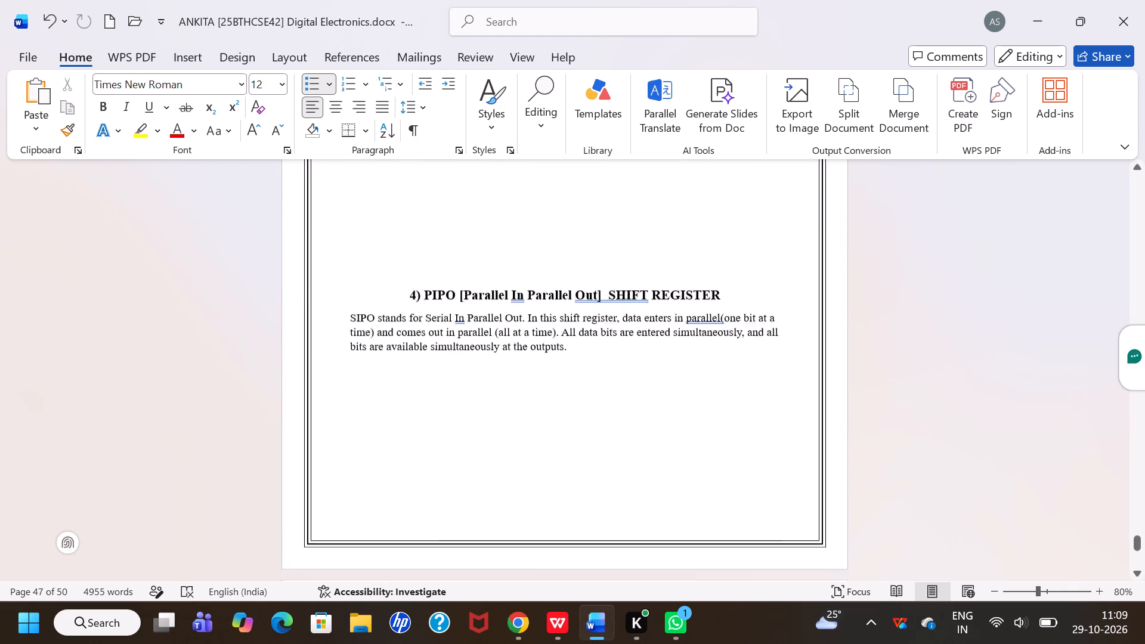
pyautogui.scroll(1, 591, 420)
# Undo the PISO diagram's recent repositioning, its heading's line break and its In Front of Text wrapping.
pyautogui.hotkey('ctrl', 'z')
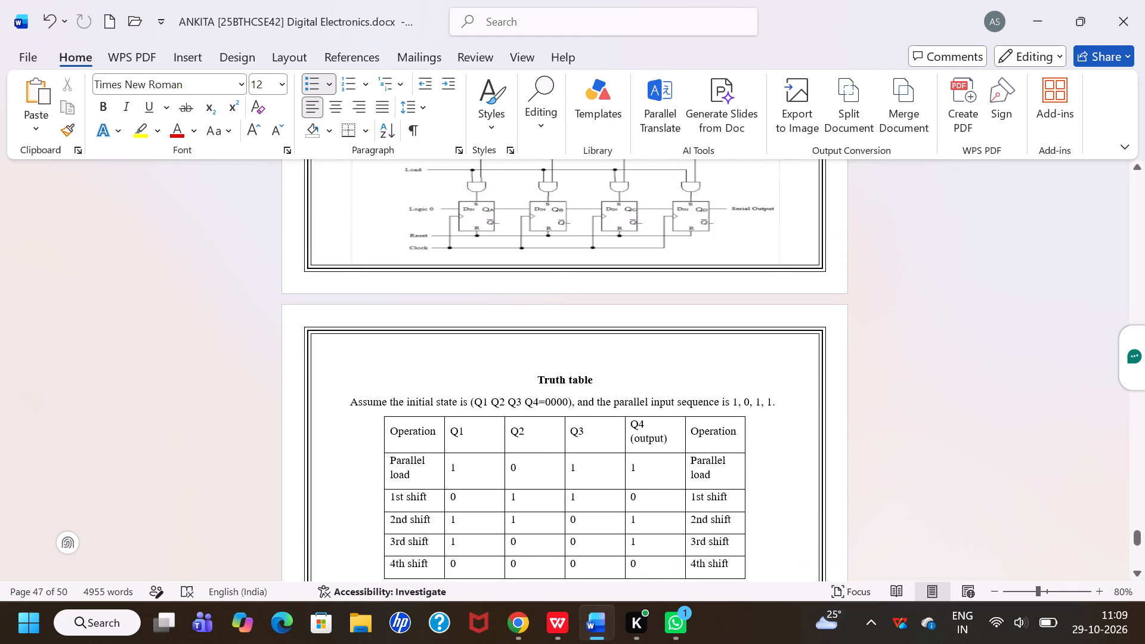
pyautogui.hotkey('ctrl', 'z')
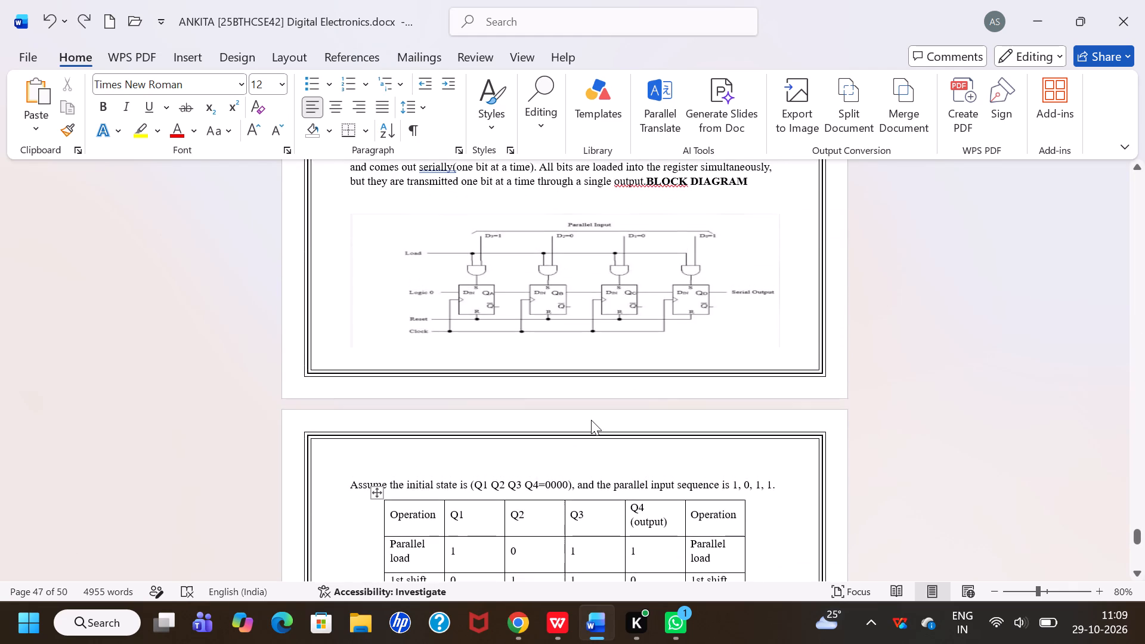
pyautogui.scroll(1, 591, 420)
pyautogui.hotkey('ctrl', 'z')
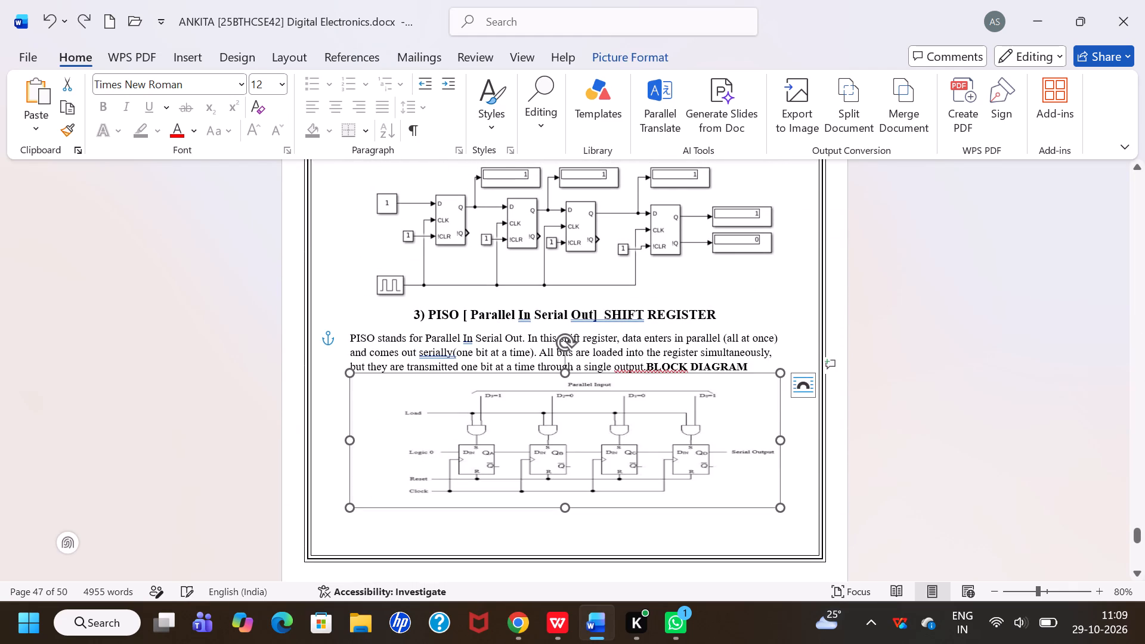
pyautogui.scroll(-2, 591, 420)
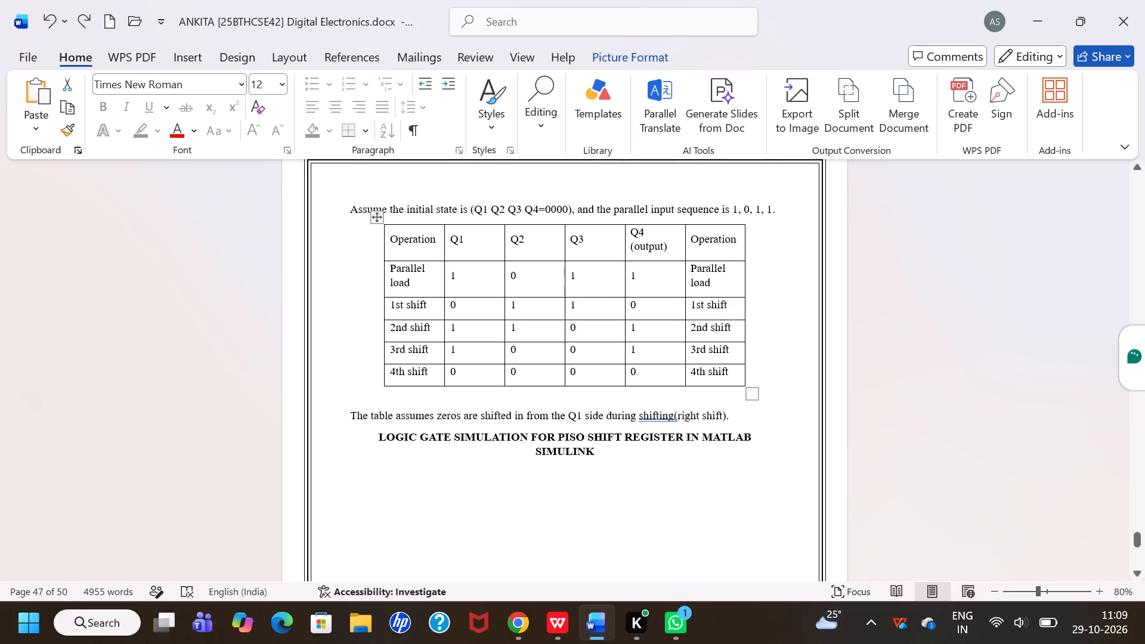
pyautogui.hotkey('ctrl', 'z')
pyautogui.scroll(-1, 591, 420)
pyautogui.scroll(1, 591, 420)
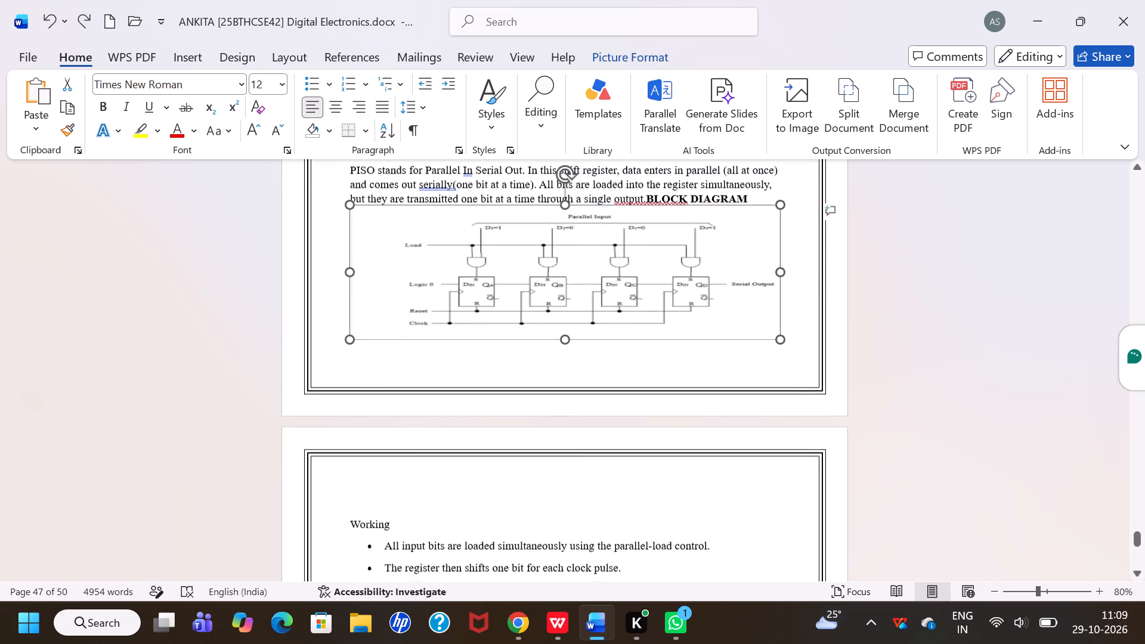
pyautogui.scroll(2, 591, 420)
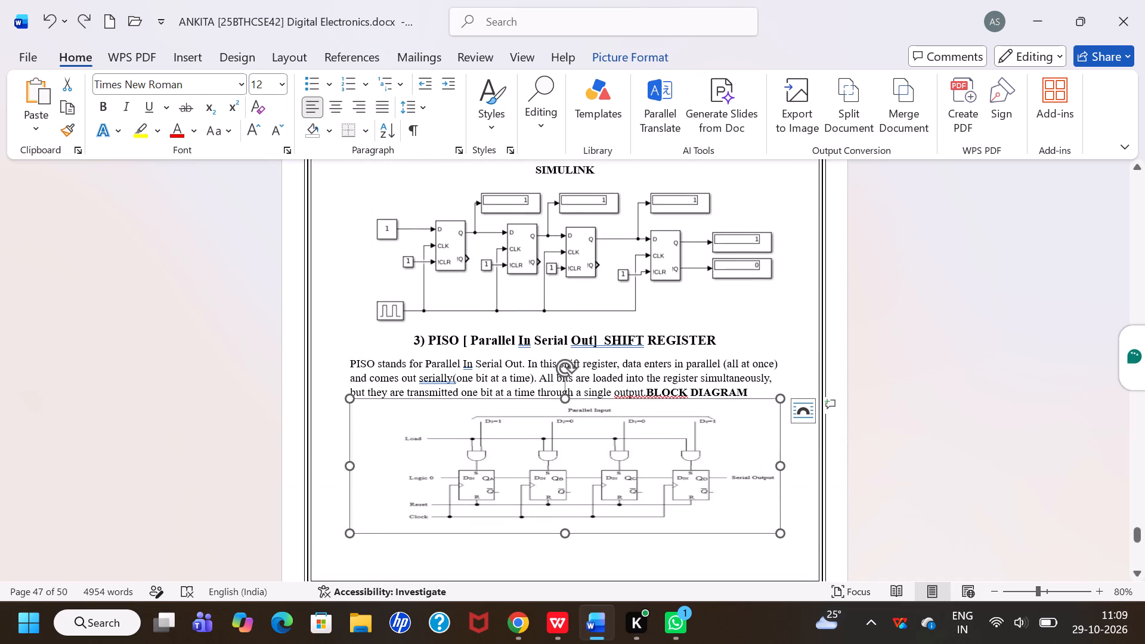
# Set the PISO block diagram's text wrapping to Behind Text.
pyautogui.click(803, 416)
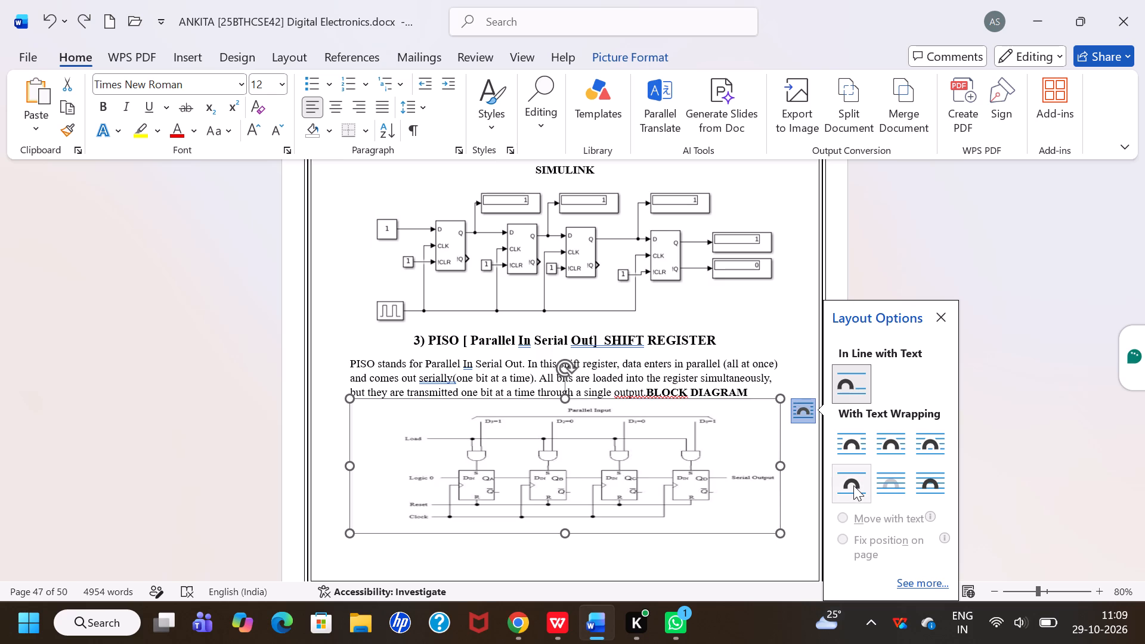
pyautogui.scroll(-2, 853, 485)
pyautogui.click(889, 482)
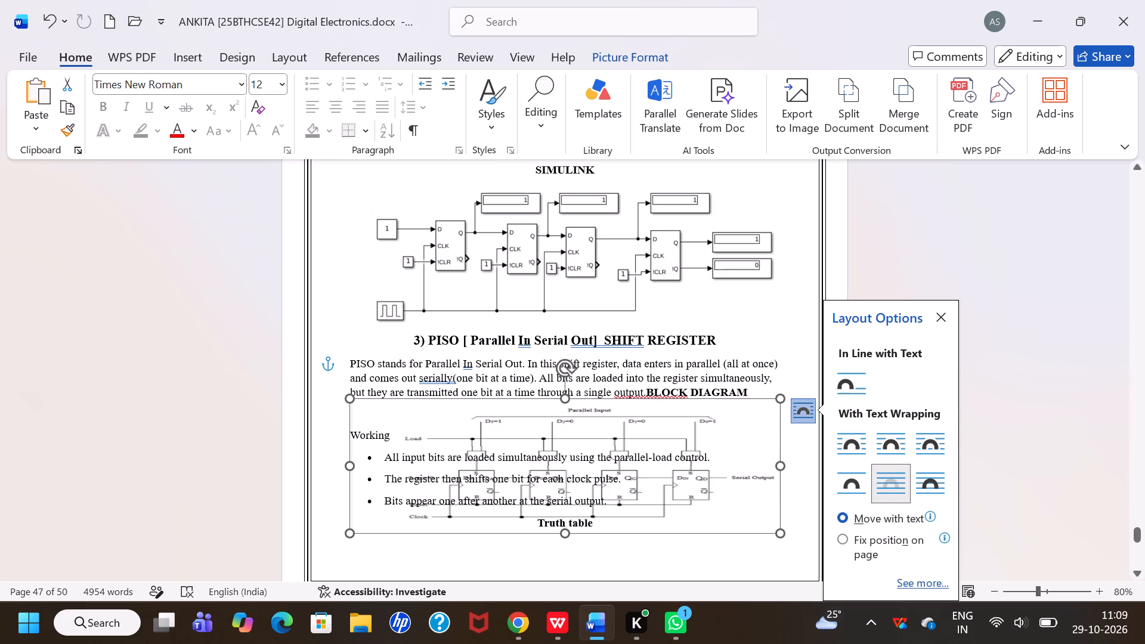
# Insert five blank lines above the PISO Working section to move it off the diagram onto the following page.
pyautogui.click(352, 432)
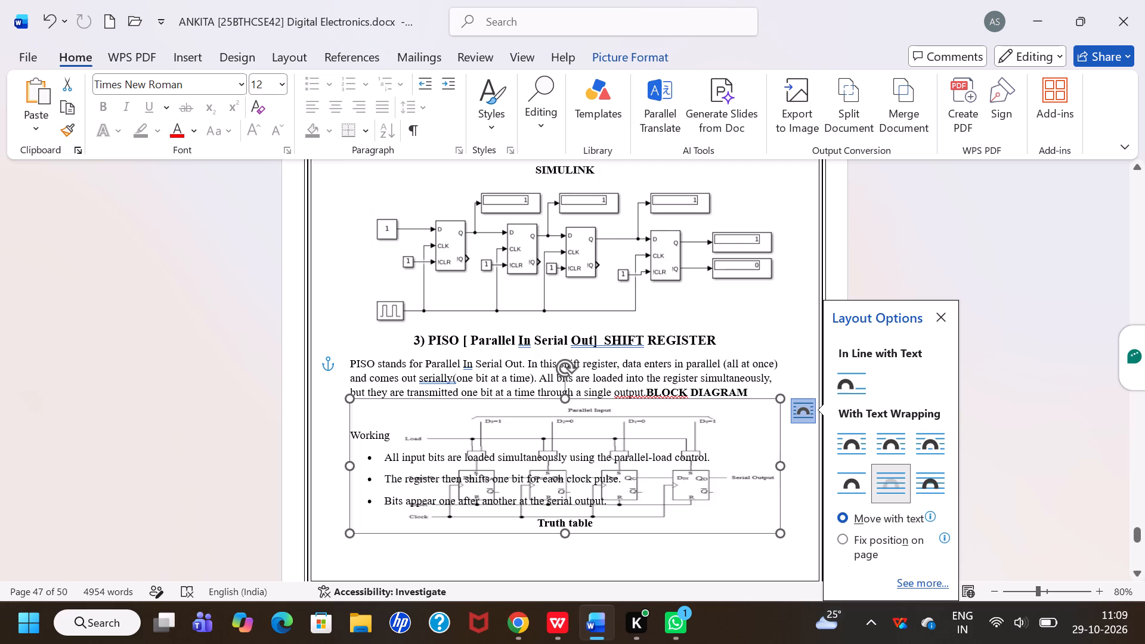
pyautogui.click(369, 438)
pyautogui.click(354, 424)
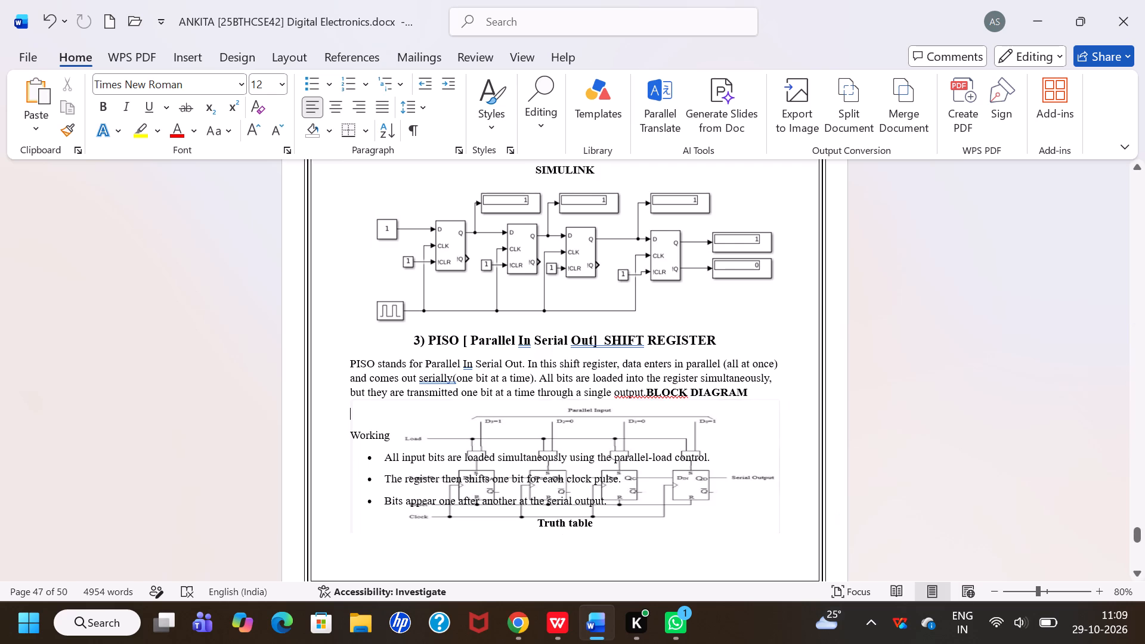
pyautogui.press('Return')
pyautogui.press('Return')
pyautogui.press('Return')
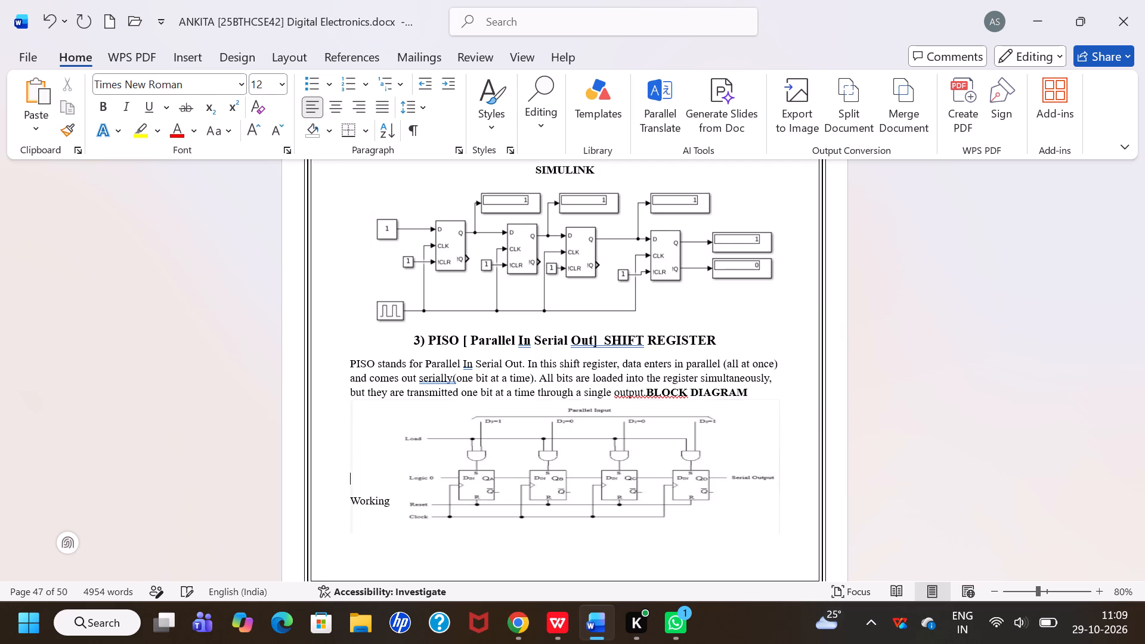
pyautogui.press('Return')
pyautogui.press('Return')
pyautogui.scroll(-1, 354, 424)
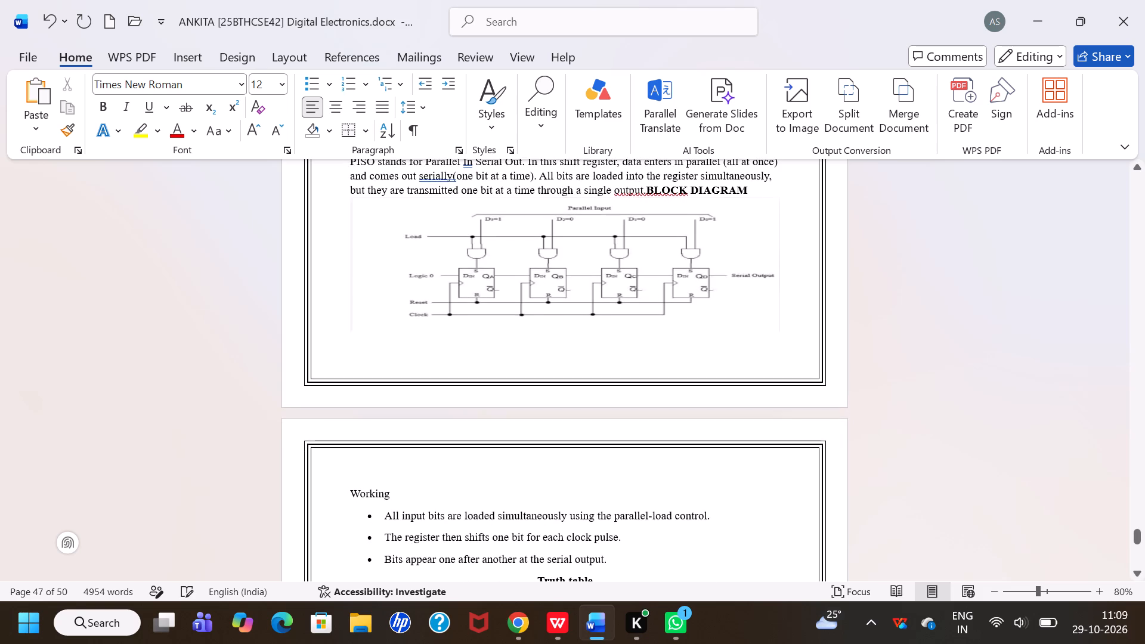
# Shift the PISO diagram down, clear of the introduction, and put the BLOCK DIAGRAM heading on its own line.
pyautogui.scroll(1, 354, 424)
pyautogui.moveTo(485, 351); pyautogui.dragTo(489, 395)
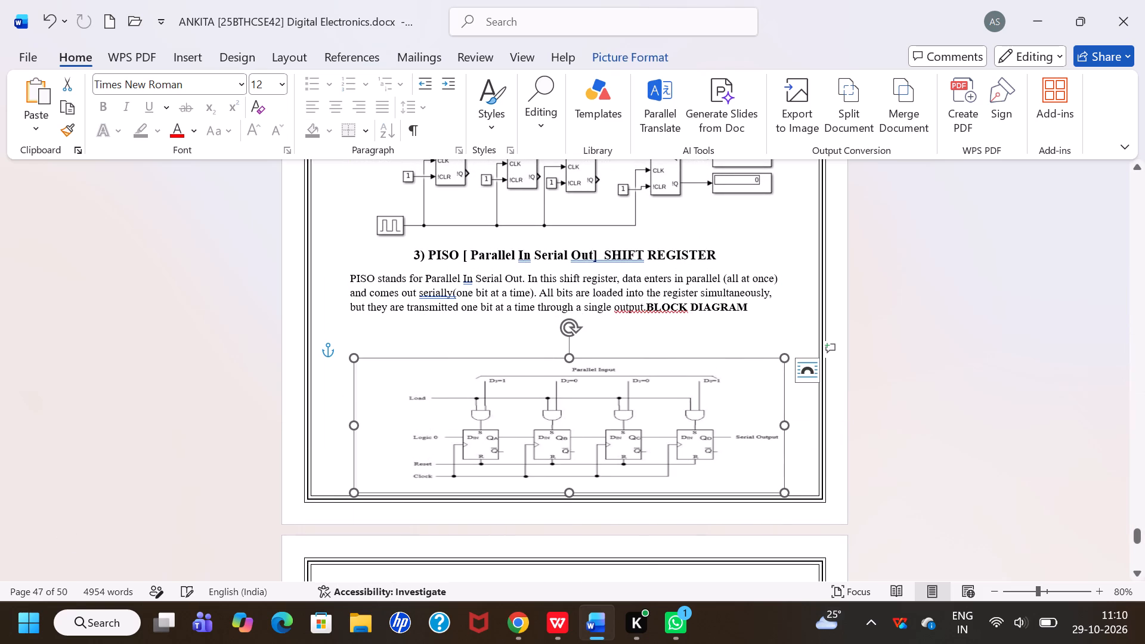
pyautogui.click(643, 306)
pyautogui.press('Return')
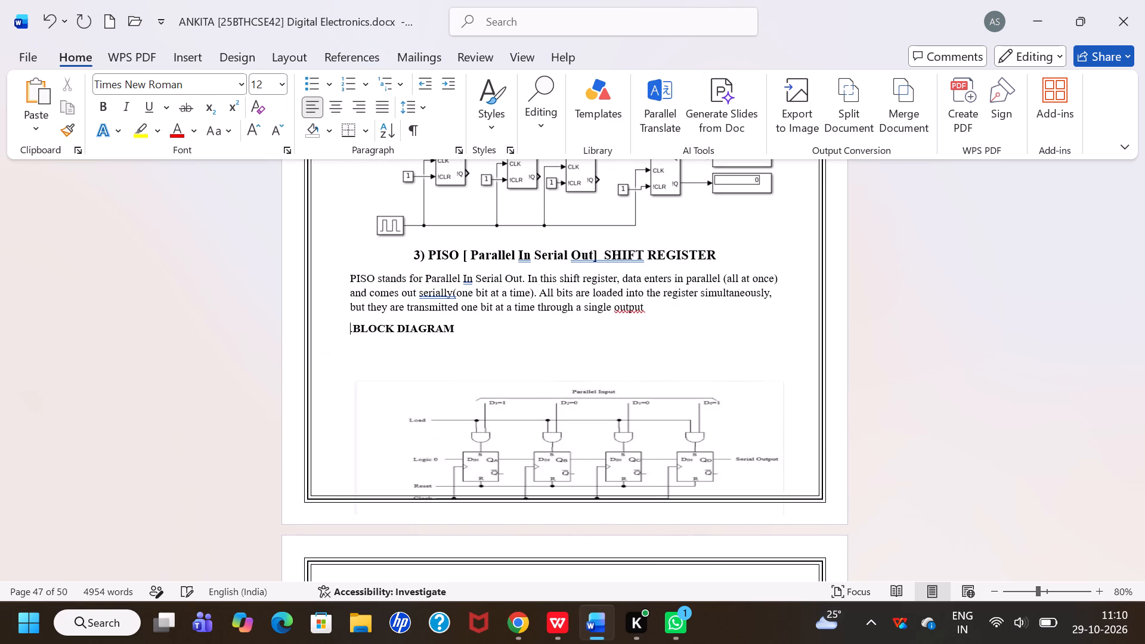
# Move the PISO diagram back up to the BLOCK DIAGRAM heading and align it with the page margins.
pyautogui.click(608, 404)
pyautogui.moveTo(608, 404); pyautogui.dragTo(606, 366)
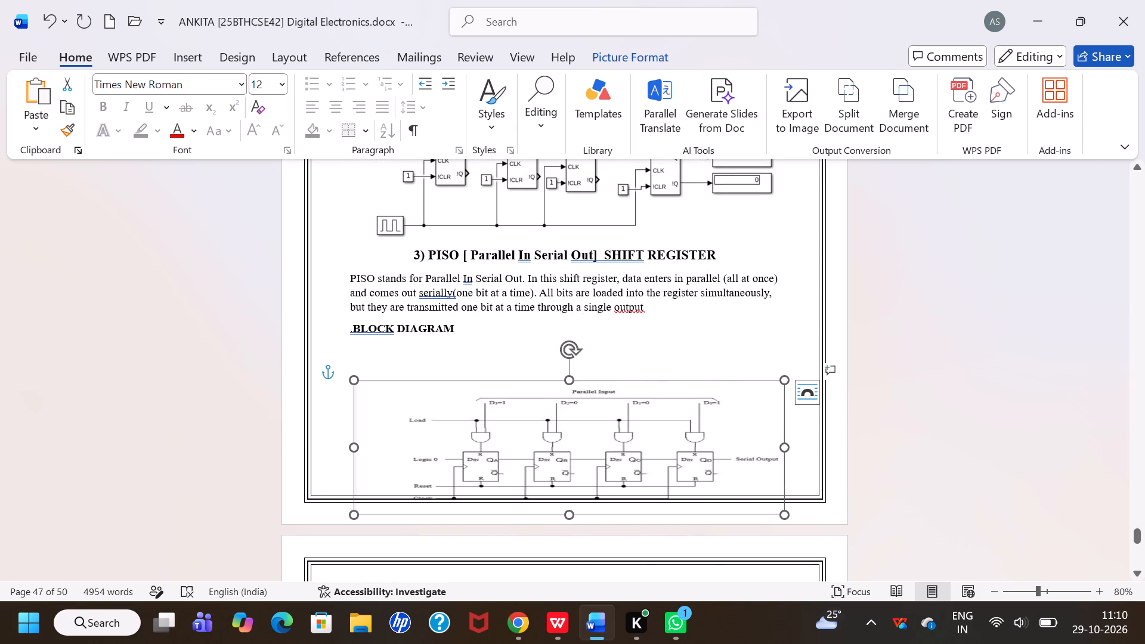
pyautogui.moveTo(606, 366); pyautogui.dragTo(604, 348)
pyautogui.moveTo(599, 410); pyautogui.dragTo(598, 389)
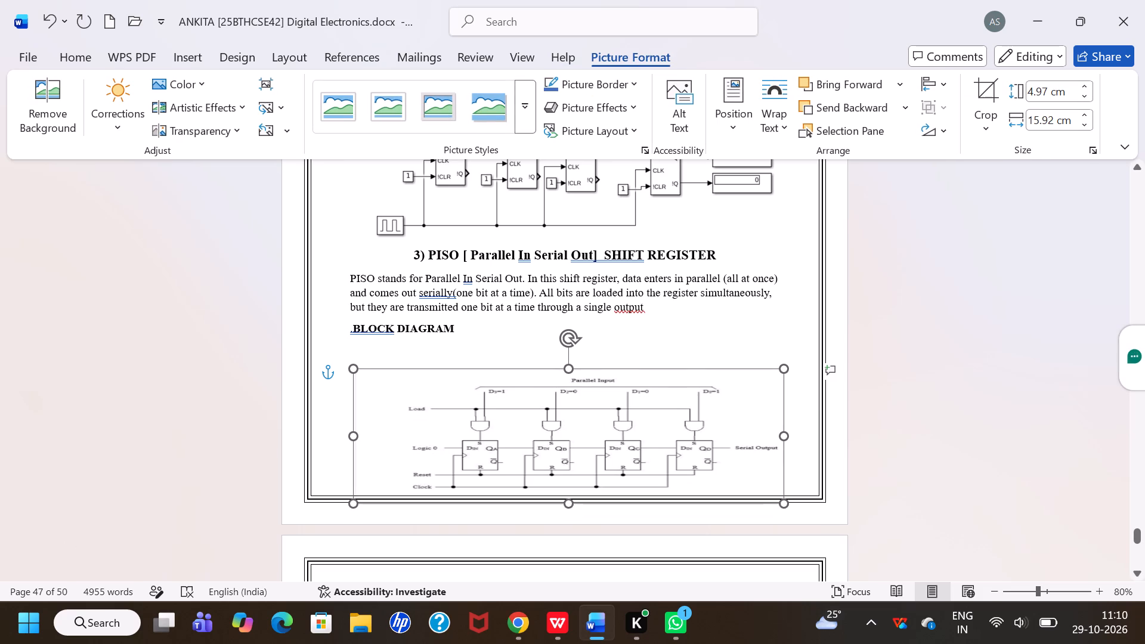
pyautogui.moveTo(598, 389); pyautogui.dragTo(595, 350)
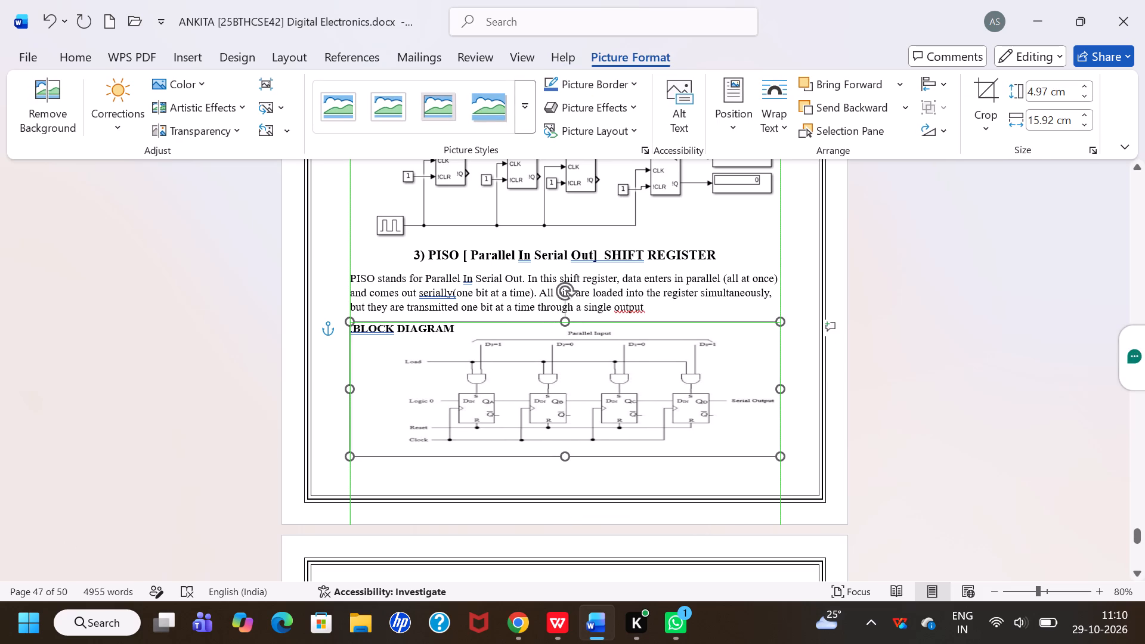
pyautogui.moveTo(595, 350); pyautogui.dragTo(587, 349)
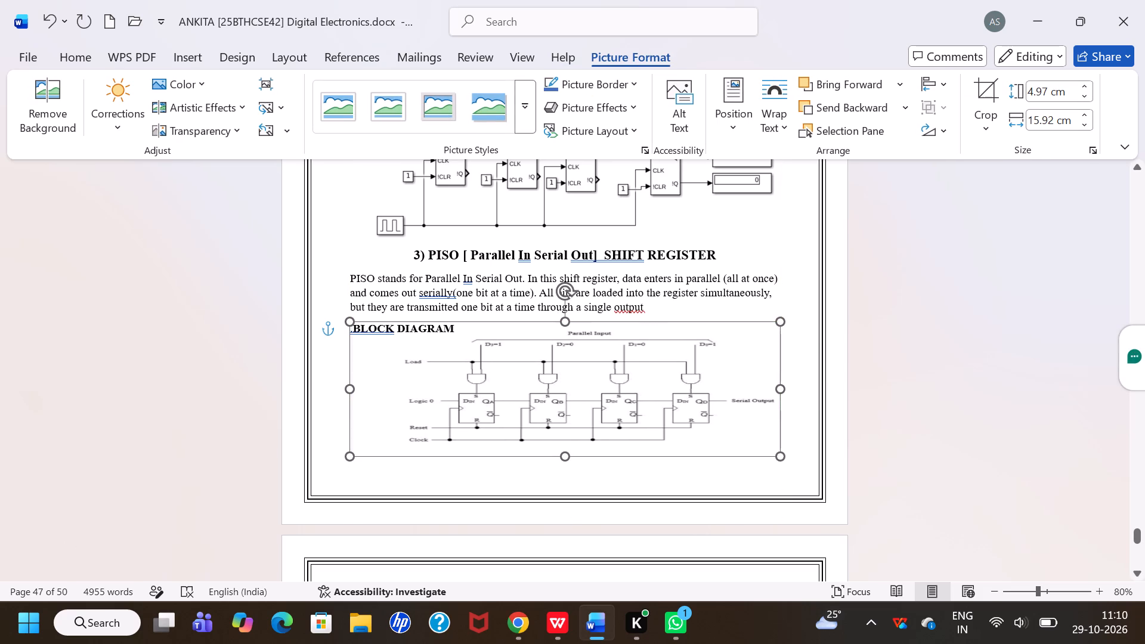
# Delete the stray period before BLOCK DIAGRAM and add a period after "output" in the PISO introduction.
pyautogui.click(354, 329)
pyautogui.press('BackSpace')
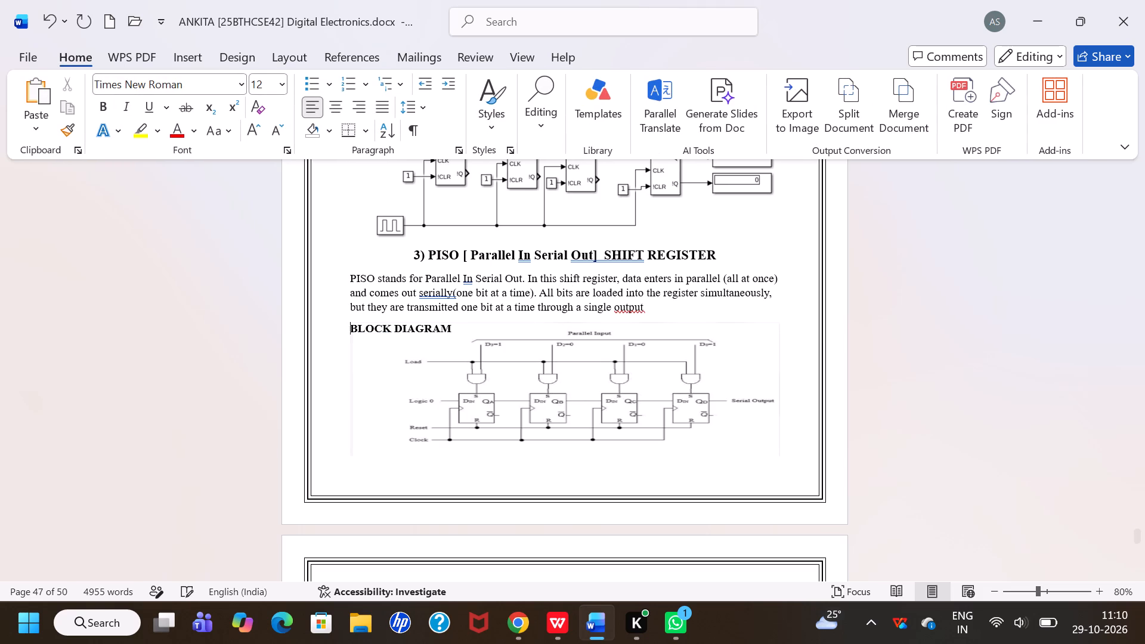
pyautogui.click(641, 308)
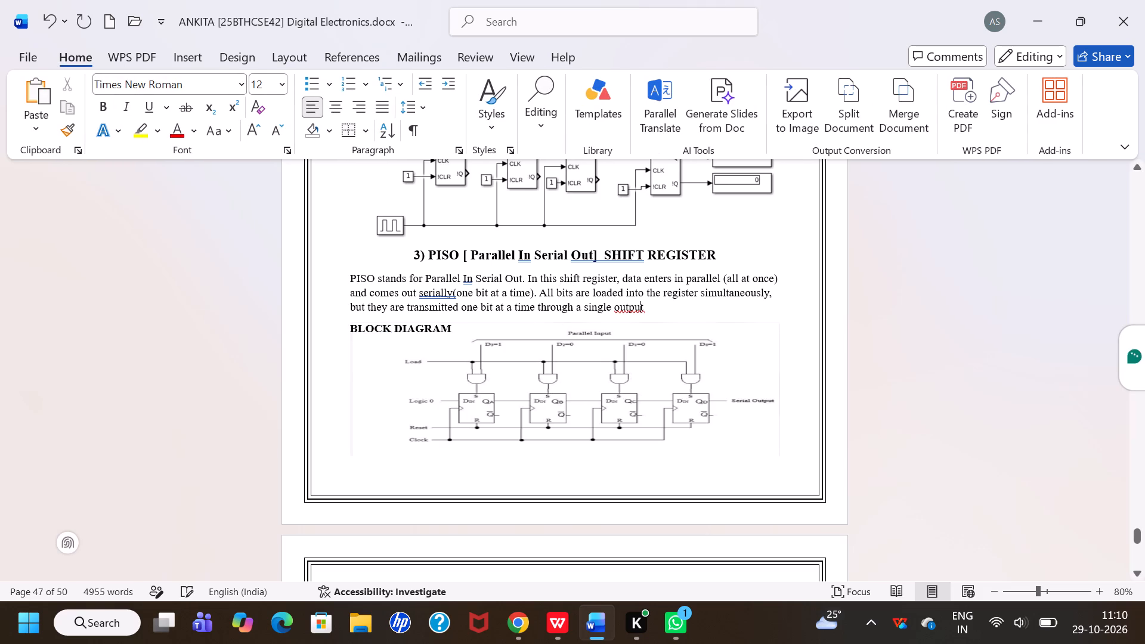
pyautogui.click(644, 308)
pyautogui.press('.')
# Remove the extra space before SHIFT in the PISO shift register heading.
pyautogui.scroll(-1, 689, 331)
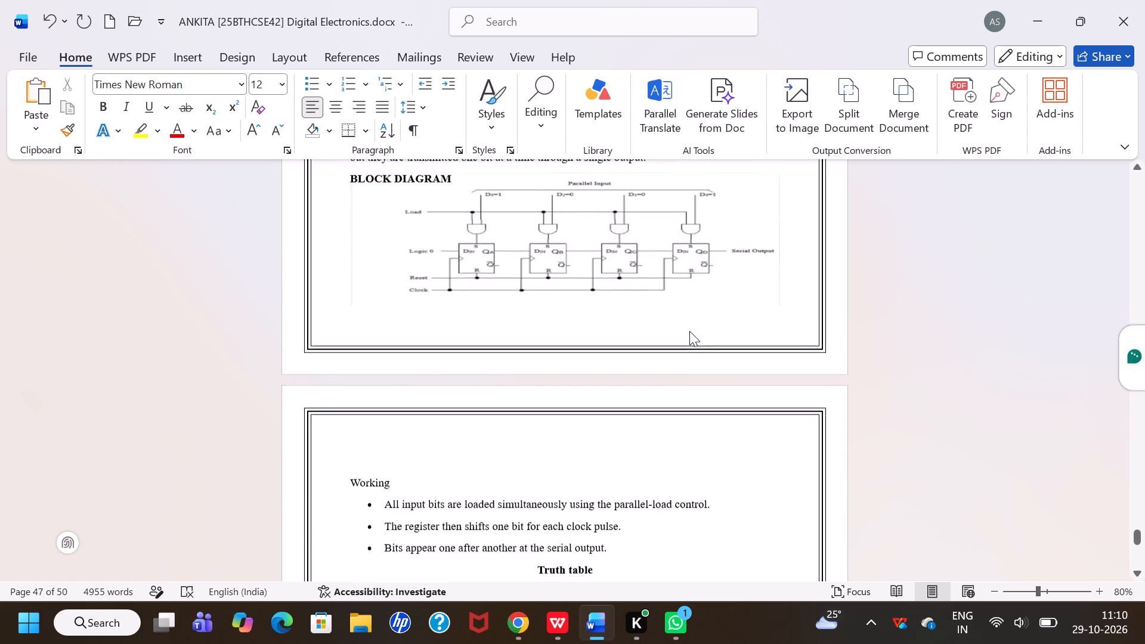
pyautogui.scroll(1, 689, 331)
pyautogui.click(611, 219)
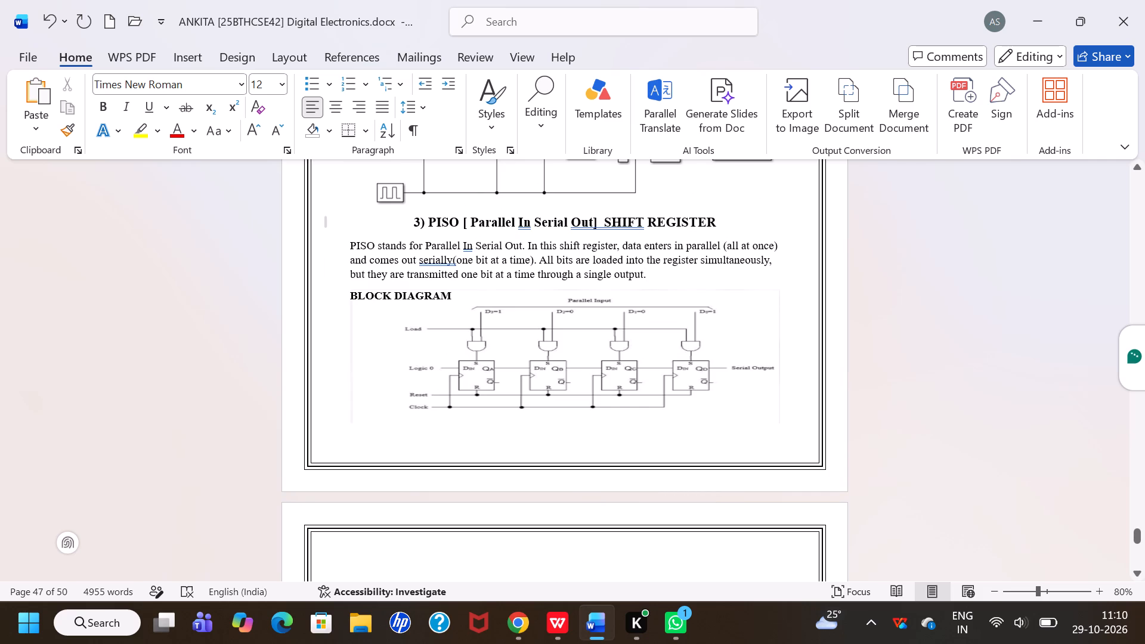
pyautogui.click(601, 221)
pyautogui.press('BackSpace')
pyautogui.scroll(-1, 590, 308)
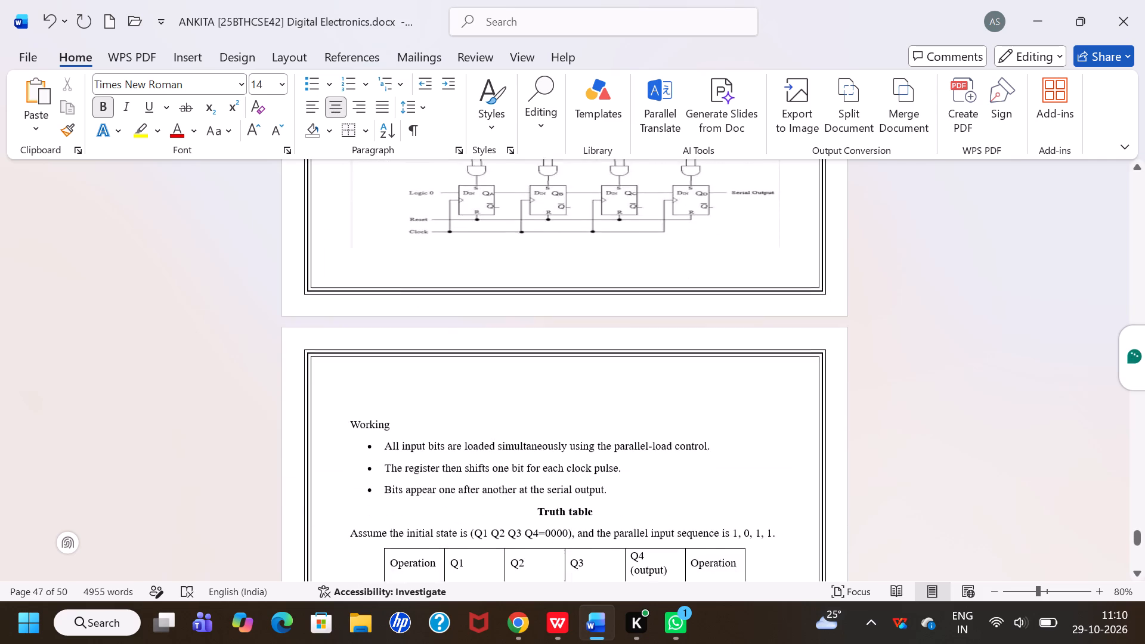
# Delete the blank line above "Working" on the page after the PISO block diagram.
pyautogui.click(367, 391)
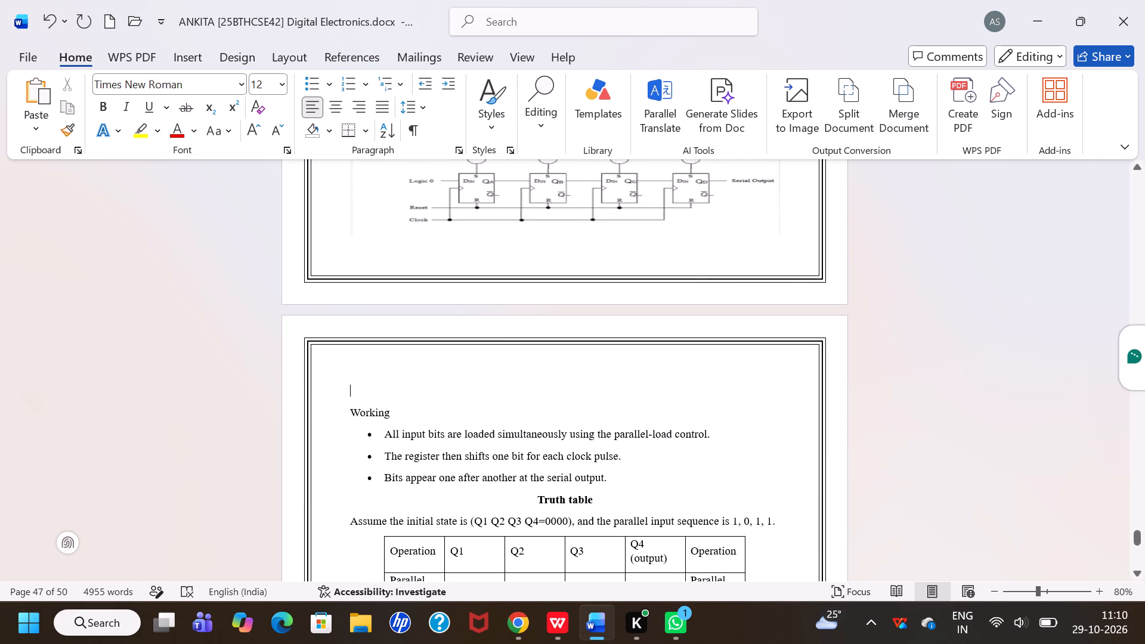
pyautogui.press('BackSpace')
# Copy the PISO Simulink circuit picture from JK FLIP FLOPS.docx in WPS Office and return to the Digital Electronics document.
pyautogui.scroll(-1, 367, 391)
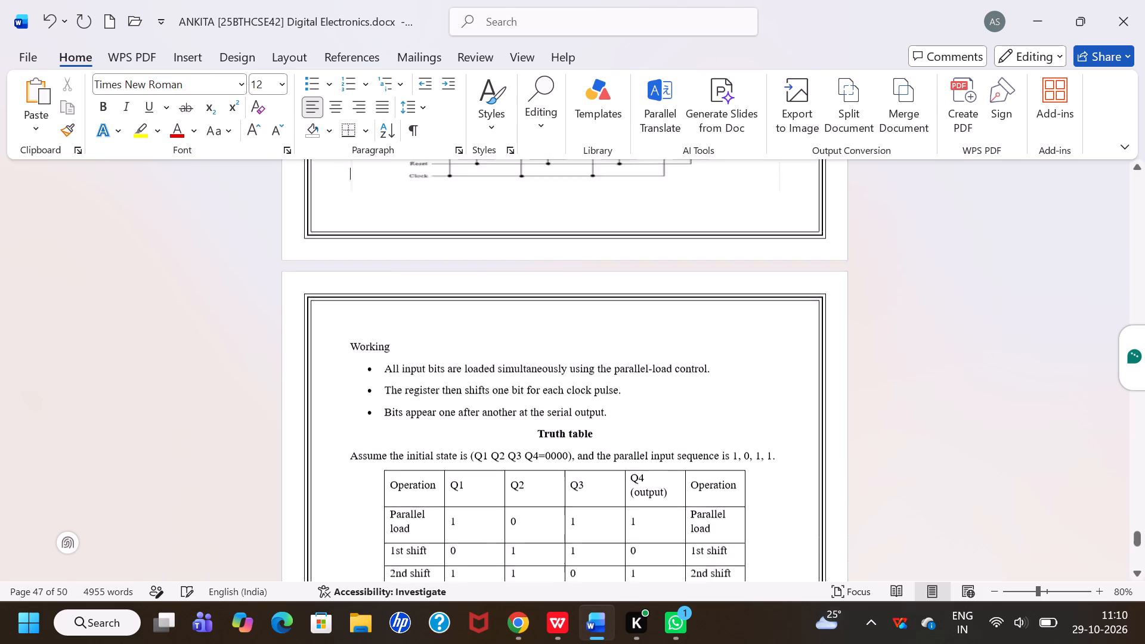
pyautogui.scroll(-3, 367, 391)
pyautogui.scroll(1, 367, 391)
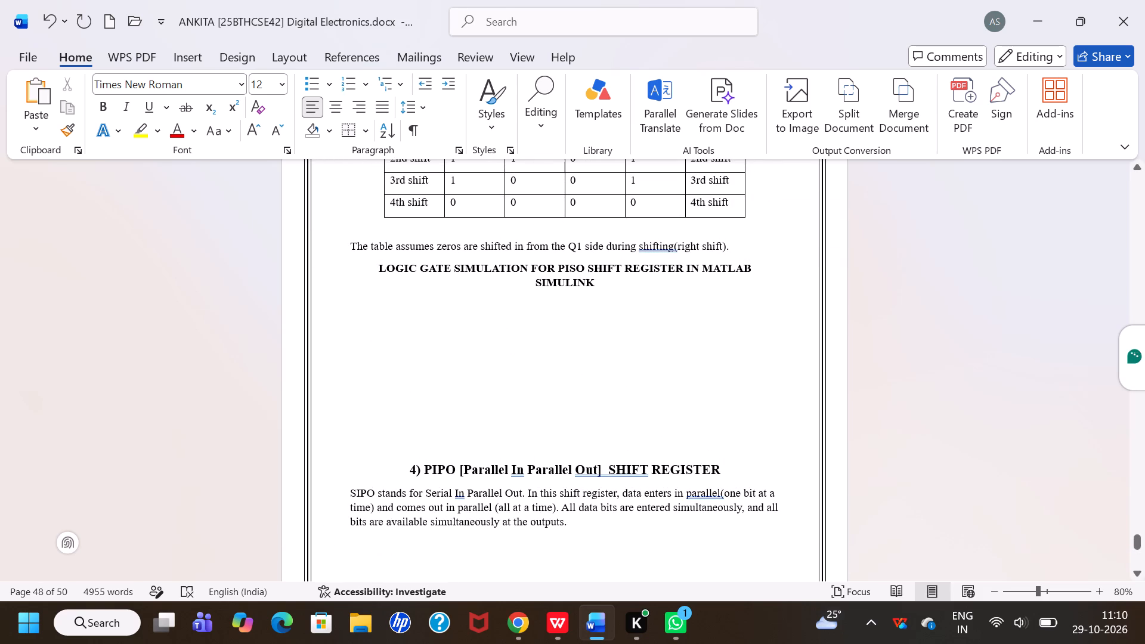
pyautogui.scroll(-4, 432, 436)
pyautogui.scroll(2, 432, 436)
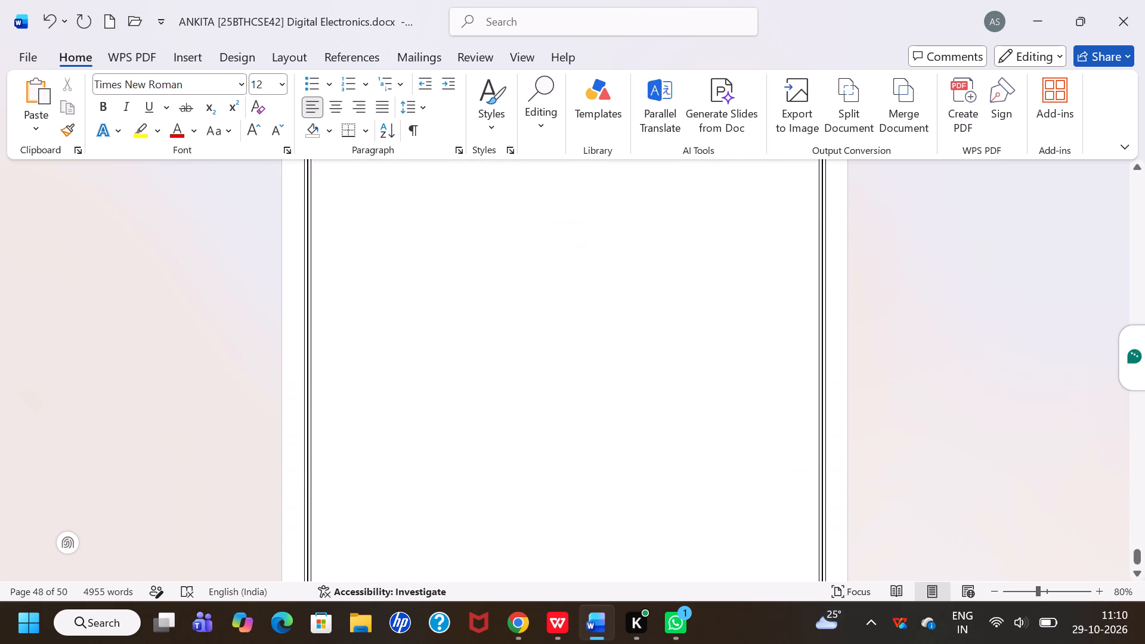
pyautogui.scroll(3, 432, 436)
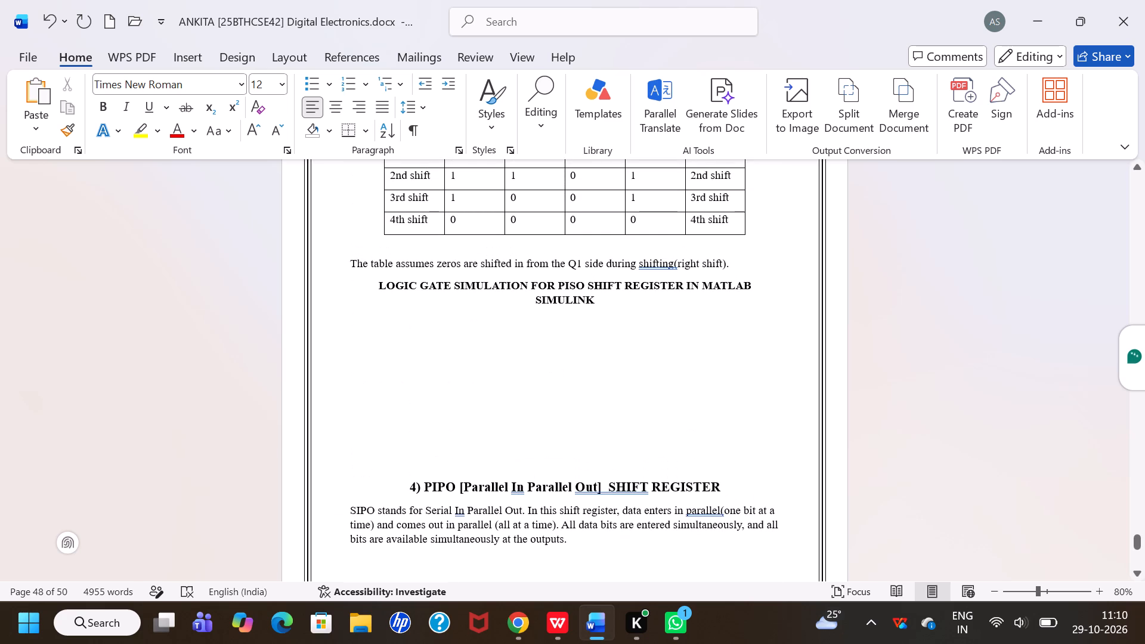
pyautogui.click(402, 467)
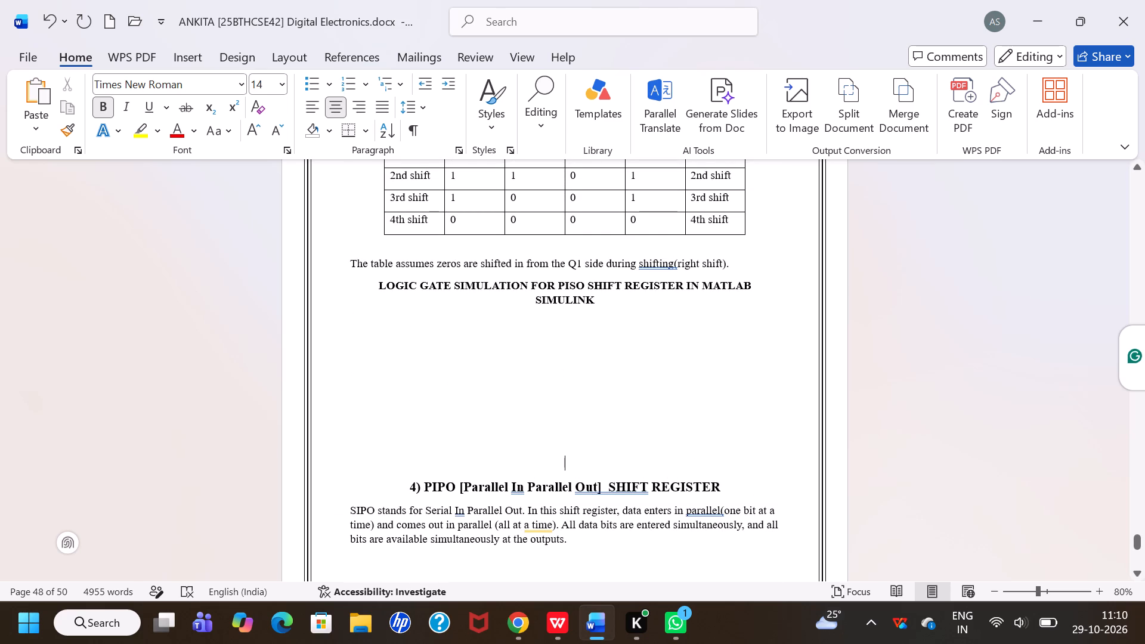
pyautogui.click(570, 625)
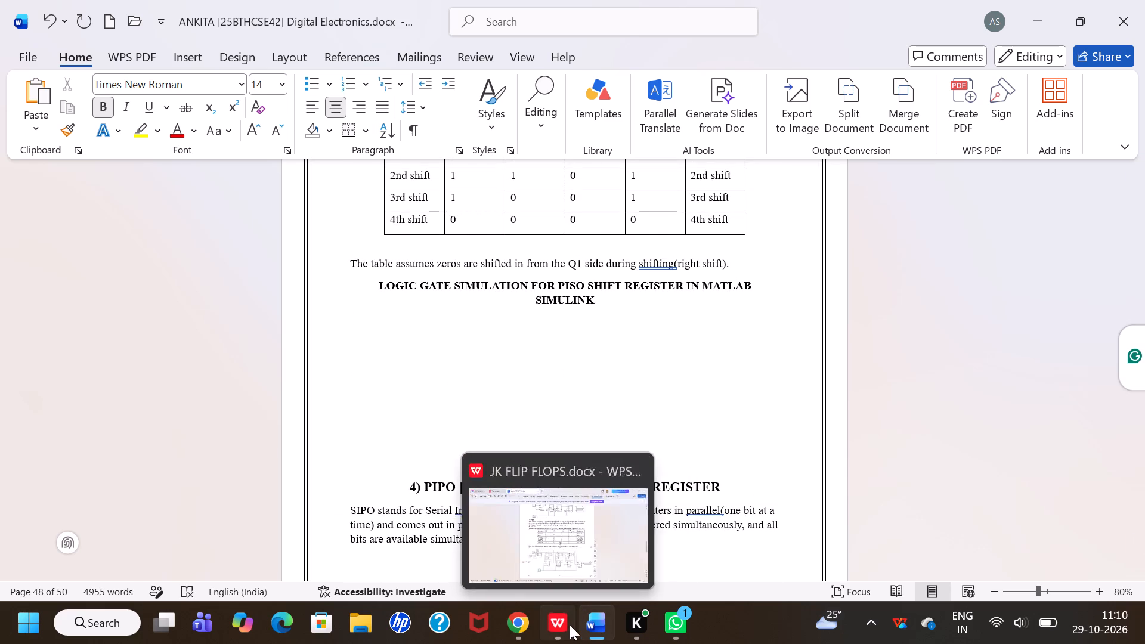
pyautogui.click(540, 506)
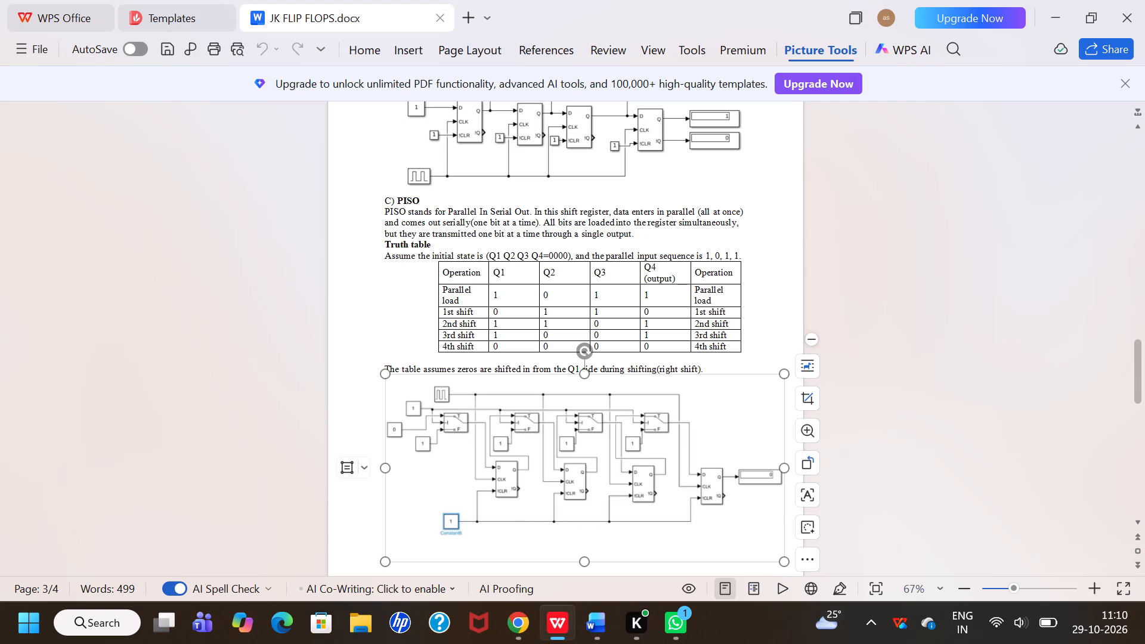
pyautogui.hotkey('ctrl', 'c')
pyautogui.click(595, 627)
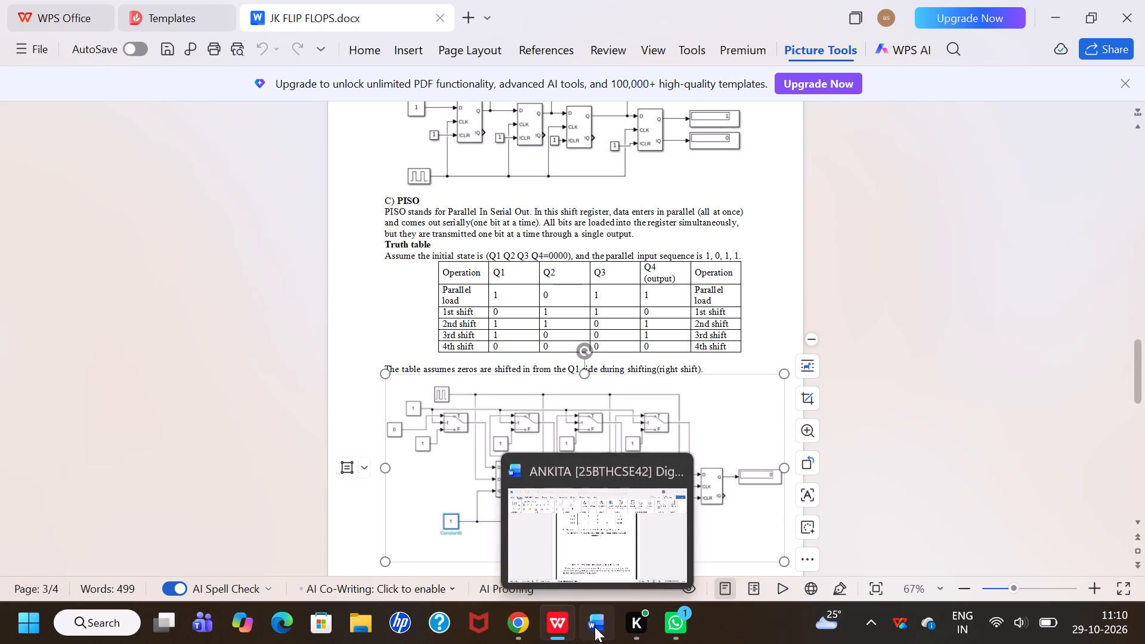
pyautogui.click(482, 324)
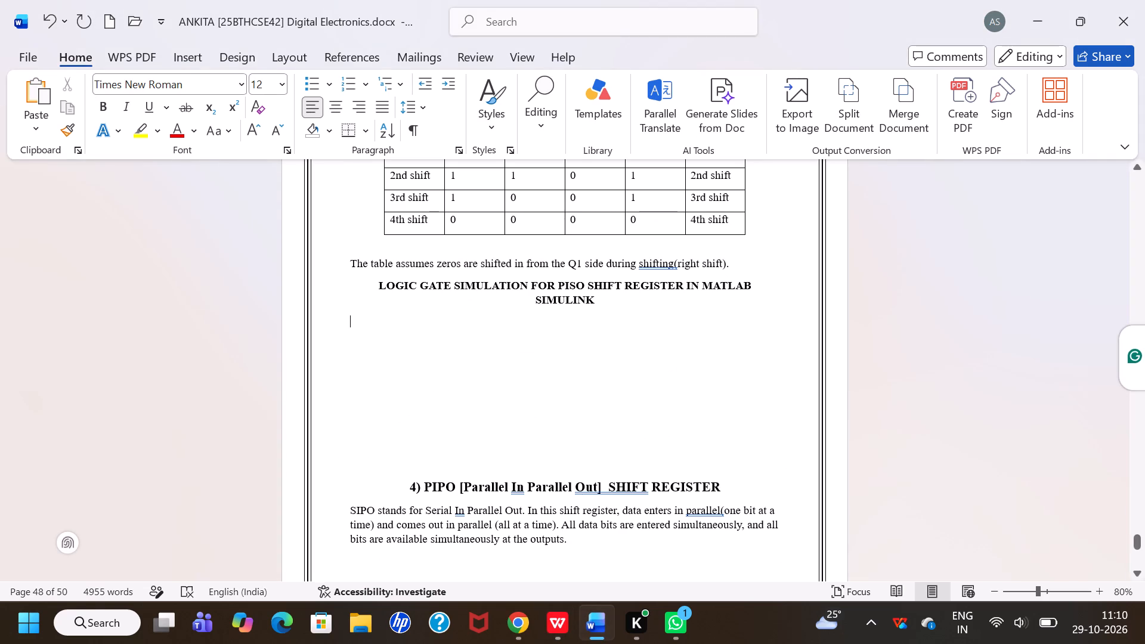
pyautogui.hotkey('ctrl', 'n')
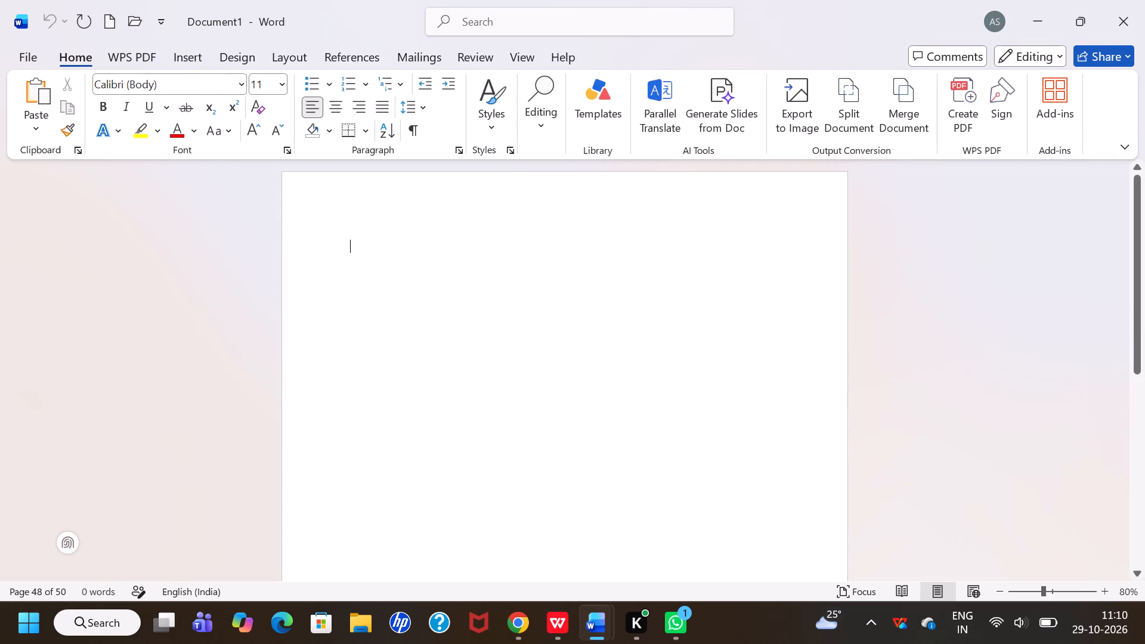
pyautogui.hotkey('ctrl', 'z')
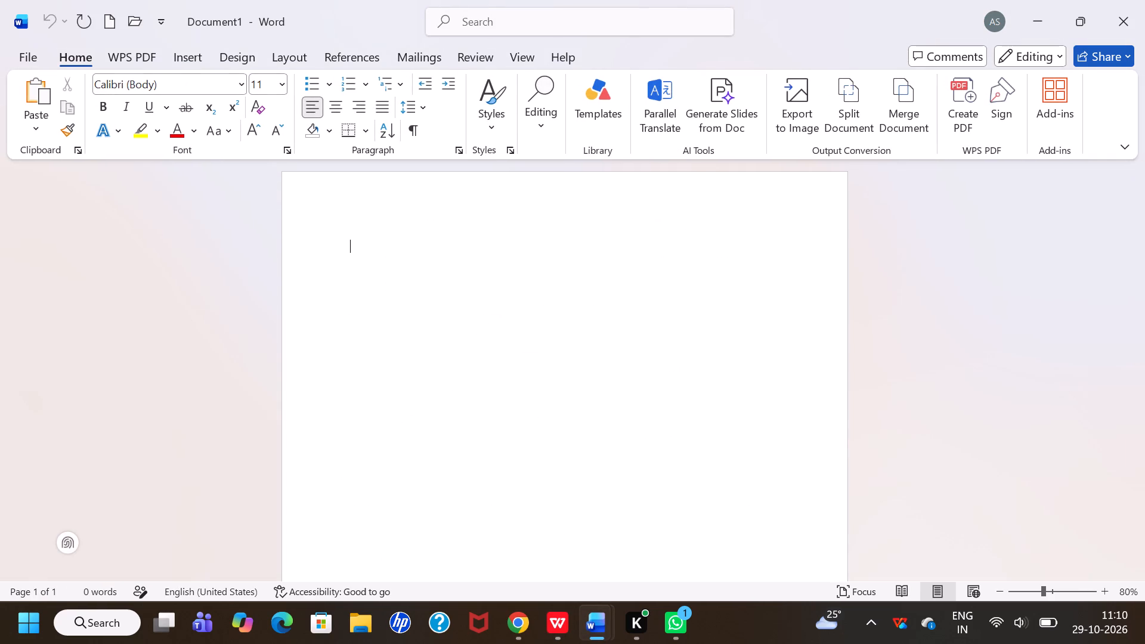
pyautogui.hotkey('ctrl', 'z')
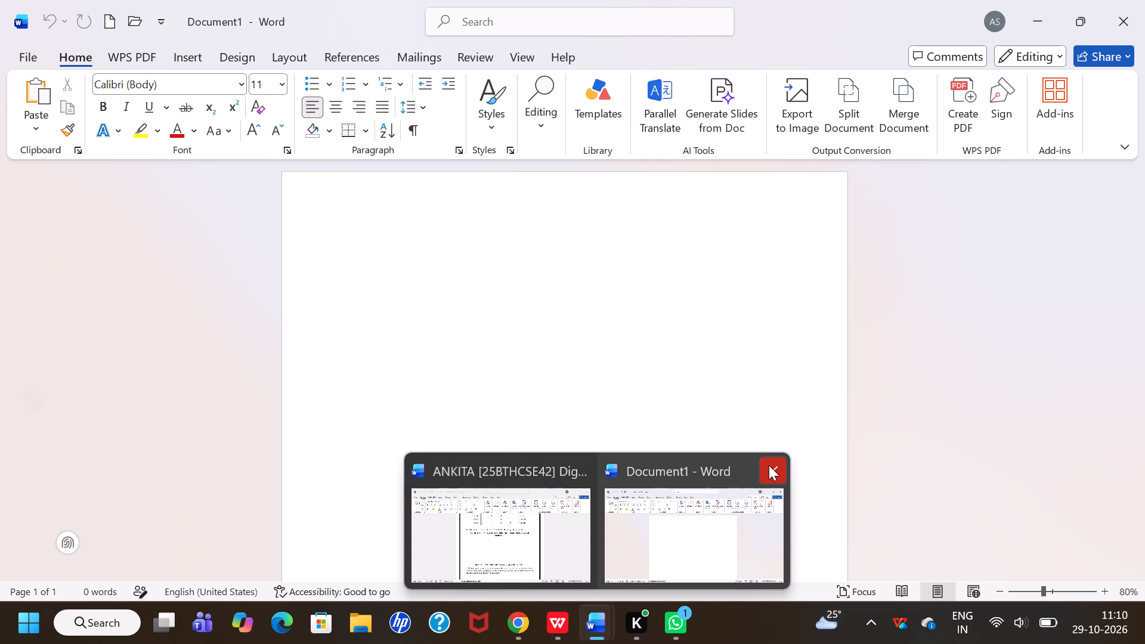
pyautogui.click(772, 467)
# Paste the copied circuit picture under the heading "LOGIC GATE SIMULATION FOR PISO SHIFT REGISTER IN MATLAB SIMULINK".
pyautogui.click(395, 314)
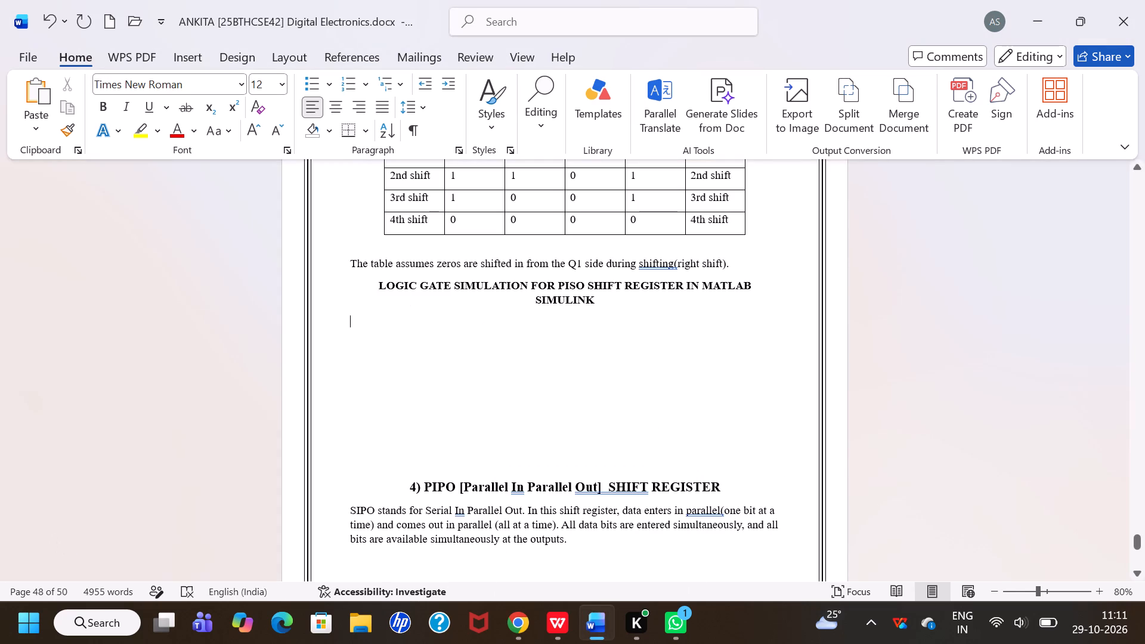
pyautogui.hotkey('ctrl', 'v')
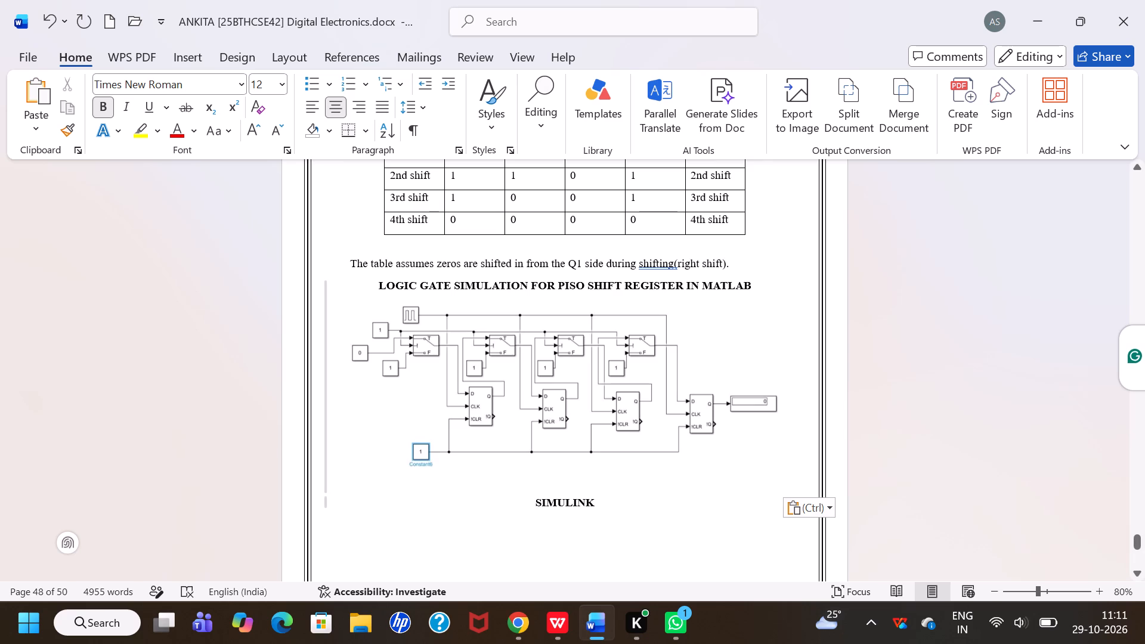
pyautogui.moveTo(533, 423); pyautogui.dragTo(536, 446)
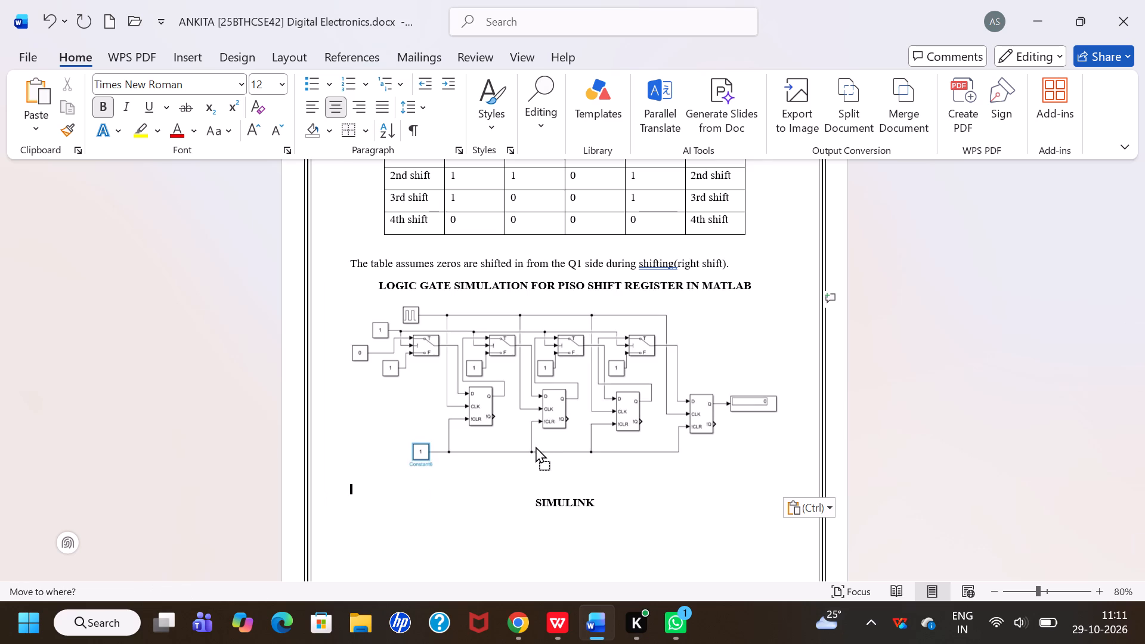
pyautogui.moveTo(536, 446); pyautogui.dragTo(537, 466)
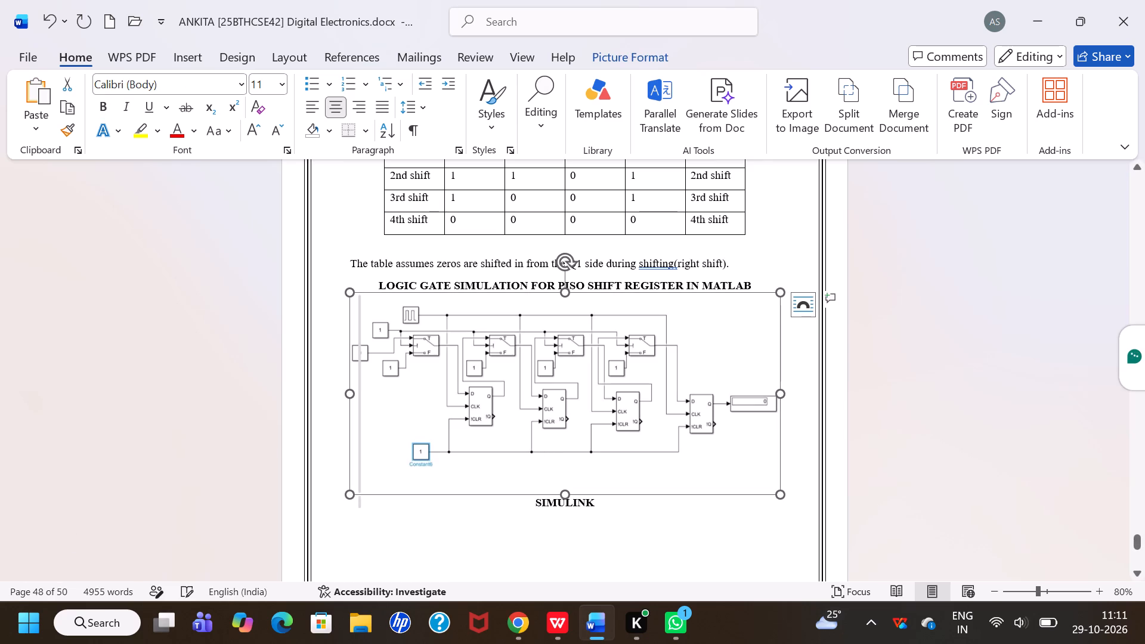
# Move the word SIMULINK from below the pasted picture back to the end of the PISO simulation heading.
pyautogui.click(620, 508)
pyautogui.moveTo(531, 505); pyautogui.dragTo(568, 503)
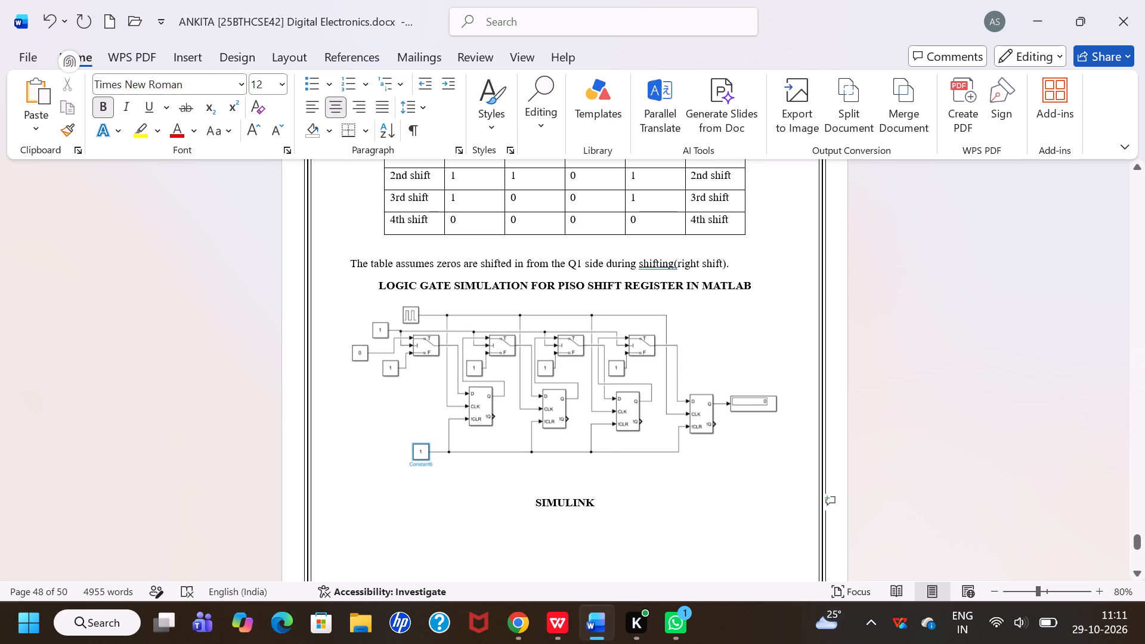
pyautogui.moveTo(568, 503); pyautogui.dragTo(609, 503)
pyautogui.hotkey('ctrl', 'c')
pyautogui.hotkey('ctrl', 'x')
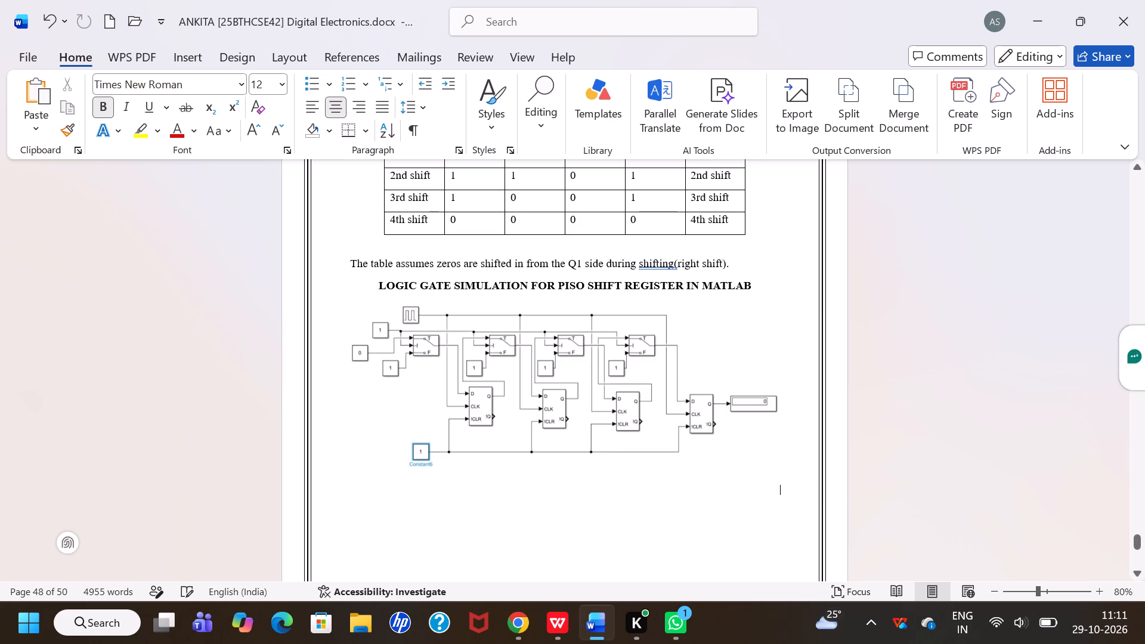
pyautogui.click(751, 283)
pyautogui.press('space')
pyautogui.hotkey('ctrl', 'v')
# Crop the blank margins off the bottom and top of the PISO Simulink circuit picture.
pyautogui.scroll(-1, 744, 343)
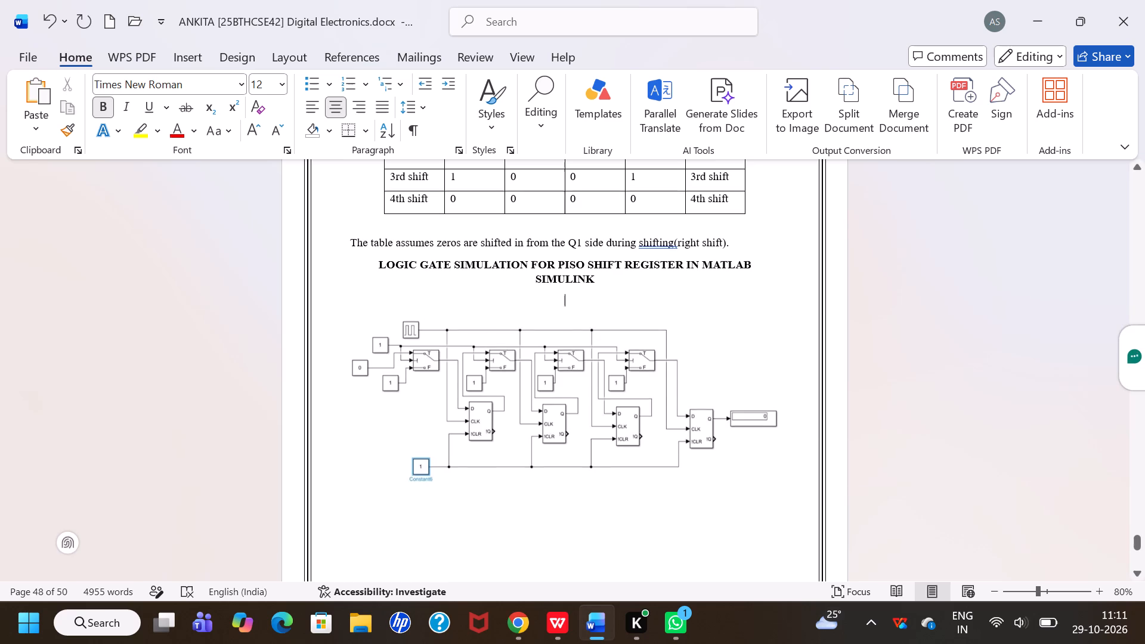
pyautogui.scroll(-1, 744, 343)
pyautogui.scroll(2, 744, 343)
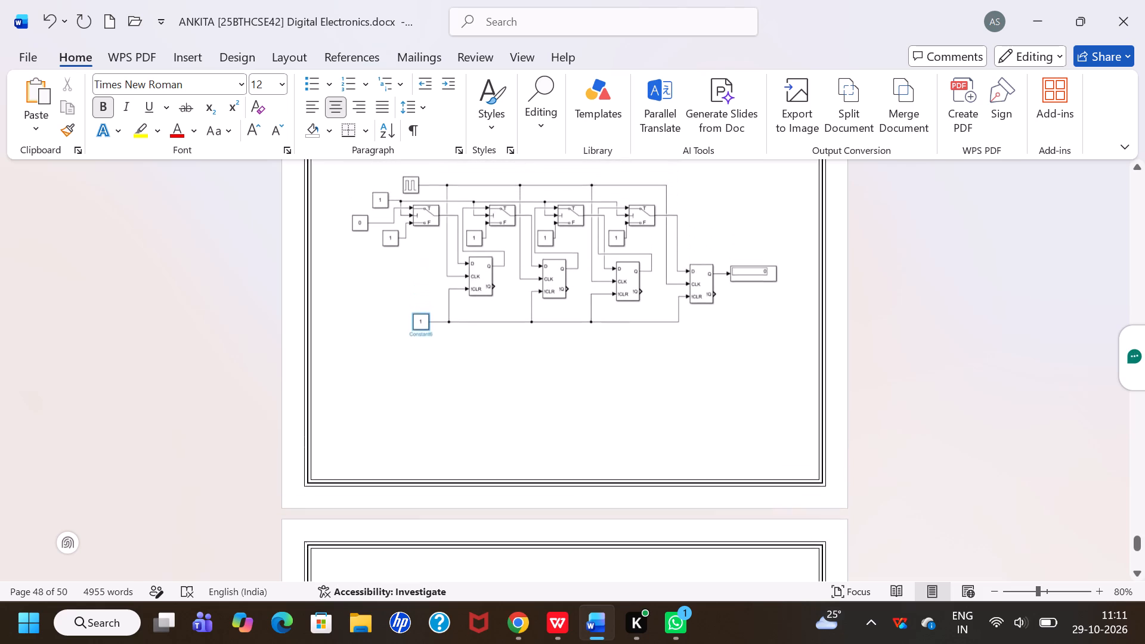
pyautogui.scroll(1, 744, 343)
pyautogui.click(618, 369)
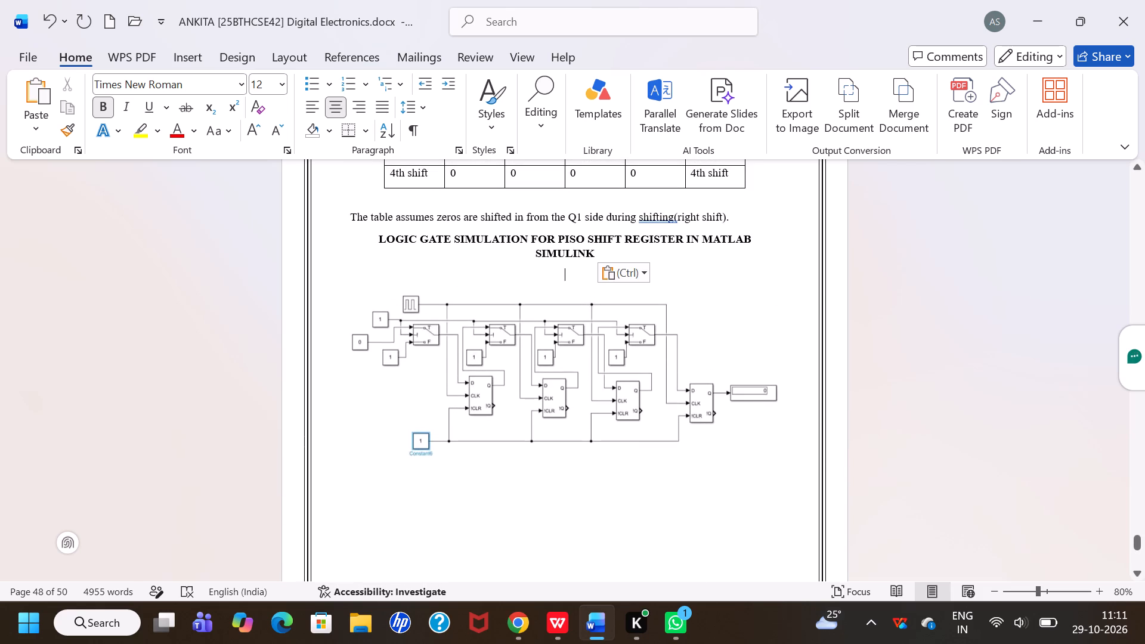
pyautogui.rightClick(580, 351)
pyautogui.click(633, 58)
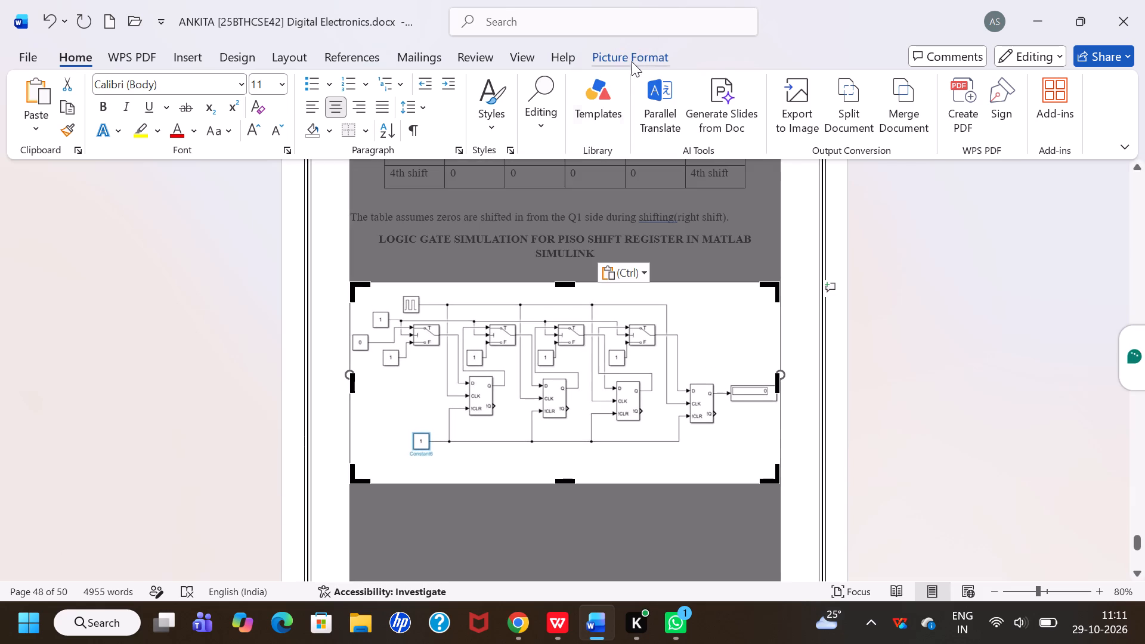
pyautogui.moveTo(568, 484); pyautogui.dragTo(568, 473)
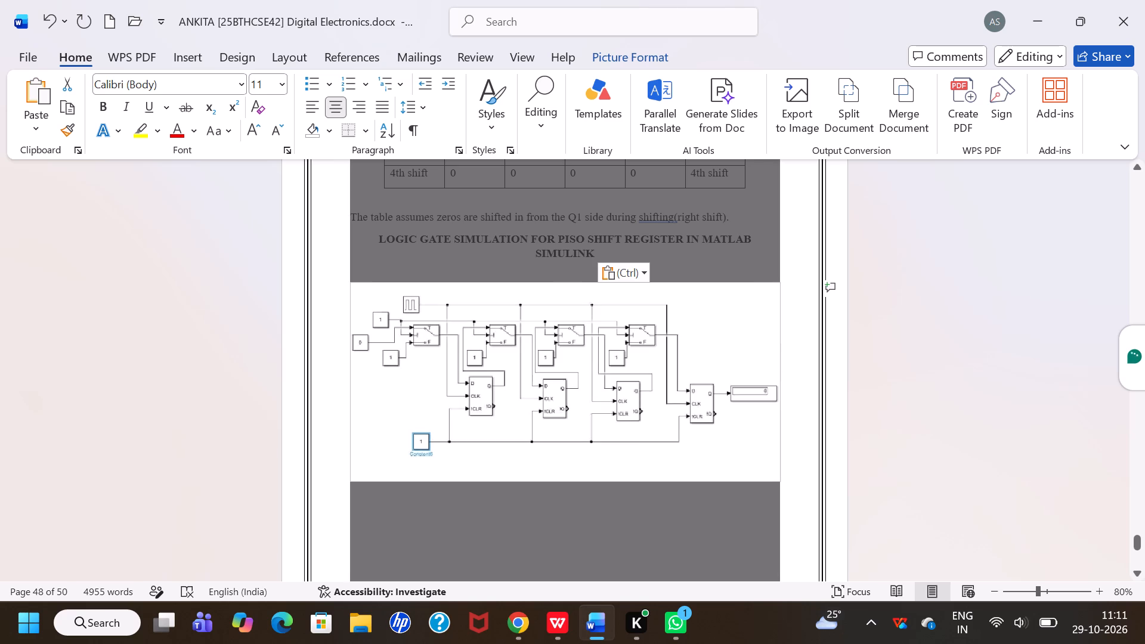
pyautogui.moveTo(568, 473); pyautogui.dragTo(568, 456)
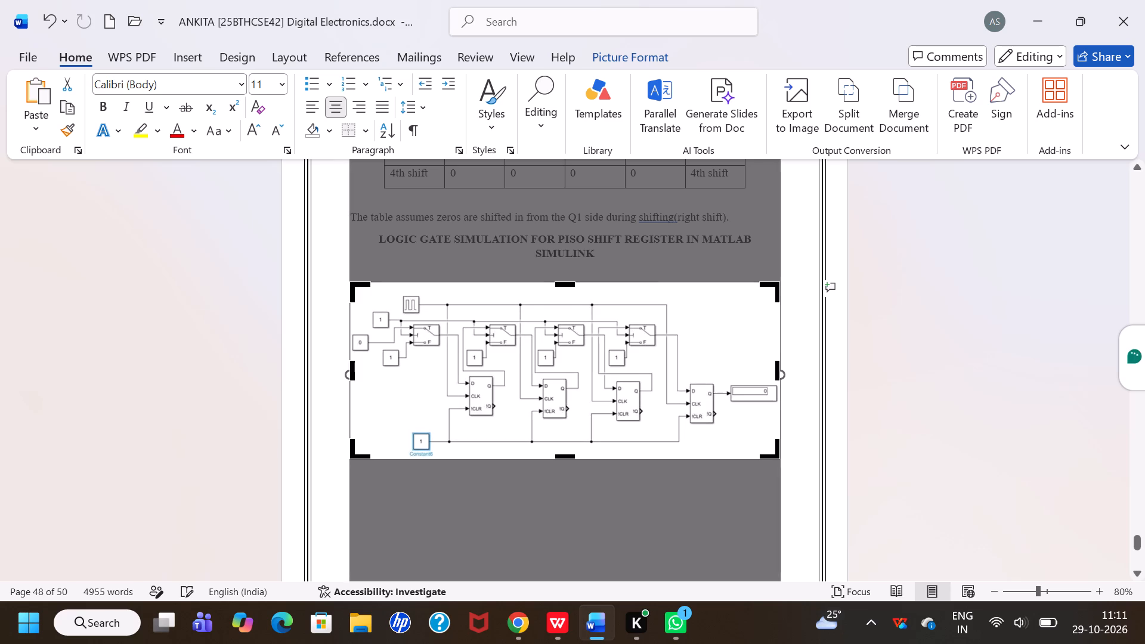
pyautogui.click(566, 285)
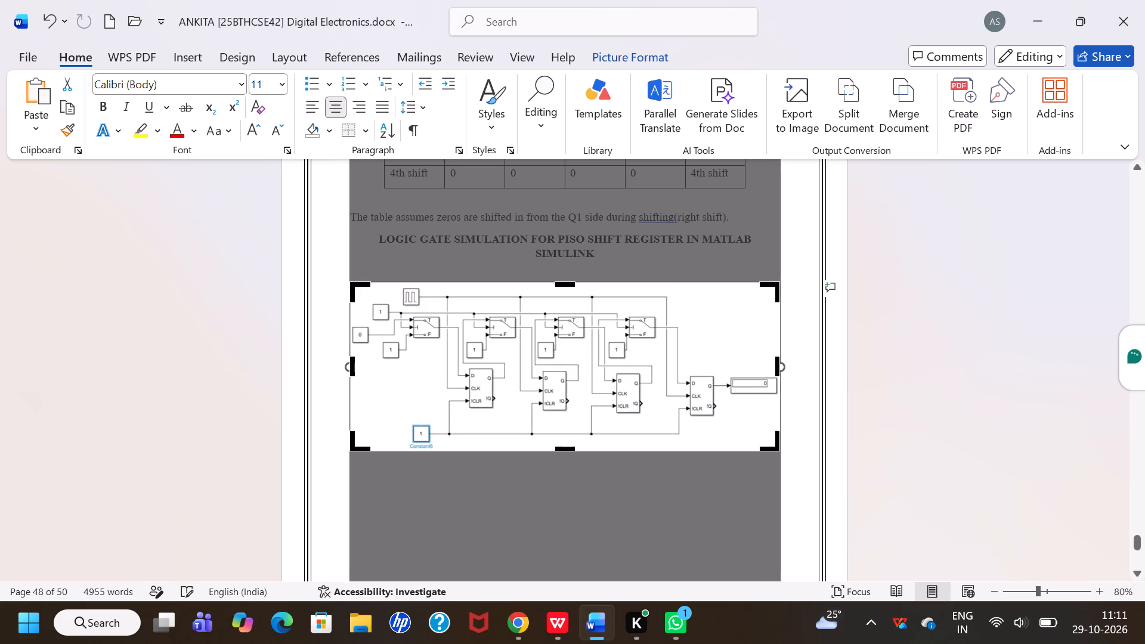
pyautogui.click(567, 496)
pyautogui.press('Escape')
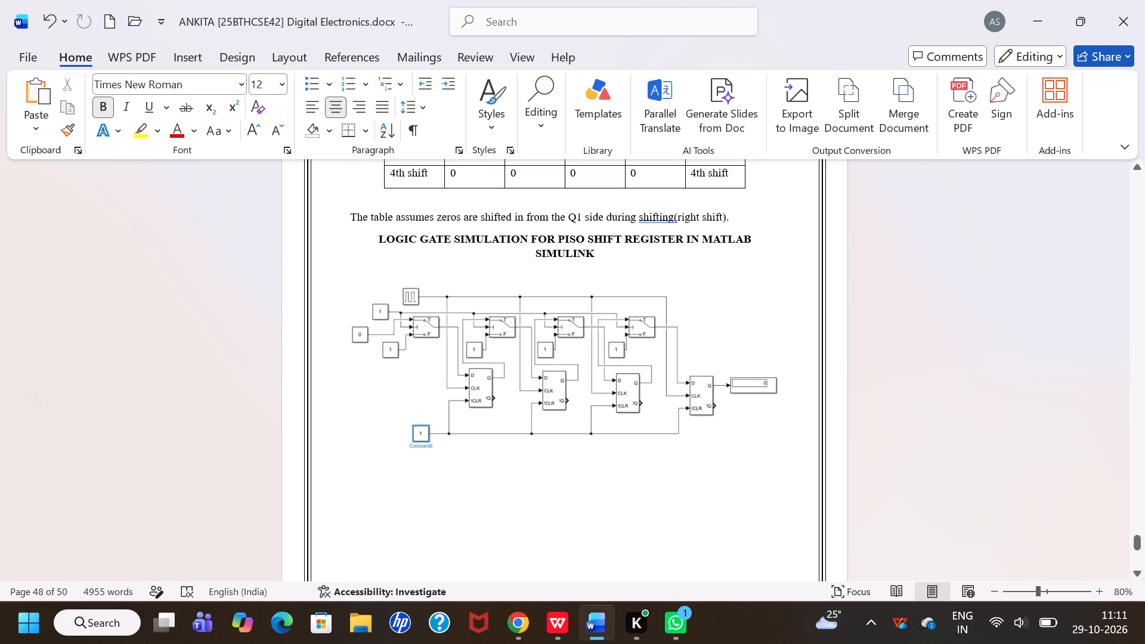
# Remove the blank line between the PISO simulation heading and its circuit picture.
pyautogui.click(470, 269)
pyautogui.press('BackSpace')
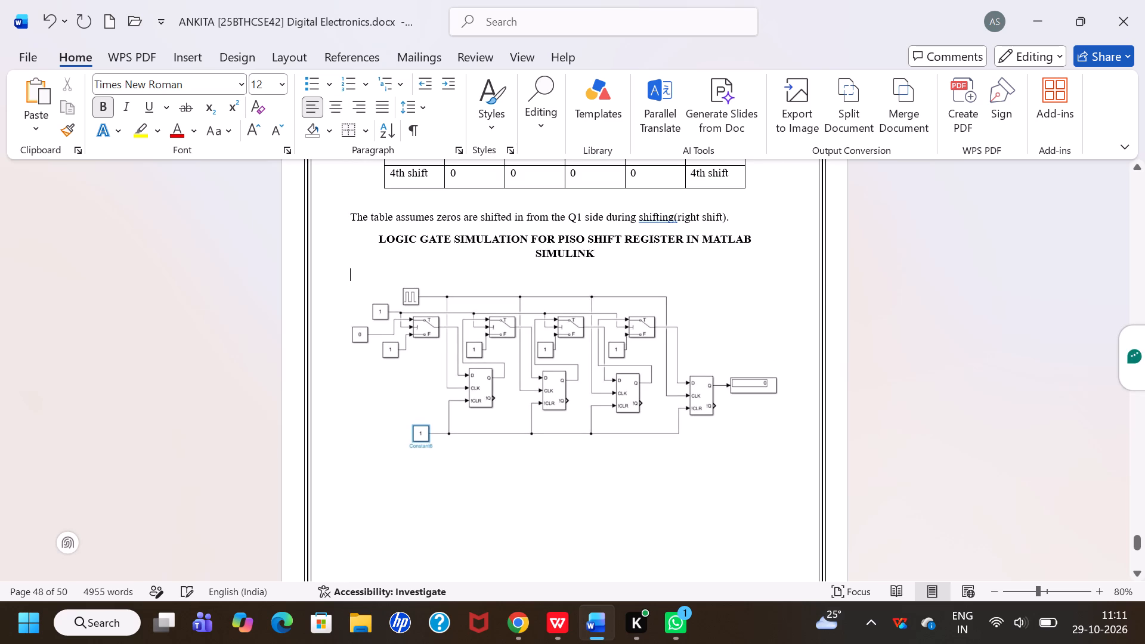
pyautogui.press('BackSpace')
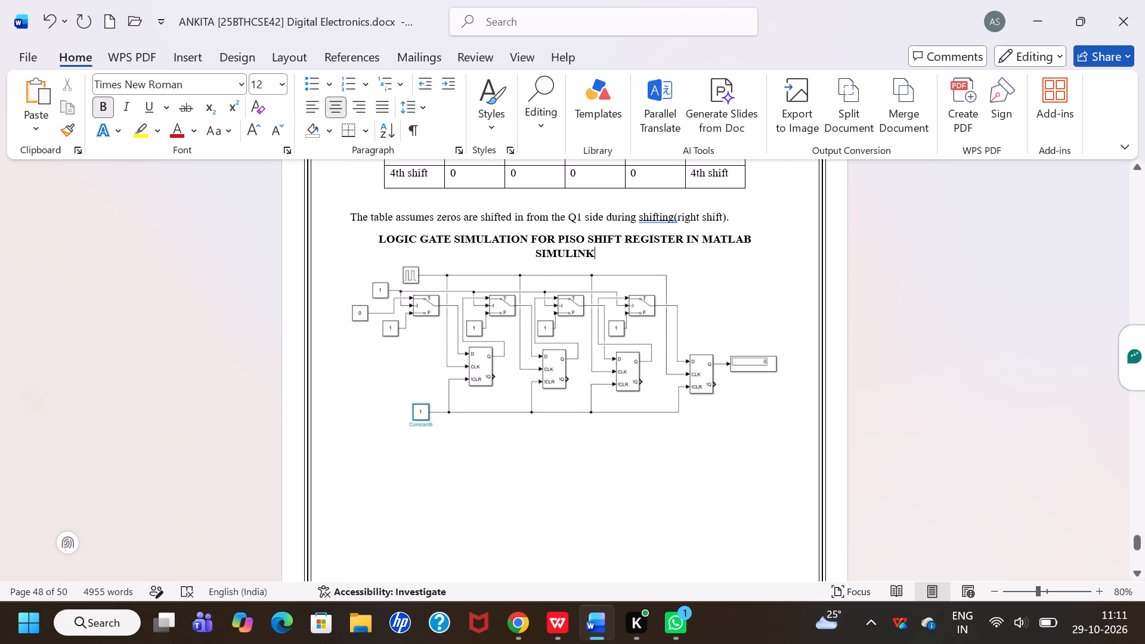
# Delete the extra blank lines above the PIPO shift register heading, bringing it and its introduction up beneath the PISO circuit.
pyautogui.scroll(-1, 514, 459)
pyautogui.click(419, 434)
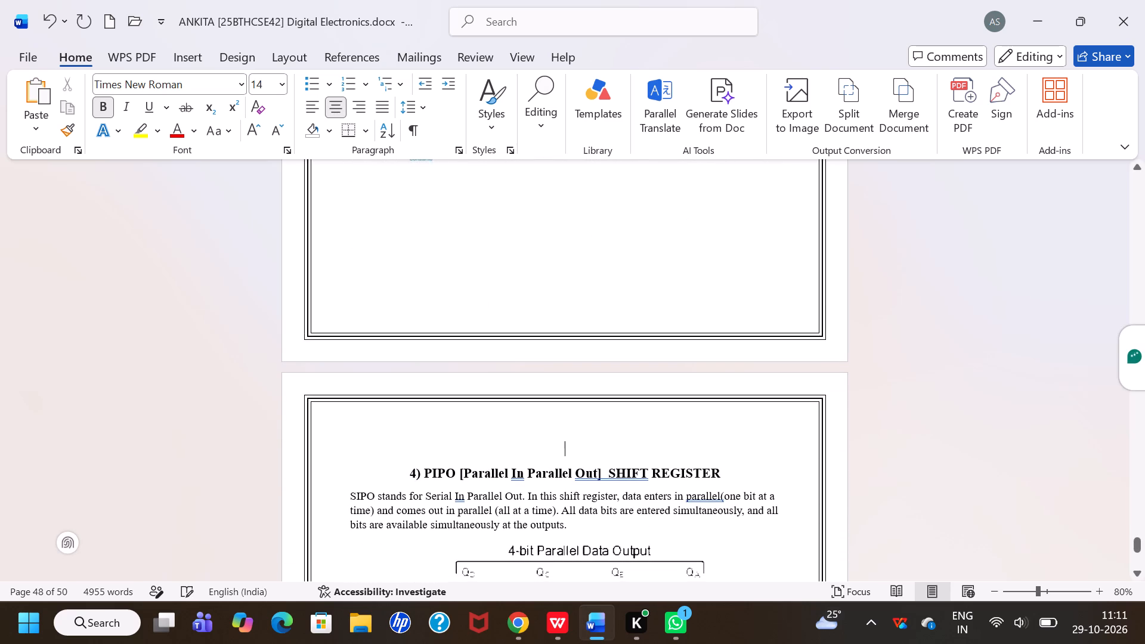
pyautogui.press('BackSpace')
pyautogui.press('BackSpace')
pyautogui.press('BackSpace')
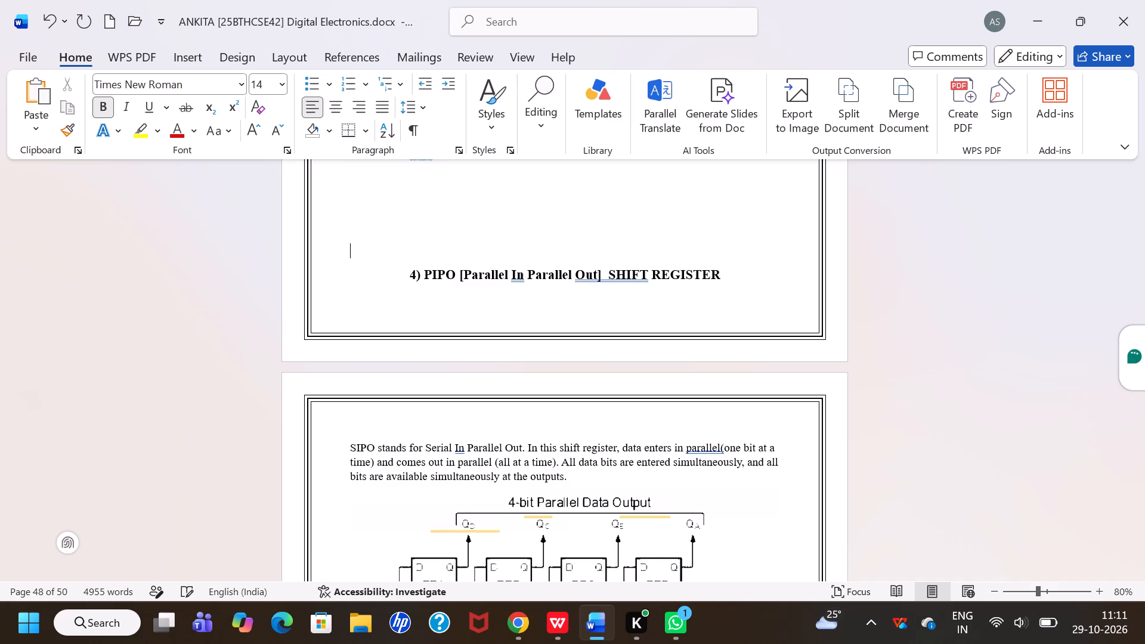
pyautogui.press('BackSpace')
pyautogui.press('BackSpace')
pyautogui.press('BackSpace')
pyautogui.scroll(1, 419, 434)
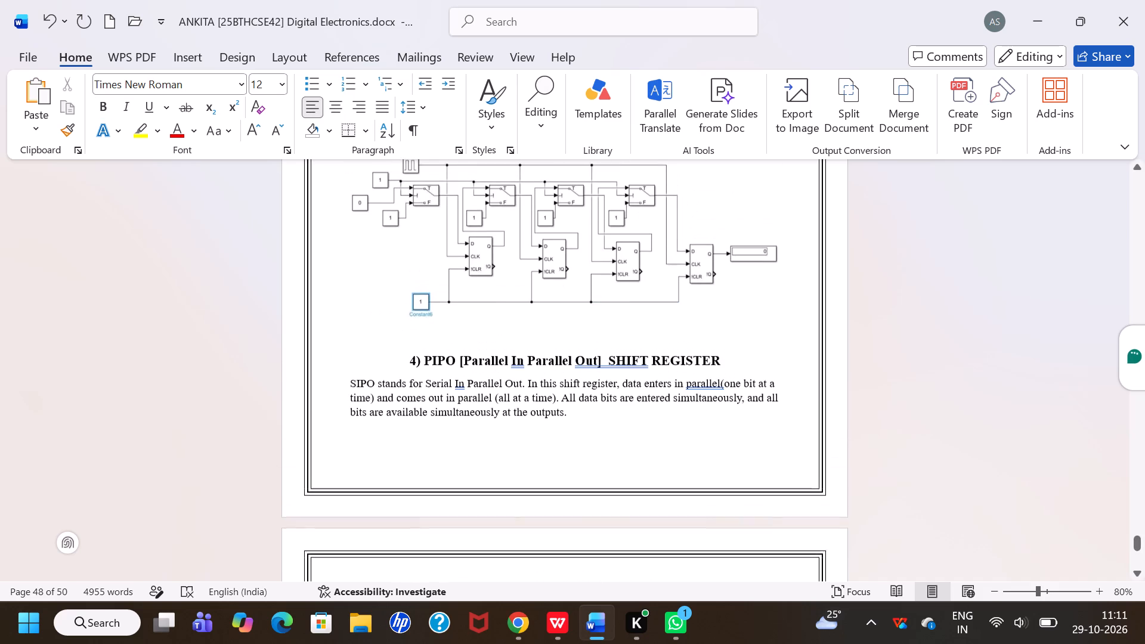
pyautogui.scroll(-1, 419, 434)
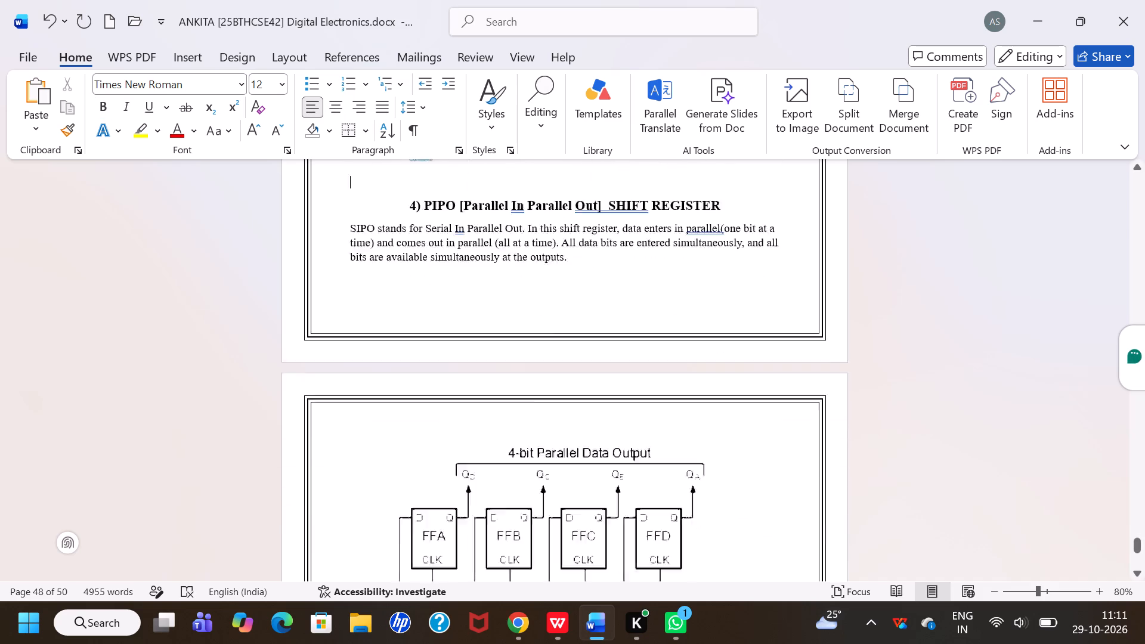
# Reduce the height of the PIPO shift register diagram and widen it towards the text margin.
pyautogui.scroll(-2, 419, 434)
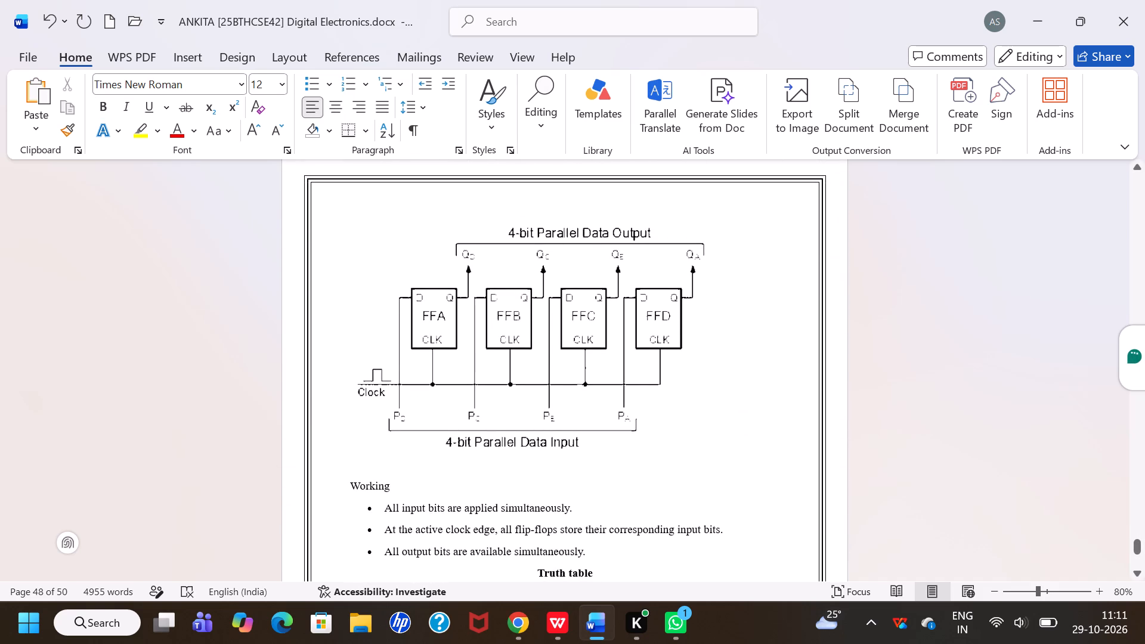
pyautogui.click(548, 391)
pyautogui.moveTo(533, 443); pyautogui.dragTo(536, 376)
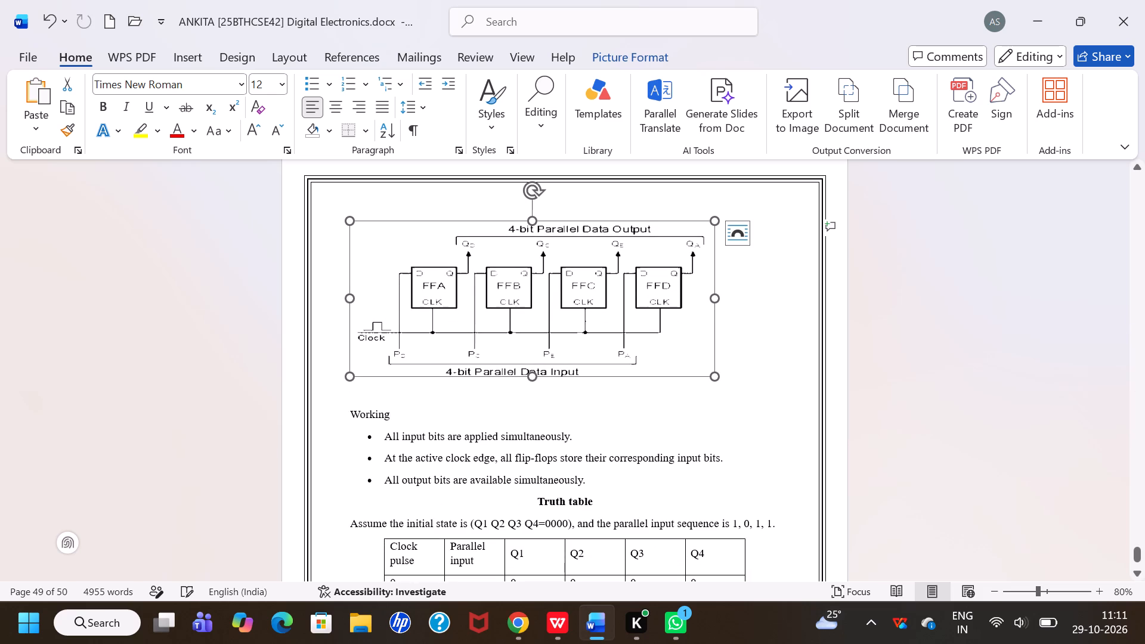
pyautogui.moveTo(718, 297); pyautogui.dragTo(768, 290)
pyautogui.click(754, 405)
# Review the SISO, SIPO, PISO and PIPO shift register pages, examining their headings, truth tables, diagrams and page spacing.
pyautogui.scroll(-1, 754, 405)
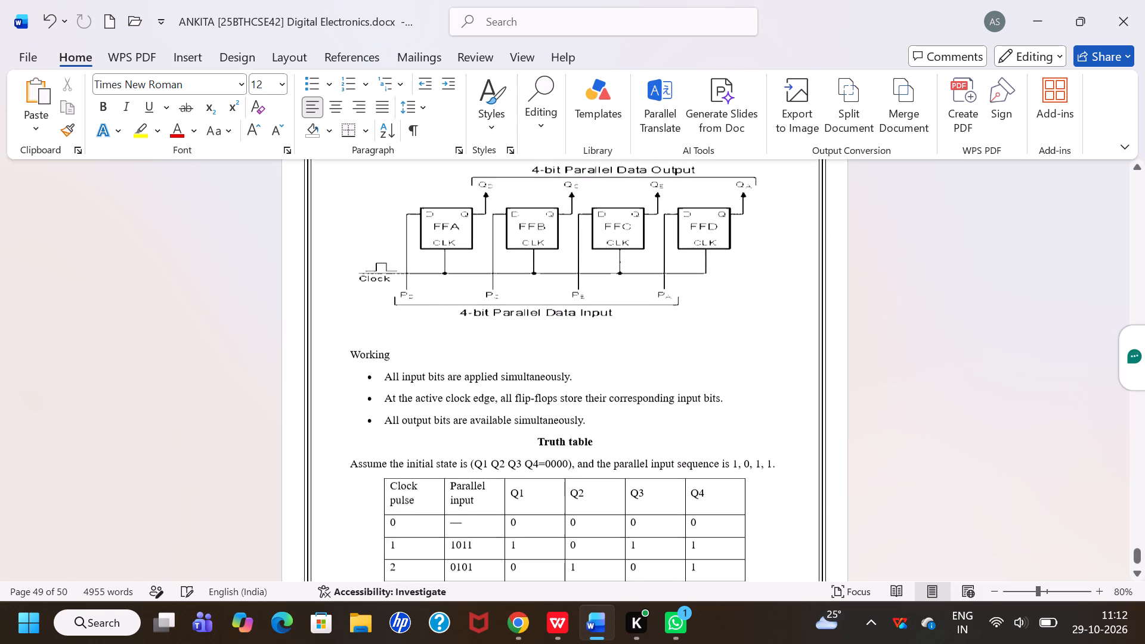
pyautogui.scroll(-1, 754, 405)
pyautogui.scroll(4, 754, 405)
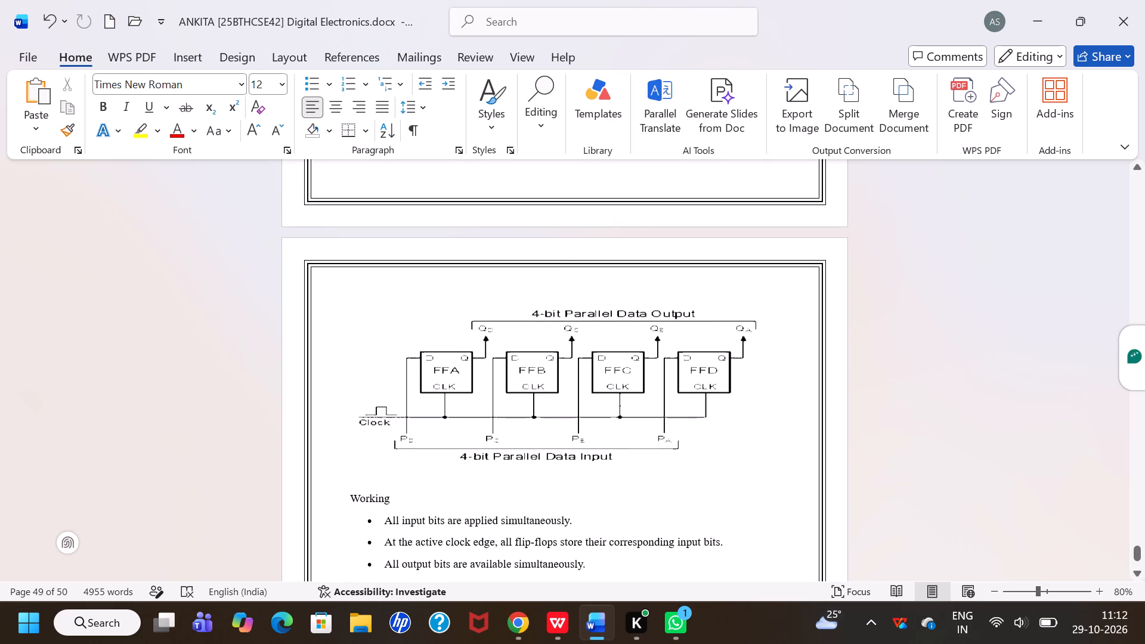
pyautogui.click(612, 397)
pyautogui.scroll(-1, 573, 414)
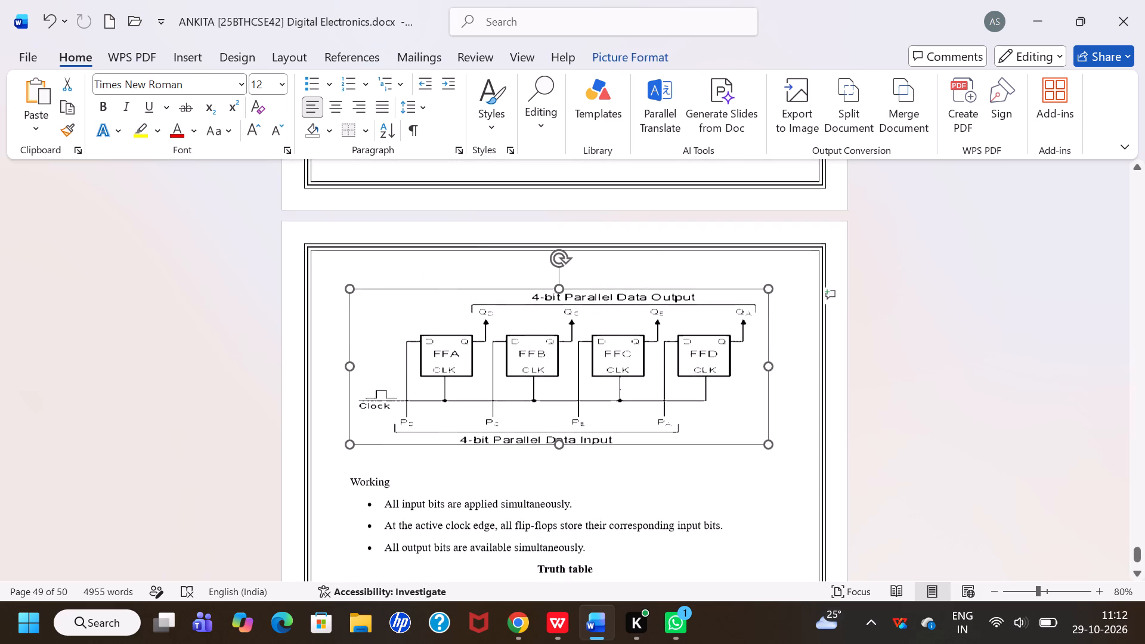
pyautogui.scroll(-2, 573, 414)
pyautogui.scroll(4, 573, 414)
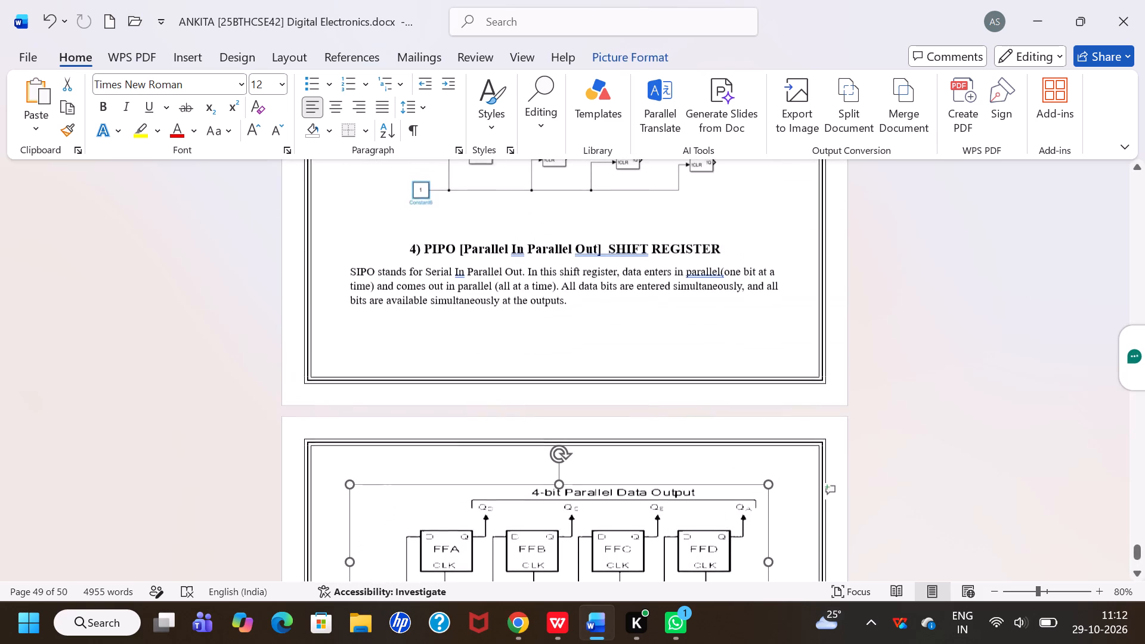
pyautogui.scroll(3, 573, 414)
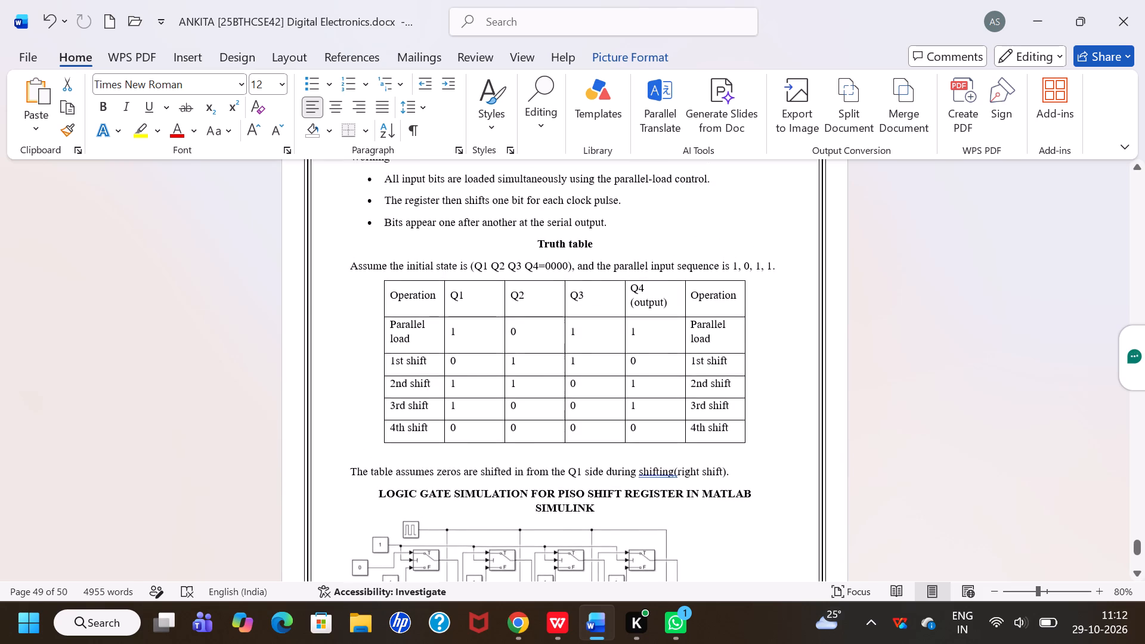
pyautogui.scroll(3, 573, 414)
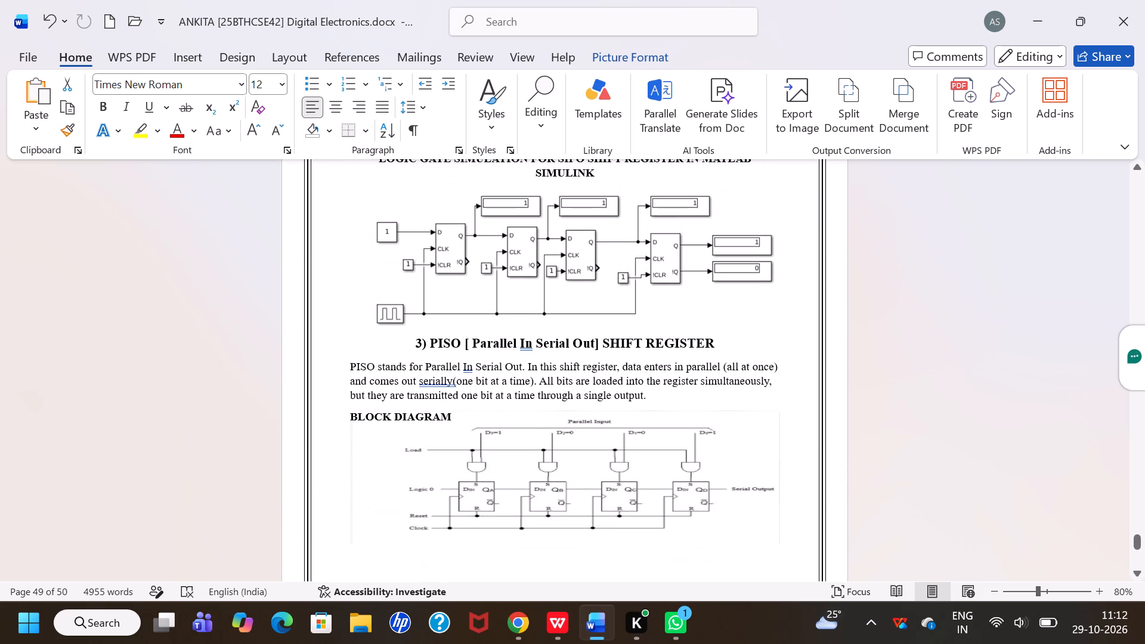
pyautogui.scroll(-1, 573, 414)
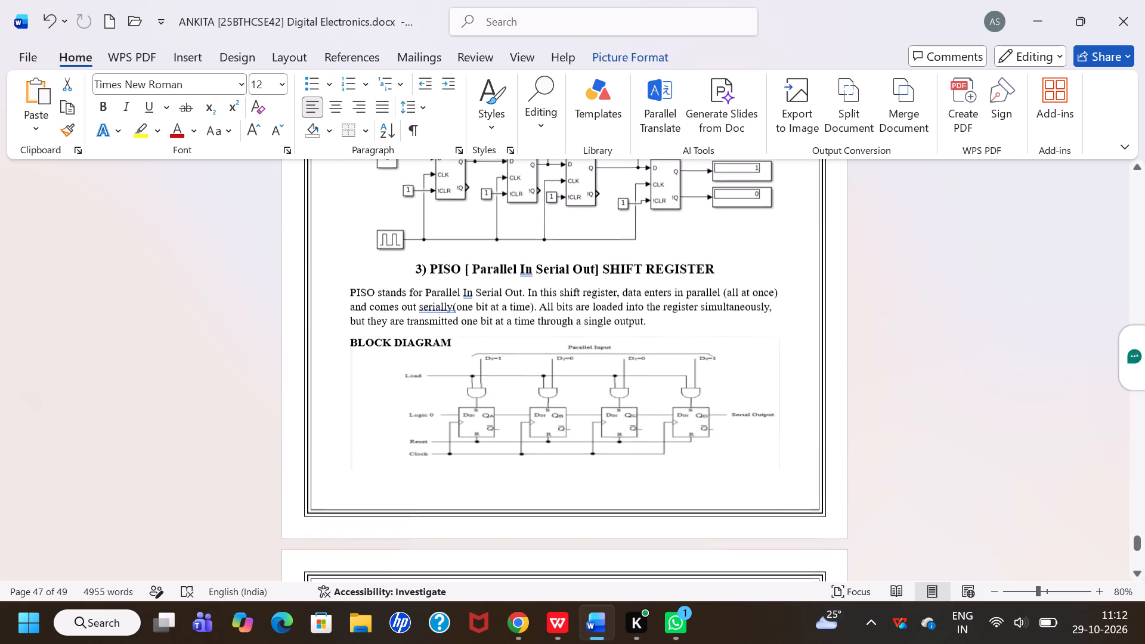
pyautogui.scroll(-1, 573, 414)
pyautogui.scroll(2, 573, 414)
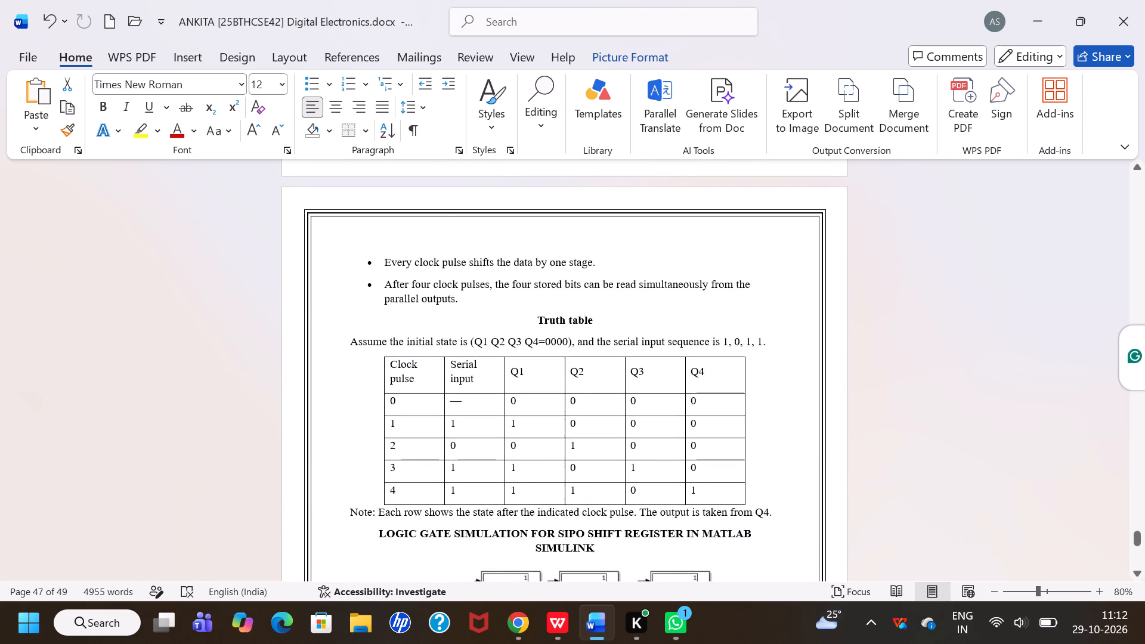
pyautogui.scroll(-1, 573, 414)
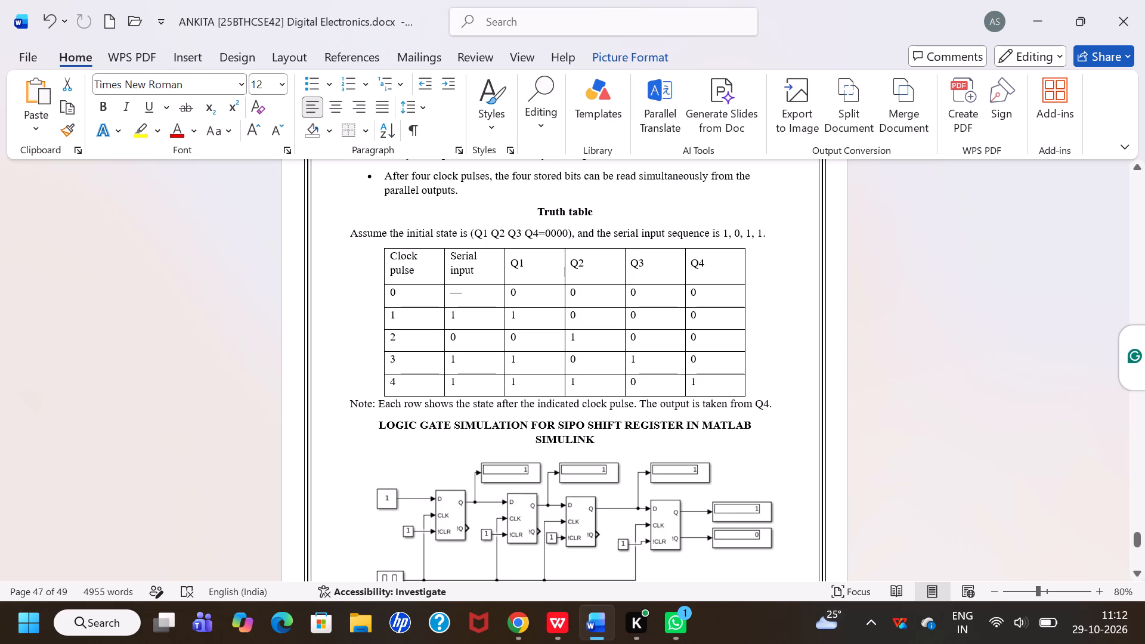
pyautogui.tripleClick(557, 428)
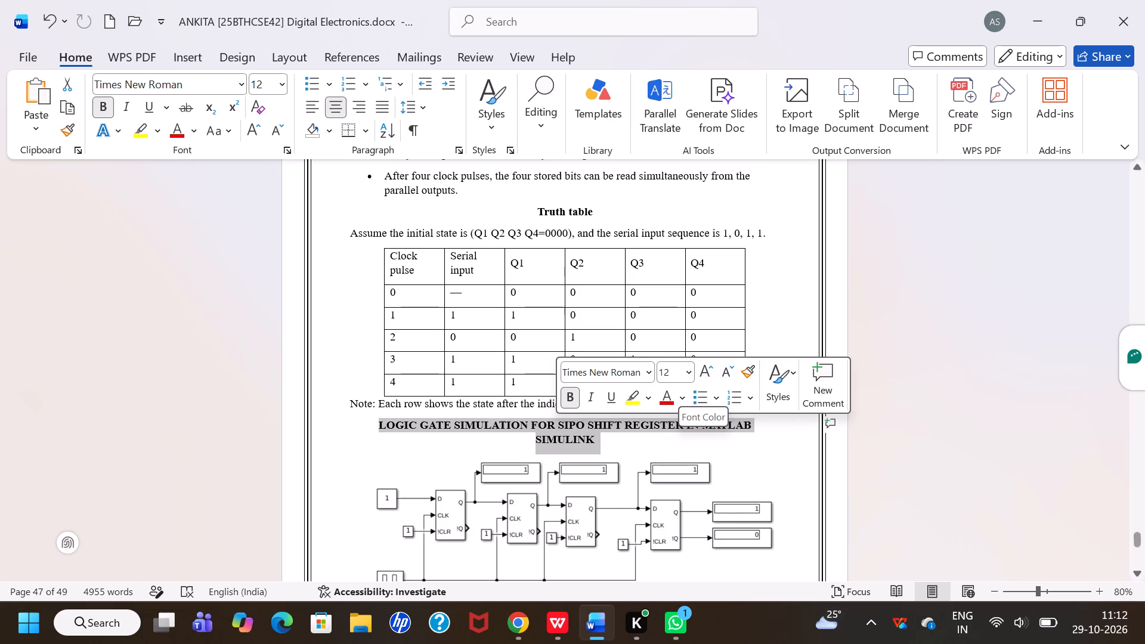
pyautogui.click(604, 436)
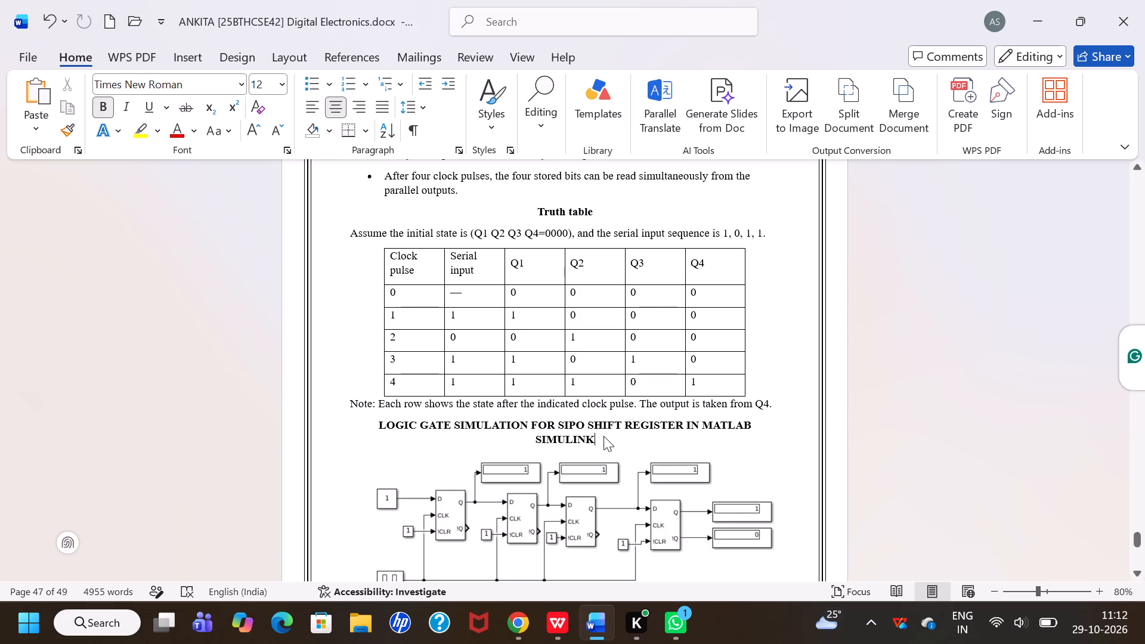
pyautogui.scroll(-1, 604, 436)
pyautogui.click(579, 431)
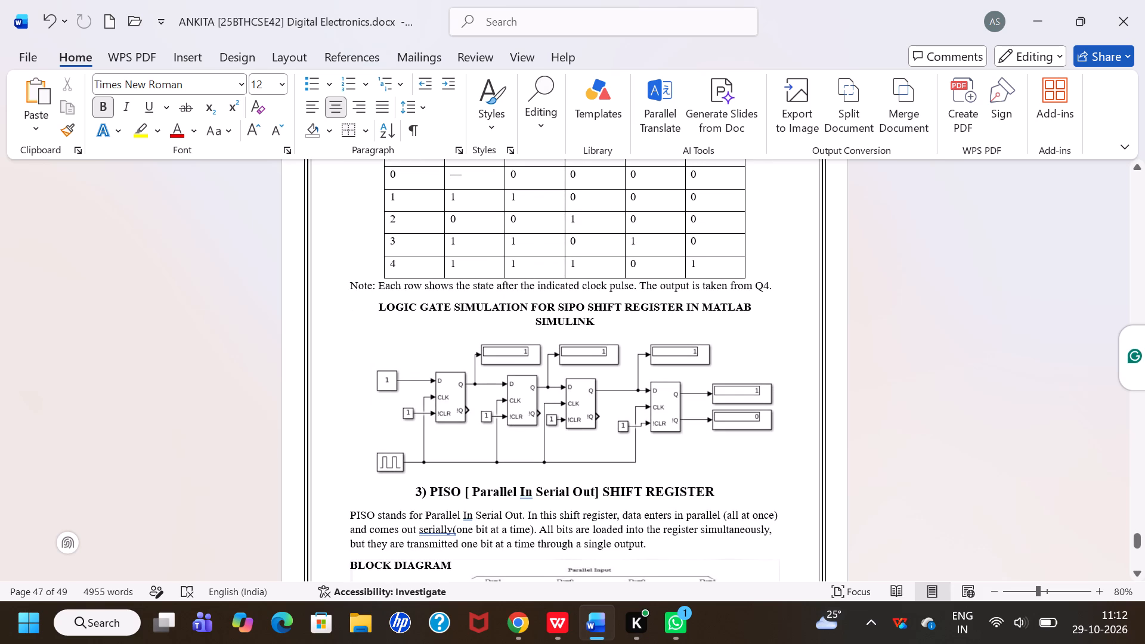
pyautogui.scroll(2, 579, 431)
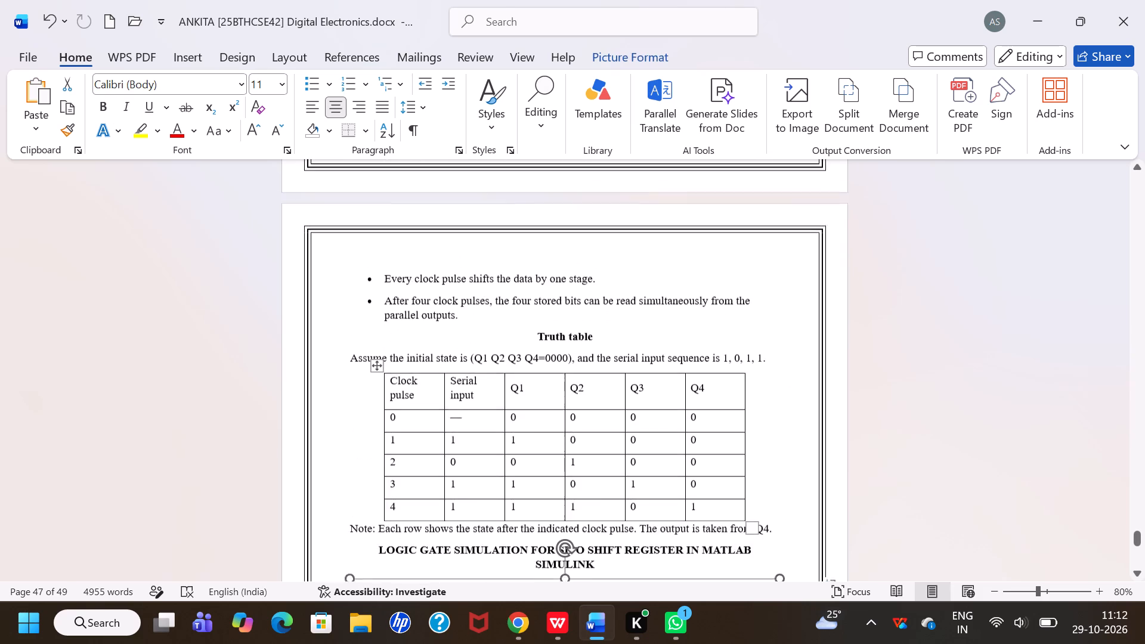
pyautogui.scroll(2, 579, 431)
pyautogui.scroll(-1, 579, 431)
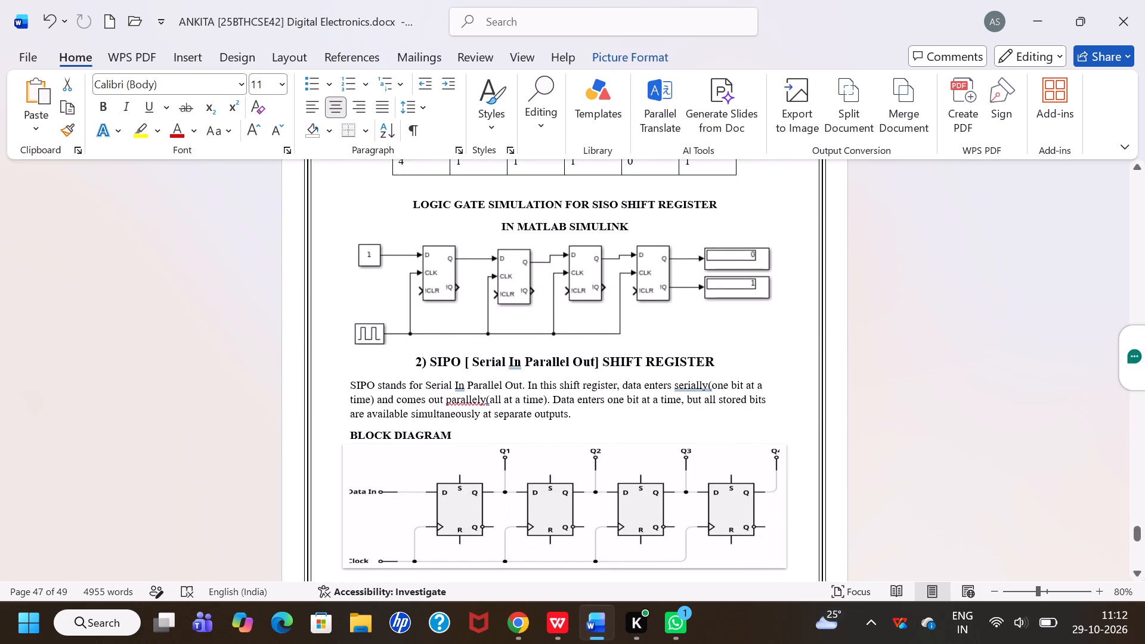
pyautogui.scroll(-1, 579, 431)
pyautogui.scroll(2, 557, 434)
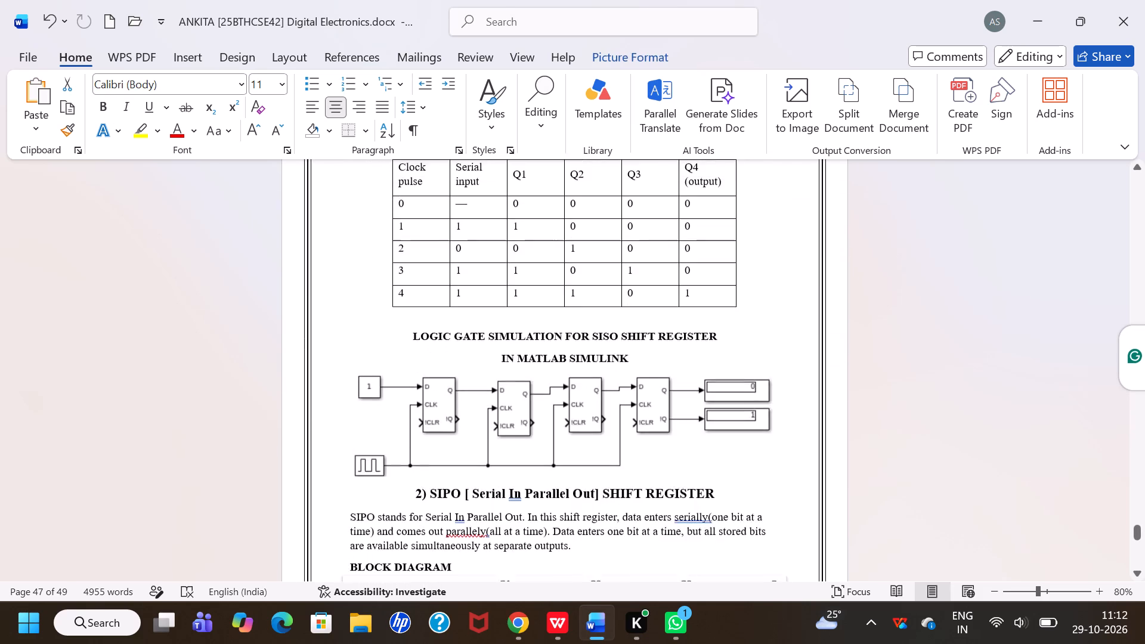
pyautogui.scroll(2, 557, 434)
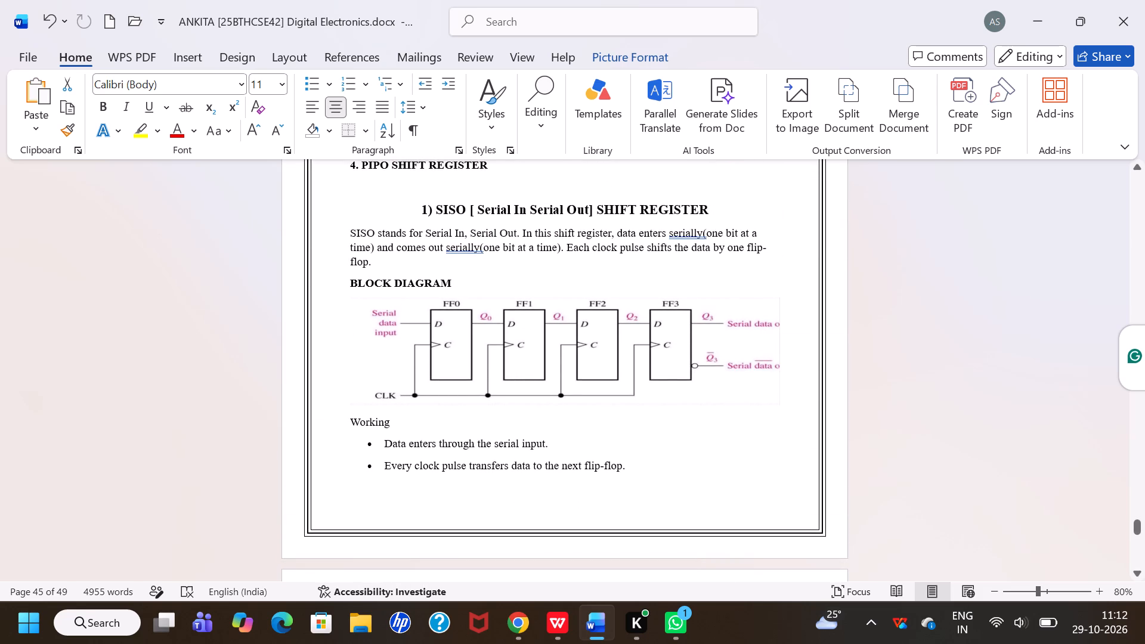
pyautogui.scroll(-6, 557, 434)
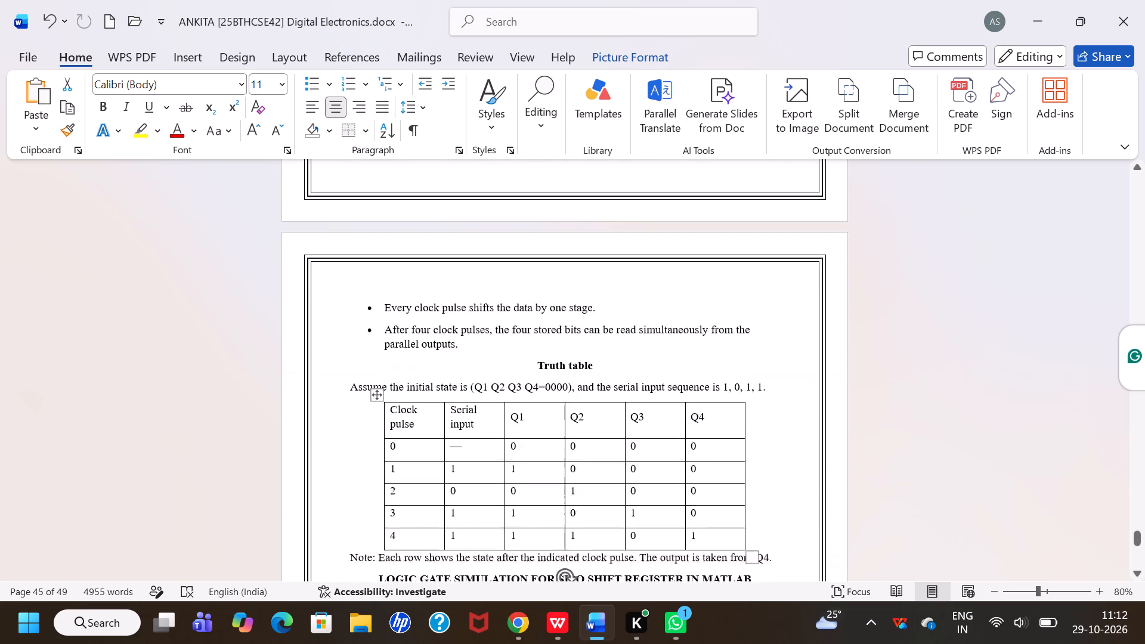
pyautogui.scroll(-3, 557, 434)
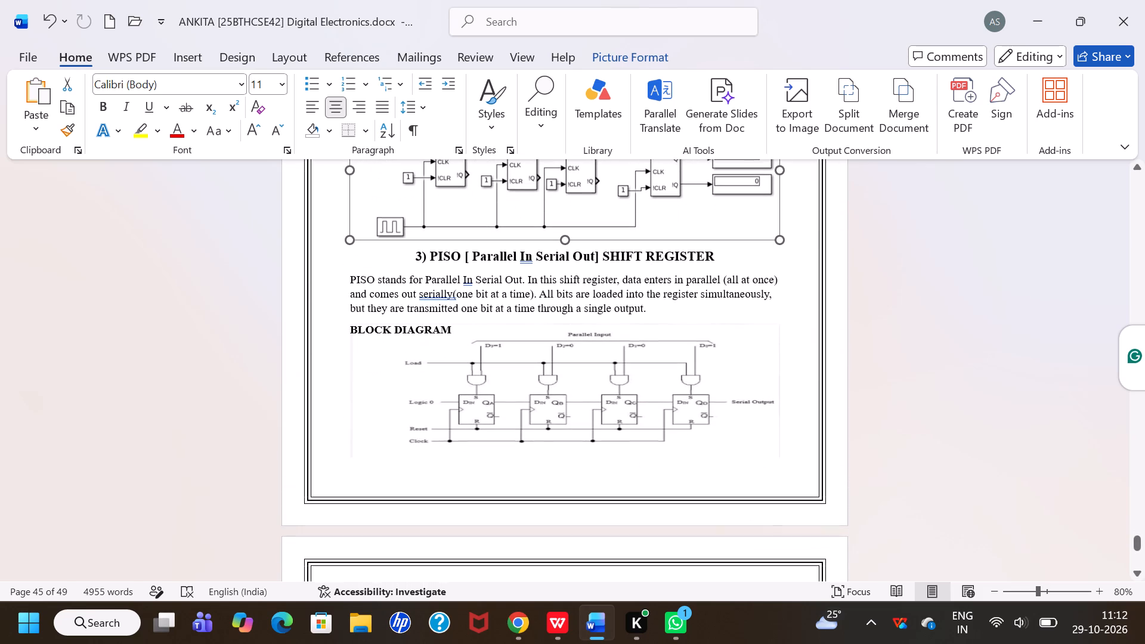
pyautogui.click(557, 434)
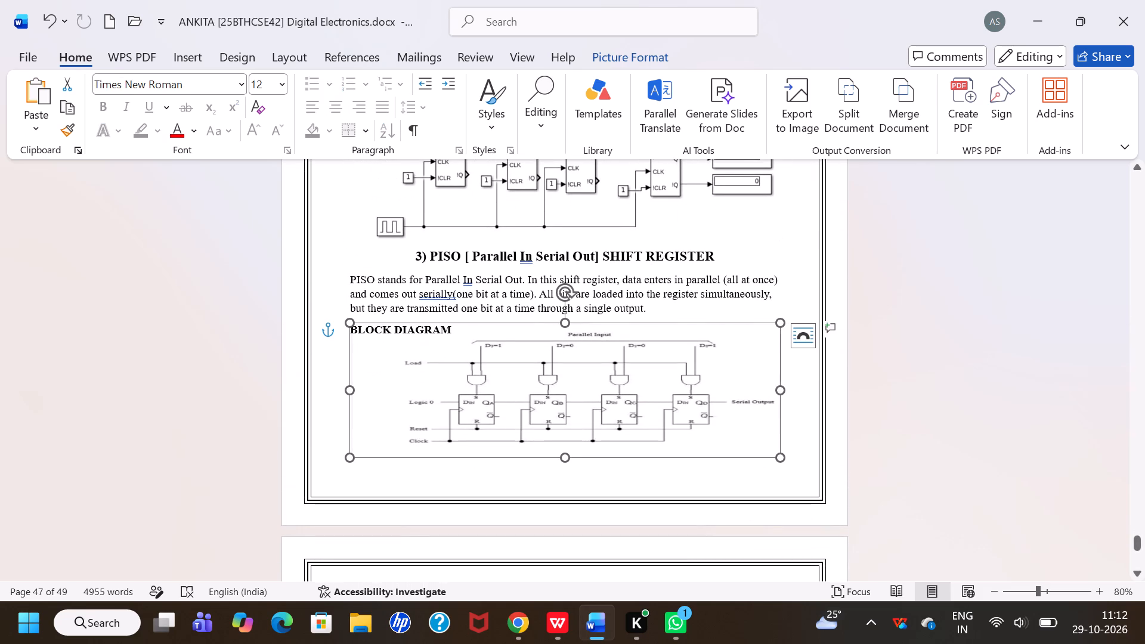
pyautogui.click(557, 502)
pyautogui.scroll(-2, 557, 502)
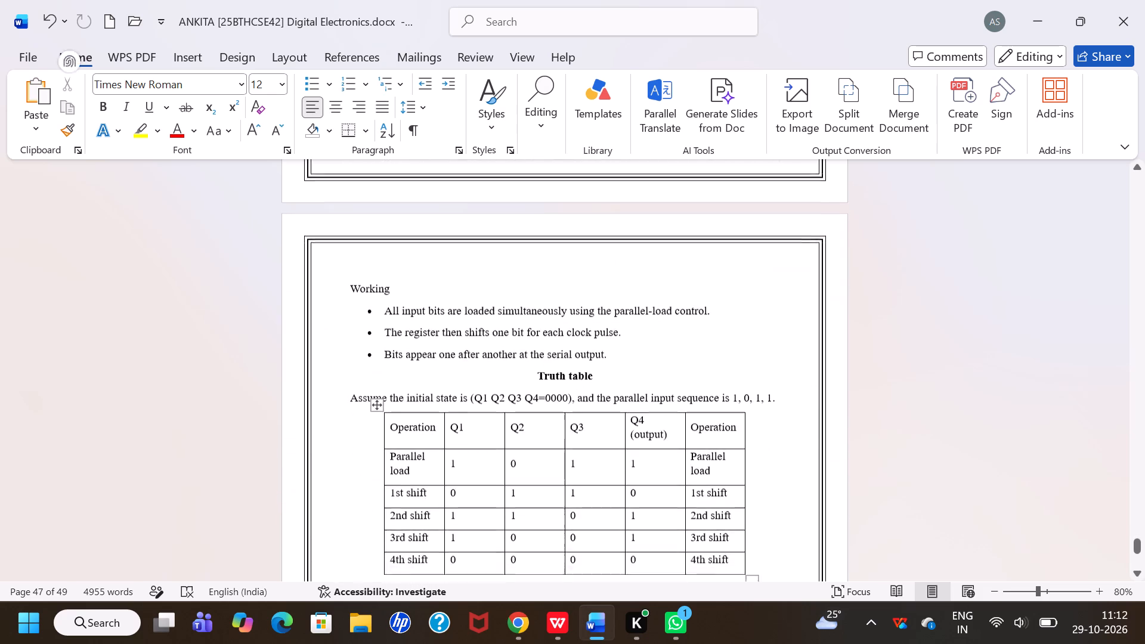
pyautogui.scroll(-2, 557, 502)
pyautogui.scroll(1, 557, 502)
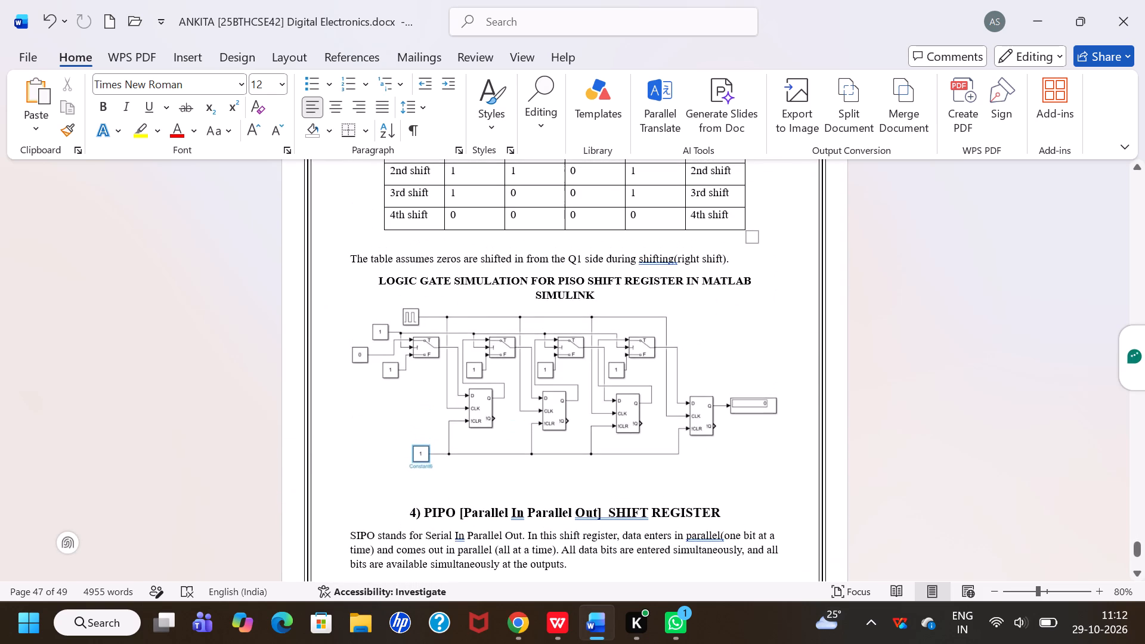
# Slightly reduce the height of the PISO Simulink circuit picture while keeping its full width.
pyautogui.click(546, 428)
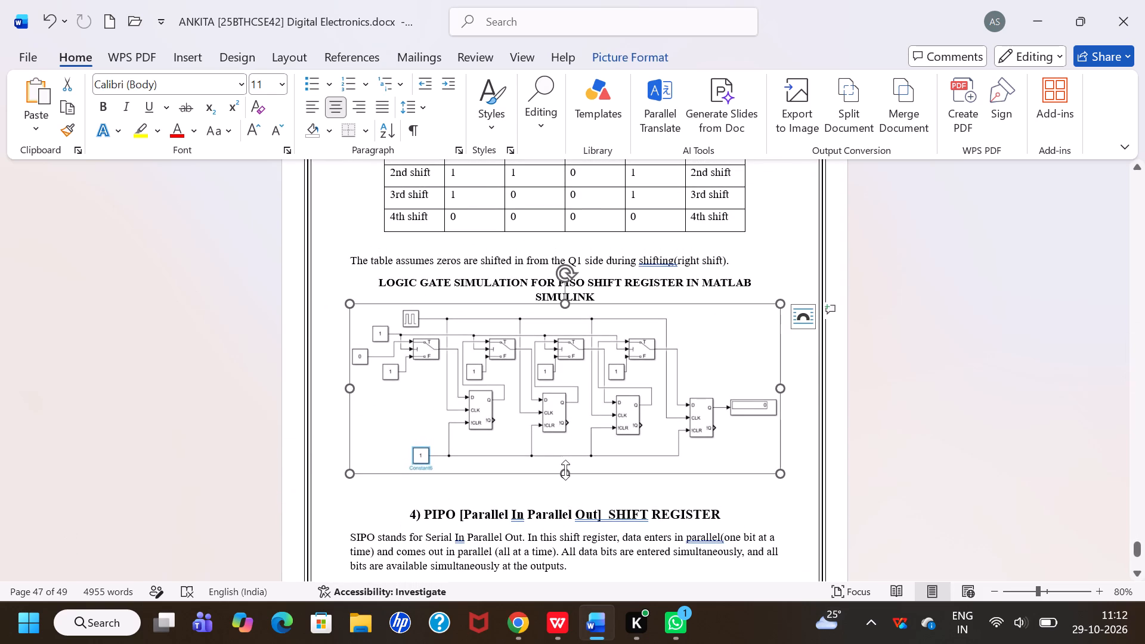
pyautogui.moveTo(565, 470); pyautogui.dragTo(566, 453)
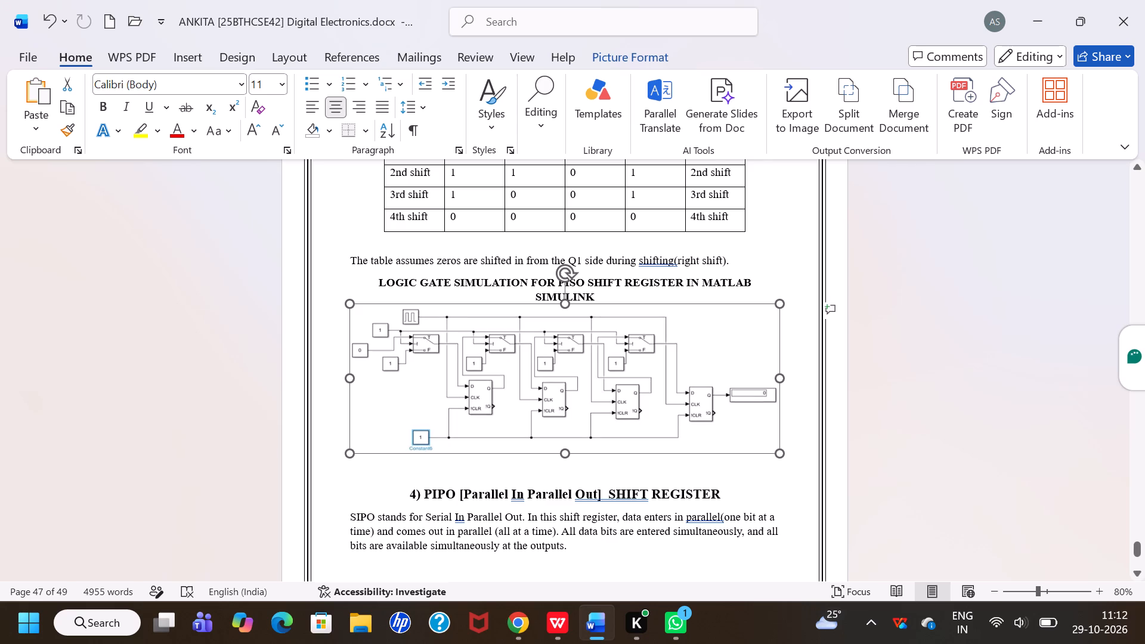
pyautogui.moveTo(566, 453); pyautogui.dragTo(566, 452)
pyautogui.scroll(-2, 581, 551)
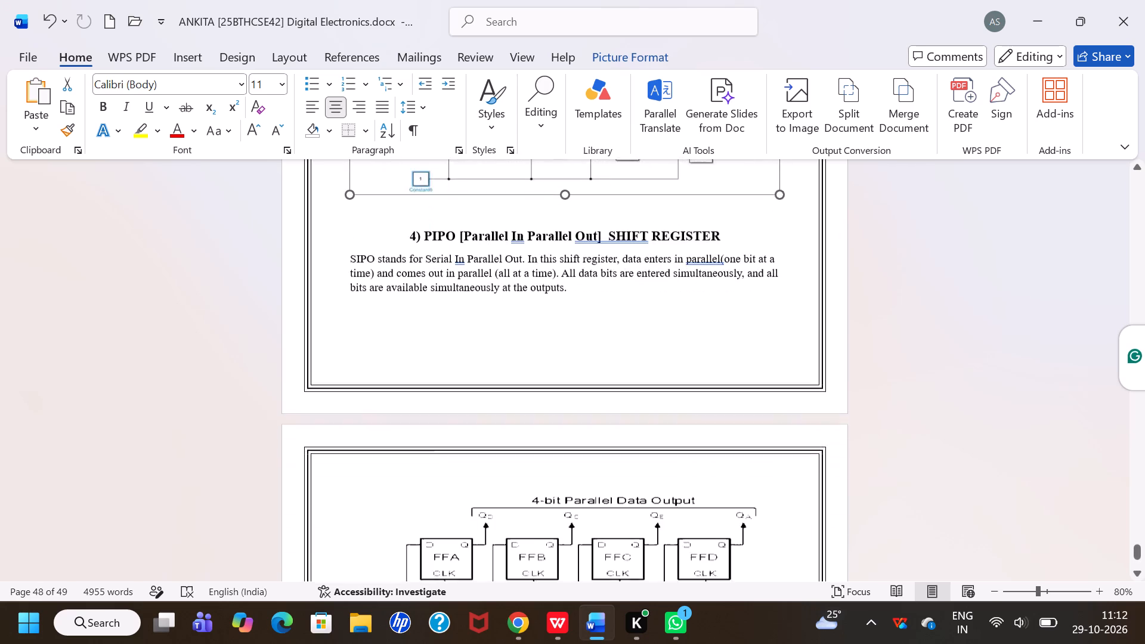
pyautogui.scroll(2, 581, 551)
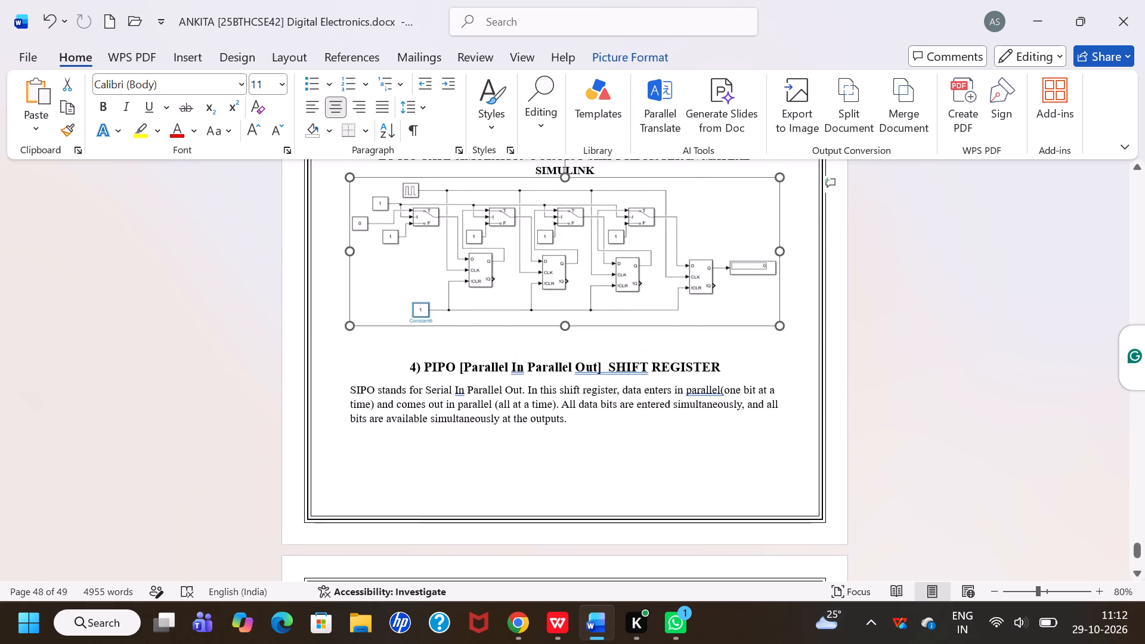
pyautogui.scroll(1, 581, 551)
pyautogui.click(581, 551)
# Stretch the PIPO shift register diagram to the full text width and make it slightly shorter.
pyautogui.scroll(-1, 581, 551)
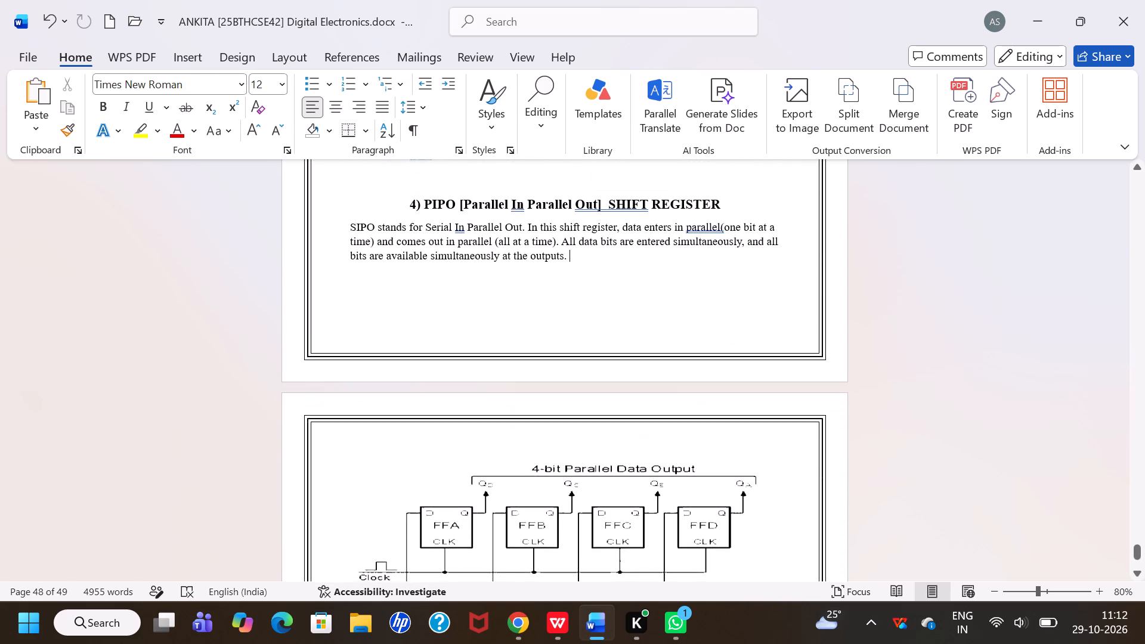
pyautogui.scroll(-2, 581, 551)
pyautogui.click(558, 413)
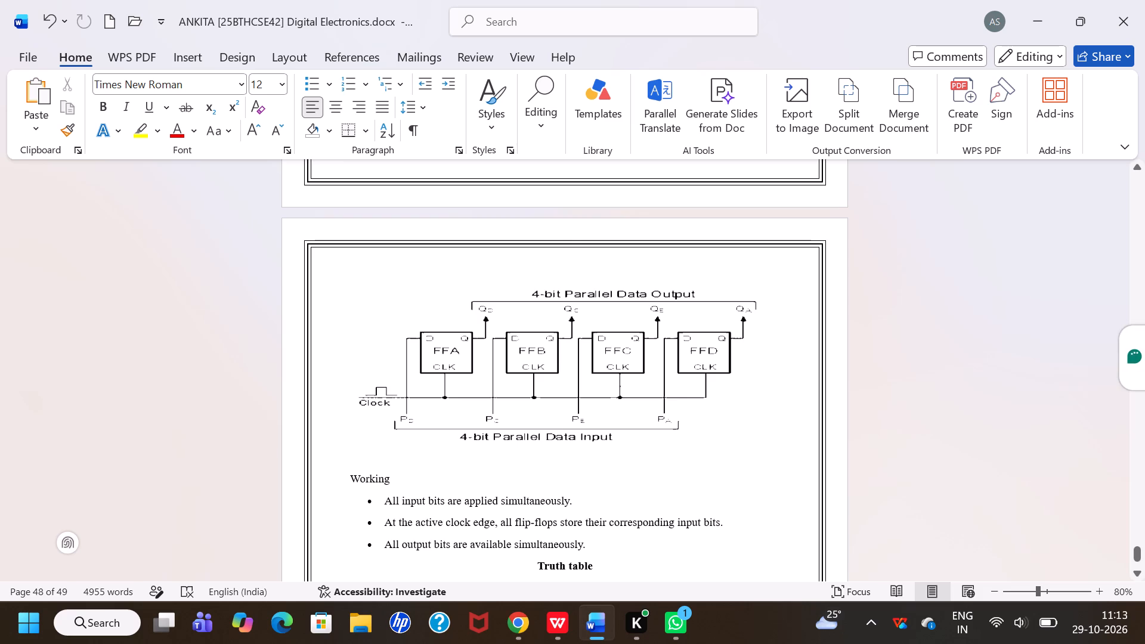
pyautogui.moveTo(558, 441); pyautogui.dragTo(558, 432)
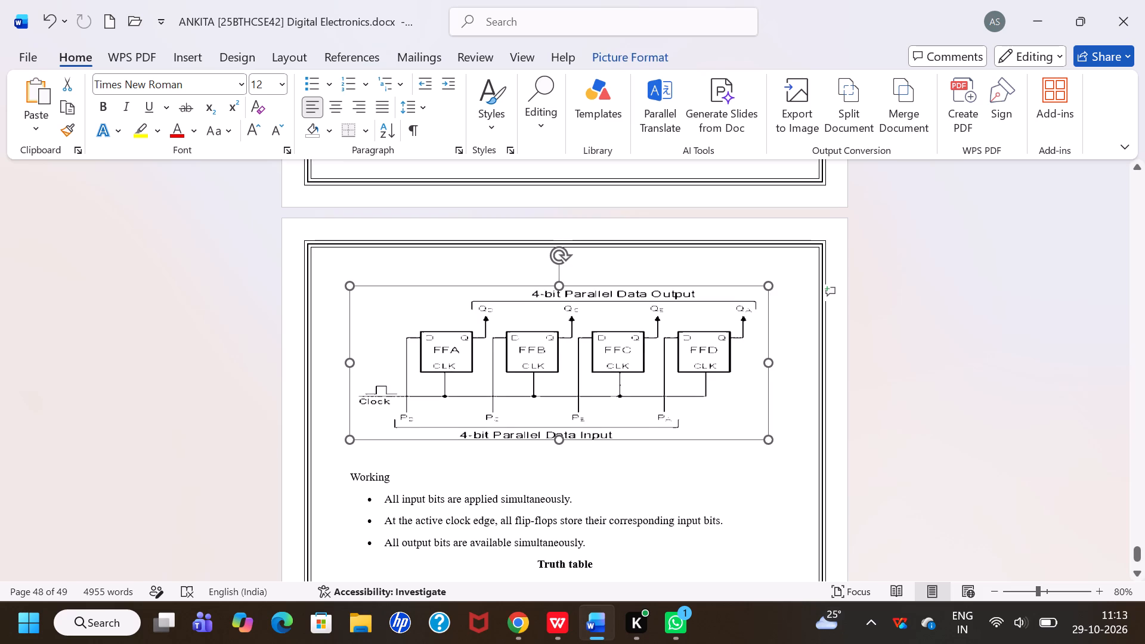
pyautogui.moveTo(558, 432); pyautogui.dragTo(558, 425)
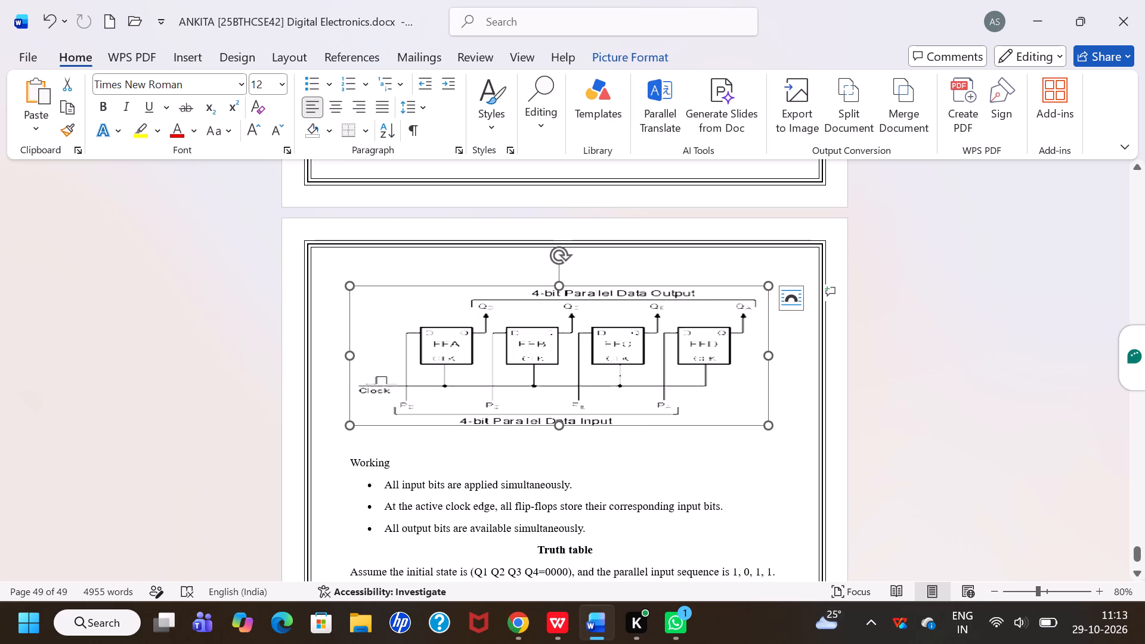
pyautogui.moveTo(769, 353); pyautogui.dragTo(781, 351)
pyautogui.moveTo(563, 425); pyautogui.dragTo(564, 436)
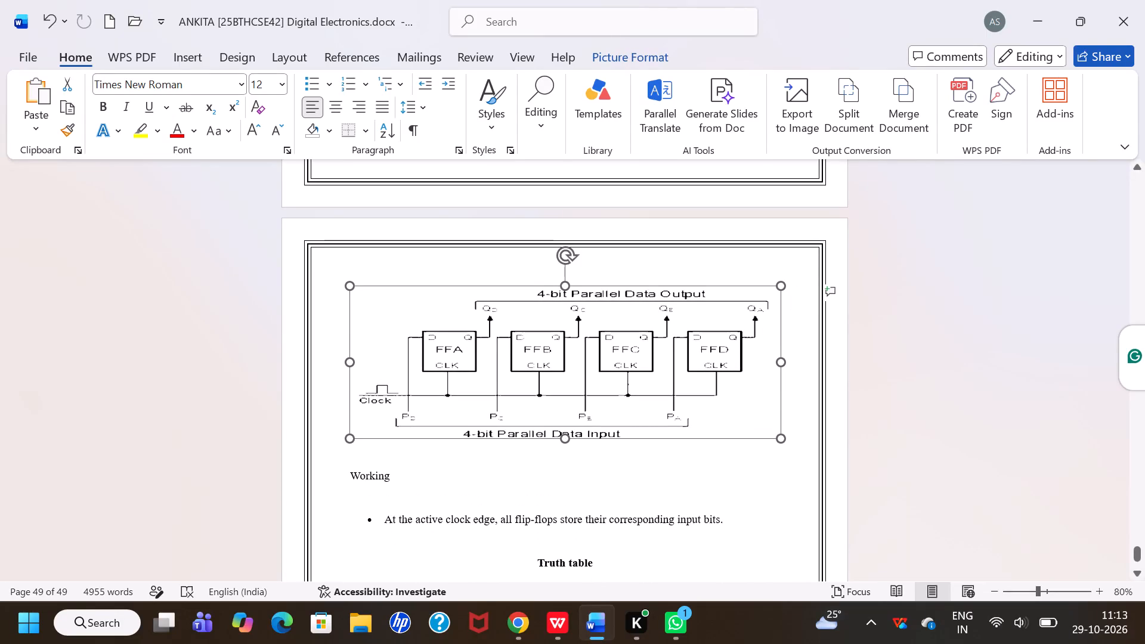
pyautogui.moveTo(564, 436); pyautogui.dragTo(564, 436)
pyautogui.click(614, 473)
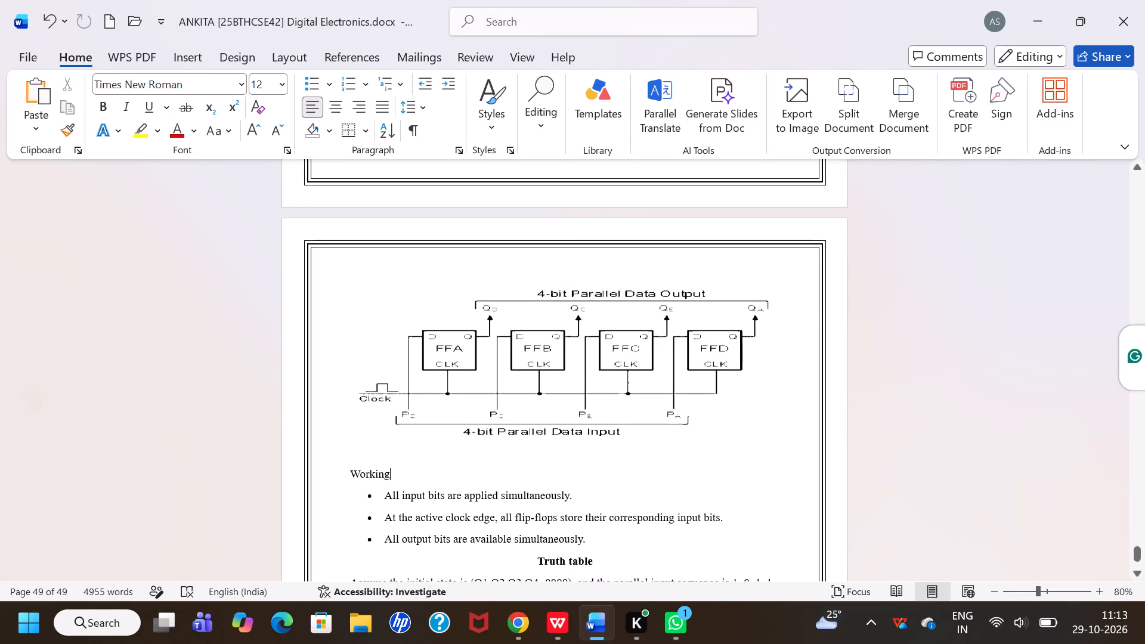
# Delete the blank line between the PIPO diagram and the Working heading.
pyautogui.click(370, 453)
pyautogui.press('BackSpace')
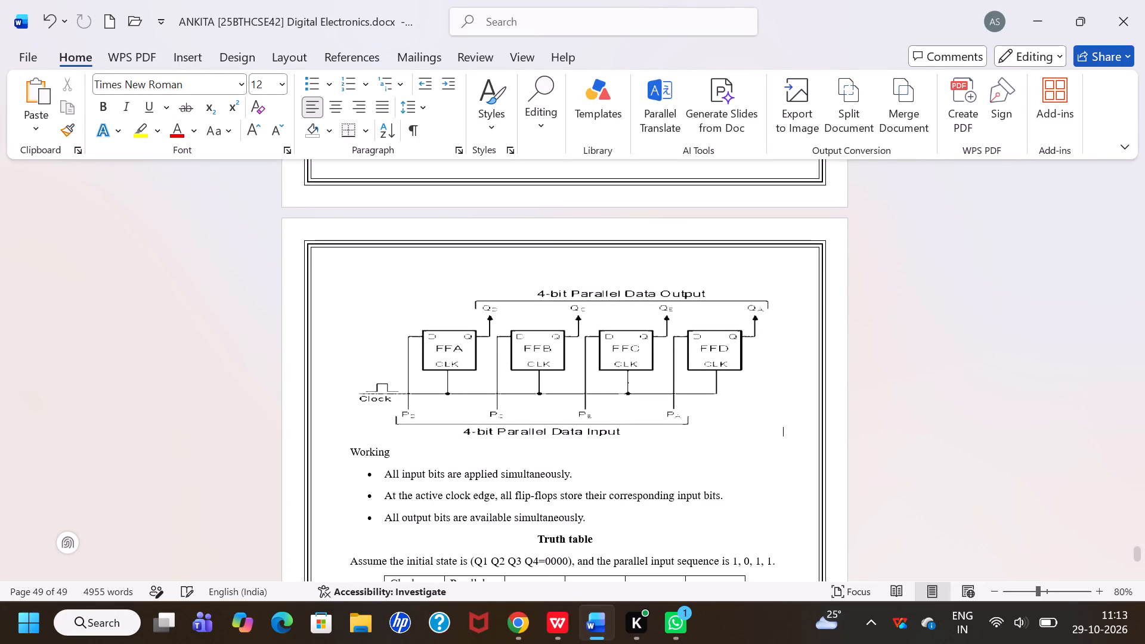
pyautogui.scroll(-3, 370, 453)
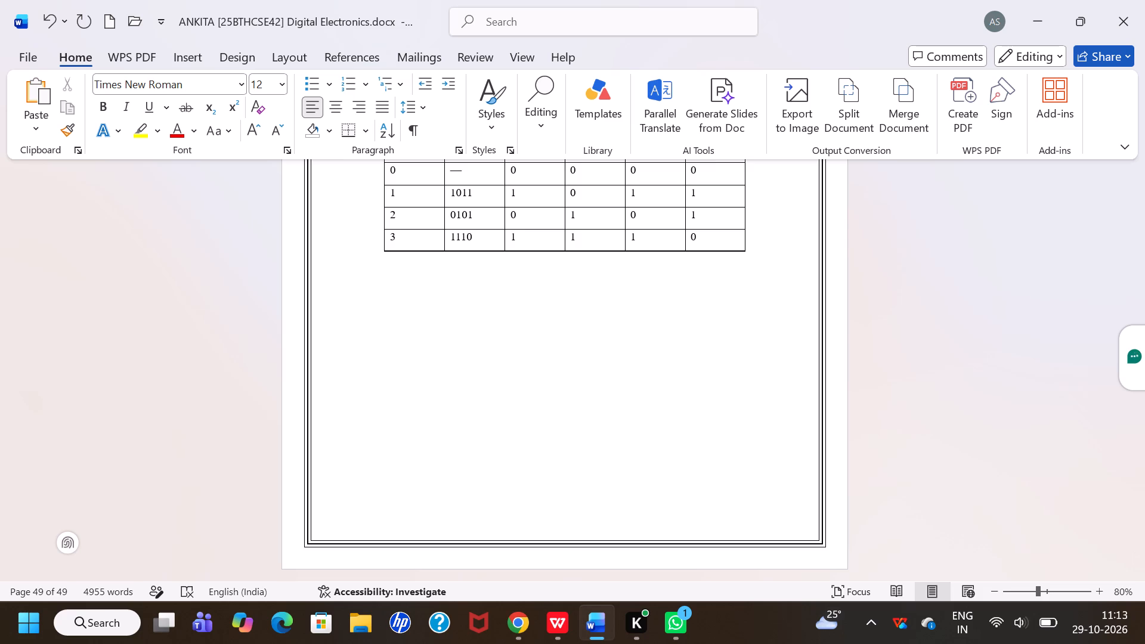
# Copy the heading "LOGIC GATE SIMULATION FOR PISO SHIFT REGISTER IN MATLAB SIMULINK" and paste it below the PIPO truth table.
pyautogui.scroll(1, 372, 513)
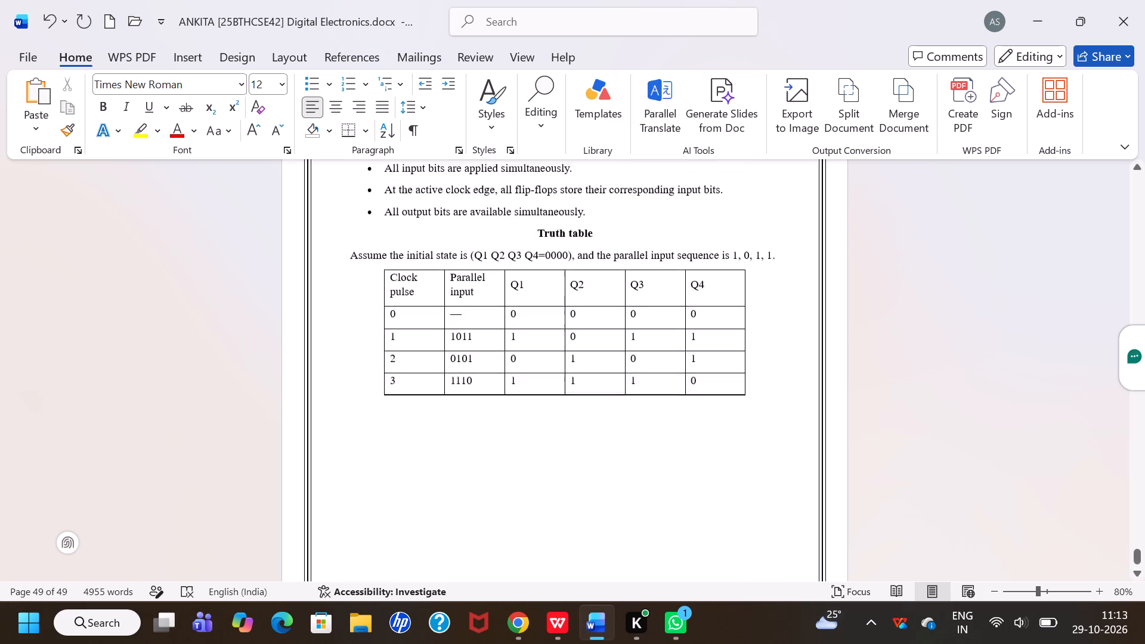
pyautogui.scroll(2, 372, 513)
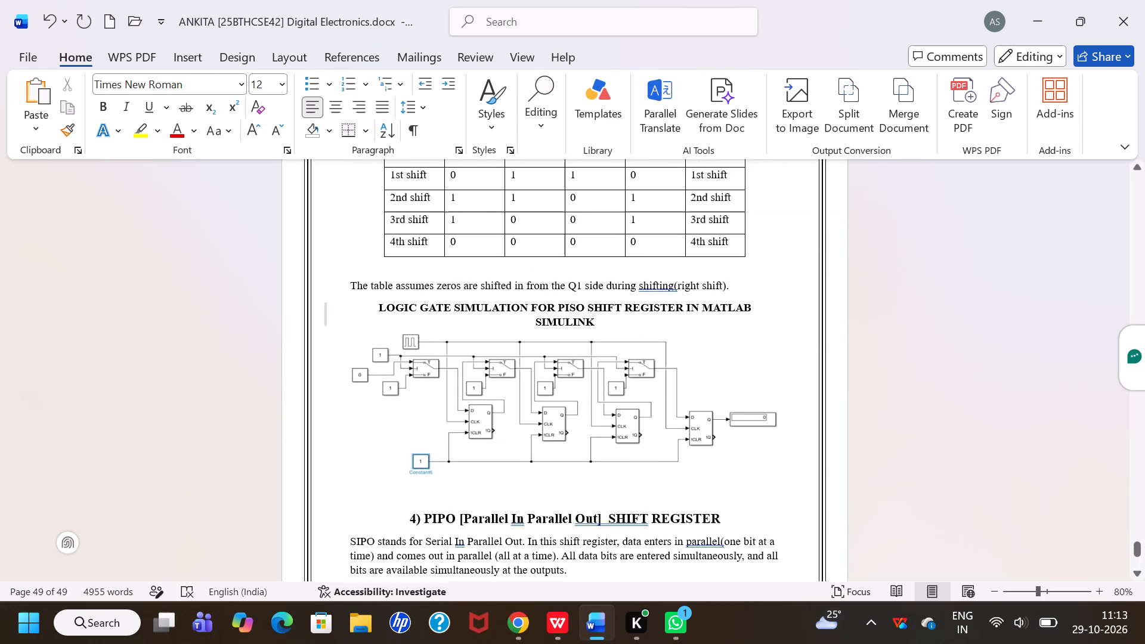
pyautogui.tripleClick(501, 306)
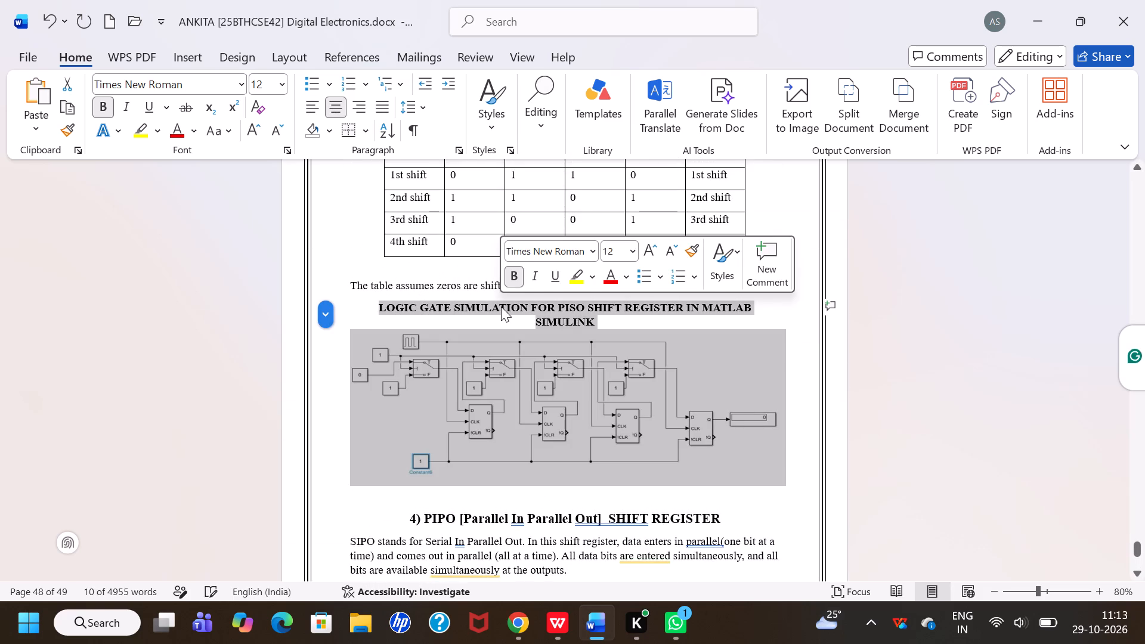
pyautogui.click(501, 306)
pyautogui.tripleClick(501, 306)
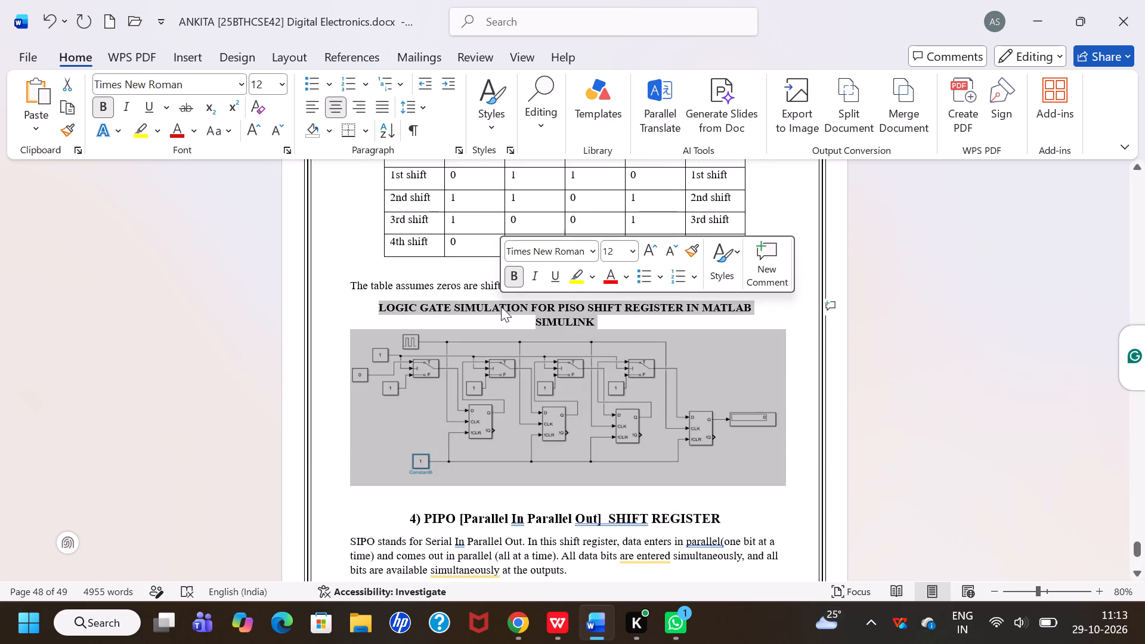
pyautogui.click(501, 306)
pyautogui.moveTo(380, 312); pyautogui.dragTo(383, 312)
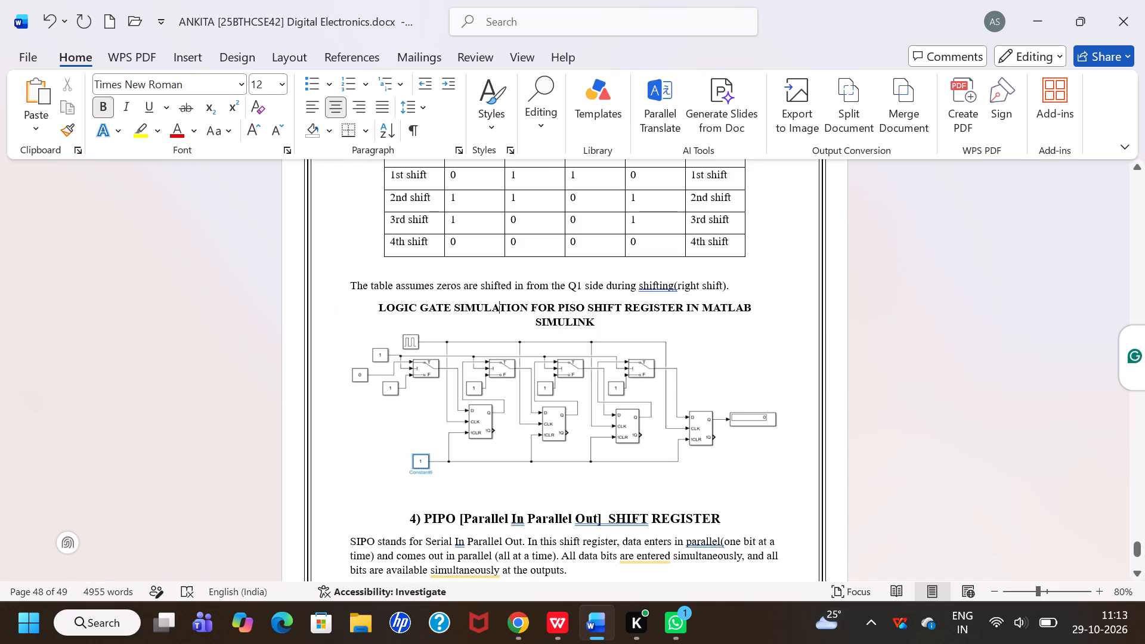
pyautogui.moveTo(383, 312); pyautogui.dragTo(567, 320)
pyautogui.hotkey('ctrl', 'c')
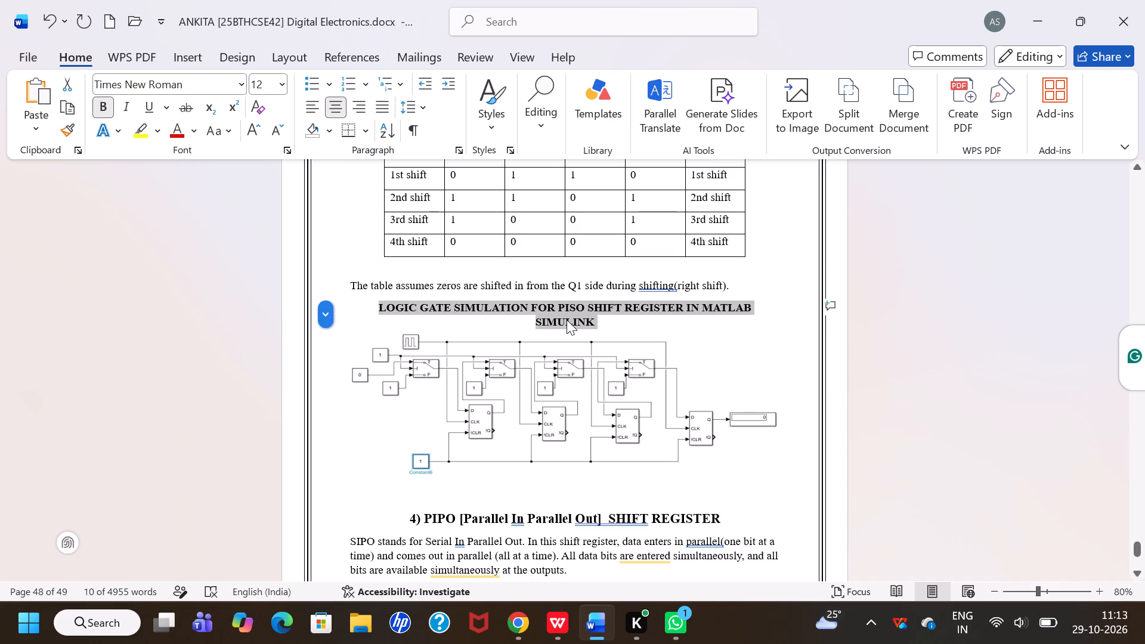
pyautogui.click(696, 351)
pyautogui.scroll(-5, 696, 351)
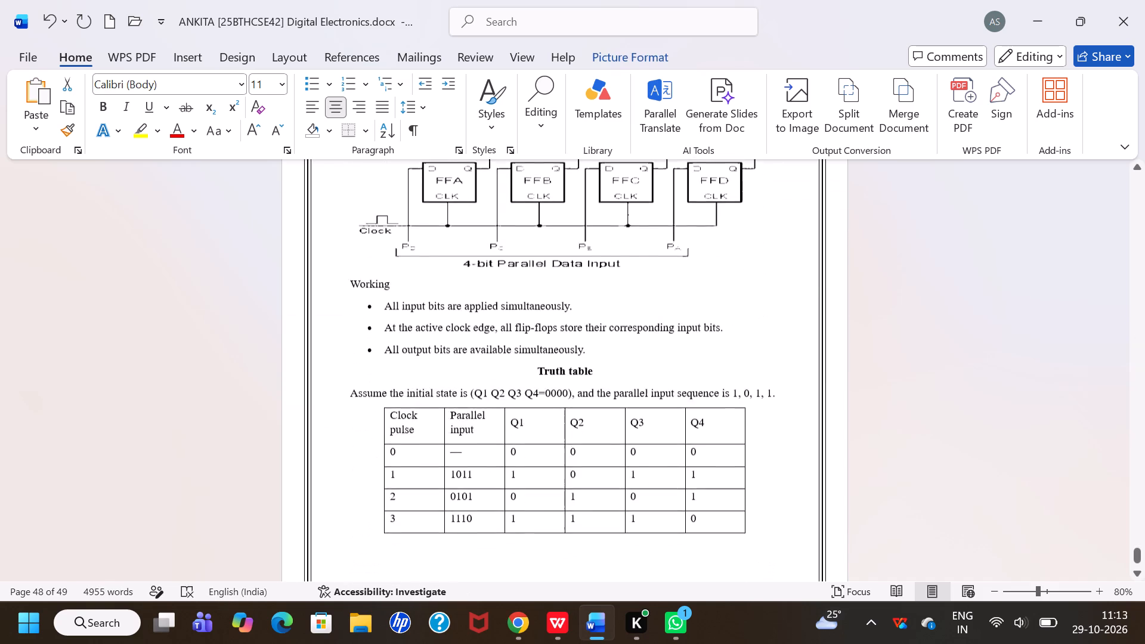
pyautogui.scroll(-1, 696, 351)
pyautogui.click(422, 383)
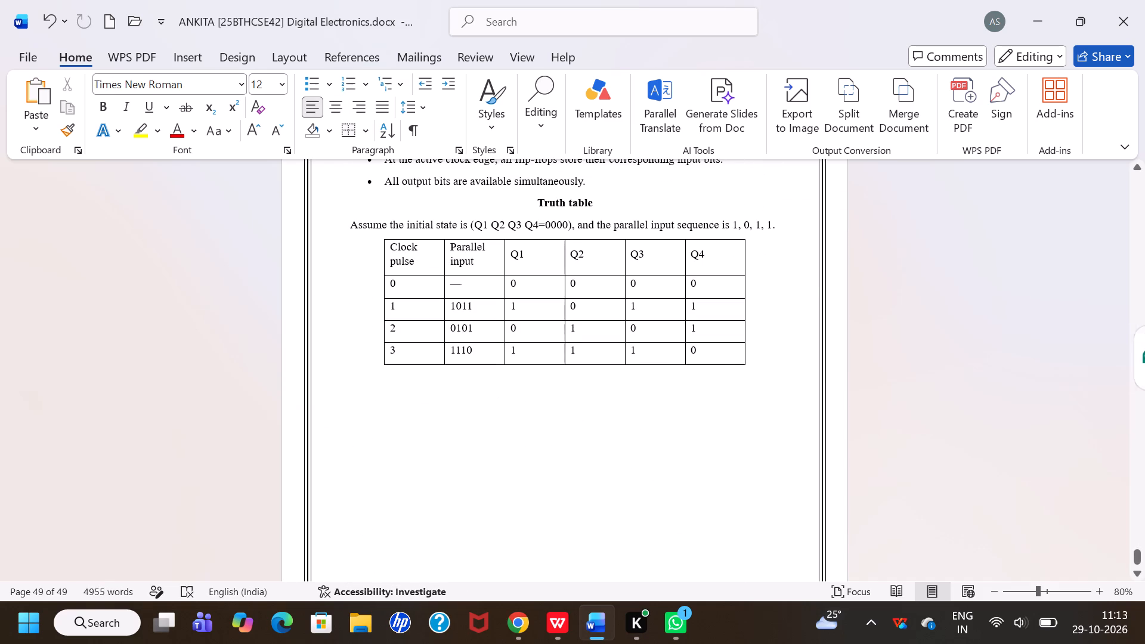
pyautogui.hotkey('ctrl', 'v')
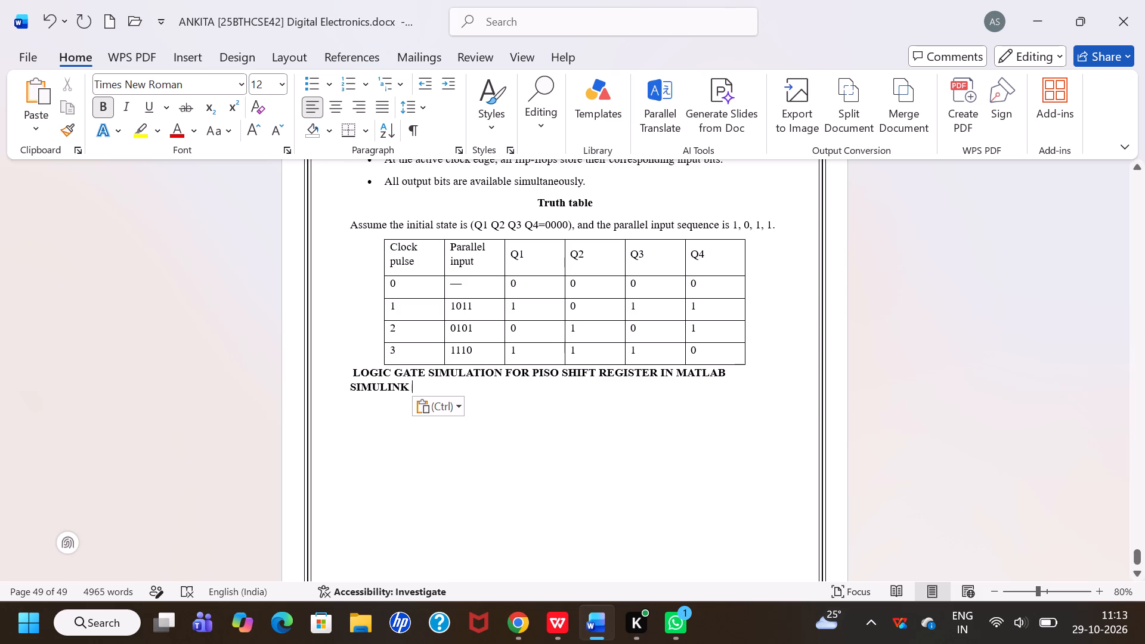
# Change PISO to PIPO in the pasted simulation heading and center the heading.
pyautogui.click(557, 374)
pyautogui.press('BackSpace')
pyautogui.press('BackSpace')
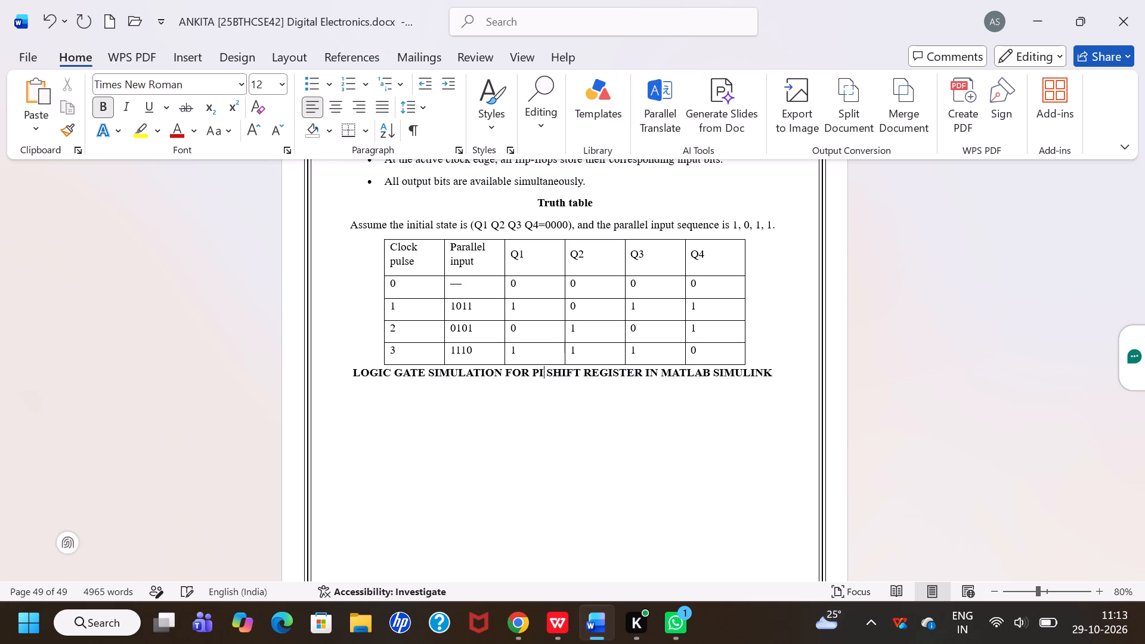
pyautogui.write('PO')
pyautogui.tripleClick(483, 376)
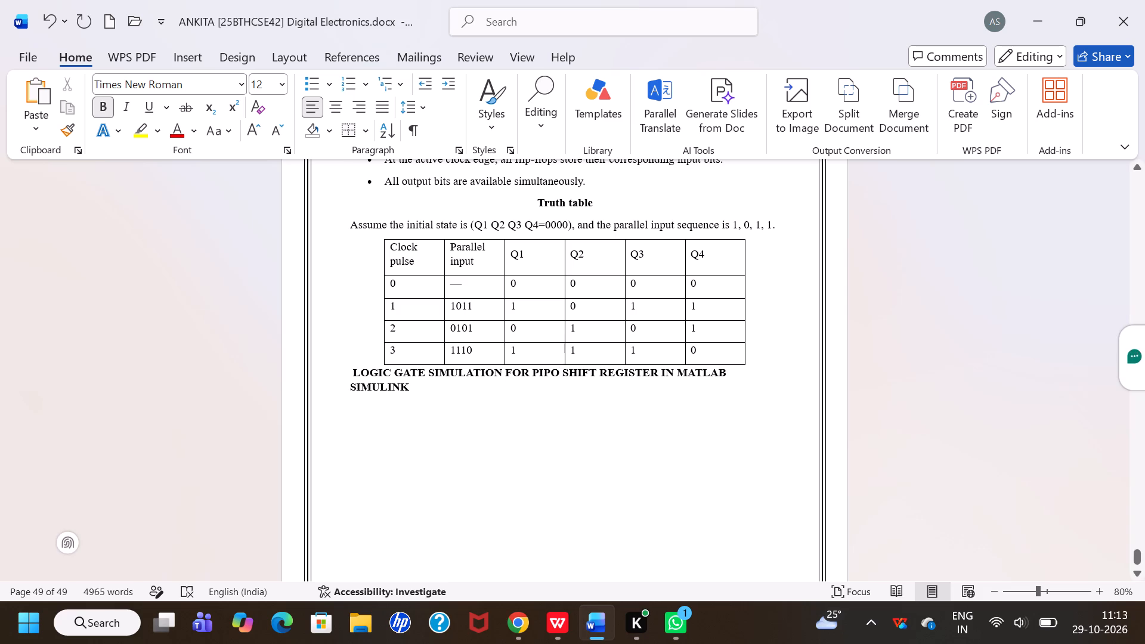
pyautogui.click(341, 120)
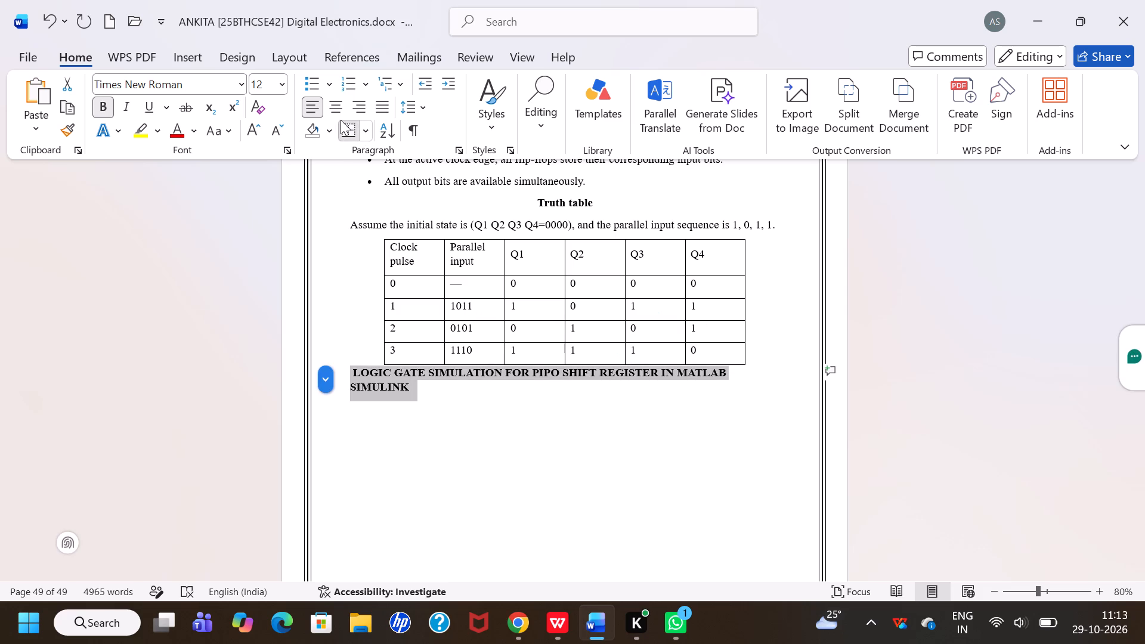
pyautogui.click(341, 120)
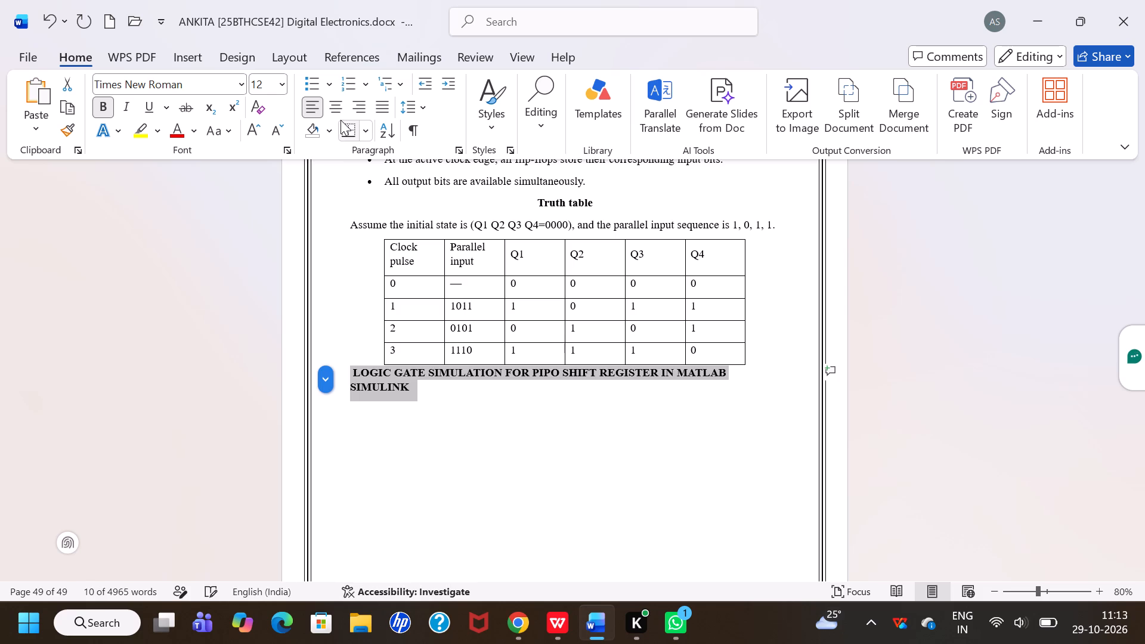
pyautogui.click(325, 97)
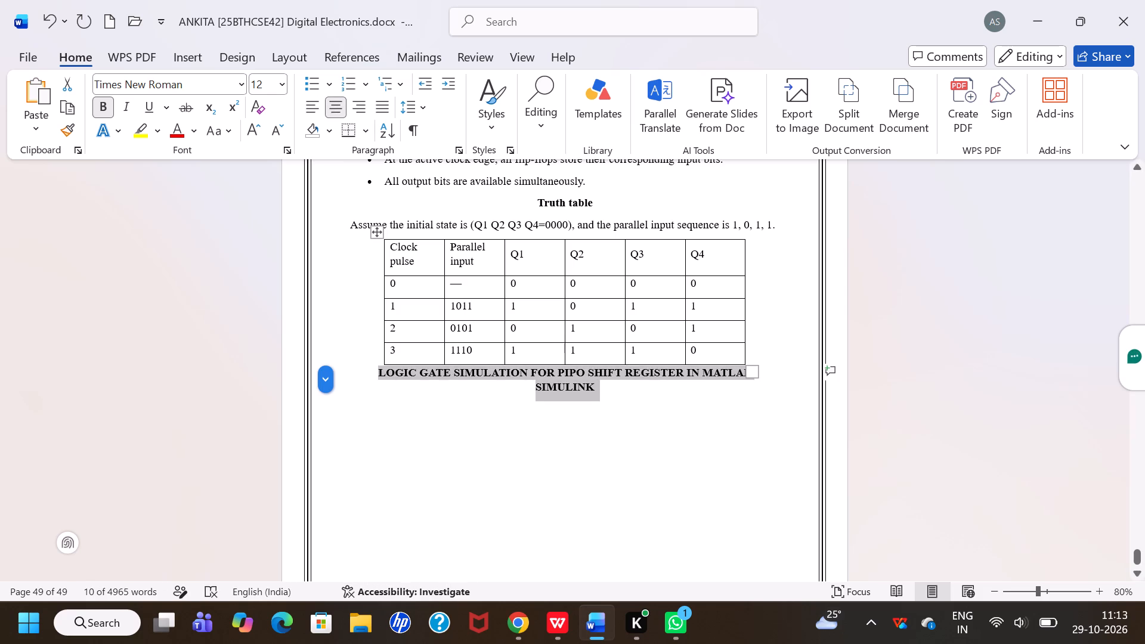
# Copy the PIPO Simulink circuit picture from JK FLIP FLOPS.docx in WPS Office and paste it below the PIPO simulation heading in Word.
pyautogui.click(467, 428)
pyautogui.scroll(-1, 467, 428)
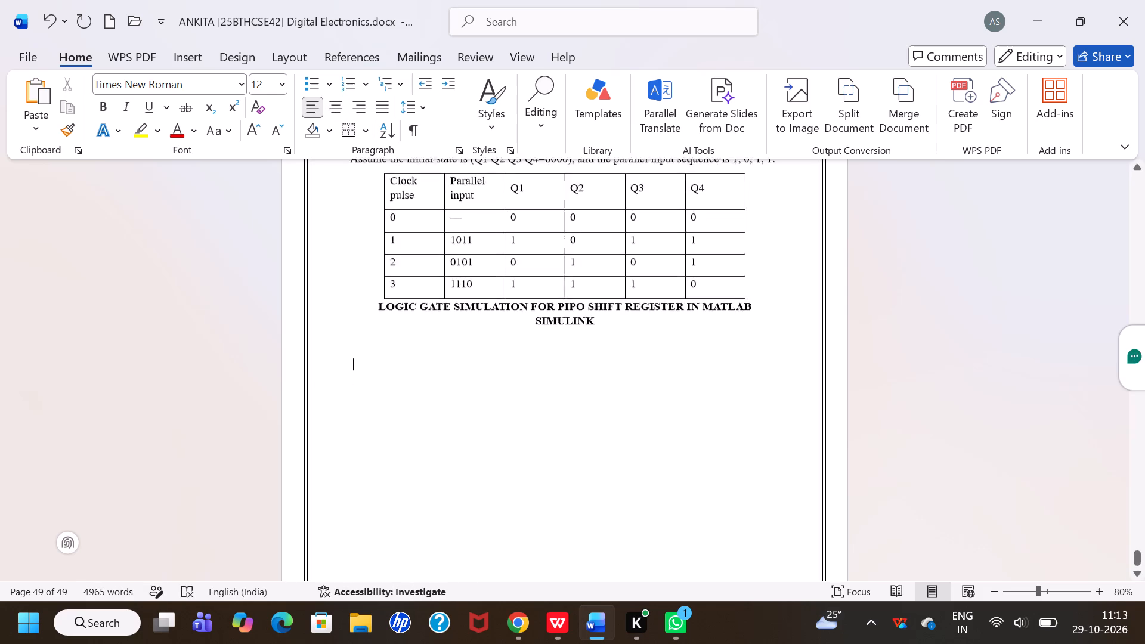
pyautogui.scroll(-1, 467, 428)
pyautogui.click(569, 636)
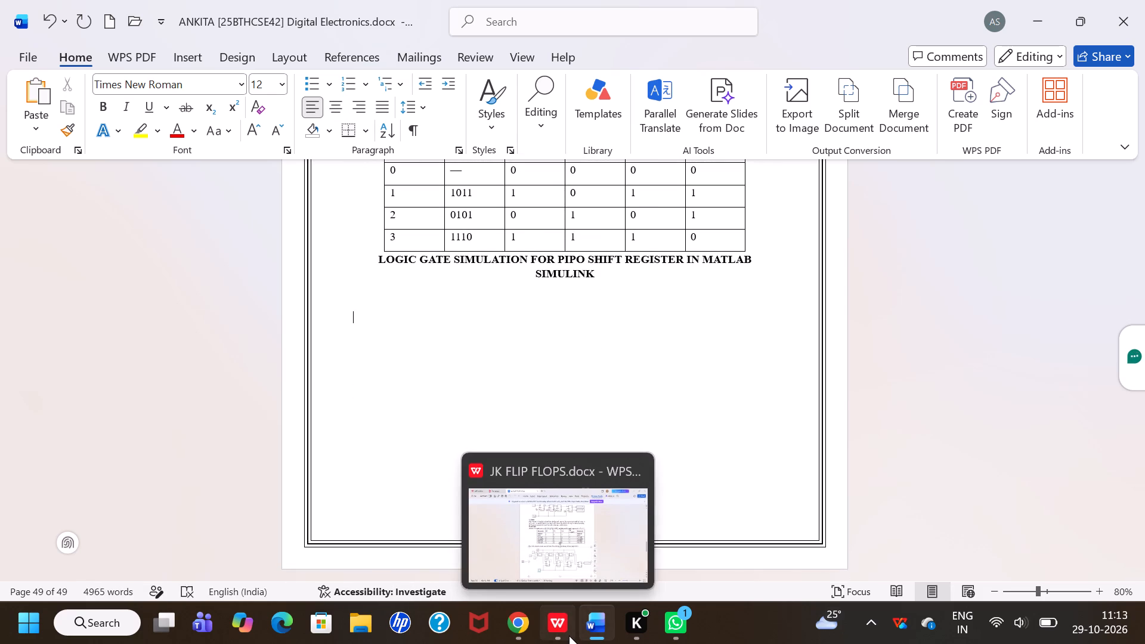
pyautogui.scroll(-5, 550, 527)
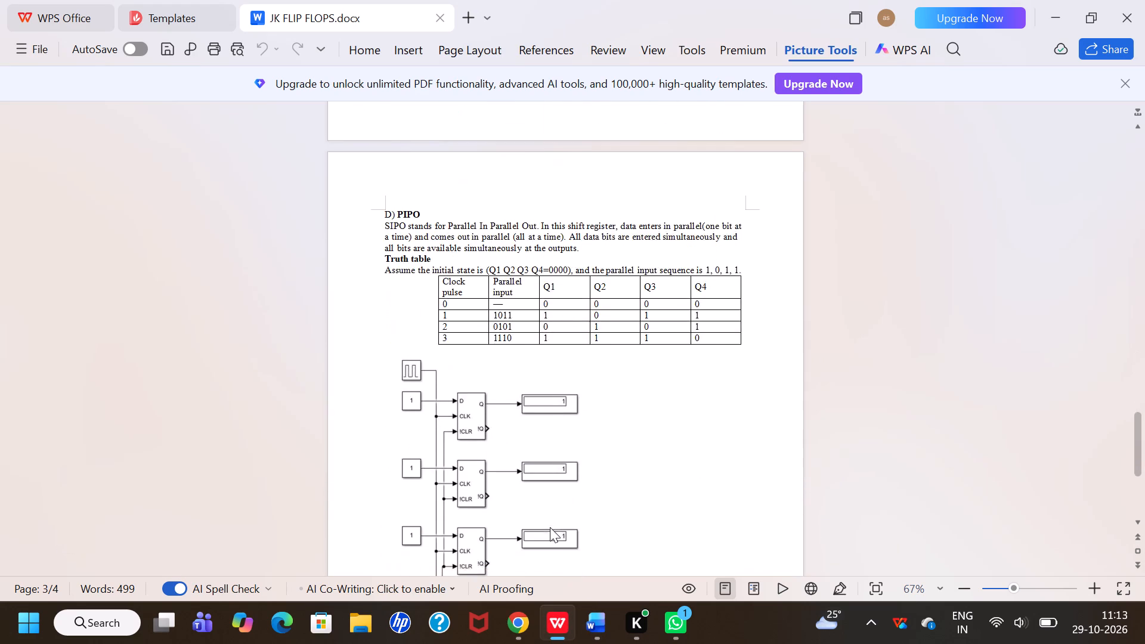
pyautogui.scroll(-1, 550, 527)
pyautogui.click(480, 347)
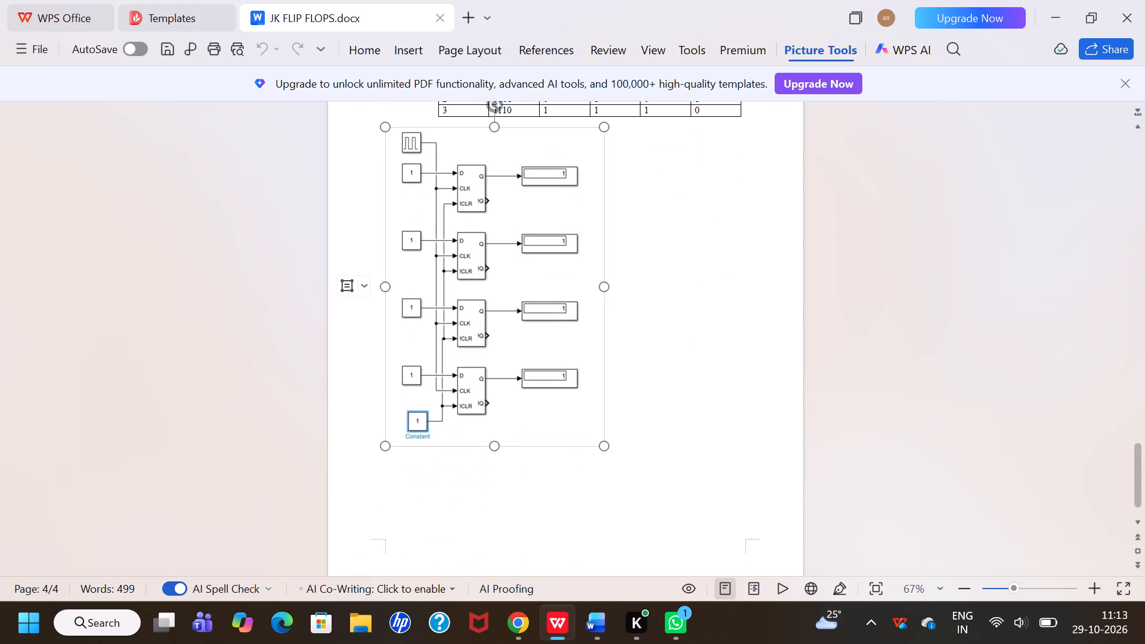
pyautogui.hotkey('ctrl', 'c')
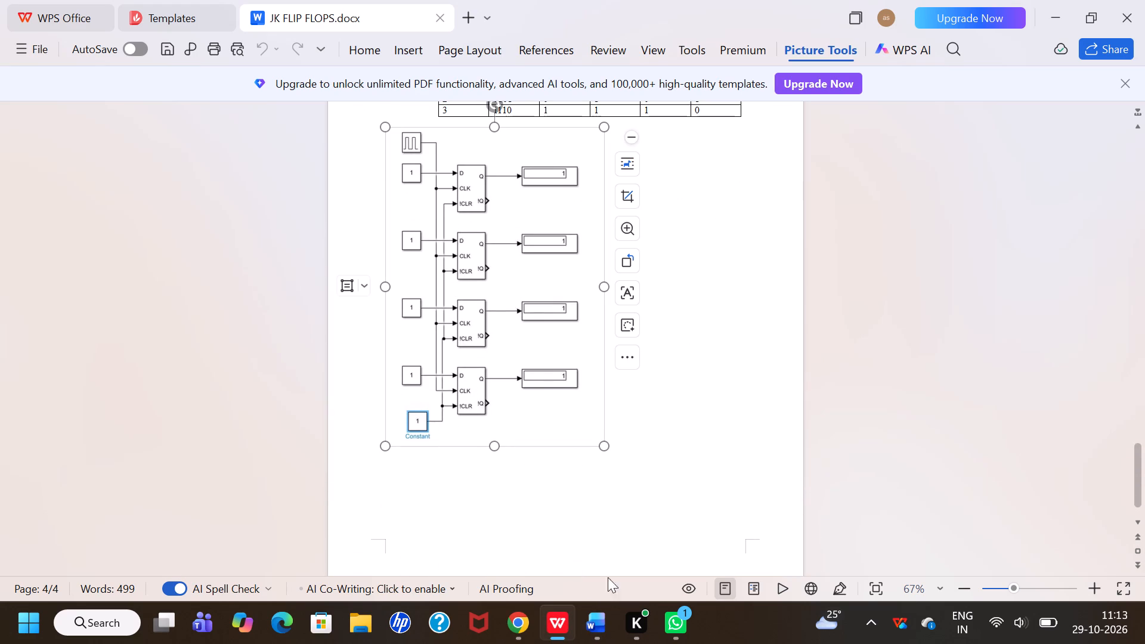
pyautogui.click(598, 616)
pyautogui.hotkey('ctrl', 'v')
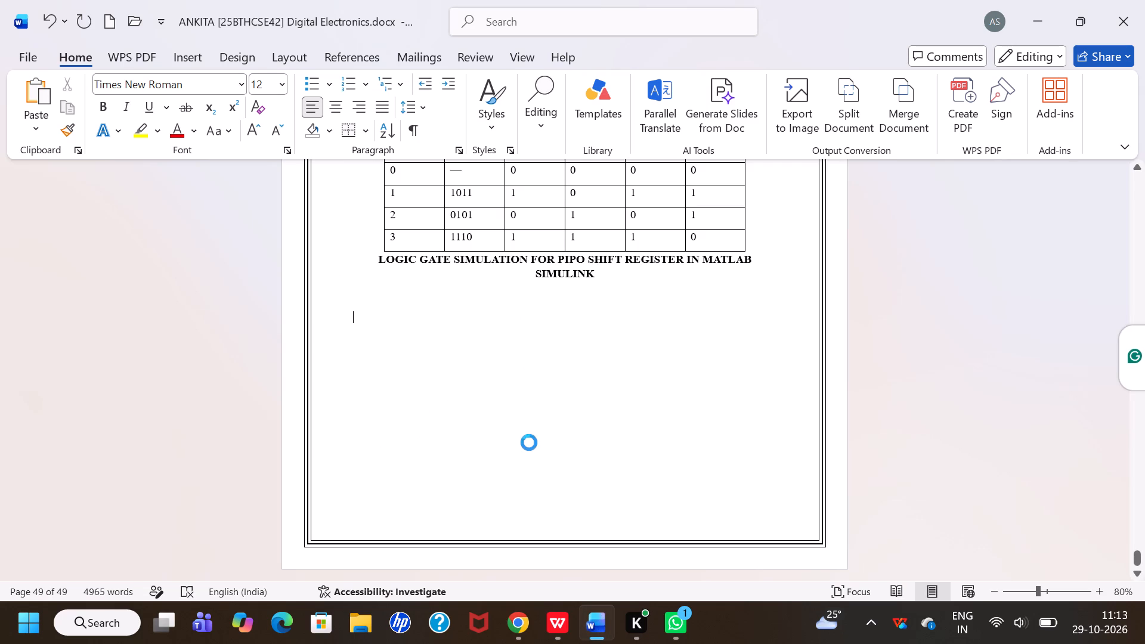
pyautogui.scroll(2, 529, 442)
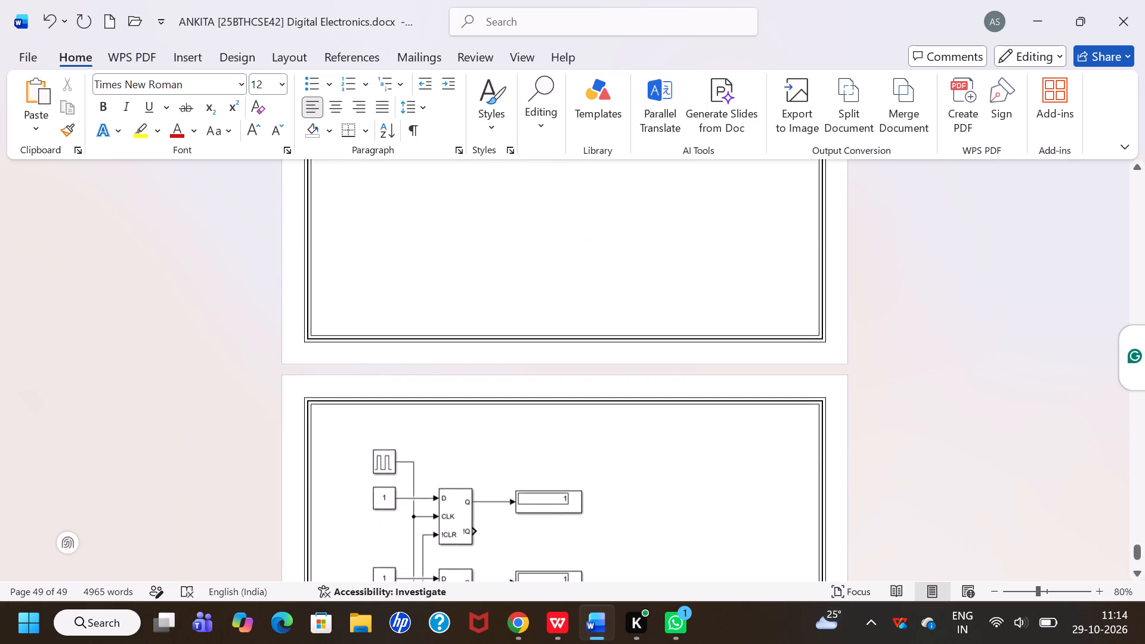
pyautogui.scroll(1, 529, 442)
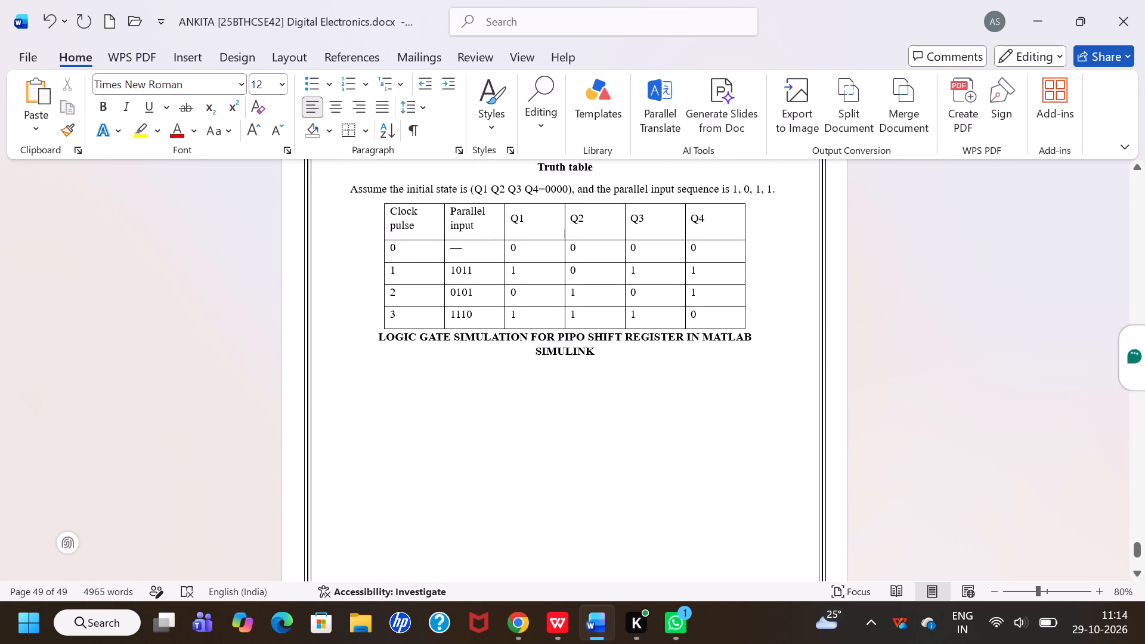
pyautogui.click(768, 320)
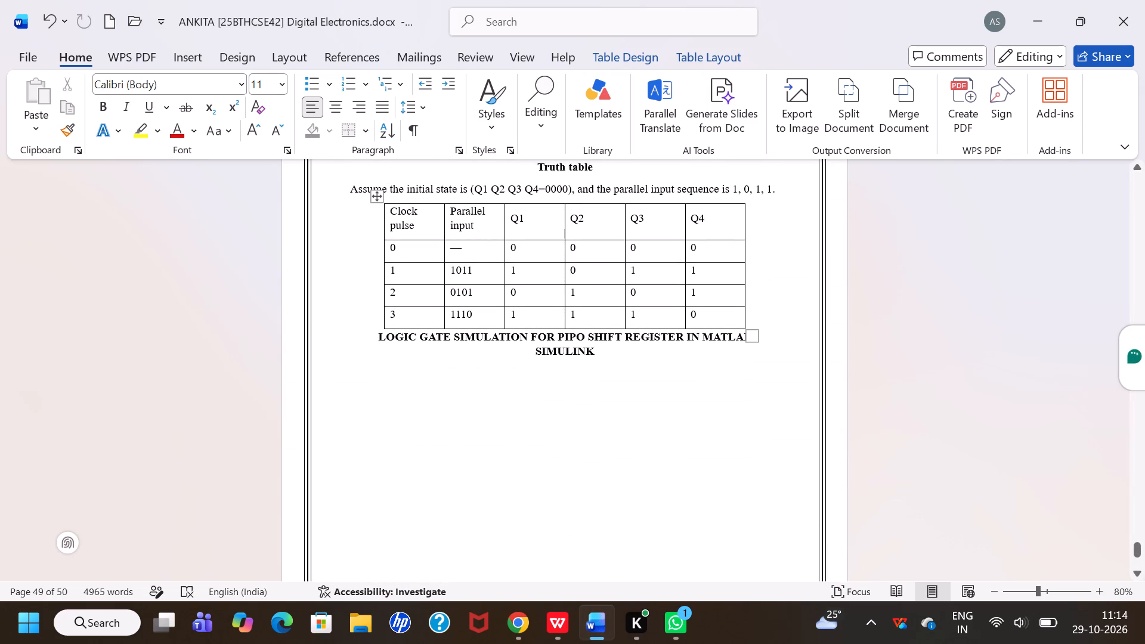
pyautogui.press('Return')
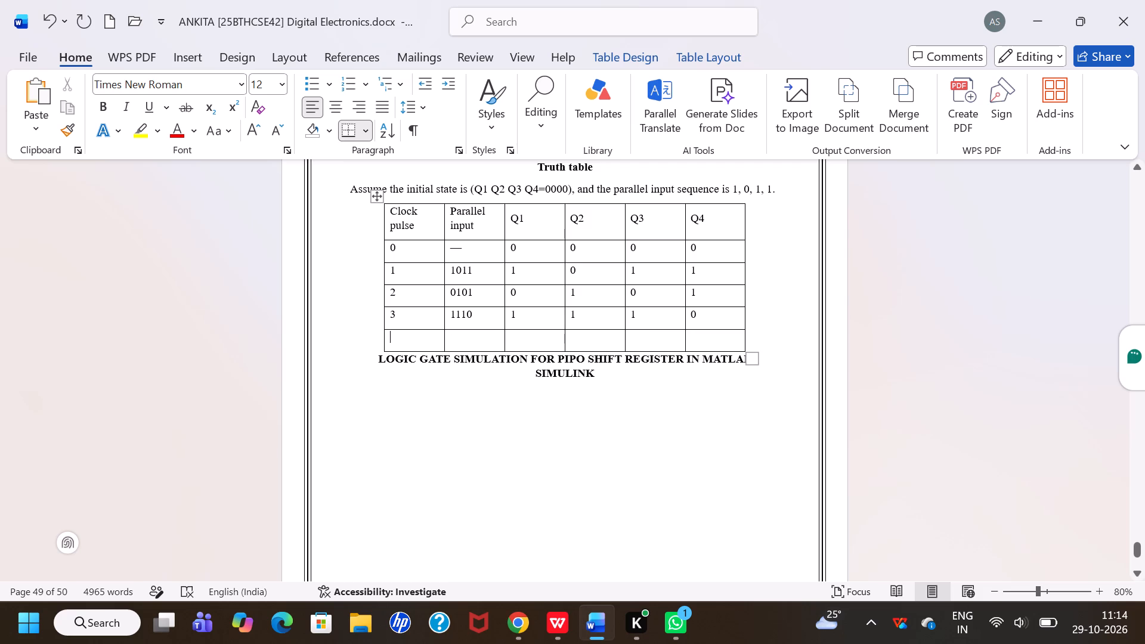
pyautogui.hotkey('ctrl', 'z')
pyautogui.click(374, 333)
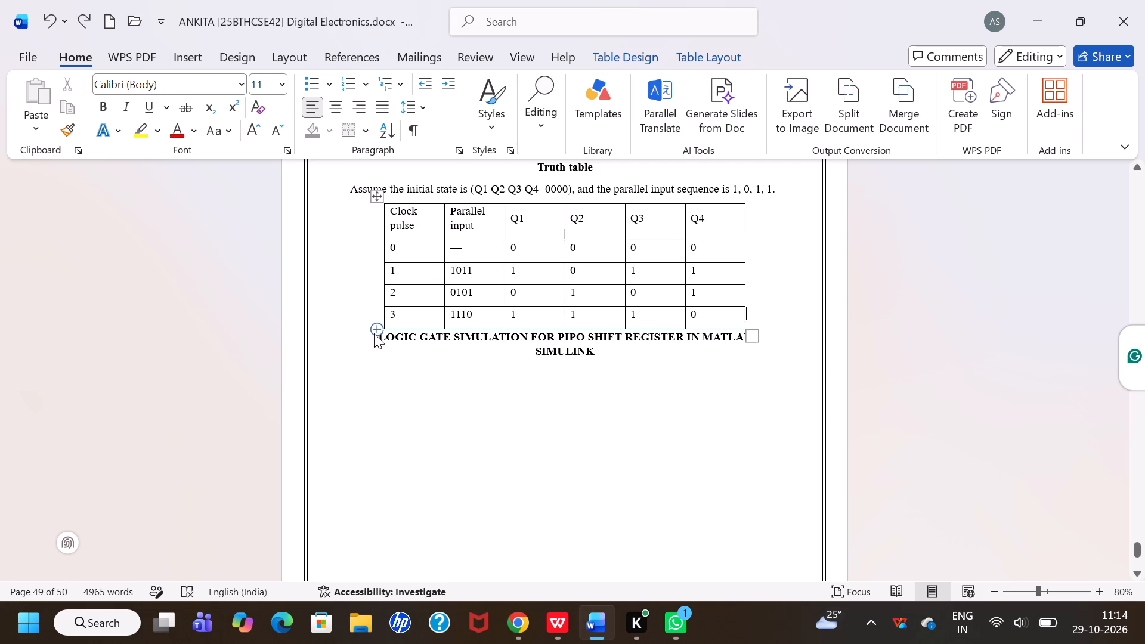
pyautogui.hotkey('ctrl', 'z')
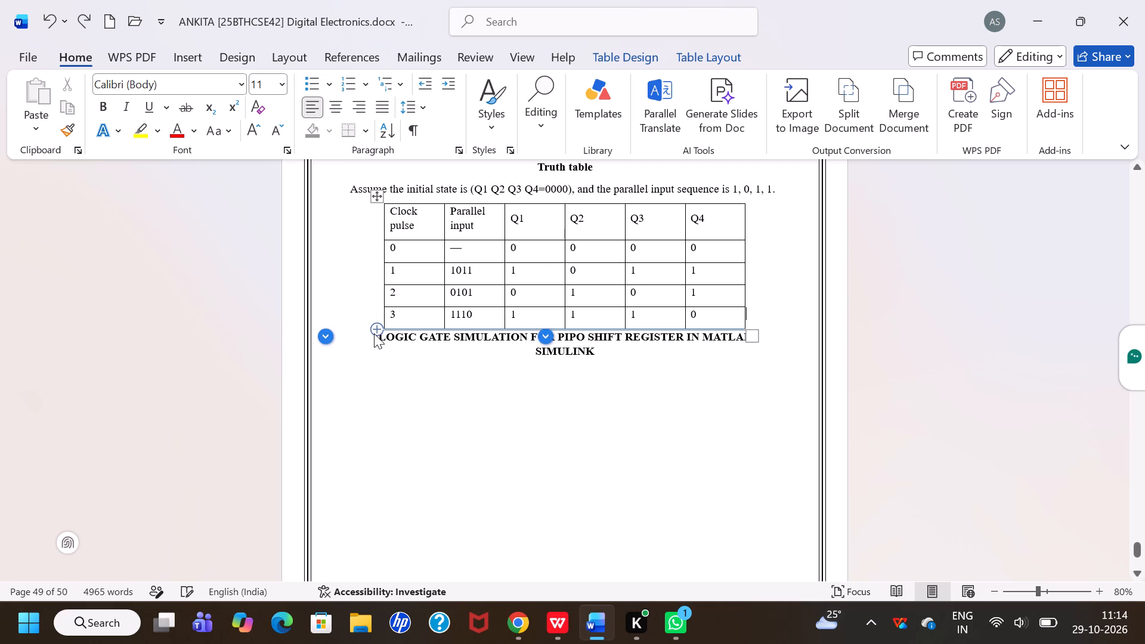
# Insert a blank line between the PIPO truth table and the simulation heading.
pyautogui.click(375, 338)
pyautogui.press('Return')
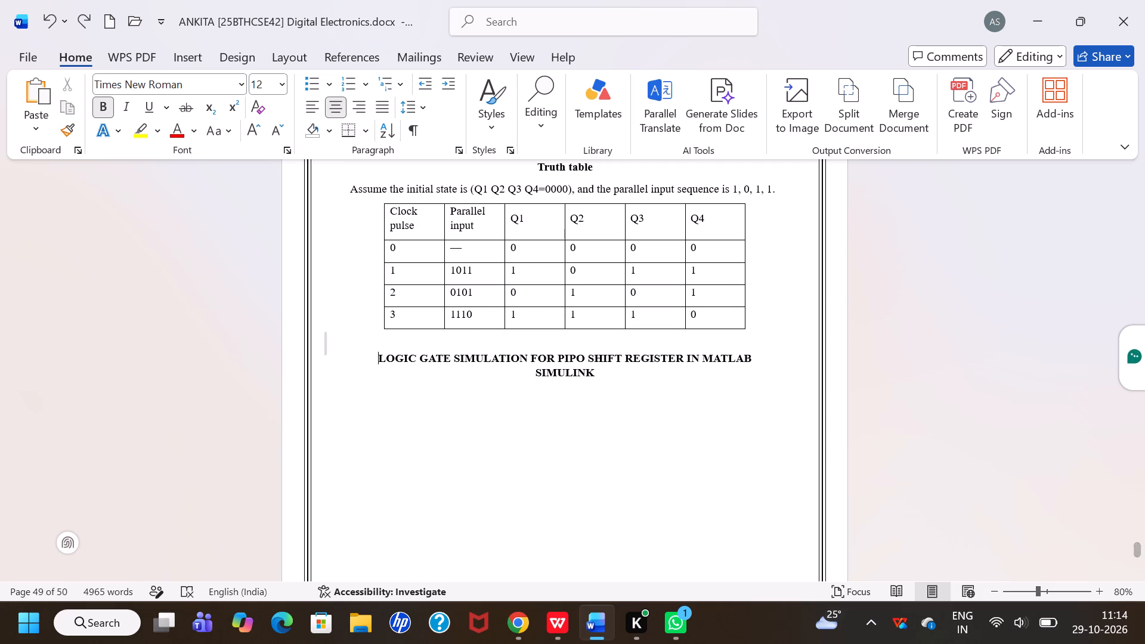
# Make the PIPO shift register diagram slightly taller while keeping its width.
pyautogui.scroll(2, 375, 338)
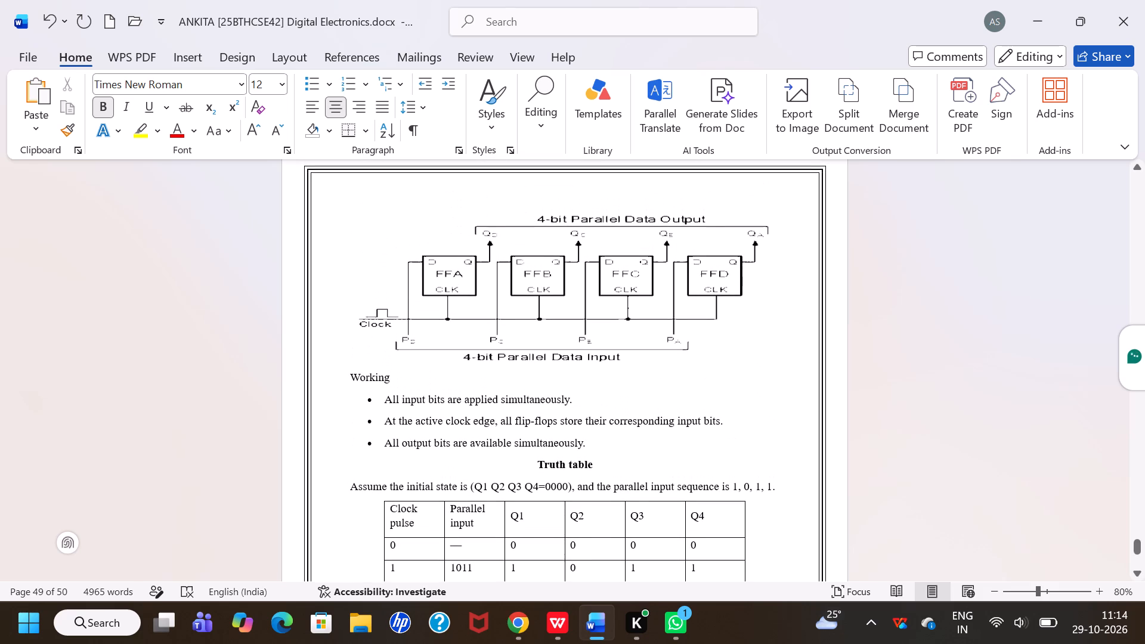
pyautogui.click(549, 259)
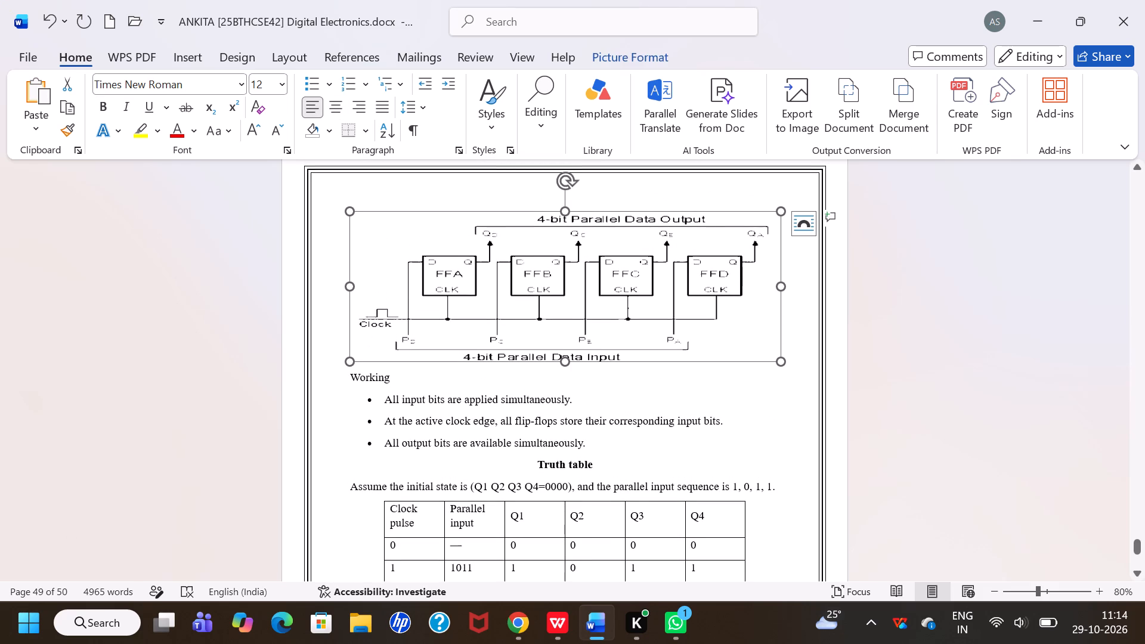
pyautogui.moveTo(564, 362); pyautogui.dragTo(564, 382)
pyautogui.click(683, 431)
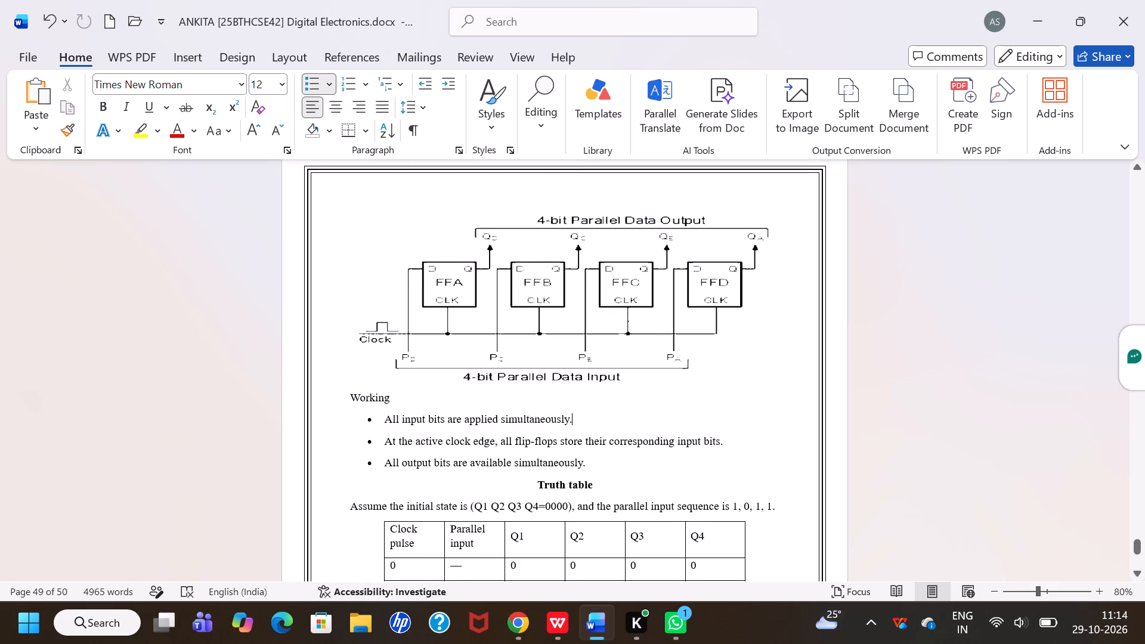
# Insert five blank lines above the "4) PIPO [Parallel In Parallel Out] SHIFT REGISTER" heading to push the section toward the next page.
pyautogui.scroll(-2, 683, 431)
pyautogui.scroll(1, 683, 431)
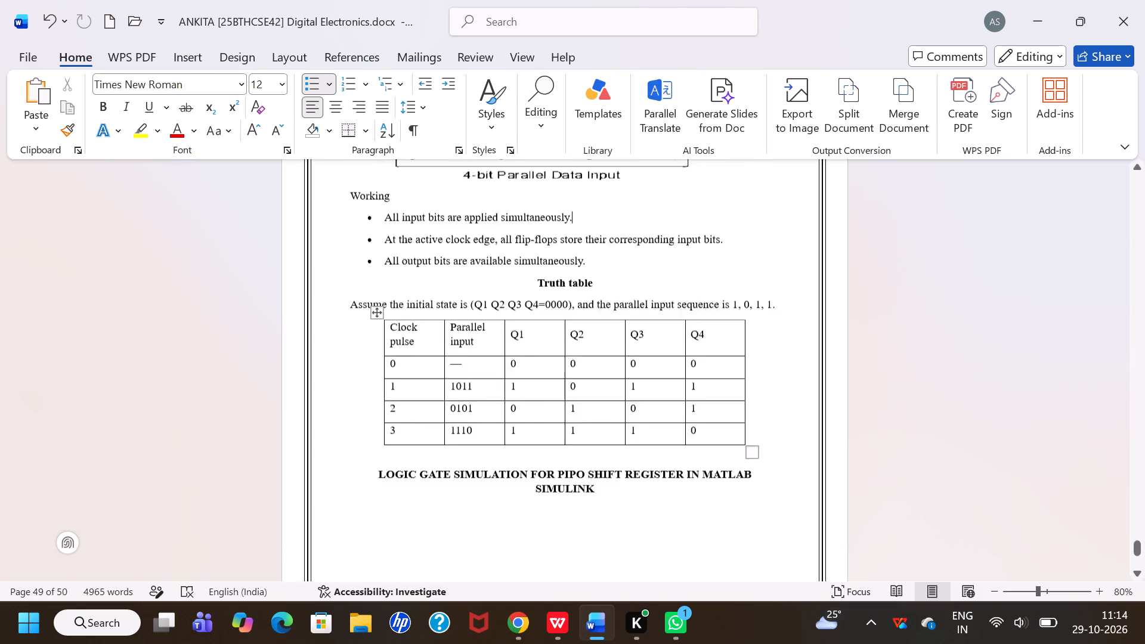
pyautogui.scroll(1, 683, 431)
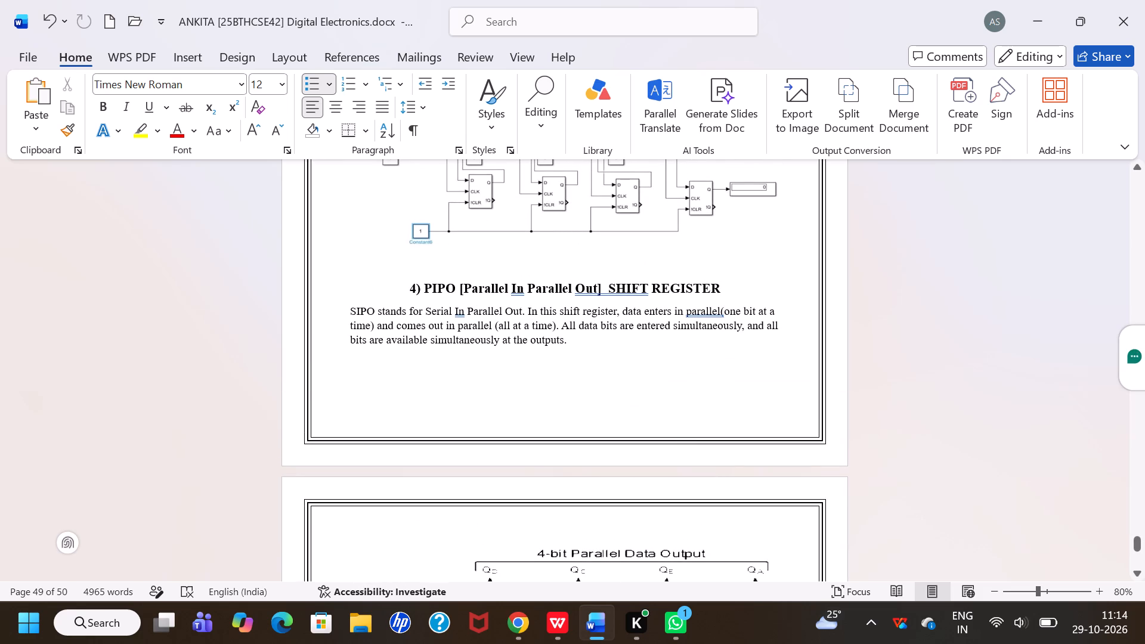
pyautogui.click(402, 283)
pyautogui.press('Return')
pyautogui.press('Return')
pyautogui.press('Return')
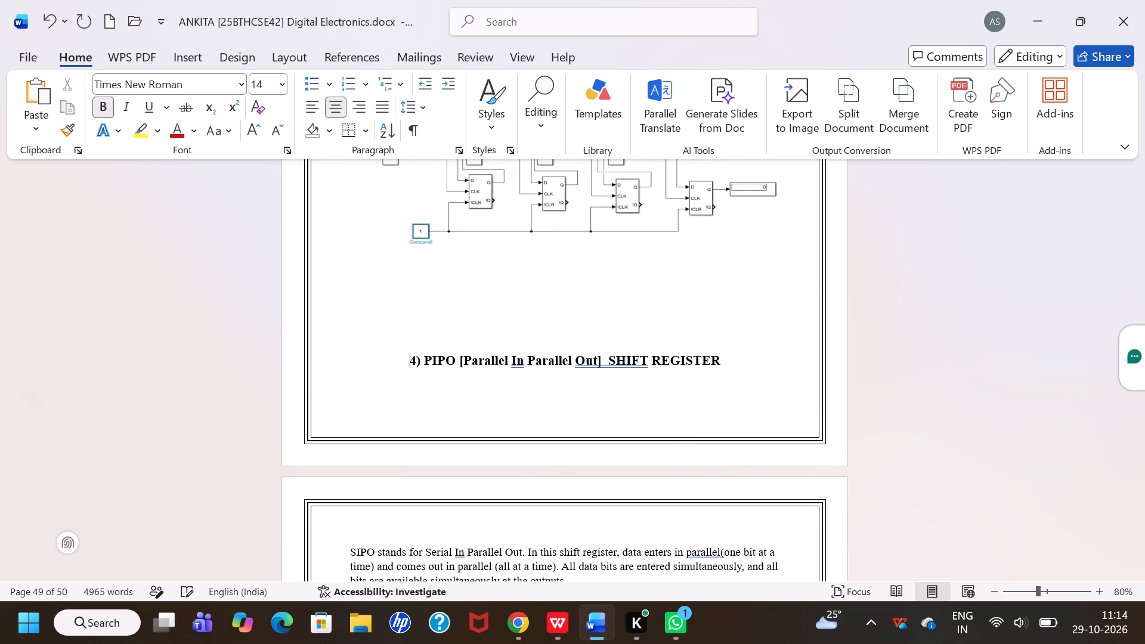
pyautogui.press('Return')
pyautogui.press('Return')
pyautogui.scroll(-2, 402, 283)
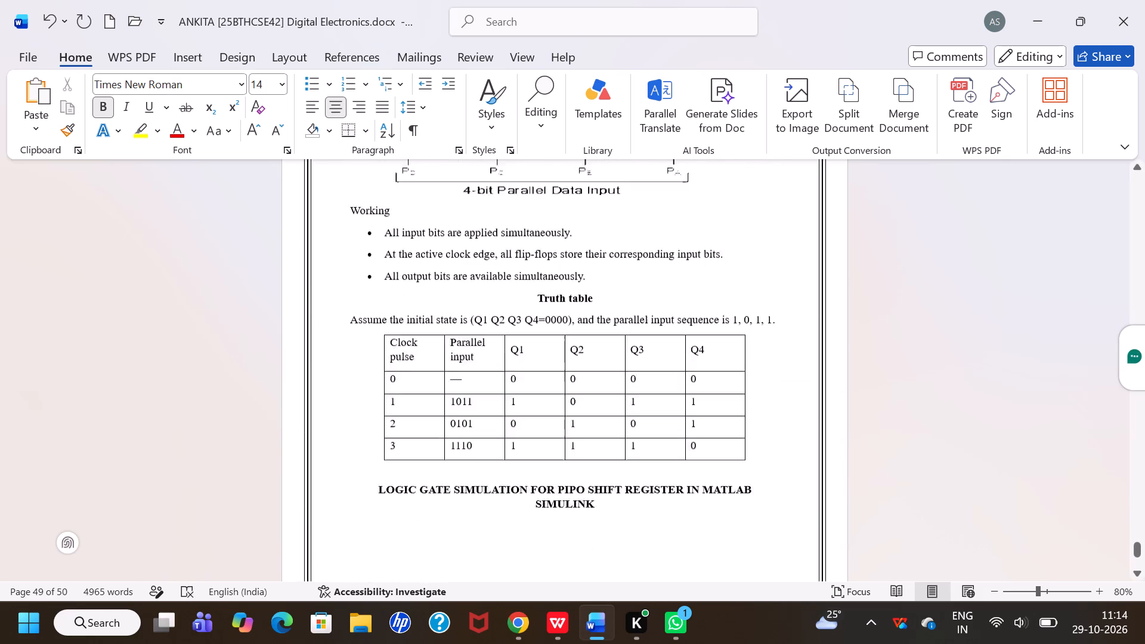
pyautogui.scroll(-3, 402, 283)
pyautogui.scroll(2, 402, 283)
pyautogui.scroll(-3, 402, 283)
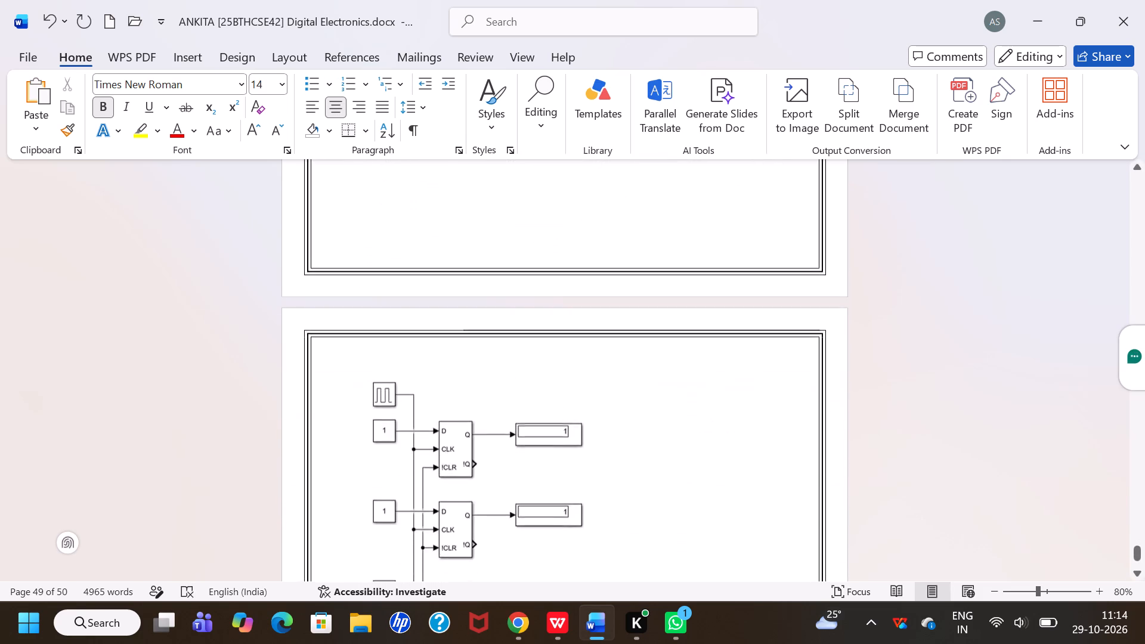
# Insert a blank line between the PIPO shift register diagram and the "Working" label below it.
pyautogui.scroll(2, 402, 283)
pyautogui.scroll(-1, 402, 283)
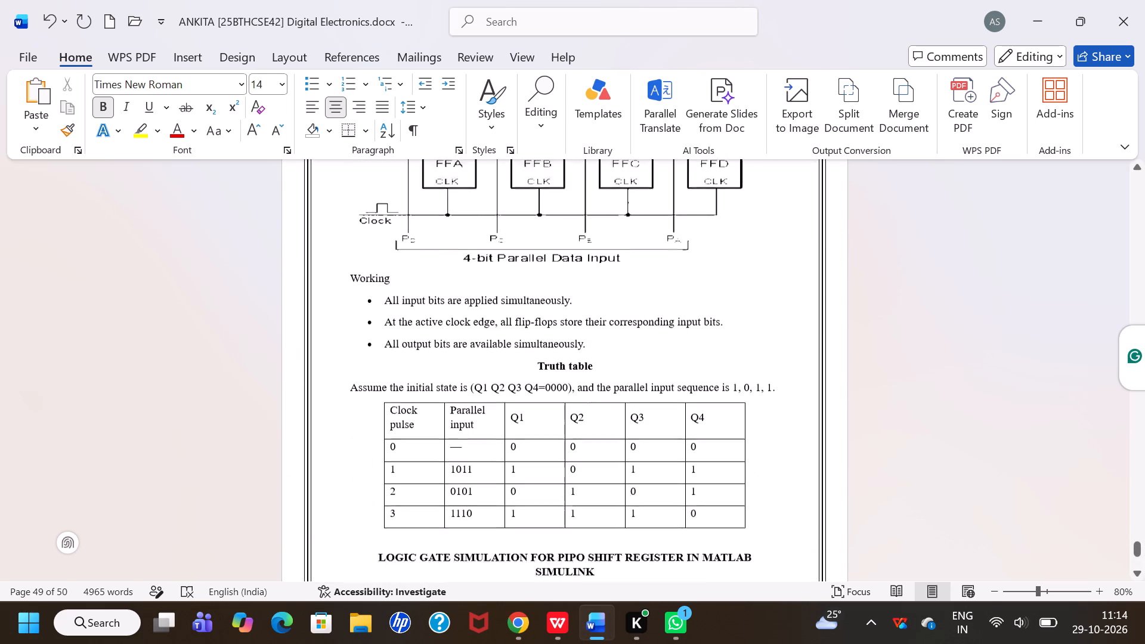
pyautogui.scroll(-1, 402, 283)
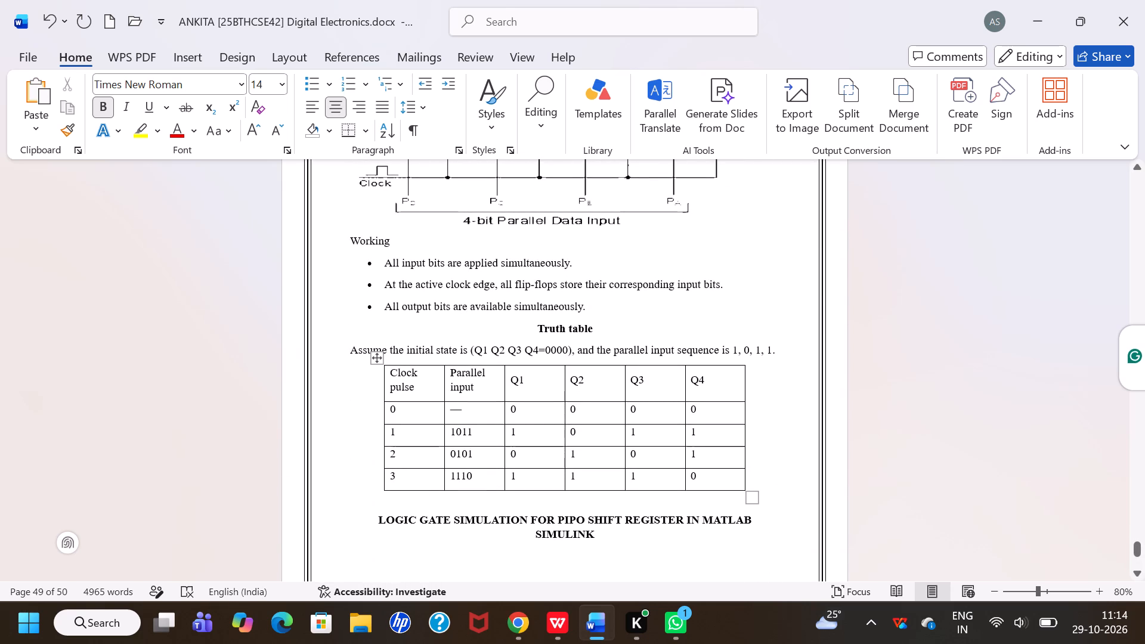
pyautogui.scroll(2, 560, 365)
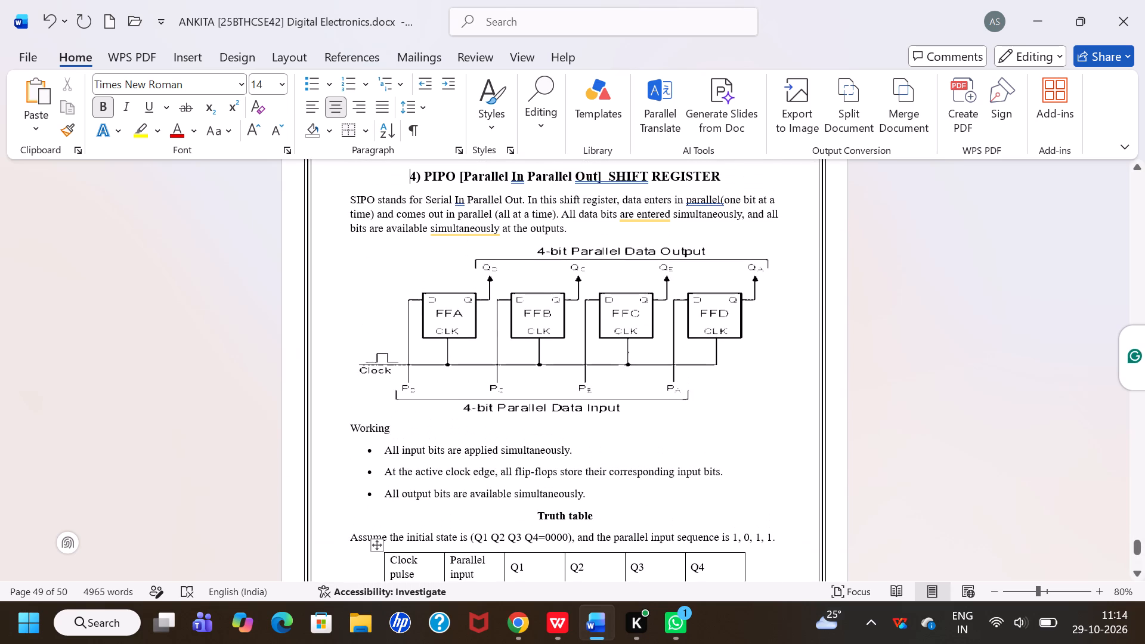
pyautogui.click(348, 423)
pyautogui.press('Return')
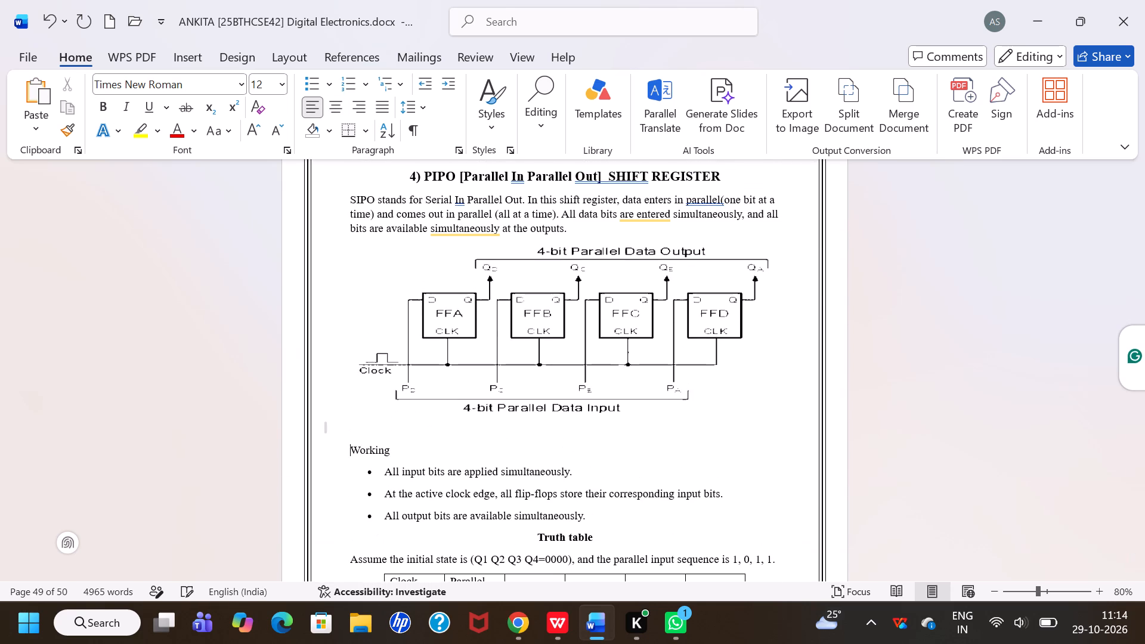
# Insert a blank line between the PIPO description paragraph and the shift register diagram.
pyautogui.scroll(-2, 348, 423)
pyautogui.scroll(2, 348, 423)
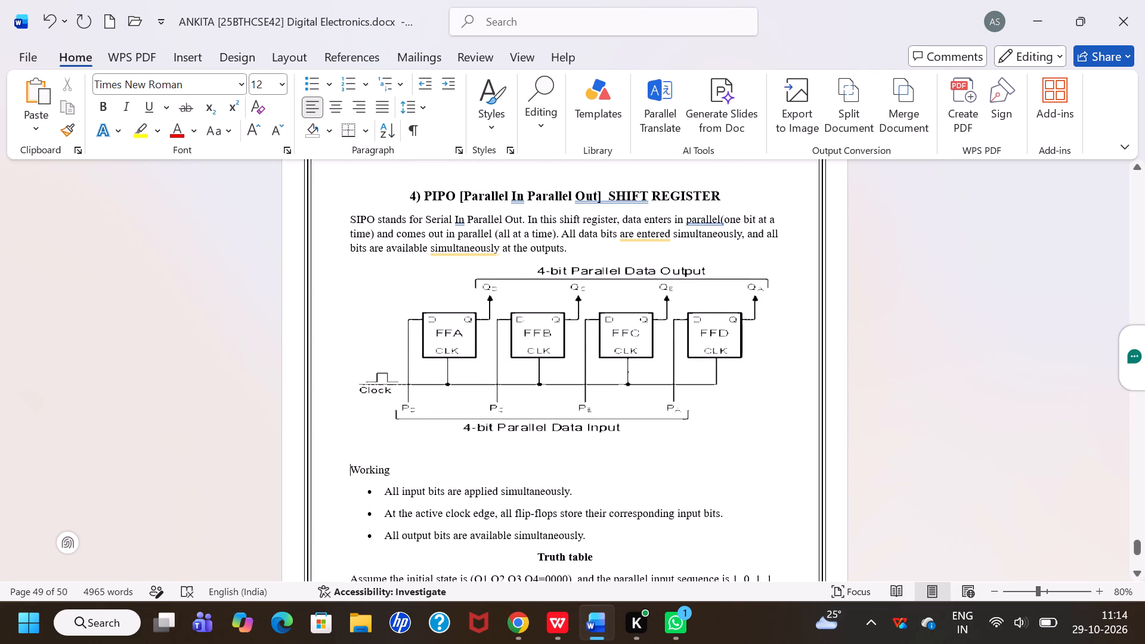
pyautogui.click(567, 252)
pyautogui.press('Return')
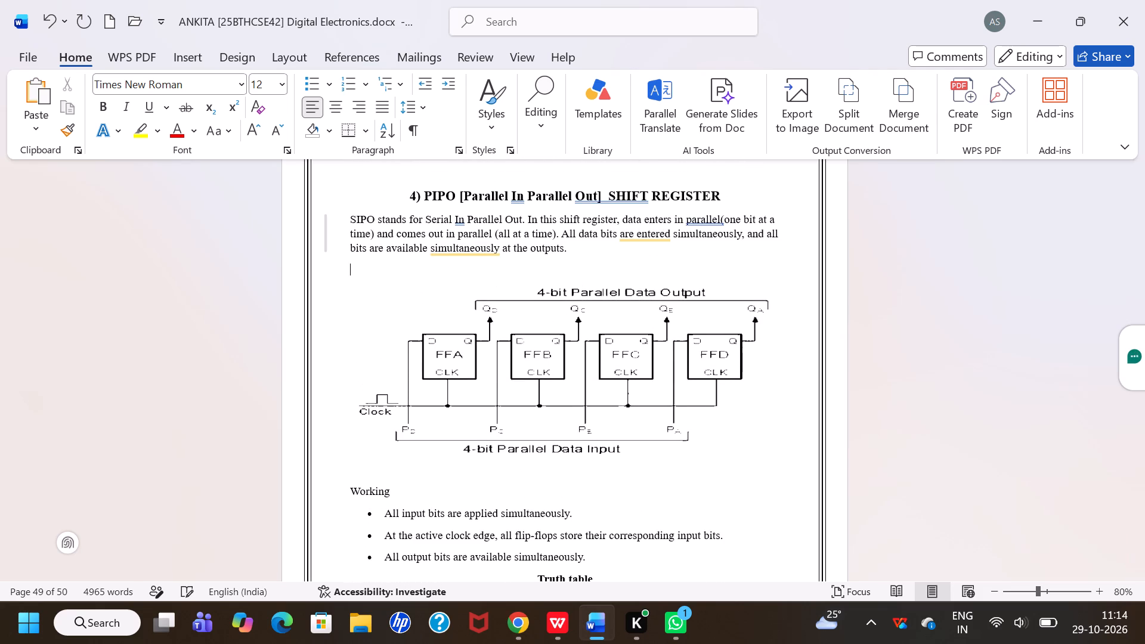
# Insert two blank lines above the "3) PISO [ Parallel In Serial Out] SHIFT REGISTER" heading.
pyautogui.scroll(-2, 567, 252)
pyautogui.scroll(3, 567, 252)
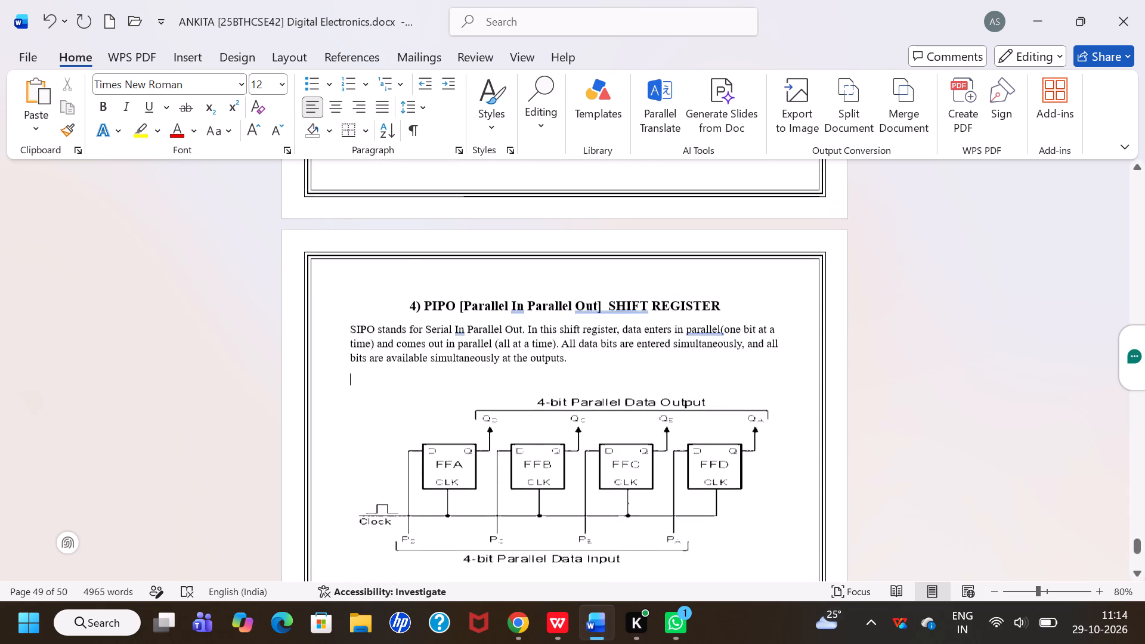
pyautogui.scroll(4, 567, 252)
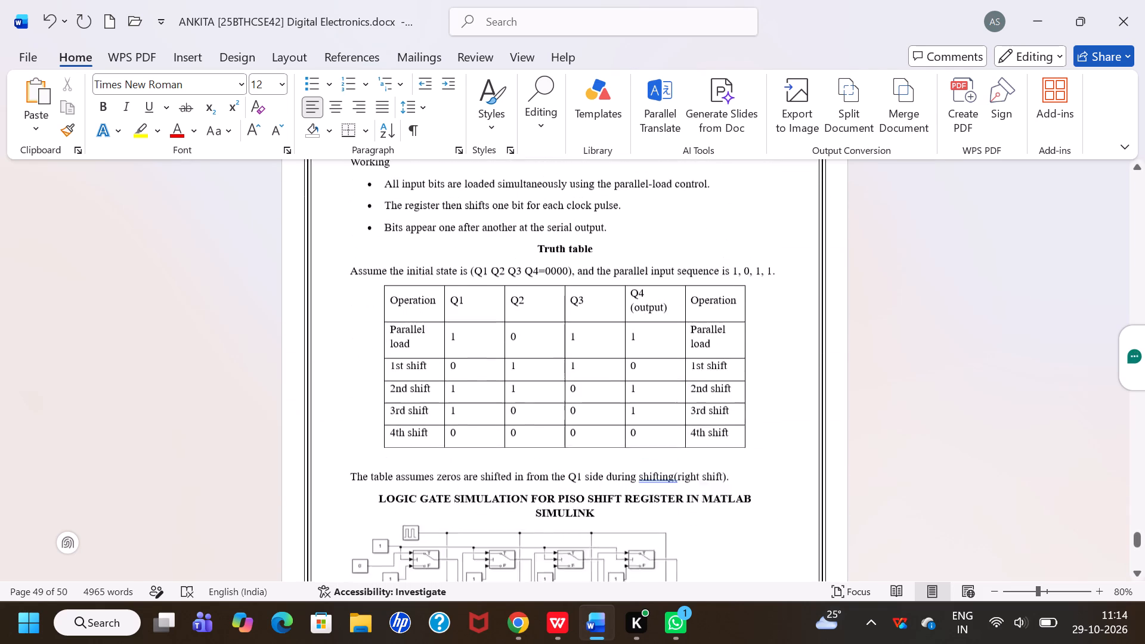
pyautogui.scroll(3, 567, 252)
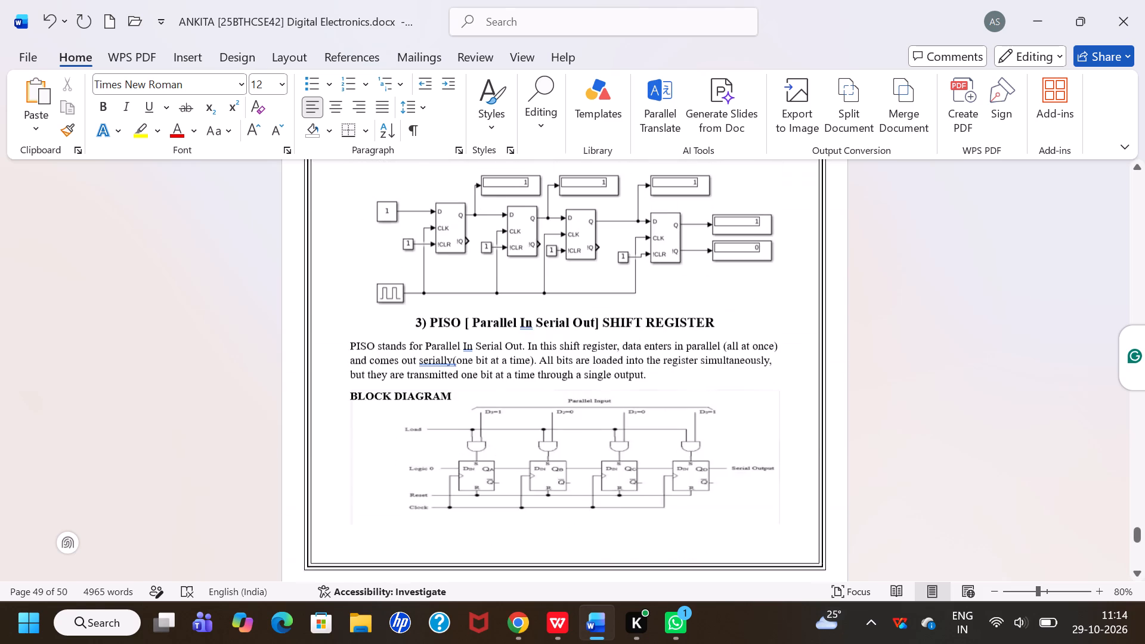
pyautogui.click(411, 346)
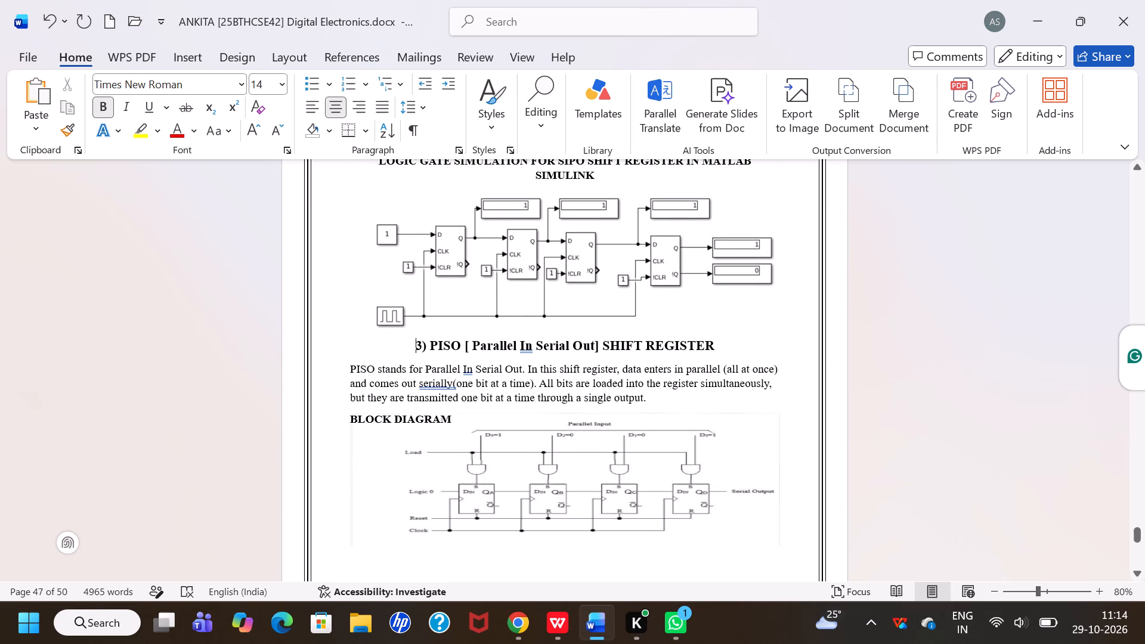
pyautogui.press('Return')
pyautogui.press('Return')
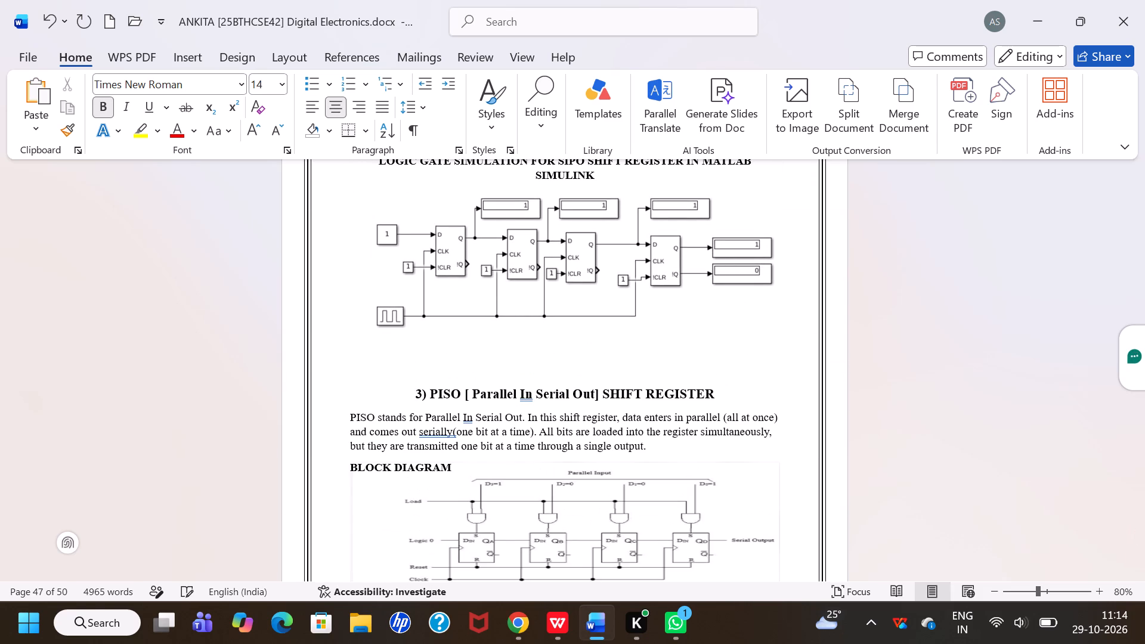
# Add four more blank lines above the PISO shift register heading to push its section toward the next page.
pyautogui.scroll(-3, 411, 346)
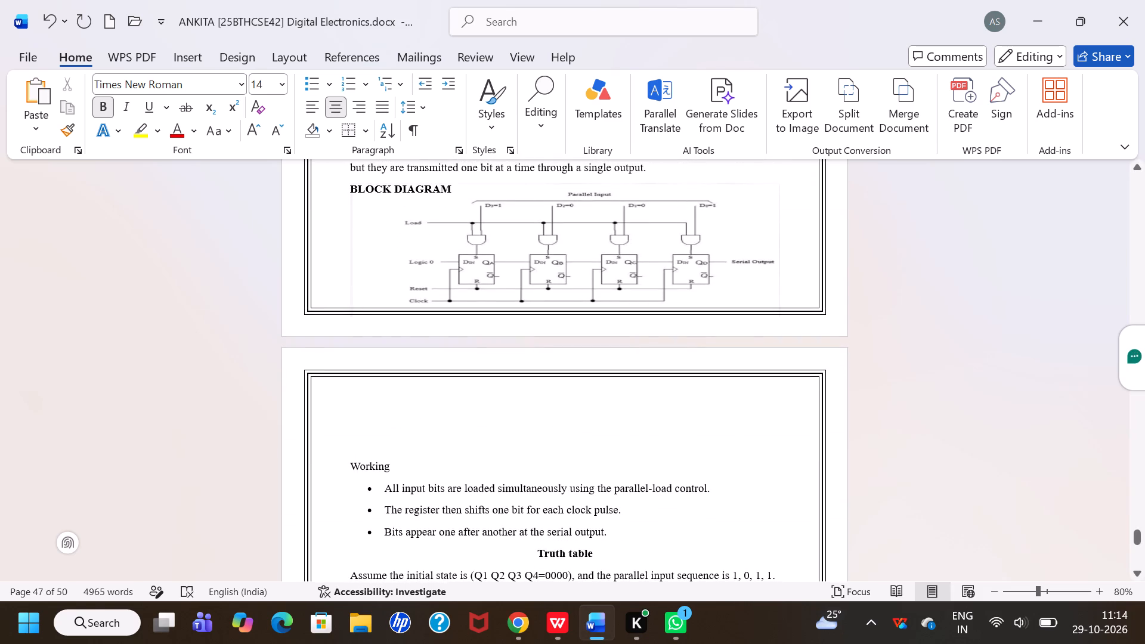
pyautogui.scroll(-2, 411, 346)
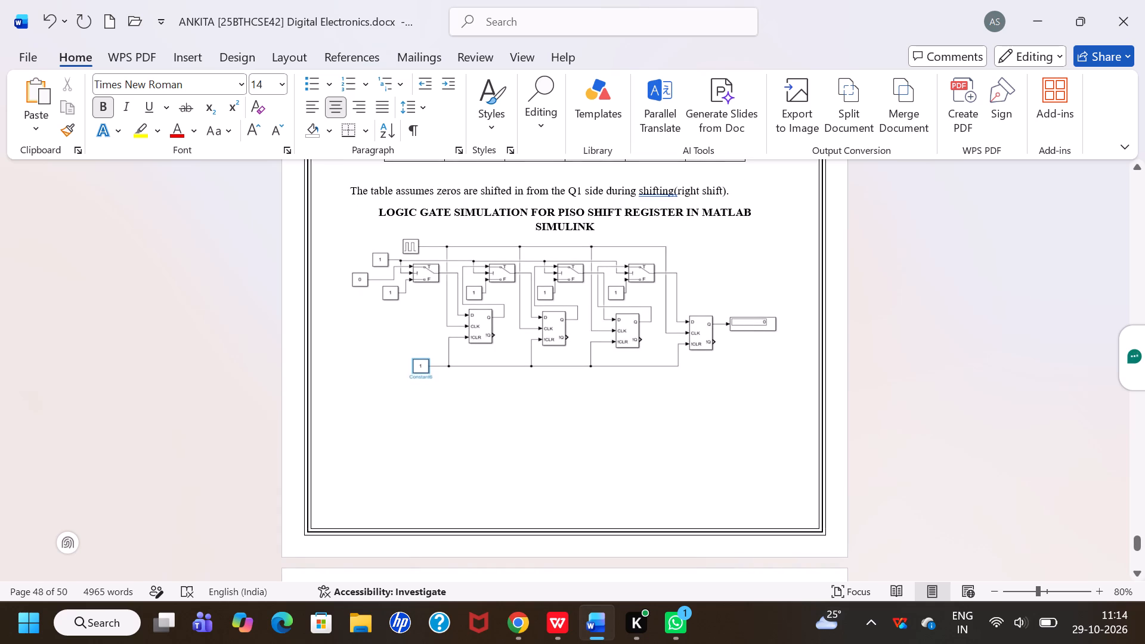
pyautogui.press('Return')
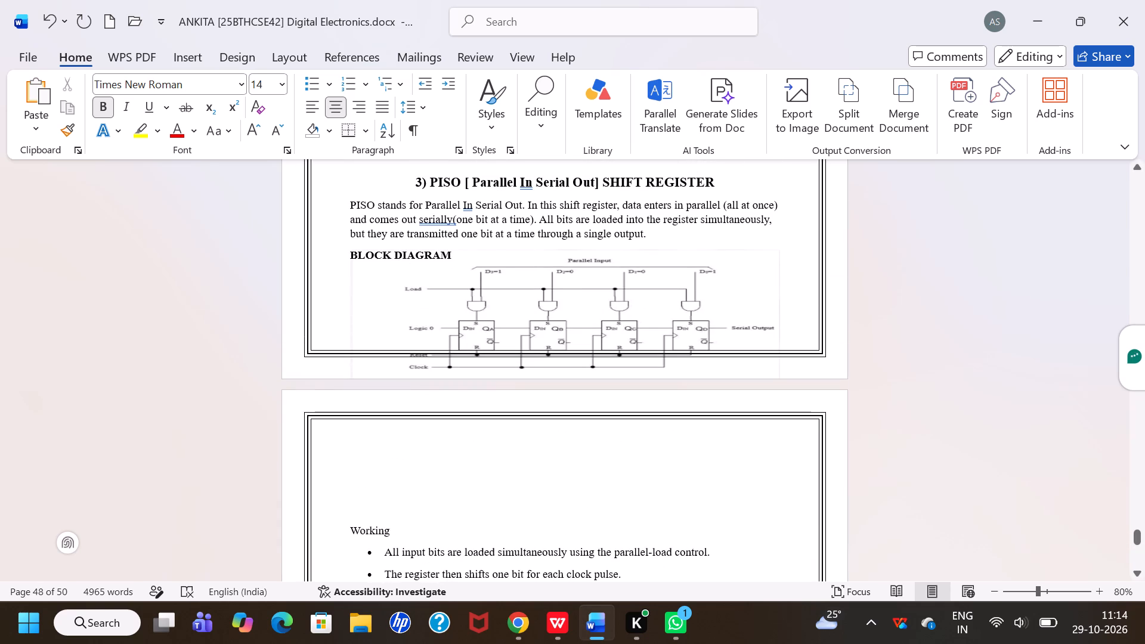
pyautogui.press('Return')
pyautogui.press('Return')
pyautogui.press('Return')
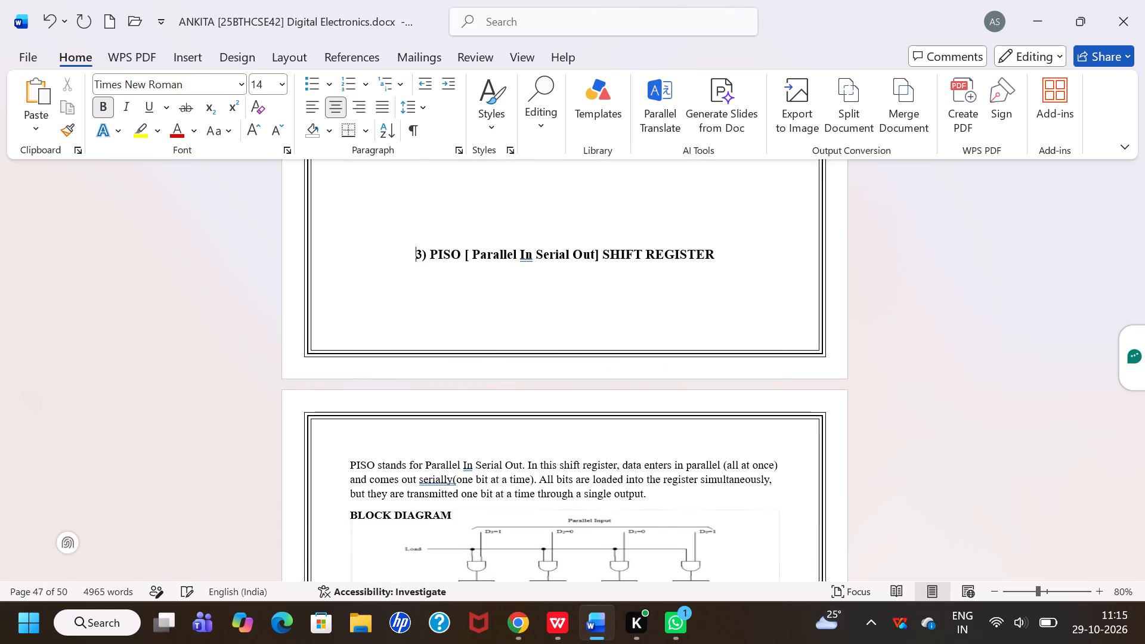
# Check the page layout of the following PISO and PIPO sections and remove one blank line above the PISO heading.
pyautogui.scroll(-4, 411, 346)
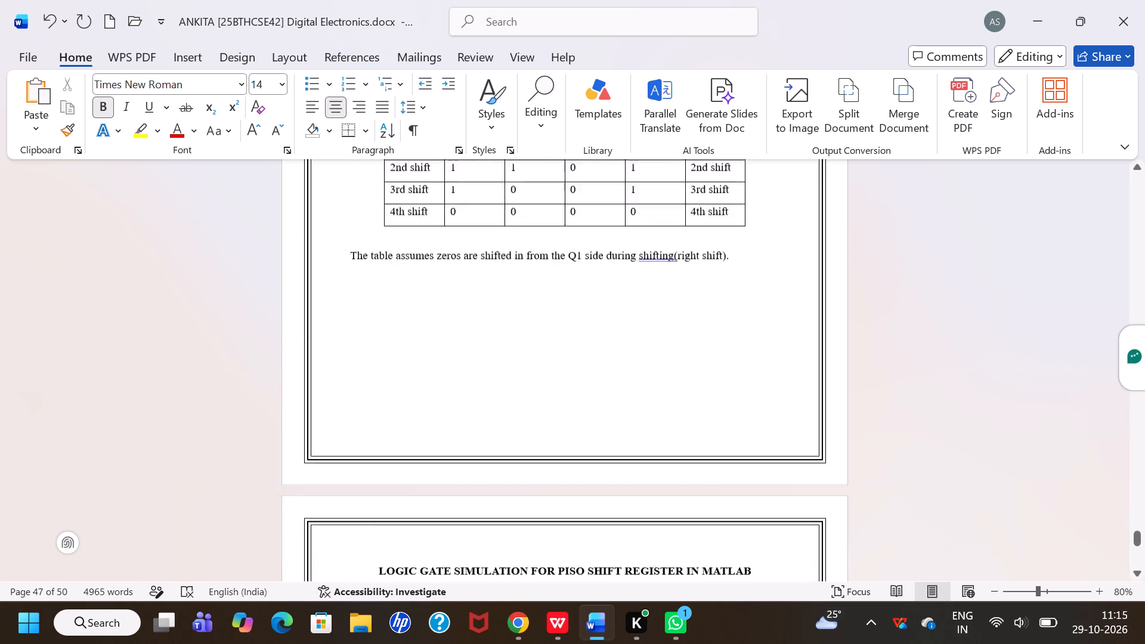
pyautogui.scroll(-4, 411, 346)
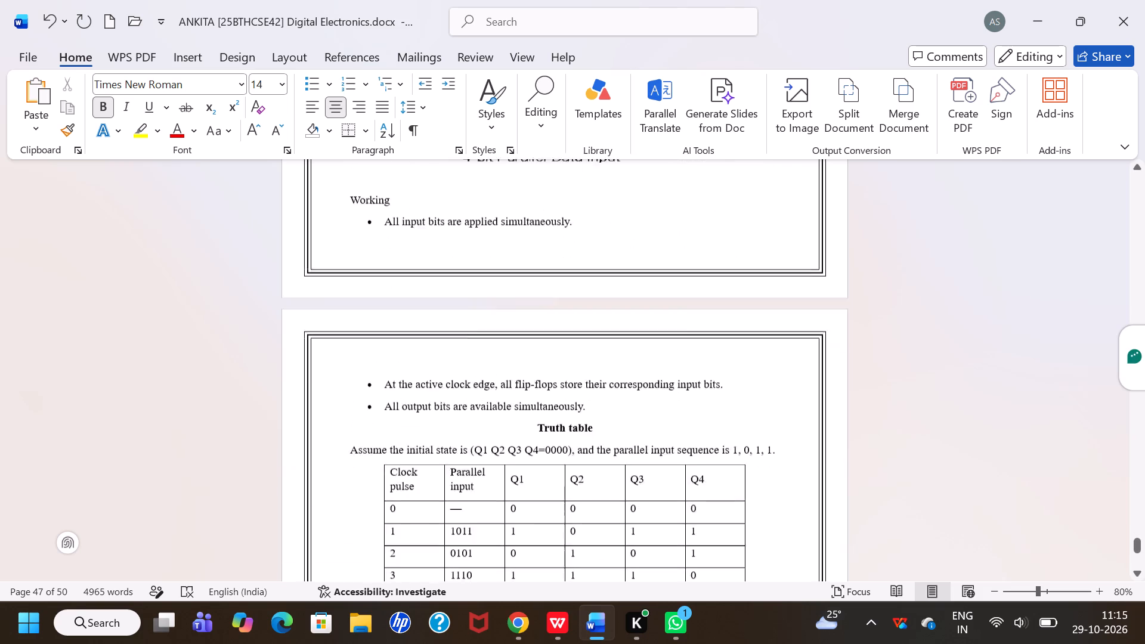
pyautogui.scroll(-4, 411, 346)
pyautogui.scroll(3, 411, 346)
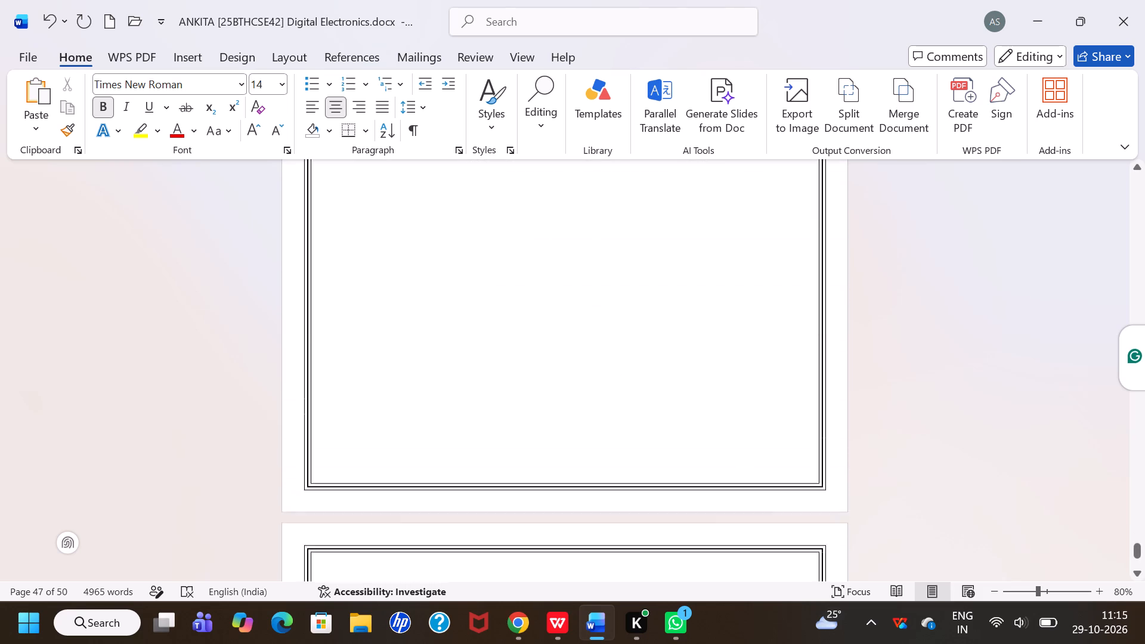
pyautogui.scroll(6, 411, 346)
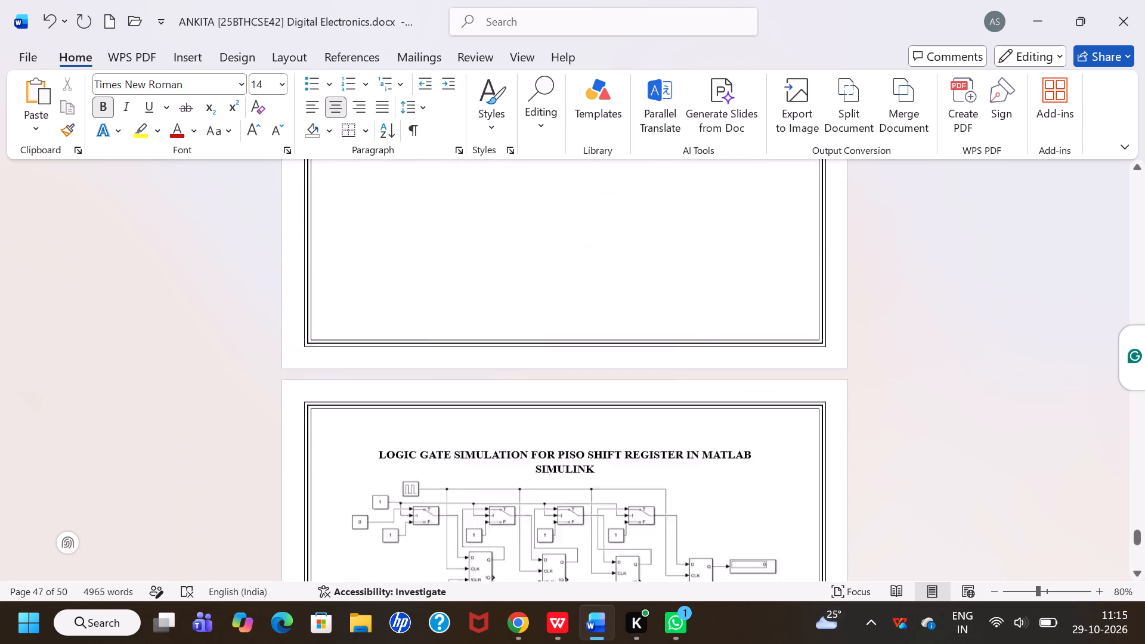
pyautogui.scroll(3, 411, 346)
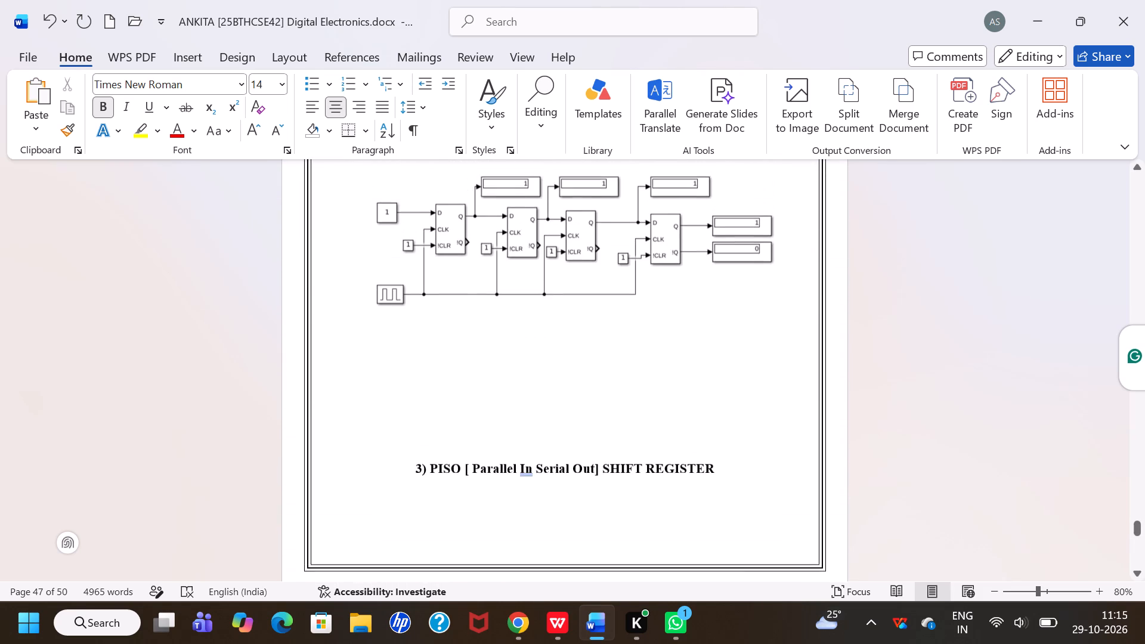
pyautogui.scroll(1, 411, 346)
pyautogui.press('BackSpace')
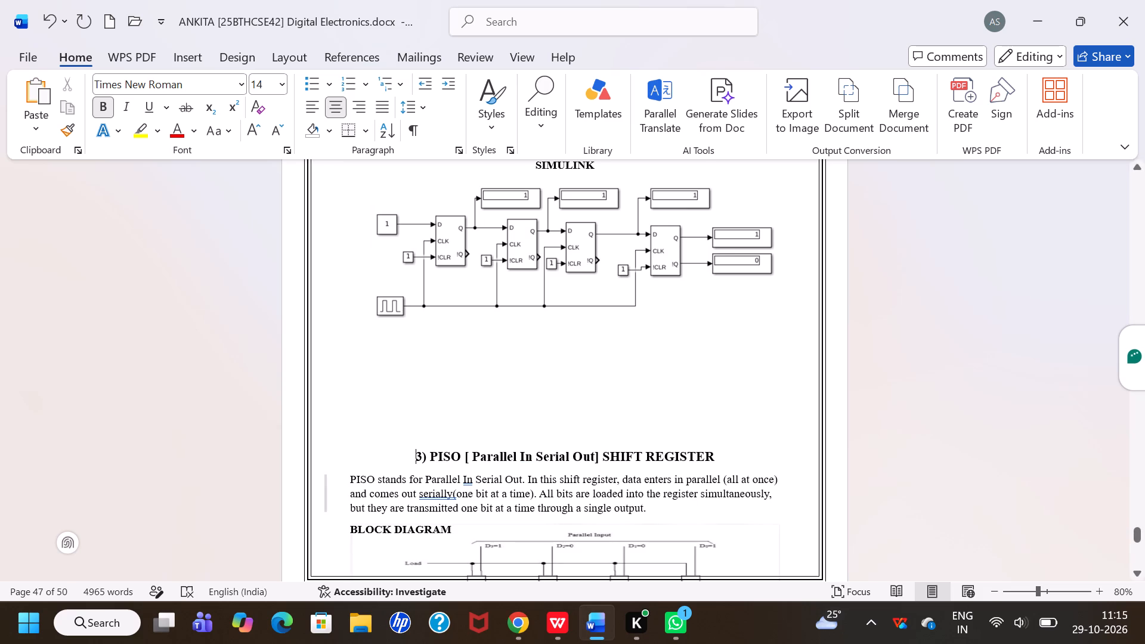
# Insert a blank line above the PISO "BLOCK DIAGRAM" label to move it with its diagram onto the next page.
pyautogui.click(348, 530)
pyautogui.press('Return')
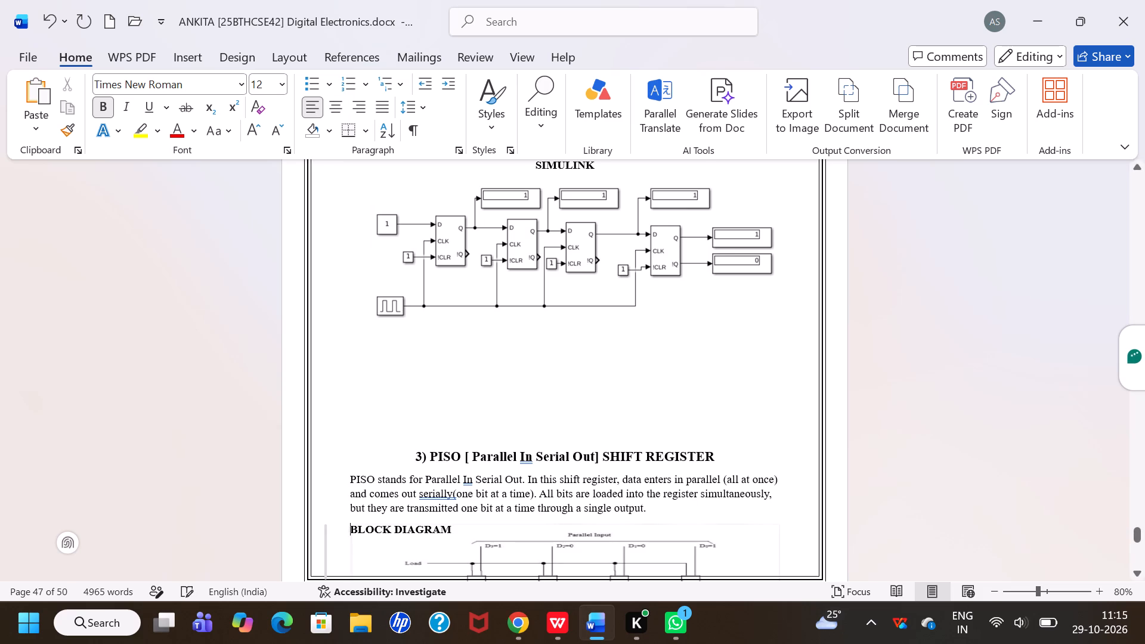
# Make the PISO block diagram picture slightly taller while keeping its width.
pyautogui.scroll(-2, 348, 530)
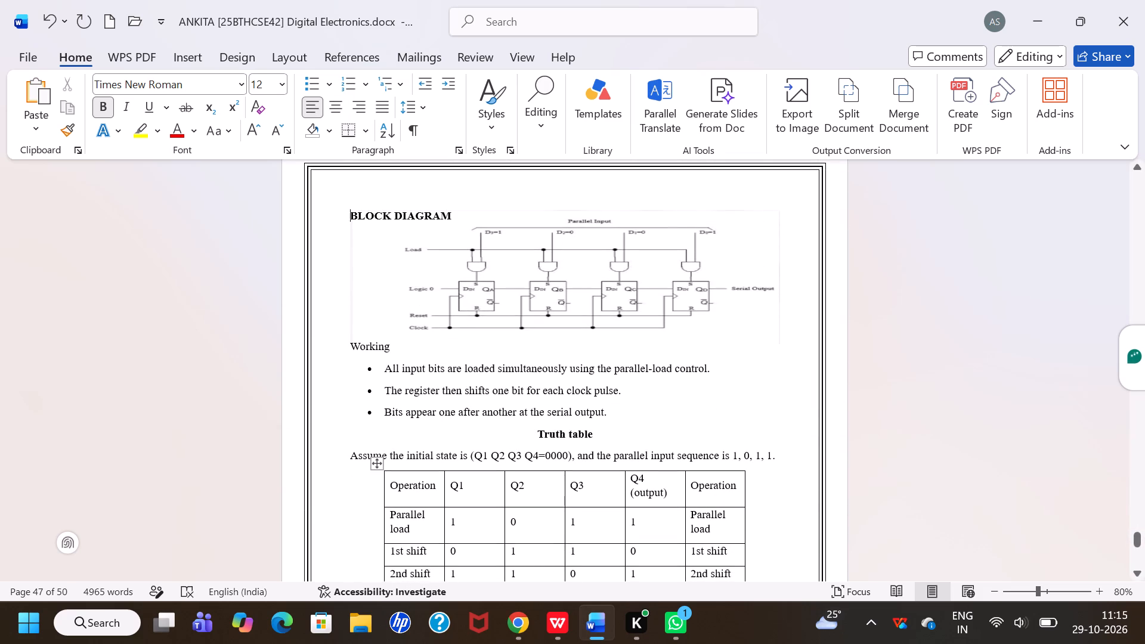
pyautogui.click(527, 305)
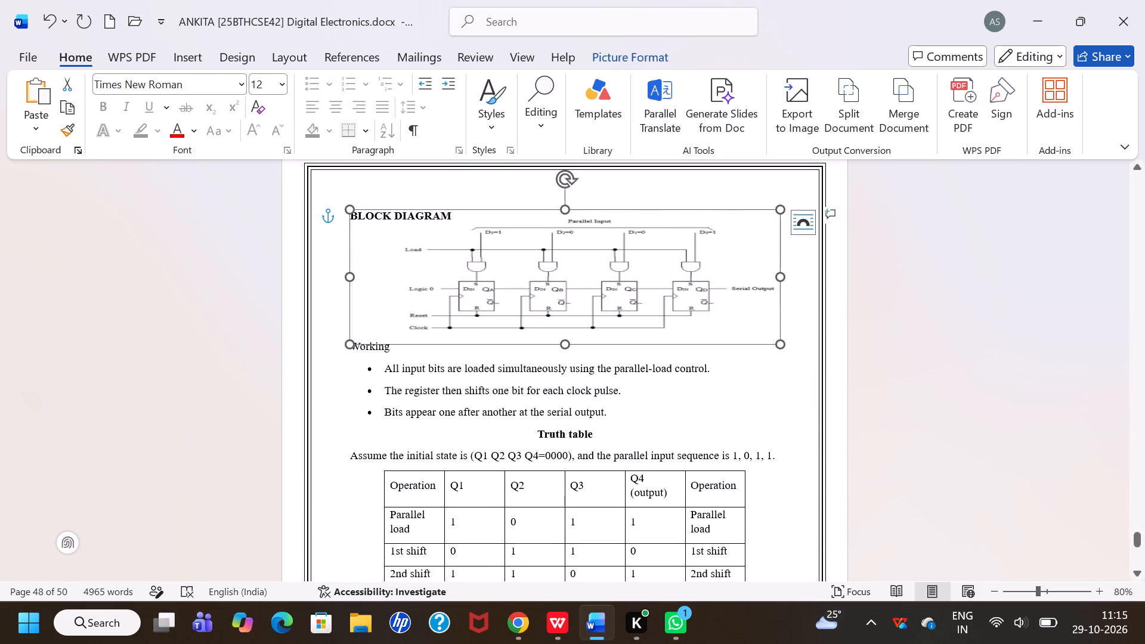
pyautogui.moveTo(565, 343); pyautogui.dragTo(564, 354)
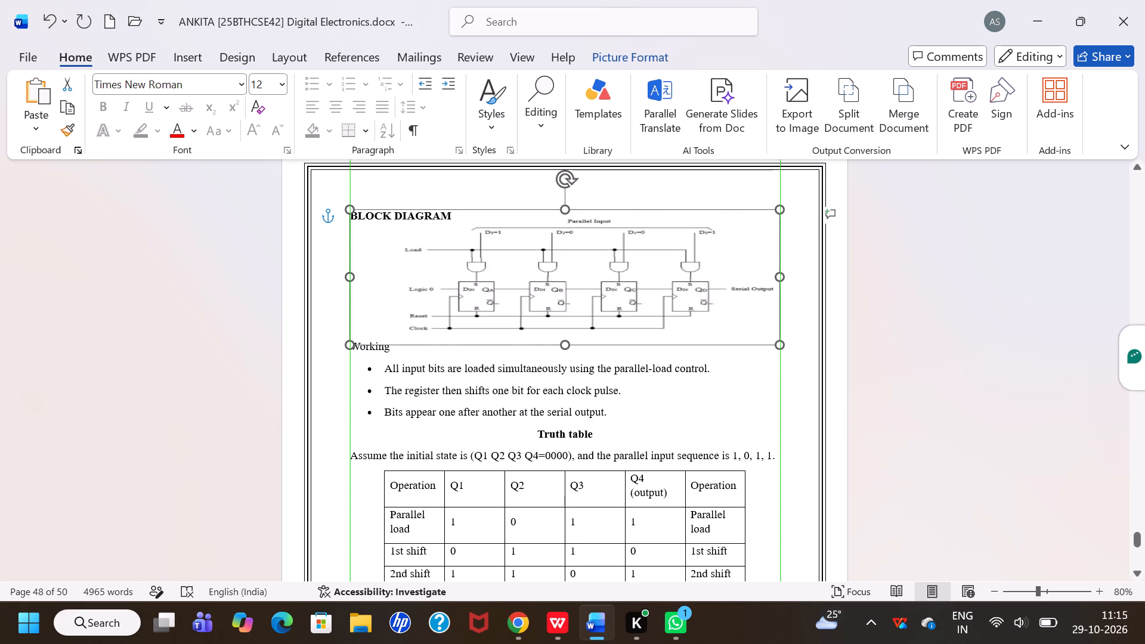
pyautogui.moveTo(564, 354); pyautogui.dragTo(565, 358)
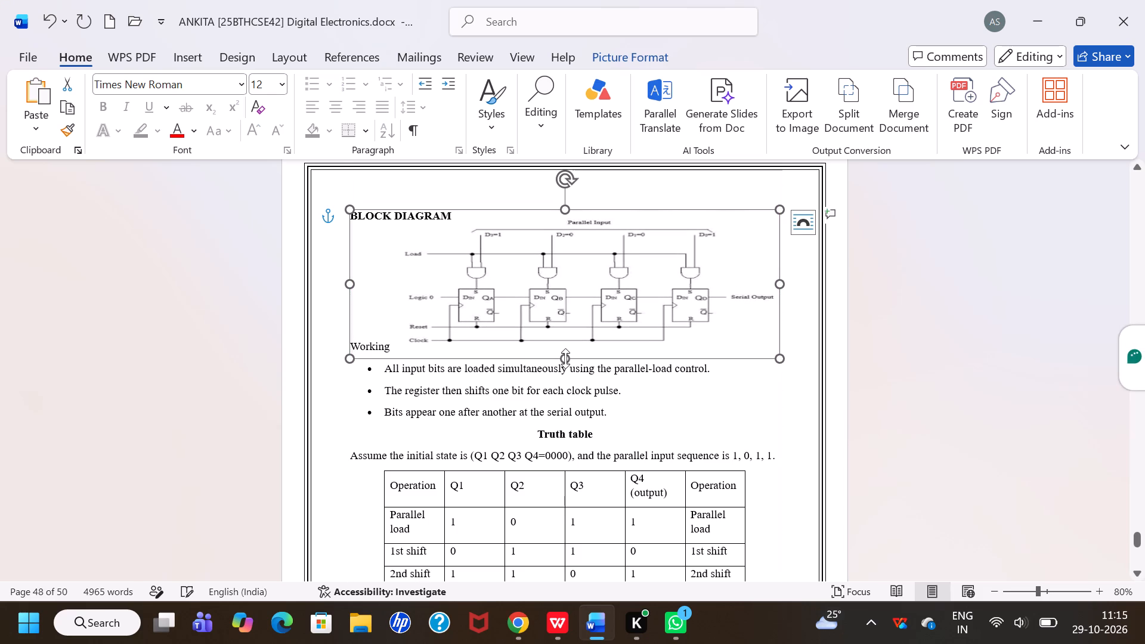
# Insert a blank line above the PISO "Working" label so it sits below the enlarged block diagram.
pyautogui.click(343, 343)
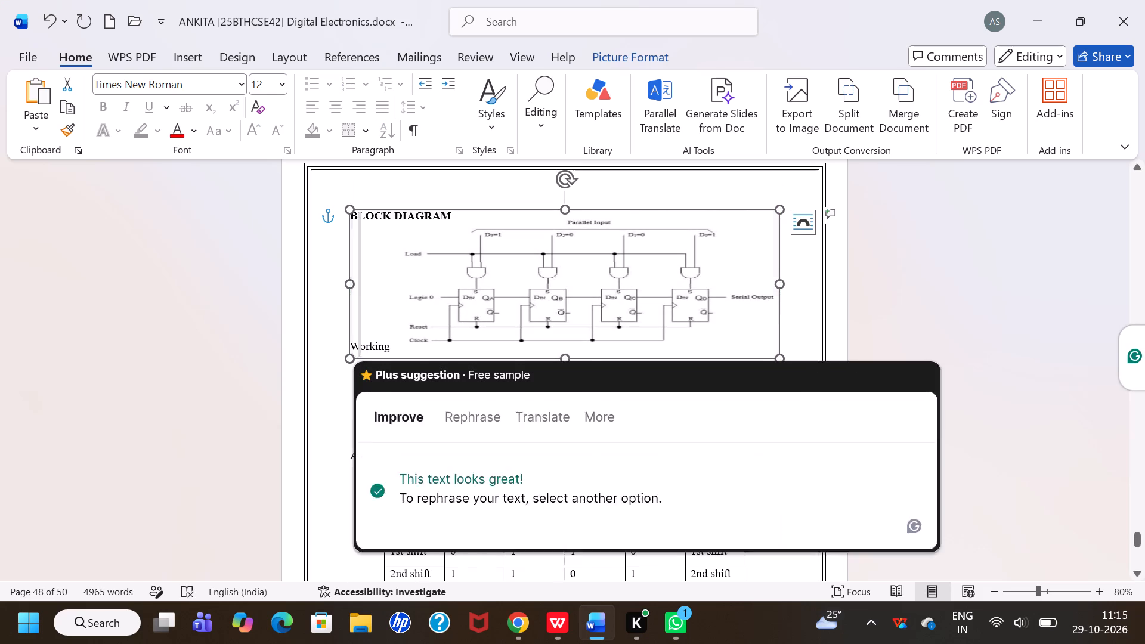
pyautogui.click(346, 345)
pyautogui.press('Return')
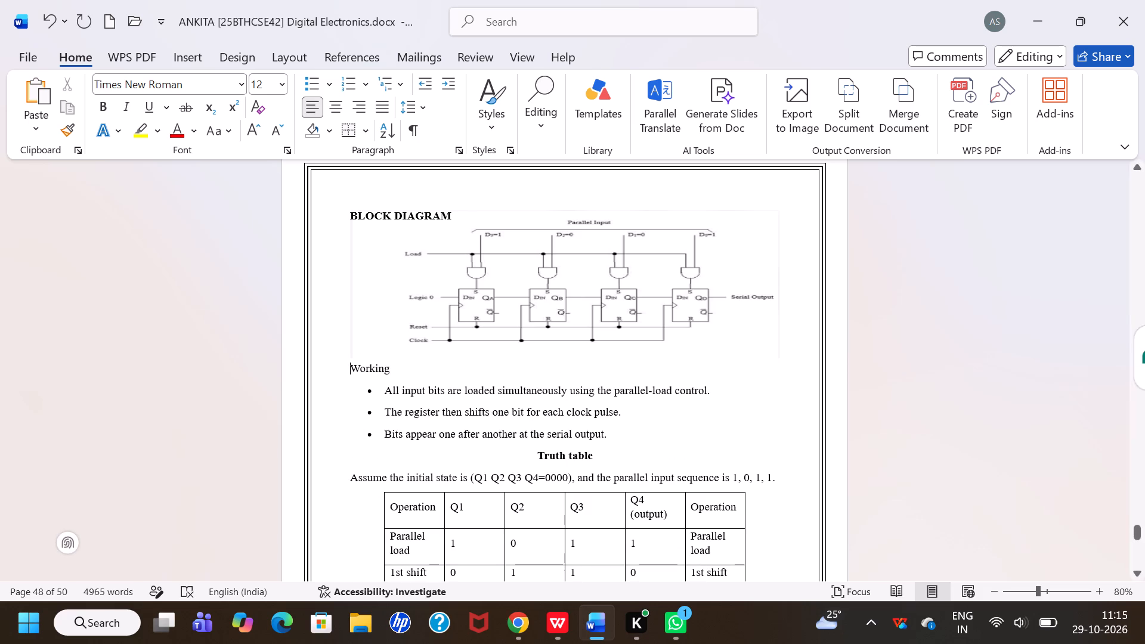
pyautogui.click(780, 380)
# Insert a blank line between the SISO simulation picture and the "2) SIPO [ Serial In Parallel Out] SHIFT REGISTER" heading.
pyautogui.scroll(-3, 780, 380)
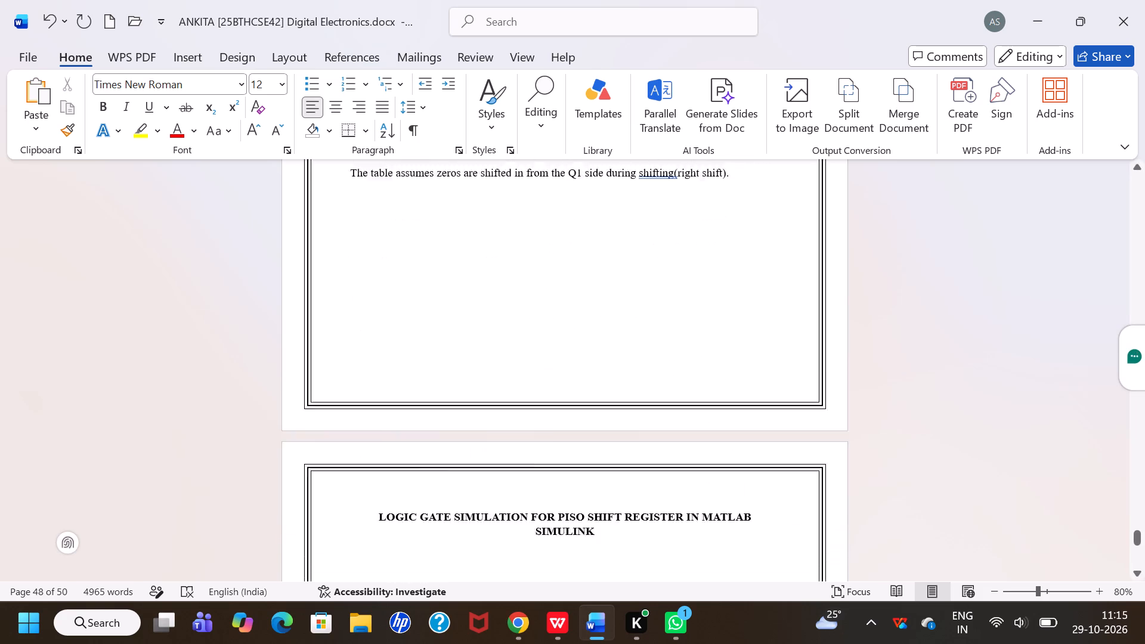
pyautogui.scroll(1, 780, 380)
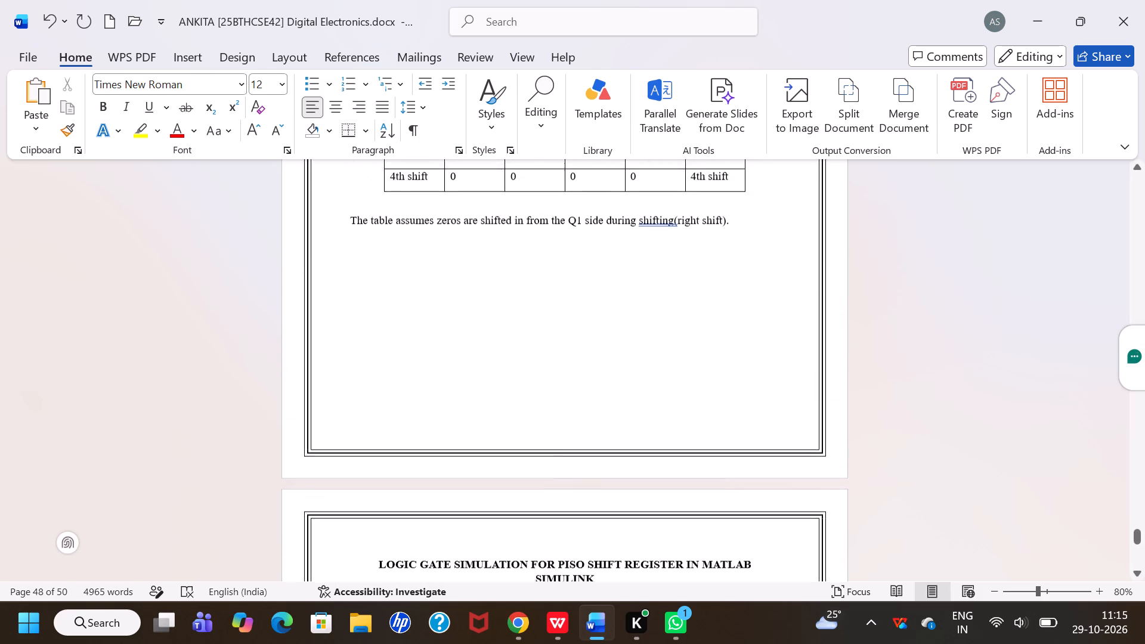
pyautogui.scroll(10, 780, 380)
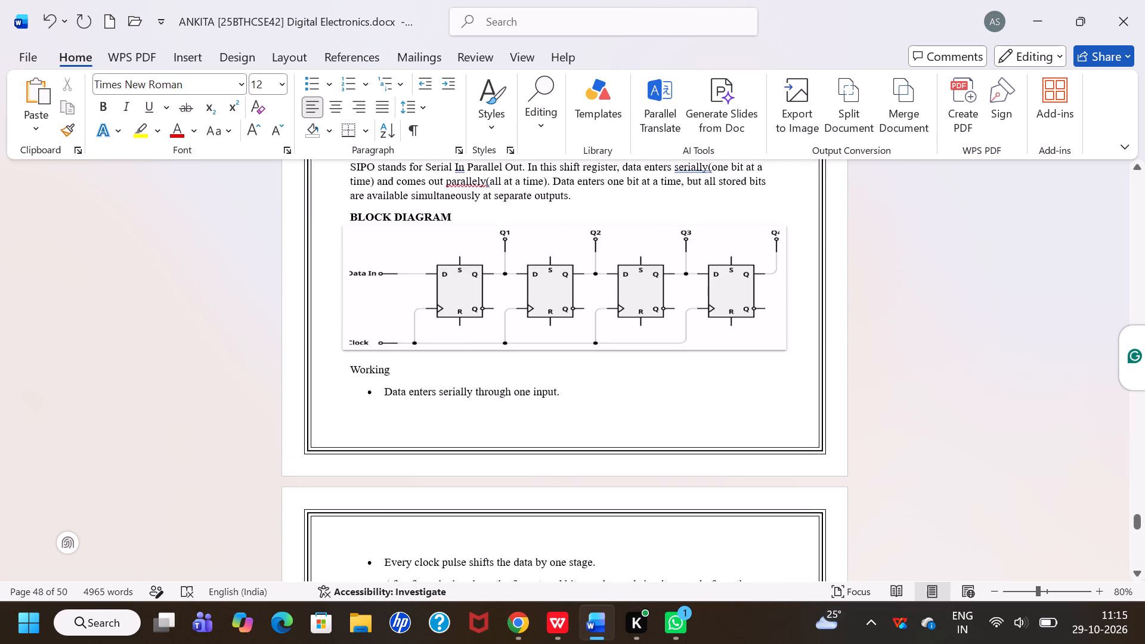
pyautogui.scroll(1, 780, 380)
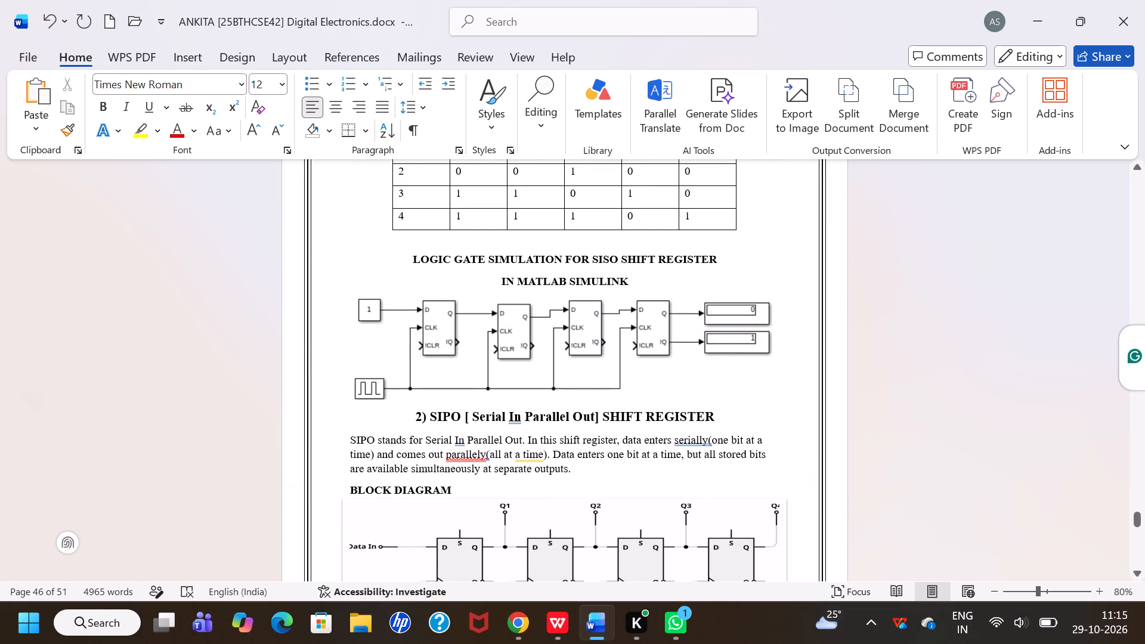
pyautogui.click(410, 420)
pyautogui.press('Return')
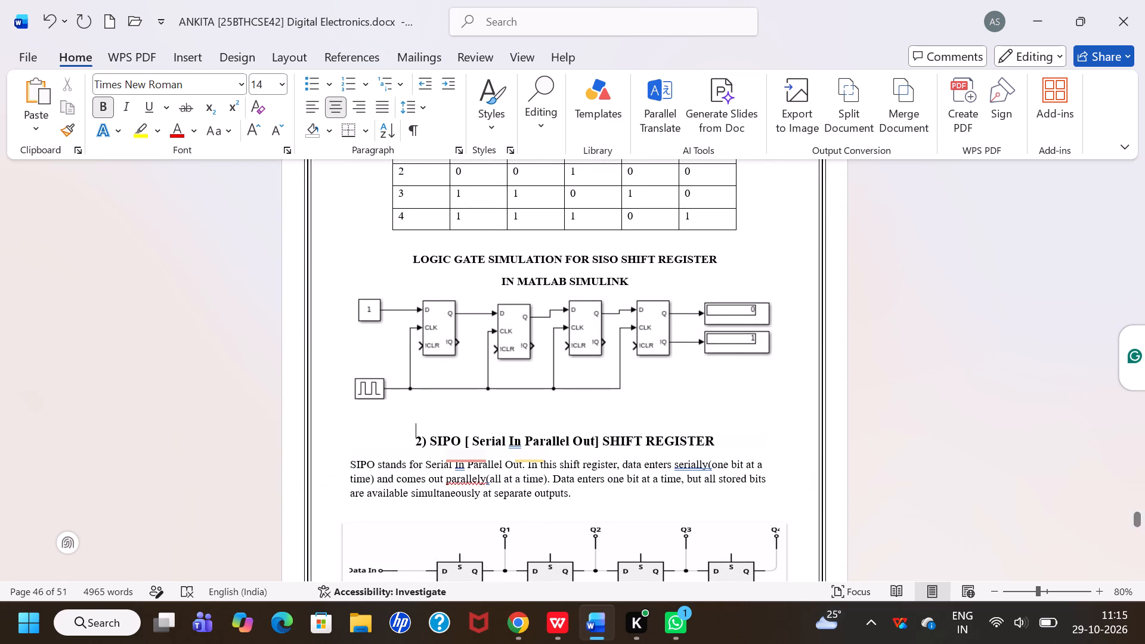
pyautogui.scroll(-2, 410, 420)
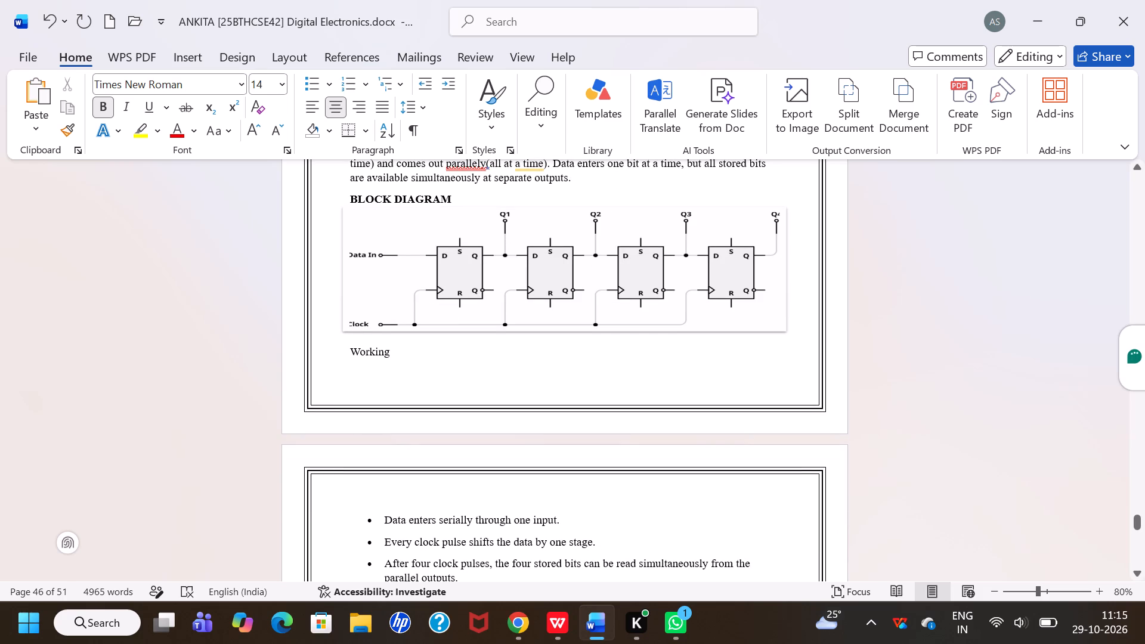
pyautogui.scroll(1, 410, 420)
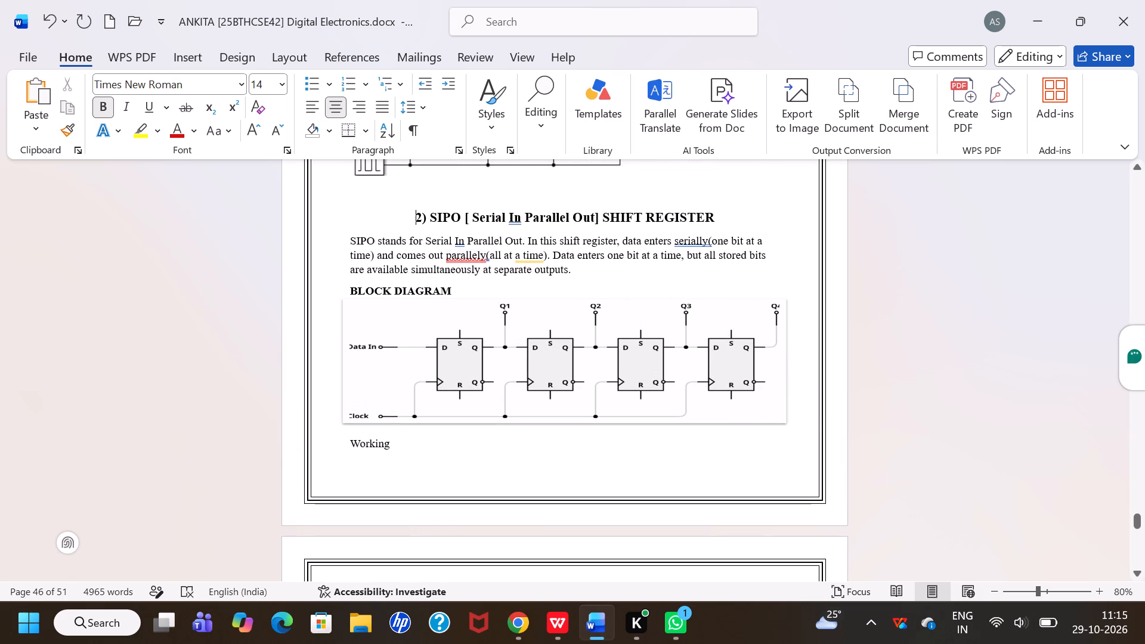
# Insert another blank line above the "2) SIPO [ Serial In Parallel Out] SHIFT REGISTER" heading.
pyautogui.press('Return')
# Make the SISO MATLAB Simulink simulation picture slightly taller while keeping its width.
pyautogui.scroll(2, 410, 420)
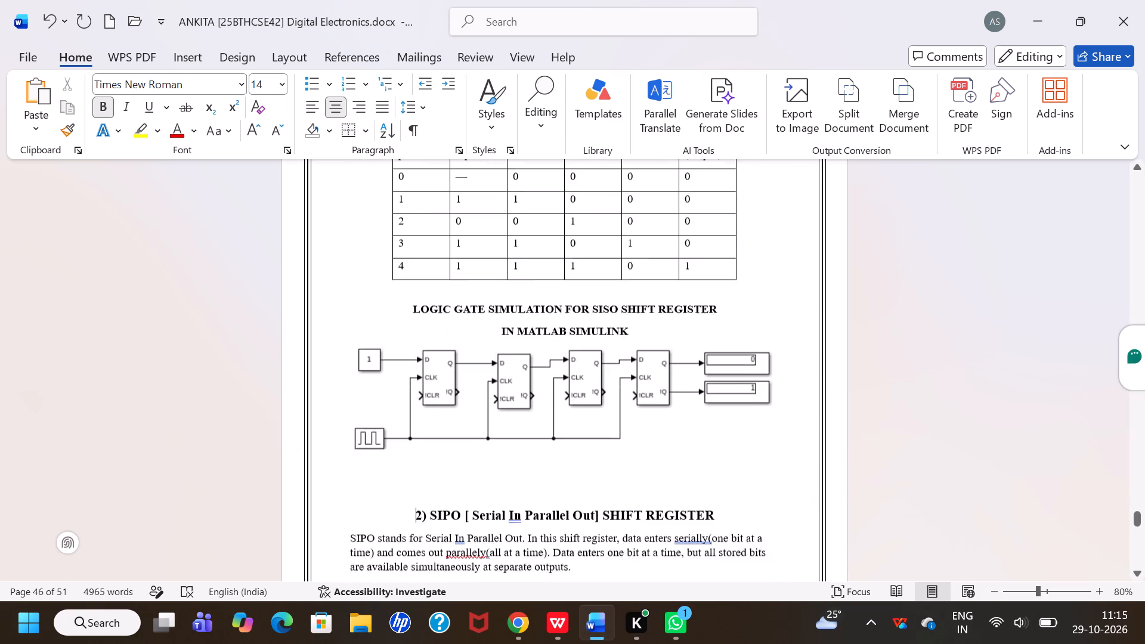
pyautogui.scroll(3, 410, 420)
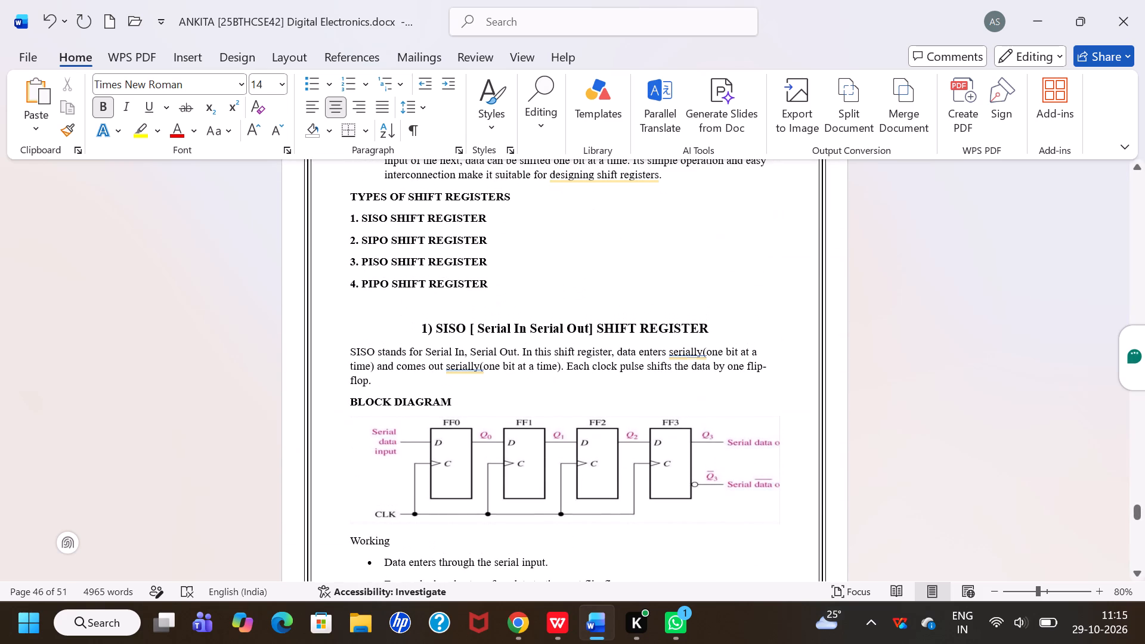
pyautogui.scroll(-5, 410, 420)
pyautogui.click(512, 332)
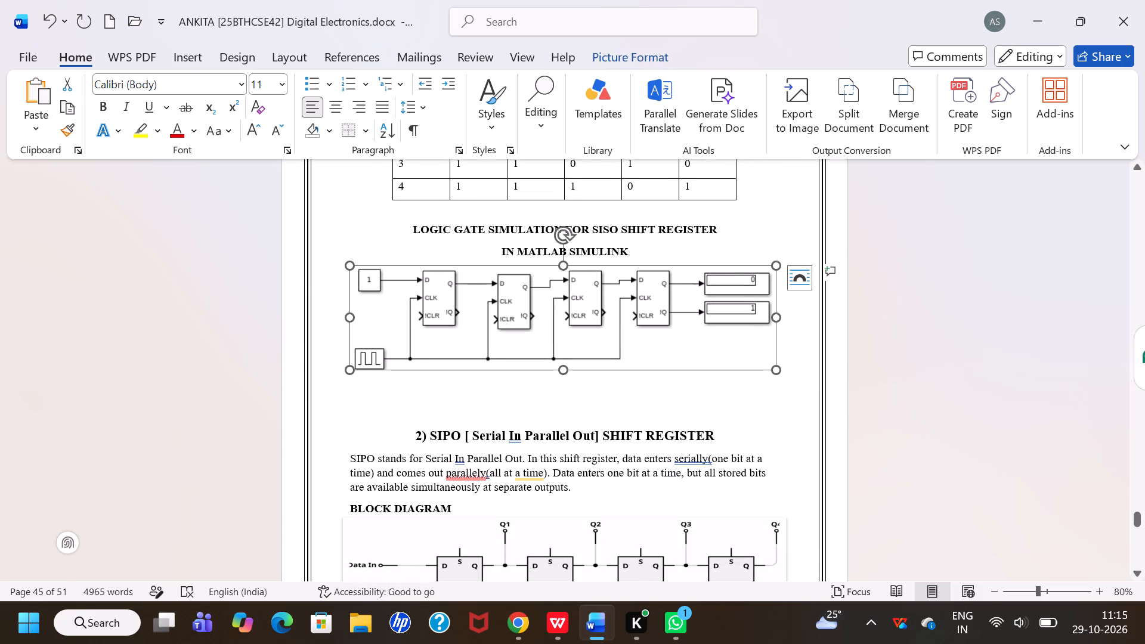
pyautogui.moveTo(560, 369); pyautogui.dragTo(565, 395)
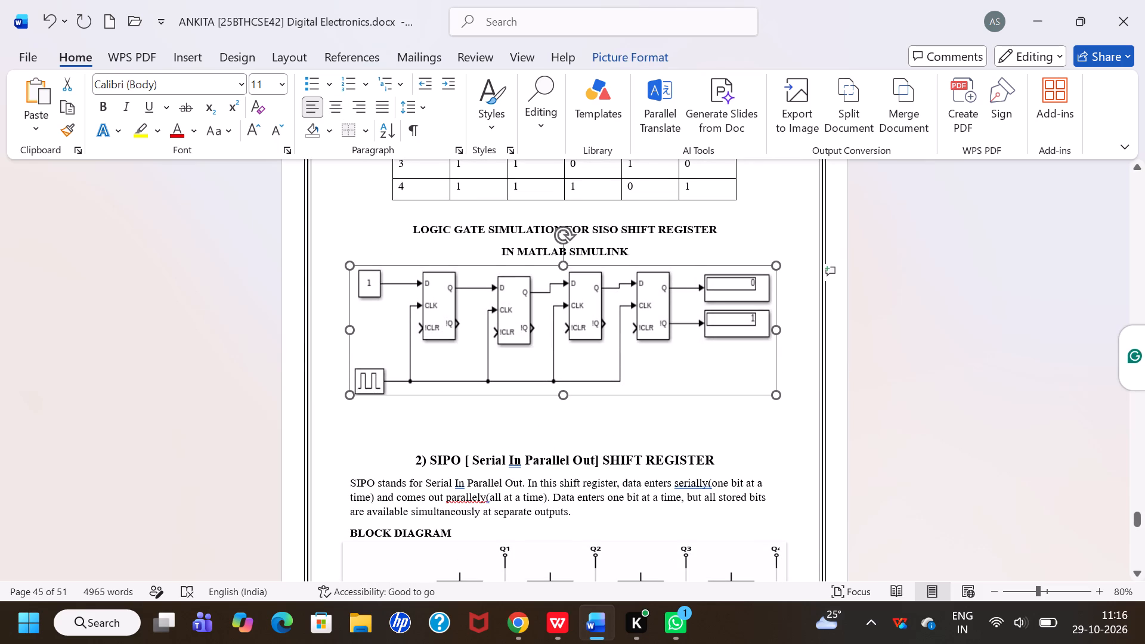
pyautogui.moveTo(565, 395); pyautogui.dragTo(563, 386)
pyautogui.scroll(-1, 578, 443)
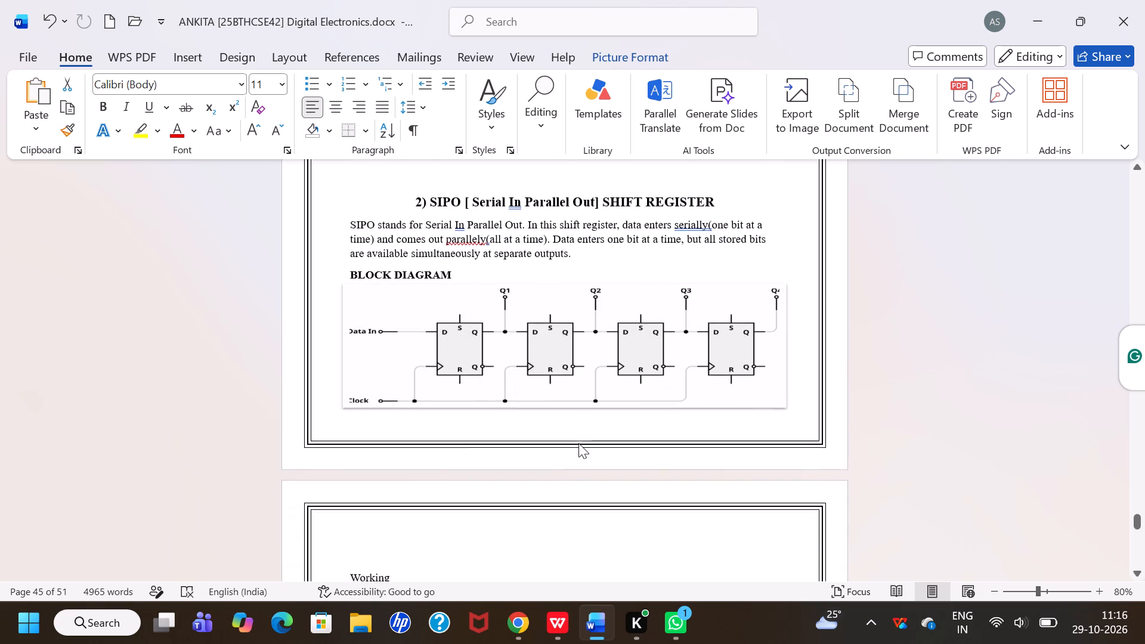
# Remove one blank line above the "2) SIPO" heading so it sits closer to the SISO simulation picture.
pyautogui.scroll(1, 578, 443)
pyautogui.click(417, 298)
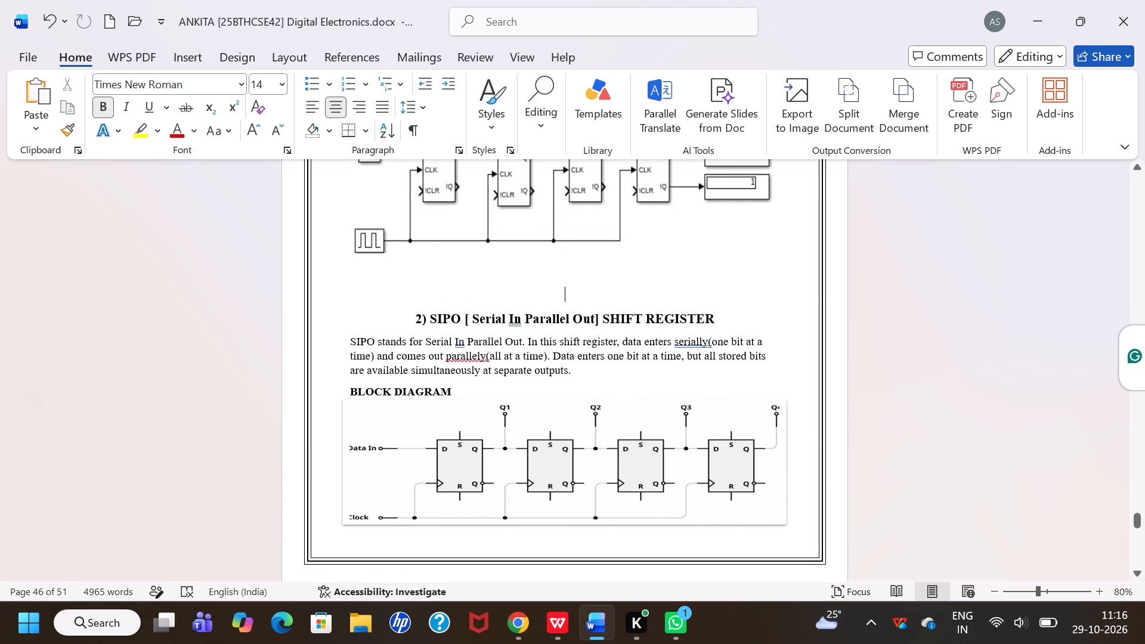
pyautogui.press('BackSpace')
# Remove three blank lines between the SIPO simulation picture and the "3) PISO [ Parallel In Serial Out] SHIFT REGISTER" heading.
pyautogui.scroll(1, 417, 298)
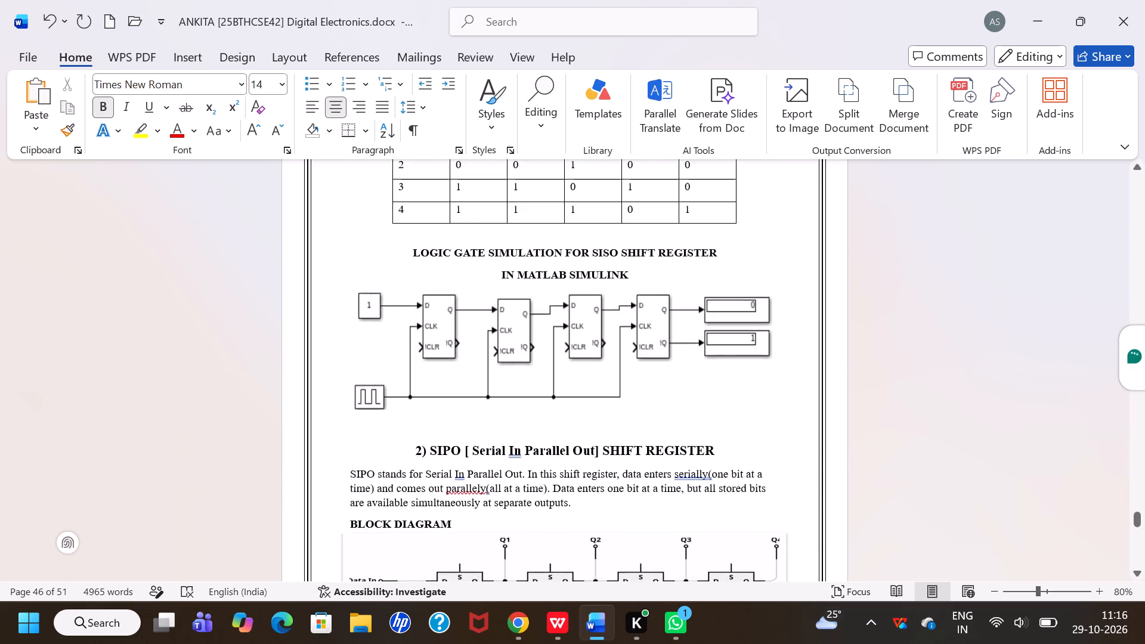
pyautogui.scroll(1, 417, 298)
pyautogui.scroll(-4, 417, 298)
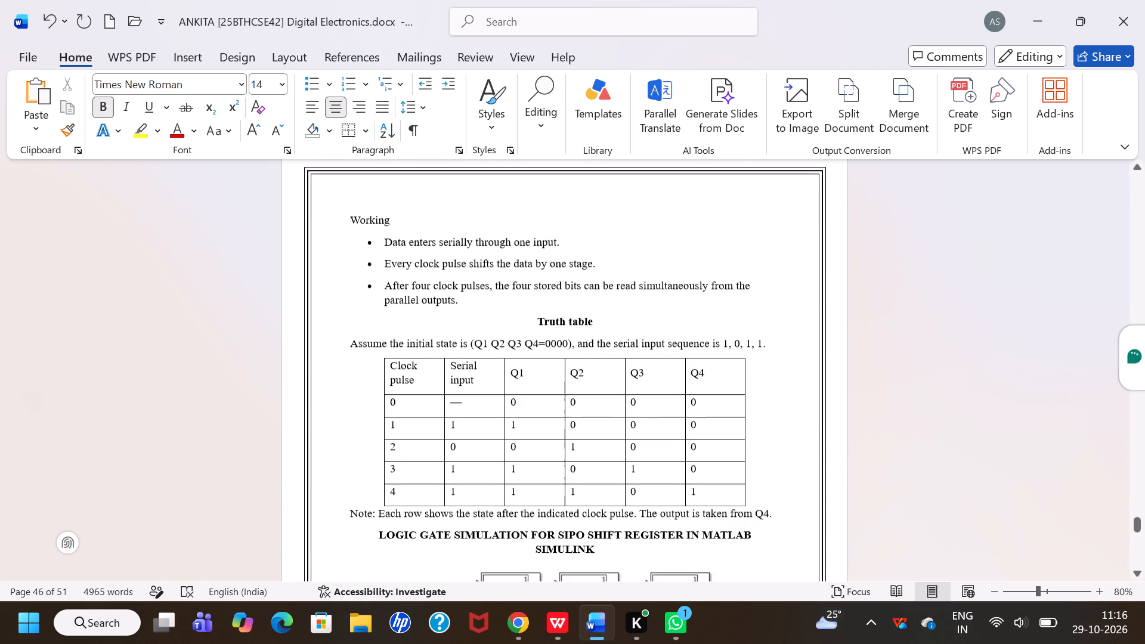
pyautogui.scroll(-2, 417, 298)
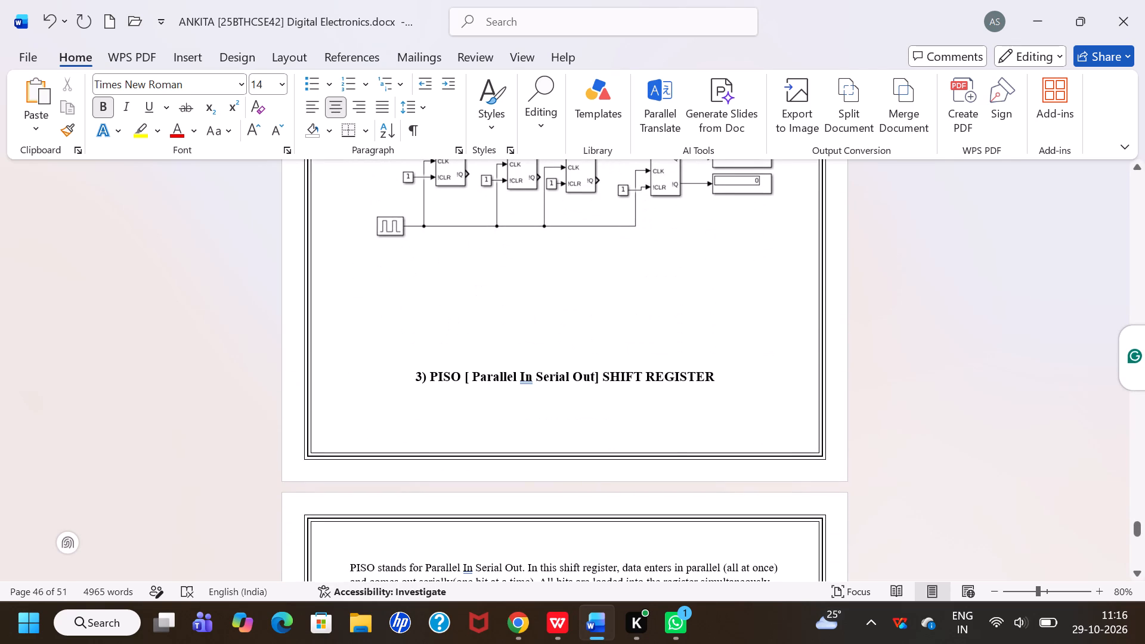
pyautogui.click(416, 339)
pyautogui.press('BackSpace')
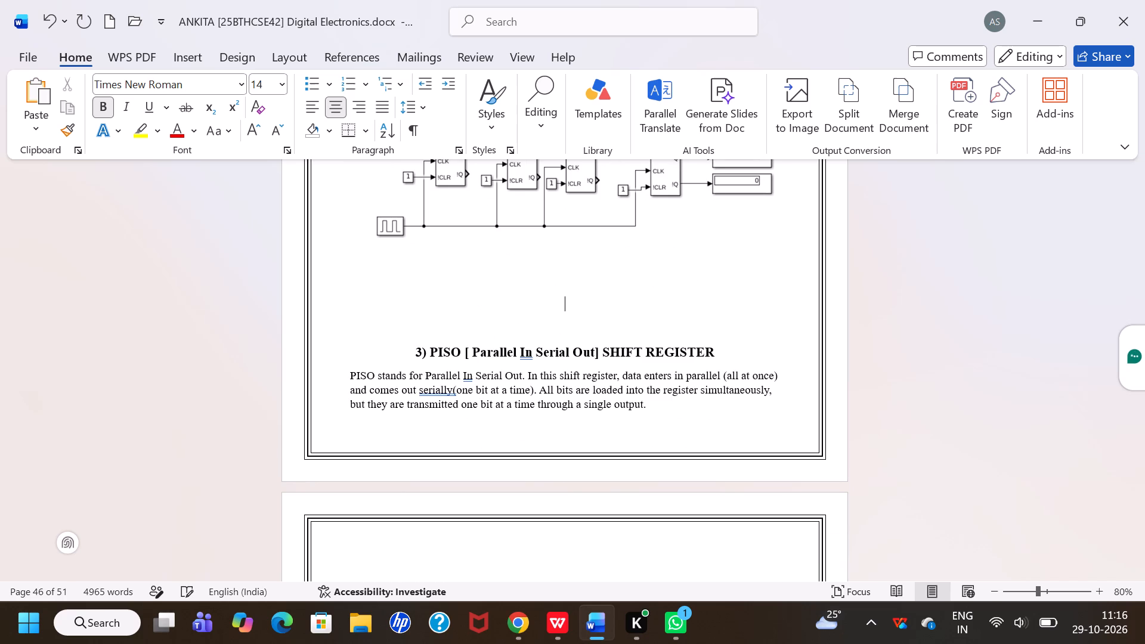
pyautogui.press('BackSpace')
pyautogui.press('BackSpace')
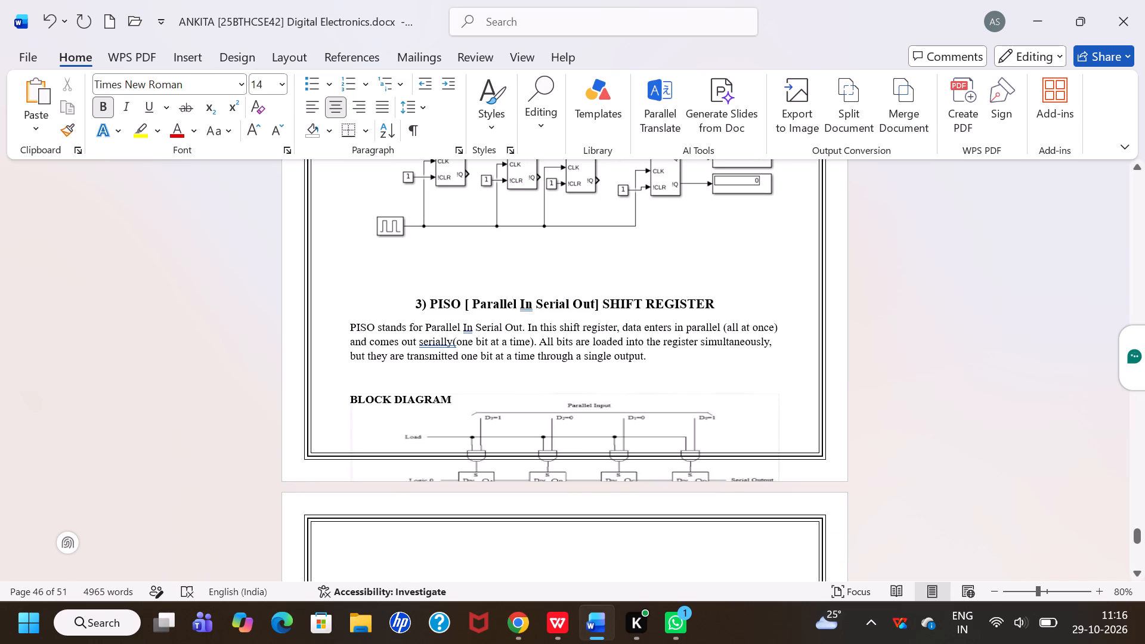
# Insert a blank line above the PISO "BLOCK DIAGRAM" label to move it with its diagram onto the next page.
pyautogui.click(344, 398)
pyautogui.press('Return')
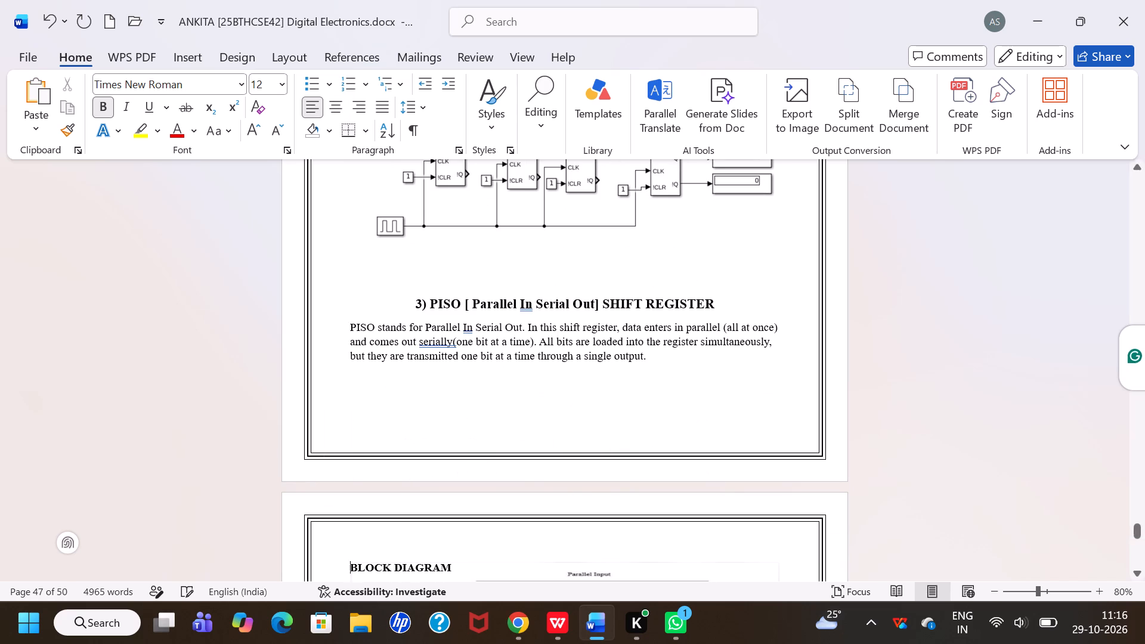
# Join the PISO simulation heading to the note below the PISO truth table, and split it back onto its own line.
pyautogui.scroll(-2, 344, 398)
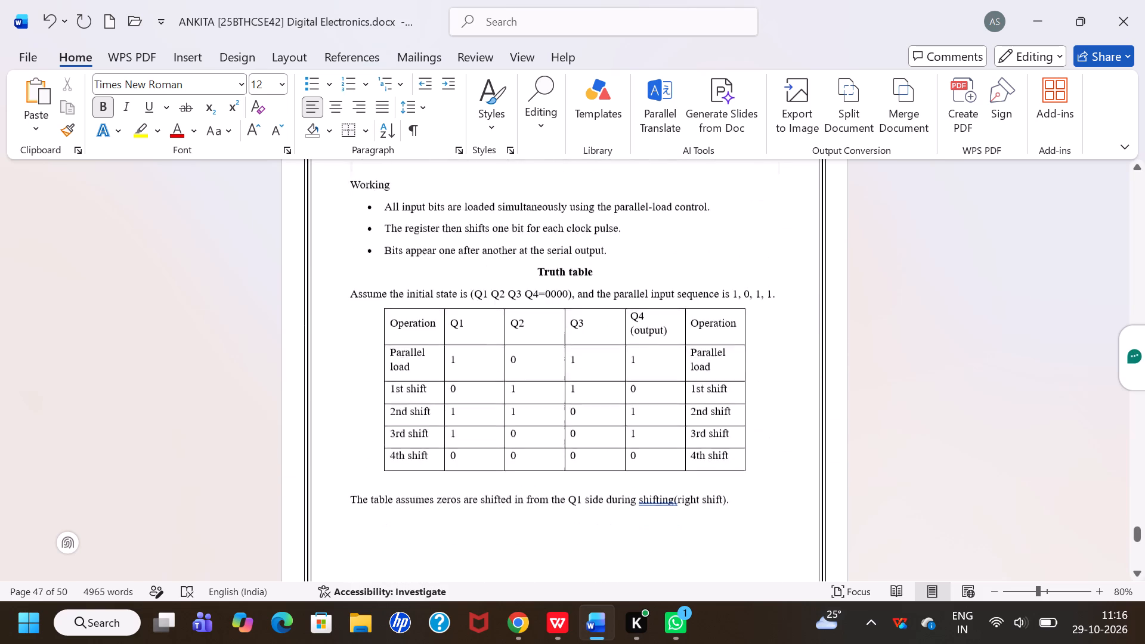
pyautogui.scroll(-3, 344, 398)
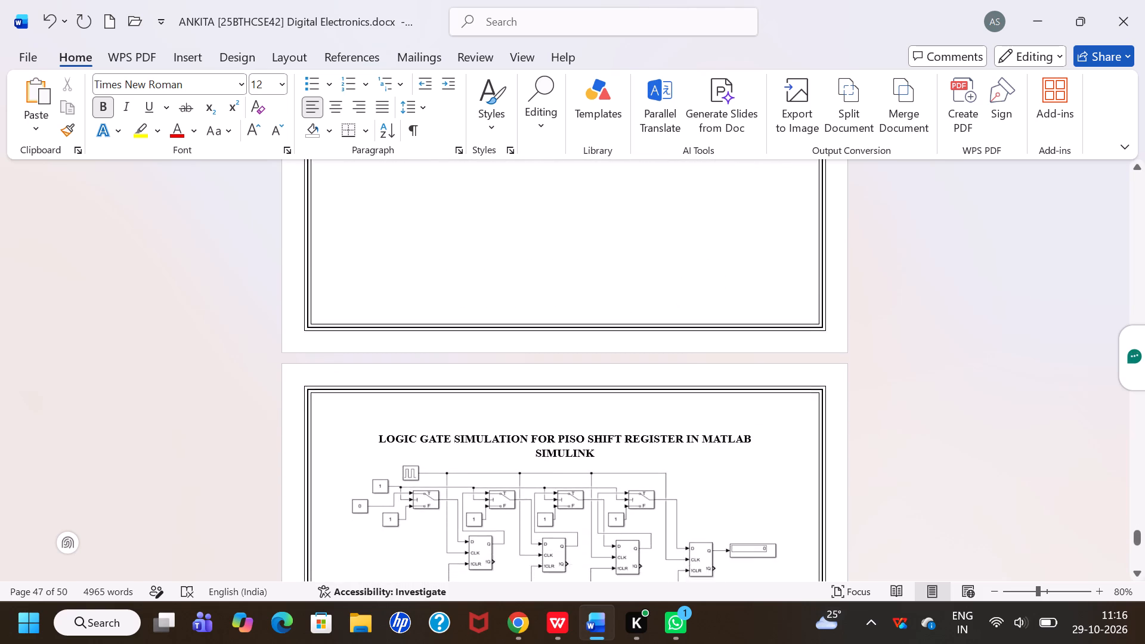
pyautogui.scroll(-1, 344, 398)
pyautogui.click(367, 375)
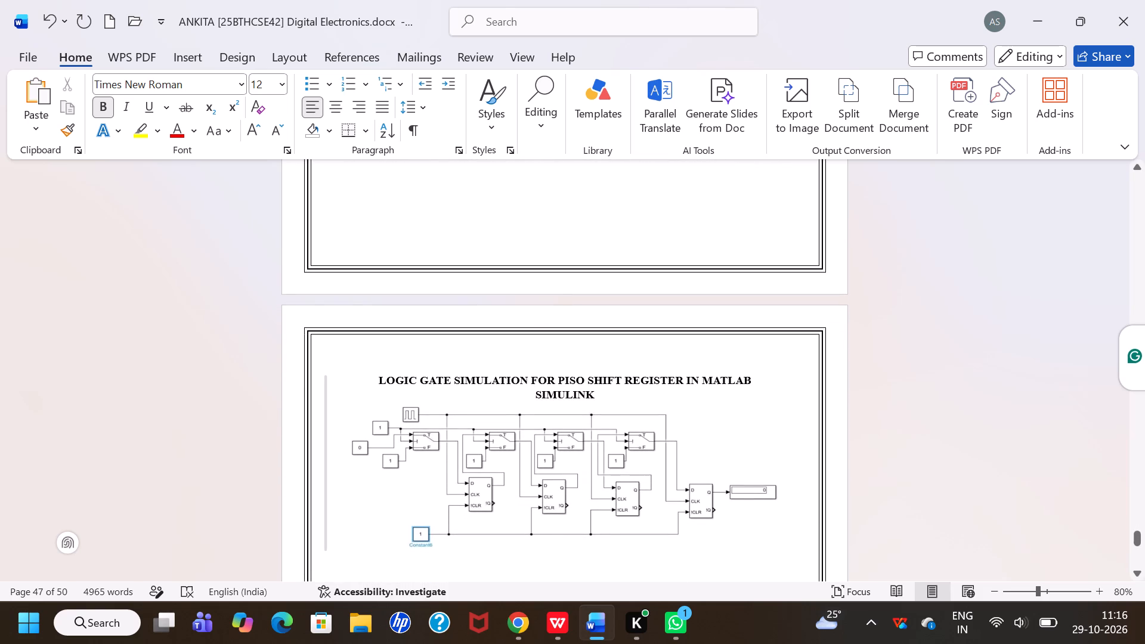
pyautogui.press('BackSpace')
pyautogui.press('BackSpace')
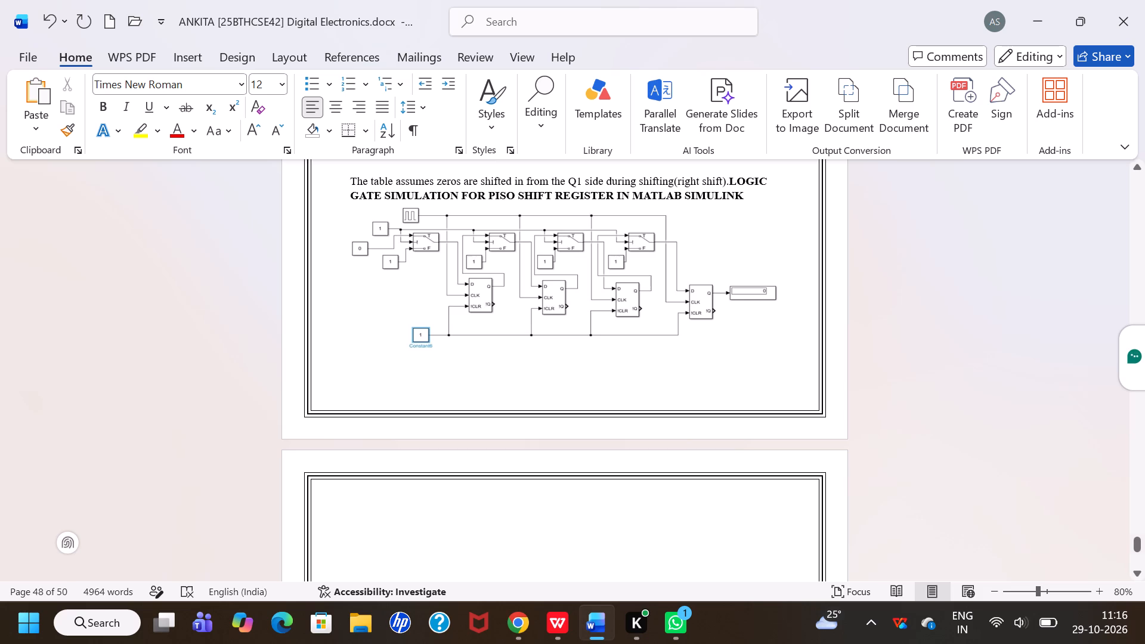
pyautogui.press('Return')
# Remove the blank line between the PISO truth table and the note about zeros being shifted in from the Q1 side.
pyautogui.scroll(1, 367, 375)
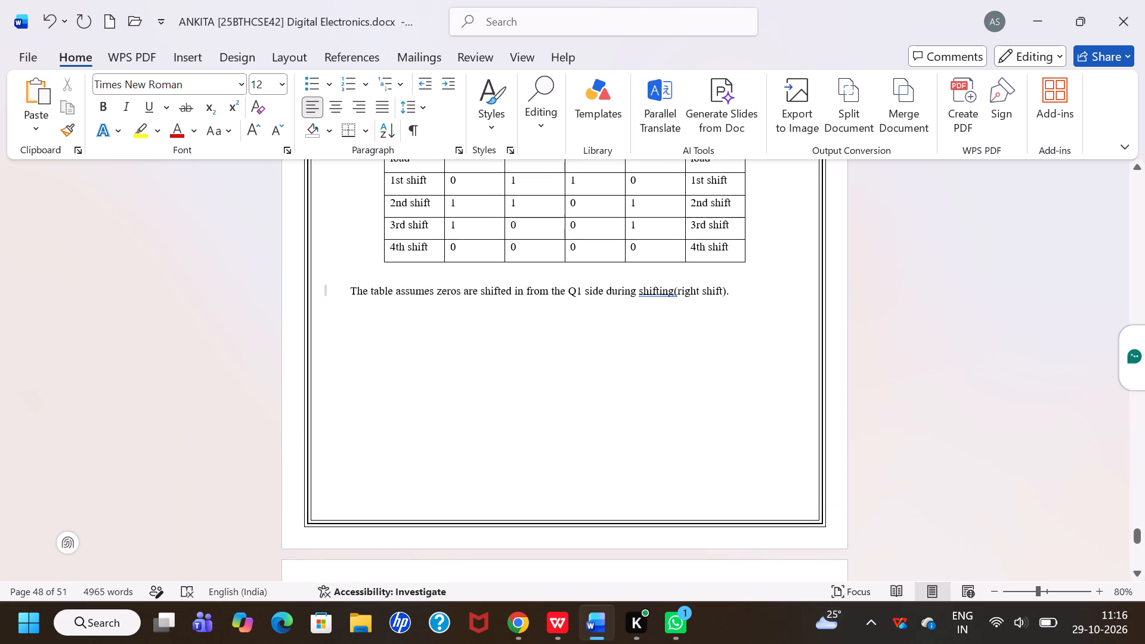
pyautogui.click(383, 278)
pyautogui.press('BackSpace')
pyautogui.press('BackSpace')
pyautogui.press('BackSpace')
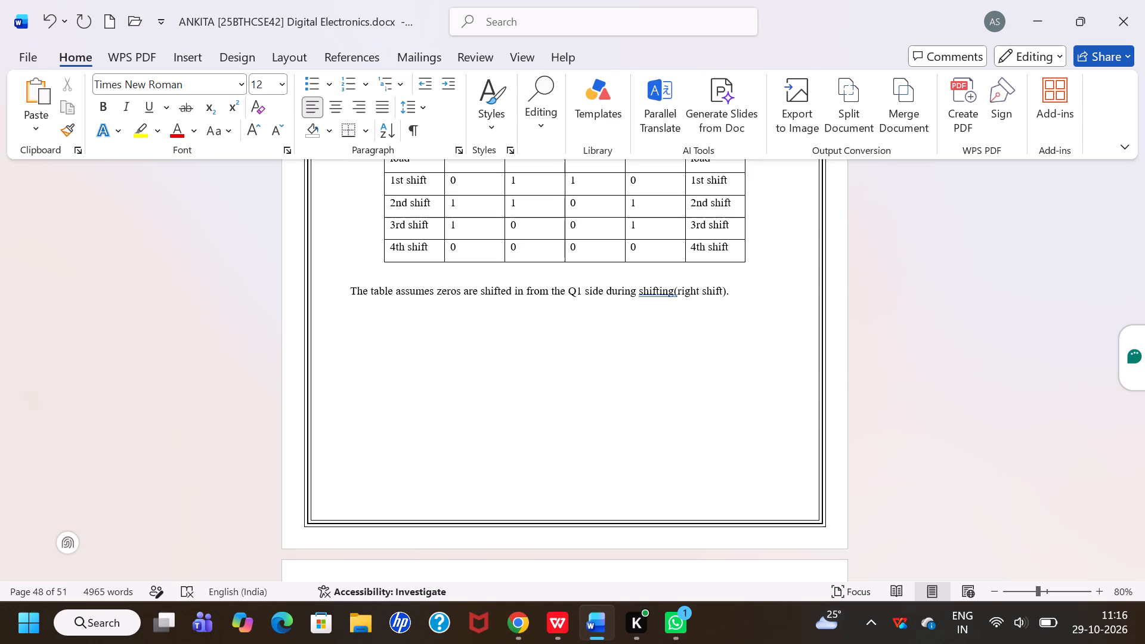
pyautogui.click(345, 287)
pyautogui.press('BackSpace')
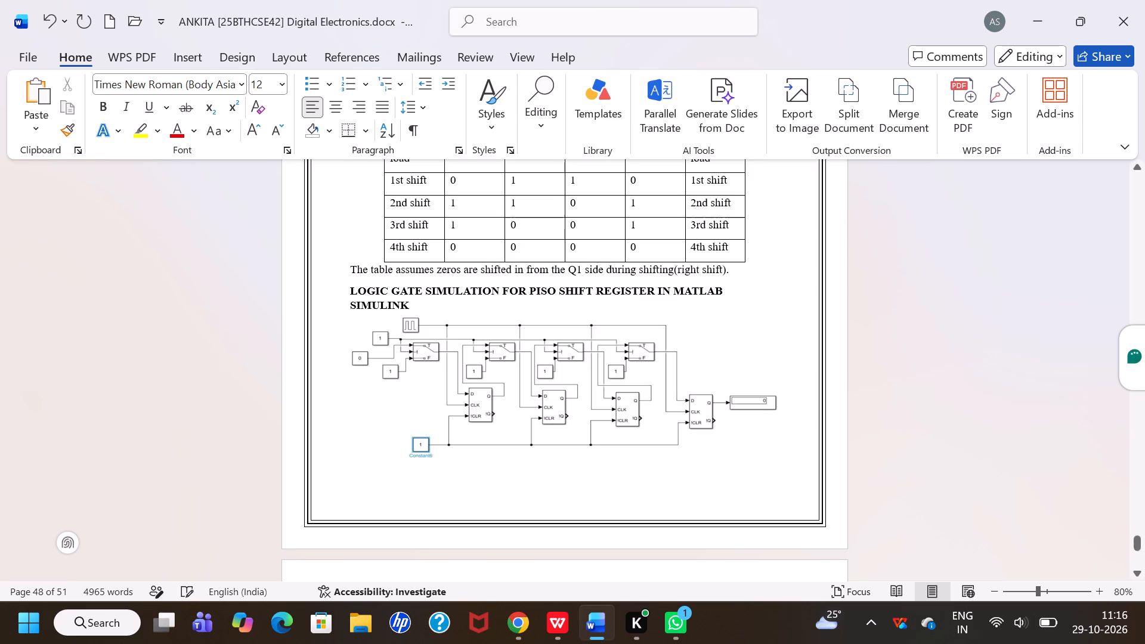
# Centre the "LOGIC GATE SIMULATION FOR PISO SHIFT REGISTER IN MATLAB SIMULINK" heading.
pyautogui.scroll(2, 506, 338)
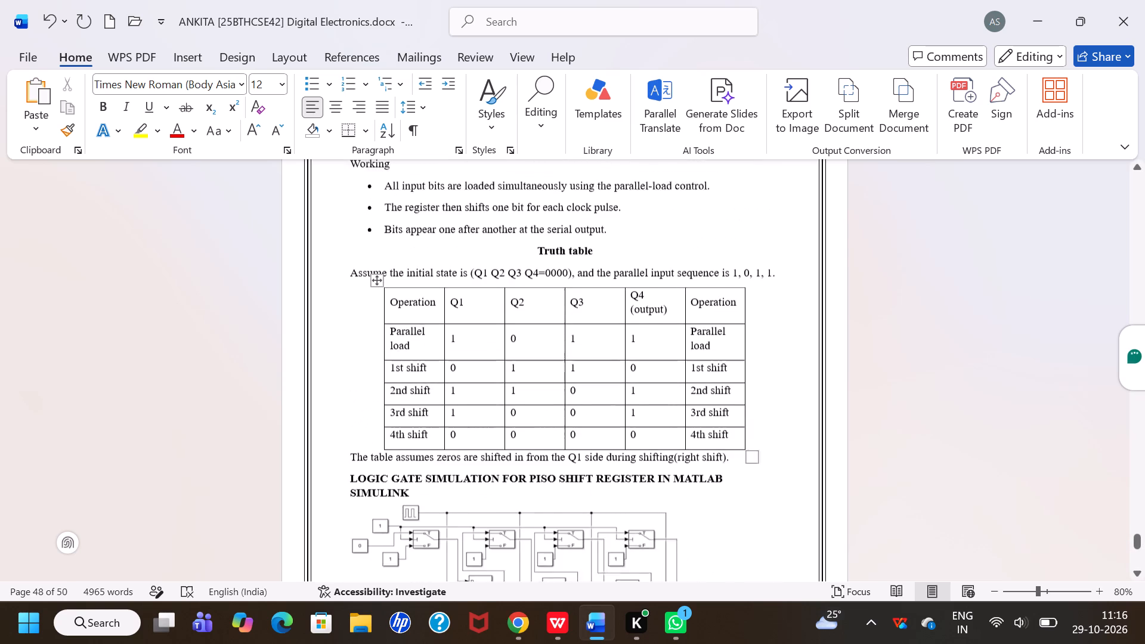
pyautogui.scroll(2, 506, 338)
pyautogui.scroll(-1, 506, 338)
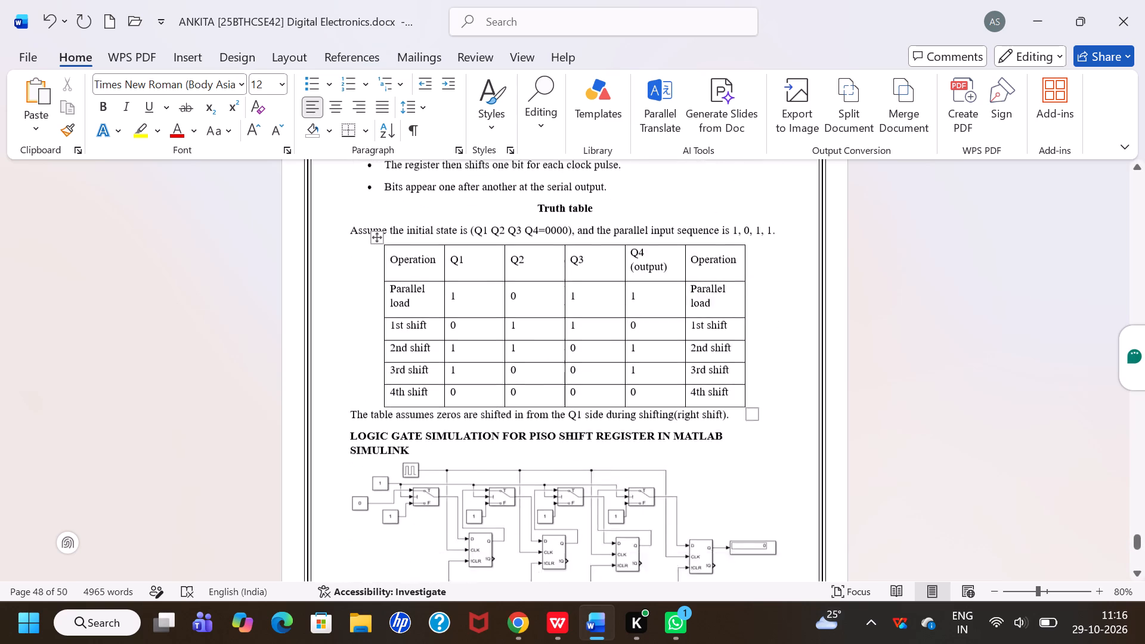
pyautogui.scroll(-1, 506, 338)
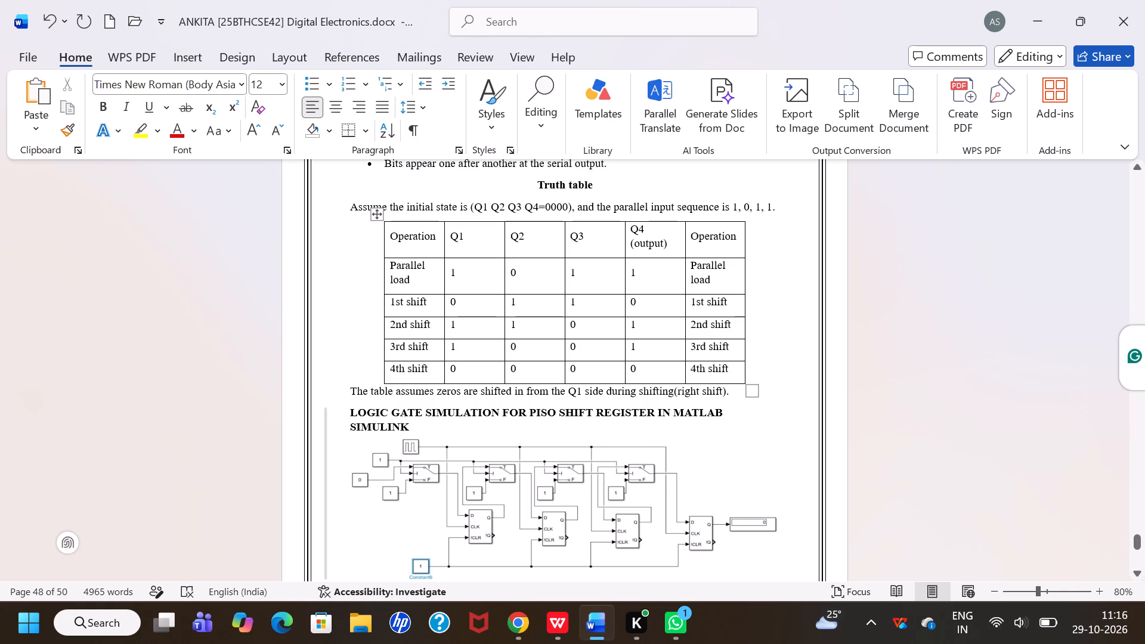
pyautogui.tripleClick(481, 409)
pyautogui.click(481, 409)
pyautogui.tripleClick(481, 409)
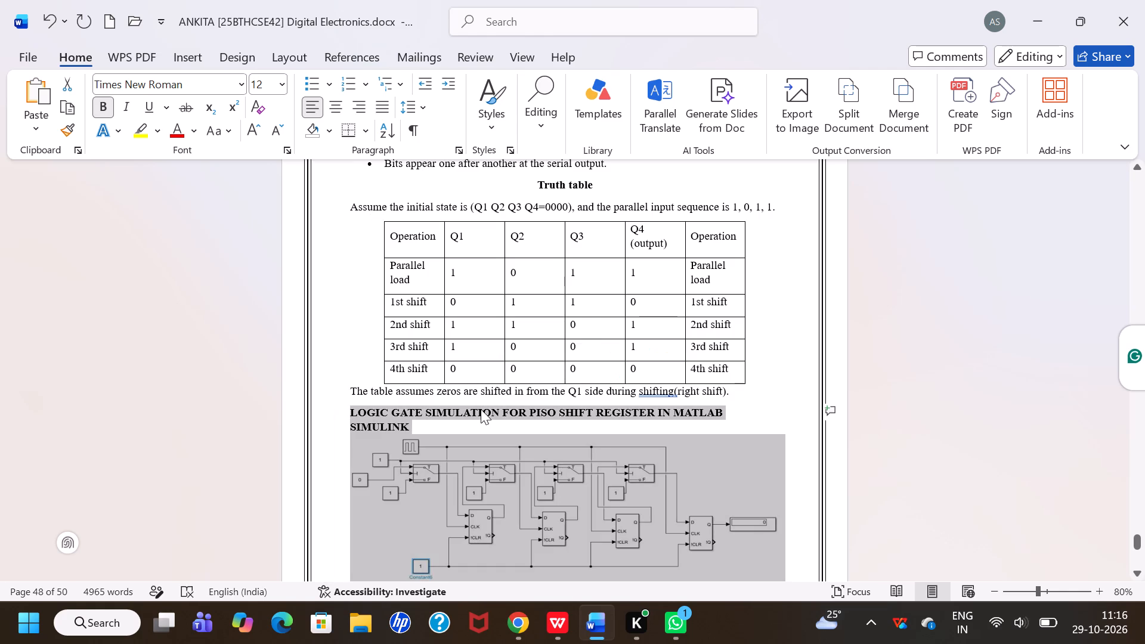
pyautogui.click(333, 113)
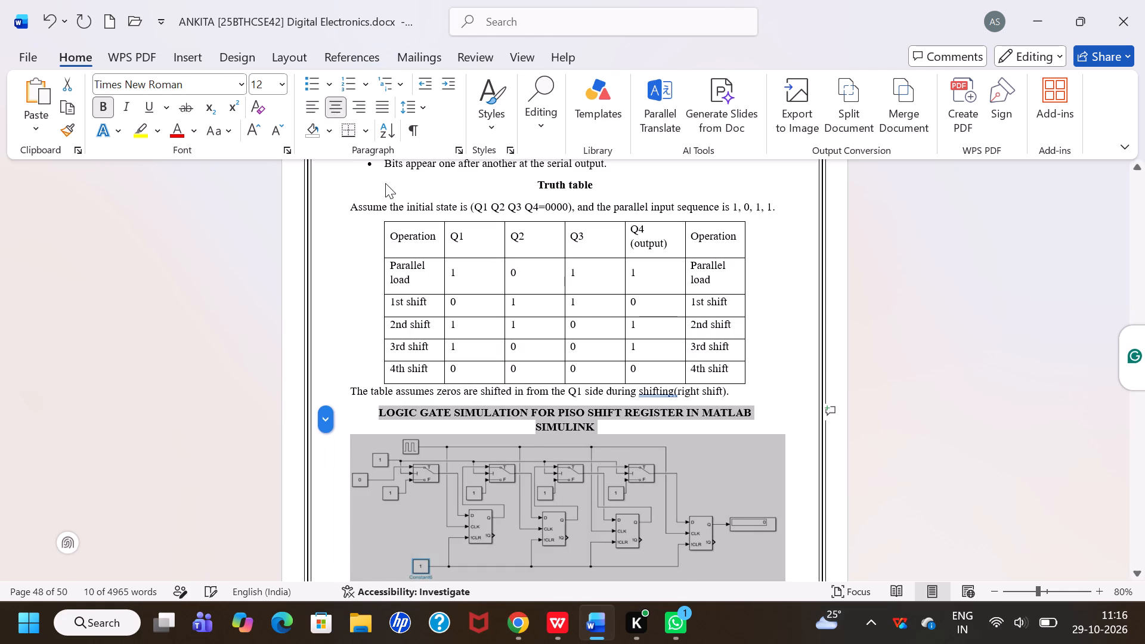
pyautogui.click(781, 410)
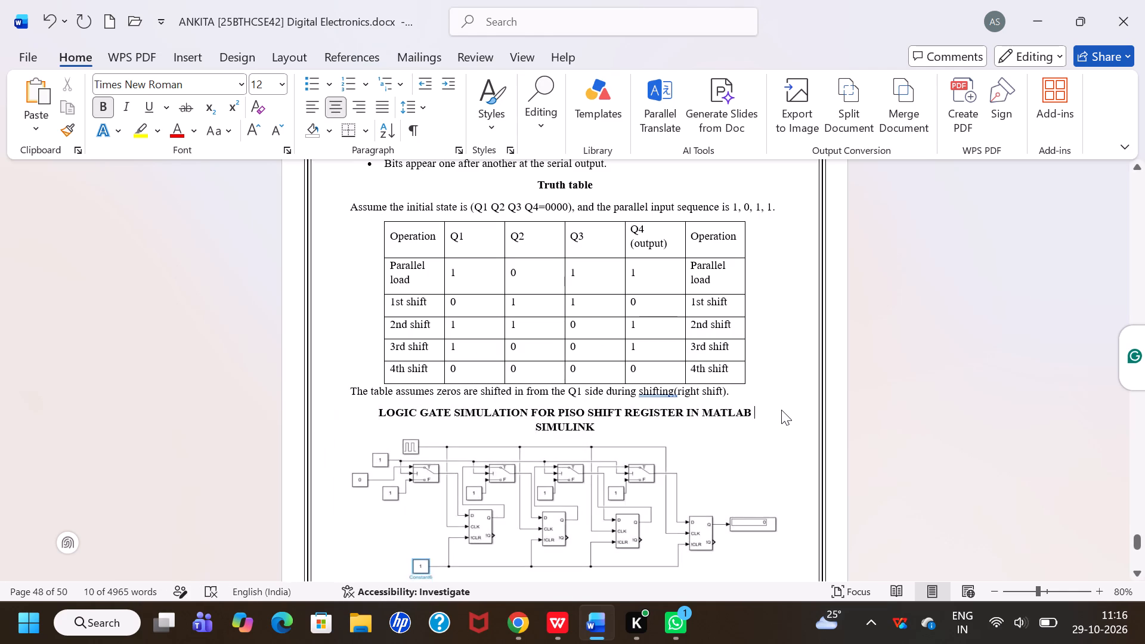
# Remove the blank lines above the "4) PIPO [Parallel In Parallel Out] SHIFT REGISTER" heading so it starts at the top of its page.
pyautogui.scroll(-1, 781, 410)
pyautogui.scroll(1, 781, 410)
pyautogui.scroll(-1, 781, 410)
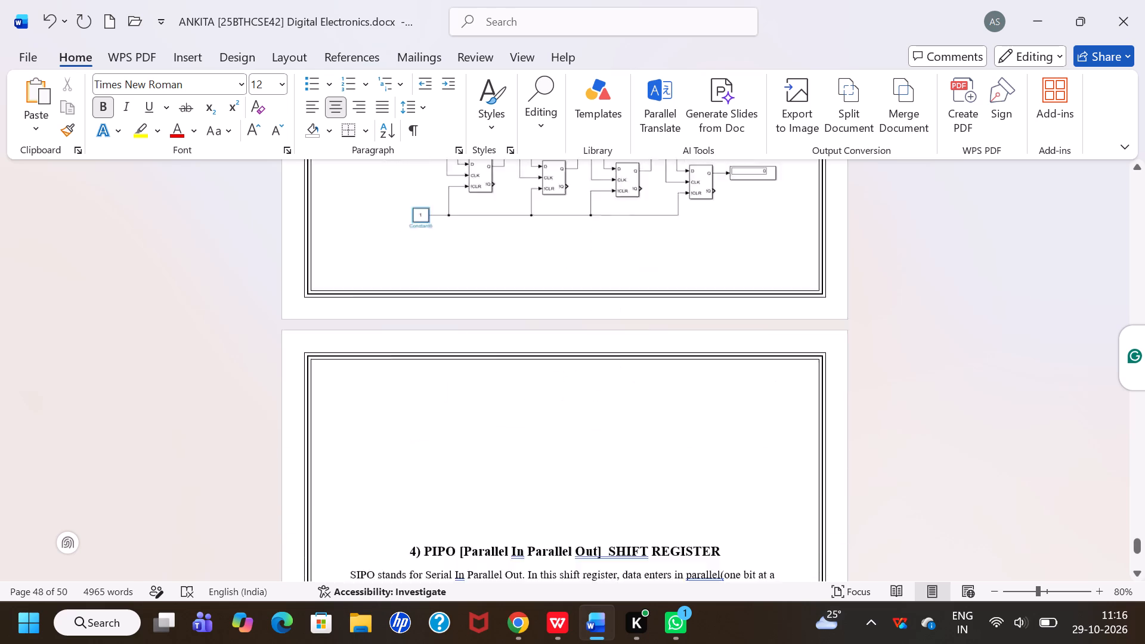
pyautogui.scroll(-1, 781, 410)
pyautogui.click(407, 408)
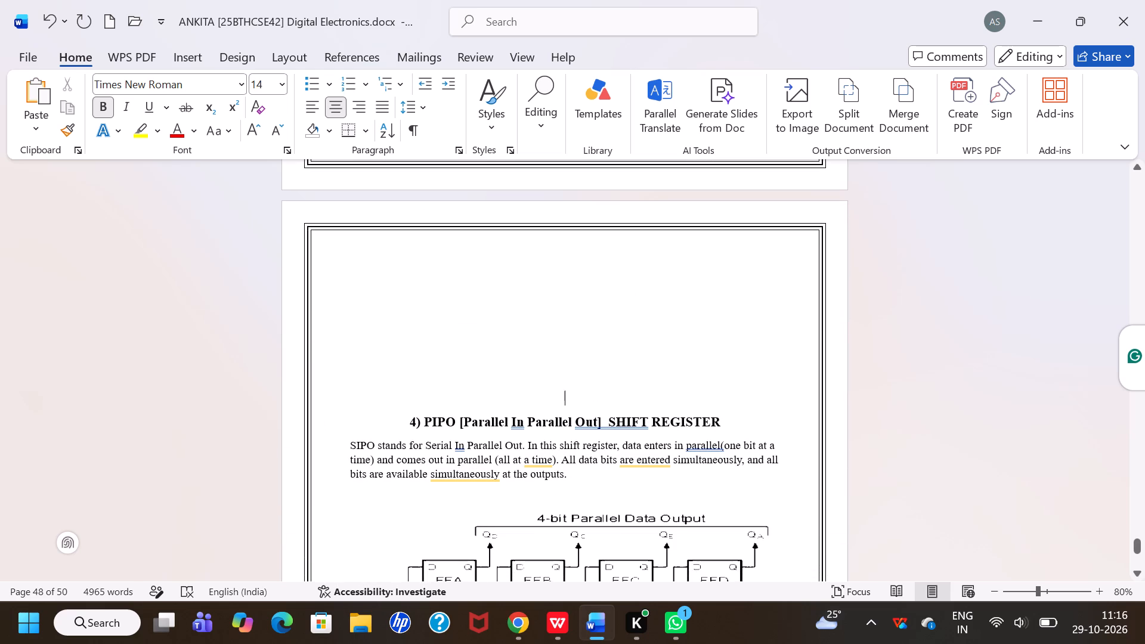
pyautogui.press('BackSpace')
pyautogui.press('BackSpace')
pyautogui.press('BackSpace')
pyautogui.press('BackSpace')
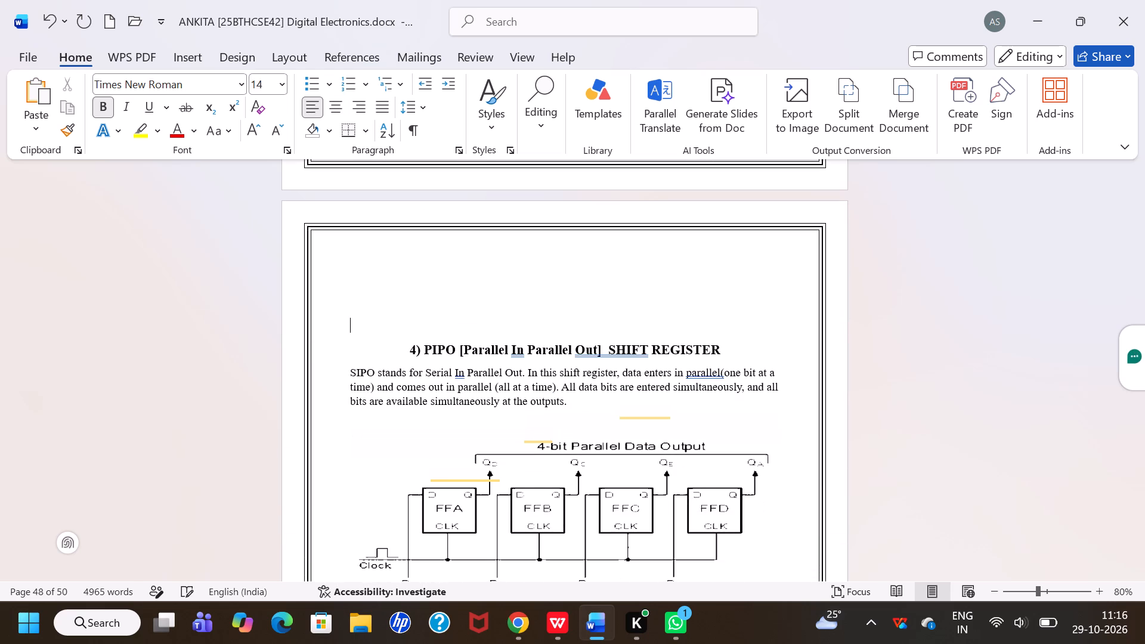
pyautogui.press('BackSpace')
pyautogui.press('BackSpace')
pyautogui.press('BackSpace')
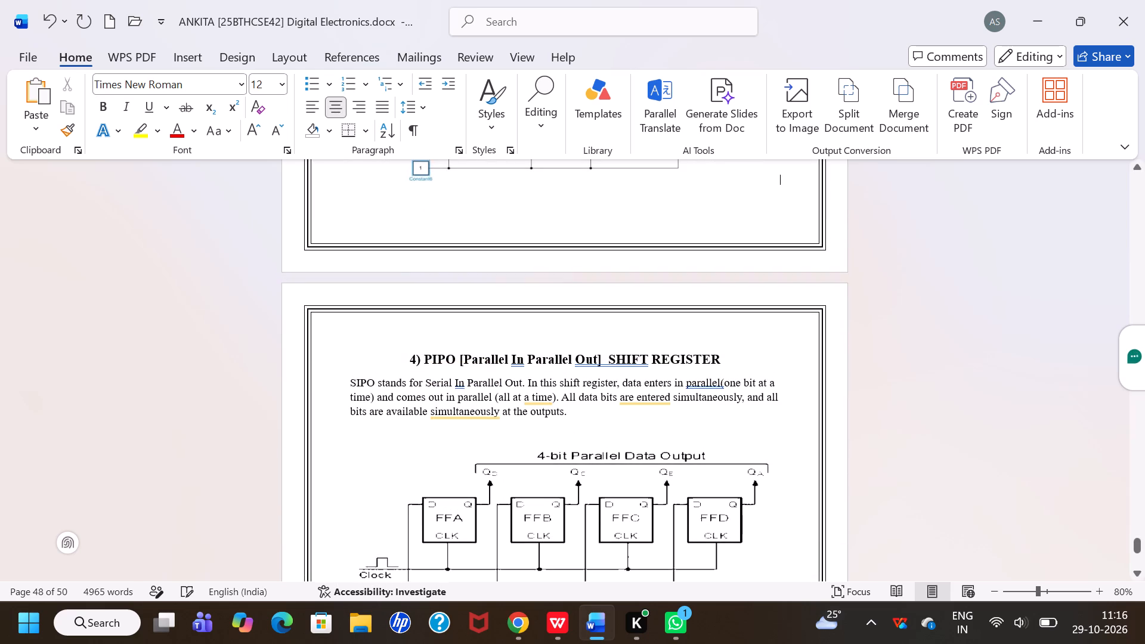
# Add a bold "BLOCK DIAGRAM" label on its own line between the PIPO introduction paragraph and its 4-bit parallel data diagram.
pyautogui.scroll(-5, 407, 408)
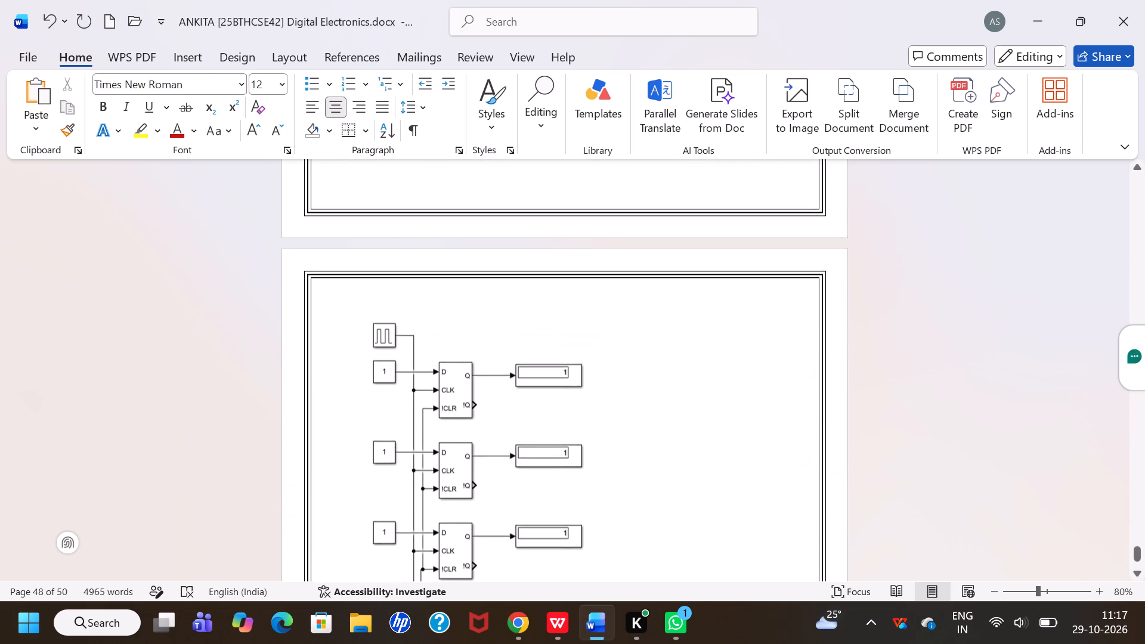
pyautogui.scroll(2, 407, 408)
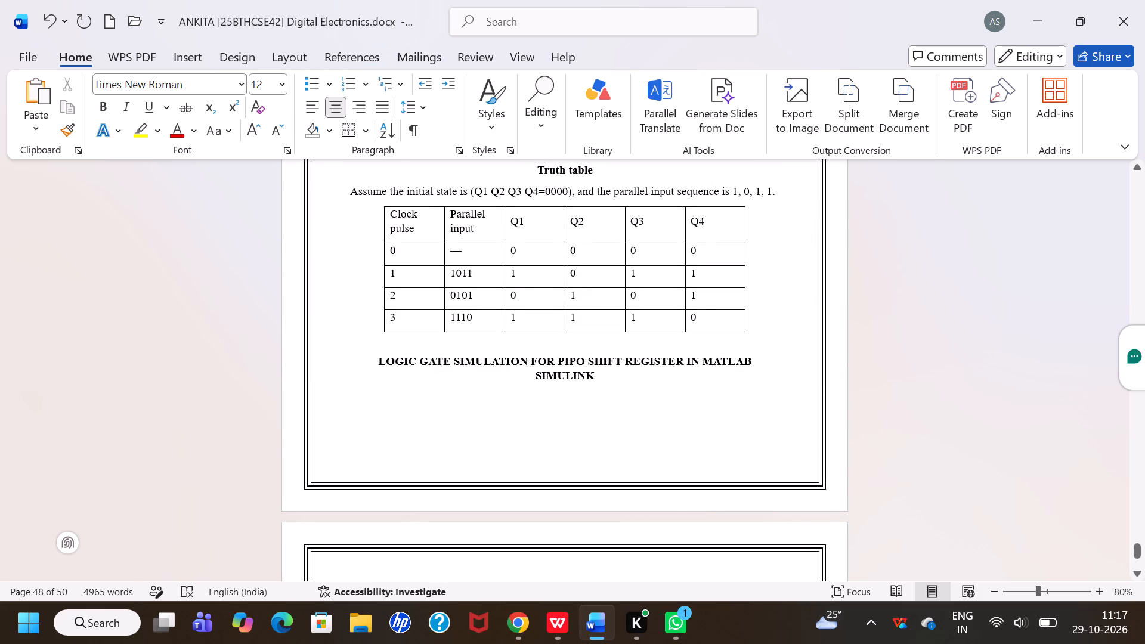
pyautogui.scroll(3, 407, 408)
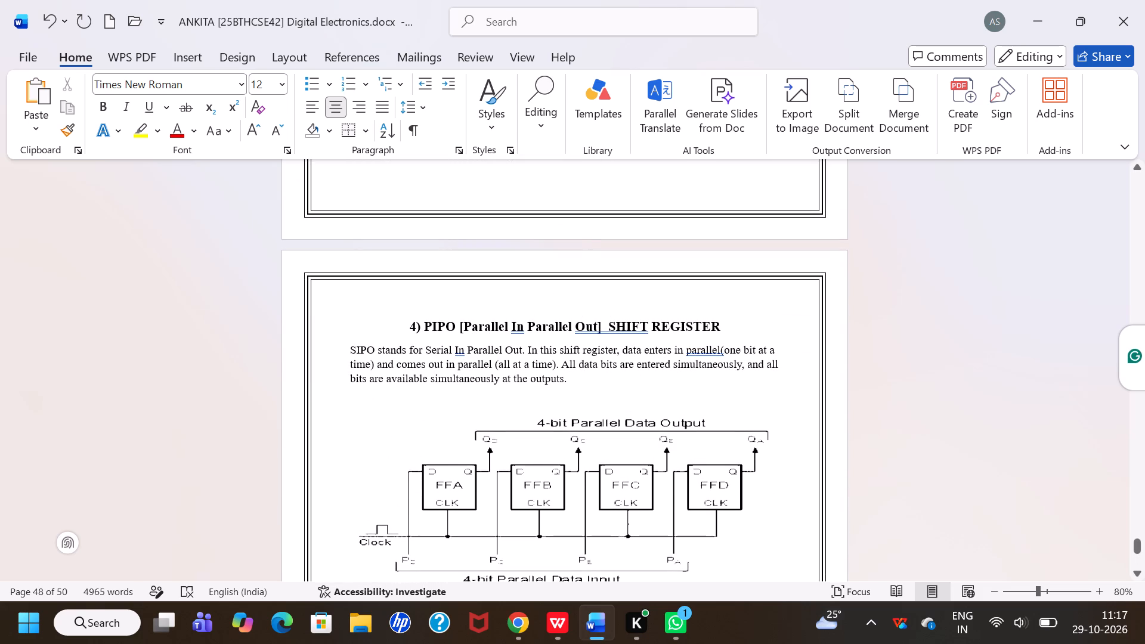
pyautogui.click(571, 391)
pyautogui.press('Return')
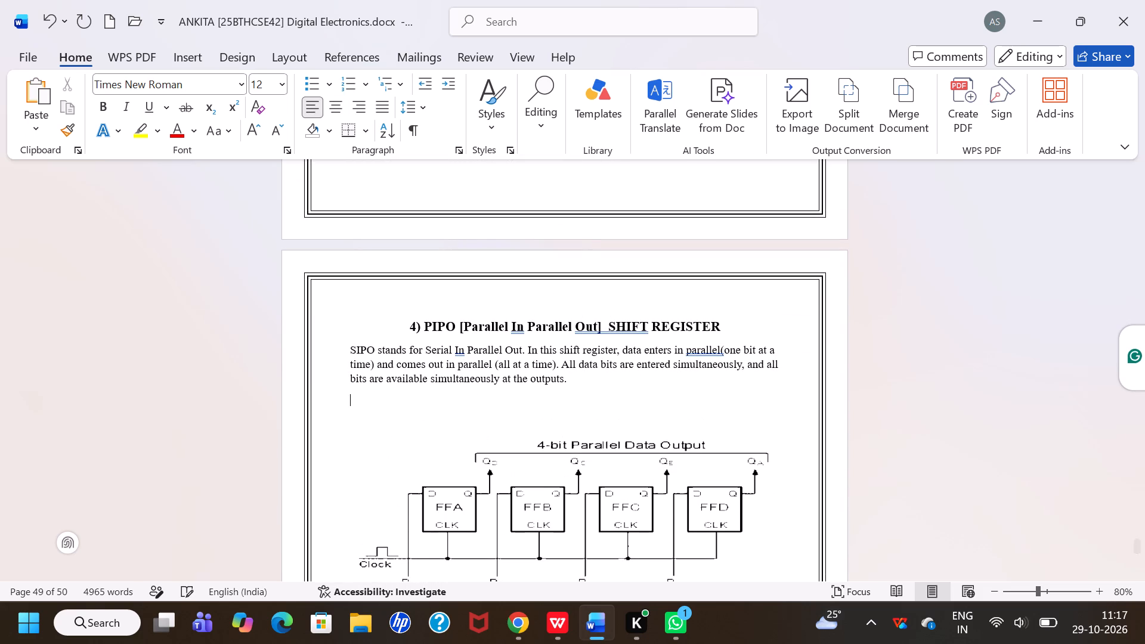
pyautogui.write('BLOCK DIAGRAN')
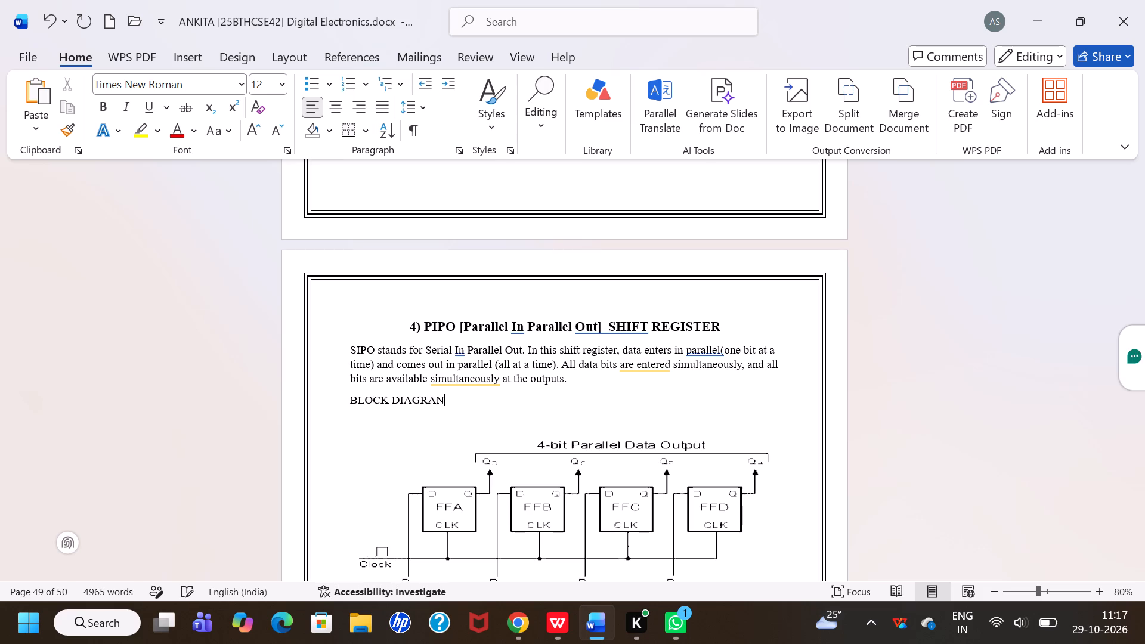
pyautogui.press('BackSpace')
pyautogui.press('m')
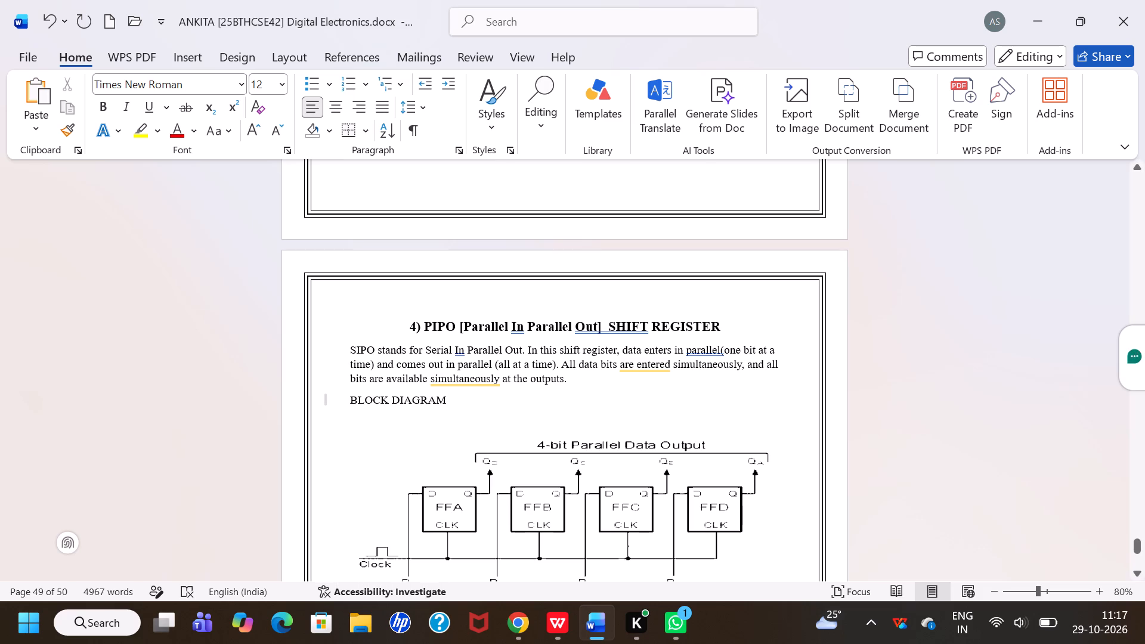
pyautogui.tripleClick(416, 400)
pyautogui.hotkey('ctrl', 'b')
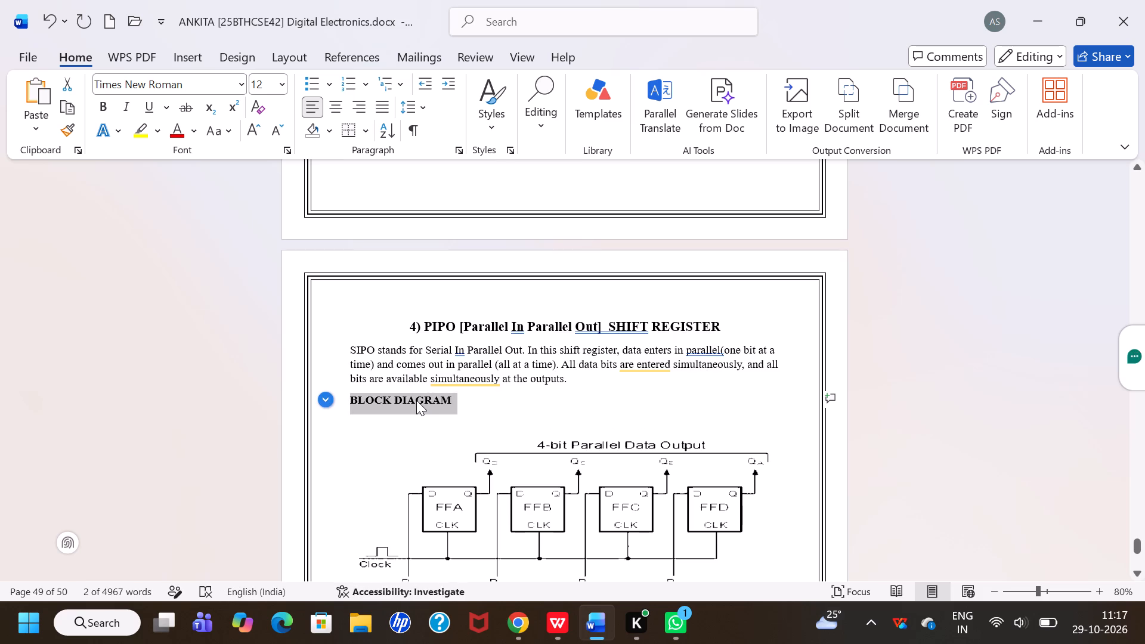
pyautogui.click(479, 402)
# Copy the "BLOCK DIAGRAM" label in the PIPO shift register section.
pyautogui.scroll(-4, 479, 402)
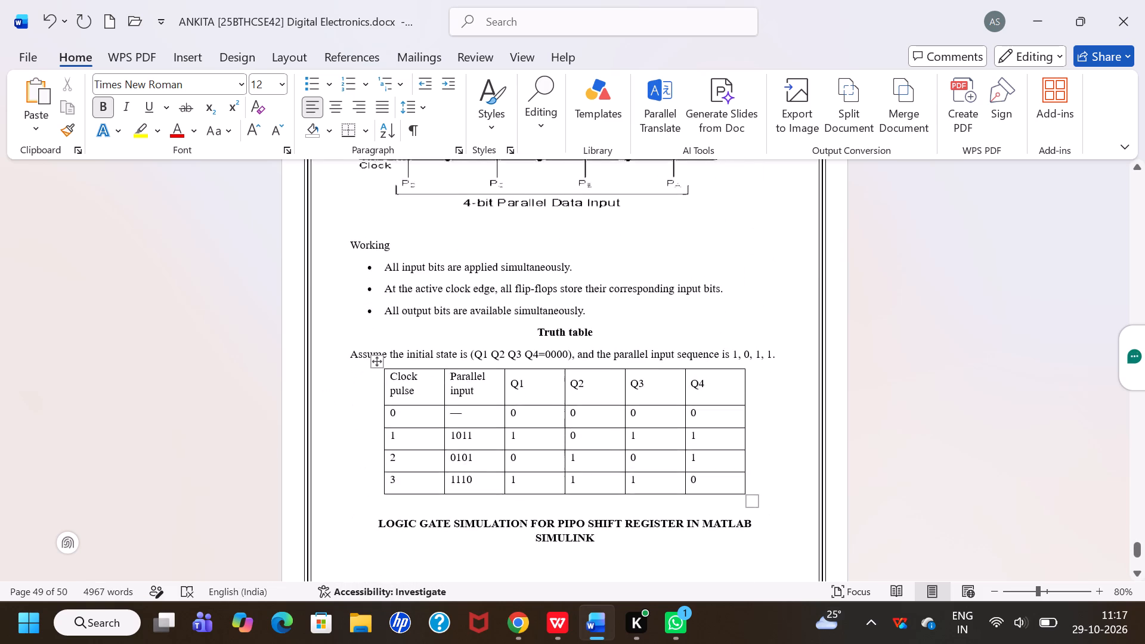
pyautogui.scroll(-2, 479, 402)
pyautogui.scroll(3, 479, 402)
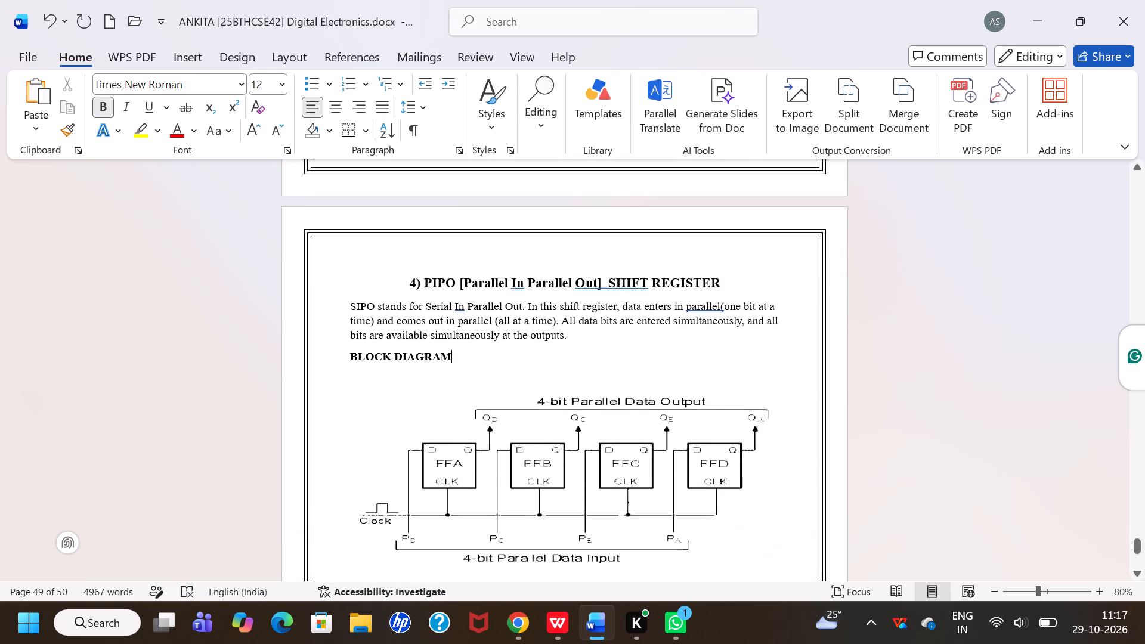
pyautogui.tripleClick(414, 372)
pyautogui.click(414, 372)
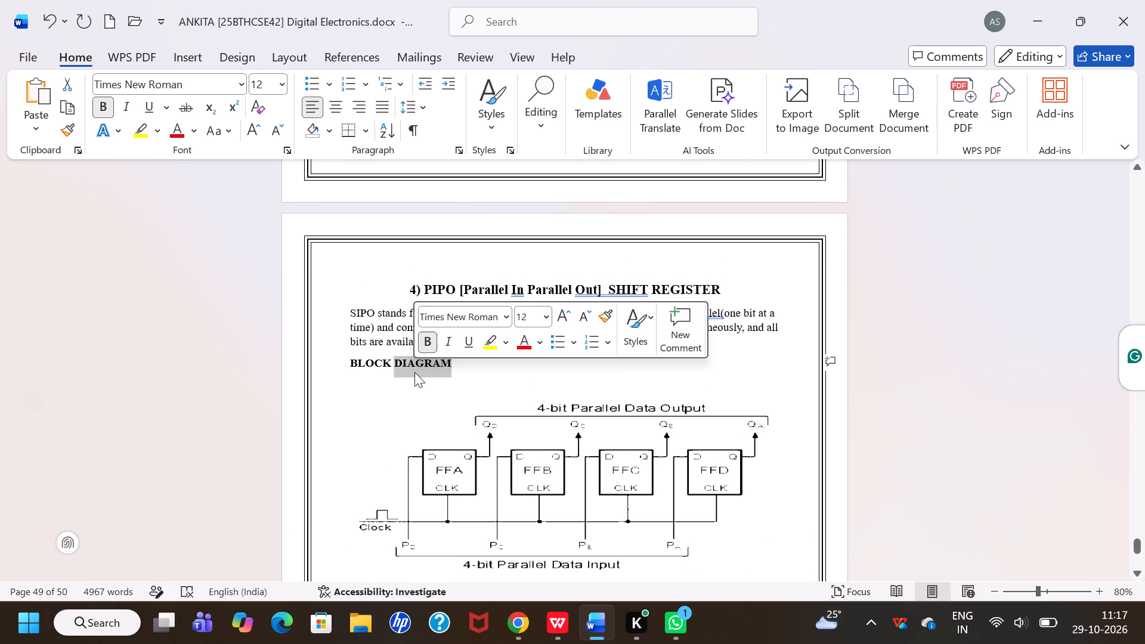
pyautogui.tripleClick(414, 372)
pyautogui.hotkey('ctrl', 'c')
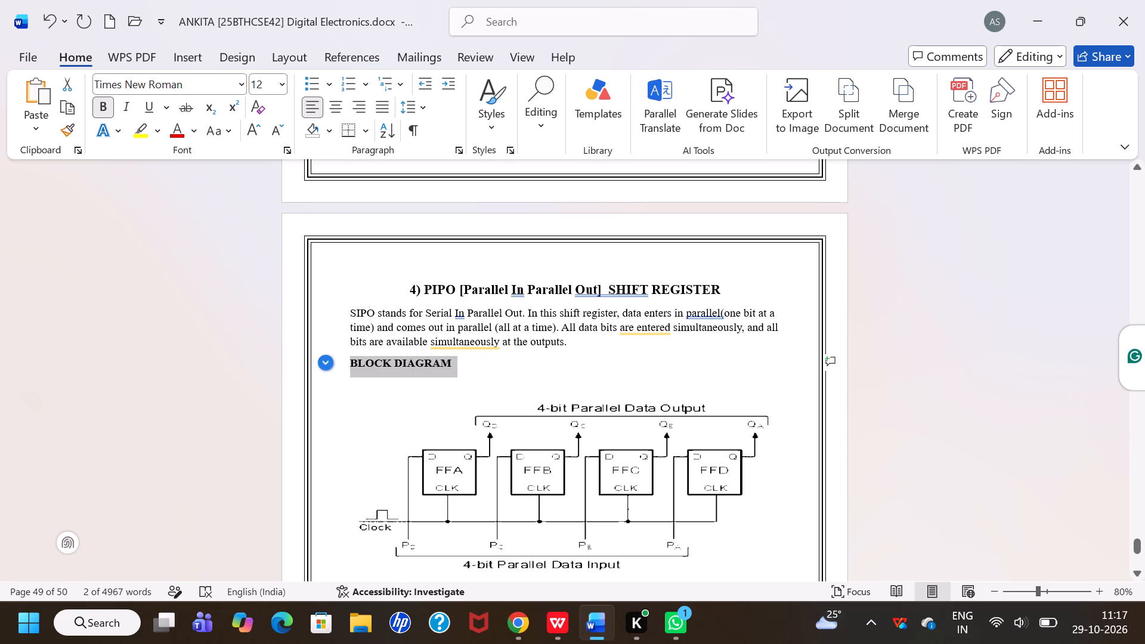
# Look back through the PISO, SIPO and SISO sections to check their block diagram labels and page layout.
pyautogui.click(561, 383)
pyautogui.scroll(3, 561, 383)
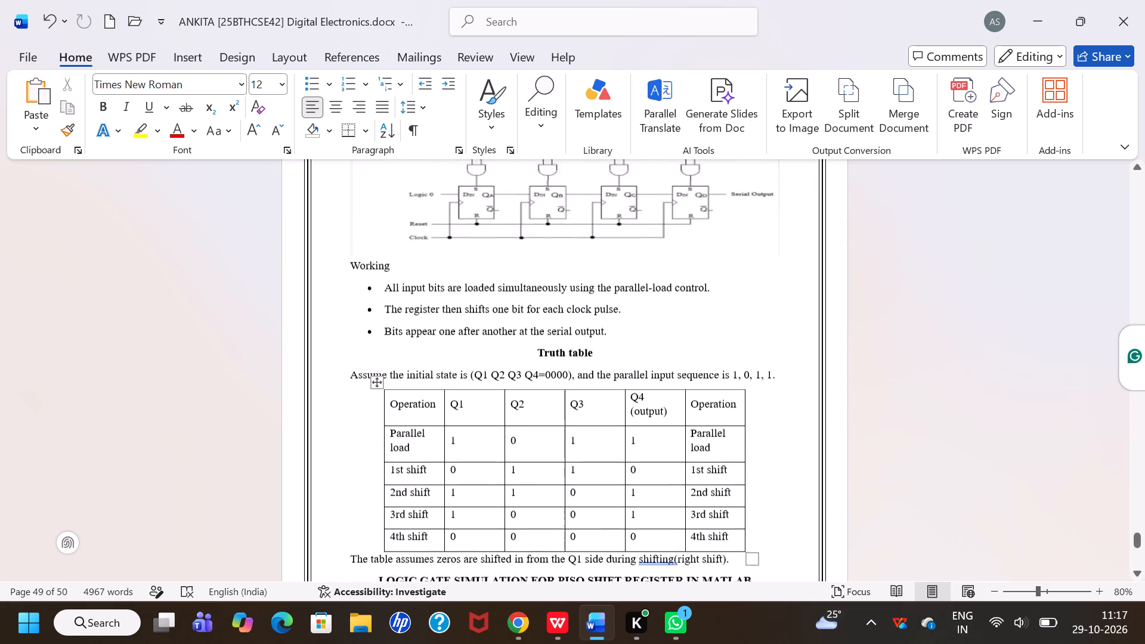
pyautogui.scroll(3, 561, 383)
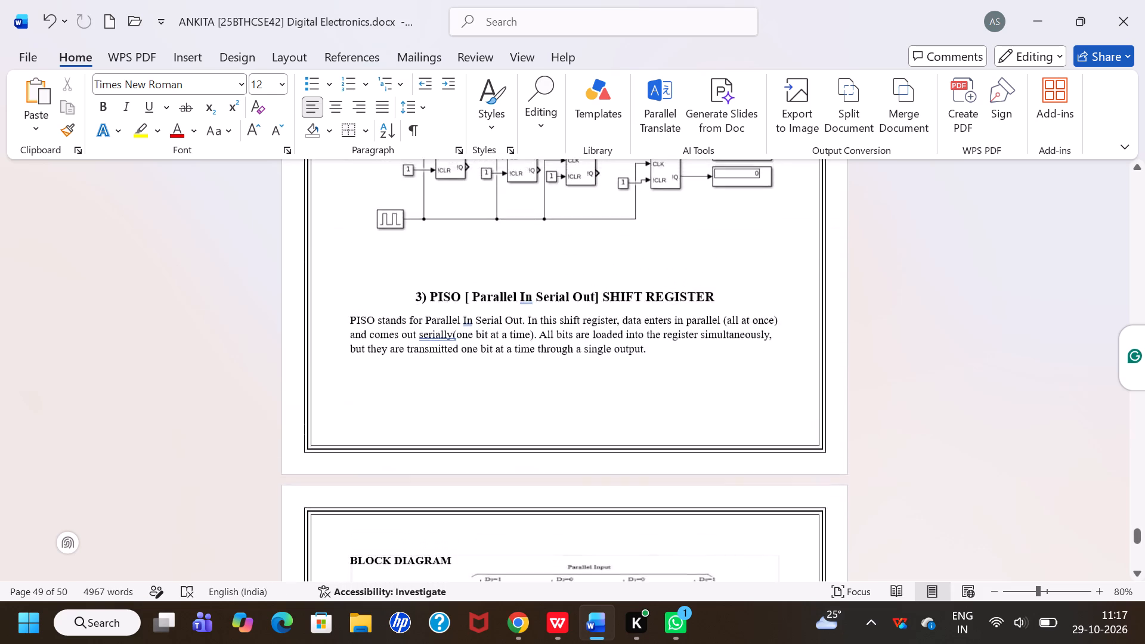
pyautogui.scroll(2, 561, 383)
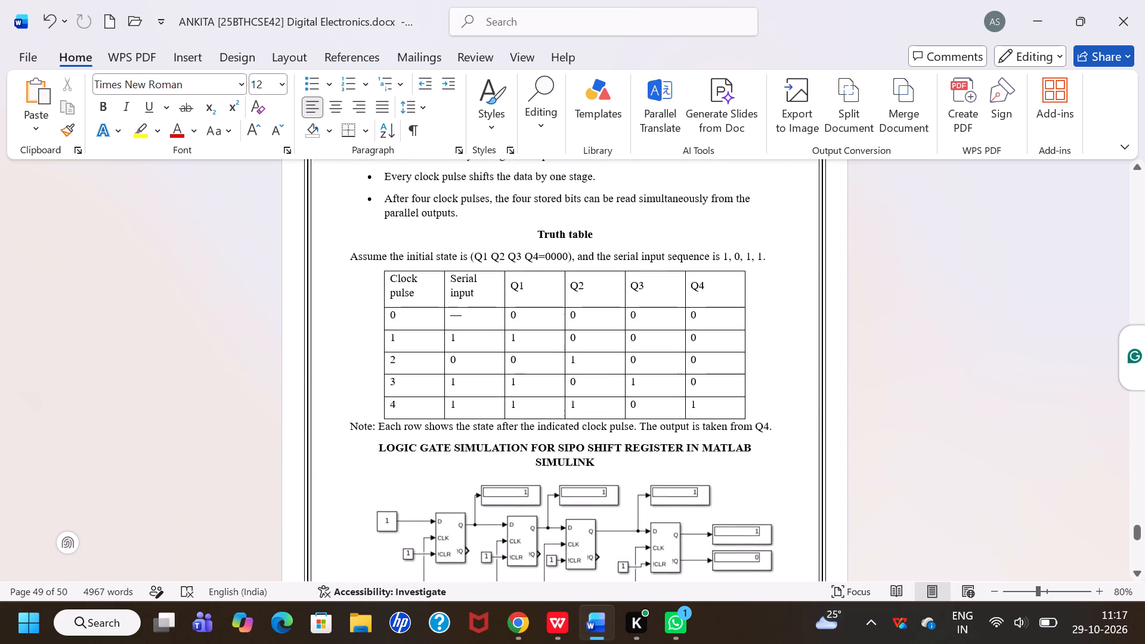
pyautogui.scroll(3, 561, 383)
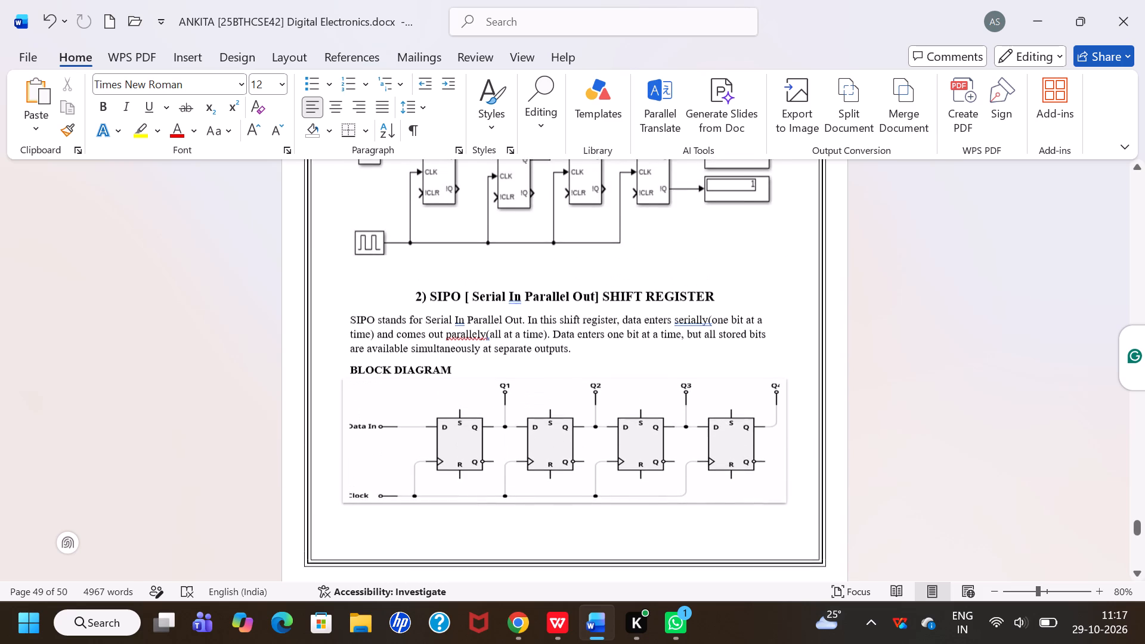
pyautogui.scroll(4, 561, 383)
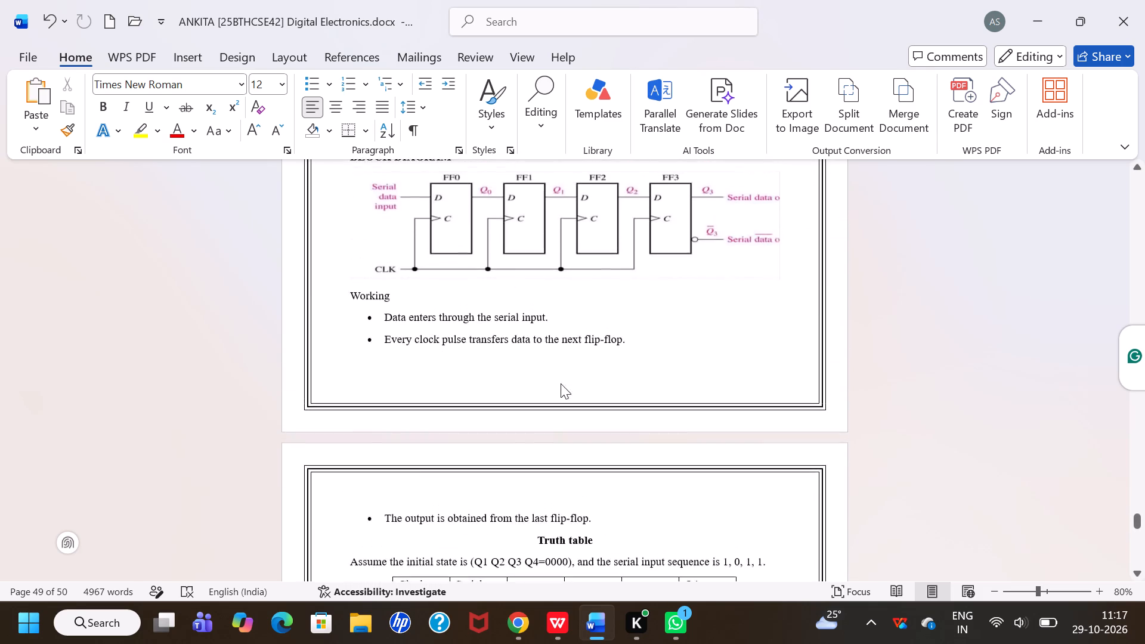
pyautogui.scroll(2, 561, 383)
pyautogui.scroll(-5, 561, 383)
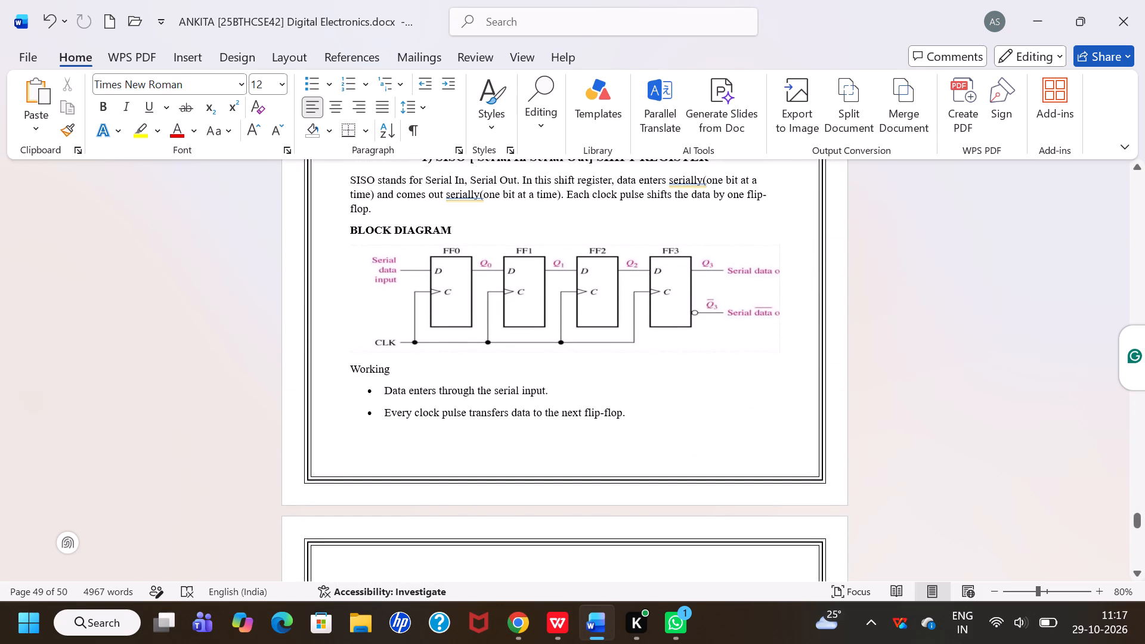
# Save the document.
pyautogui.hotkey('ctrl', 's')
pyautogui.click(674, 379)
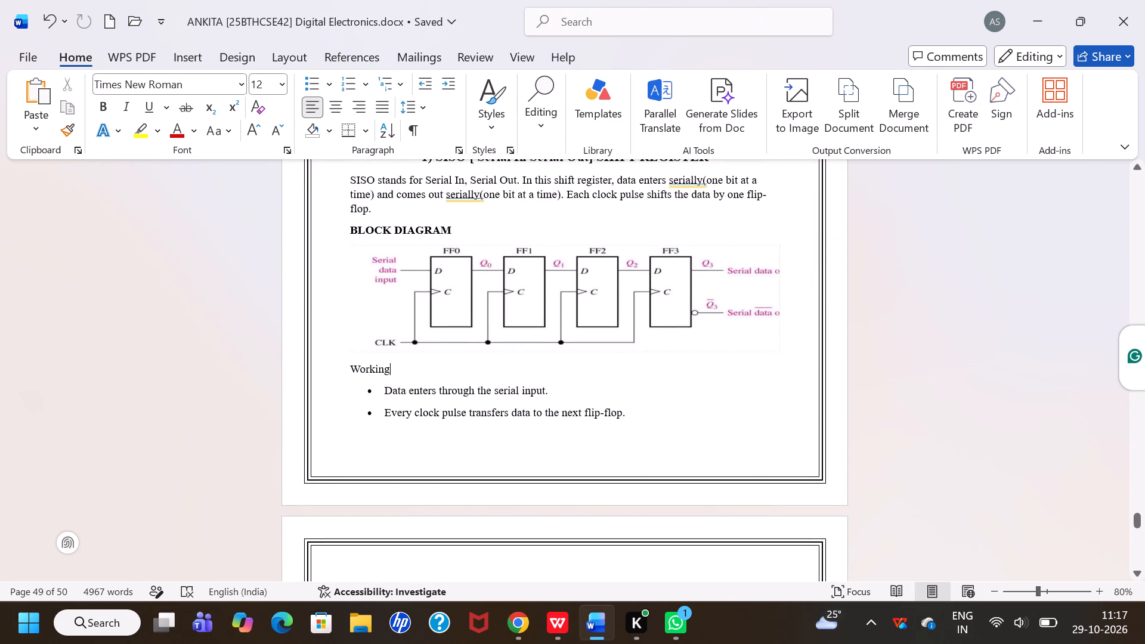
# Review the page layout from the shift register pages back through Experiments 12 and 13 to the start of Experiment 14.
pyautogui.scroll(-1, 674, 379)
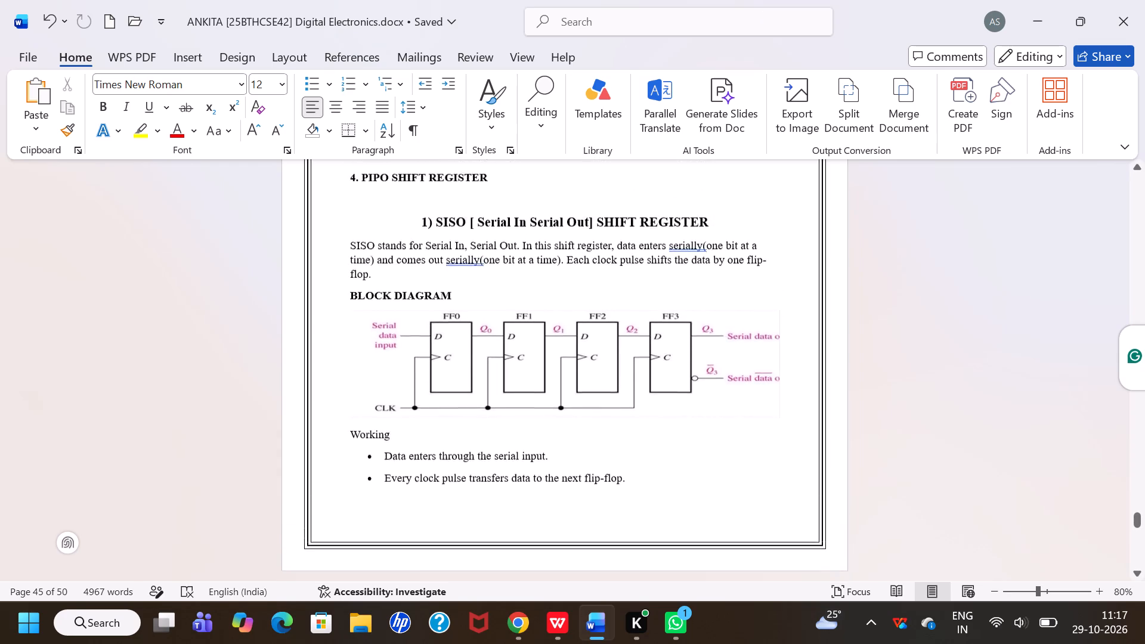
pyautogui.scroll(-8, 674, 379)
pyautogui.scroll(1, 674, 379)
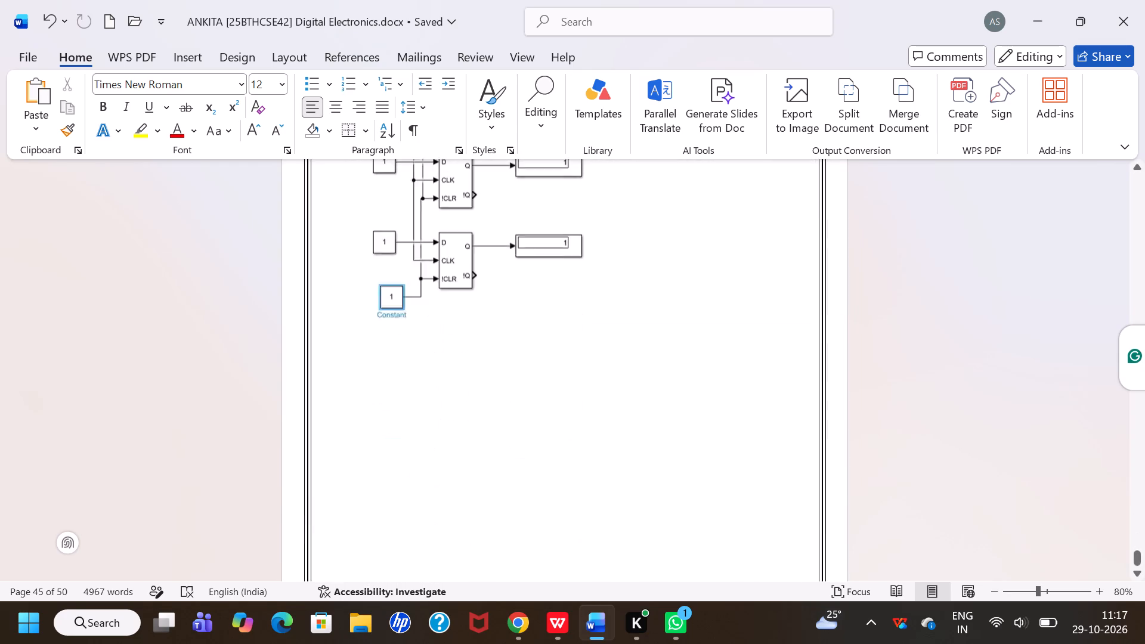
pyautogui.scroll(4, 674, 379)
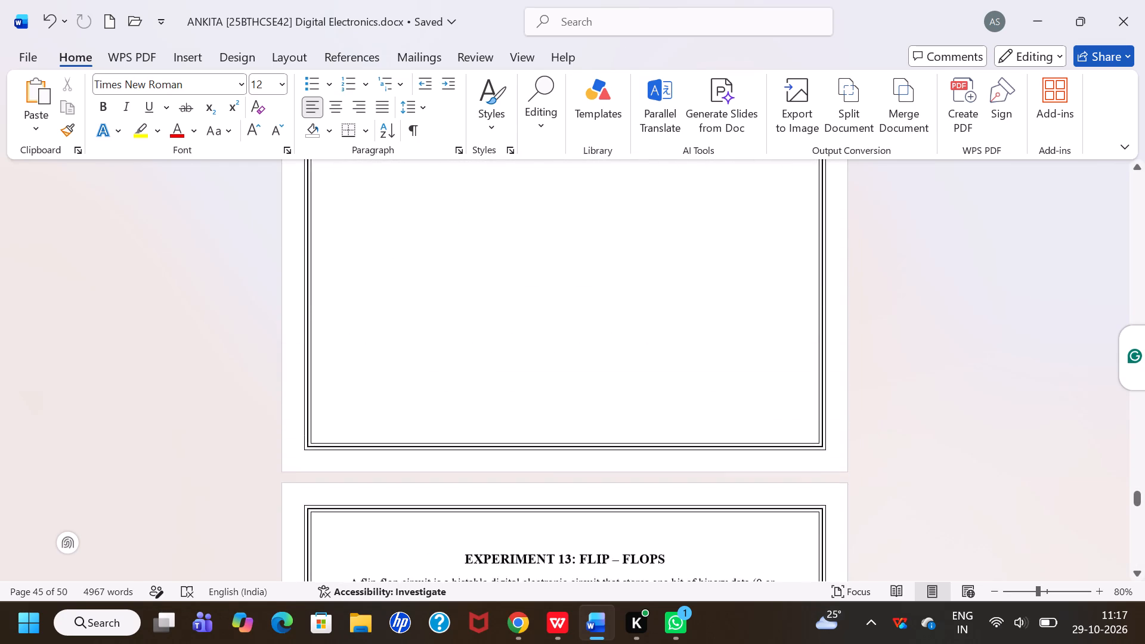
pyautogui.scroll(2, 674, 379)
pyautogui.scroll(-3, 674, 379)
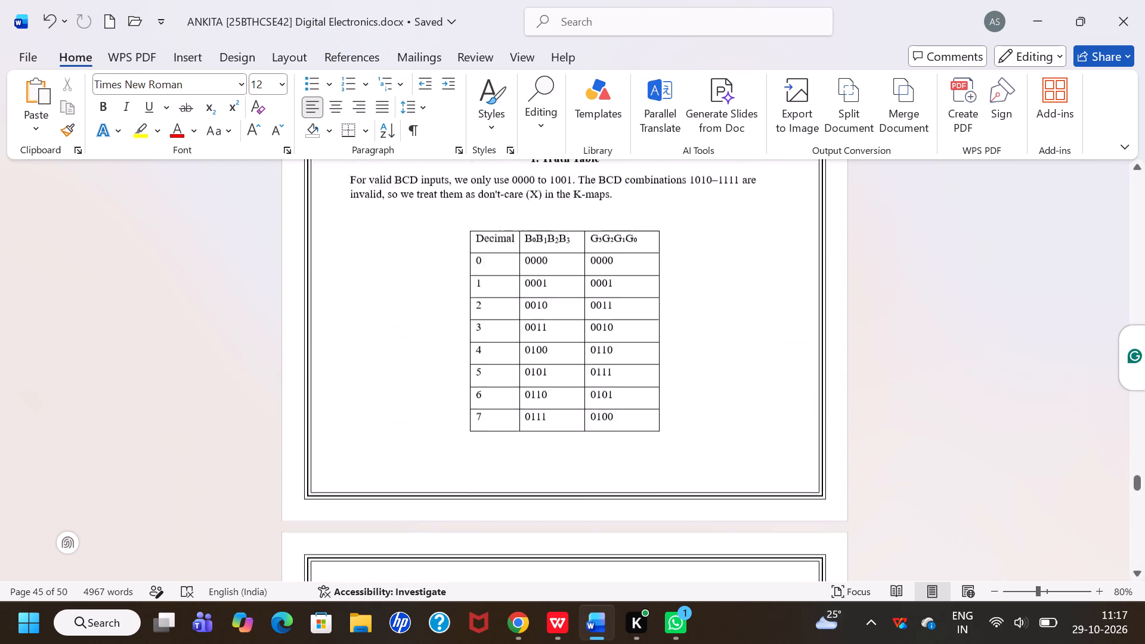
pyautogui.scroll(-5, 674, 379)
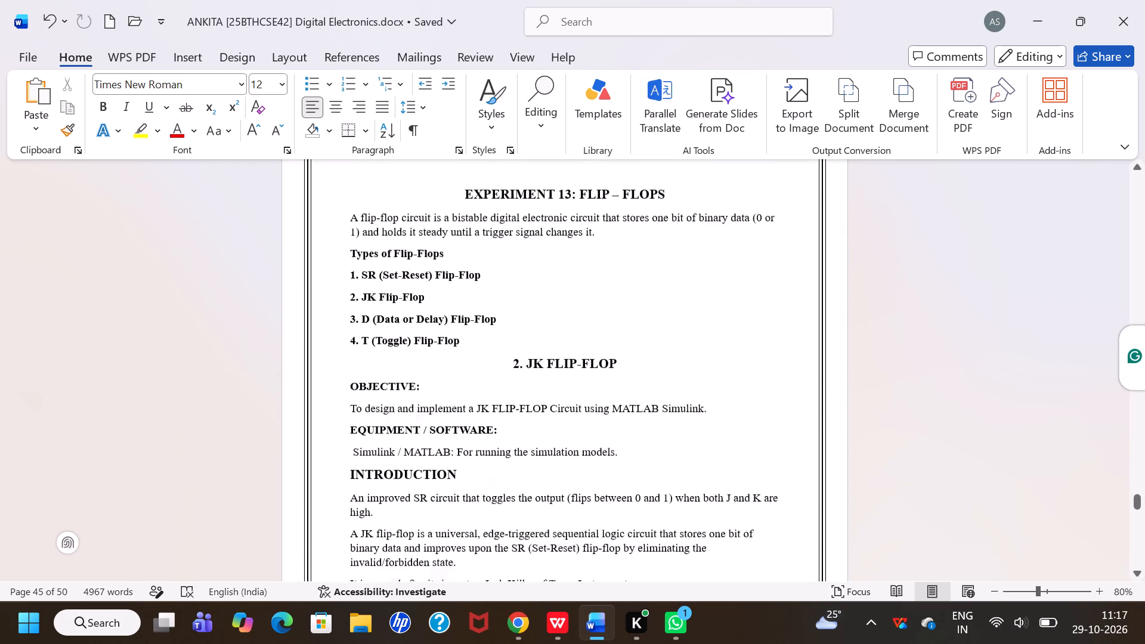
pyautogui.scroll(-4, 674, 379)
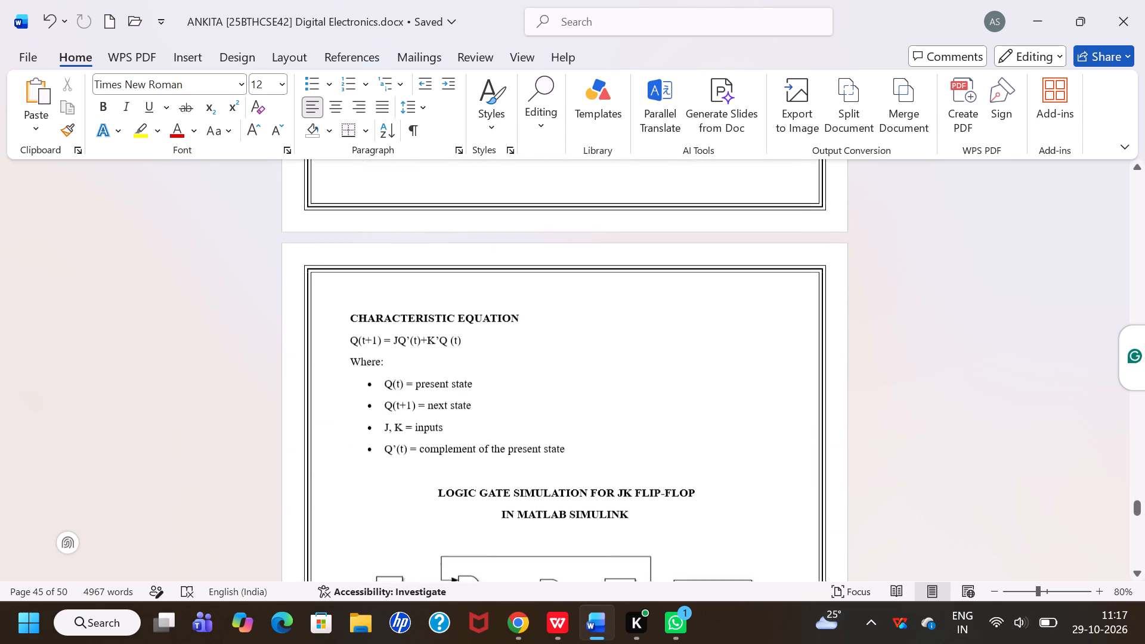
pyautogui.scroll(-3, 674, 379)
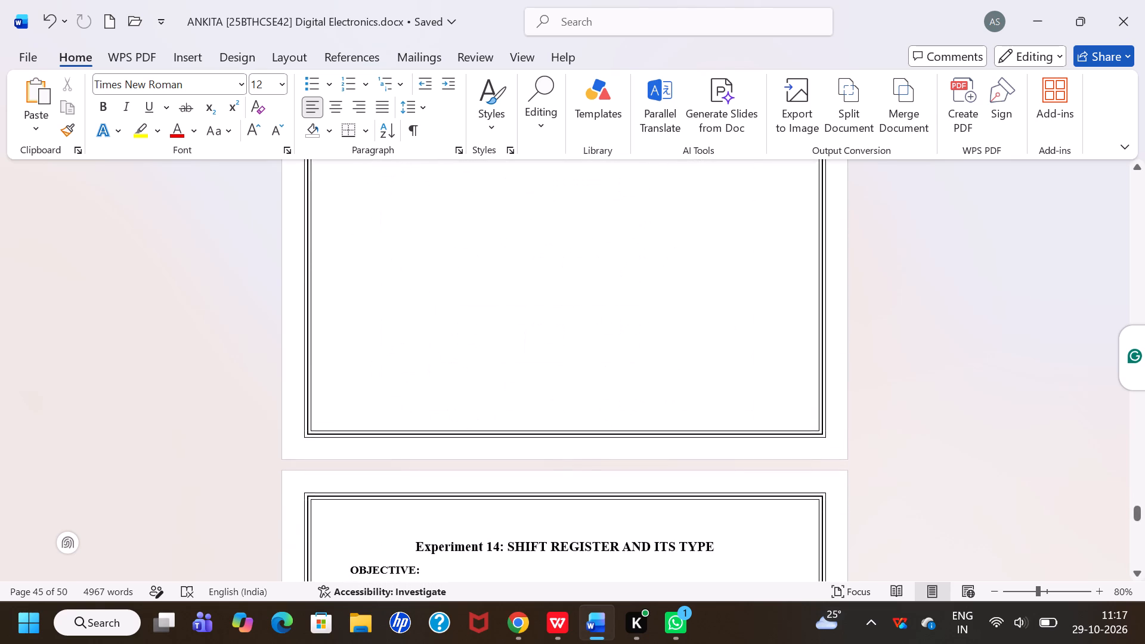
# Save the document again.
pyautogui.hotkey('ctrl', 's')
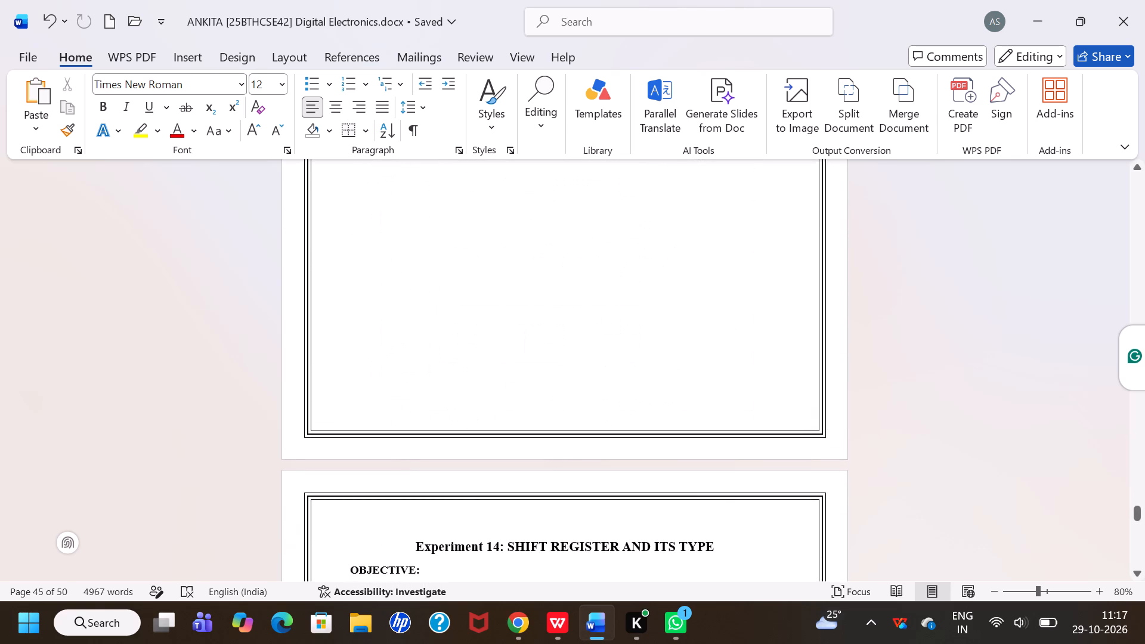
# Review the earlier experiments backwards from the JK flip-flop through the code converters and 8x1 multiplexer to the 4:2 priority encoder.
pyautogui.scroll(3, 674, 379)
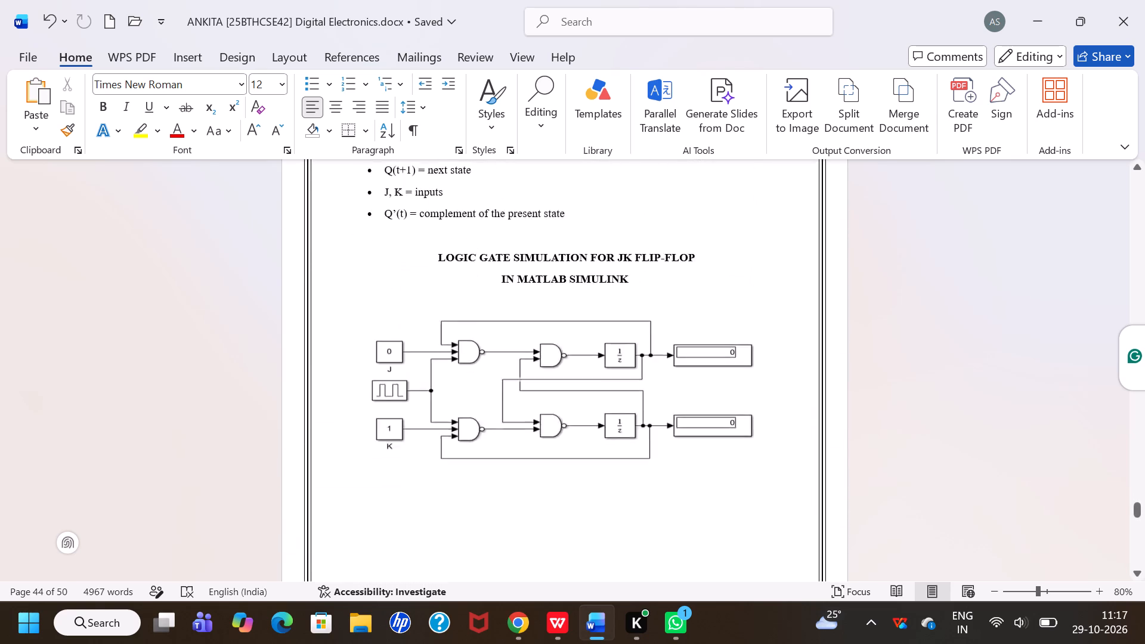
pyautogui.scroll(5, 674, 379)
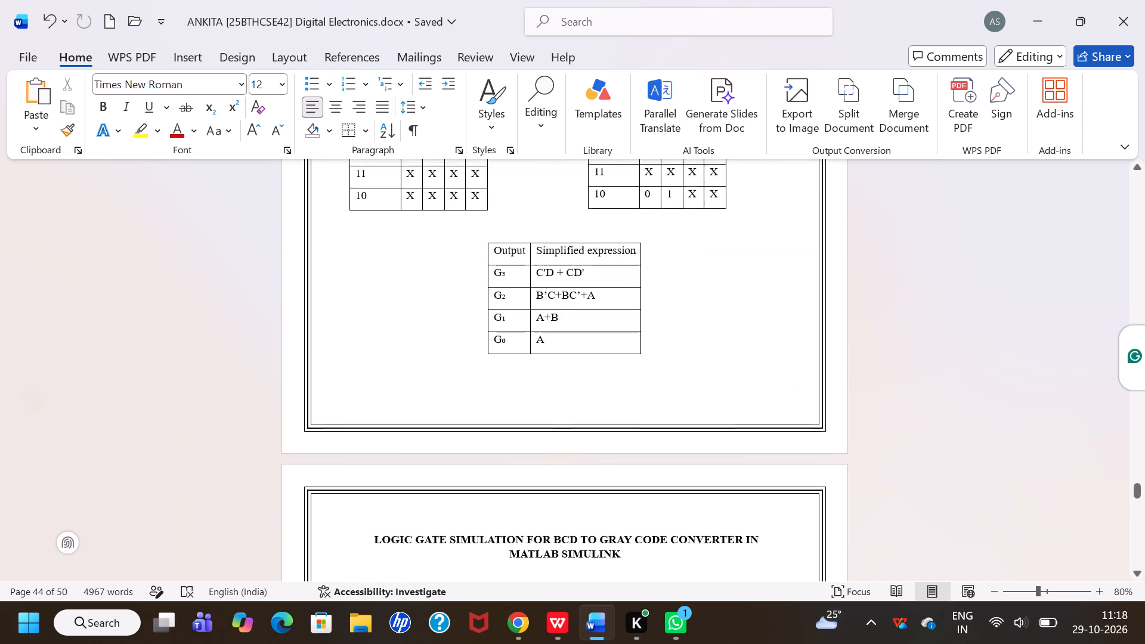
pyautogui.scroll(8, 674, 379)
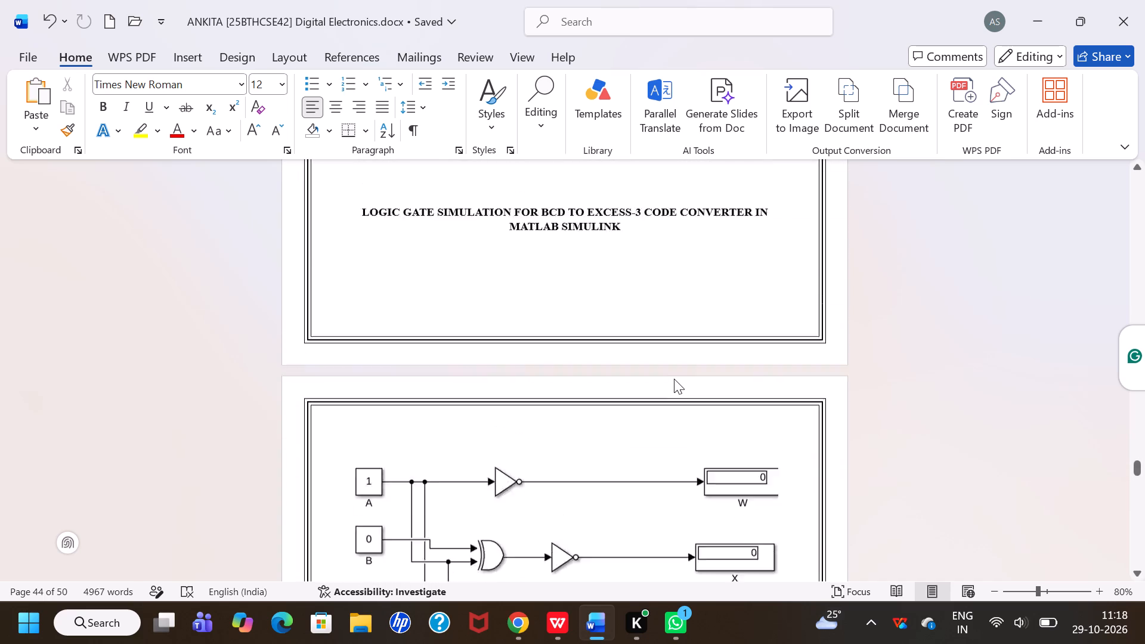
pyautogui.scroll(9, 674, 379)
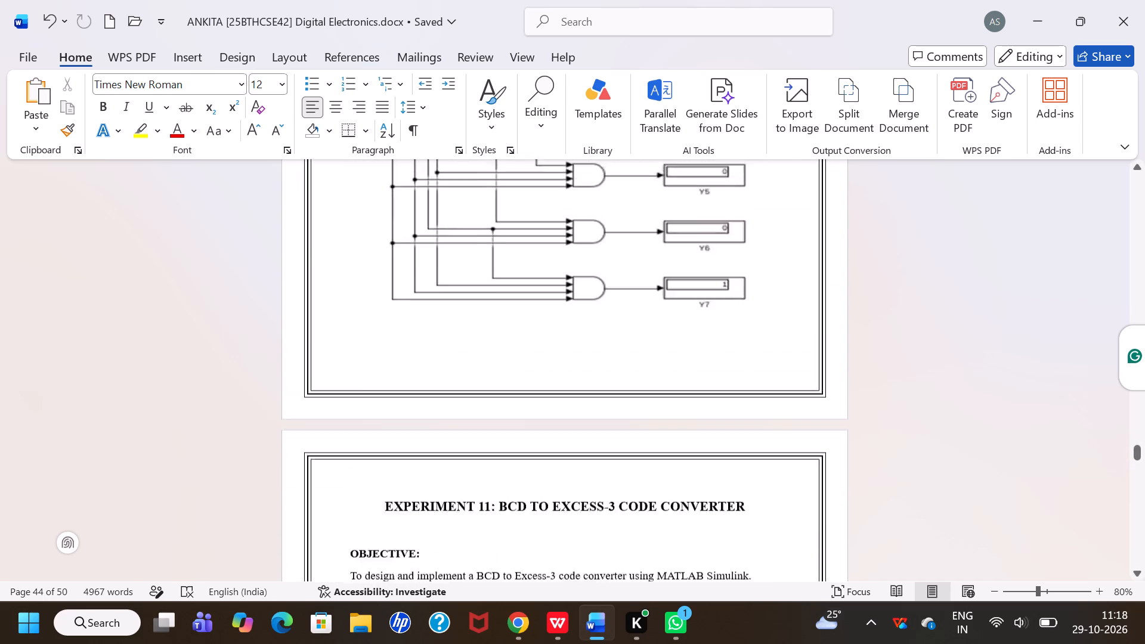
pyautogui.scroll(4, 674, 379)
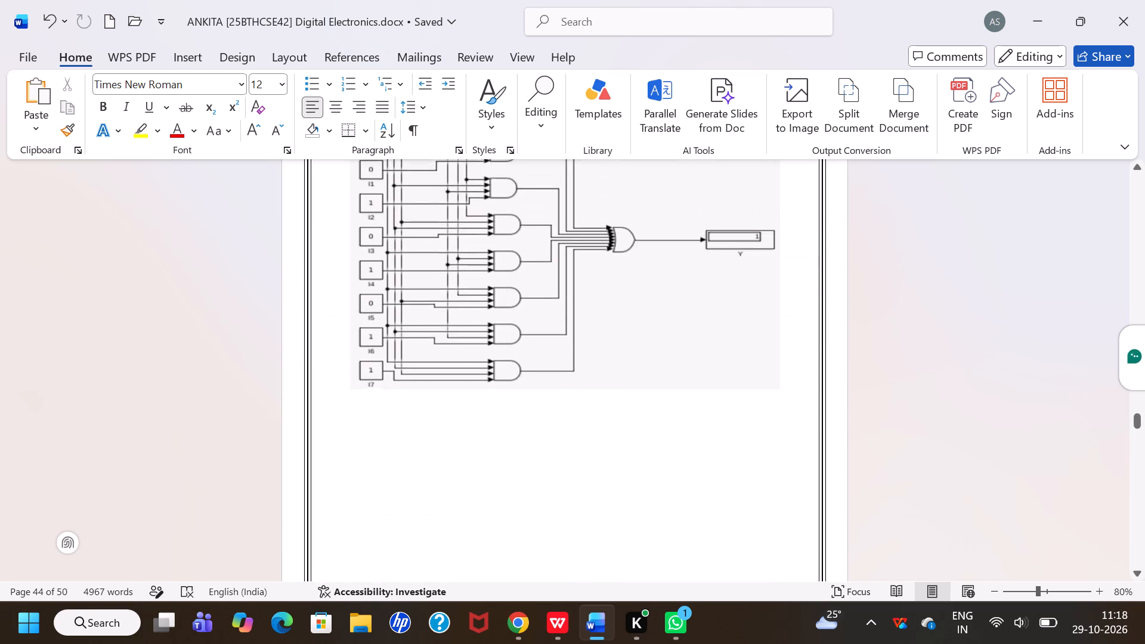
pyautogui.scroll(5, 674, 379)
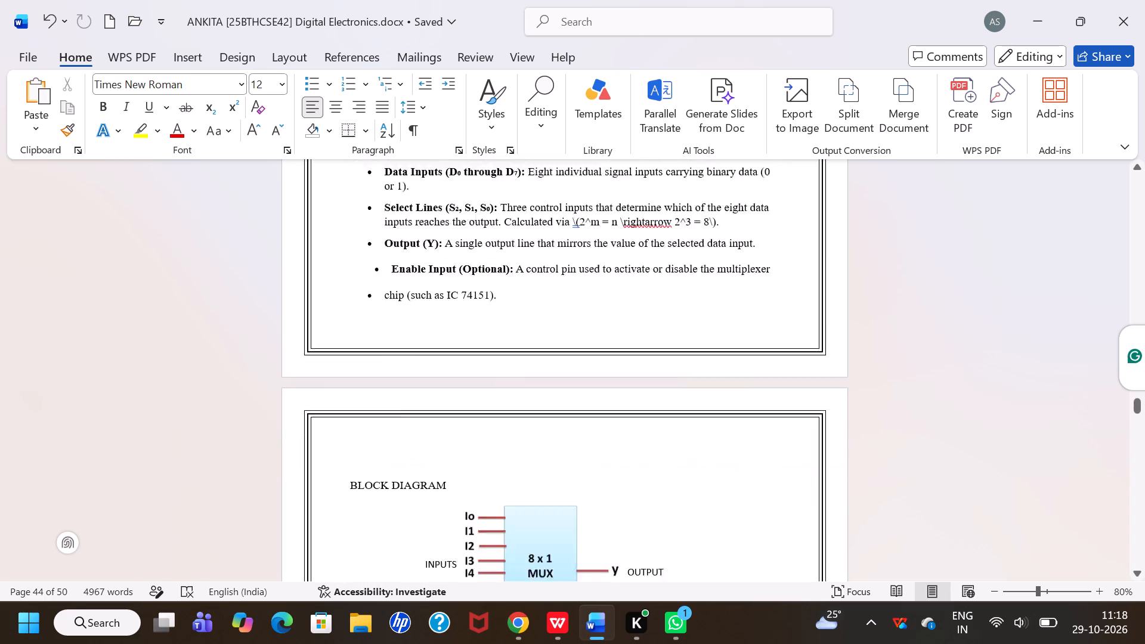
pyautogui.scroll(8, 674, 379)
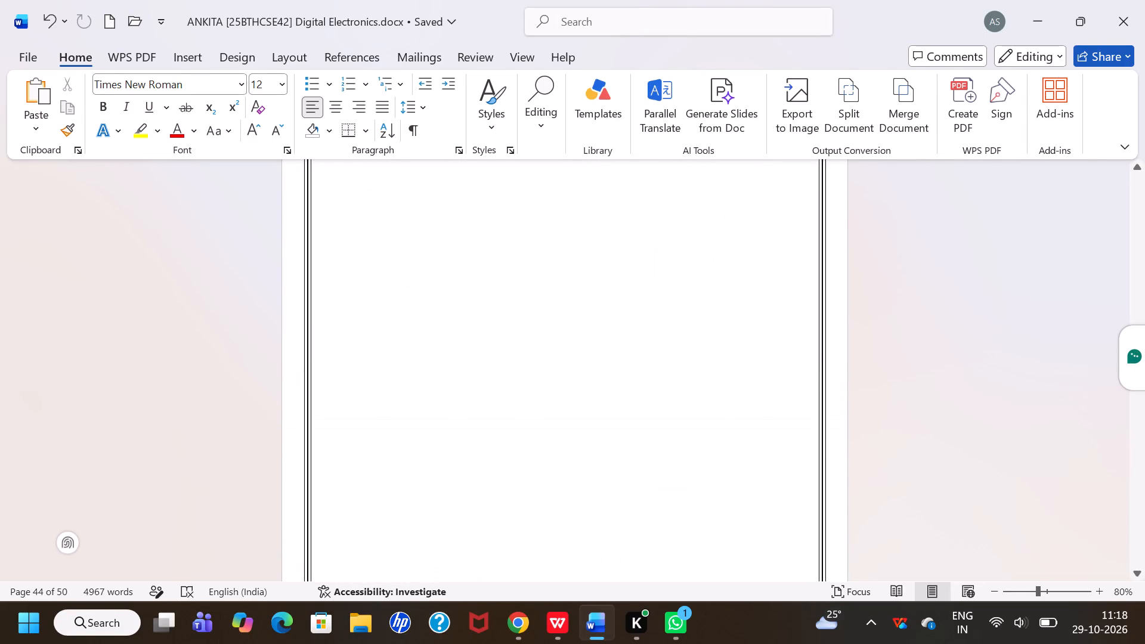
pyautogui.scroll(2, 674, 379)
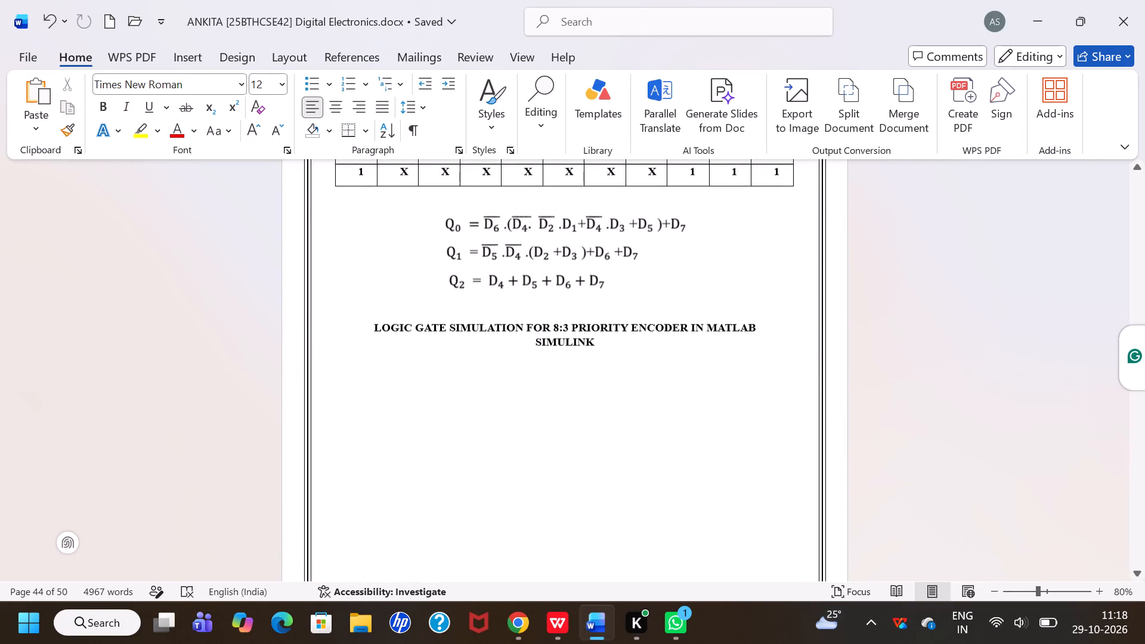
pyautogui.scroll(5, 674, 379)
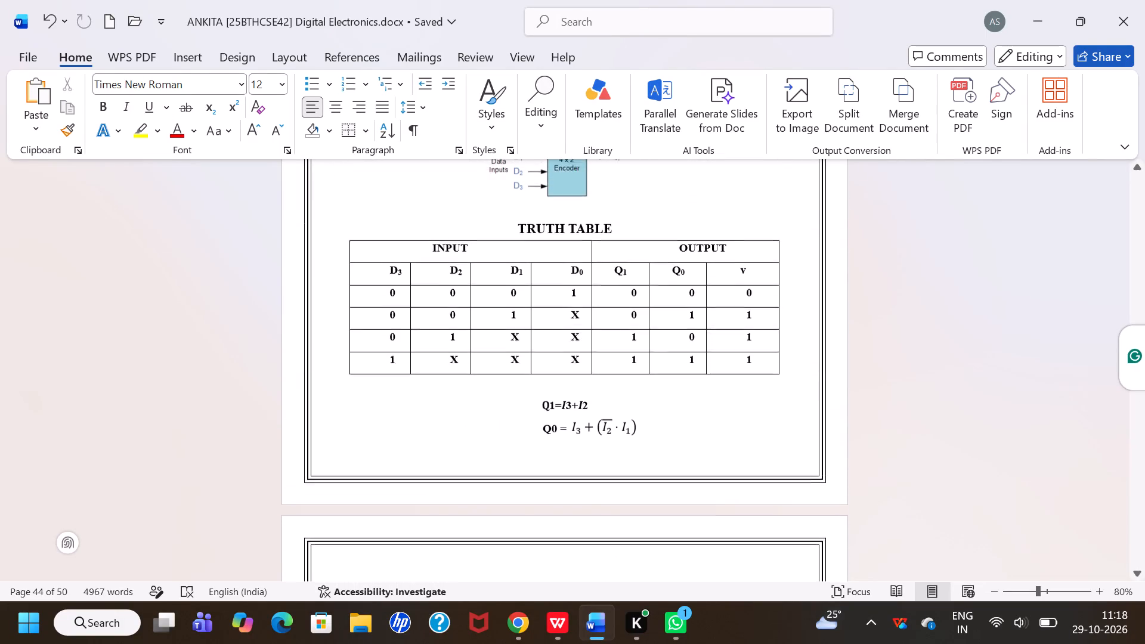
pyautogui.scroll(2, 674, 379)
pyautogui.scroll(-3, 674, 379)
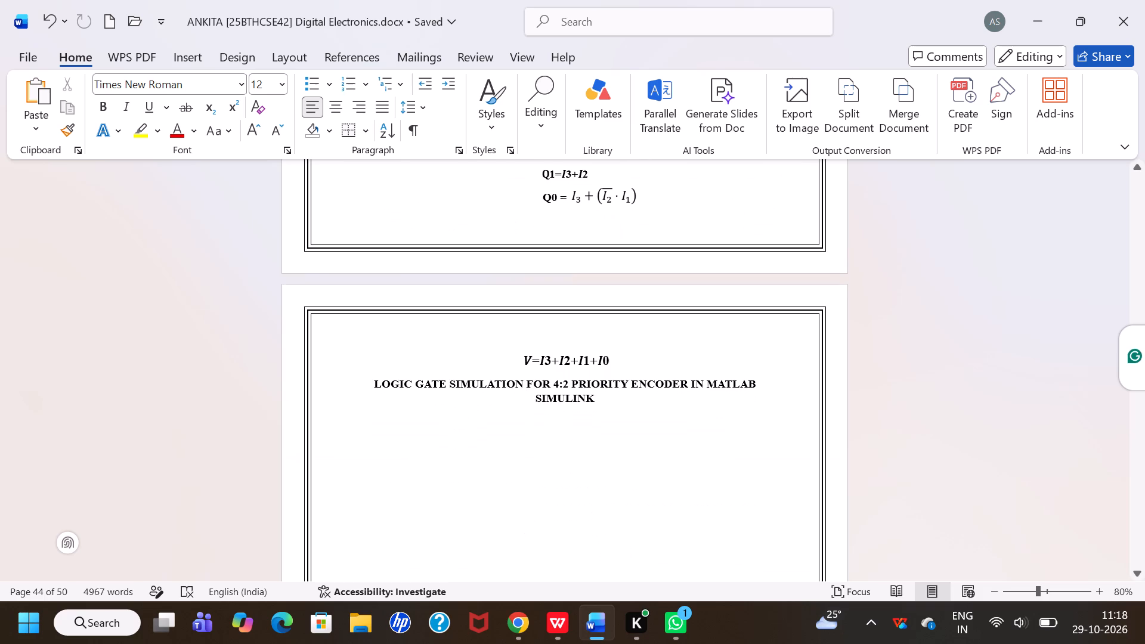
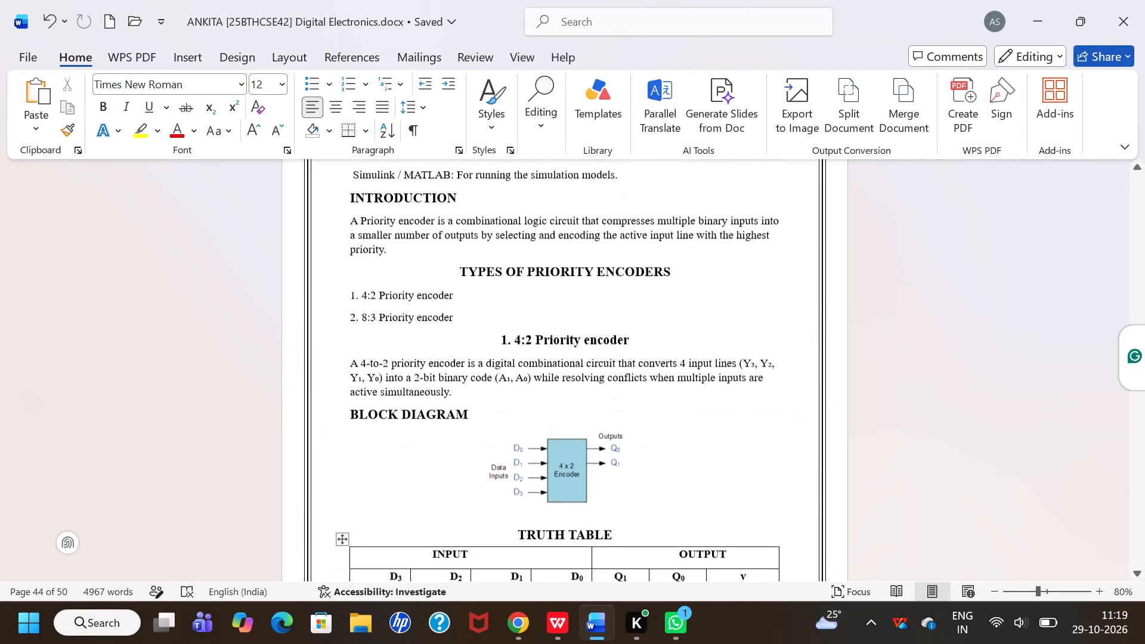
# Review the 4:2 priority encoder section, examining its block diagram, truth table and the Q1 and Q0 output equations.
pyautogui.scroll(-2, 673, 391)
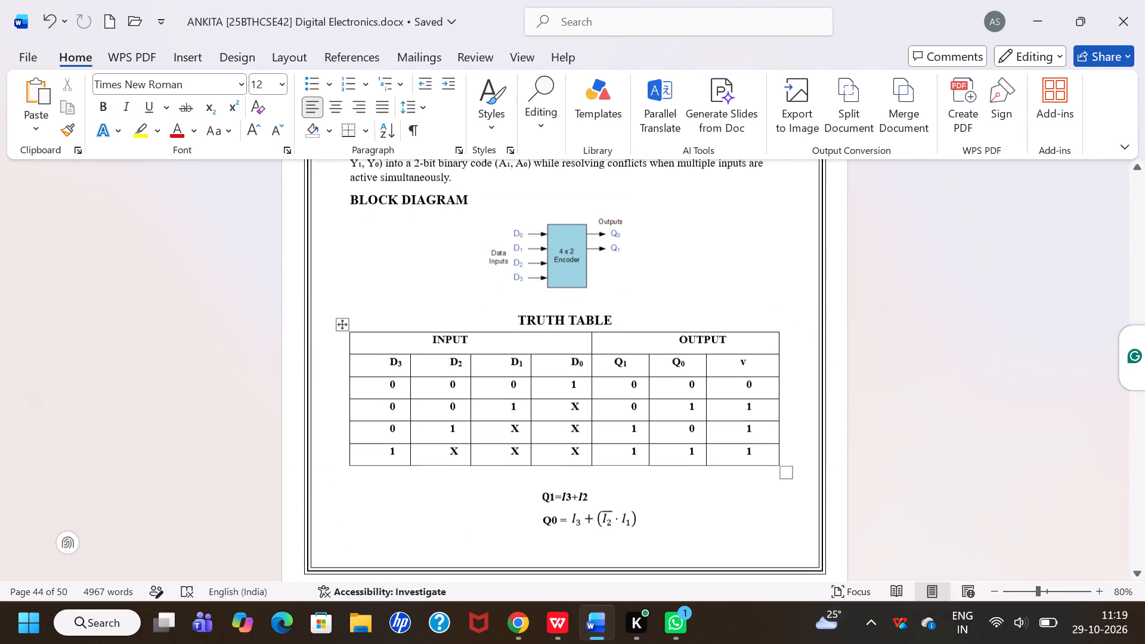
pyautogui.scroll(-2, 673, 391)
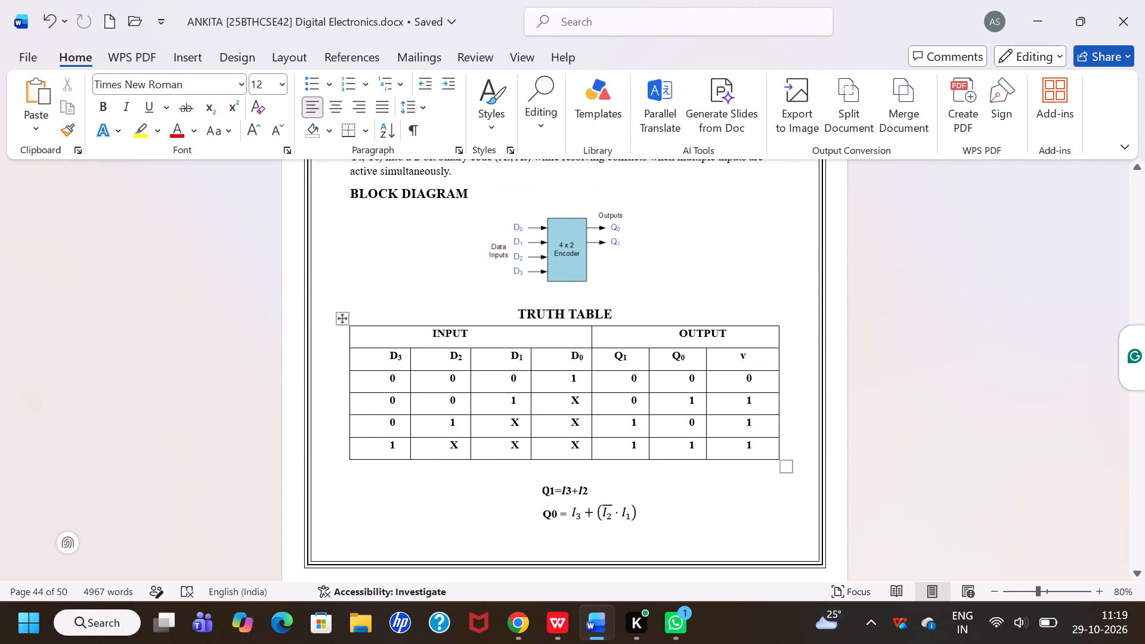
pyautogui.scroll(-1, 673, 391)
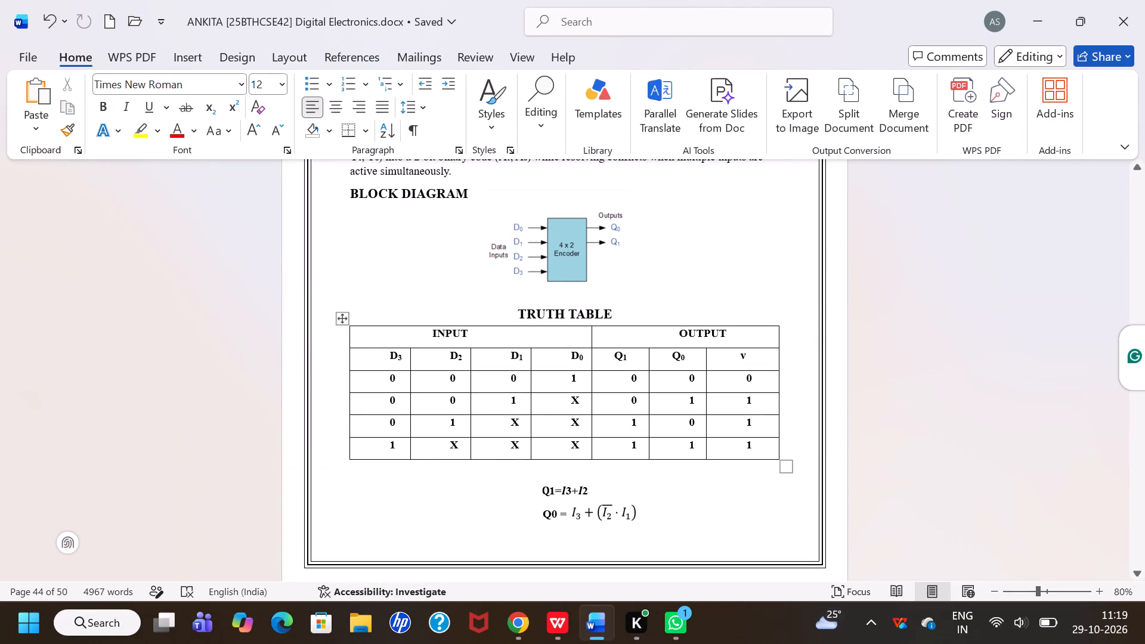
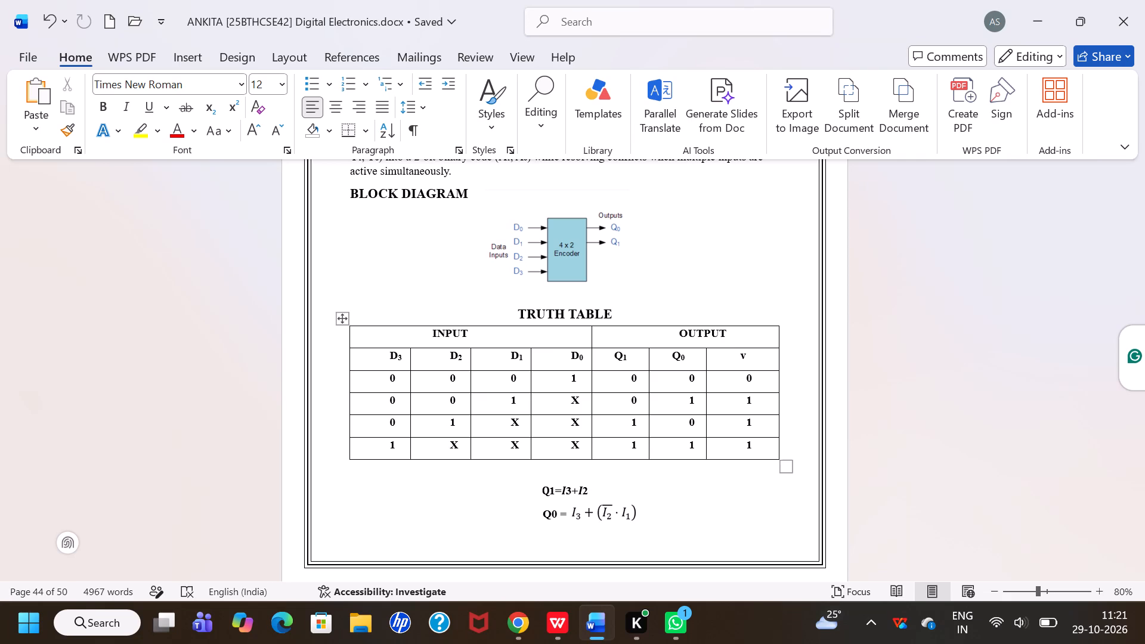
# Delete the ending page number from the Shift Register and its Type row of the index table.
pyautogui.scroll(16, 564, 462)
pyautogui.scroll(20, 564, 462)
pyautogui.scroll(20, 564, 462)
pyautogui.scroll(20, 564, 462)
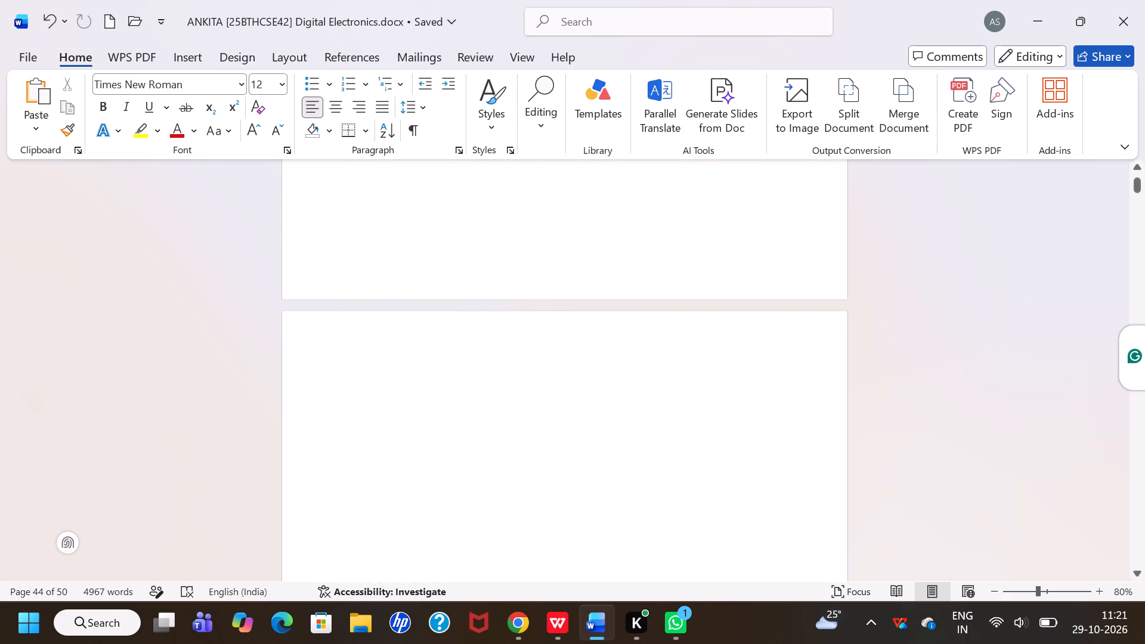
pyautogui.scroll(-7, 564, 462)
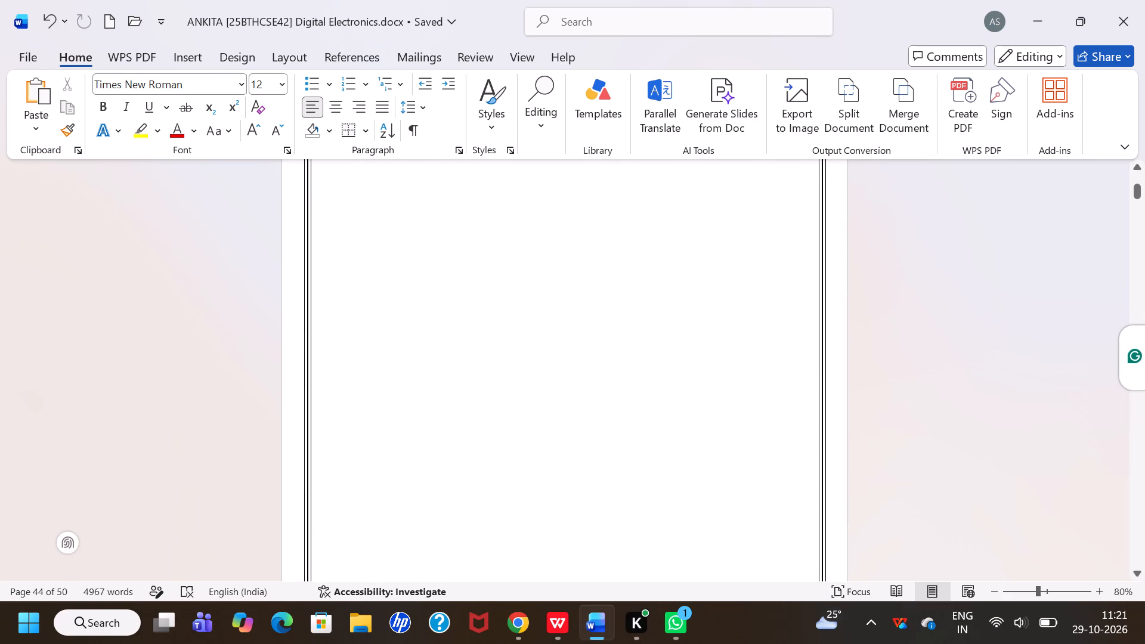
pyautogui.scroll(-5, 564, 462)
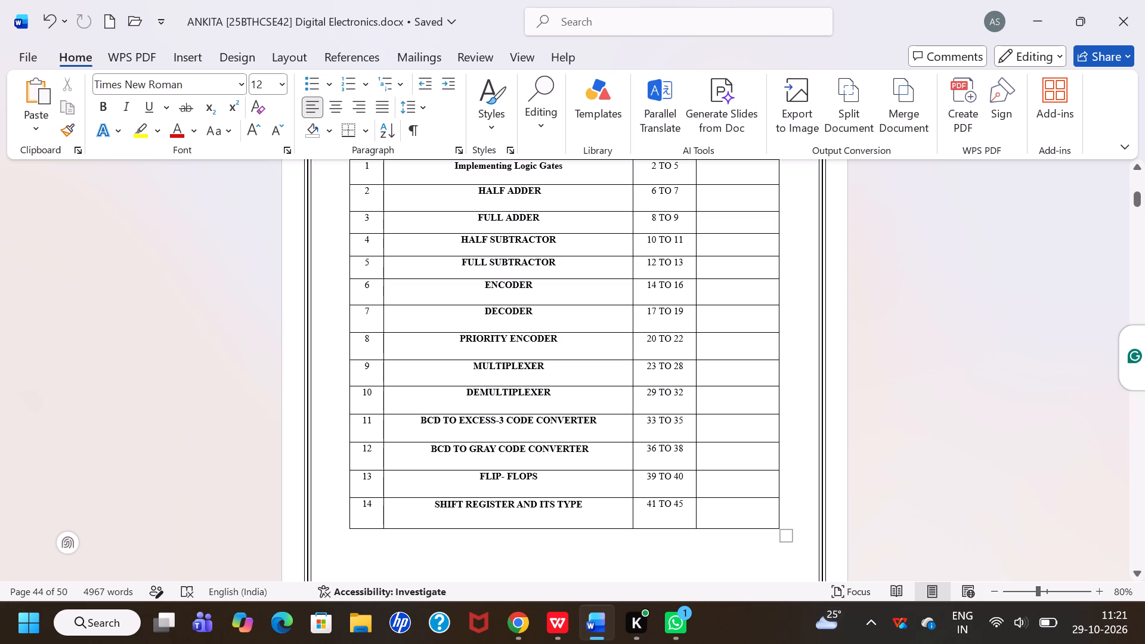
pyautogui.click(688, 506)
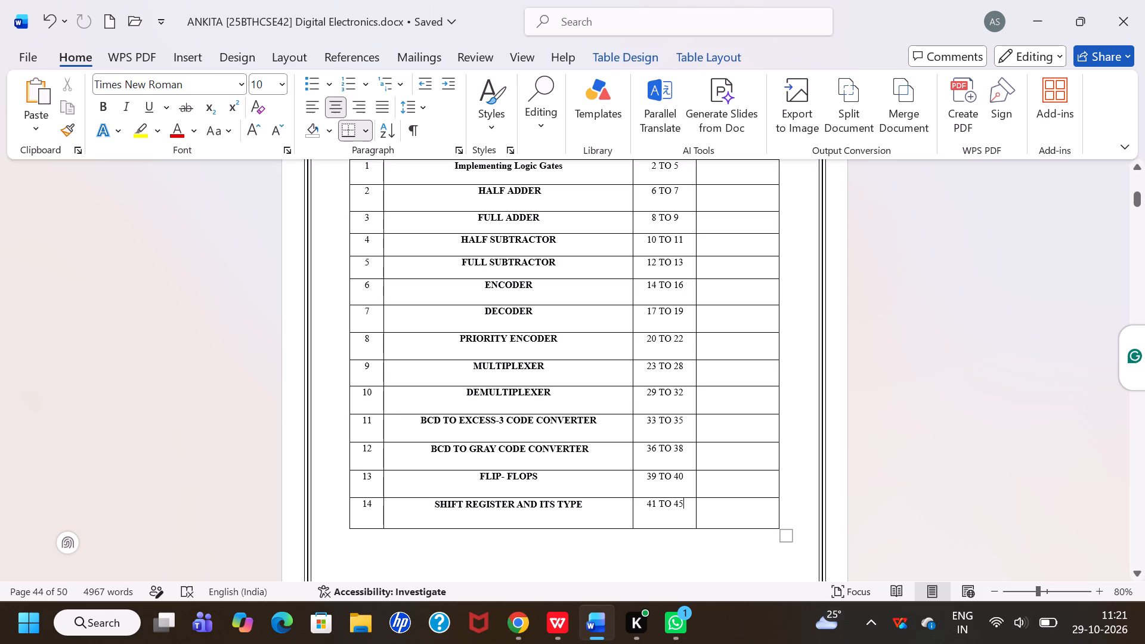
pyautogui.press('BackSpace')
pyautogui.press('BackSpace')
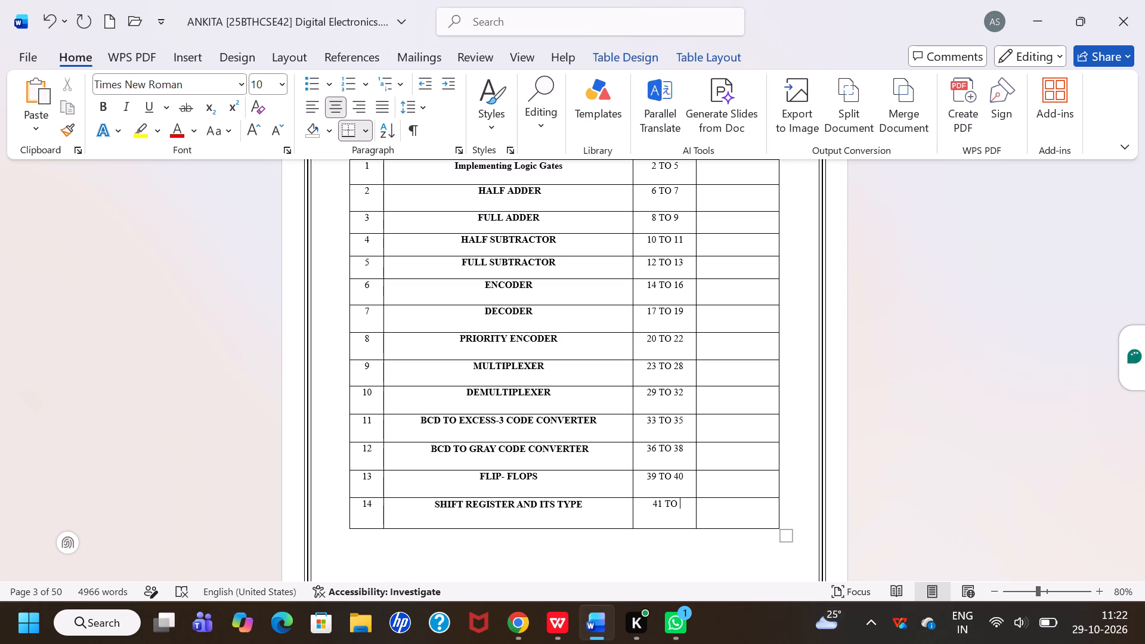
# Review the shift register experiment from its start through the PIPO simulation to check which pages it covers.
pyautogui.scroll(-3, 688, 506)
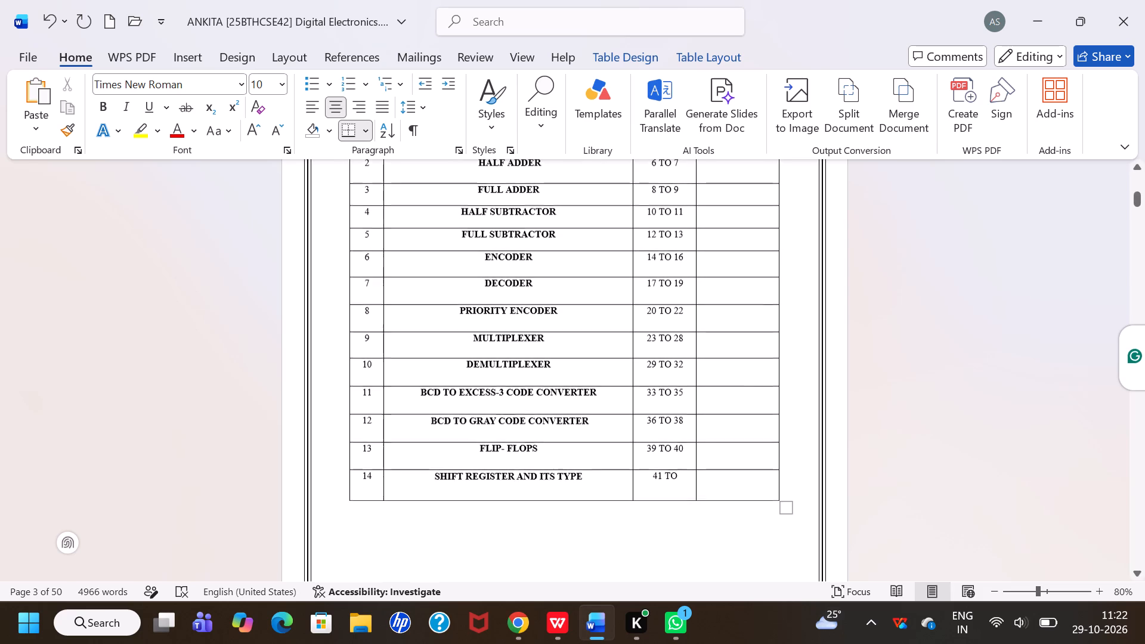
pyautogui.scroll(-17, 688, 506)
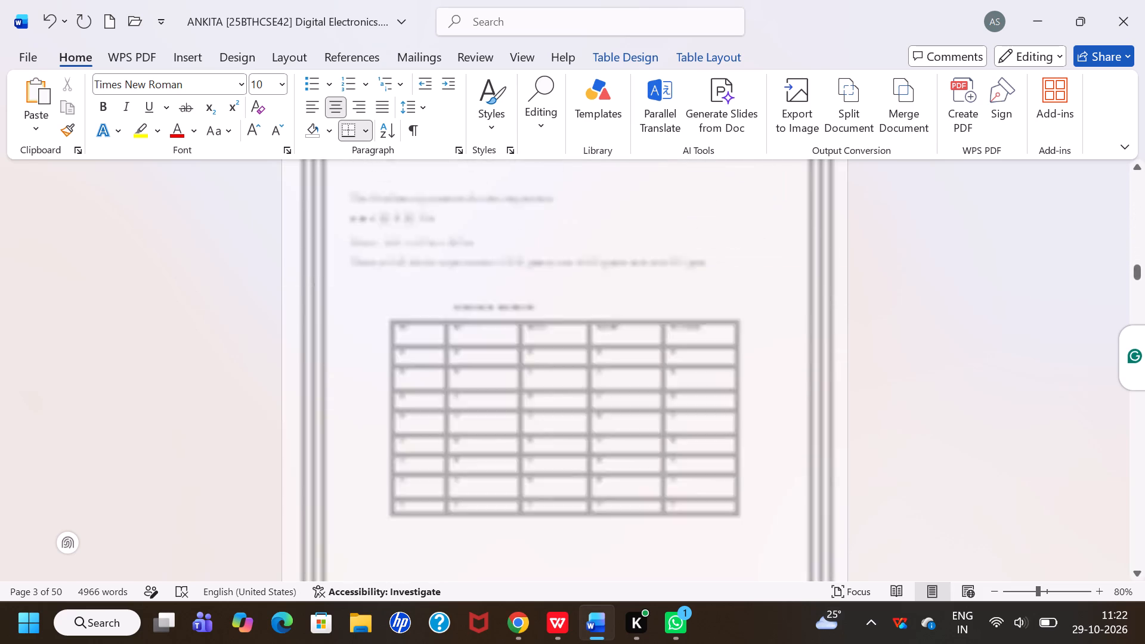
pyautogui.scroll(-14, 688, 506)
pyautogui.scroll(-7, 688, 506)
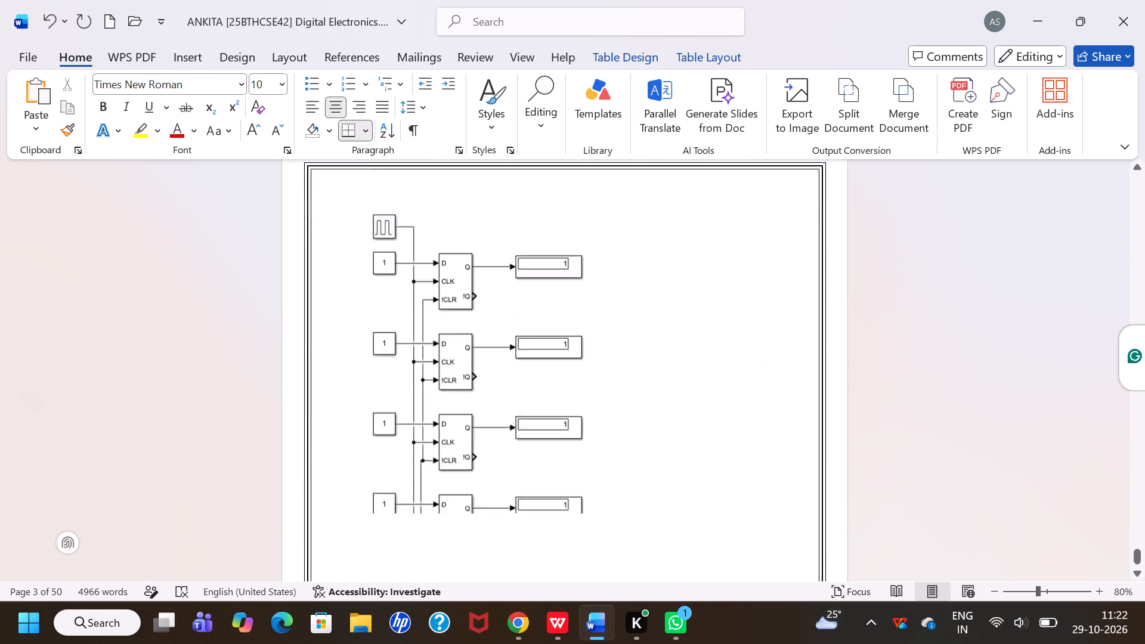
pyautogui.scroll(12, 688, 506)
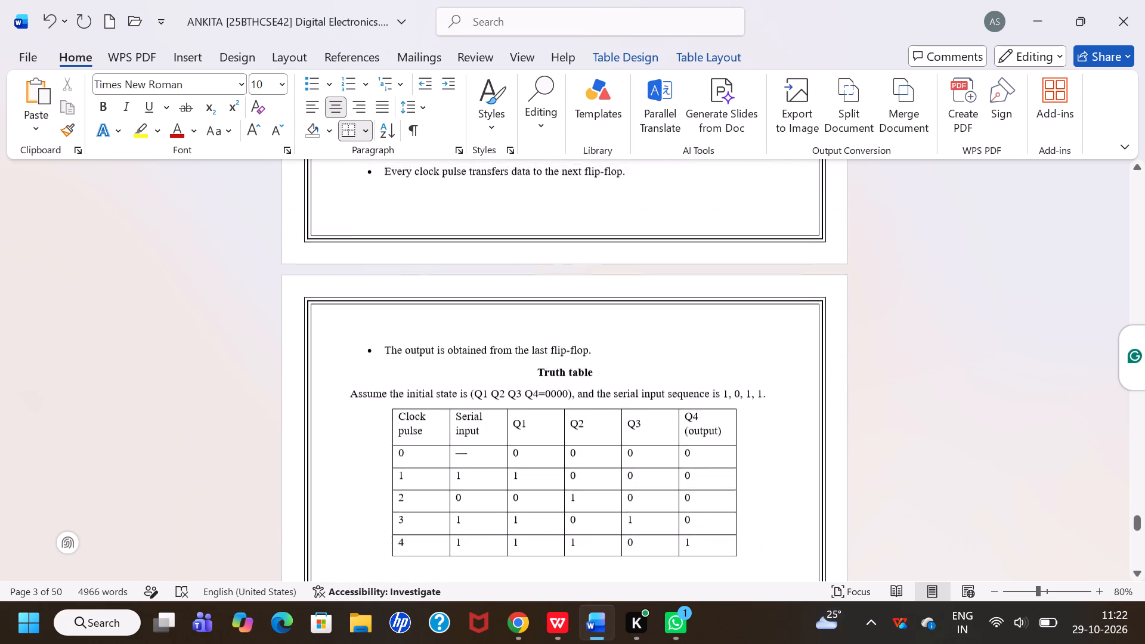
pyautogui.scroll(6, 688, 506)
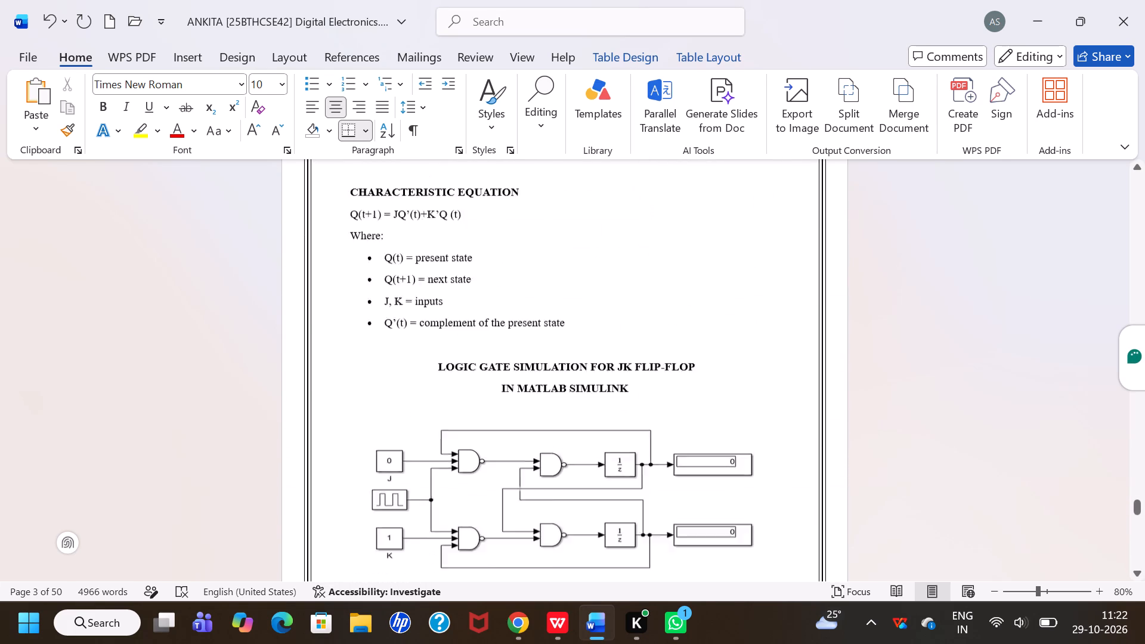
pyautogui.scroll(1, 688, 506)
pyautogui.scroll(-4, 688, 506)
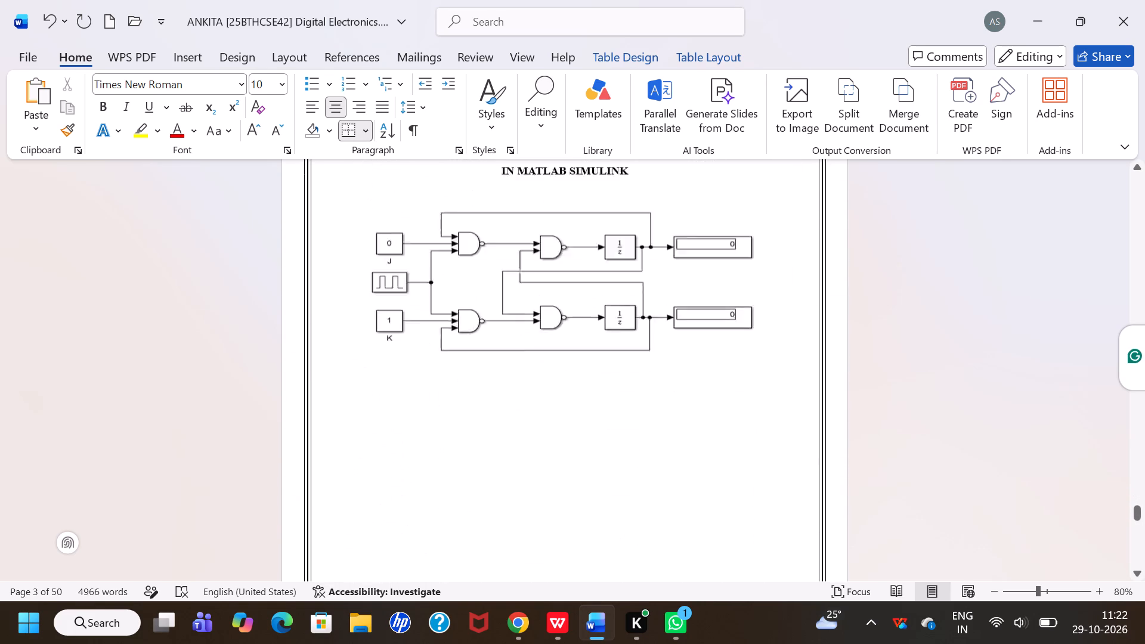
pyautogui.scroll(-5, 688, 506)
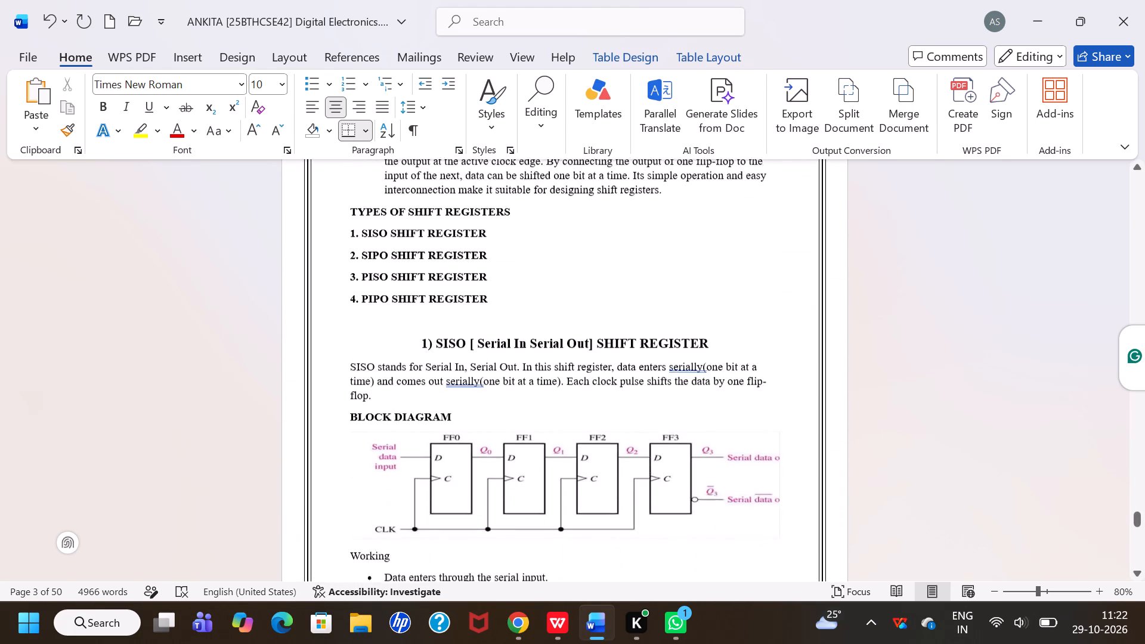
pyautogui.scroll(-6, 688, 506)
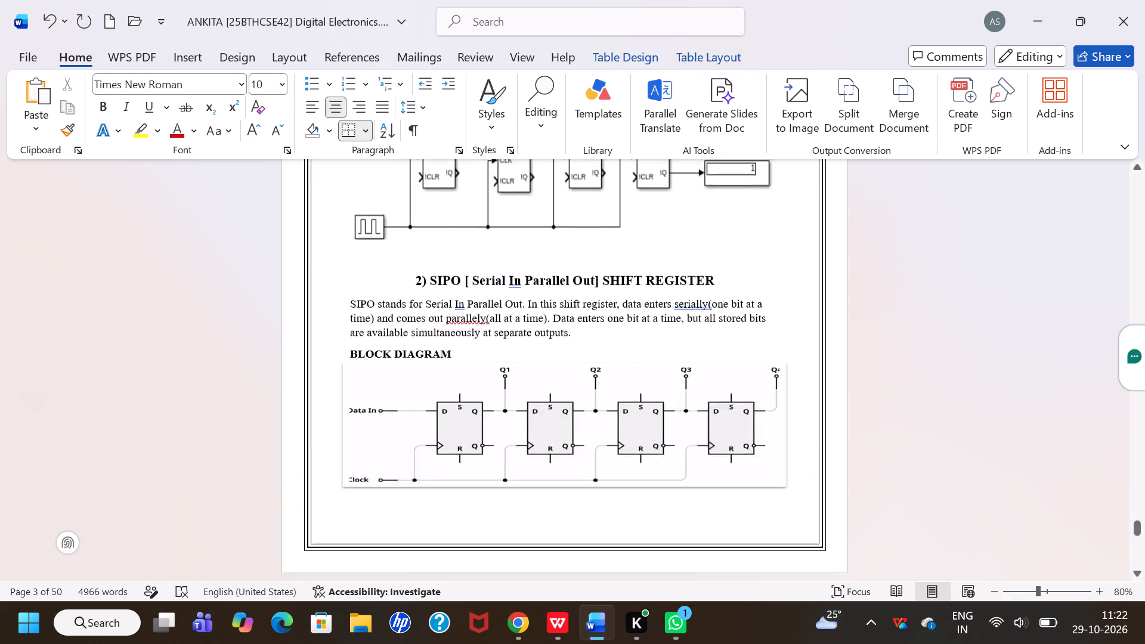
pyautogui.scroll(-5, 688, 506)
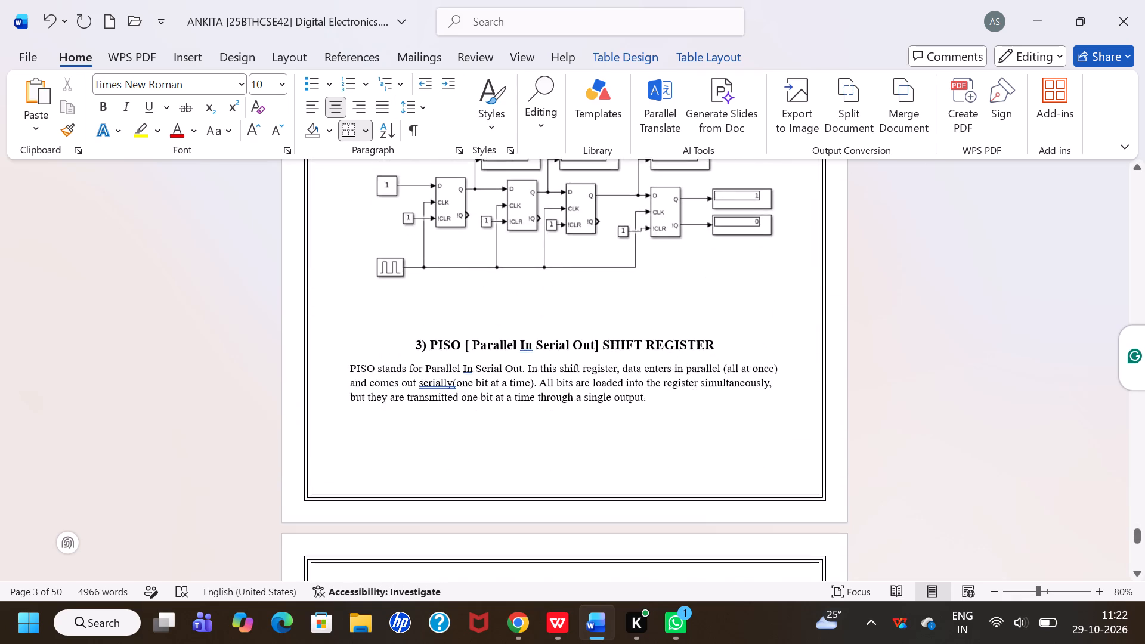
pyautogui.scroll(-5, 688, 506)
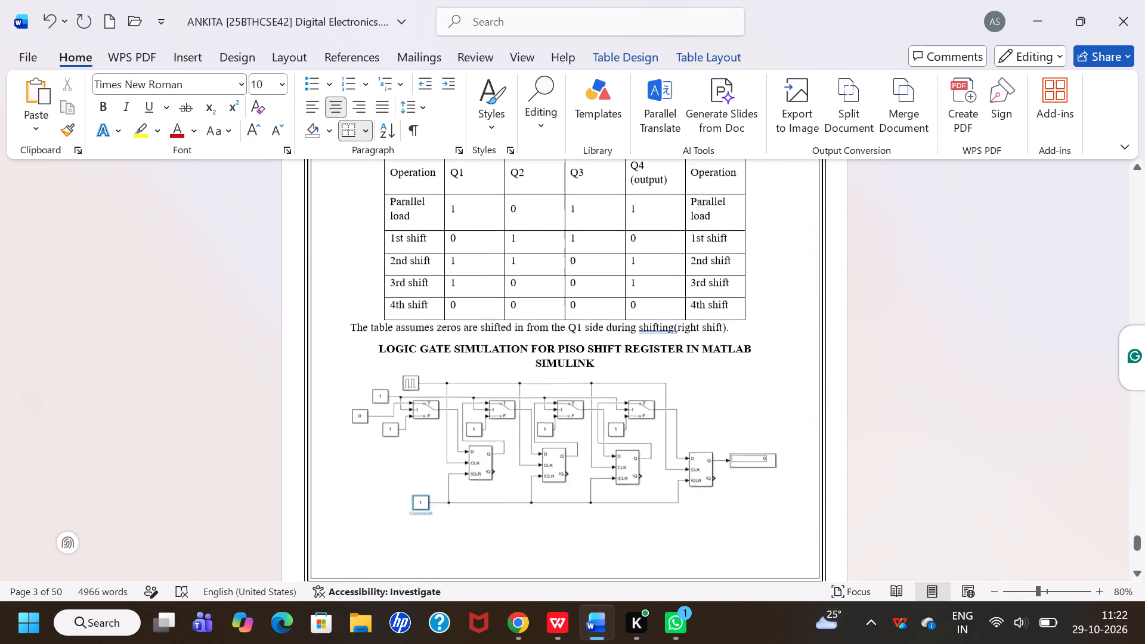
pyautogui.scroll(-5, 688, 506)
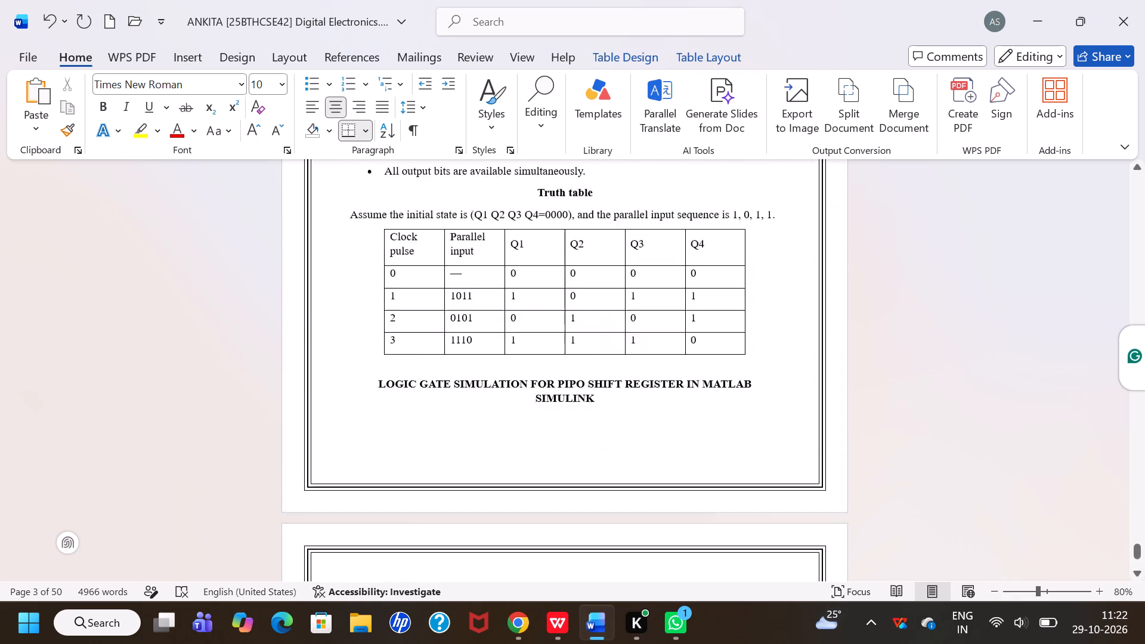
pyautogui.scroll(-3, 688, 506)
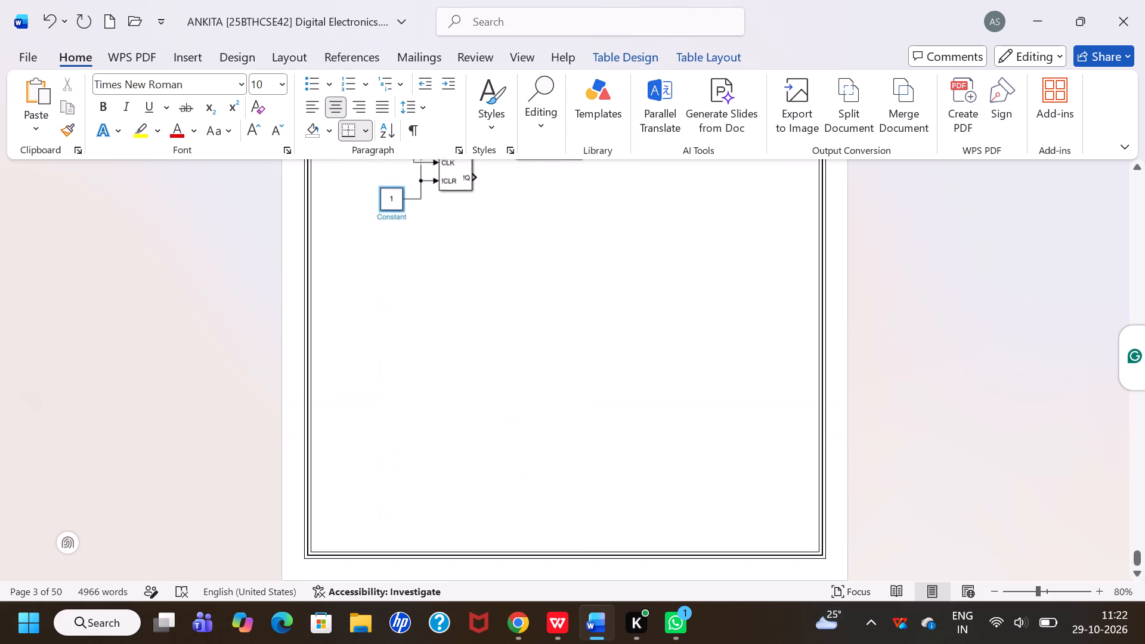
# Complete the index's Shift Register and its Type page range as 41 TO 46 and save the document.
pyautogui.scroll(2, 687, 497)
pyautogui.scroll(20, 687, 497)
pyautogui.scroll(1, 687, 497)
pyautogui.scroll(20, 687, 497)
pyautogui.scroll(2, 687, 497)
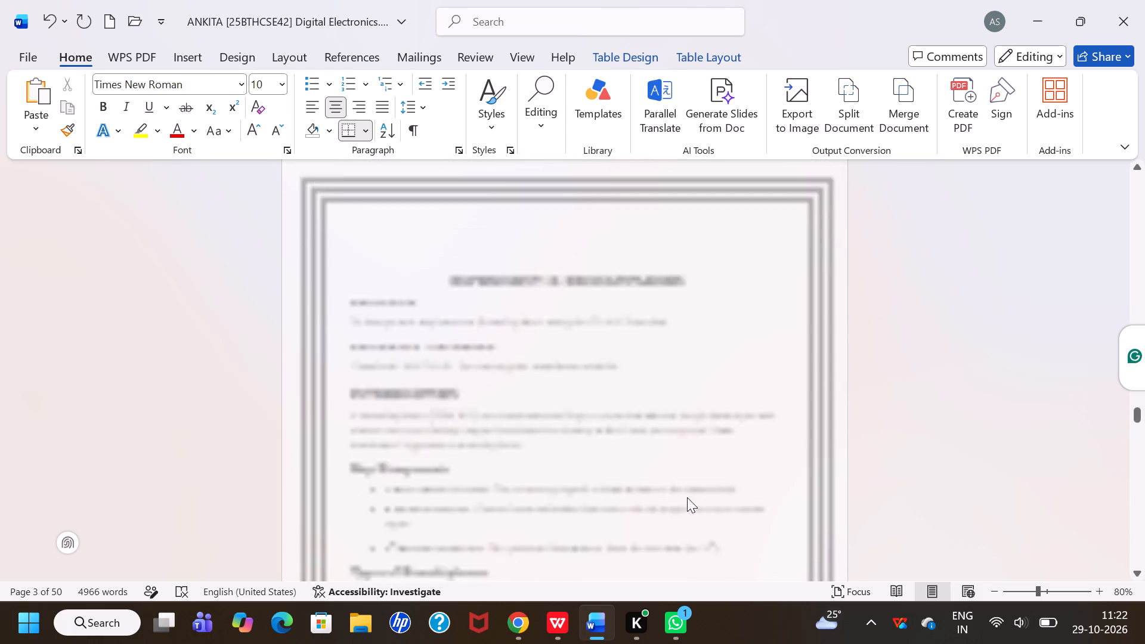
pyautogui.scroll(20, 687, 497)
pyautogui.scroll(20, 687, 497)
pyautogui.scroll(-7, 687, 497)
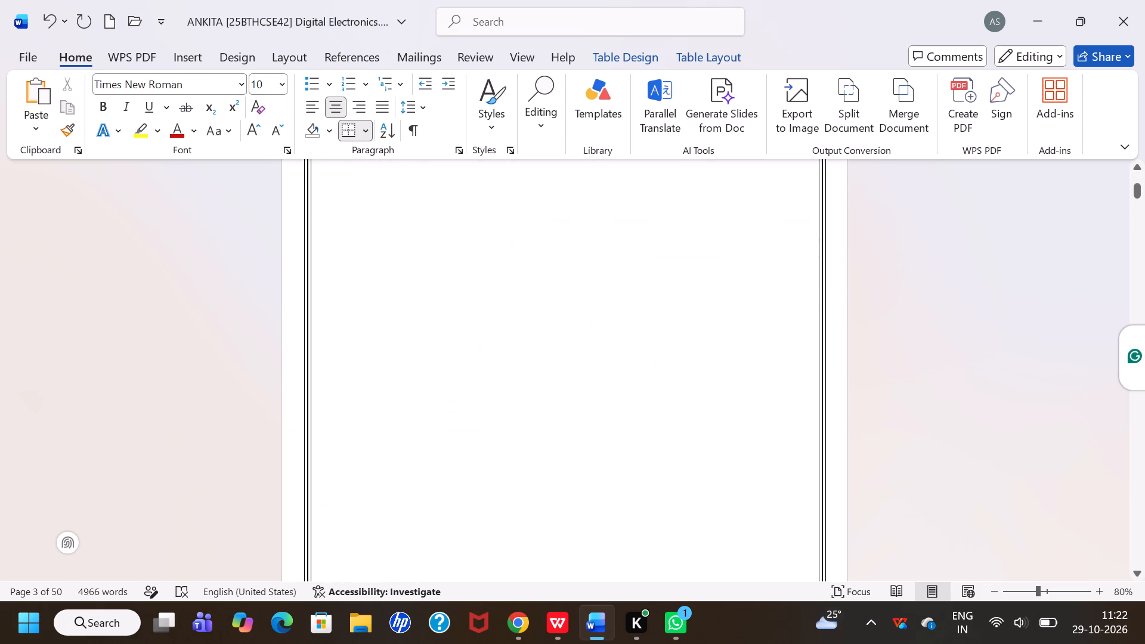
pyautogui.scroll(-5, 687, 497)
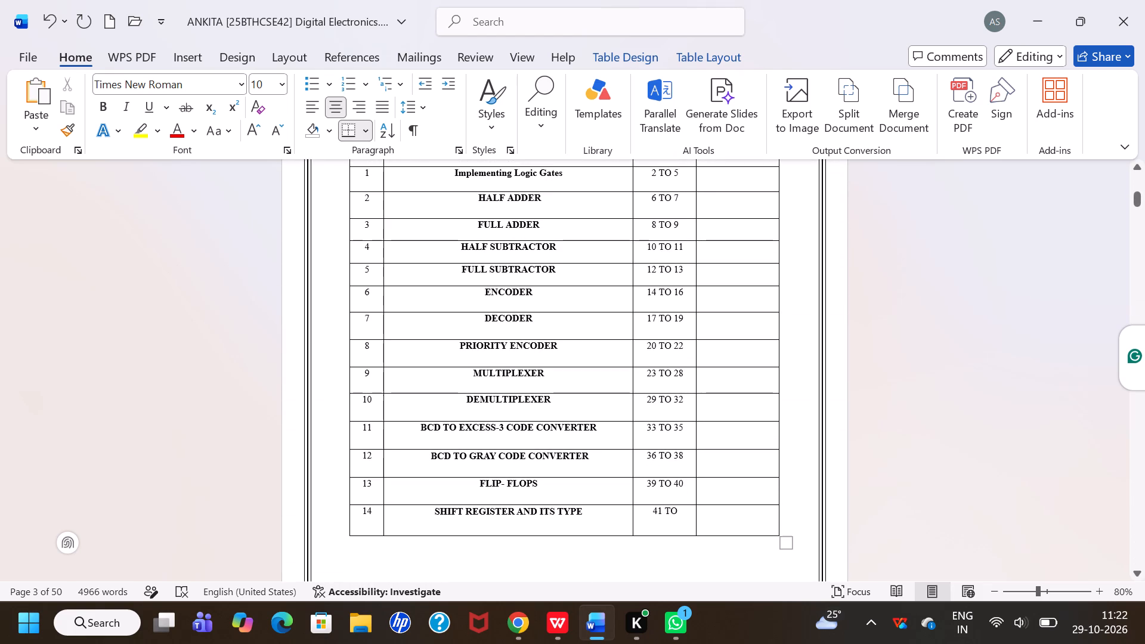
pyautogui.press('4')
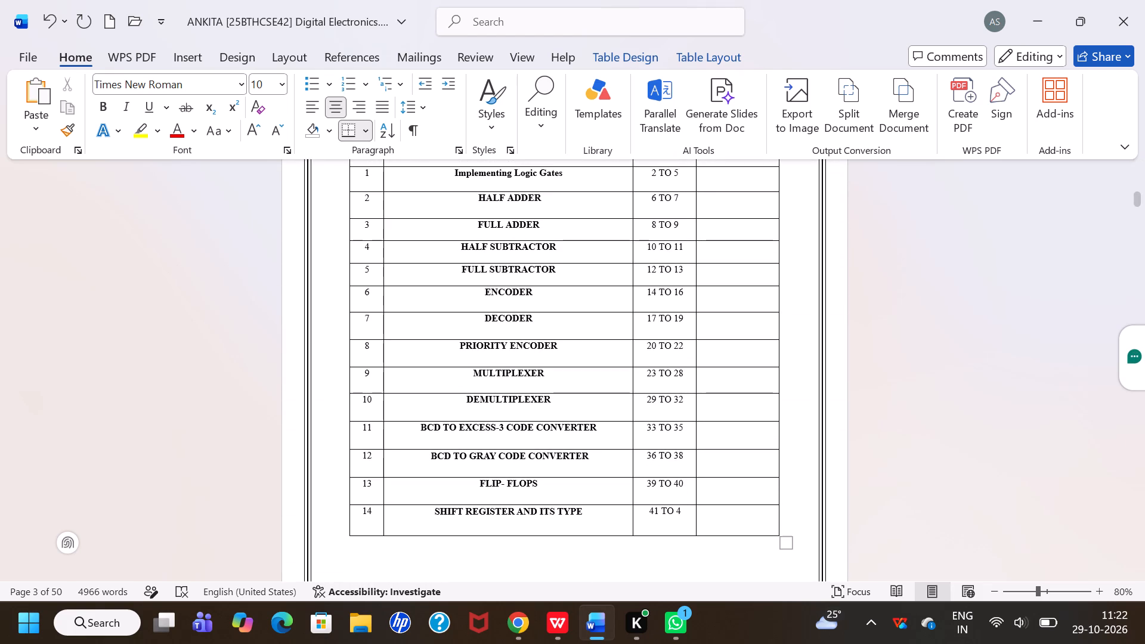
pyautogui.press('9')
pyautogui.press('BackSpace')
pyautogui.press('6')
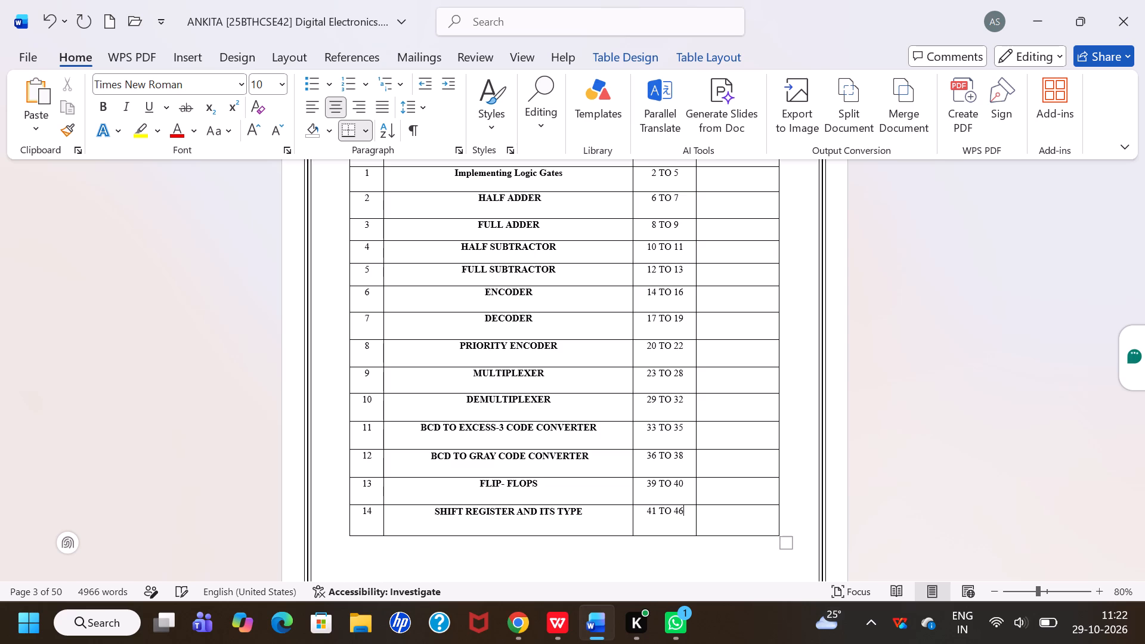
pyautogui.click(690, 563)
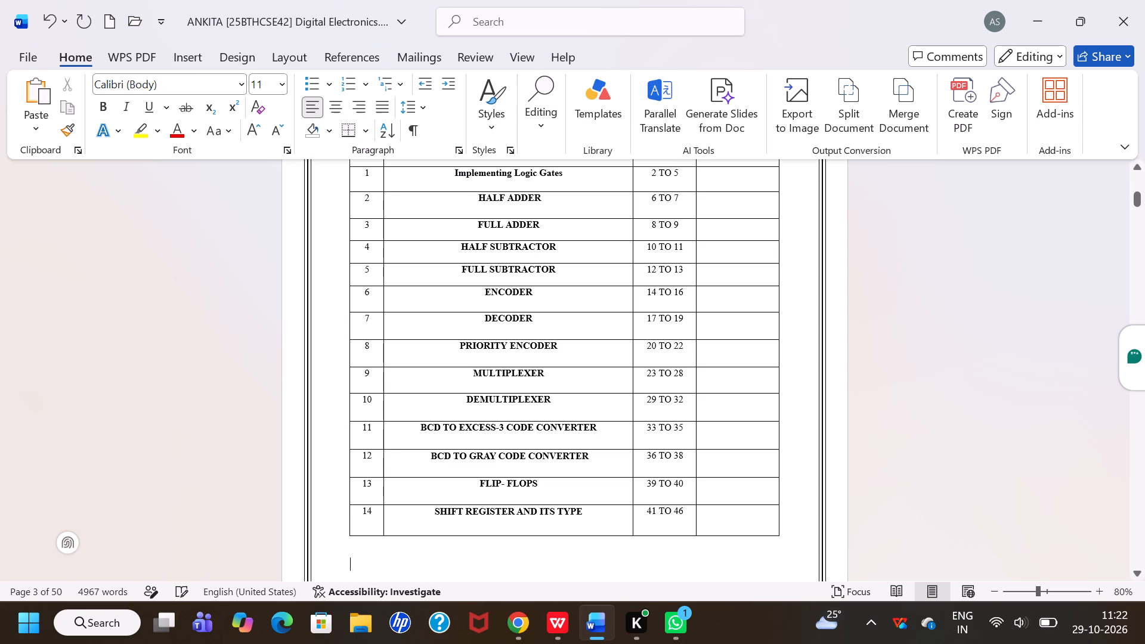
pyautogui.hotkey('ctrl', 's')
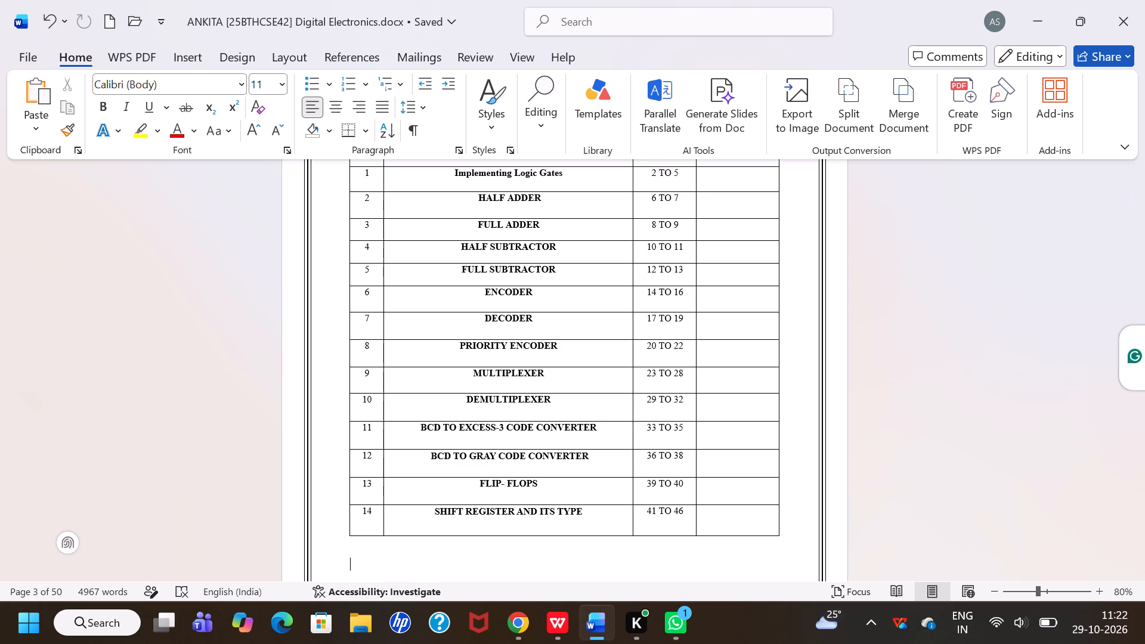
# Examine the PIPO shift register section, including its block diagram, working points, truth table and simulation heading.
pyautogui.scroll(-20, 614, 395)
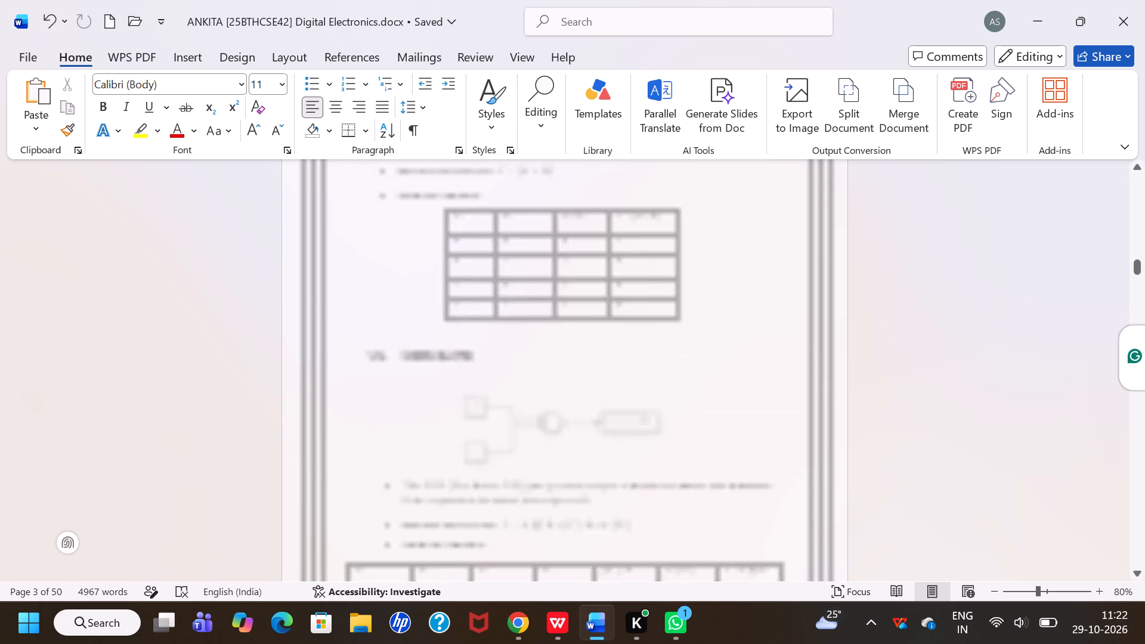
pyautogui.scroll(-19, 614, 395)
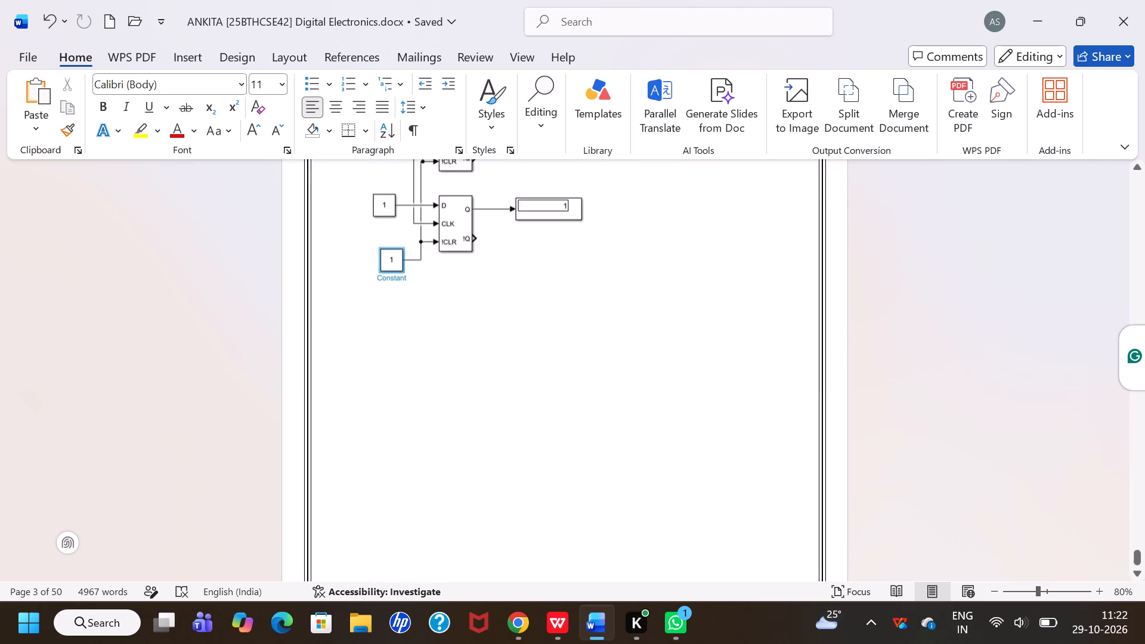
pyautogui.scroll(3, 614, 395)
pyautogui.tripleClick(570, 451)
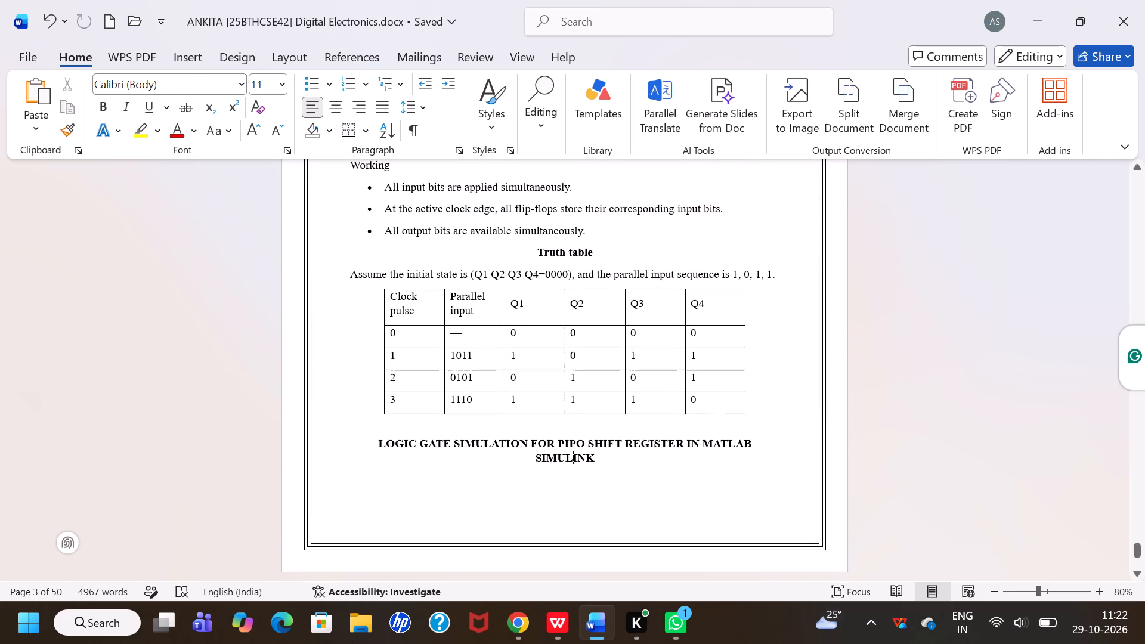
pyautogui.click(658, 503)
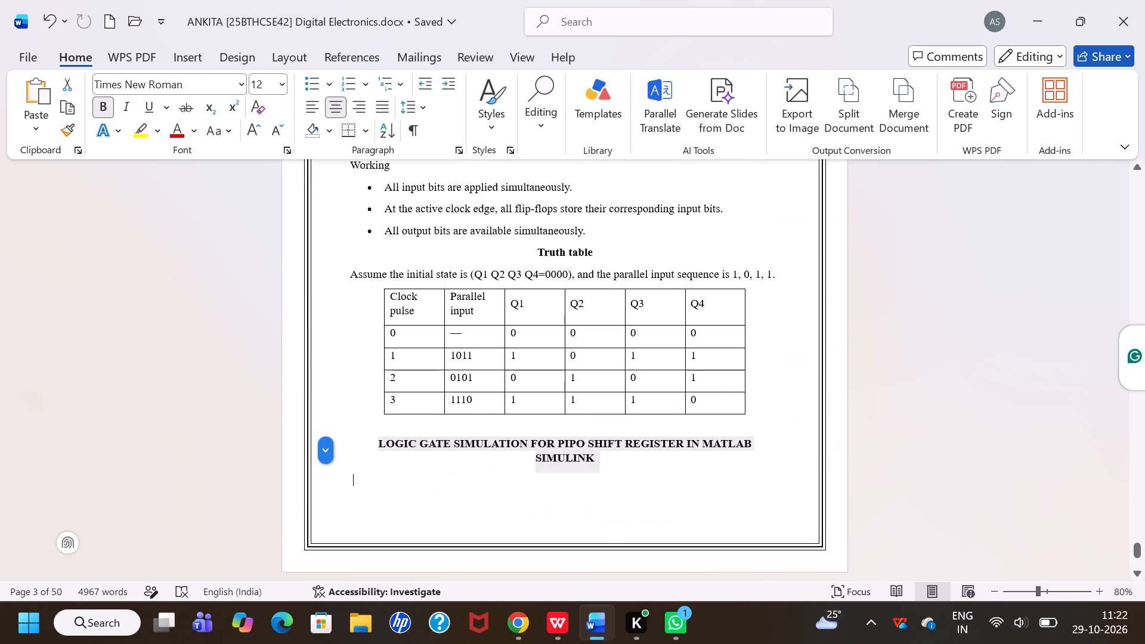
pyautogui.tripleClick(472, 216)
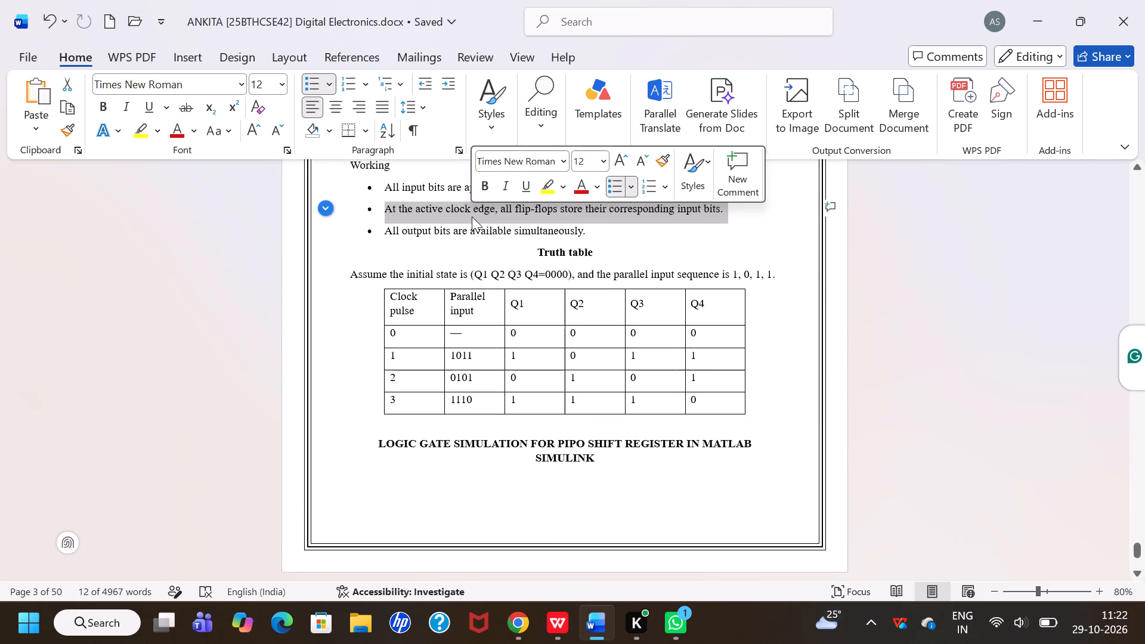
pyautogui.click(472, 216)
pyautogui.scroll(-1, 472, 216)
pyautogui.scroll(5, 472, 216)
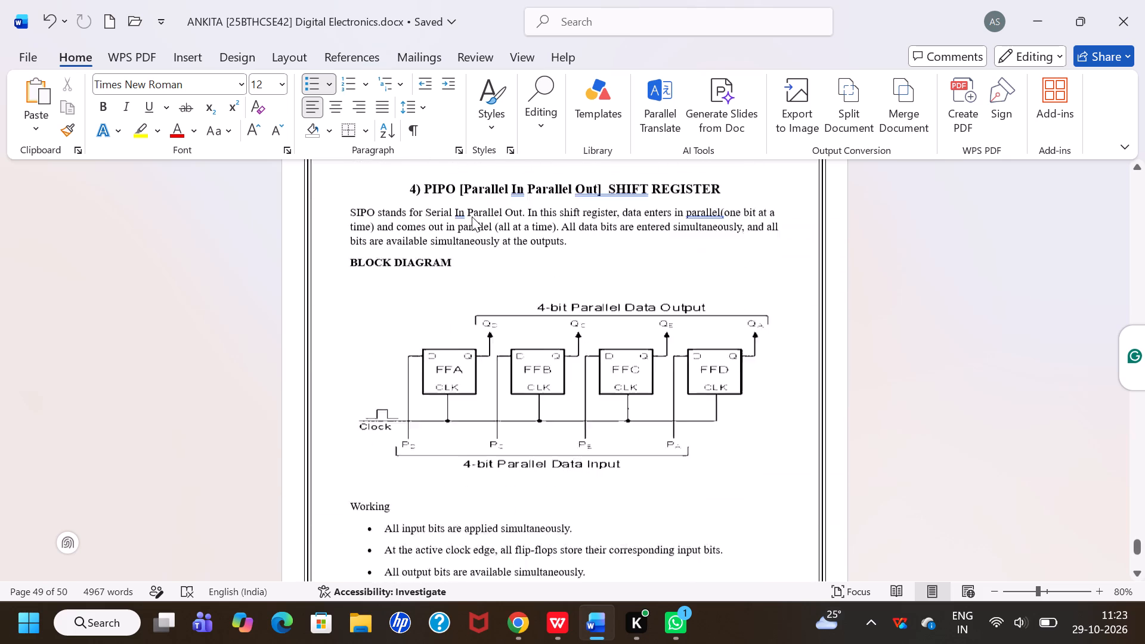
# Remove the extra blank space between the SIPO simulation diagram and the PISO shift register heading.
pyautogui.scroll(4, 472, 216)
pyautogui.scroll(-4, 472, 216)
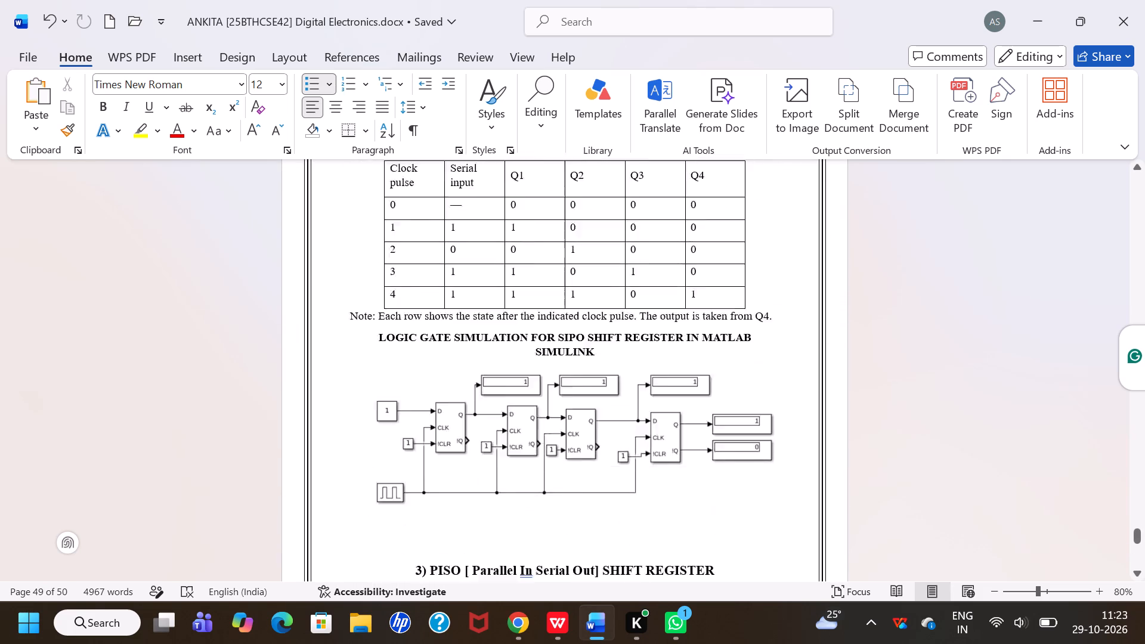
pyautogui.scroll(3, 472, 216)
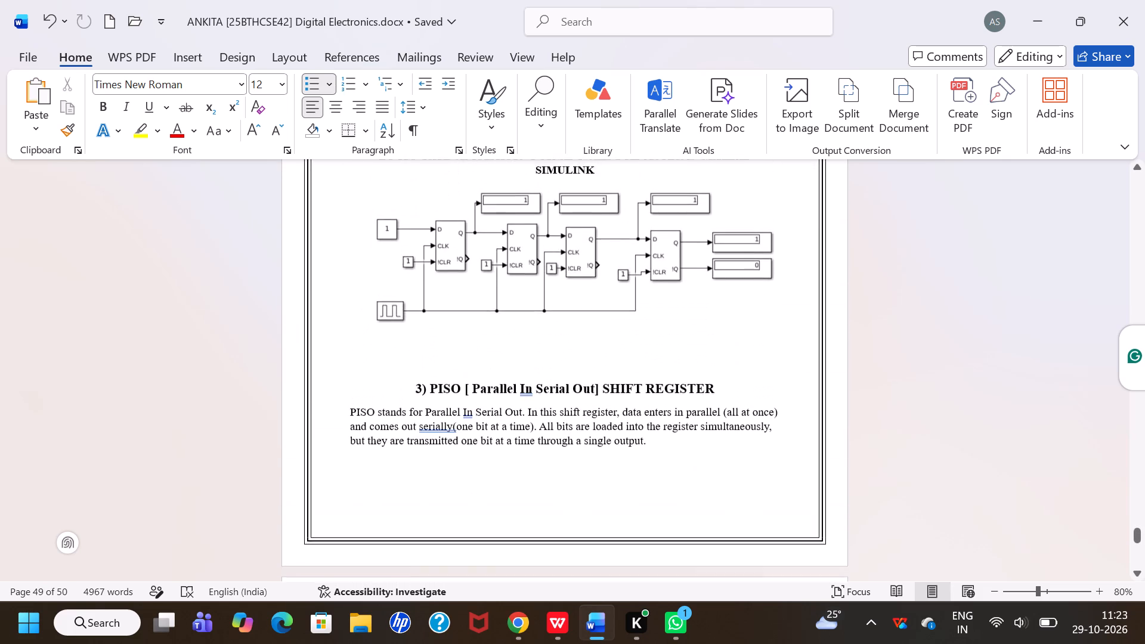
pyautogui.scroll(1, 472, 216)
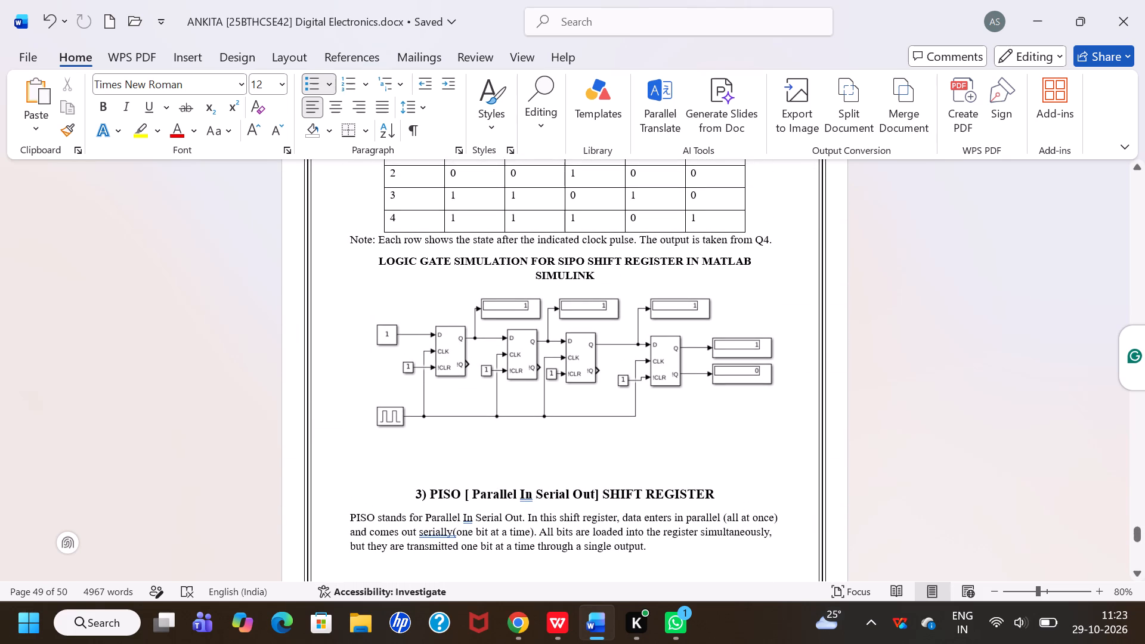
pyautogui.click(414, 468)
pyautogui.press('BackSpace')
pyautogui.press('BackSpace')
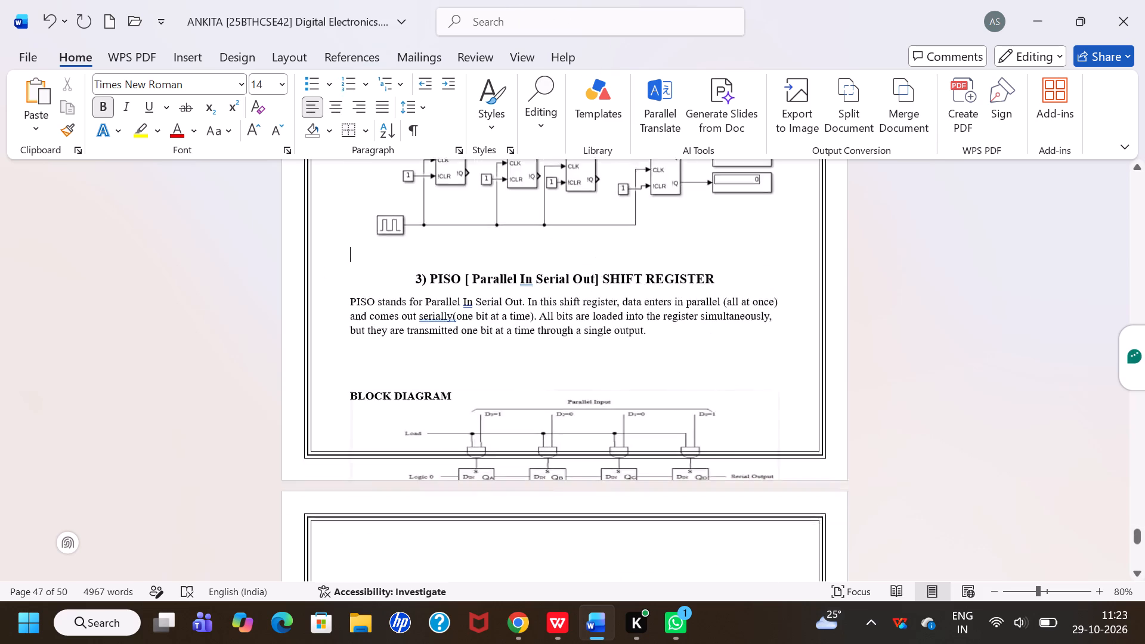
pyautogui.click(344, 221)
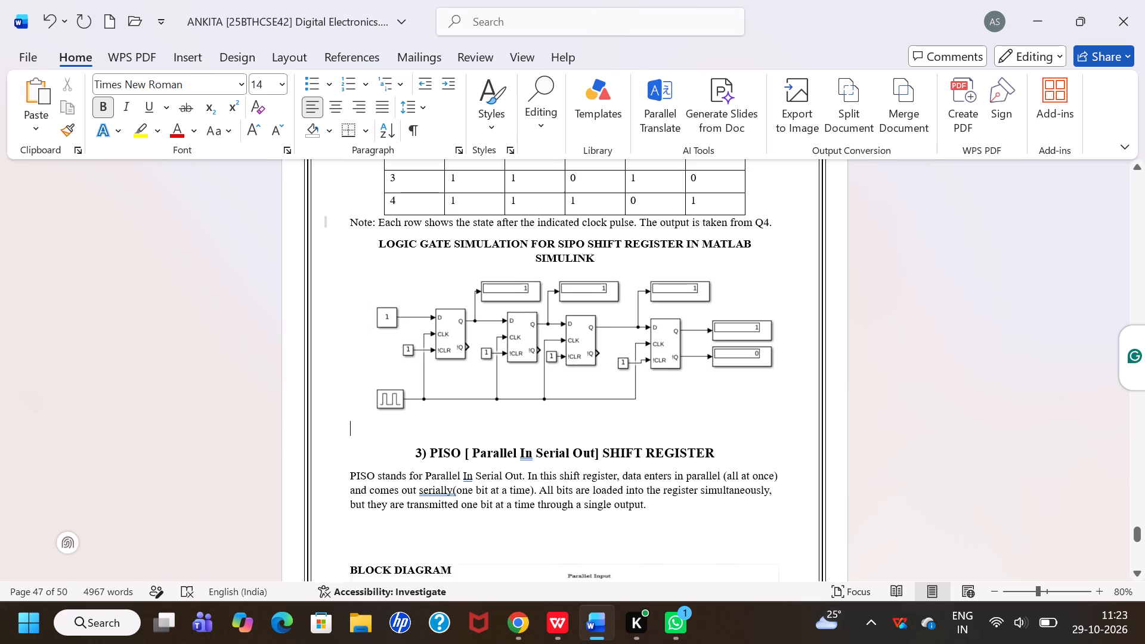
# Insert a blank line between the SIPO truth table and the note below it.
pyautogui.press('Return')
pyautogui.scroll(-1, 344, 221)
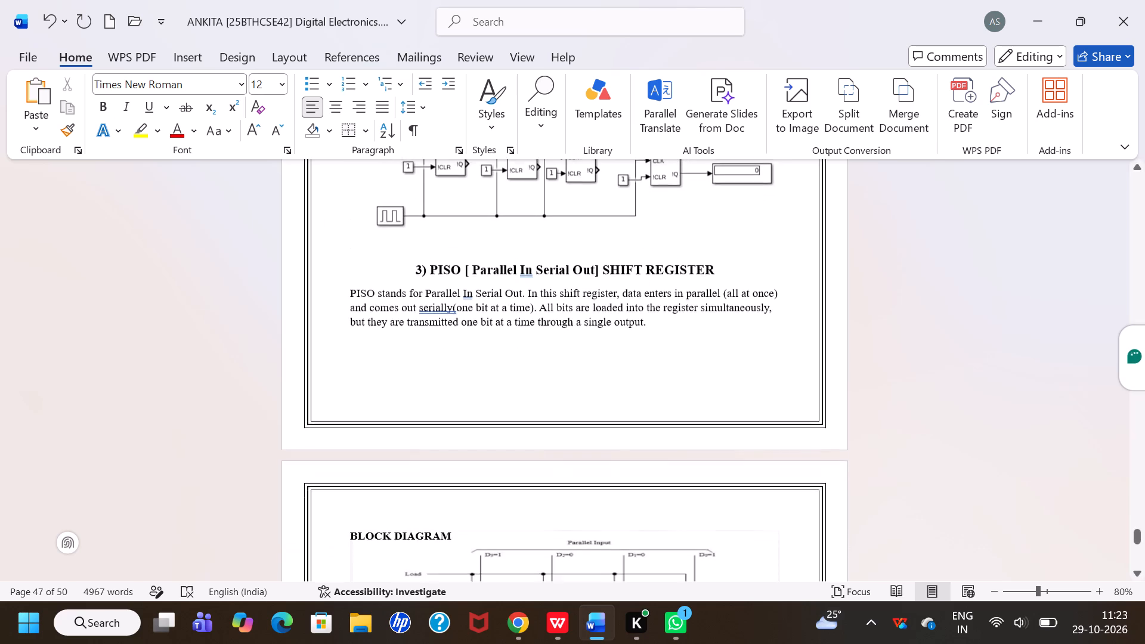
pyautogui.scroll(2, 344, 221)
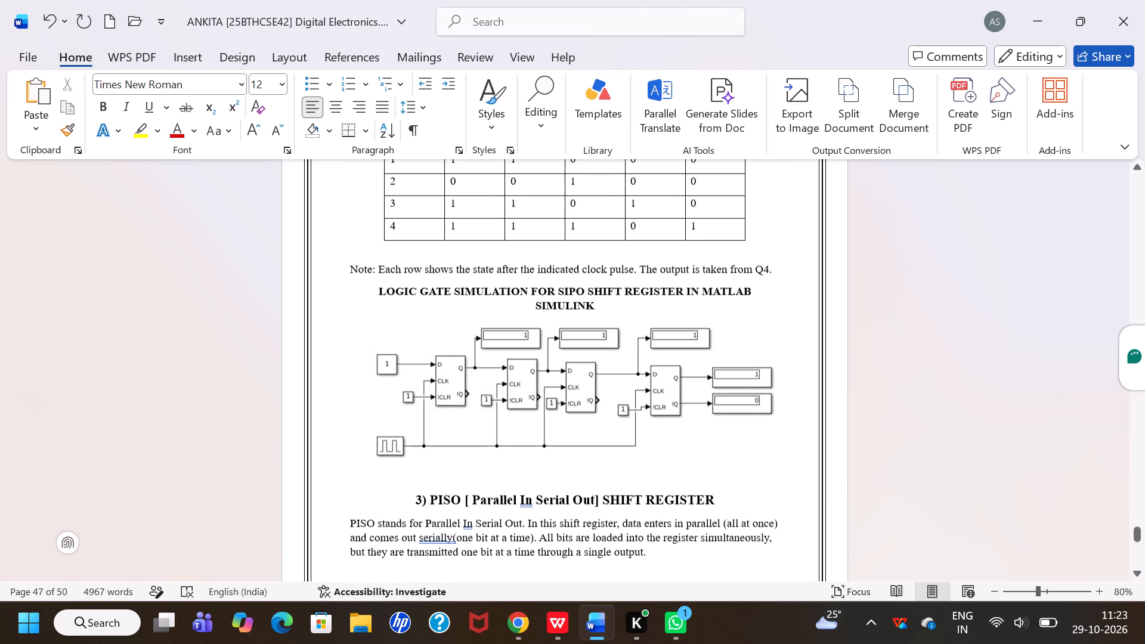
pyautogui.scroll(2, 344, 221)
pyautogui.scroll(-1, 344, 221)
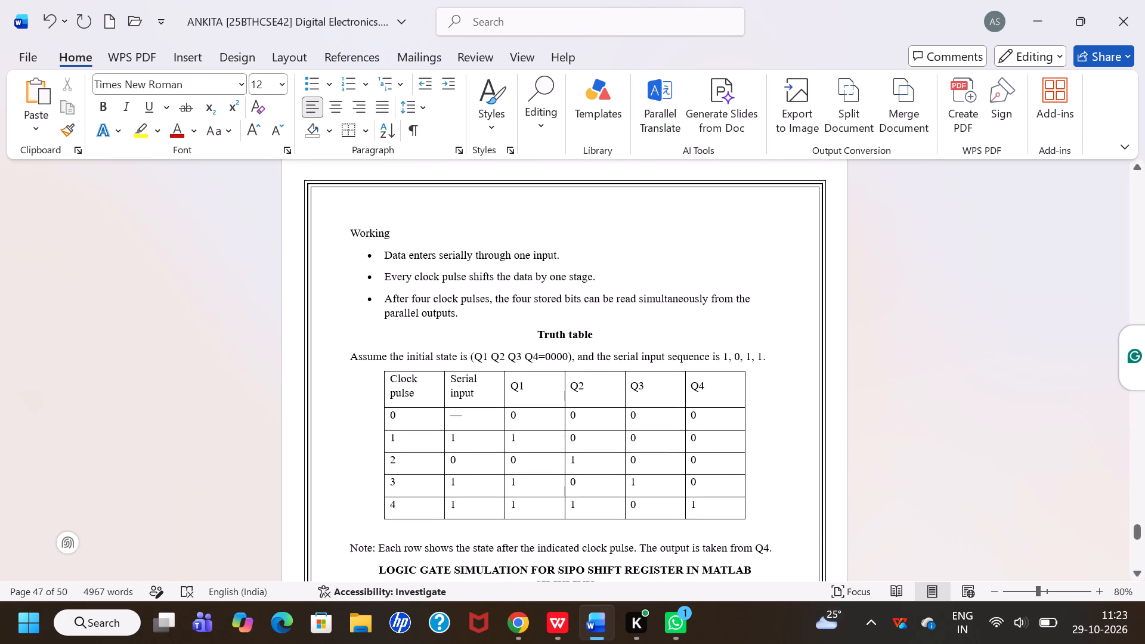
# Start a new paragraph between the PISO simulation heading and its Simulink diagram to space them apart.
pyautogui.scroll(-5, 344, 221)
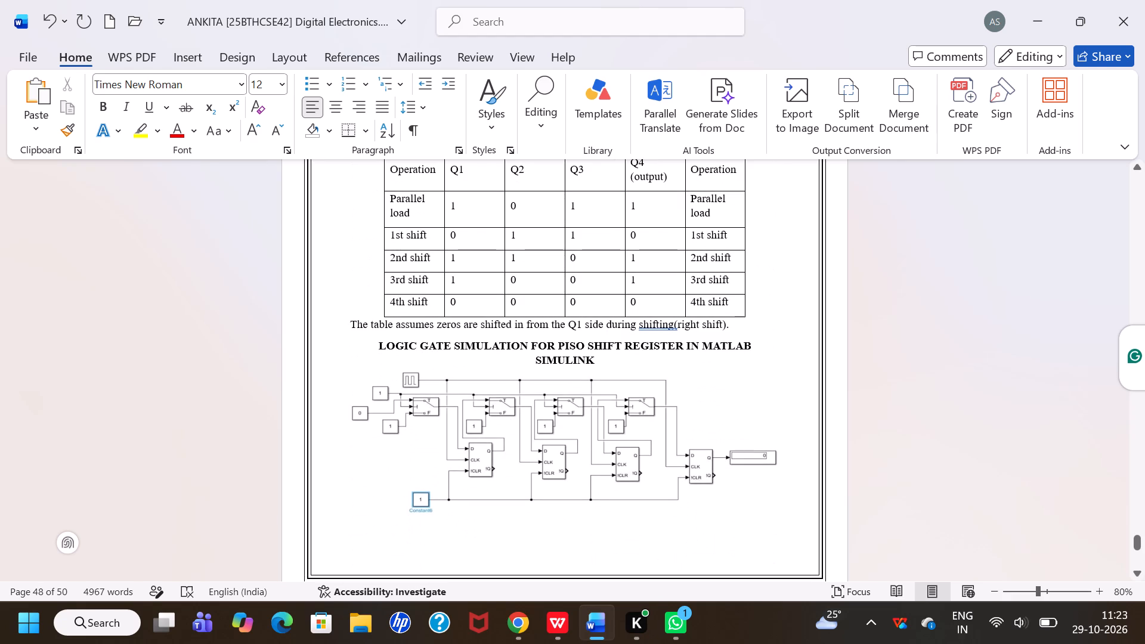
pyautogui.scroll(2, 344, 221)
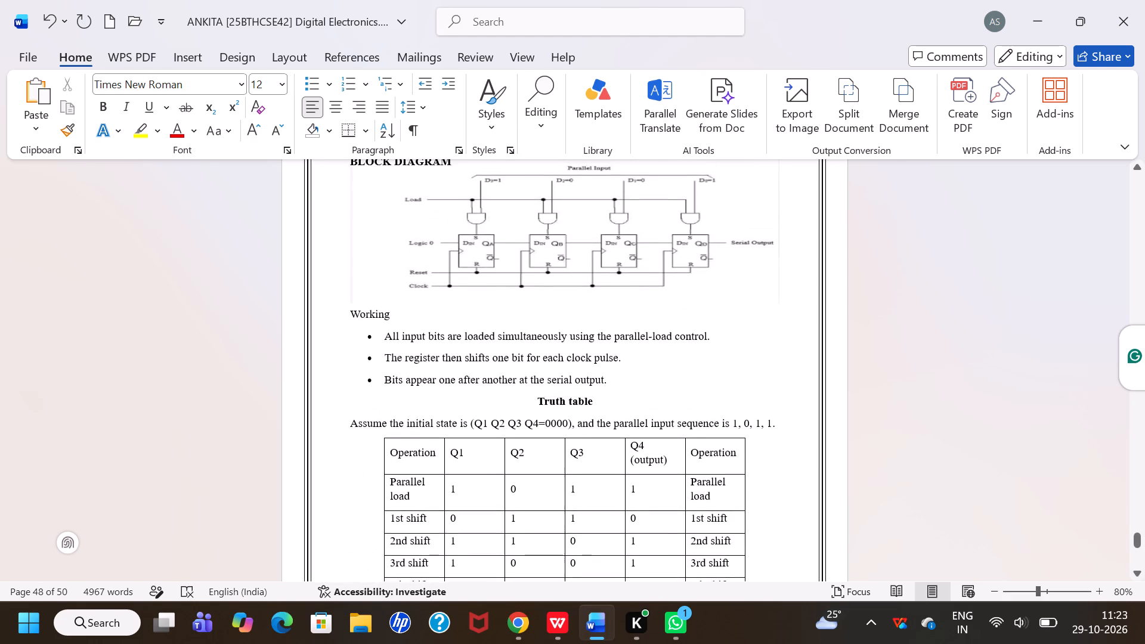
pyautogui.scroll(1, 344, 221)
pyautogui.scroll(-3, 344, 221)
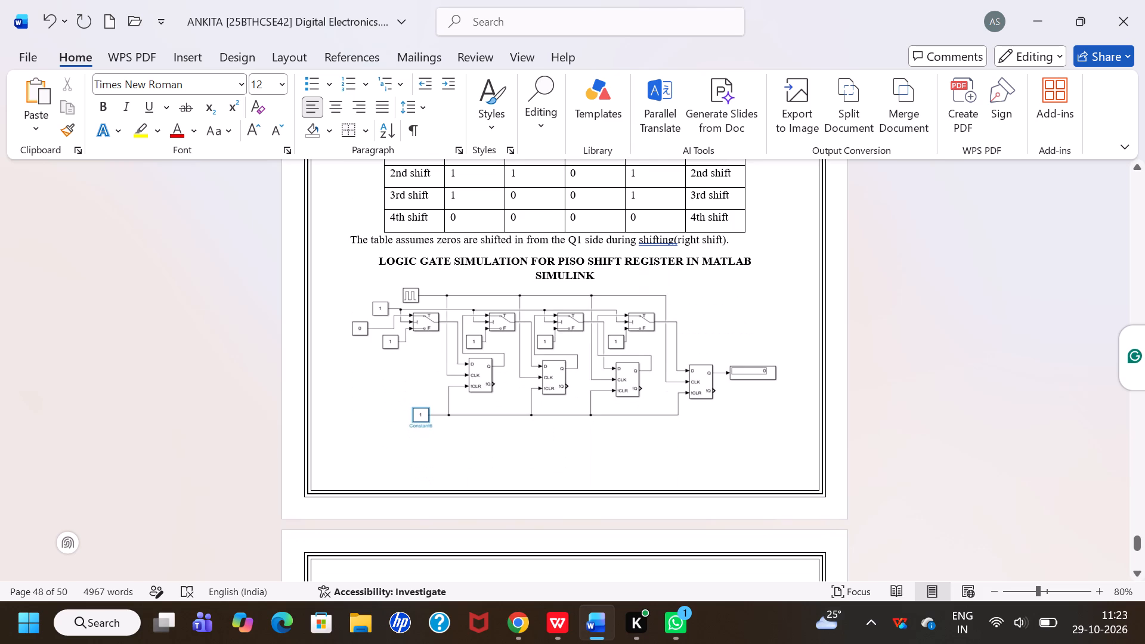
pyautogui.click(516, 361)
pyautogui.moveTo(516, 361); pyautogui.dragTo(518, 380)
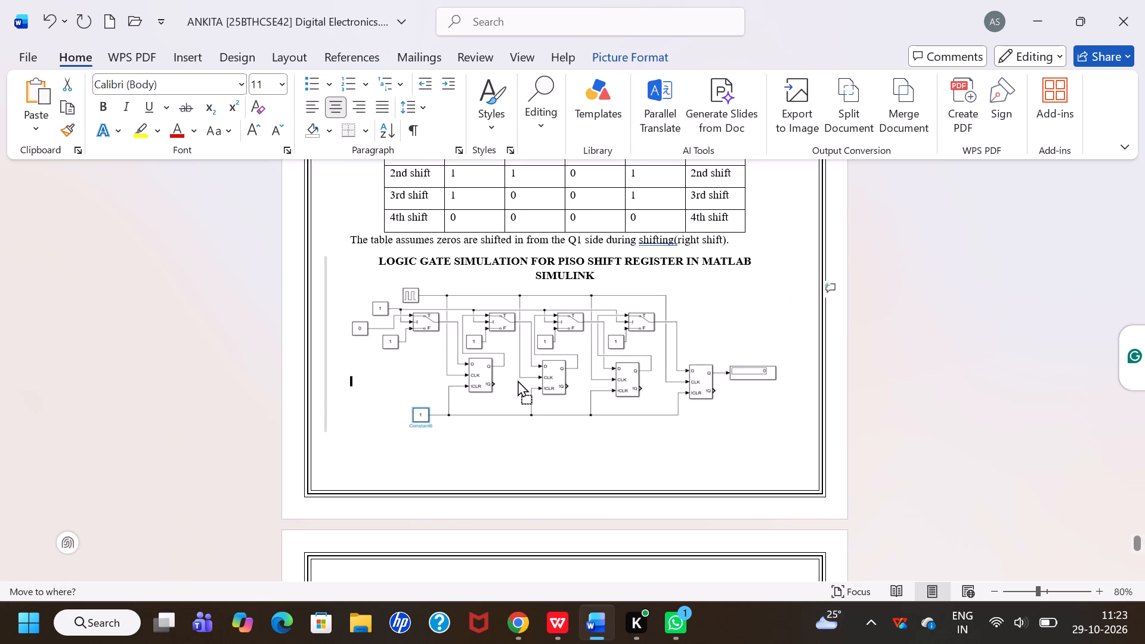
pyautogui.moveTo(518, 380); pyautogui.dragTo(521, 407)
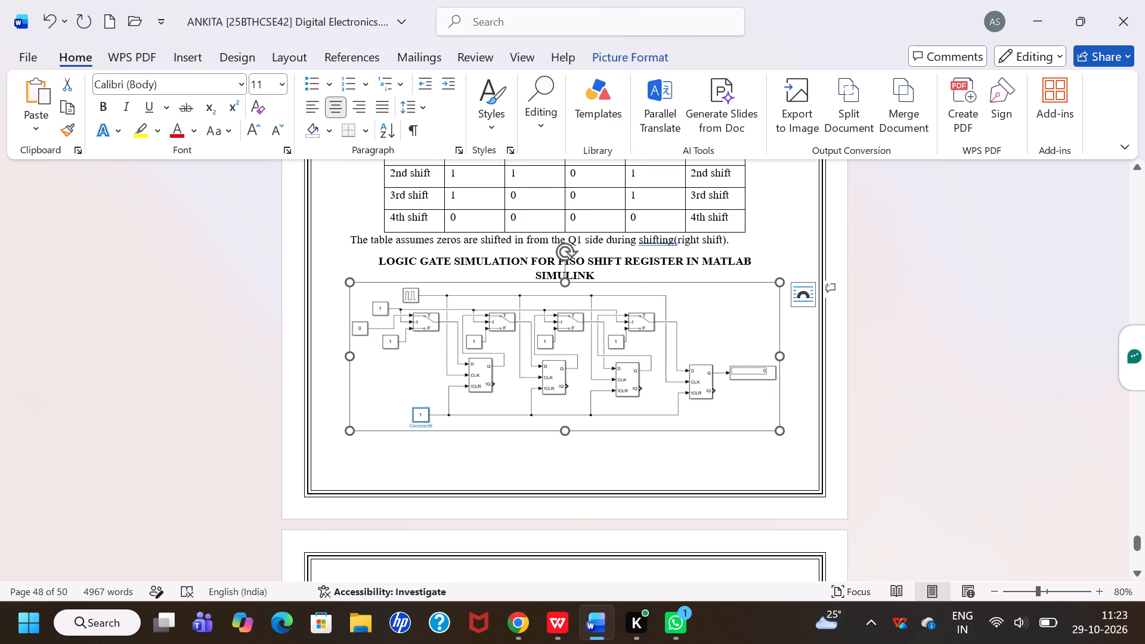
pyautogui.click(598, 274)
pyautogui.press('Return')
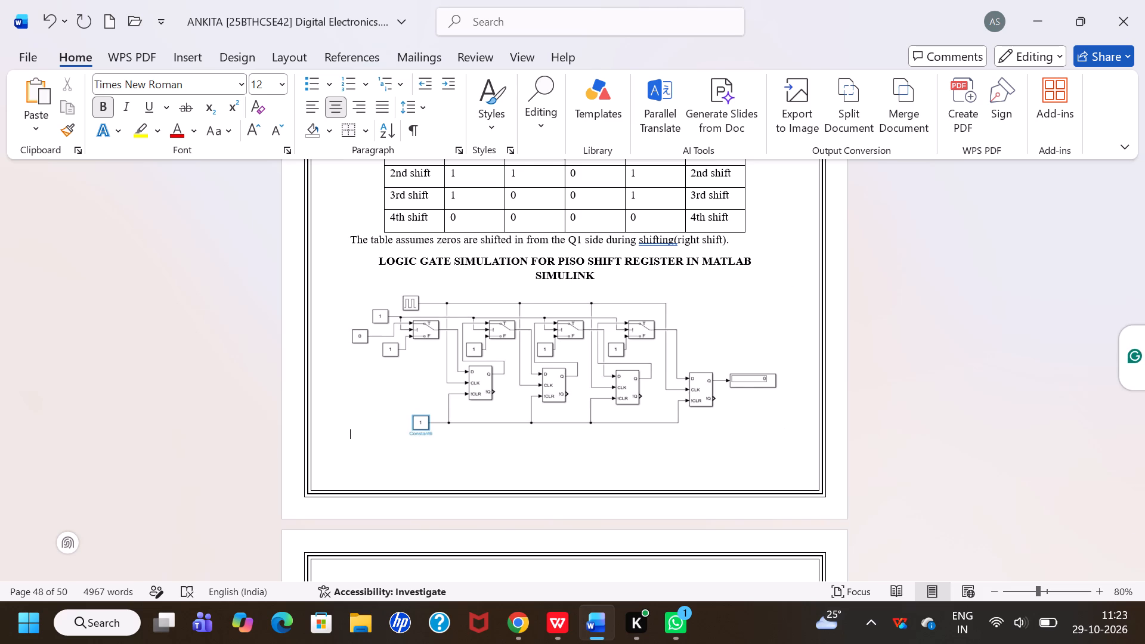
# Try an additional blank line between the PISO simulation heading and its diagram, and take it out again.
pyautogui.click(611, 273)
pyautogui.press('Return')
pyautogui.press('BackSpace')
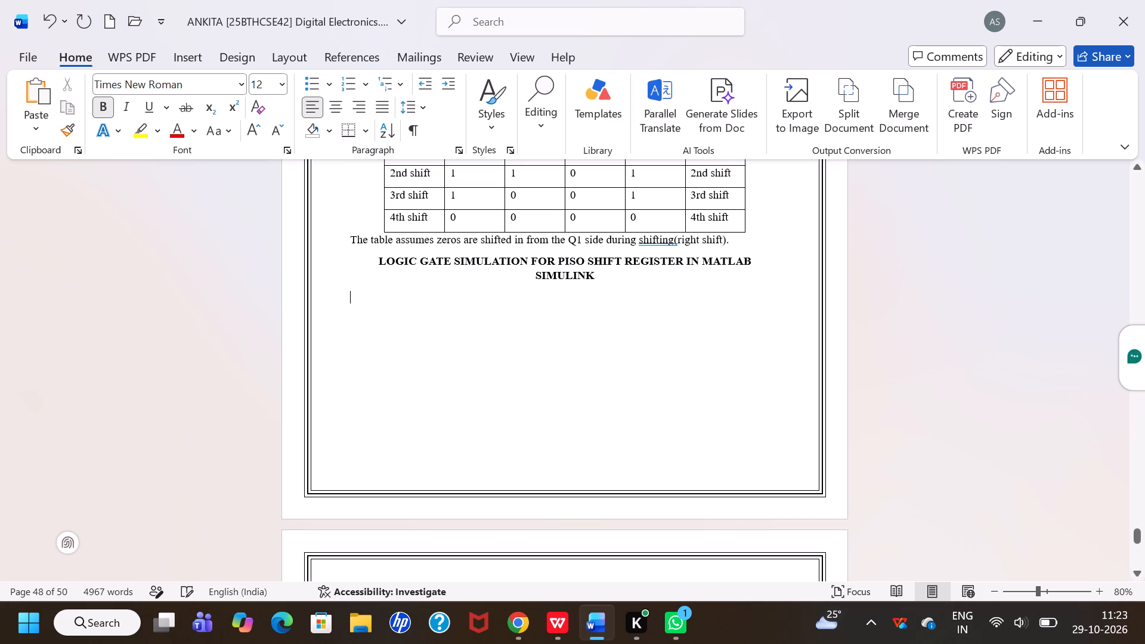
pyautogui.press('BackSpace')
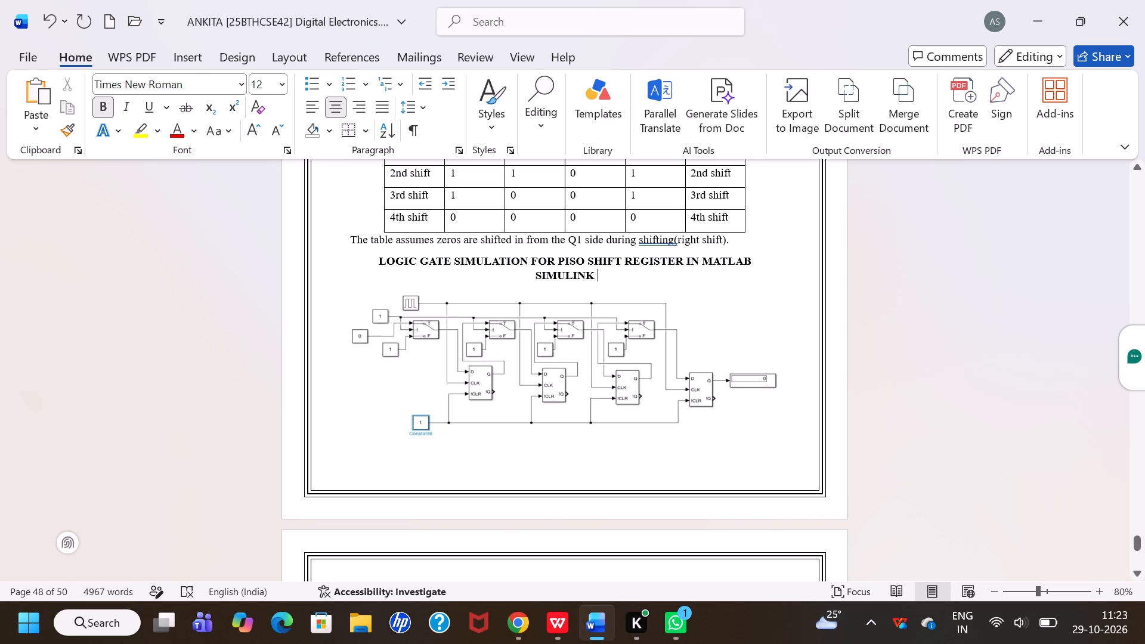
# Remove the blank space above the EXPERIMENT 10: DEMULTIPLEXER heading at the start of its page.
pyautogui.scroll(14, 611, 273)
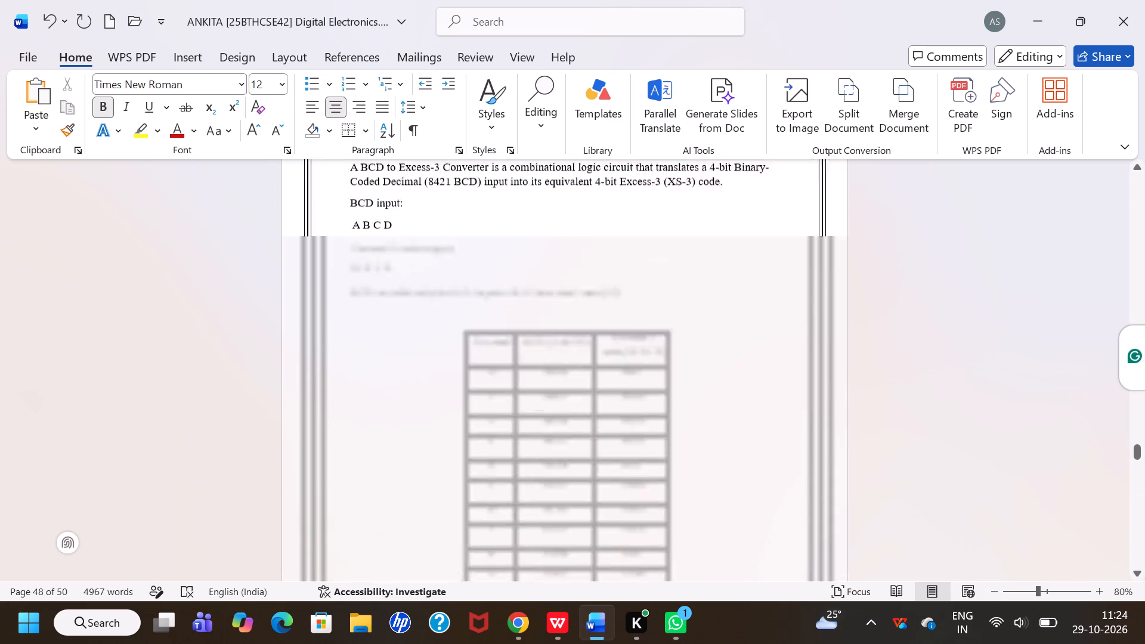
pyautogui.scroll(6, 611, 273)
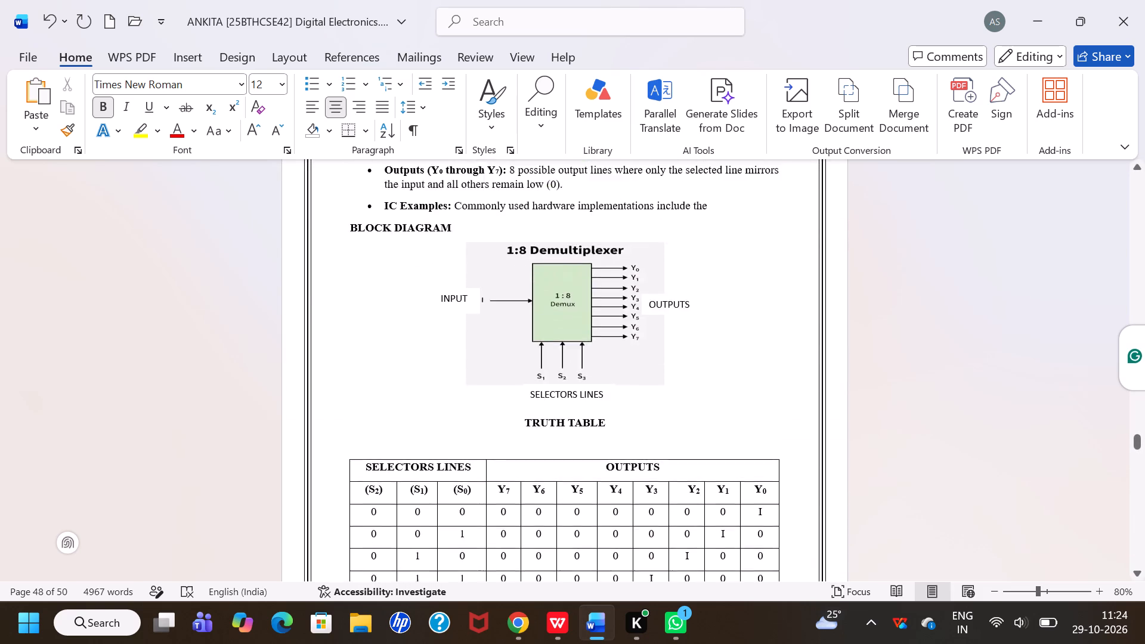
pyautogui.scroll(5, 611, 273)
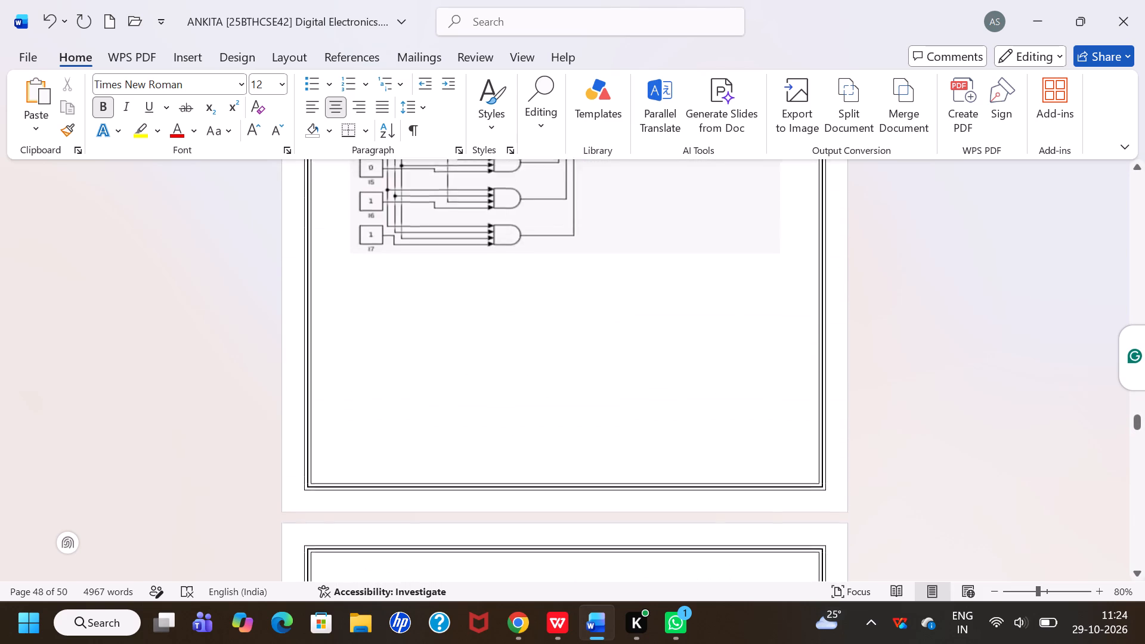
pyautogui.click(454, 370)
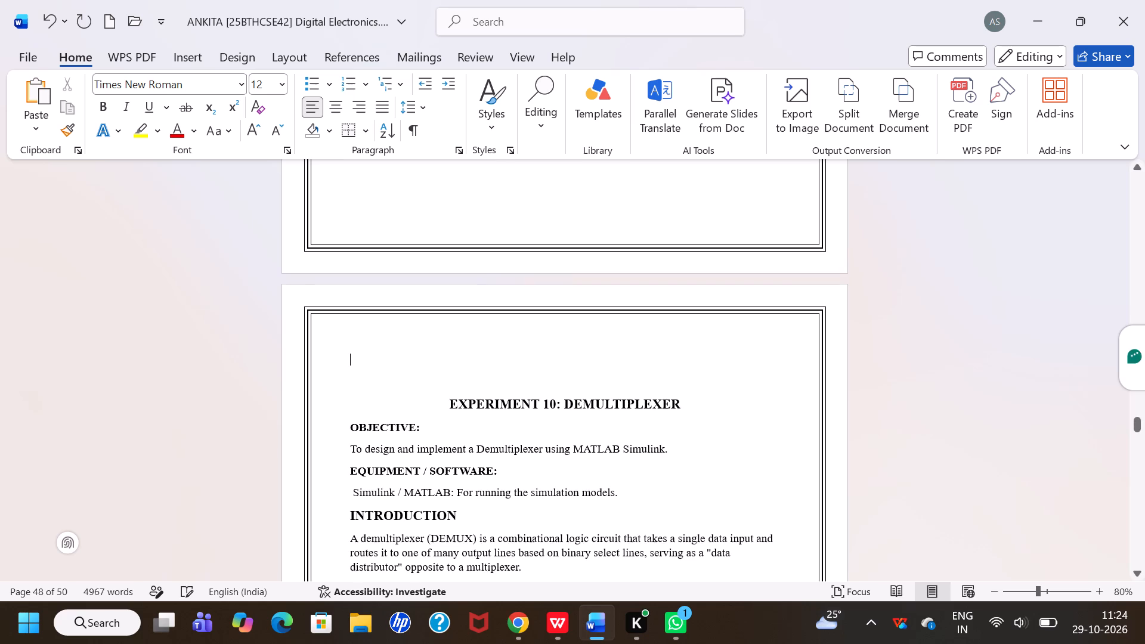
pyautogui.press('BackSpace')
pyautogui.press('BackSpace')
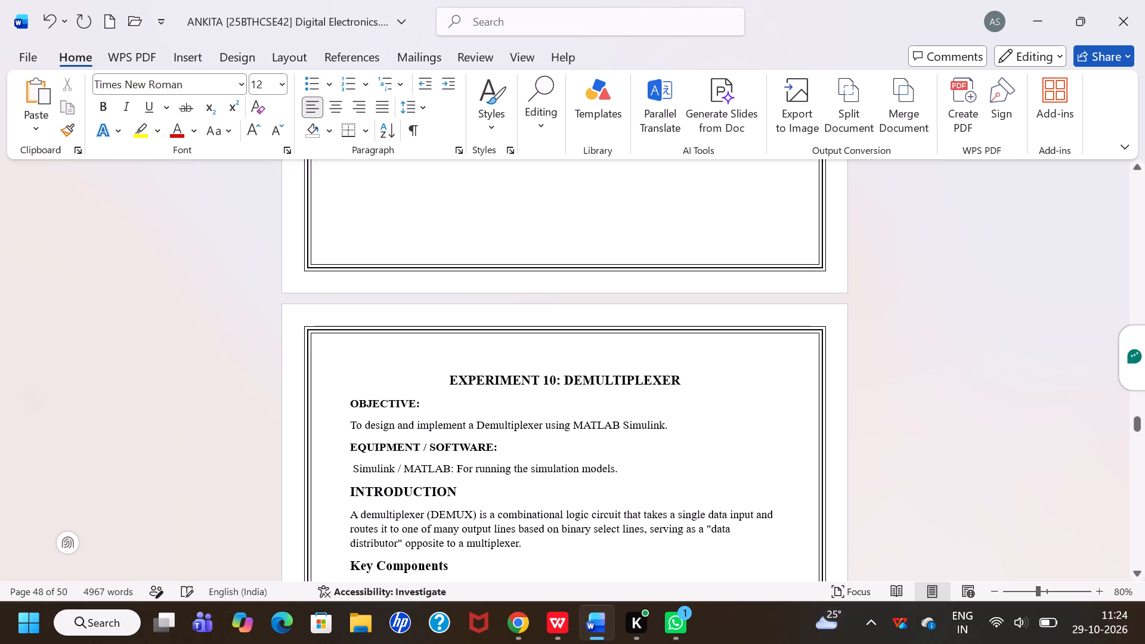
# Check the layout of the preceding pages, from the multiplexer experiment back to the priority encoder truth tables.
pyautogui.scroll(11, 454, 370)
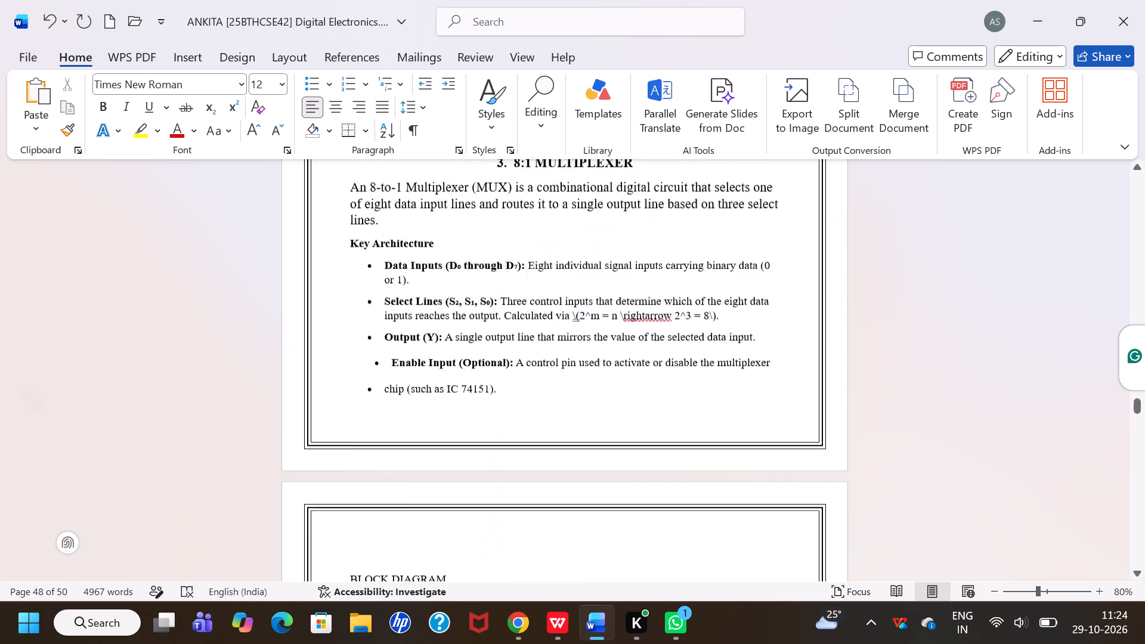
pyautogui.scroll(6, 454, 370)
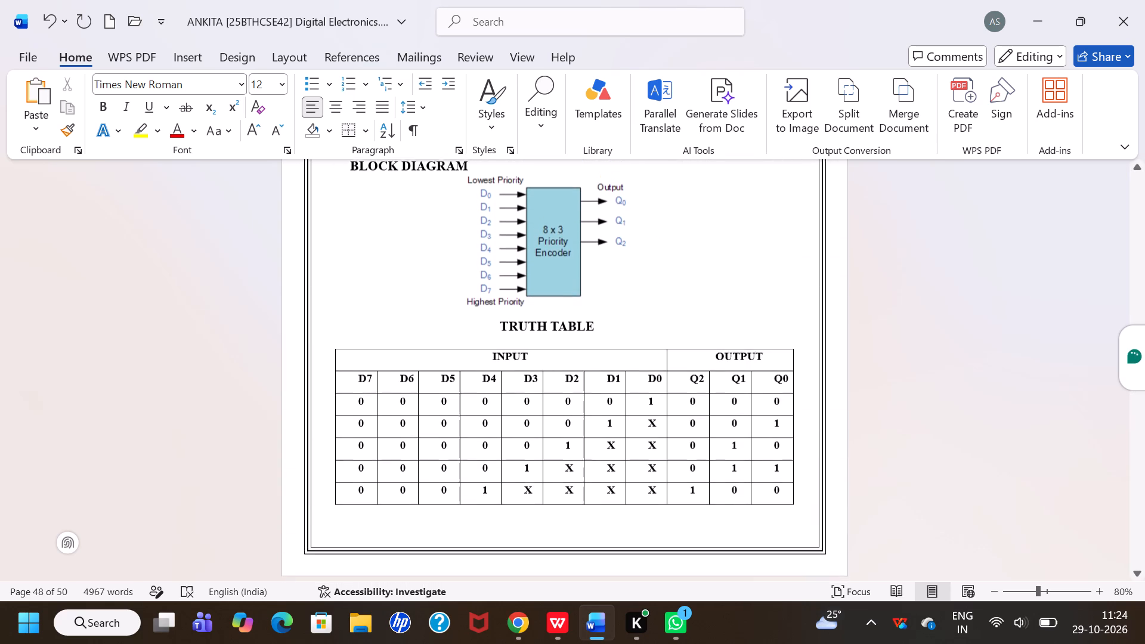
pyautogui.scroll(2, 454, 370)
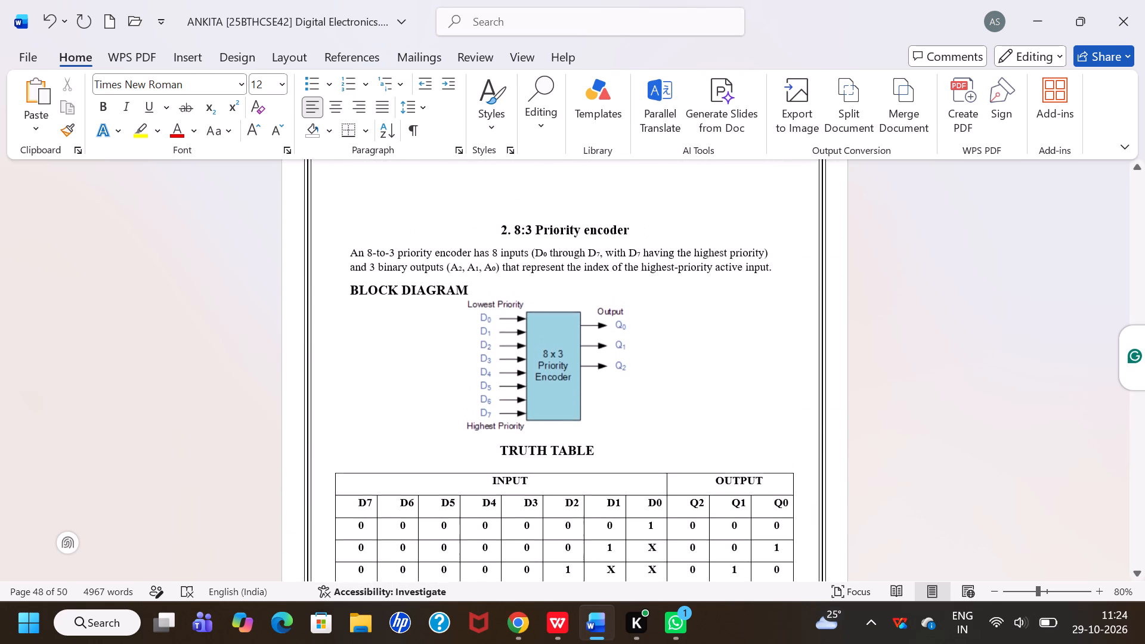
pyautogui.scroll(3, 454, 370)
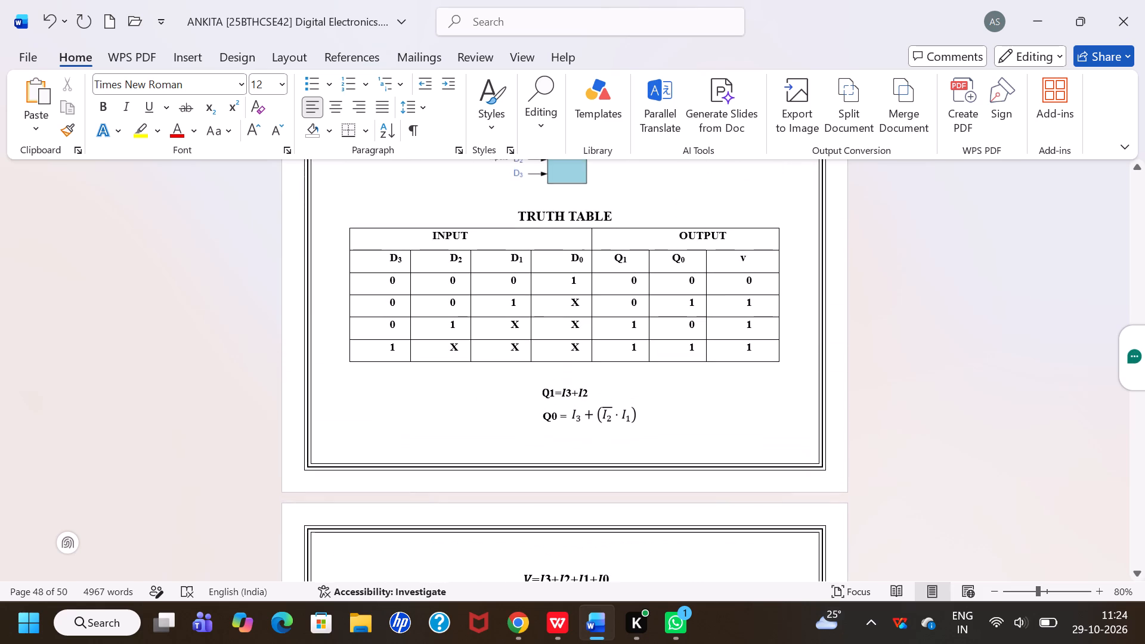
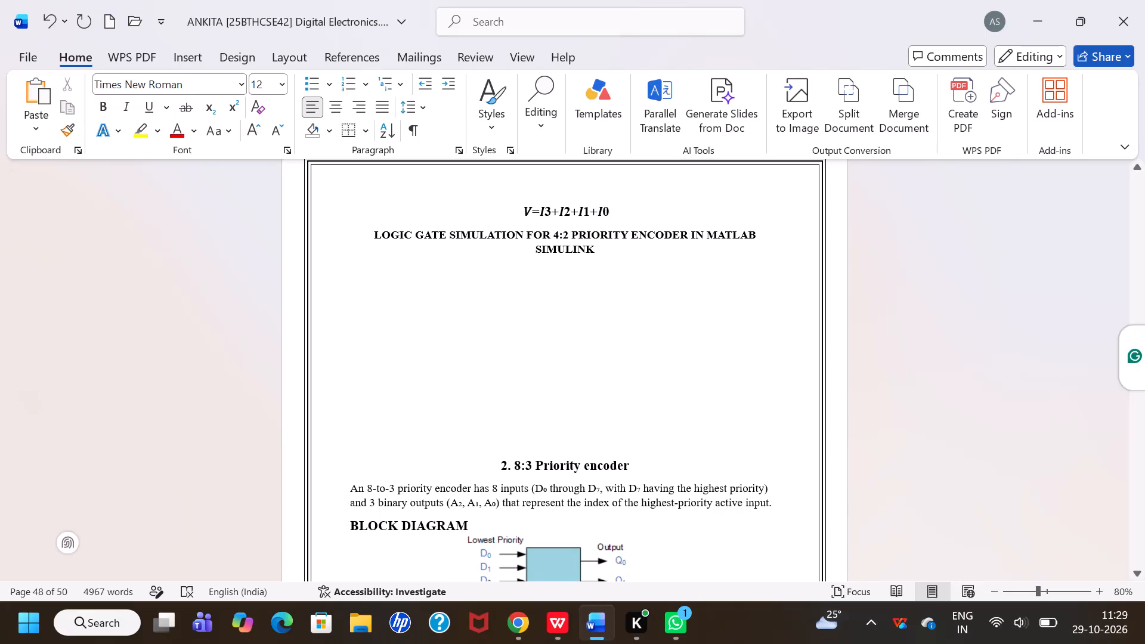
# Paste the copied Simulink diagram as a picture below the 4:2 priority encoder logic gate simulation heading.
pyautogui.click(381, 281)
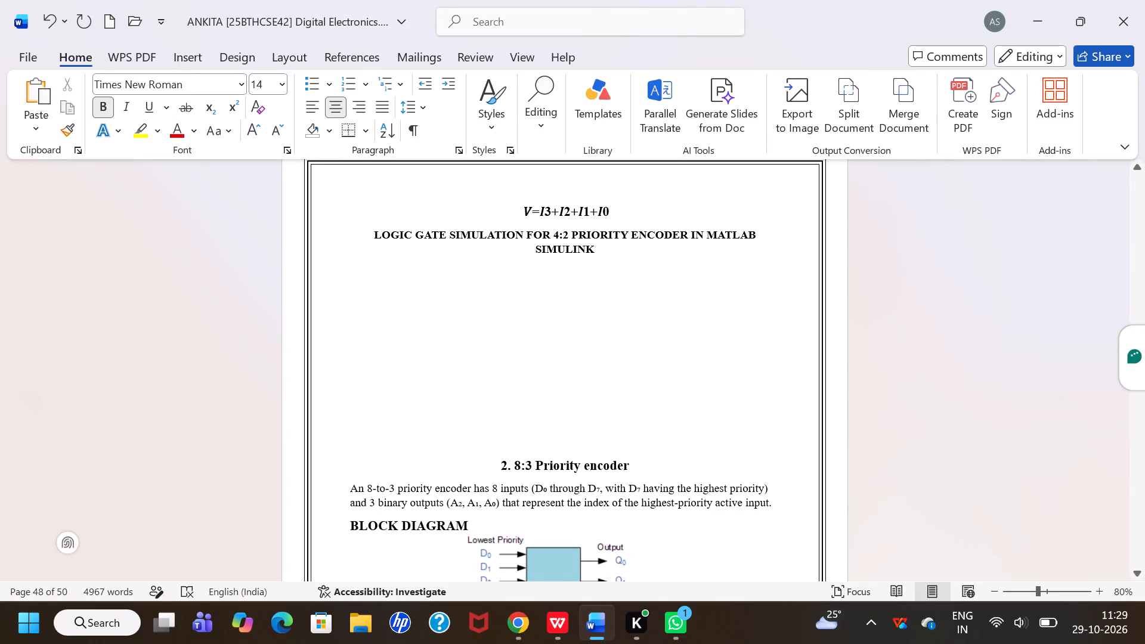
pyautogui.hotkey('ctrl', 'v')
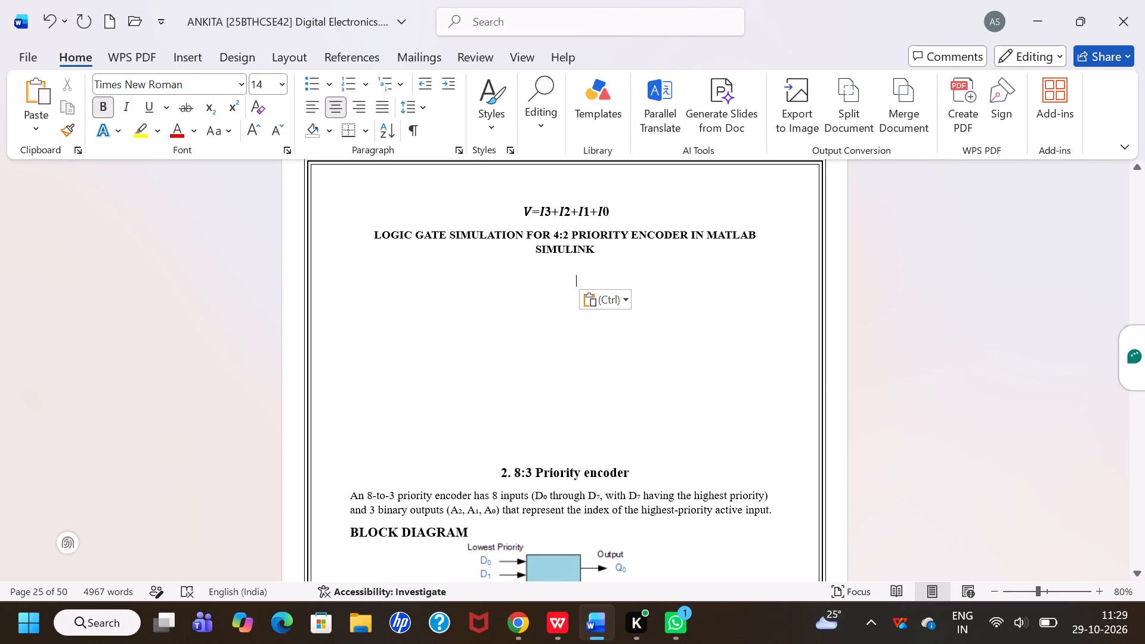
pyautogui.click(618, 312)
pyautogui.click(616, 307)
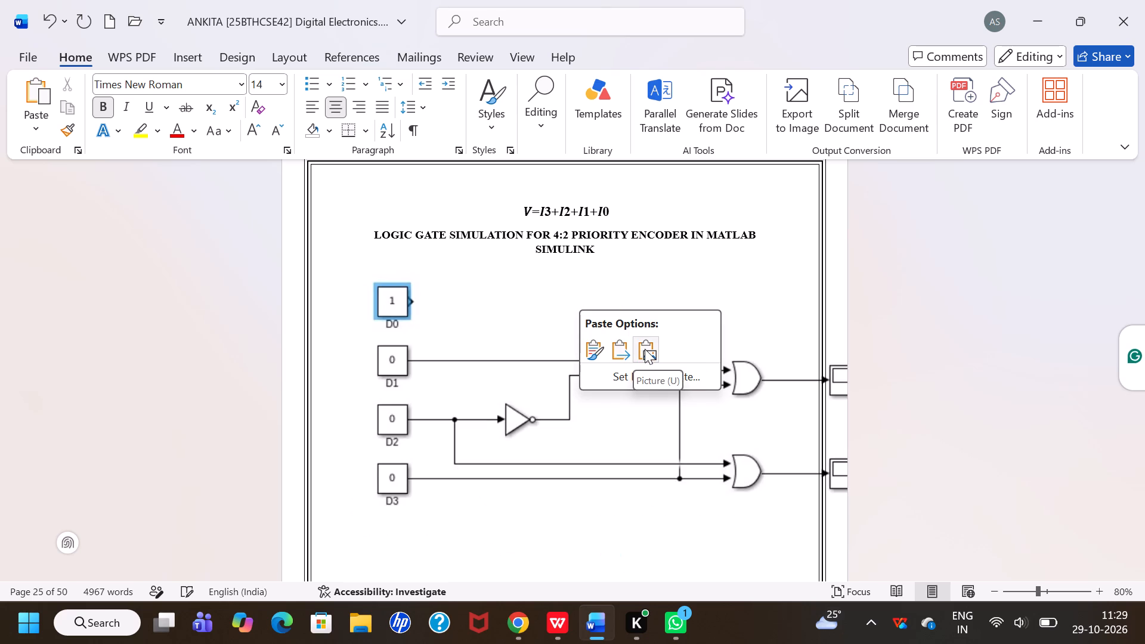
pyautogui.click(645, 349)
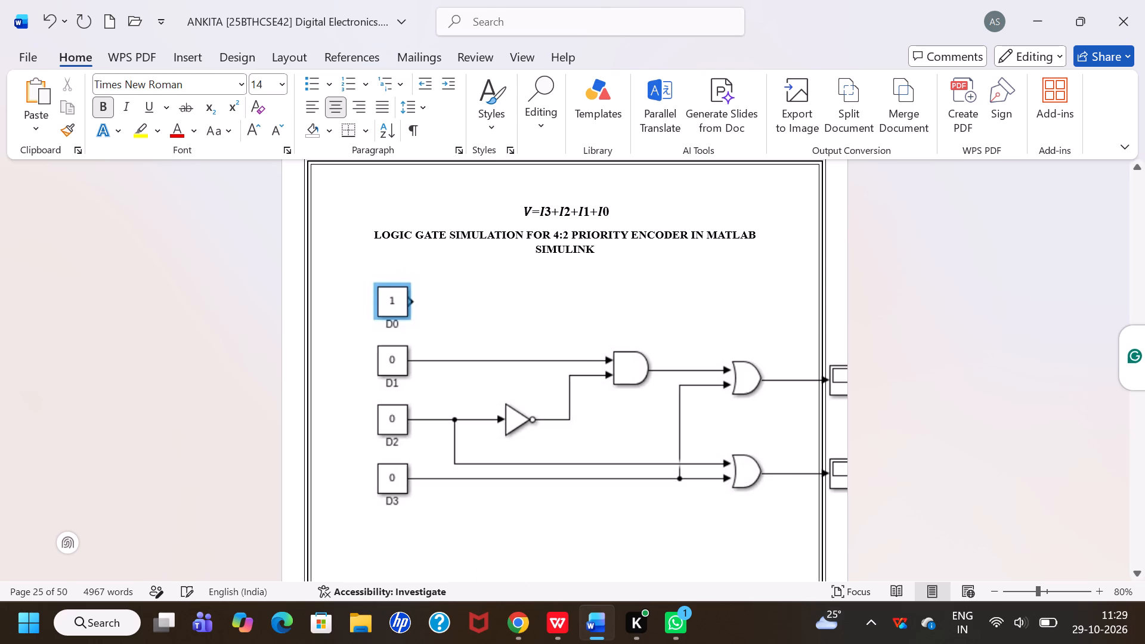
# Shrink the pasted 4:2 priority encoder diagram proportionally so that it fits inside the page border, centred under its heading.
pyautogui.click(517, 360)
pyautogui.moveTo(350, 262); pyautogui.dragTo(463, 325)
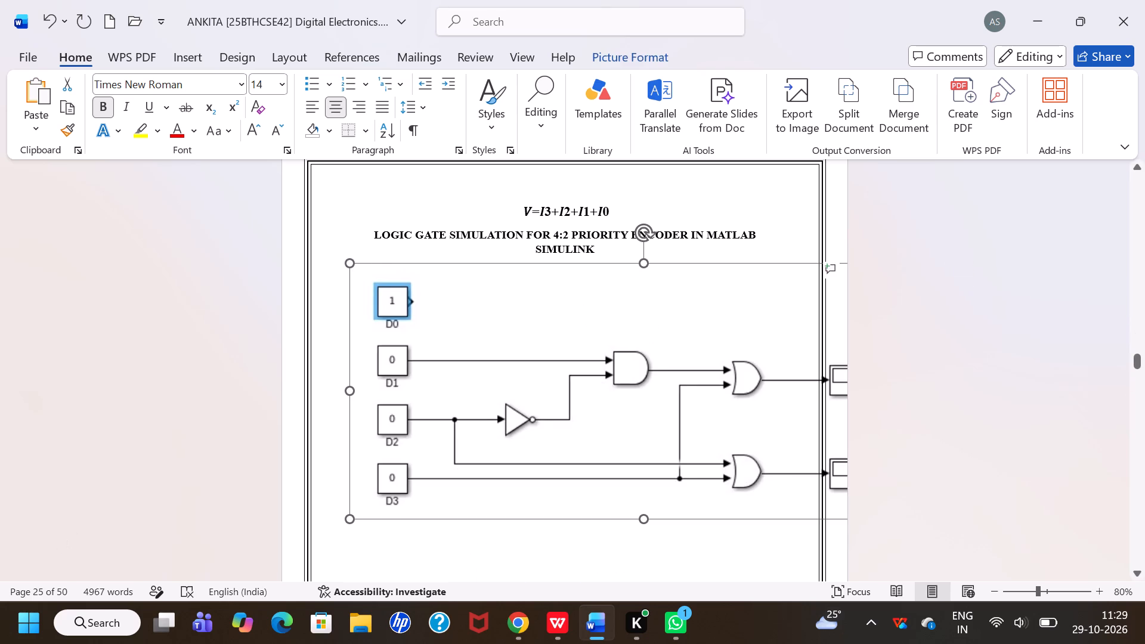
pyautogui.moveTo(463, 325); pyautogui.dragTo(593, 382)
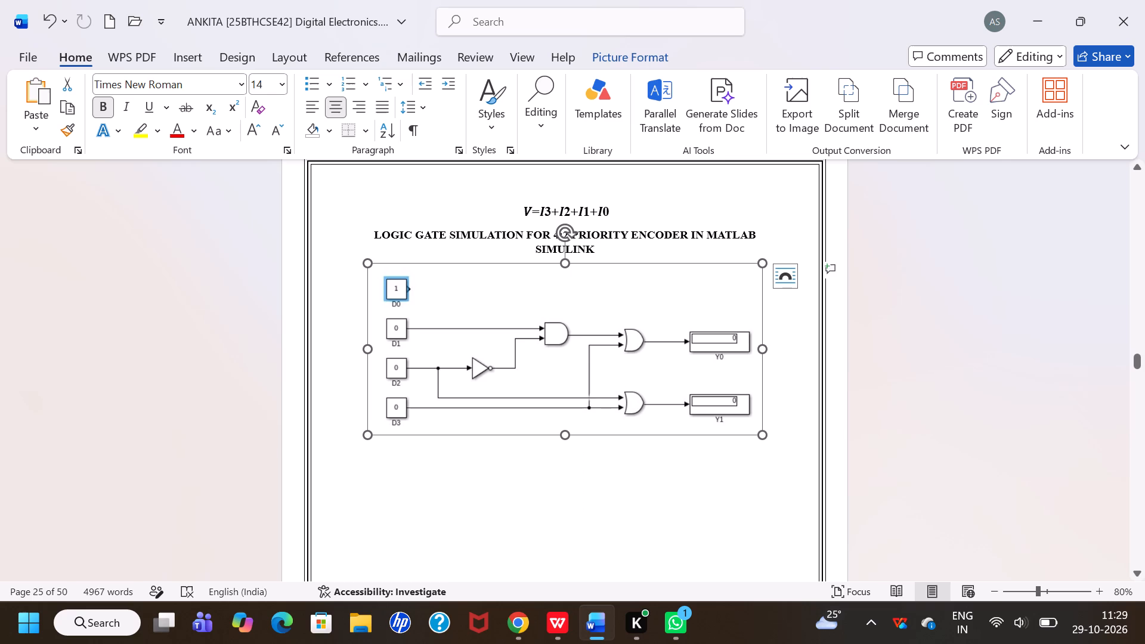
pyautogui.click(666, 490)
# Delete the surplus blank lines between the 4:2 encoder diagram and the 2. 8:3 Priority encoder heading, keeping one.
pyautogui.scroll(-1, 666, 490)
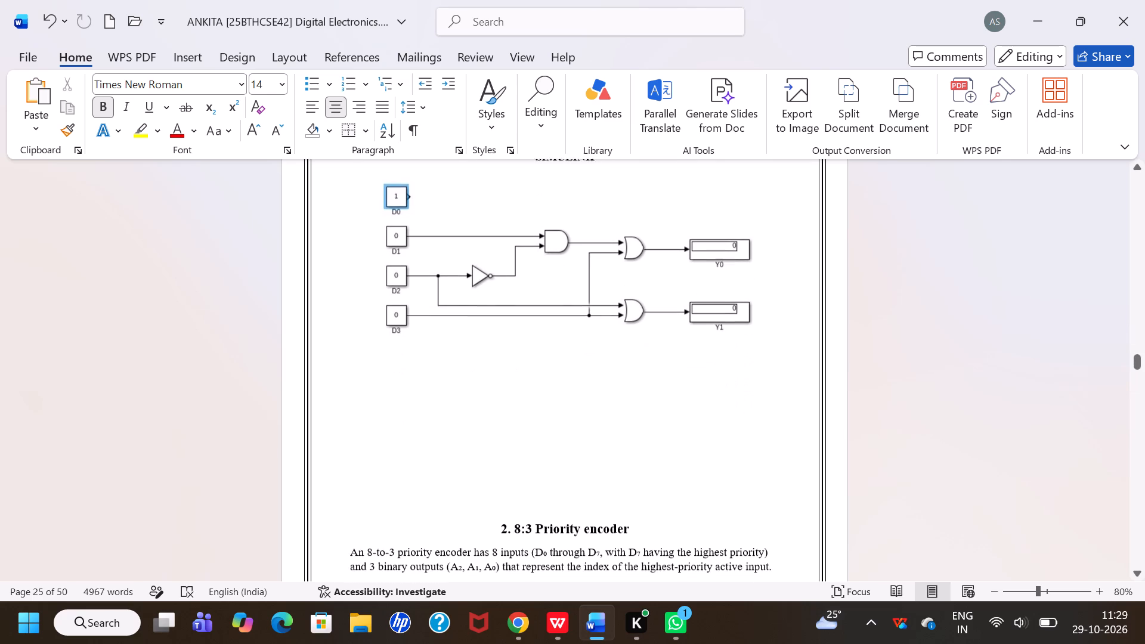
pyautogui.scroll(-1, 666, 490)
pyautogui.click(502, 460)
pyautogui.press('BackSpace')
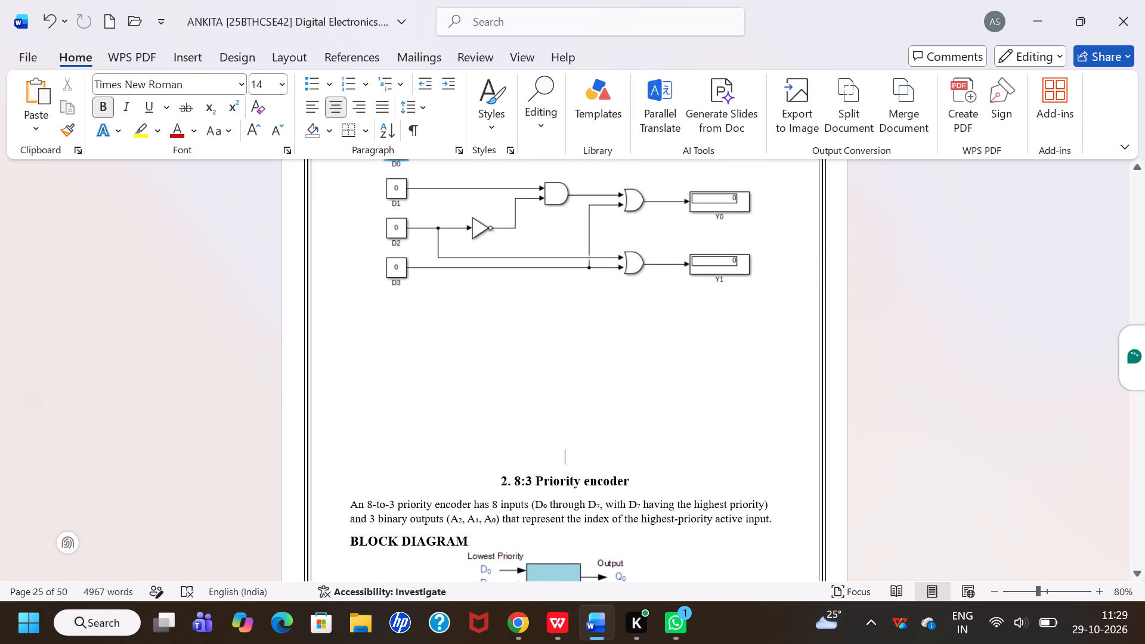
pyautogui.press('BackSpace')
pyautogui.press('BackSpace')
pyautogui.press('BackSpace')
pyautogui.press('BackSpace')
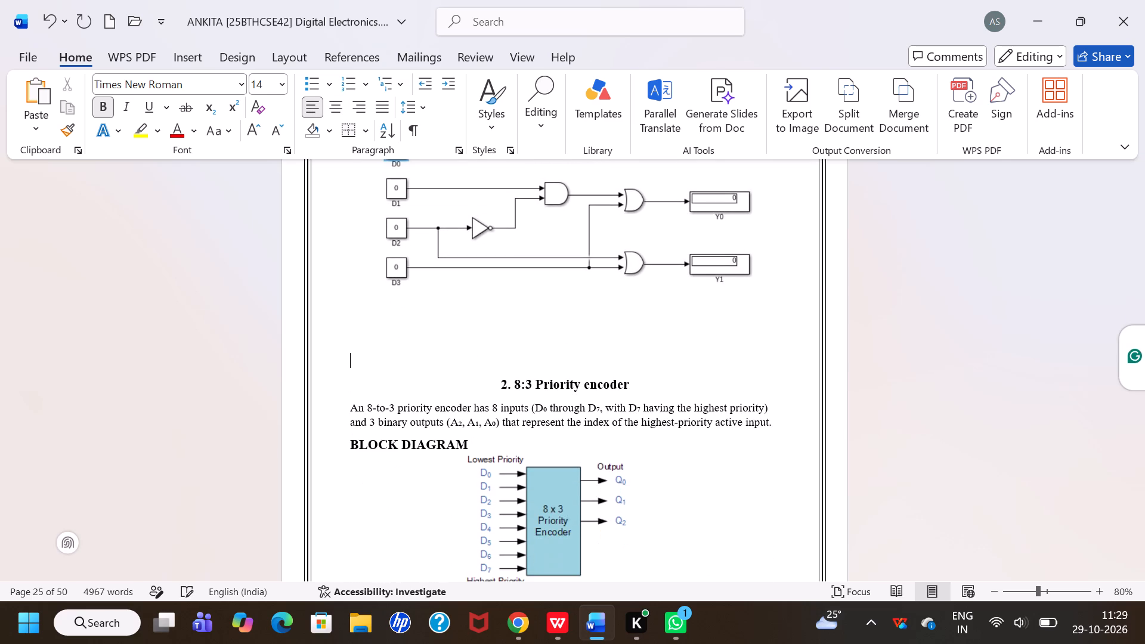
pyautogui.press('BackSpace')
pyautogui.press('BackSpace')
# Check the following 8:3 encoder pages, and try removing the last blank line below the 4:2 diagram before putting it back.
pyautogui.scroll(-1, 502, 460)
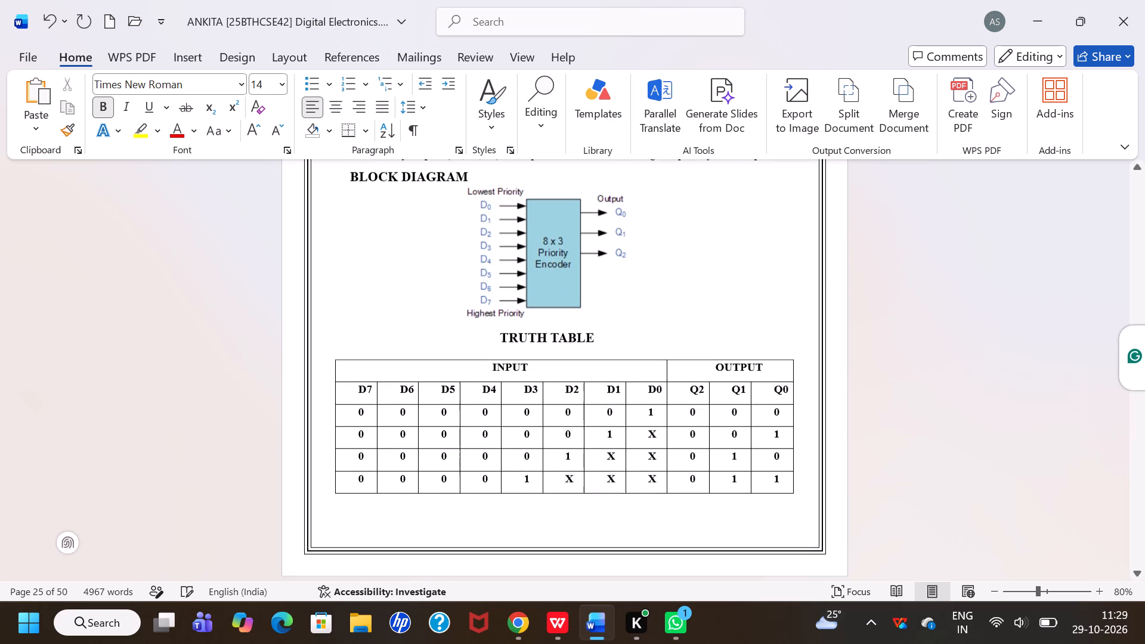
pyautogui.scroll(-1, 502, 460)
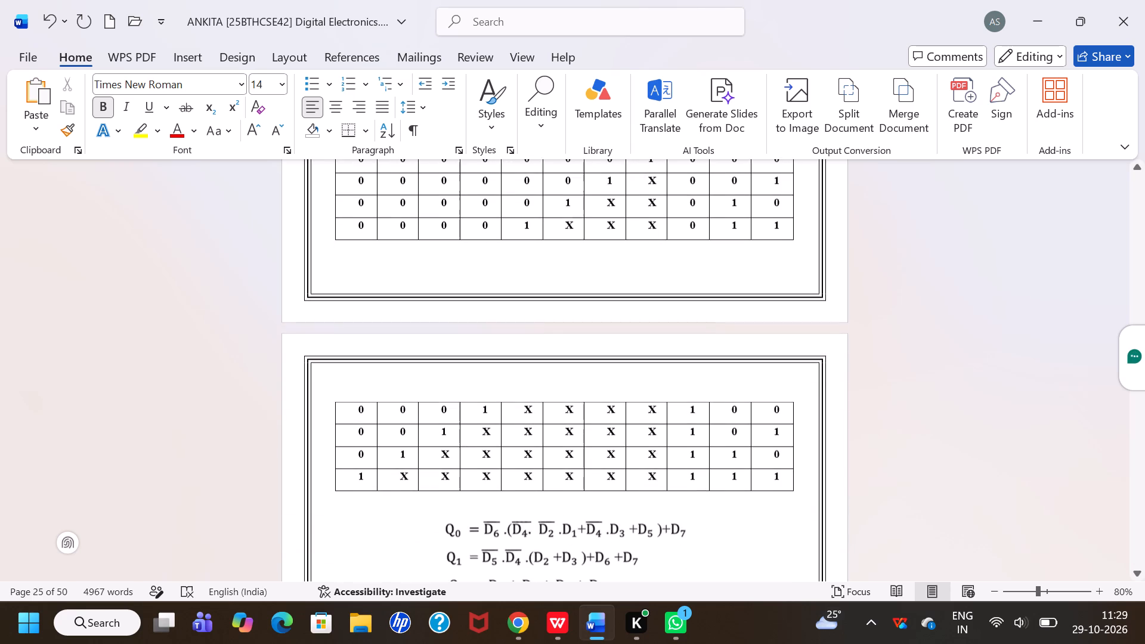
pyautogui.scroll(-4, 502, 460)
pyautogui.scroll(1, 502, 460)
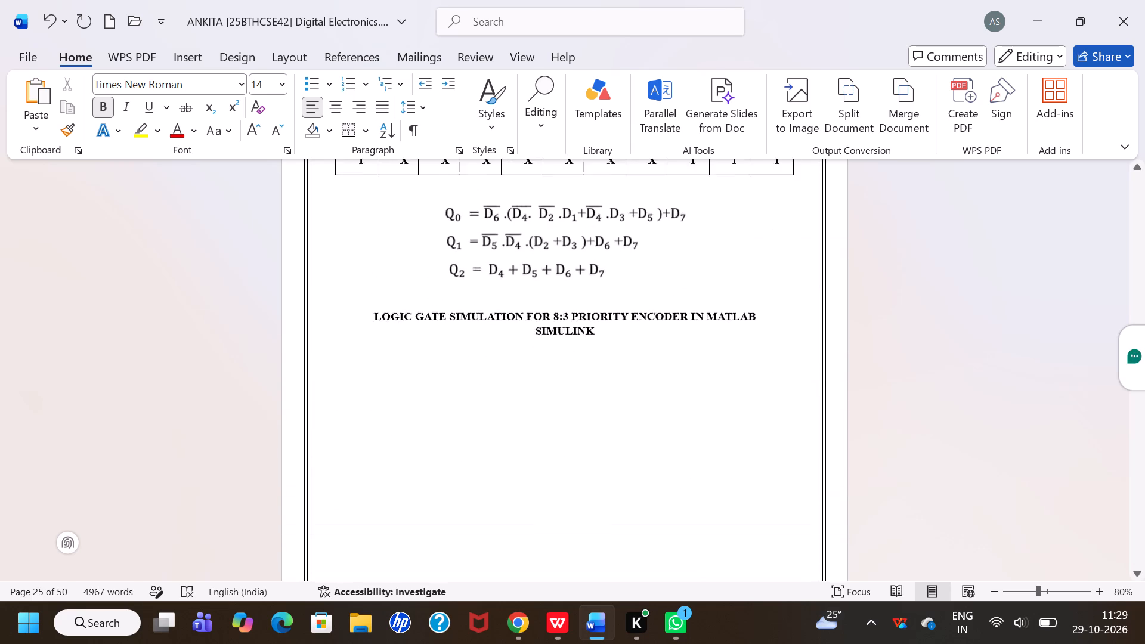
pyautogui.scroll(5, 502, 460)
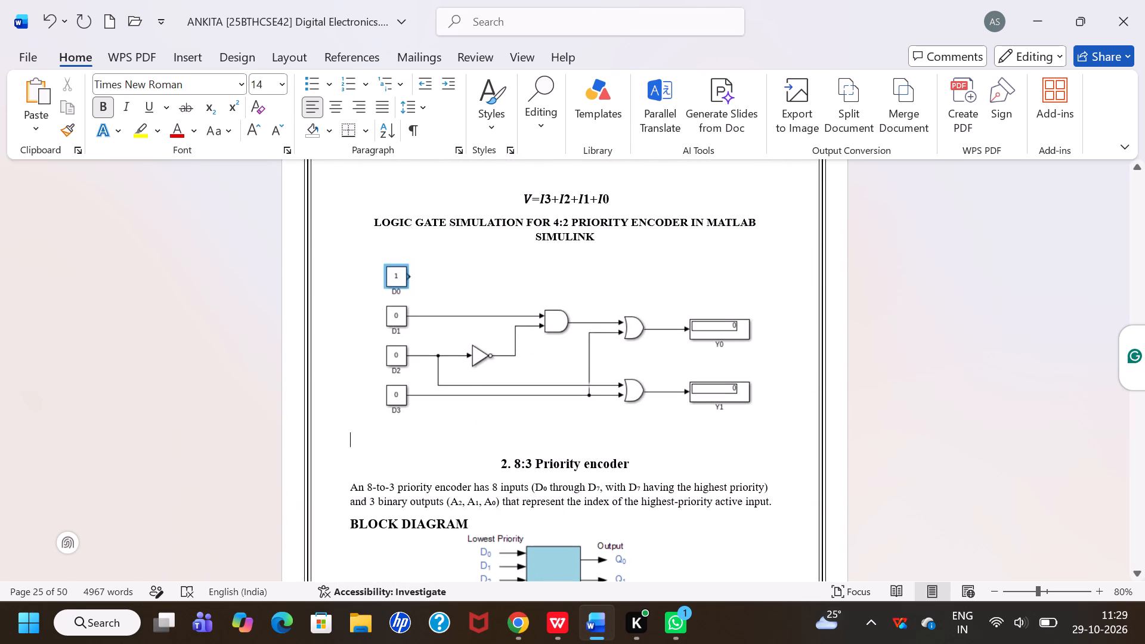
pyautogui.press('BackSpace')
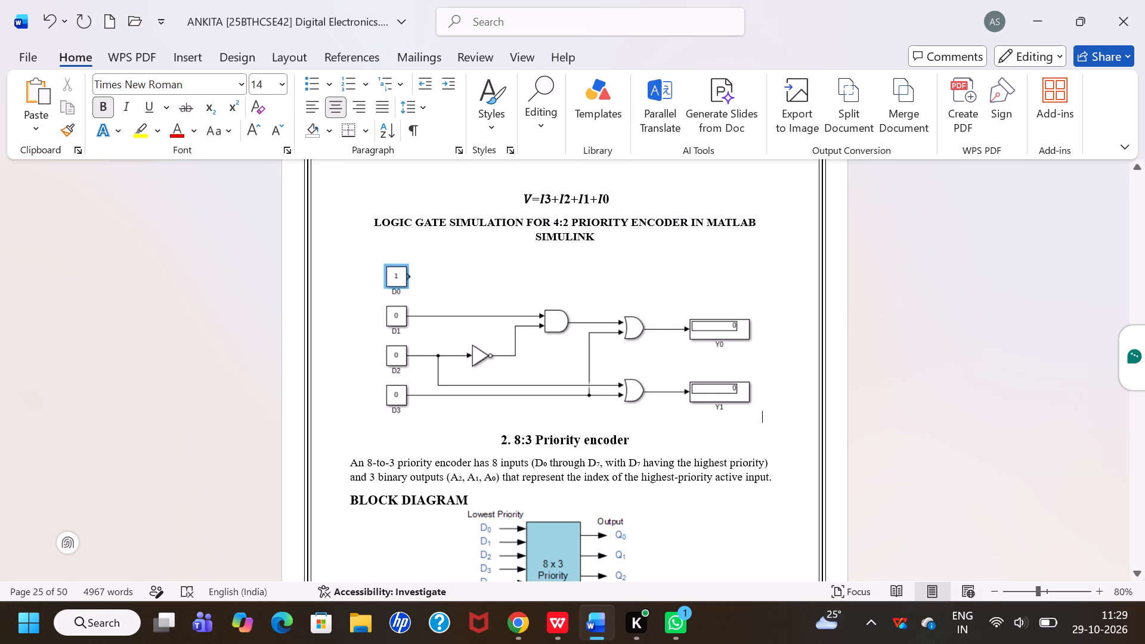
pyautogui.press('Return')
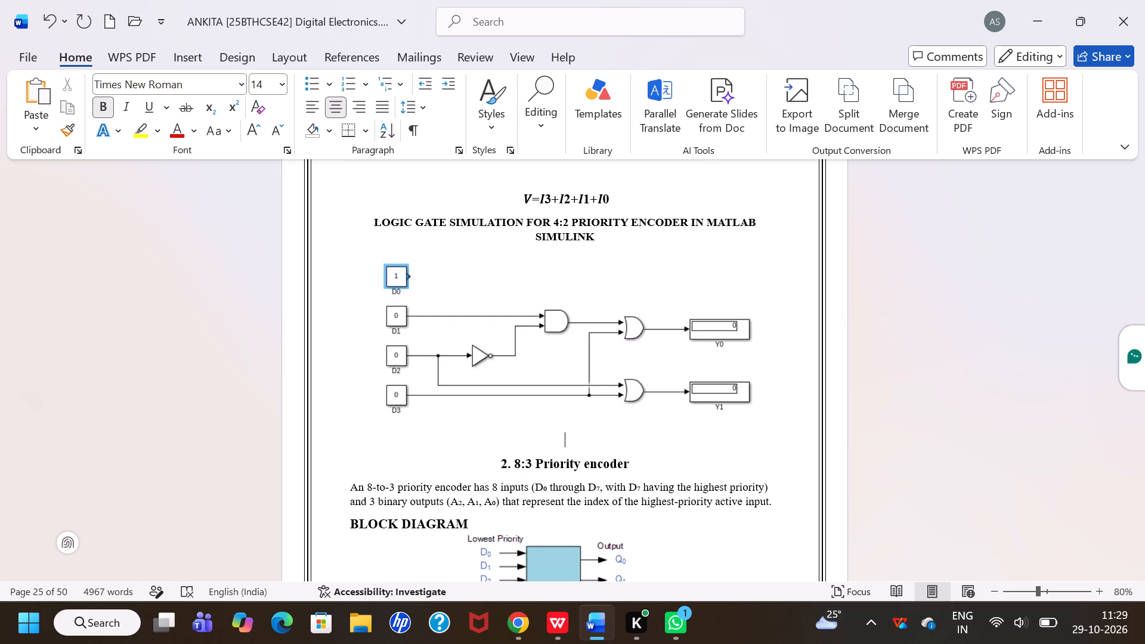
# Remove the two blank lines above the EXPERIMENT 9: MULTIPLEXER heading at the start of its page.
pyautogui.scroll(-5, 587, 389)
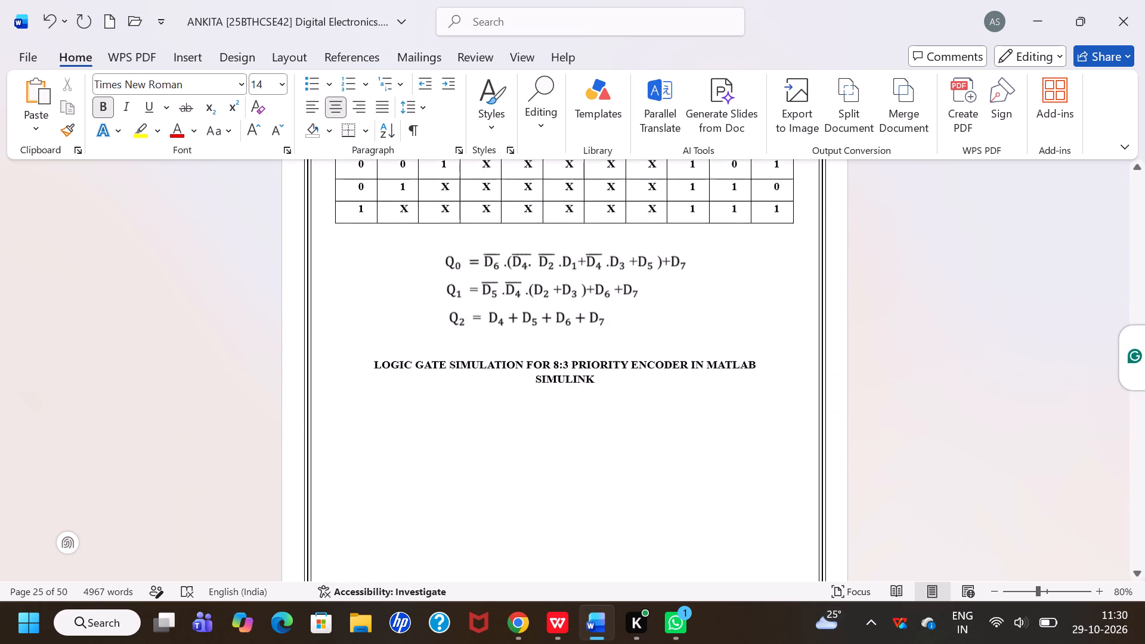
pyautogui.scroll(-3, 587, 389)
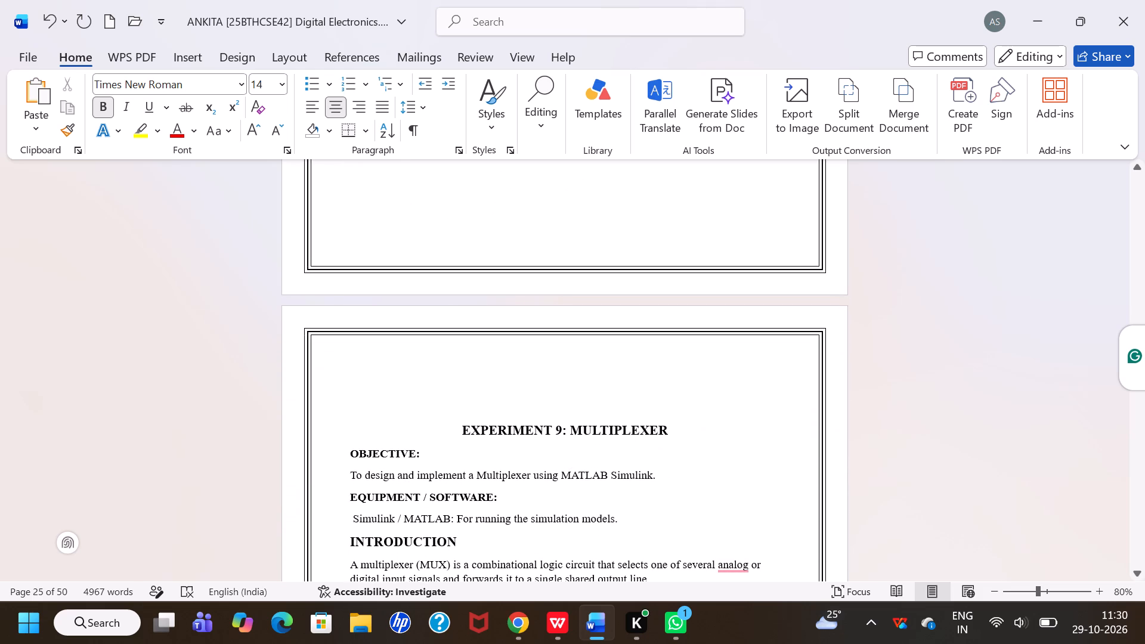
pyautogui.click(469, 408)
pyautogui.press('BackSpace')
pyautogui.press('BackSpace')
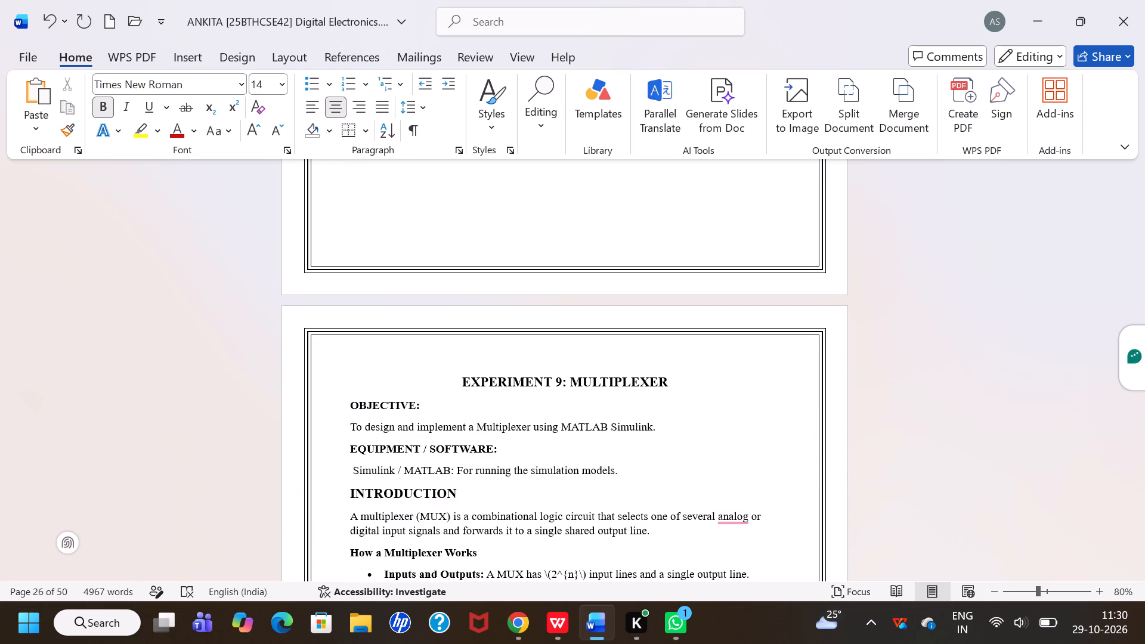
# Save the document.
pyautogui.hotkey('ctrl', 's')
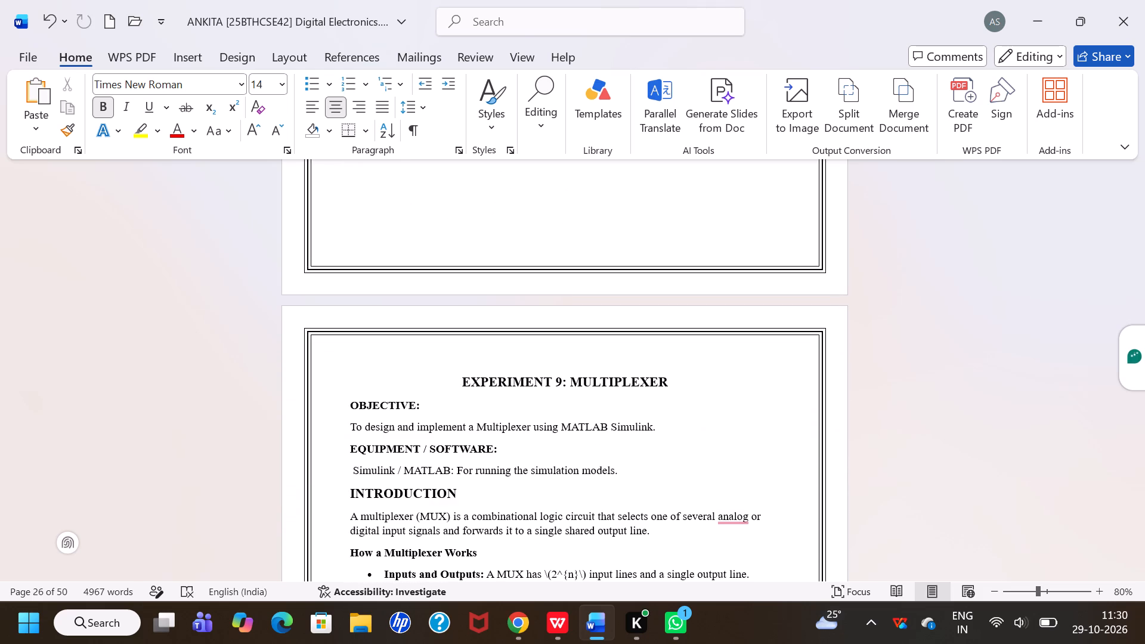
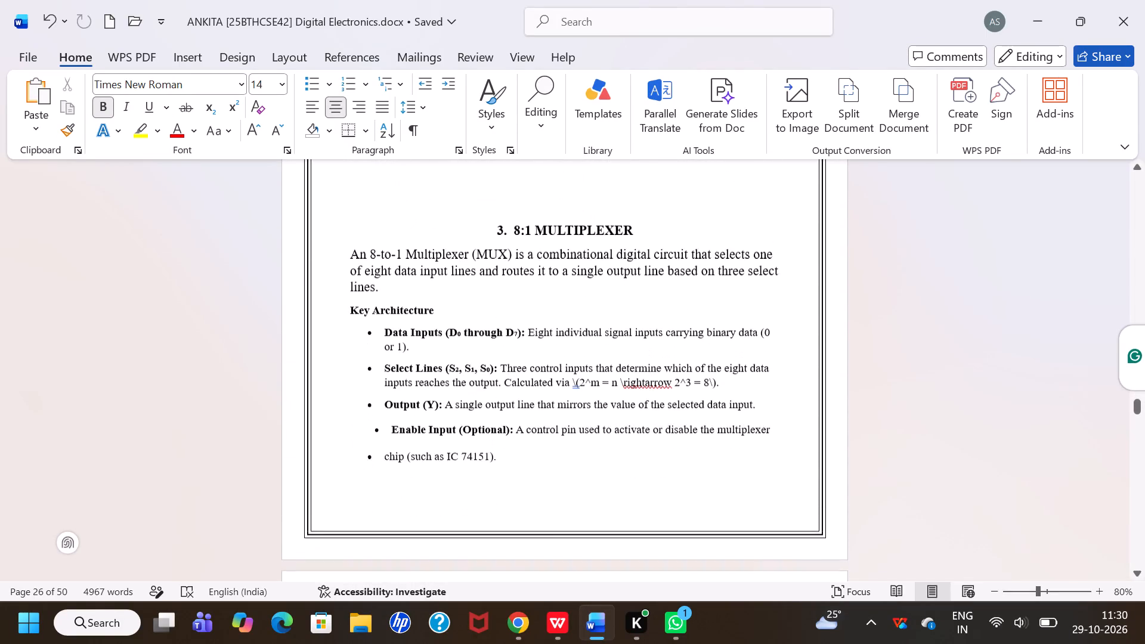
# Review the page layout and spacing from the 8:1 Multiplexer section through the JK flip-flop truth table, characteristic equation and Simulink diagram.
pyautogui.scroll(-19, 469, 408)
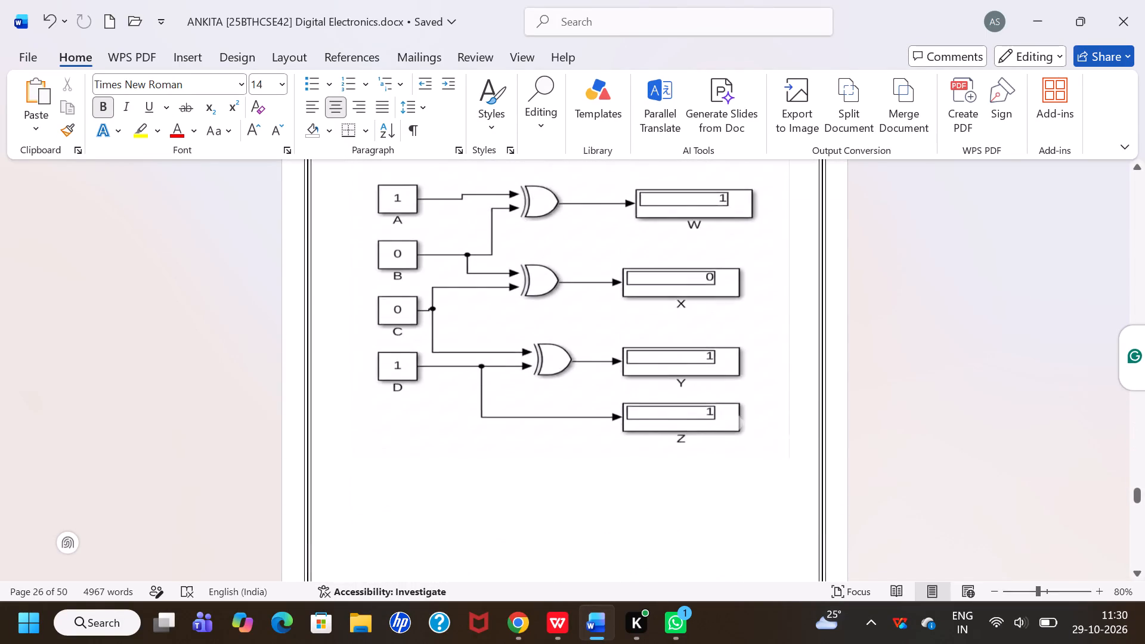
pyautogui.scroll(-6, 469, 408)
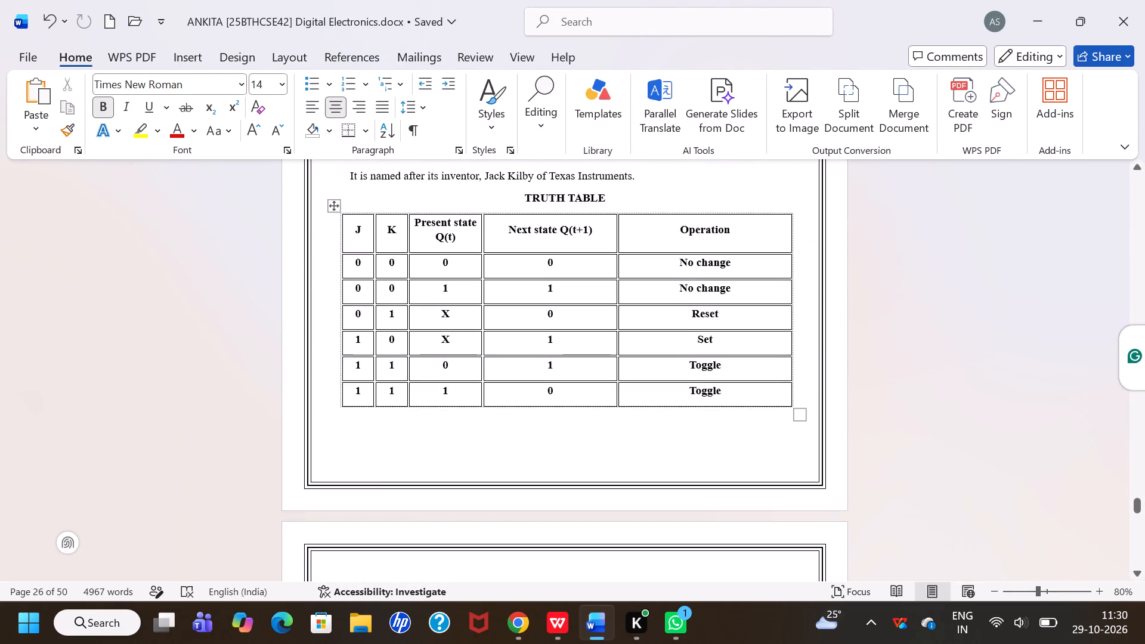
pyautogui.scroll(-3, 469, 408)
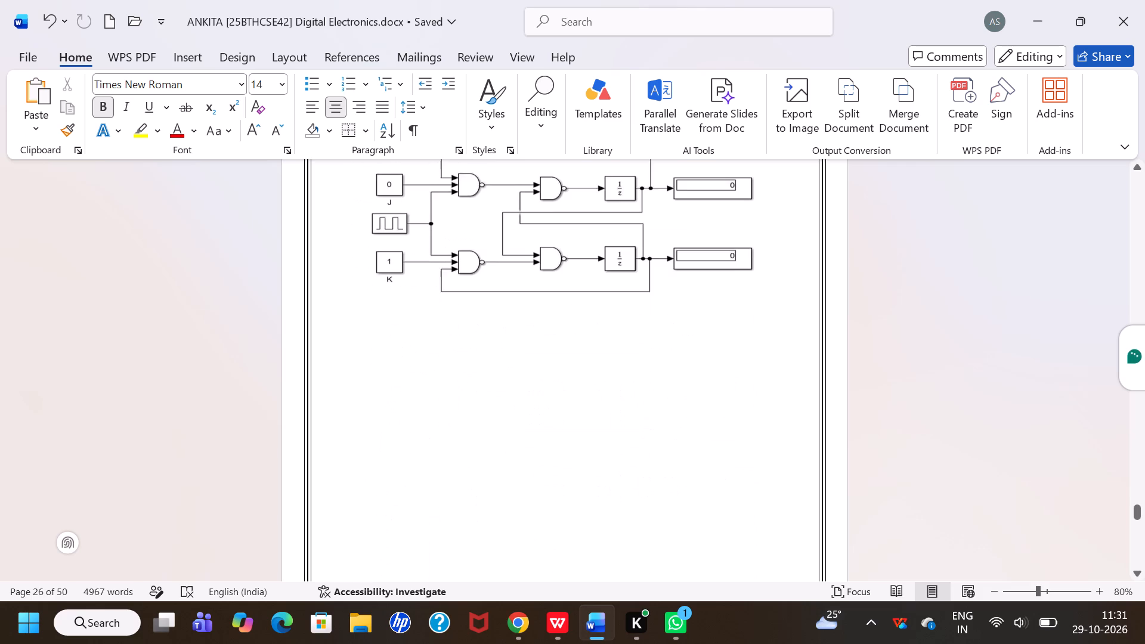
pyautogui.scroll(4, 469, 408)
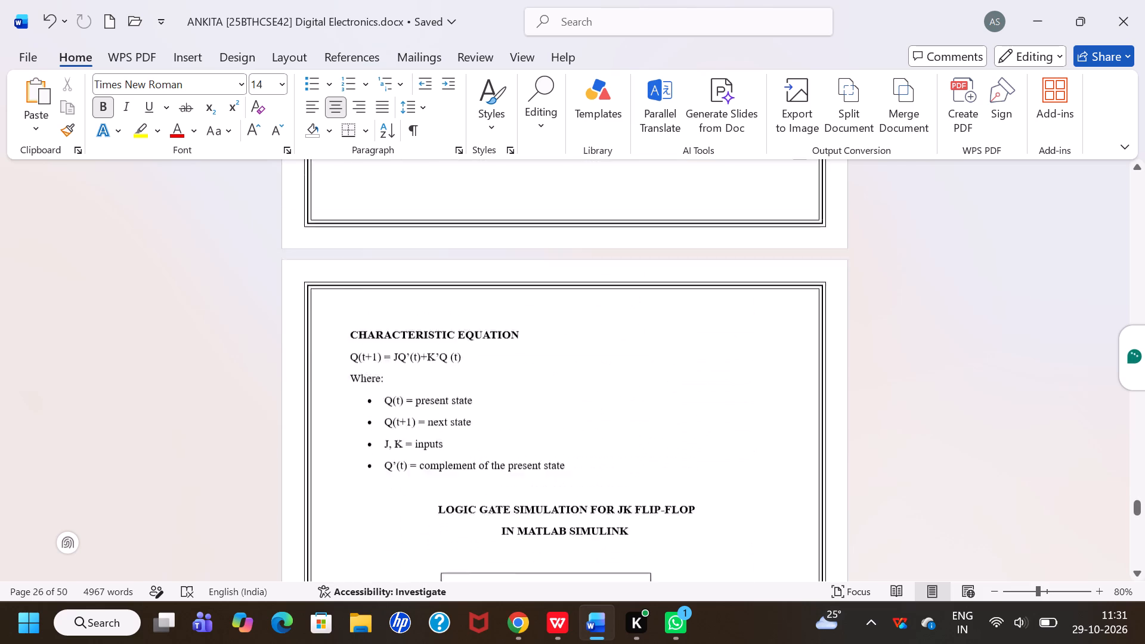
pyautogui.scroll(1, 469, 408)
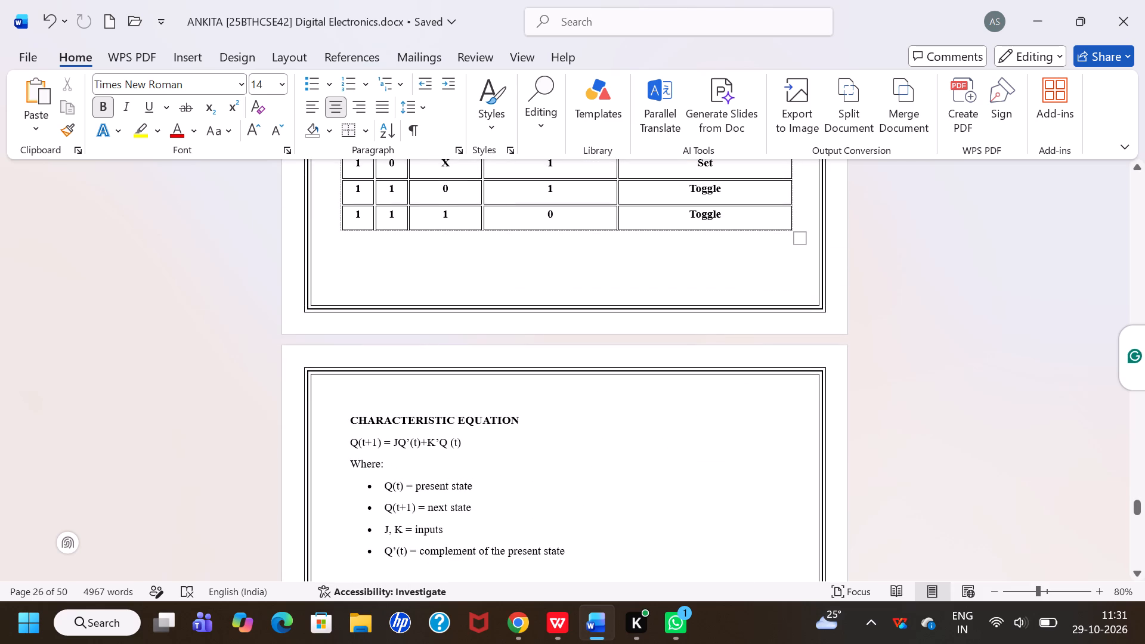
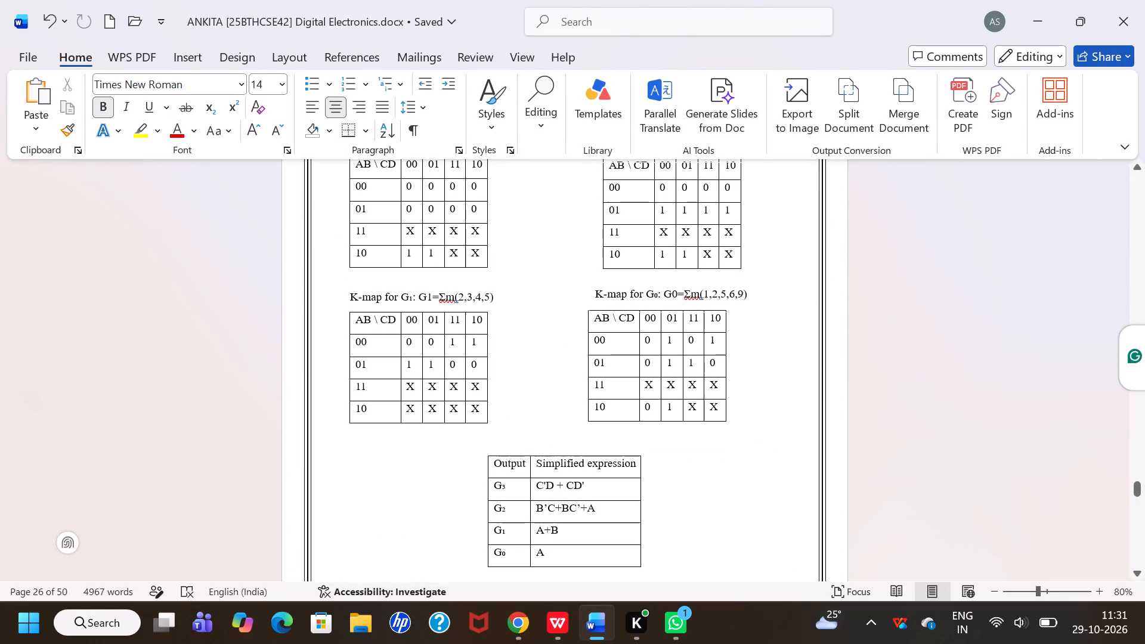
# Review the page layout and spacing from the BCD to Gray K-maps back to the BCD to Excess-3 truth table.
pyautogui.scroll(3, 552, 466)
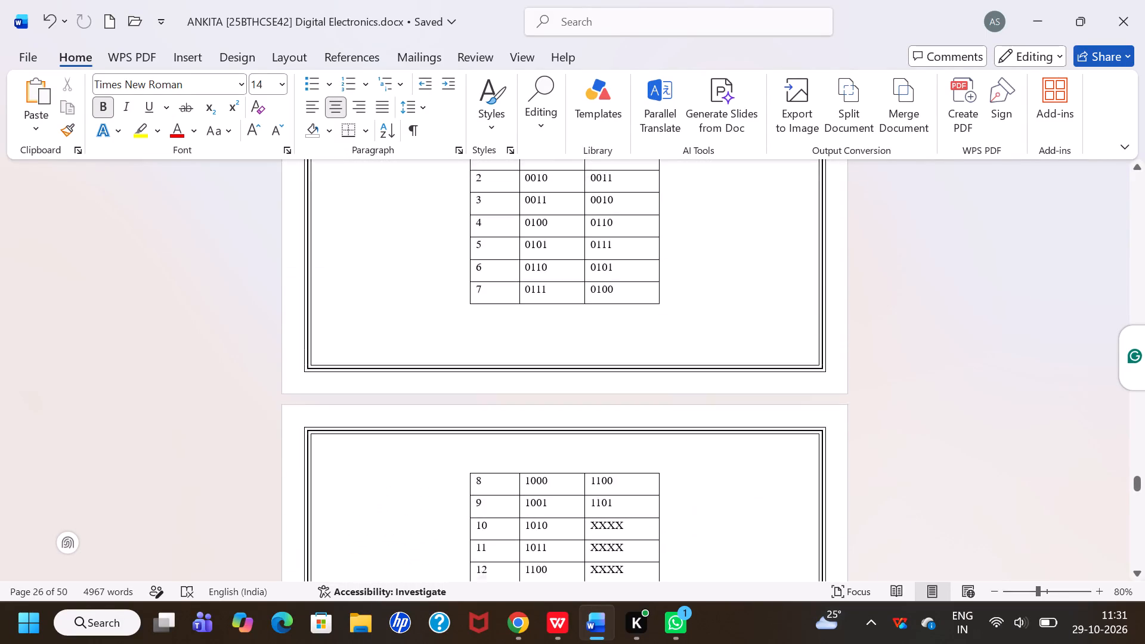
pyautogui.scroll(4, 552, 466)
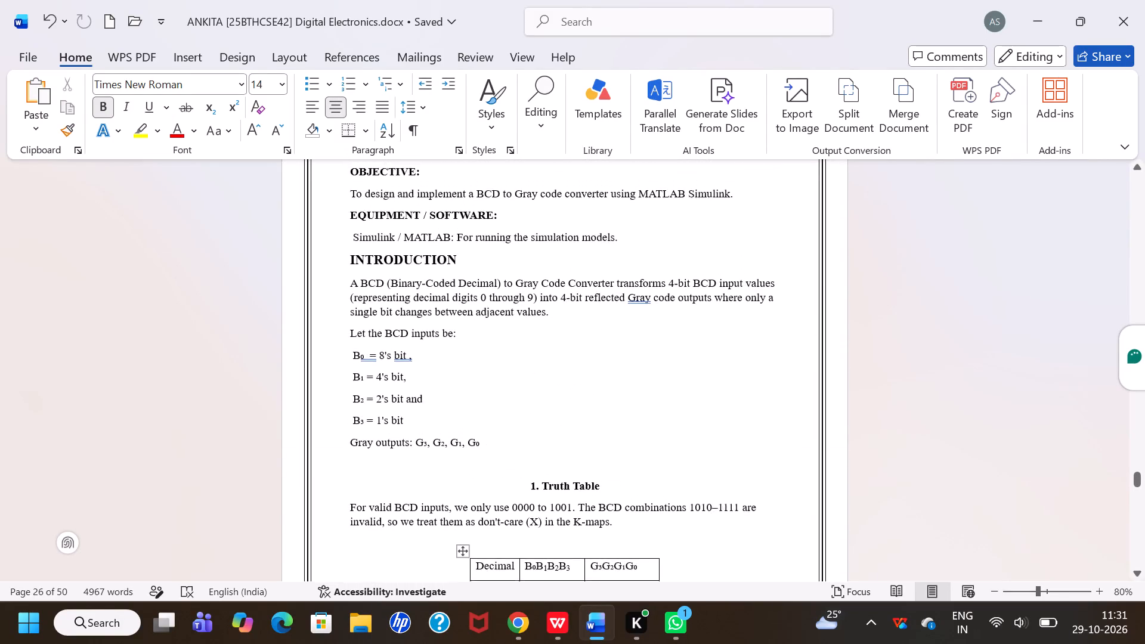
pyautogui.scroll(4, 552, 466)
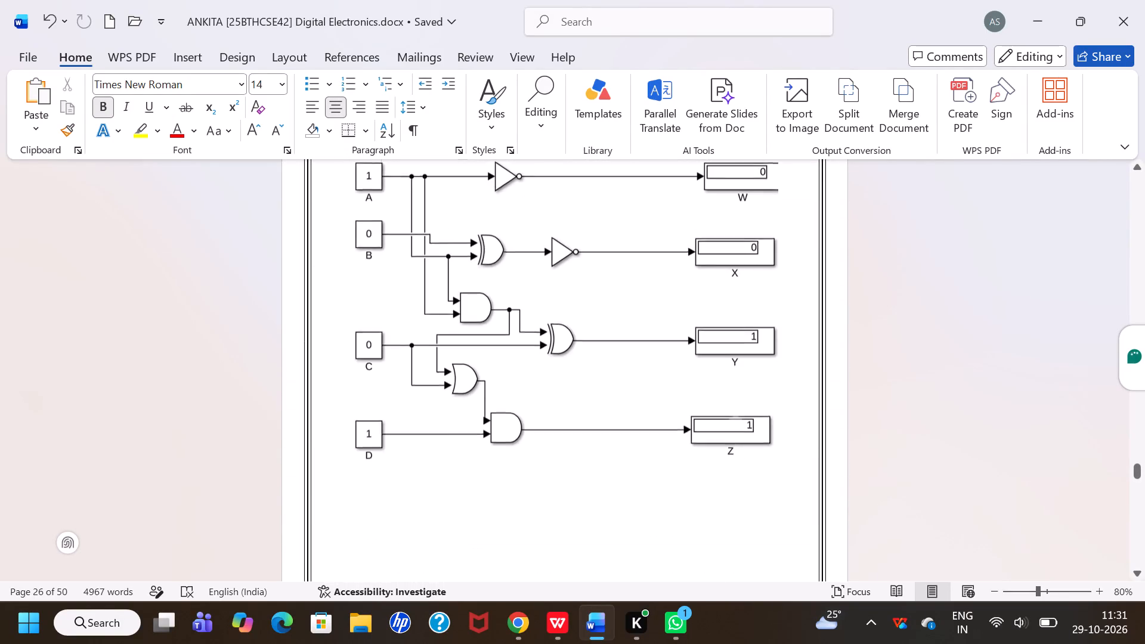
pyautogui.scroll(2, 552, 466)
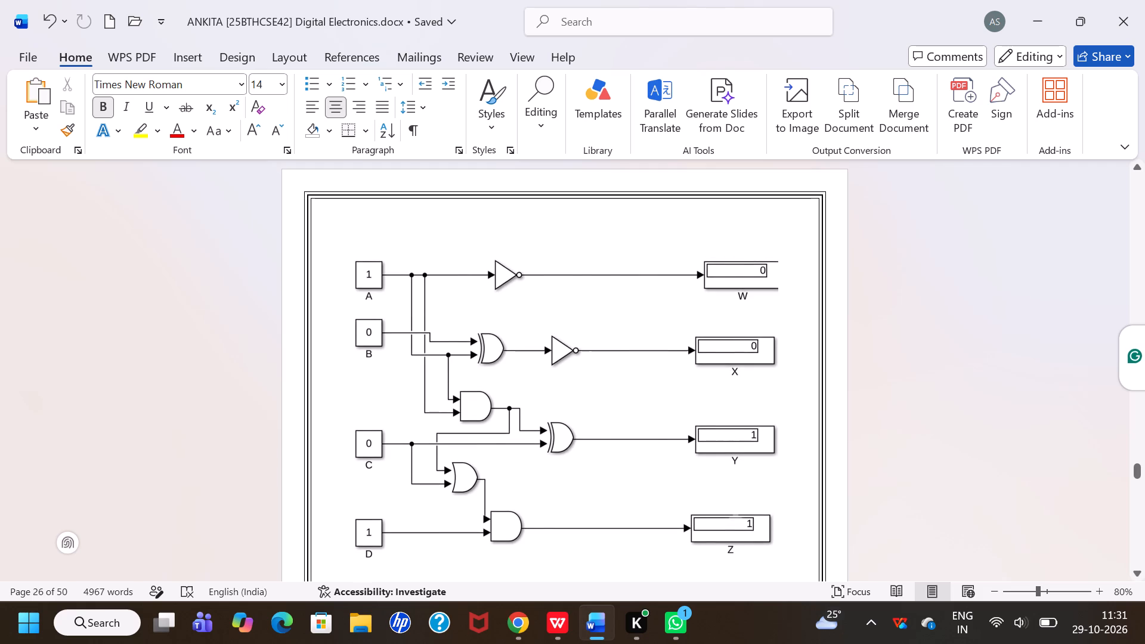
pyautogui.scroll(1, 552, 466)
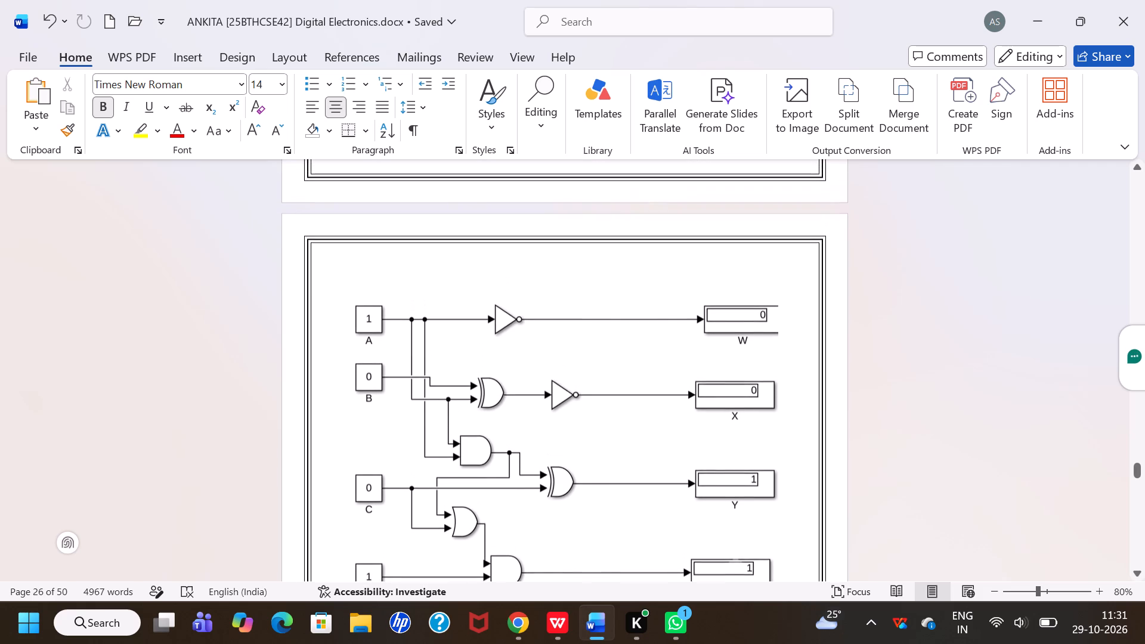
pyautogui.scroll(3, 552, 466)
pyautogui.scroll(-1, 552, 466)
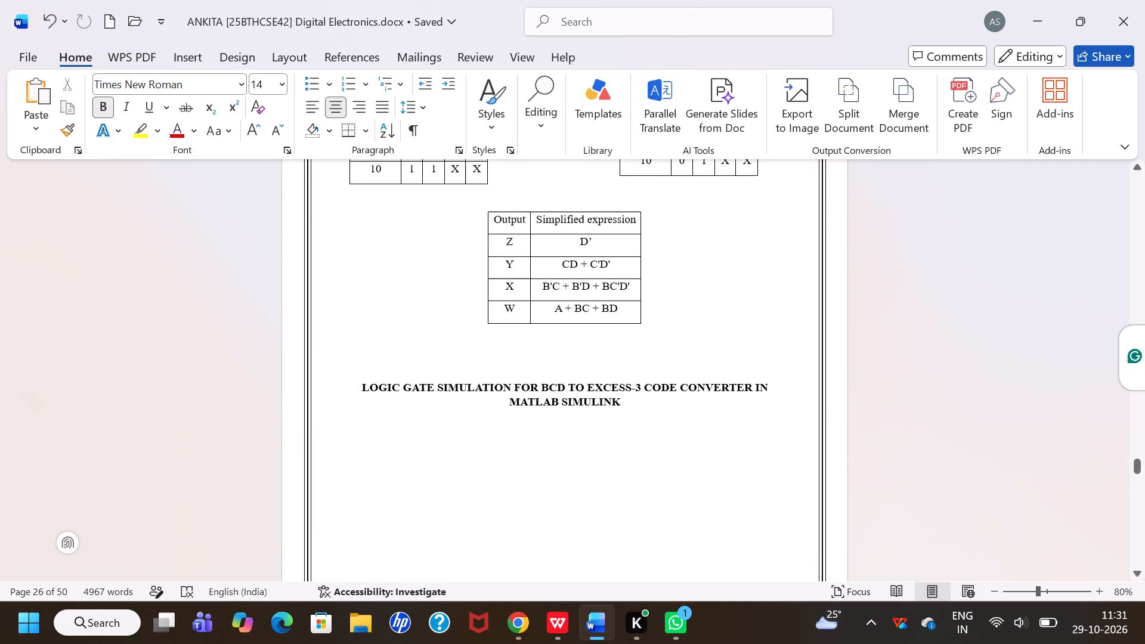
pyautogui.scroll(-1, 552, 466)
pyautogui.scroll(3, 552, 466)
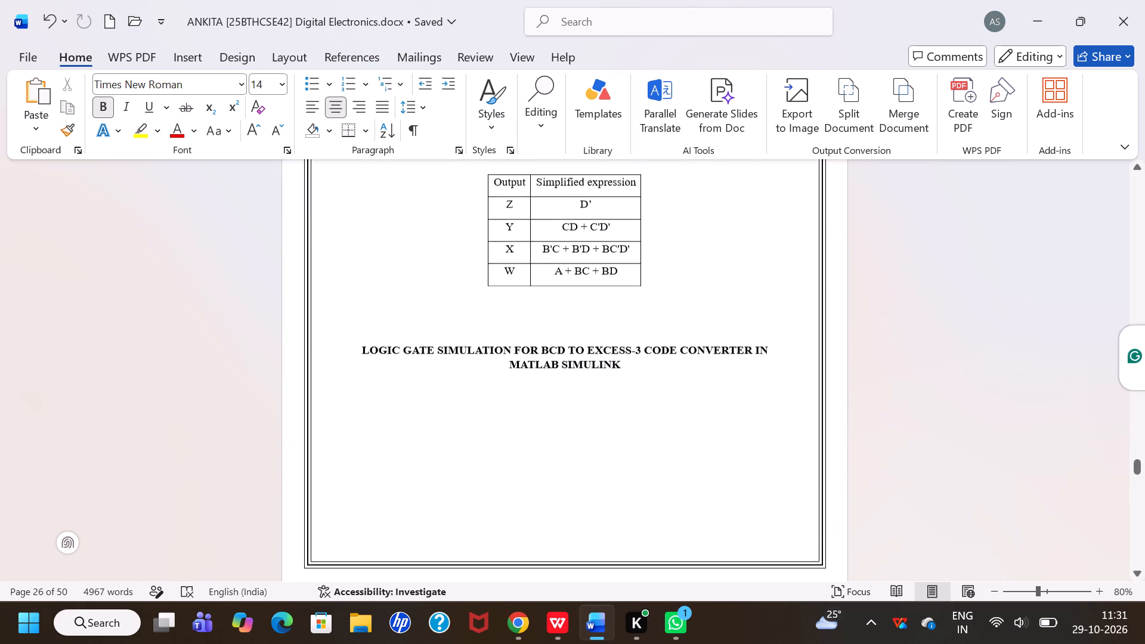
pyautogui.scroll(3, 552, 466)
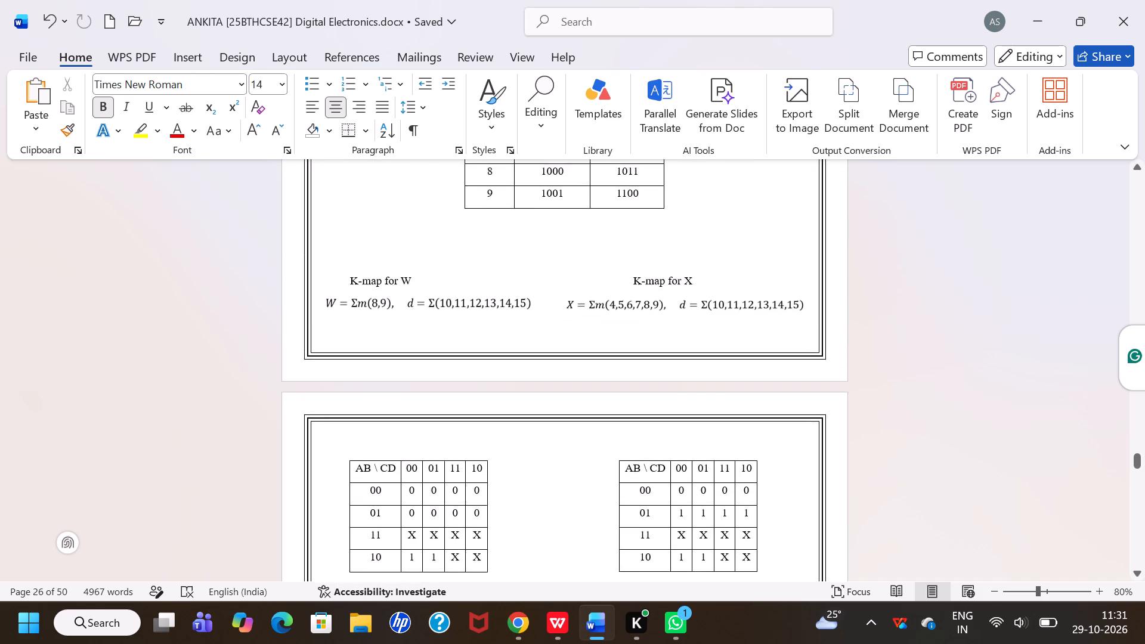
pyautogui.scroll(2, 552, 466)
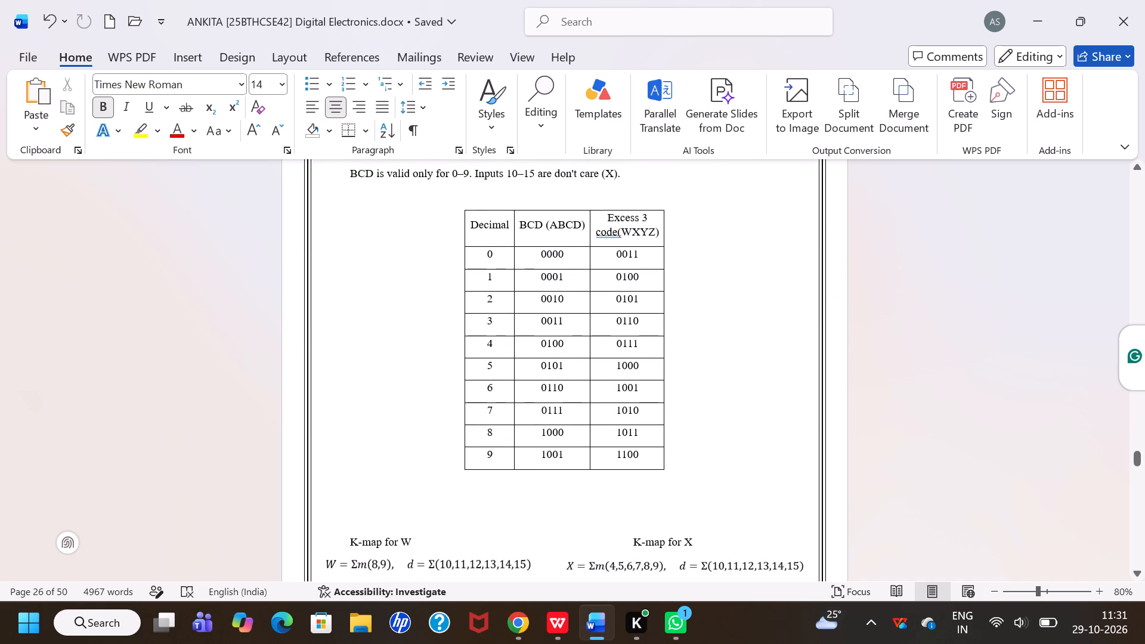
# Insert a blank line between the BCD to Excess-3 truth table and the K-maps for W and X, moving the K-maps to the next page.
pyautogui.click(355, 509)
pyautogui.press('Return')
pyautogui.scroll(-5, 355, 509)
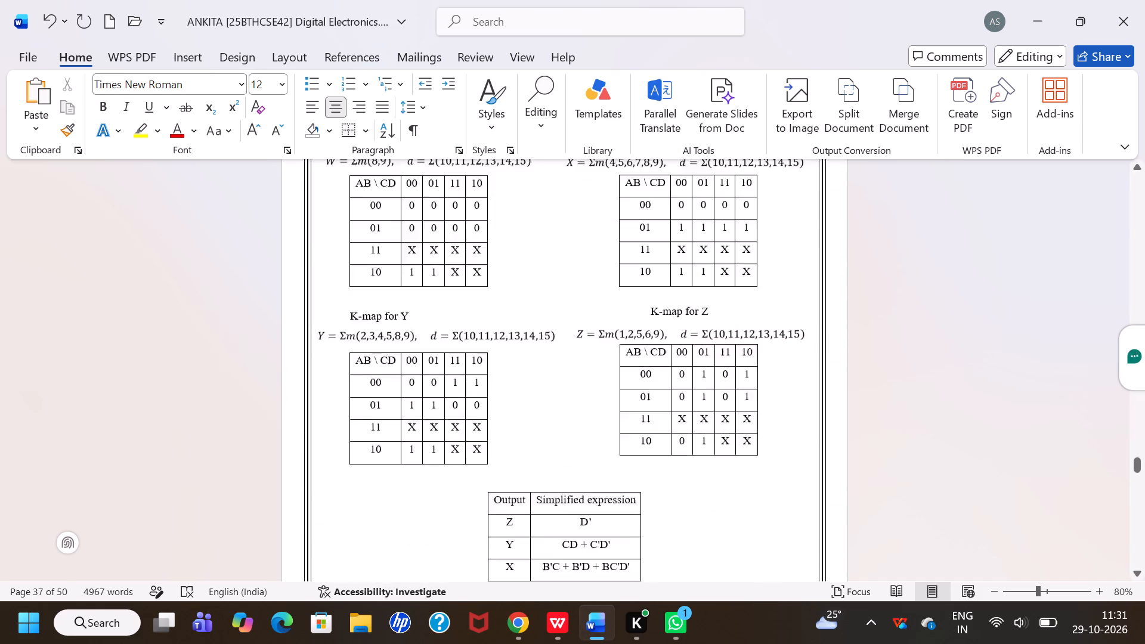
pyautogui.scroll(-2, 355, 509)
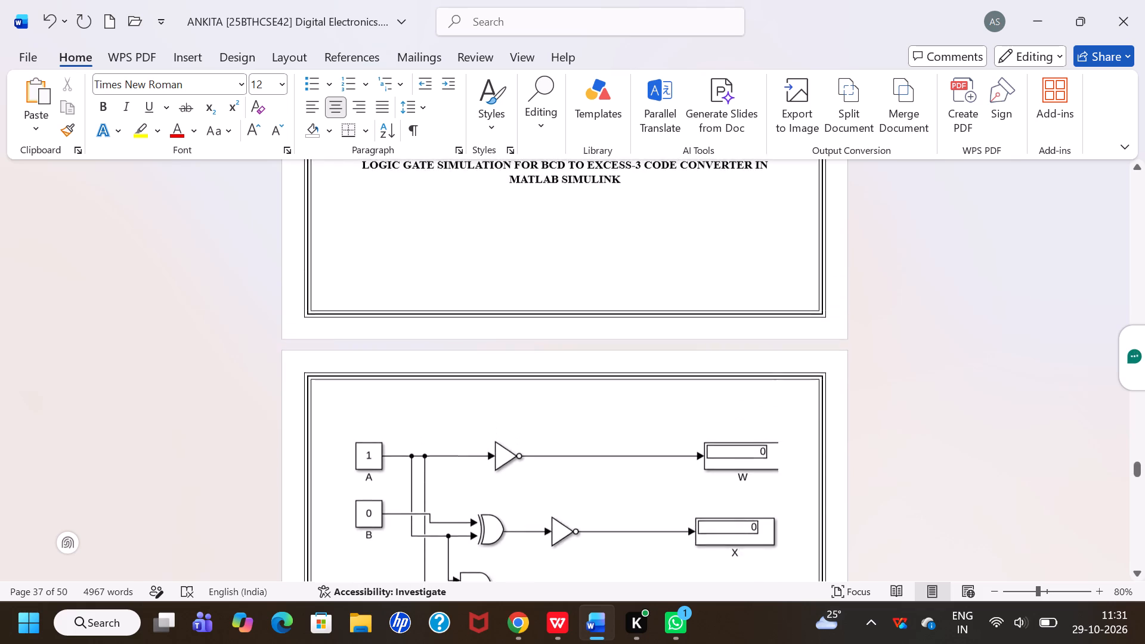
# Add a bold, centred "TRUTH TABLE" heading above the BCD to Excess-3 table, with a blank line before the heading.
pyautogui.scroll(5, 355, 509)
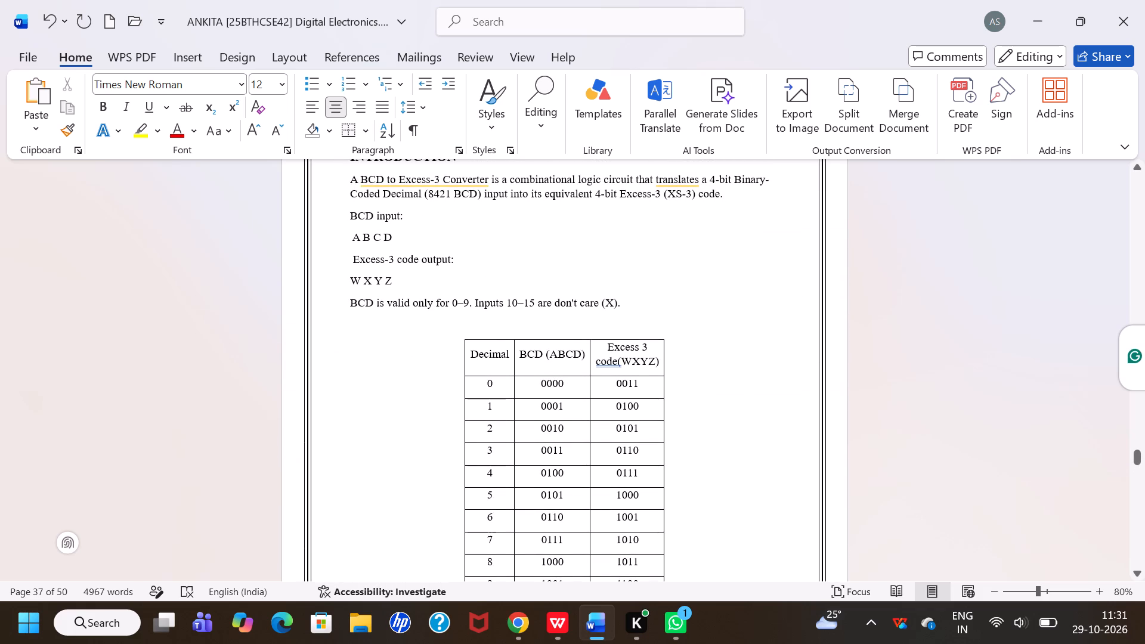
pyautogui.click(637, 312)
pyautogui.press('Return')
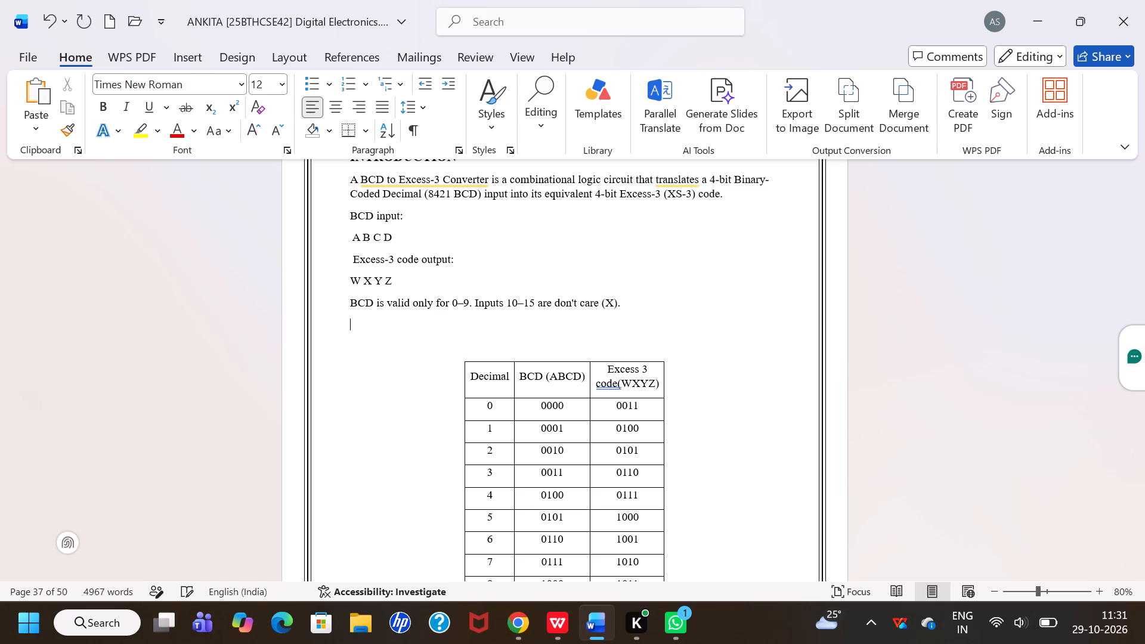
pyautogui.write('TRUTH TABLE')
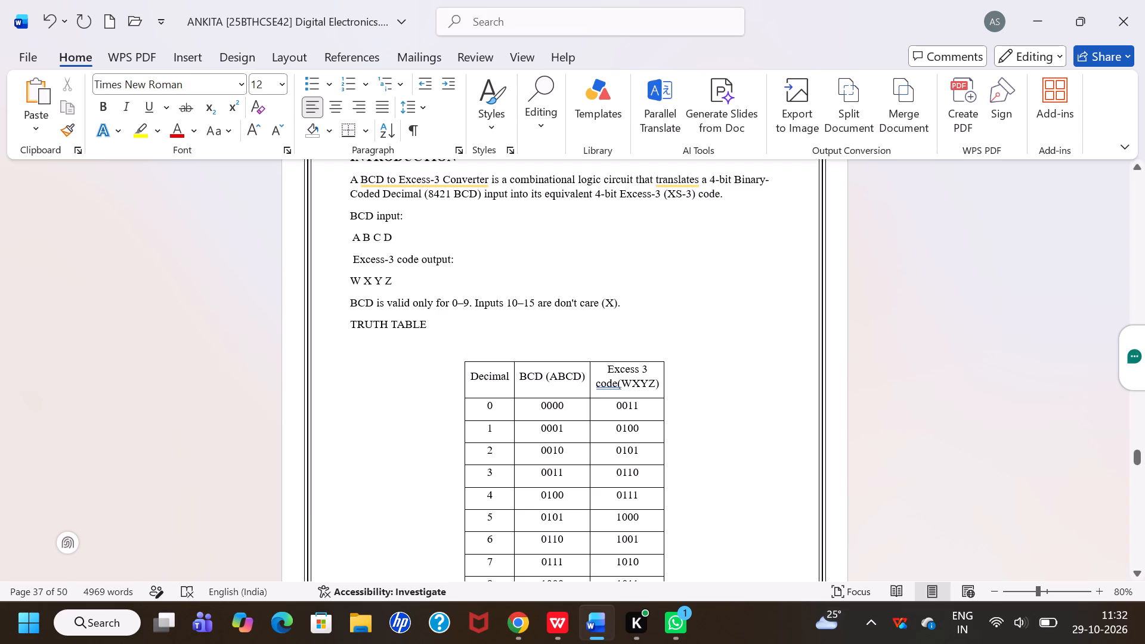
pyautogui.tripleClick(414, 330)
pyautogui.click(424, 298)
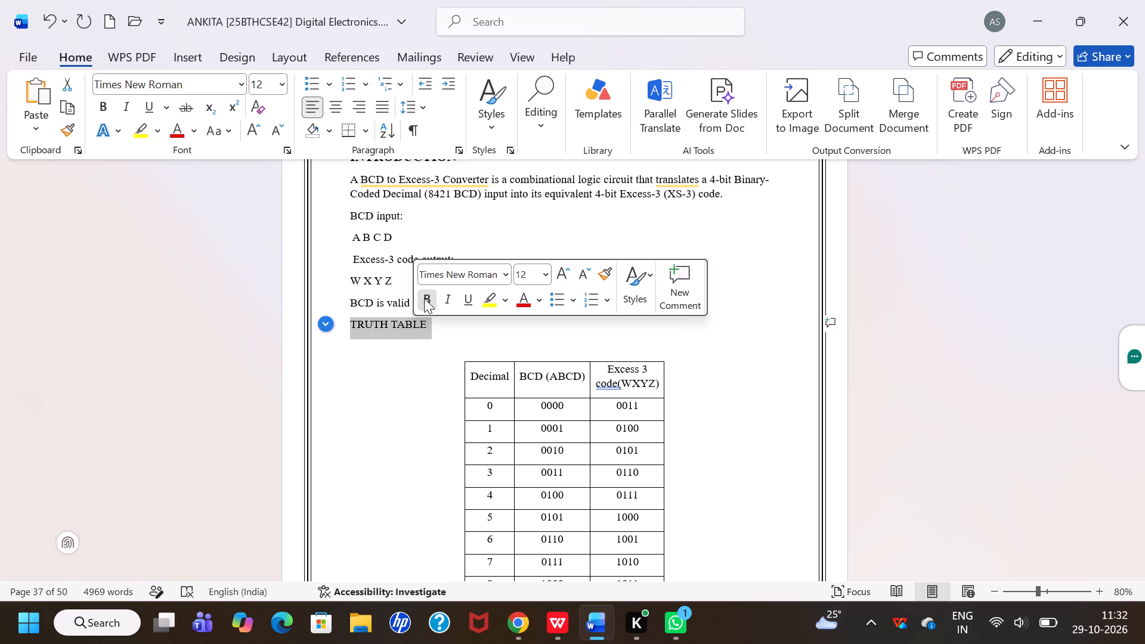
pyautogui.click(336, 109)
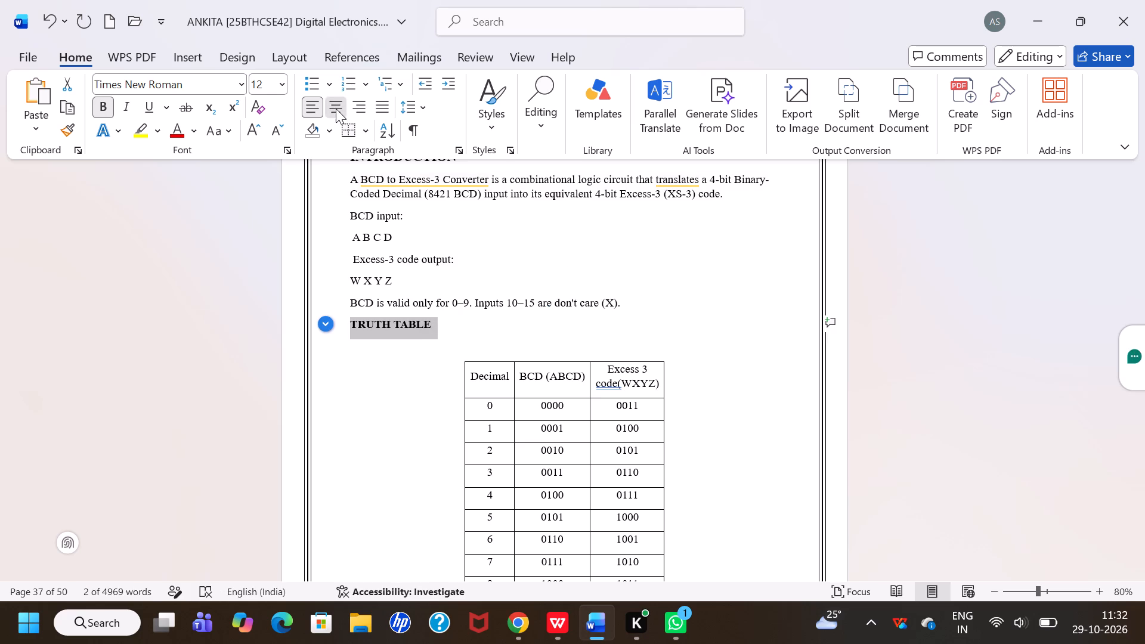
pyautogui.click(629, 301)
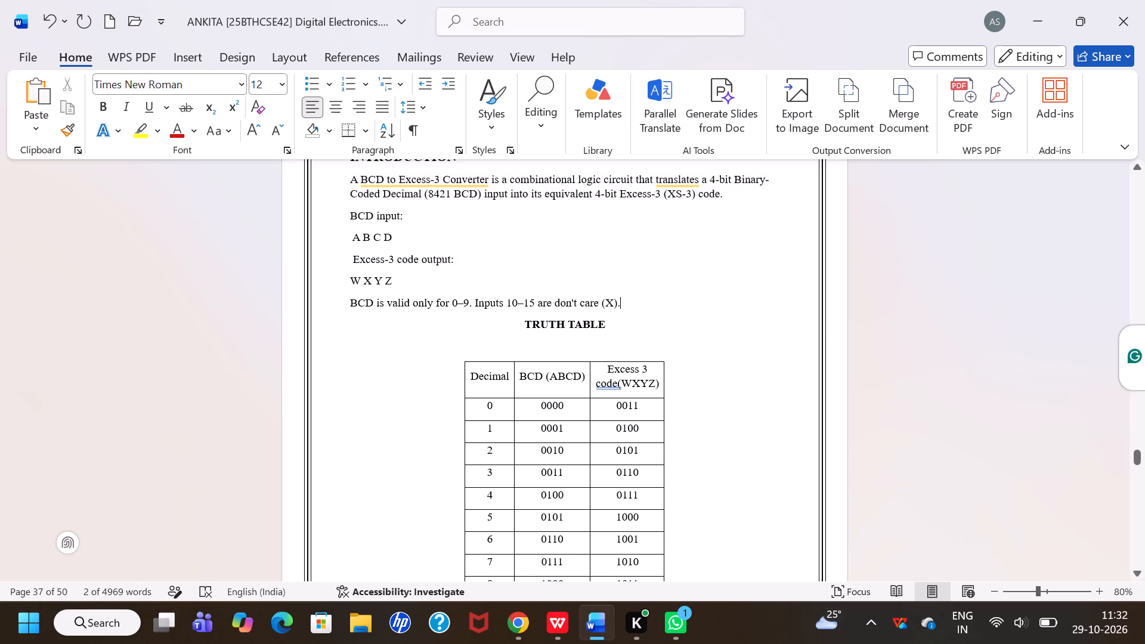
pyautogui.press('Return')
pyautogui.scroll(-3, 629, 301)
pyautogui.scroll(1, 629, 301)
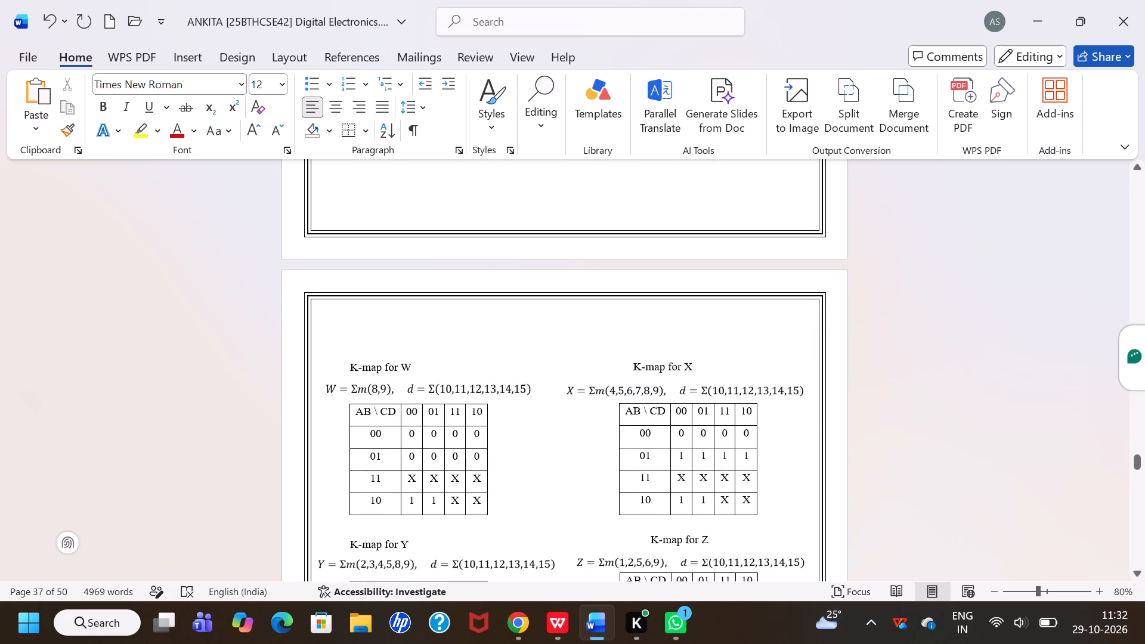
# Insert three blank lines before the Experiment 11: BCD to Excess-3 Code Converter title so it starts on a new page.
pyautogui.scroll(1, 629, 301)
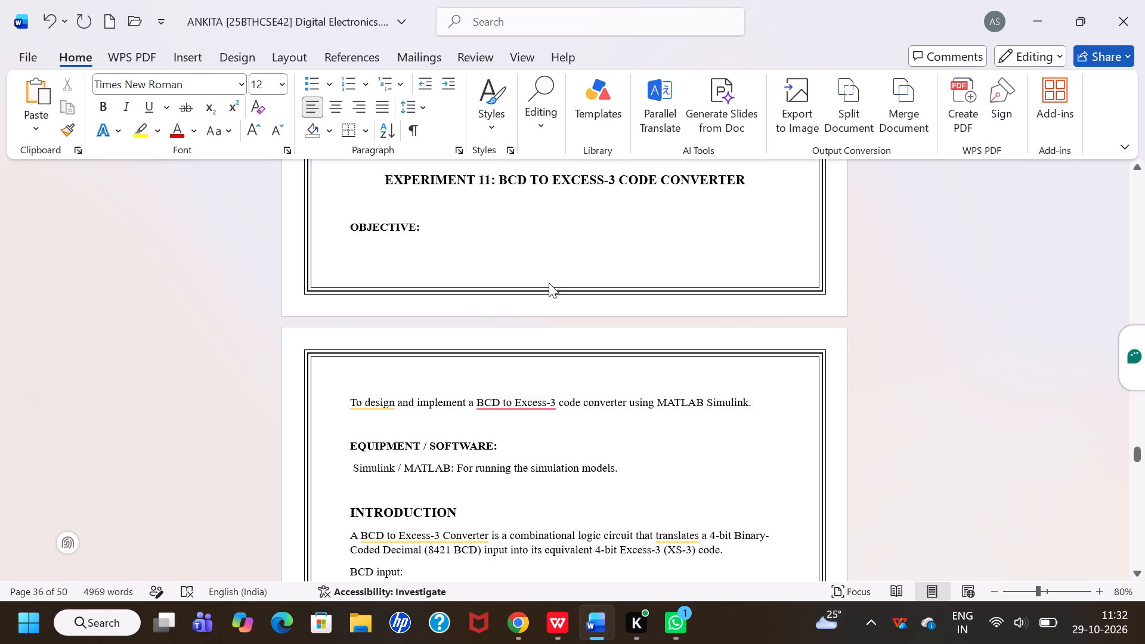
pyautogui.scroll(1, 547, 281)
pyautogui.click(380, 293)
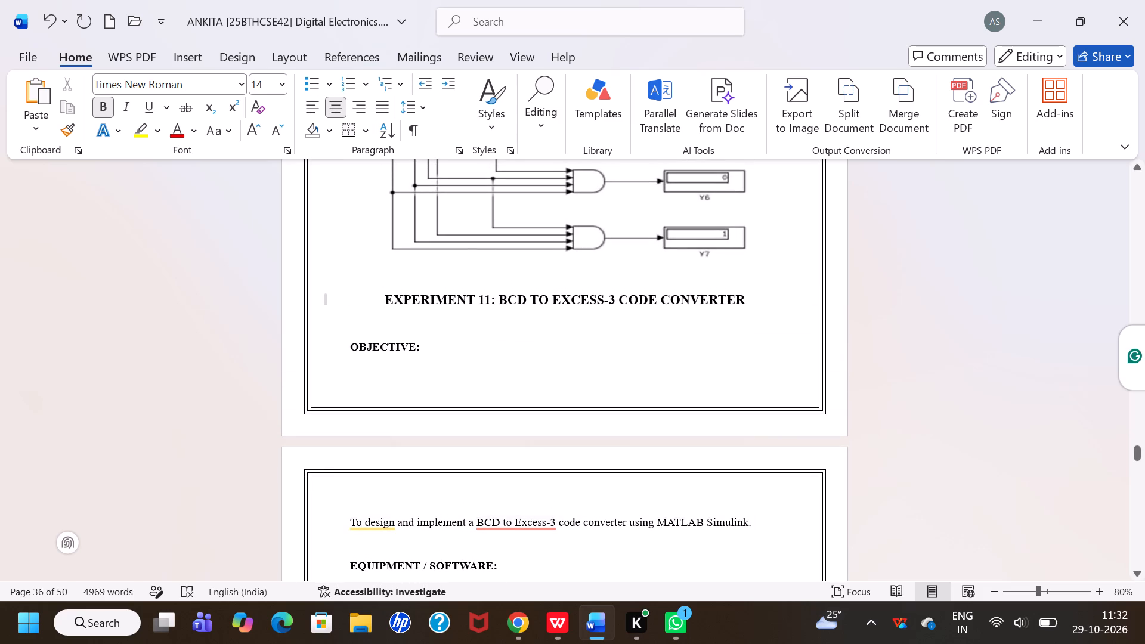
pyautogui.press('Return')
pyautogui.press('Return')
pyautogui.press('Return')
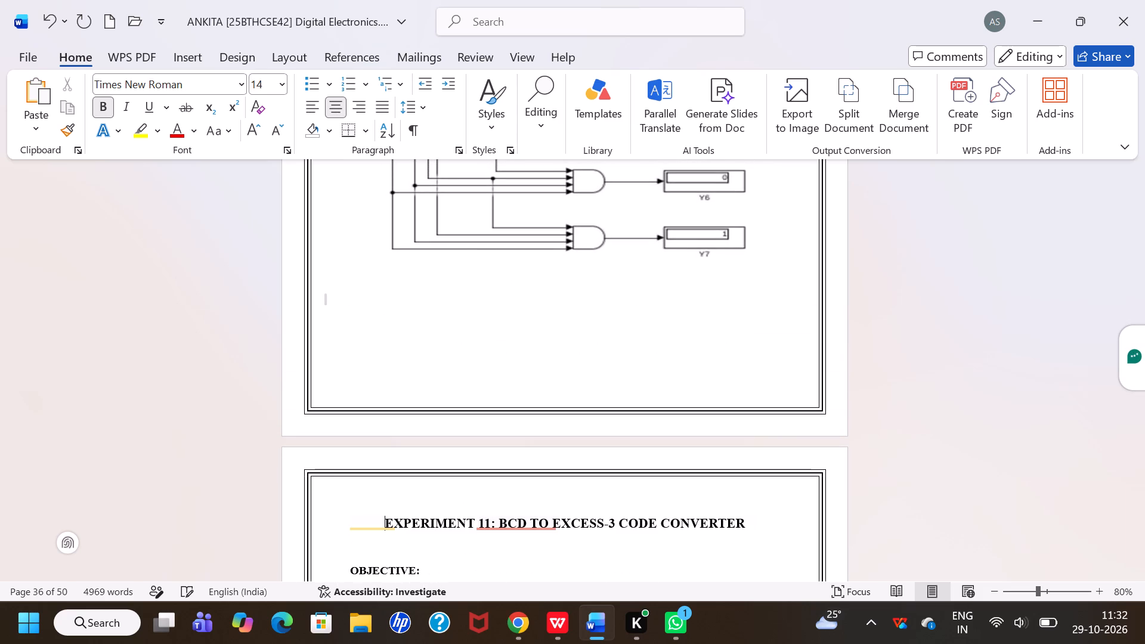
pyautogui.scroll(-6, 380, 293)
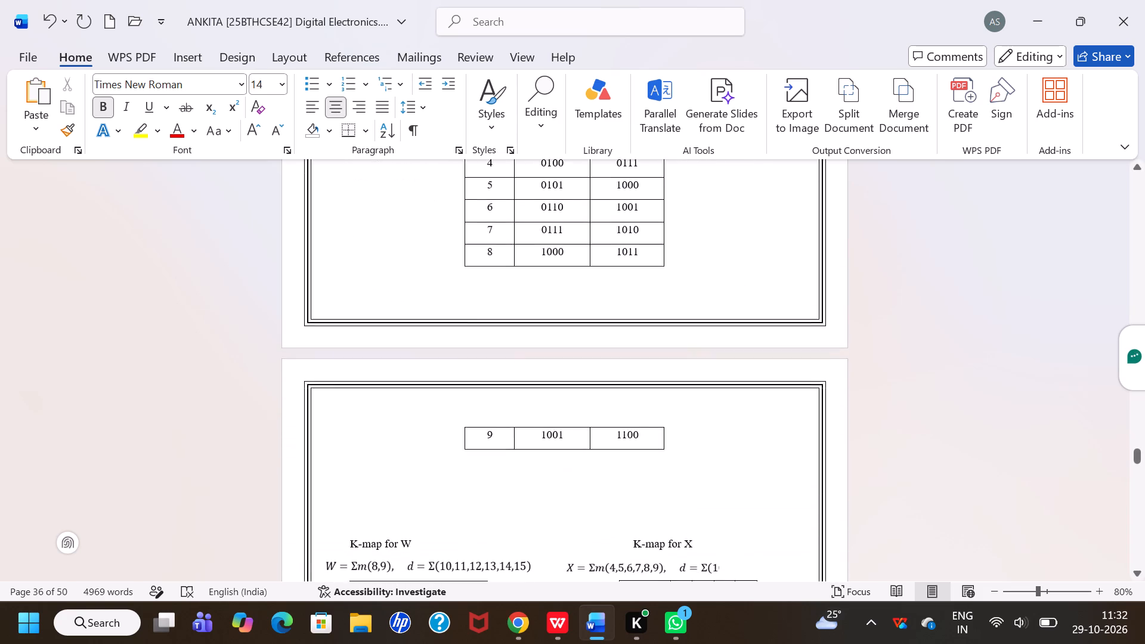
pyautogui.scroll(-1, 380, 293)
# Delete the blank line between the TRUTH TABLE heading and the BCD to Excess-3 table to keep the table on one page.
pyautogui.scroll(5, 380, 293)
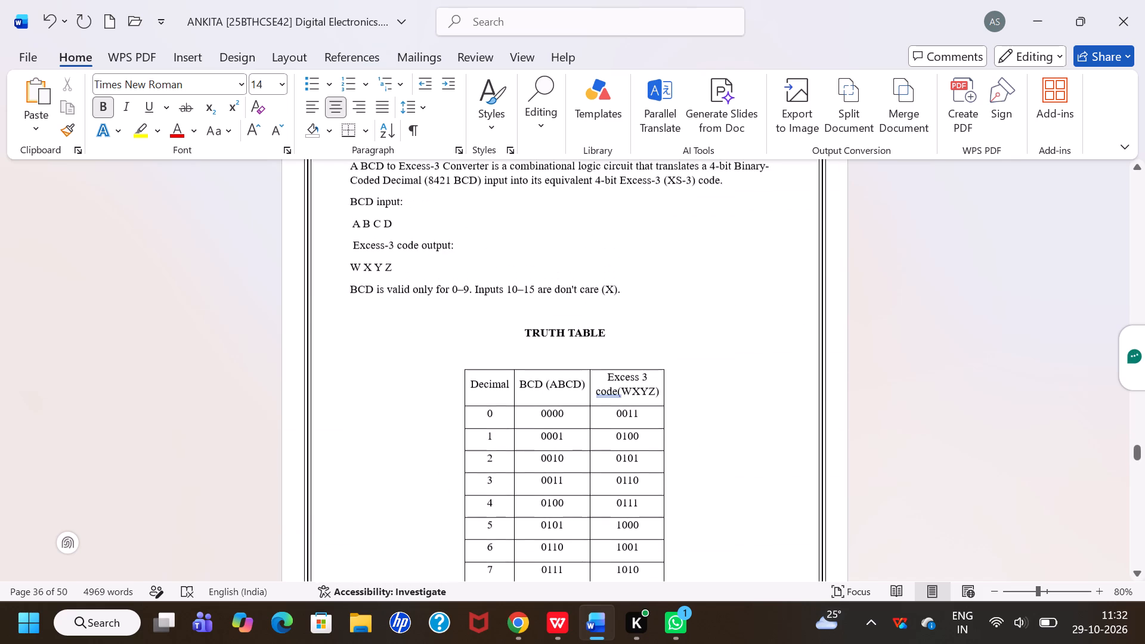
pyautogui.click(479, 351)
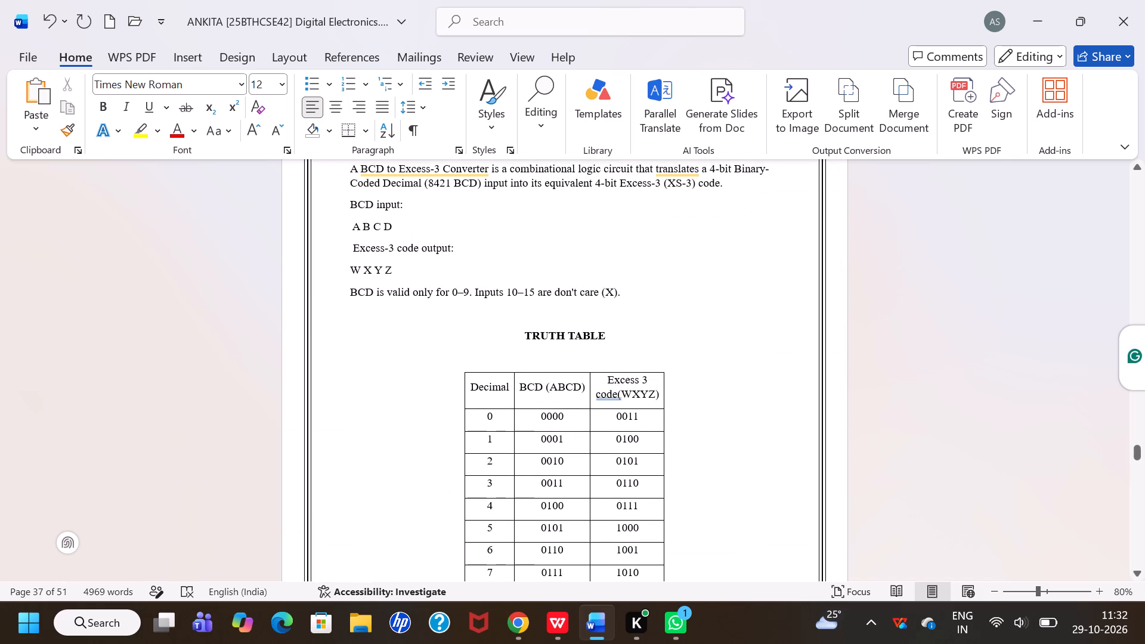
pyautogui.press('BackSpace')
pyautogui.scroll(-5, 479, 351)
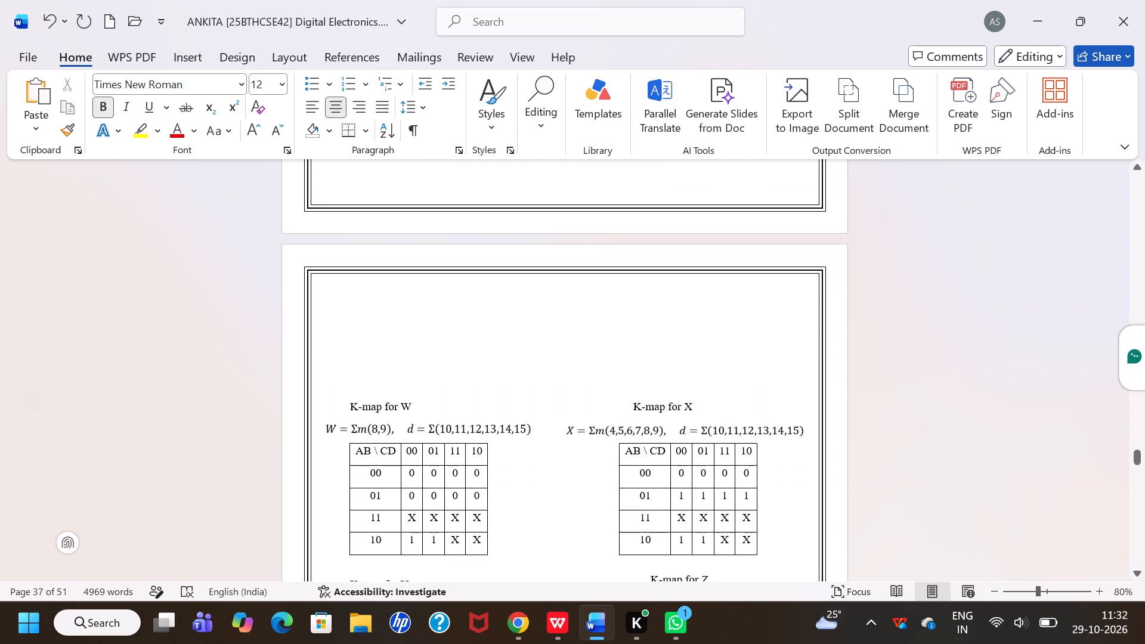
# Delete the surplus blank lines at the start of the page above the K-maps for W and X.
pyautogui.scroll(-1, 479, 351)
pyautogui.click(358, 244)
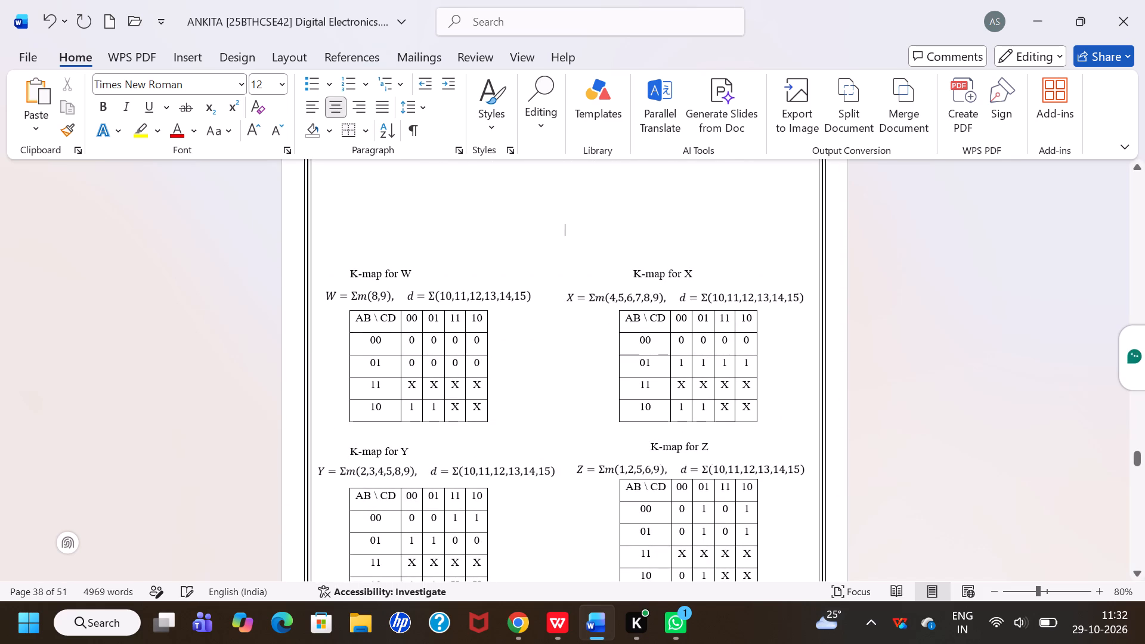
pyautogui.press('BackSpace')
pyautogui.press('BackSpace')
pyautogui.press('BackSpace')
pyautogui.press('BackSpace')
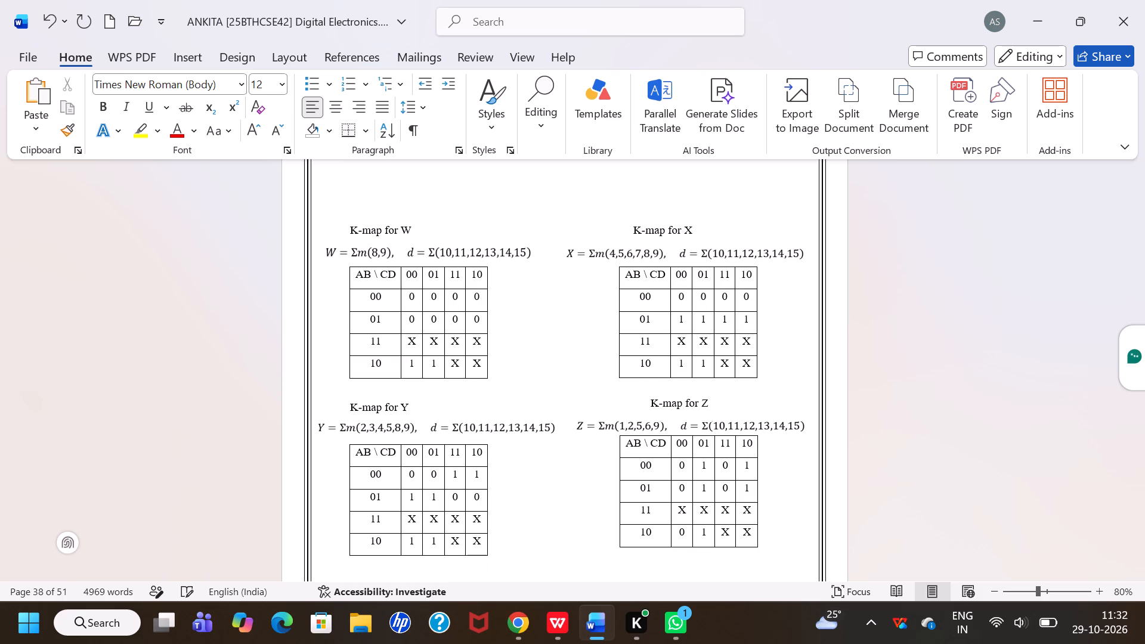
pyautogui.scroll(1, 358, 244)
pyautogui.press('BackSpace')
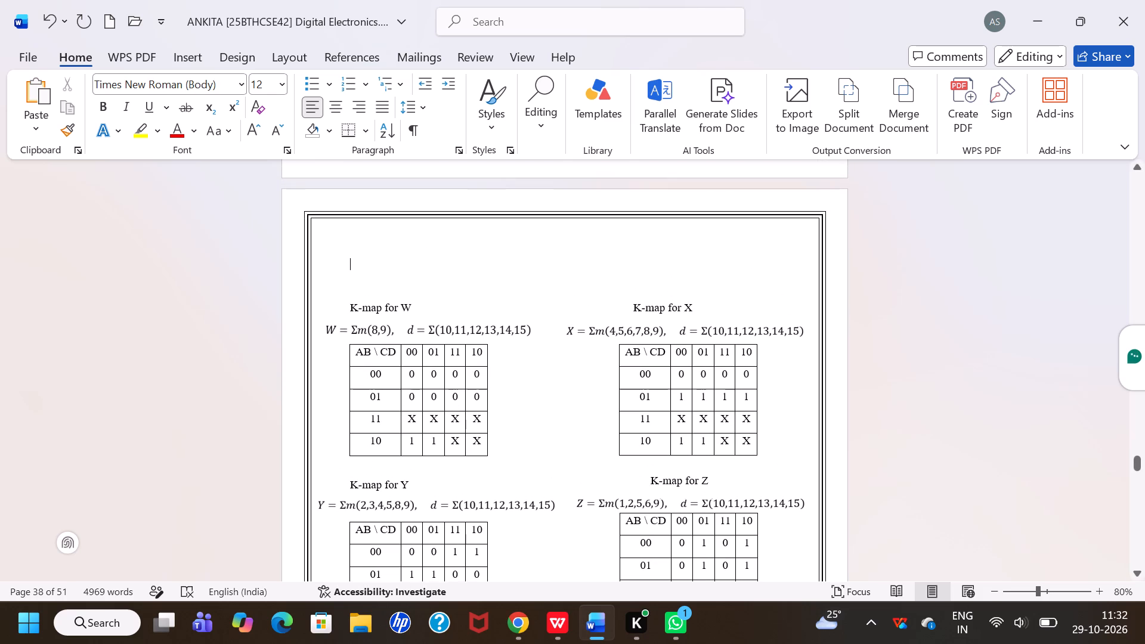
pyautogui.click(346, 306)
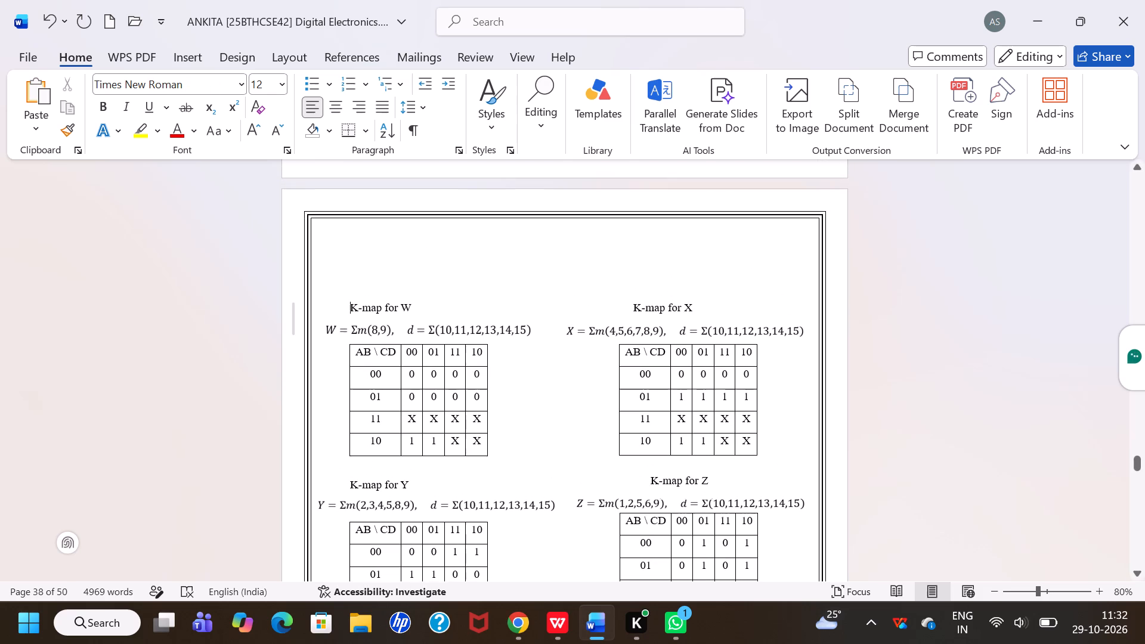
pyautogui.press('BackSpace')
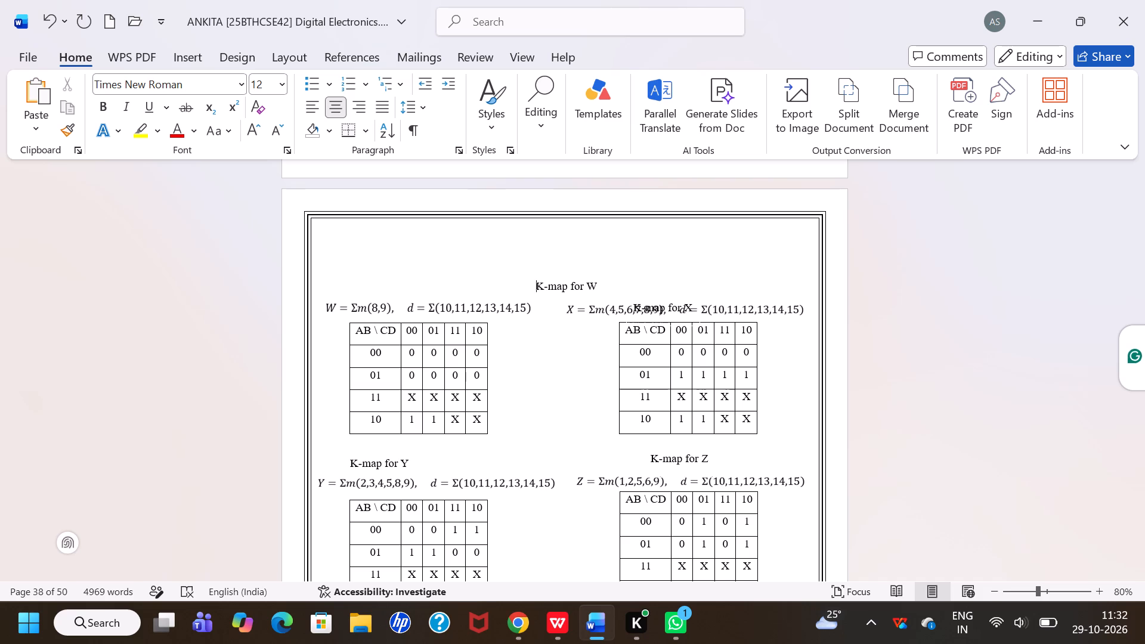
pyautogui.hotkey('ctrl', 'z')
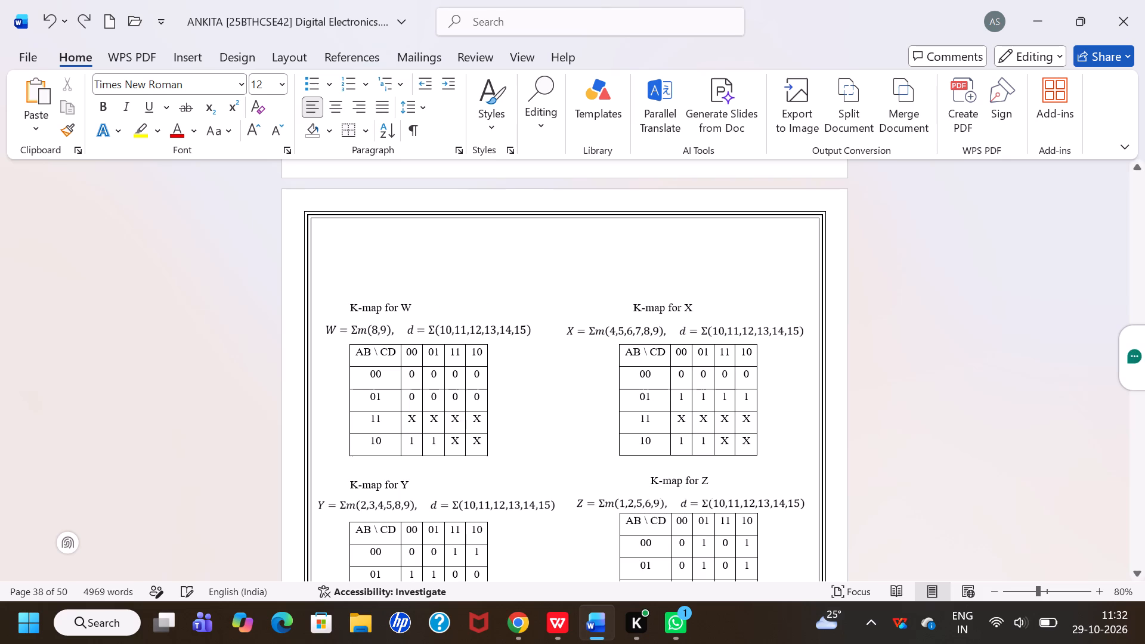
# Delete the empty centred line directly above the K-map for W label, keeping the label's own alignment.
pyautogui.click(344, 293)
pyautogui.press('BackSpace')
pyautogui.press('BackSpace')
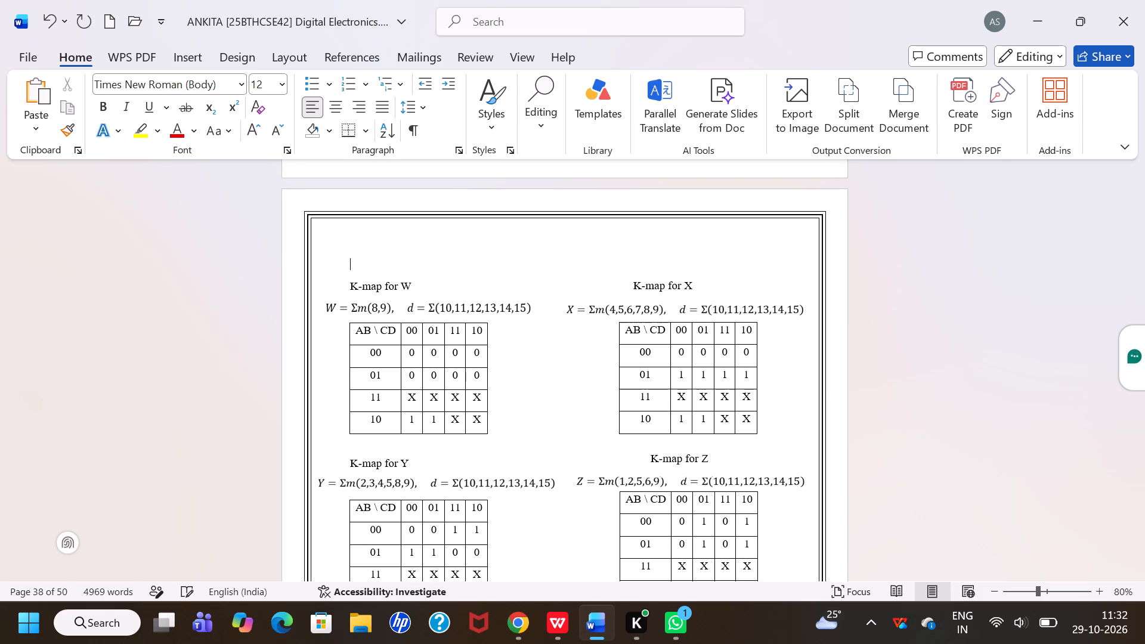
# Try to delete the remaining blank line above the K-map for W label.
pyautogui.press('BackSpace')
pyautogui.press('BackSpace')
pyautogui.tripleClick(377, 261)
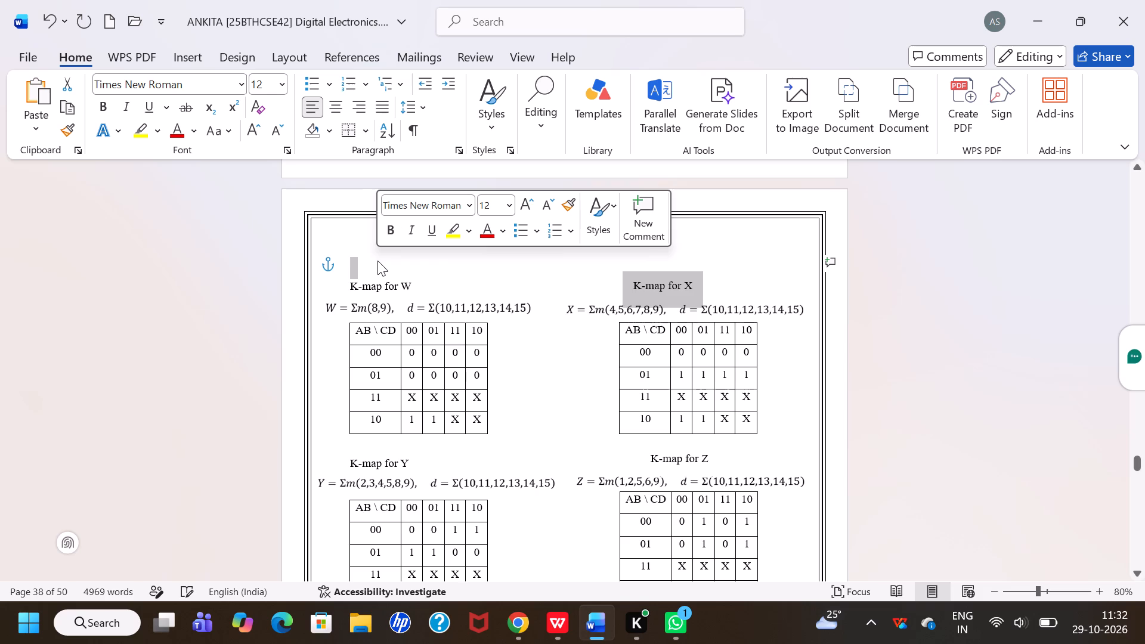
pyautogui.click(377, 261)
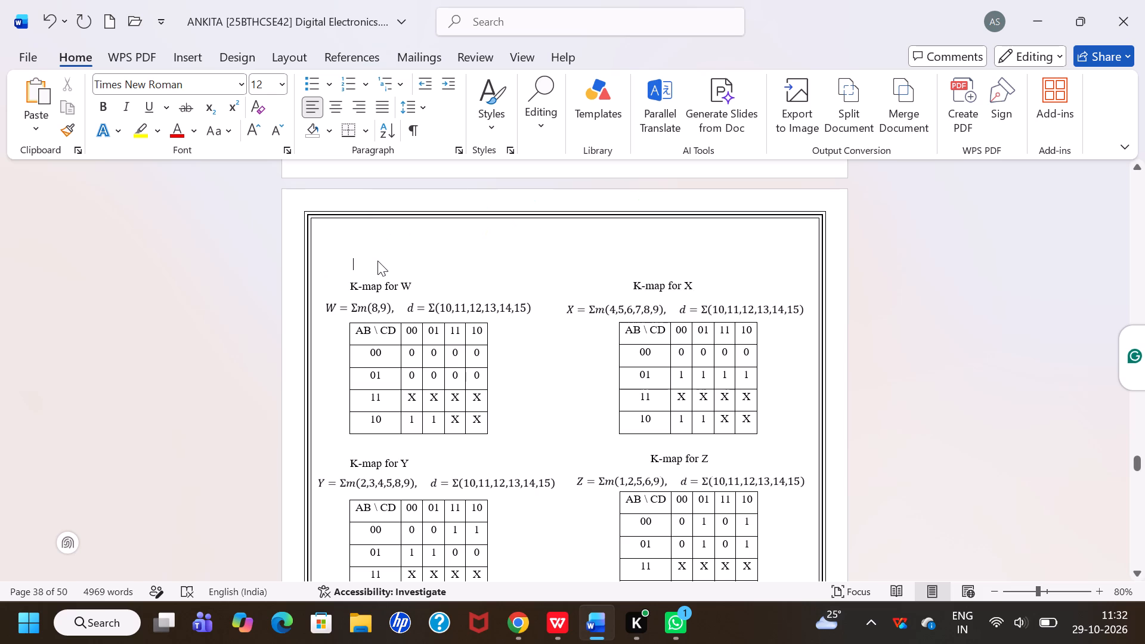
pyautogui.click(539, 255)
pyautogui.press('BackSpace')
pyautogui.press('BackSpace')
# In the K-map for W, set the 01, 11 and 10 column cells of row 01 to 1, following the truth table.
pyautogui.scroll(3, 539, 255)
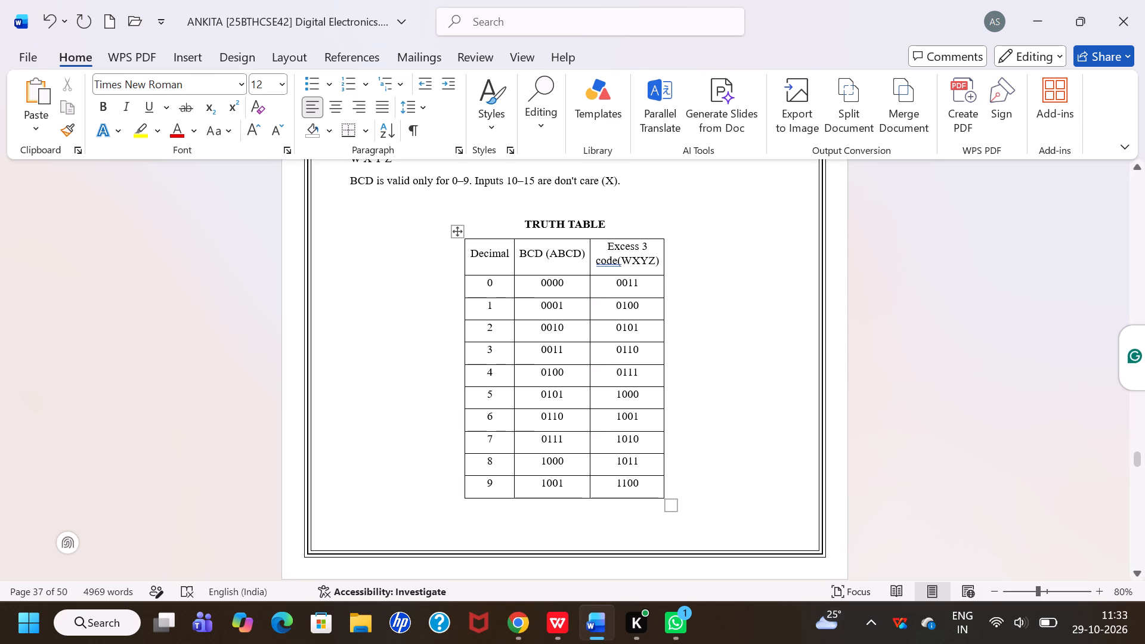
pyautogui.scroll(-3, 746, 330)
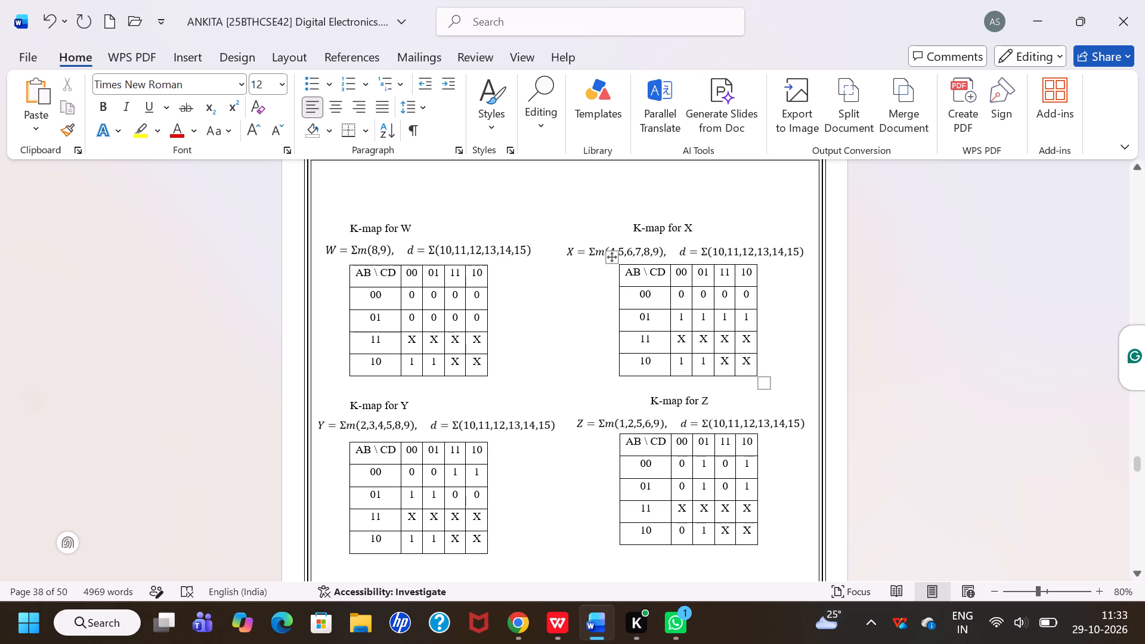
pyautogui.click(438, 320)
pyautogui.press('BackSpace')
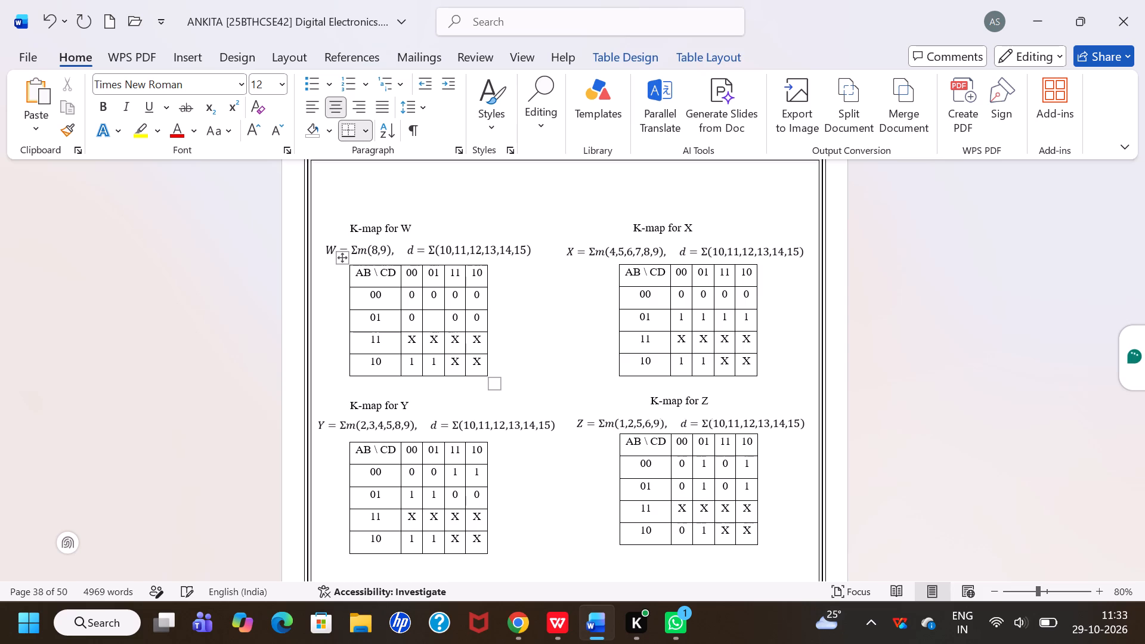
pyautogui.press('1')
pyautogui.click(462, 321)
pyautogui.press('BackSpace')
pyautogui.press('1')
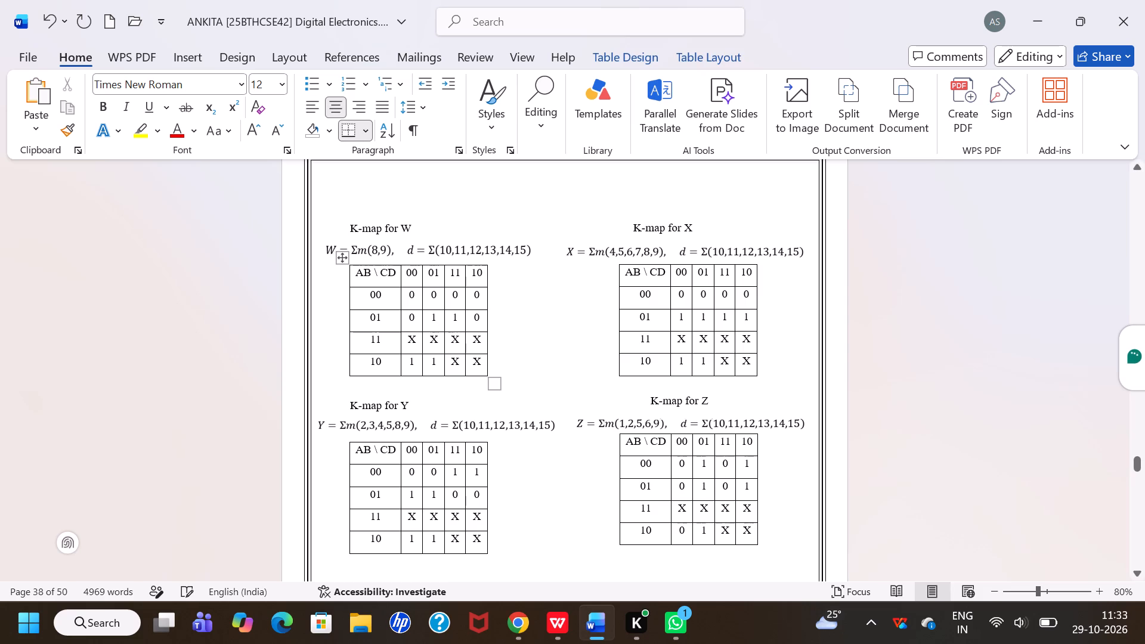
pyautogui.click(480, 318)
pyautogui.press('BackSpace')
pyautogui.press('1')
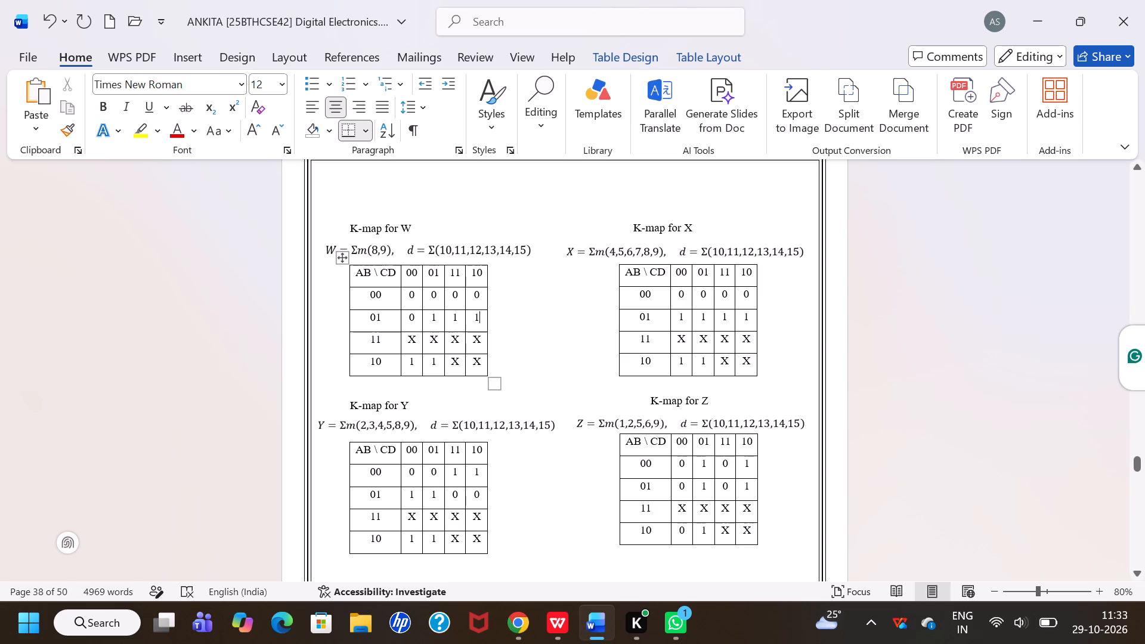
# In the K-map for X, set the 01, 11 and 10 column cells of row 00 to 1.
pyautogui.click(707, 298)
pyautogui.press('BackSpace')
pyautogui.press('1')
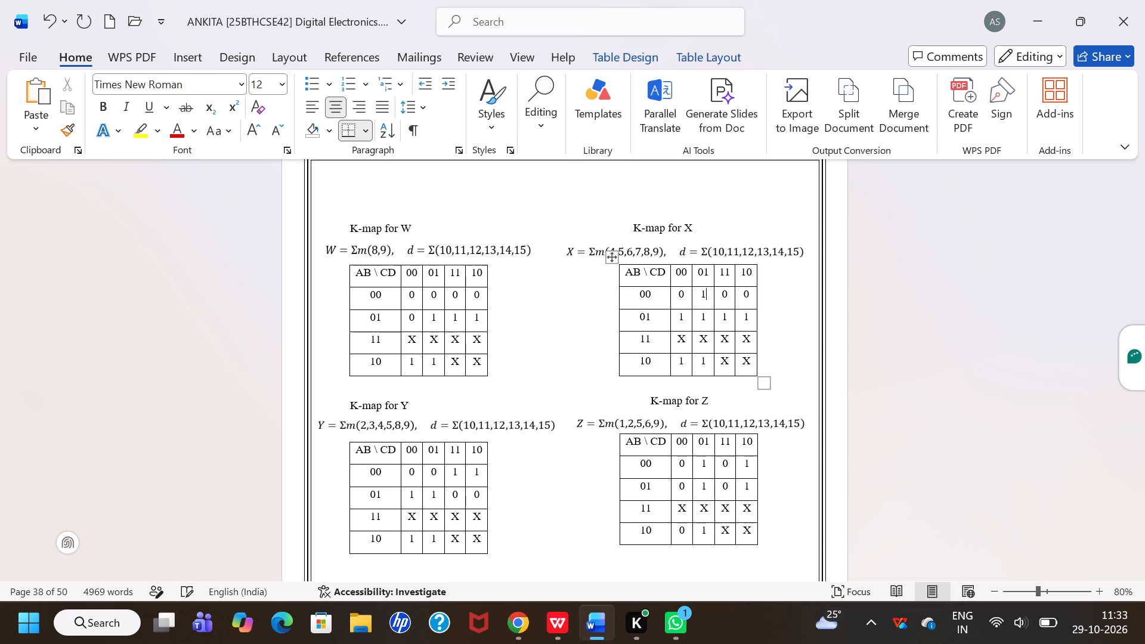
pyautogui.click(730, 294)
pyautogui.press('BackSpace')
pyautogui.press('1')
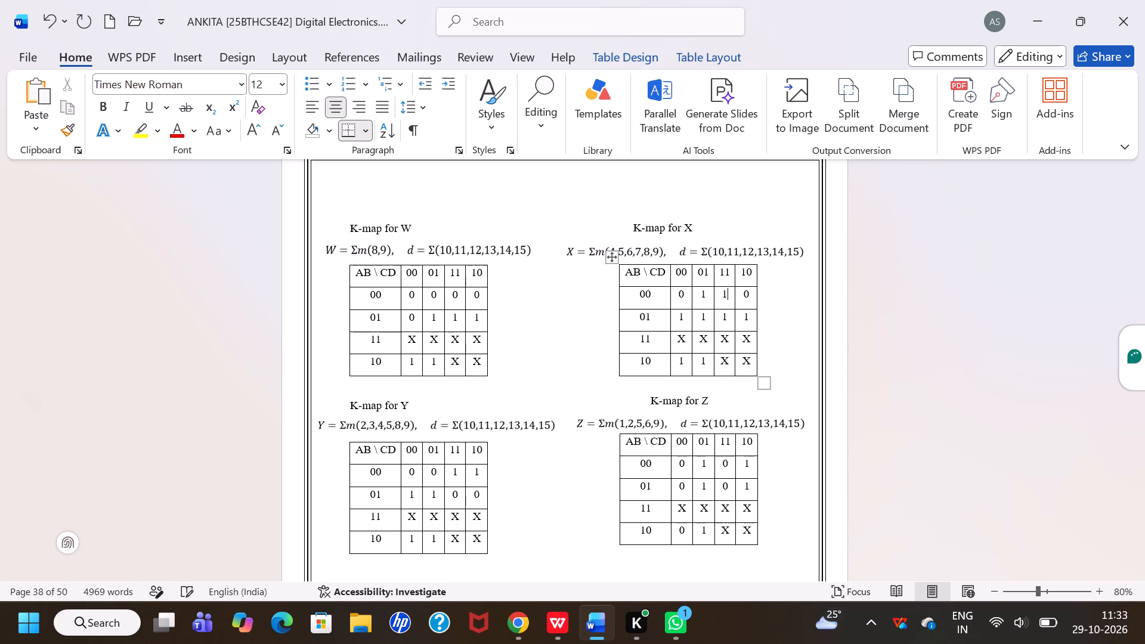
pyautogui.click(748, 292)
pyautogui.press('BackSpace')
pyautogui.press('1')
# In the K-map for X, set the 01, 11 and 10 column cells of row 01 to 0.
pyautogui.click(747, 318)
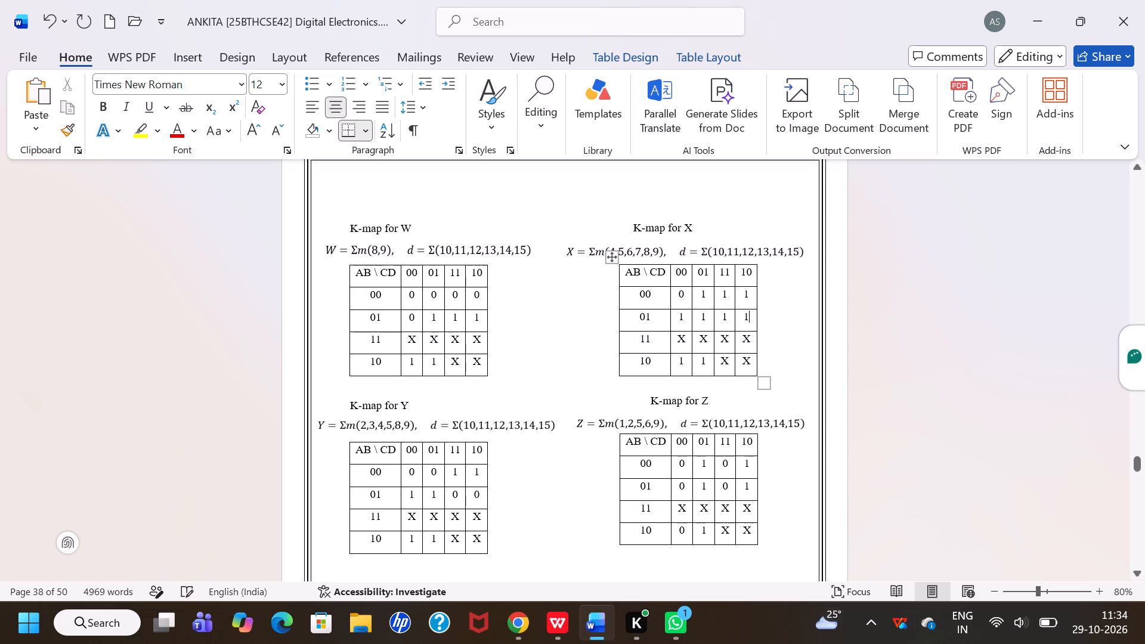
pyautogui.press('BackSpace')
pyautogui.press('0')
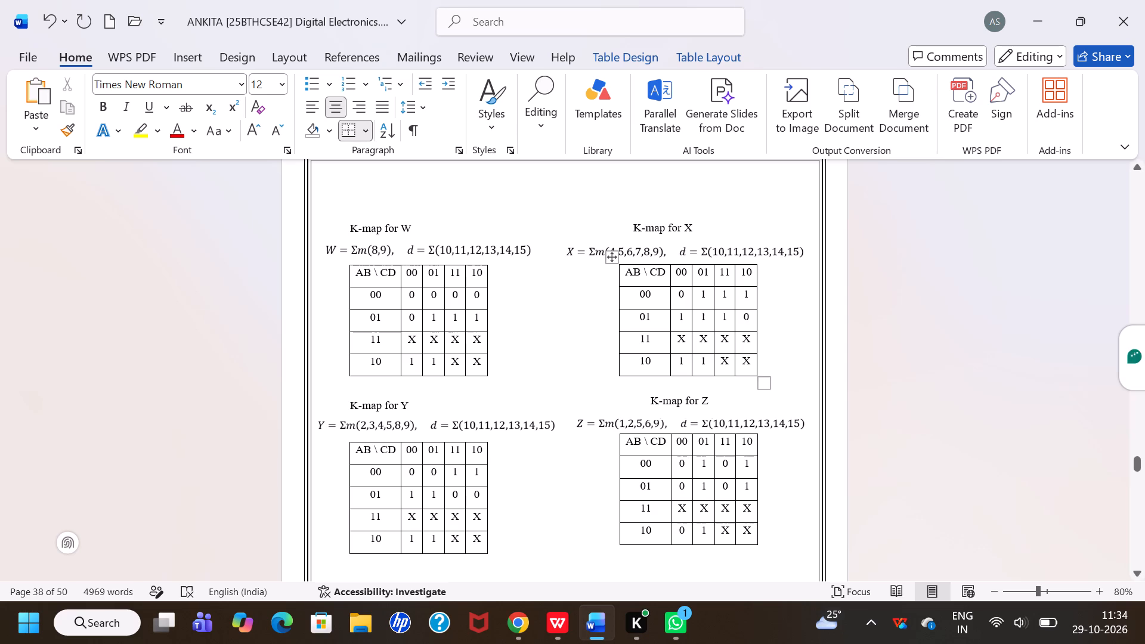
pyautogui.click(729, 321)
pyautogui.press('BackSpace')
pyautogui.press('0')
pyautogui.click(708, 320)
pyautogui.press('BackSpace')
pyautogui.press('0')
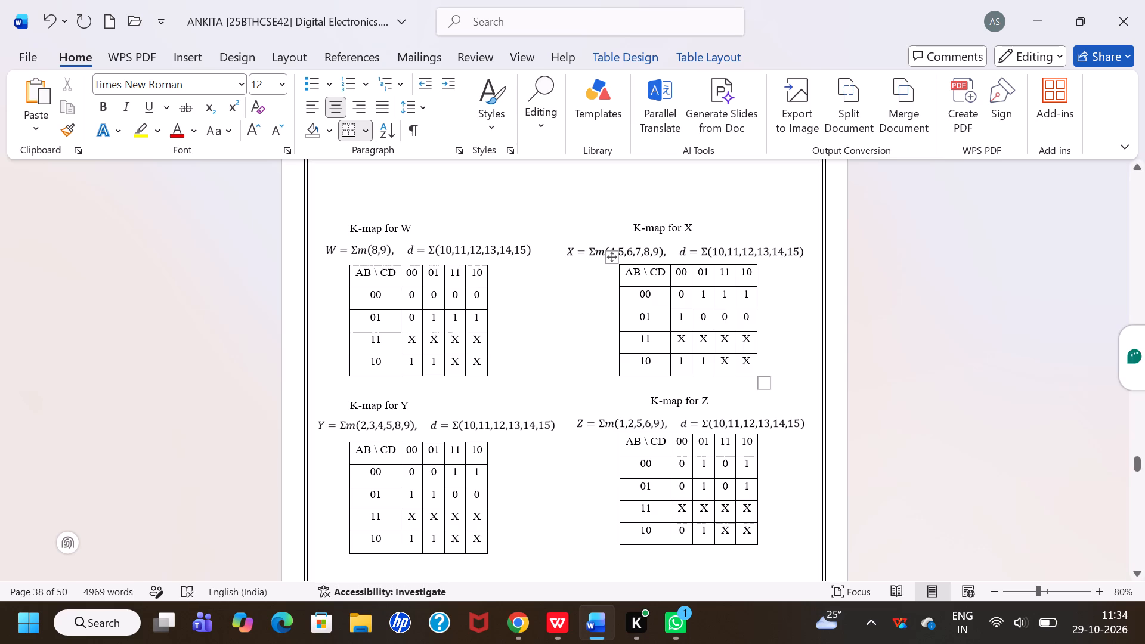
# In row 00 of the K-map for Y, set the 00 column cell to 1 and the 10 column cell to 0.
pyautogui.scroll(-1, 580, 400)
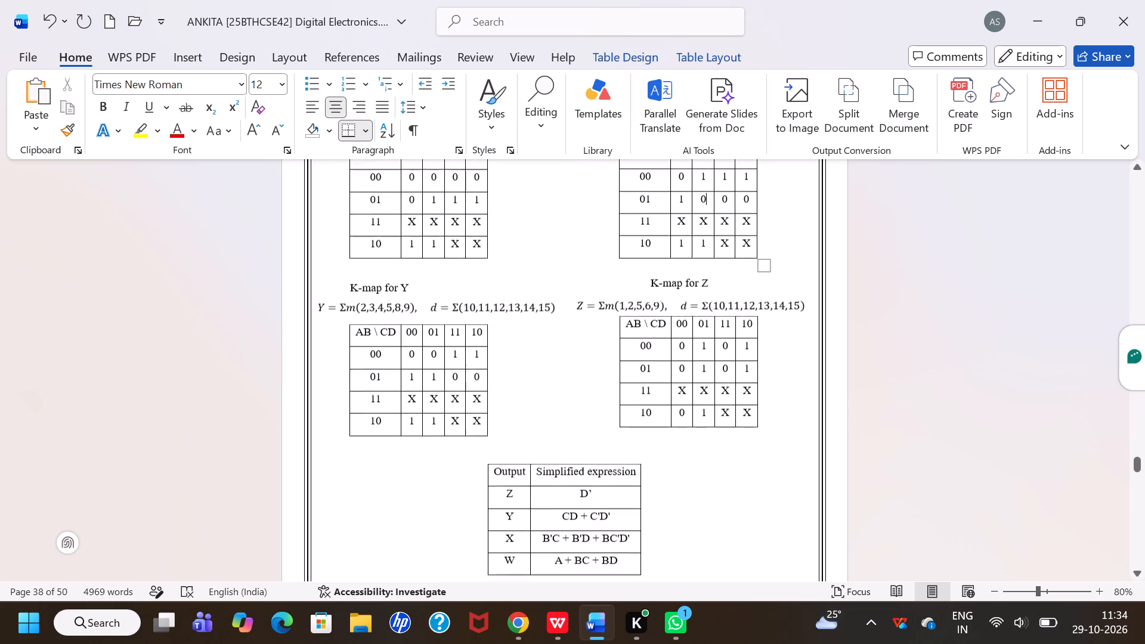
pyautogui.scroll(-2, 580, 400)
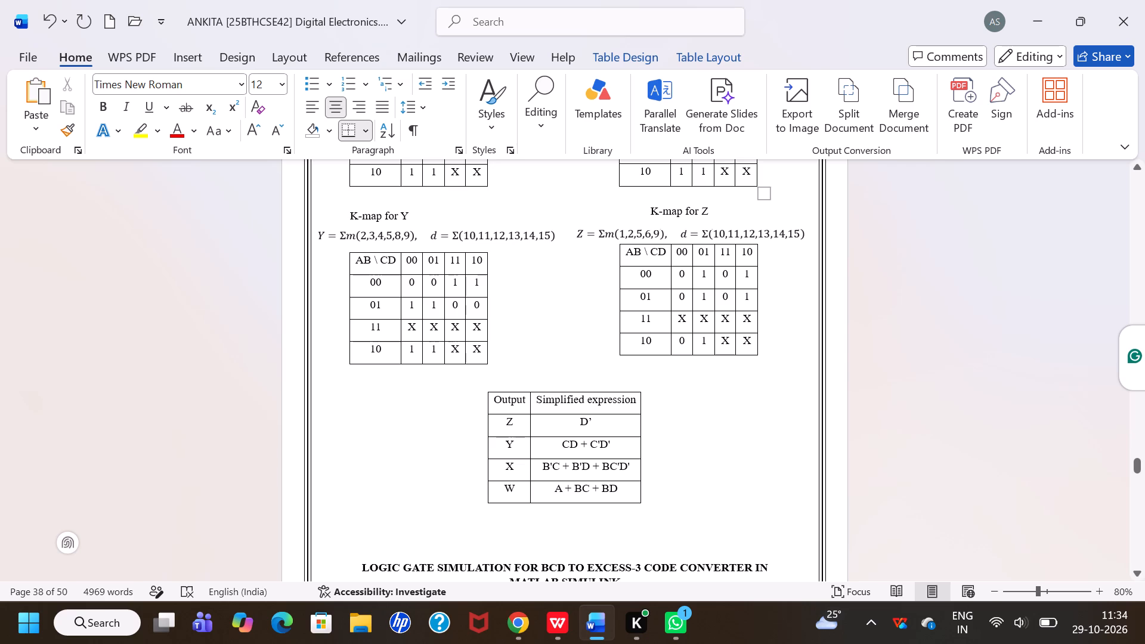
pyautogui.click(413, 289)
pyautogui.press('BackSpace')
pyautogui.press('1')
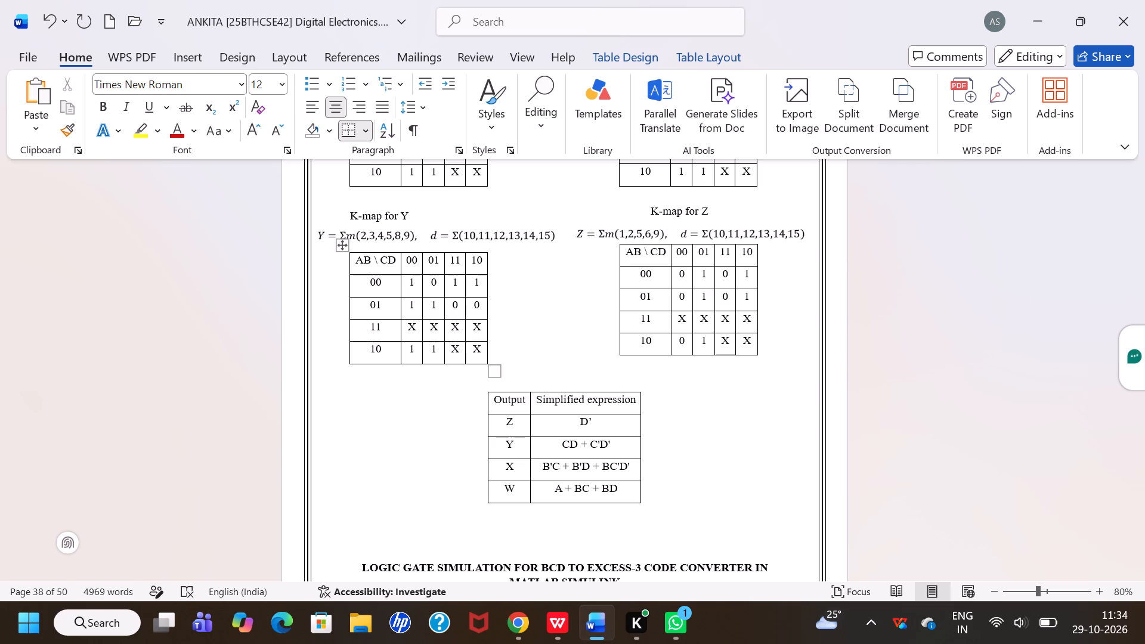
pyautogui.click(482, 281)
pyautogui.press('BackSpace')
pyautogui.press('0')
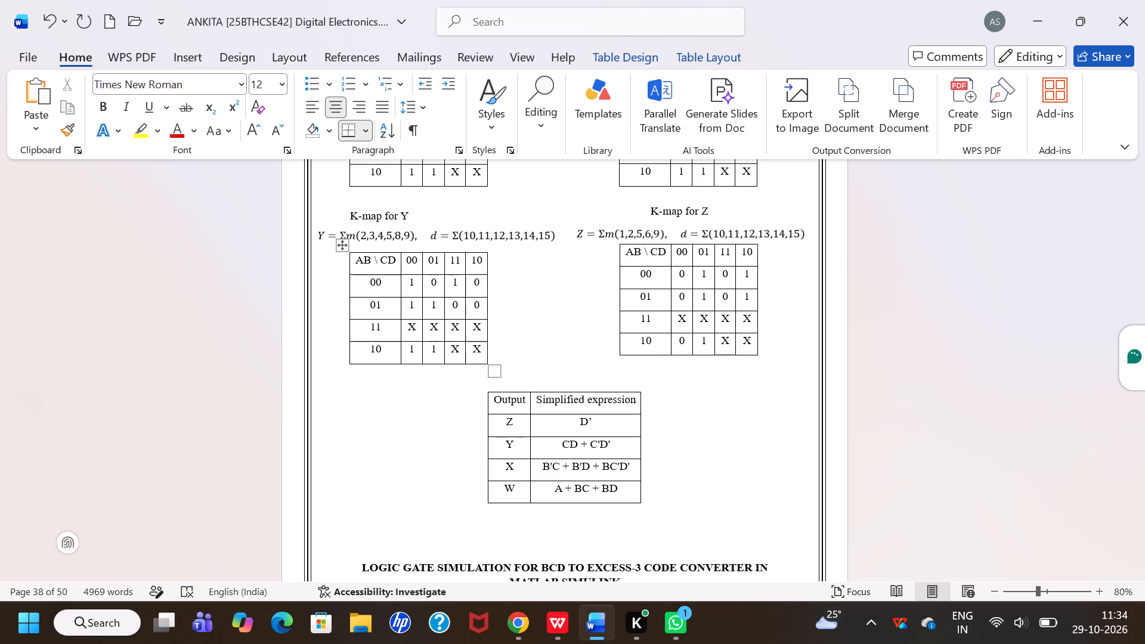
# In the K-map for Y, set row 01's 01 column to 0 and 11 column to 1, and row 10's 01 column to 0.
pyautogui.click(436, 311)
pyautogui.press('BackSpace')
pyautogui.press('0')
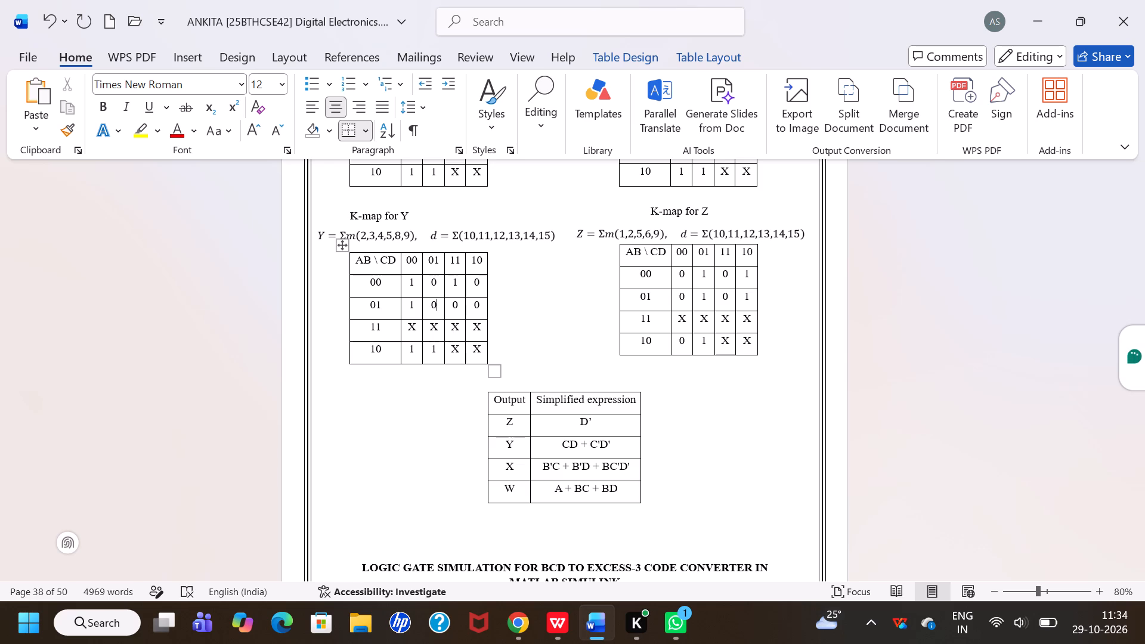
pyautogui.click(419, 349)
pyautogui.click(461, 301)
pyautogui.press('BackSpace')
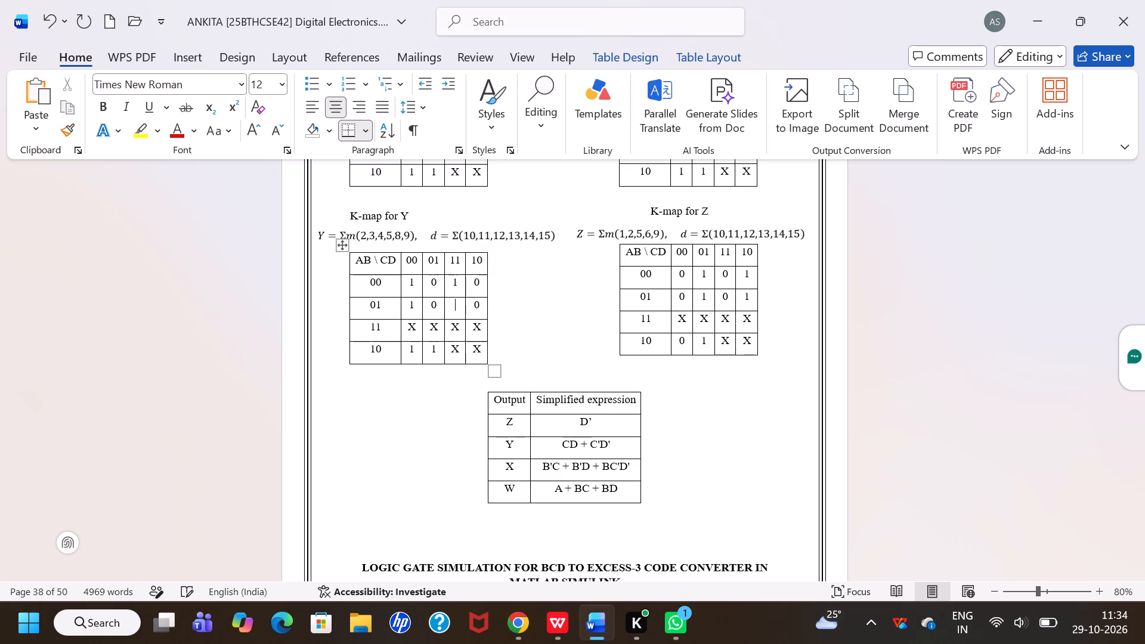
pyautogui.press('1')
pyautogui.click(439, 348)
pyautogui.press('BackSpace')
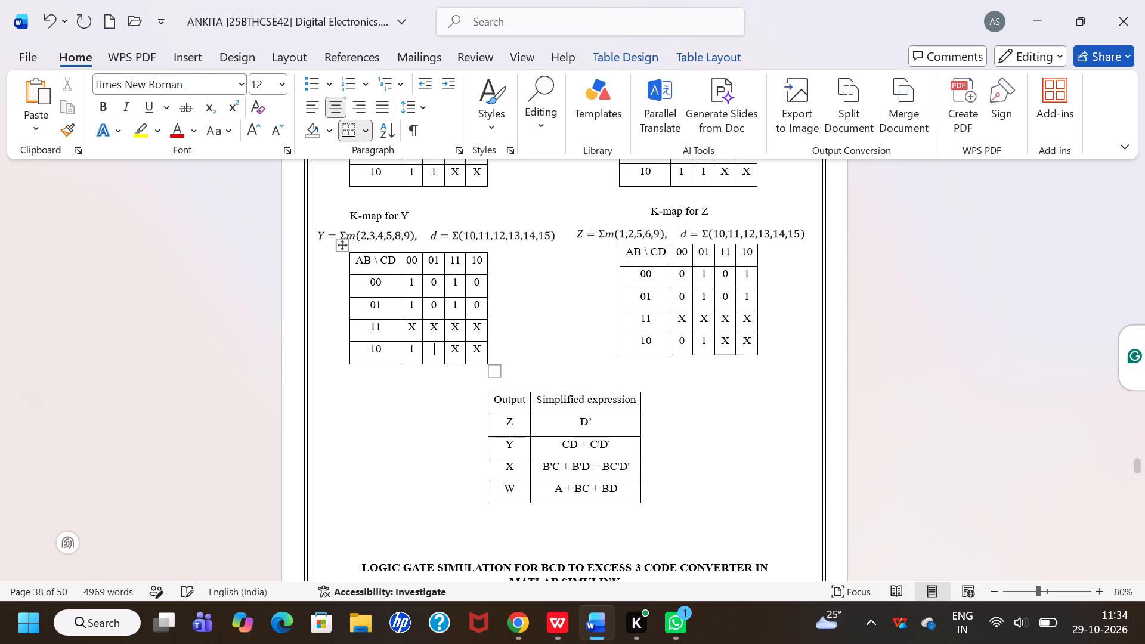
pyautogui.press('0')
# In row 00 of the K-map for Z, set the 00 column cell to 1 and the 01 column cell to 0.
pyautogui.click(685, 273)
pyautogui.press('BackSpace')
pyautogui.press('1')
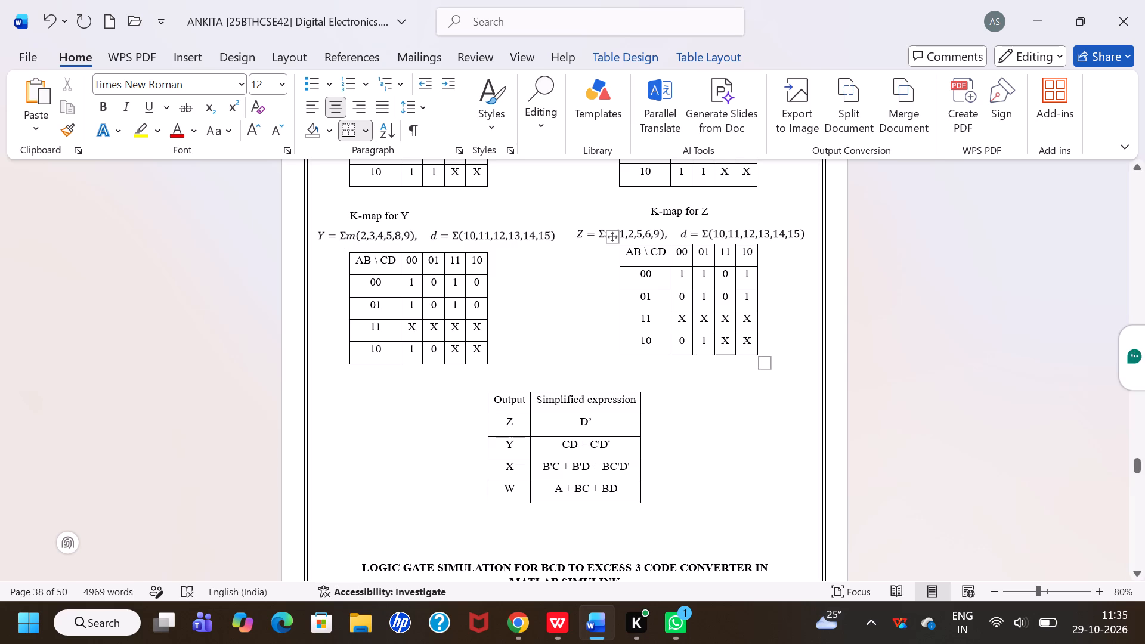
pyautogui.click(711, 276)
pyautogui.press('BackSpace')
pyautogui.press('0')
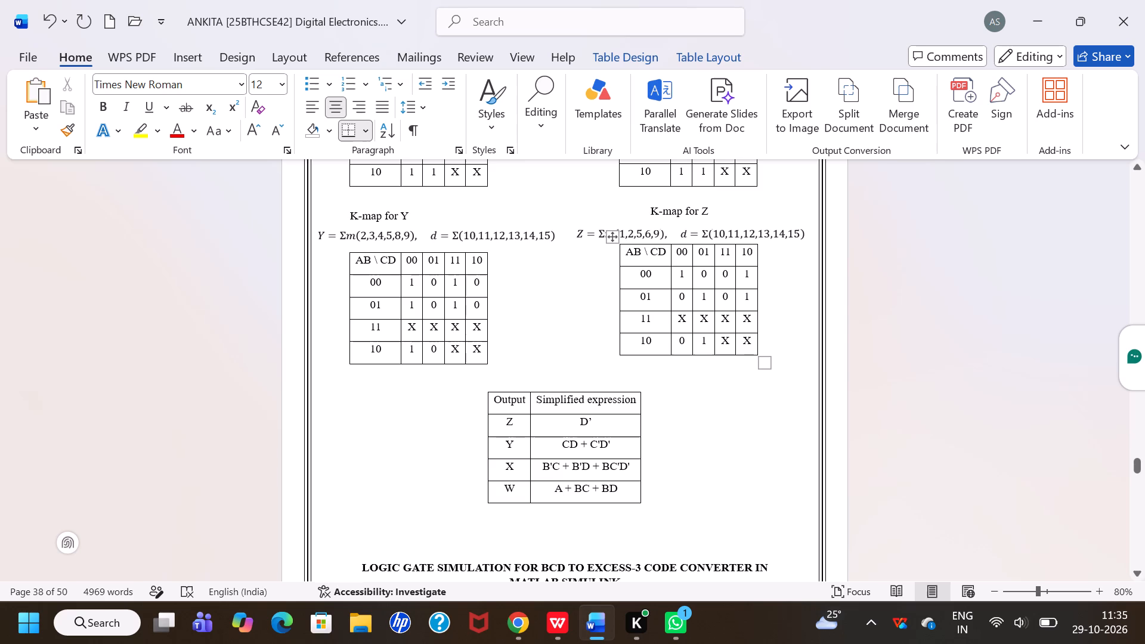
# In row 01 of the K-map for Z, set the 01 column cell to 0 and the 00 column cell to 1.
pyautogui.click(711, 298)
pyautogui.press('BackSpace')
pyautogui.press('0')
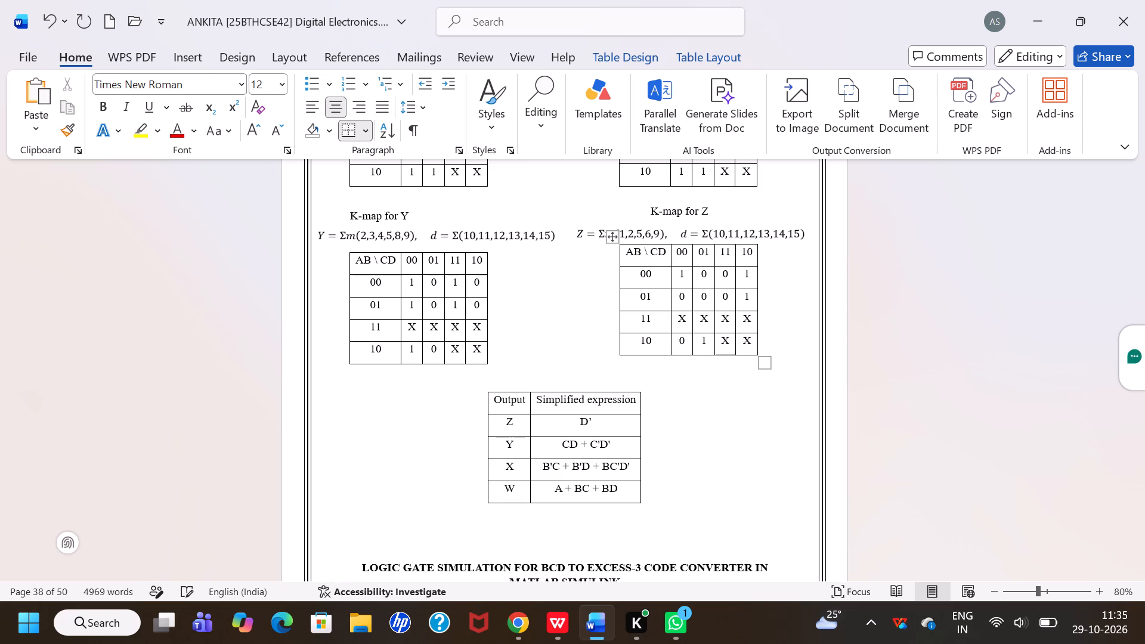
pyautogui.click(683, 295)
pyautogui.press('BackSpace')
pyautogui.press('1')
# In row 10 of the K-map for Z, set the 00 column cell to 1 and start editing the 01 column cell.
pyautogui.click(689, 346)
pyautogui.press('BackSpace')
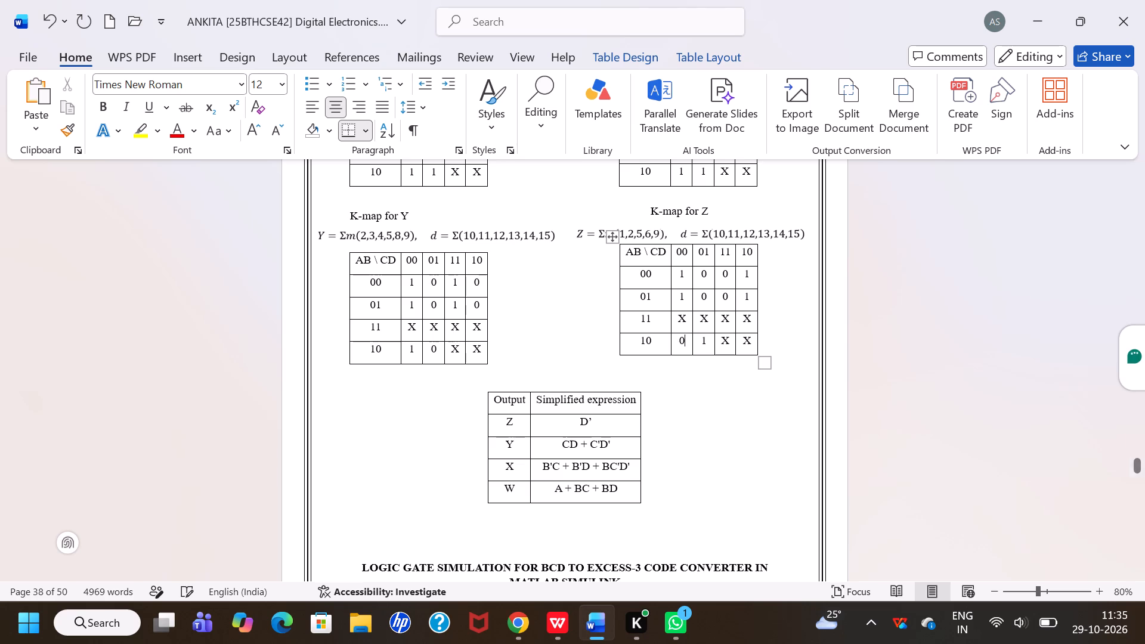
pyautogui.press('1')
pyautogui.click(708, 346)
# In row 10 of the K-map for Z, set the 01 column cell to 0 and save the report.
pyautogui.press('BackSpace')
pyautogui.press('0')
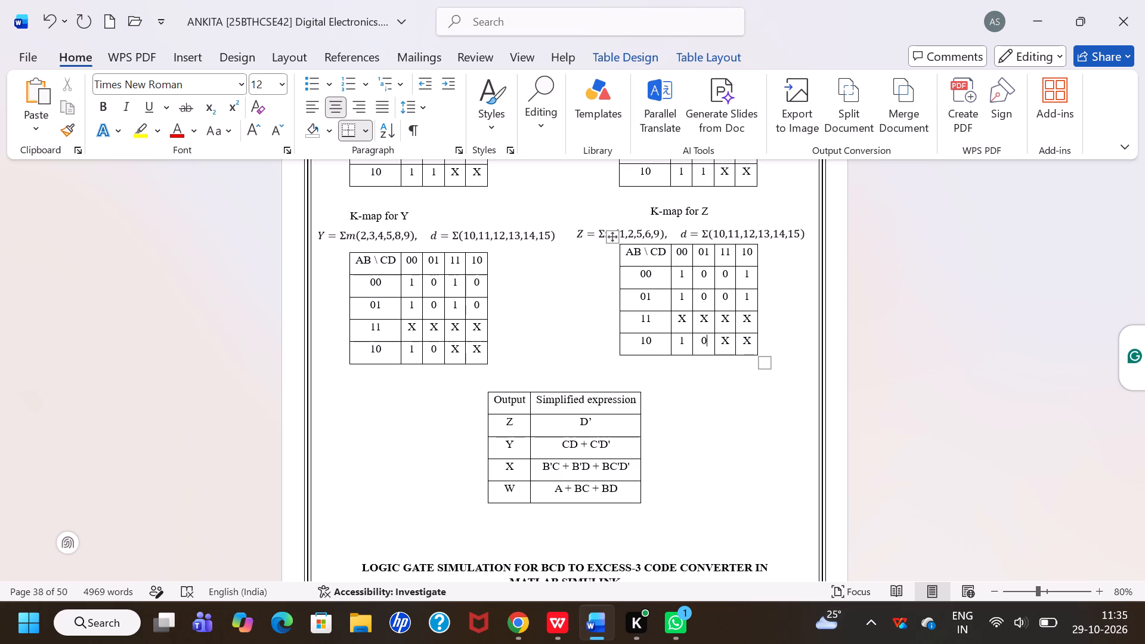
pyautogui.hotkey('ctrl', 's')
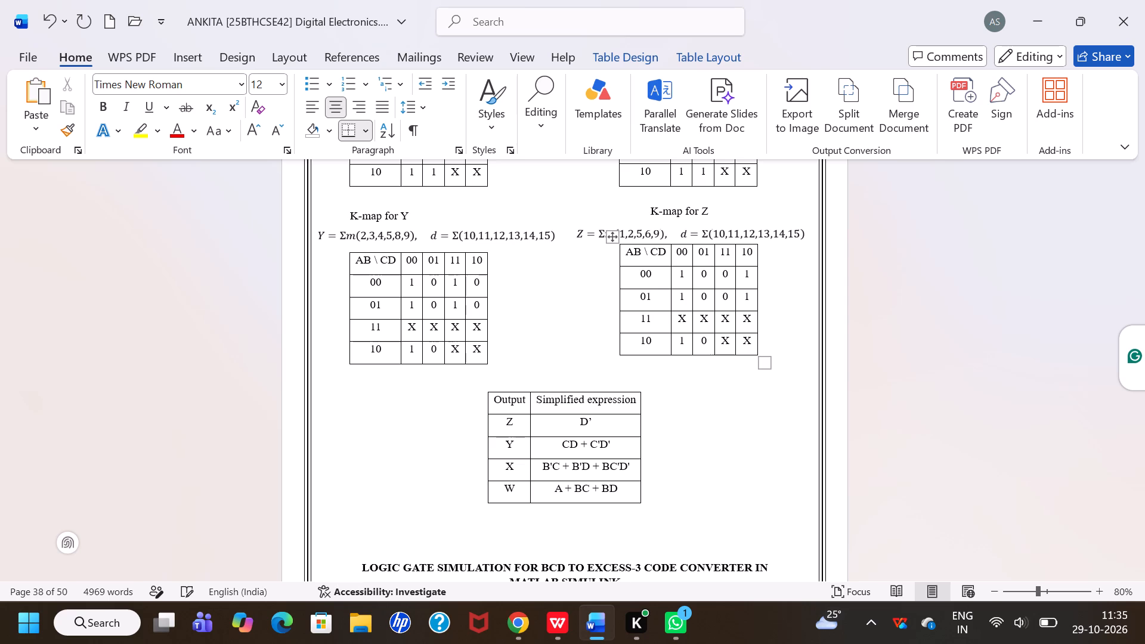
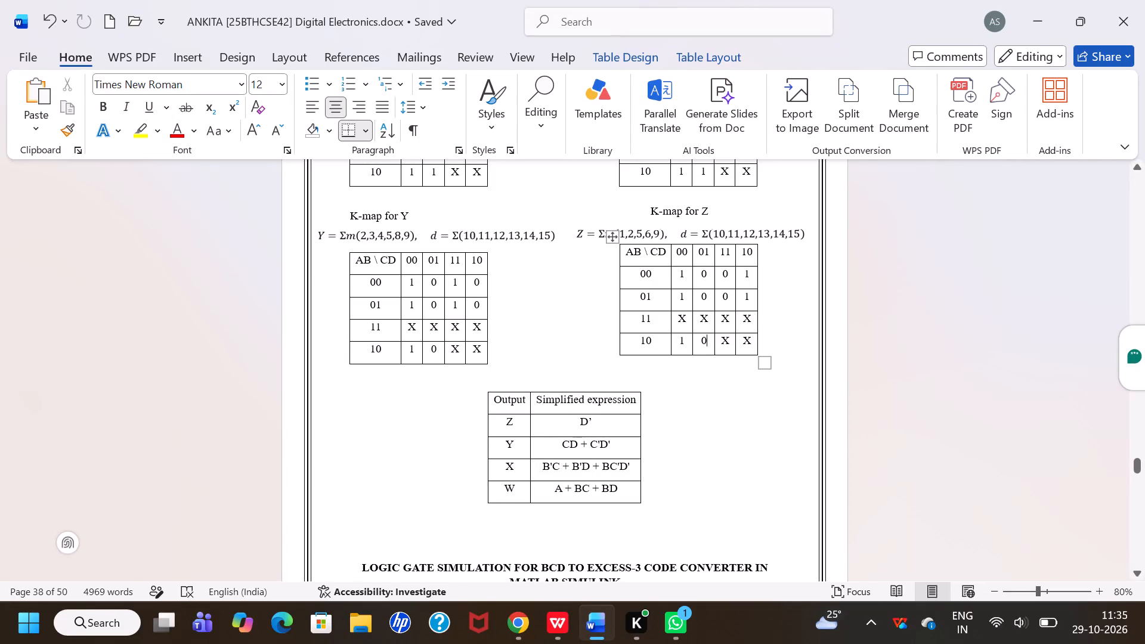
# Insert a blank line between the W and X K-maps and the Y and Z K-maps to widen the gap.
pyautogui.scroll(-2, 694, 478)
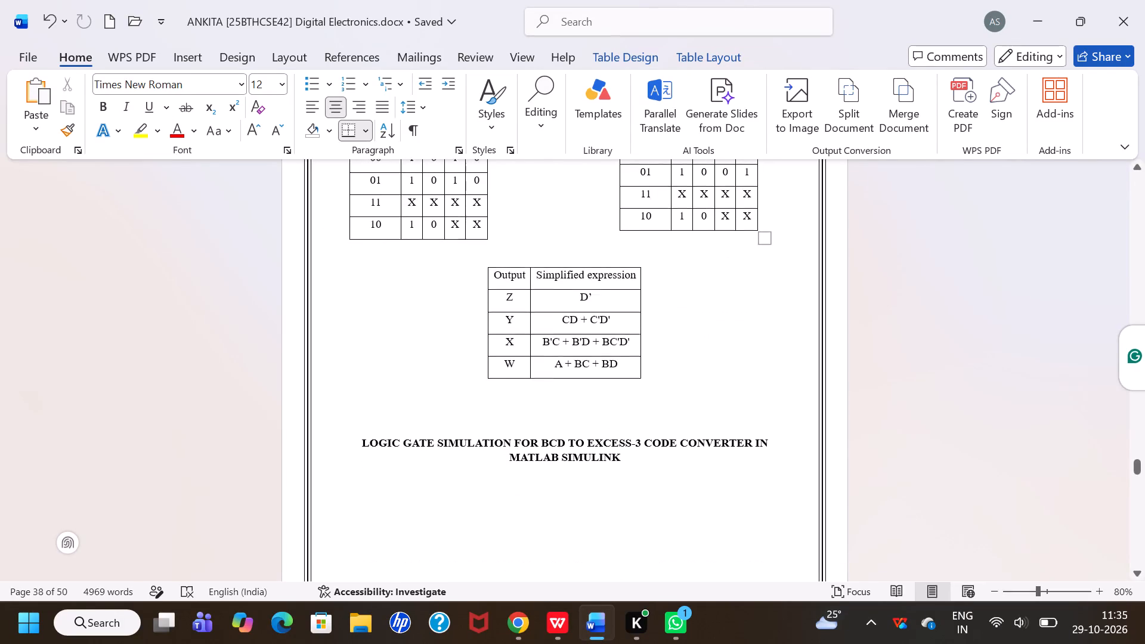
pyautogui.scroll(-1, 694, 478)
pyautogui.scroll(4, 694, 478)
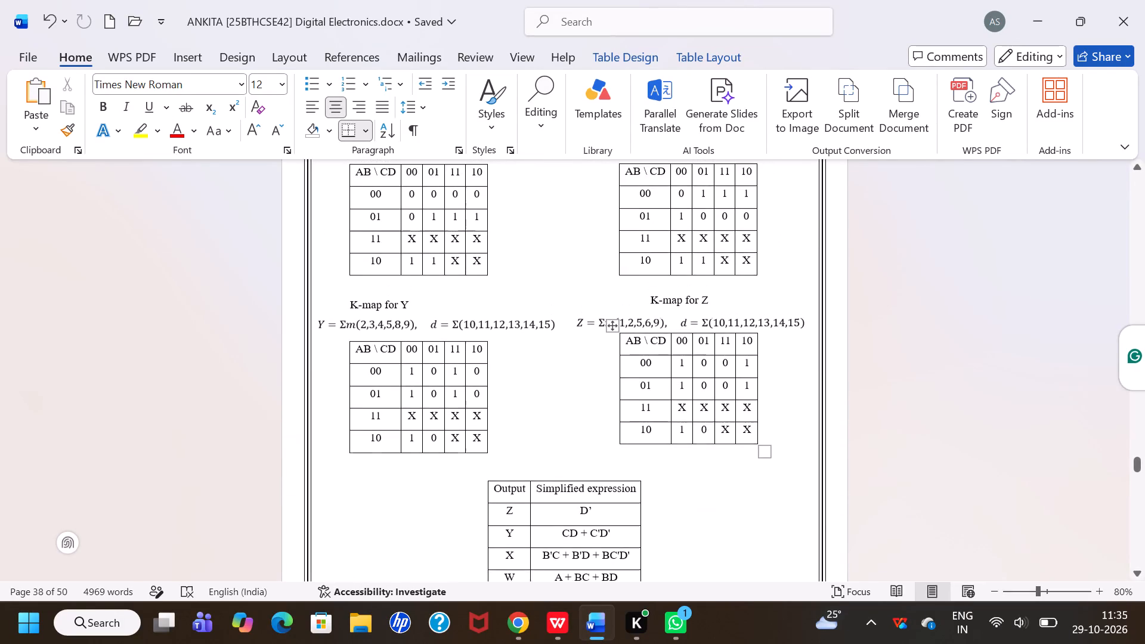
pyautogui.click(359, 309)
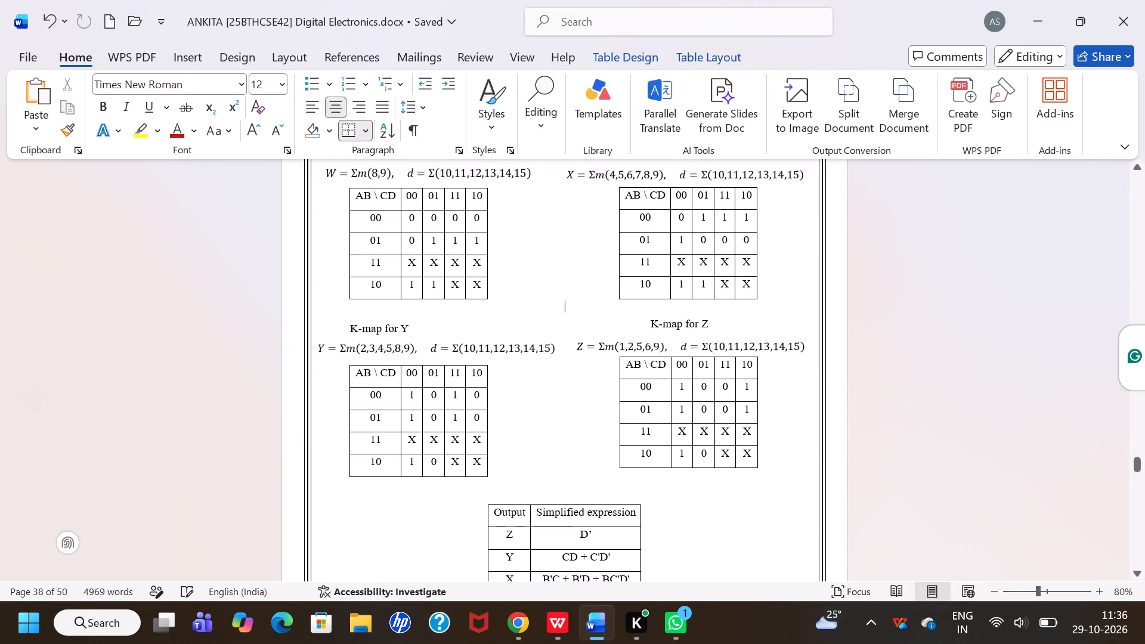
pyautogui.press('Return')
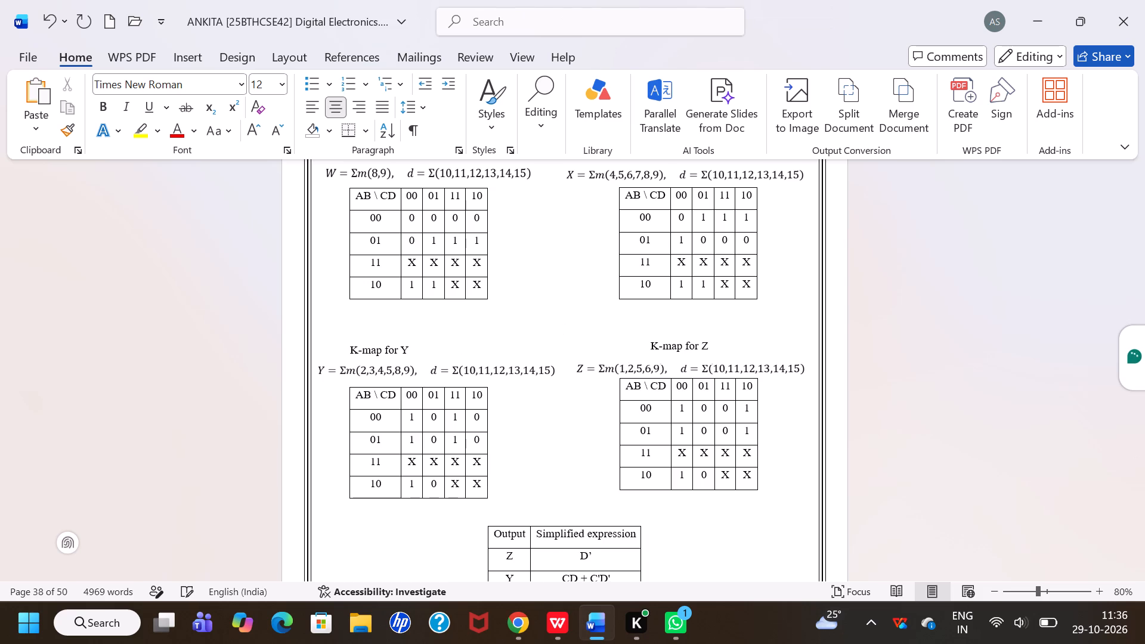
# Review the BCD to Excess-3 experiment, from the end of the 1:8 demultiplexer section through the K-maps, simplified expressions and Simulink diagram.
pyautogui.scroll(-2, 376, 312)
pyautogui.scroll(2, 376, 312)
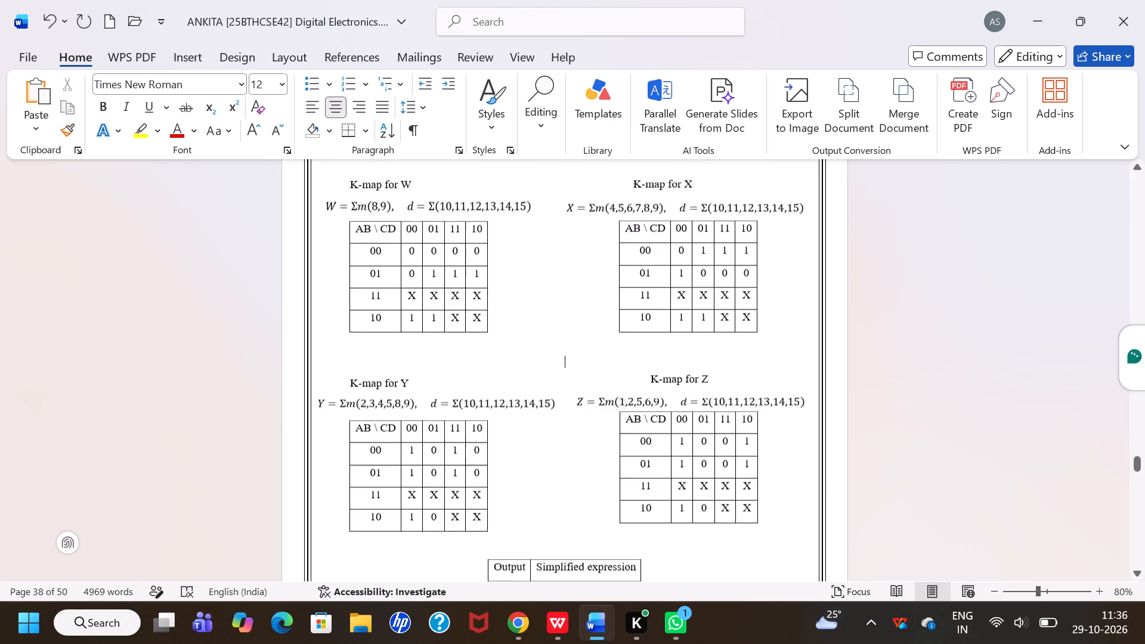
pyautogui.scroll(5, 376, 312)
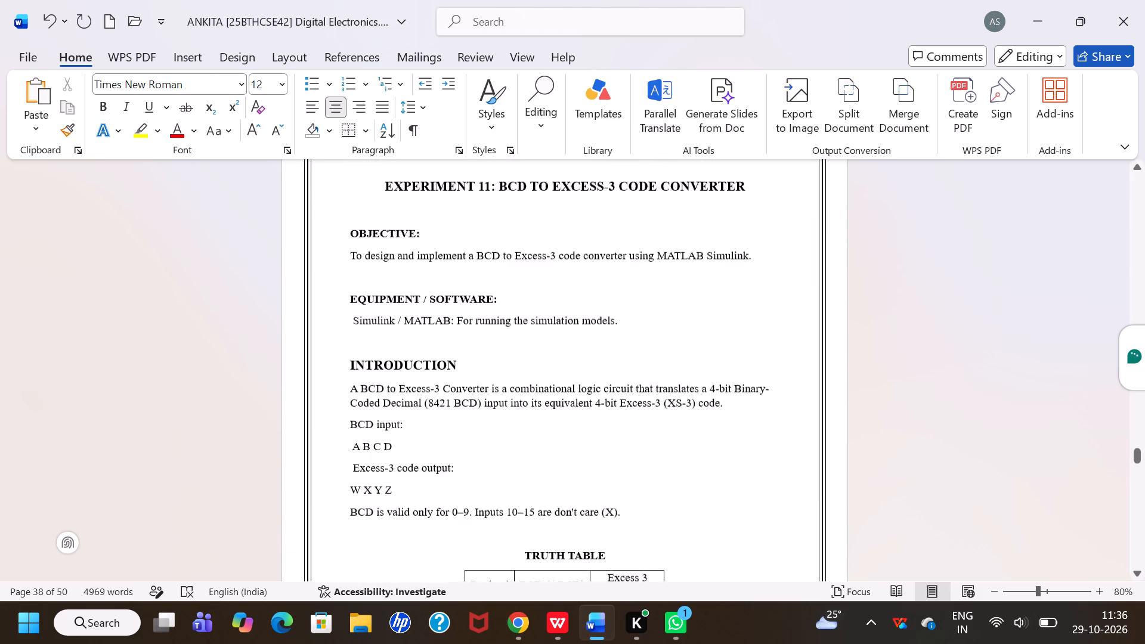
pyautogui.scroll(2, 376, 312)
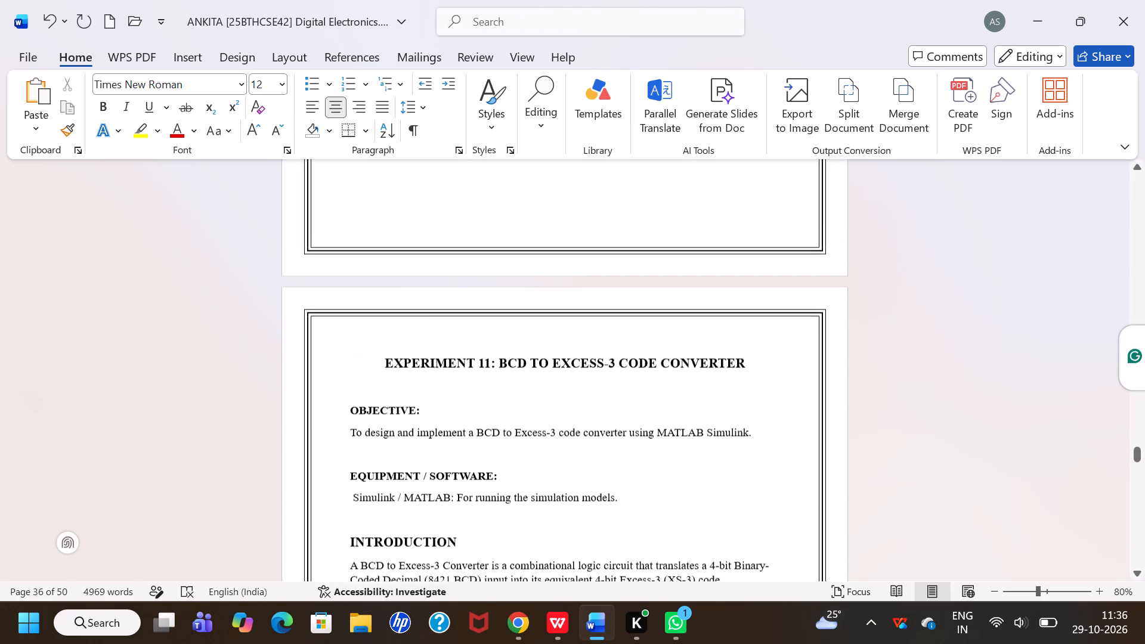
pyautogui.scroll(4, 376, 312)
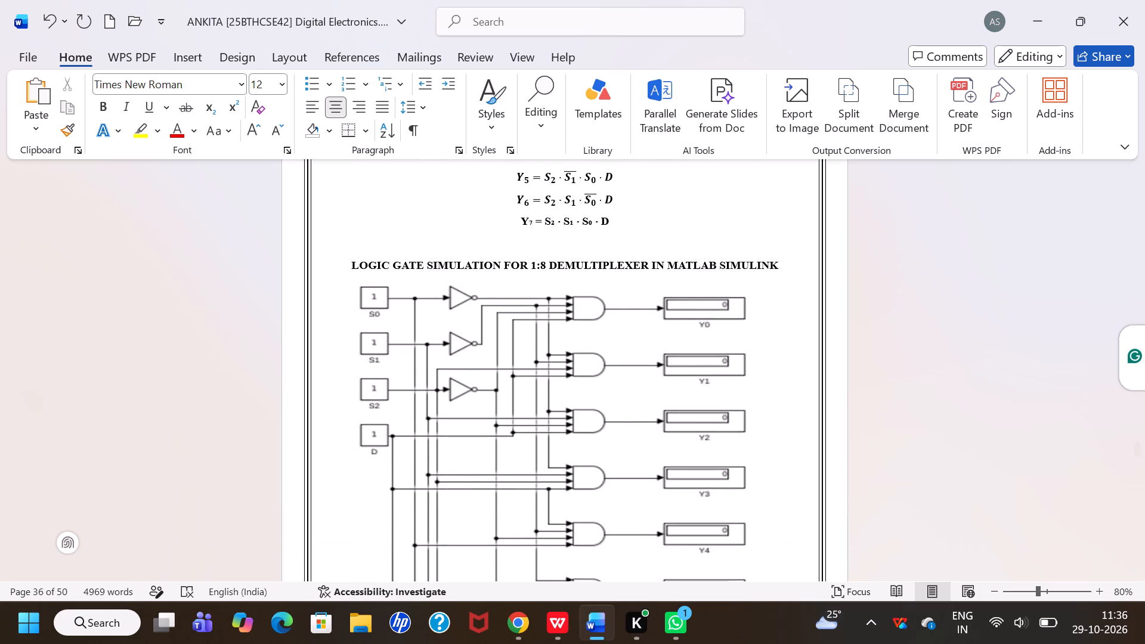
pyautogui.scroll(-4, 376, 312)
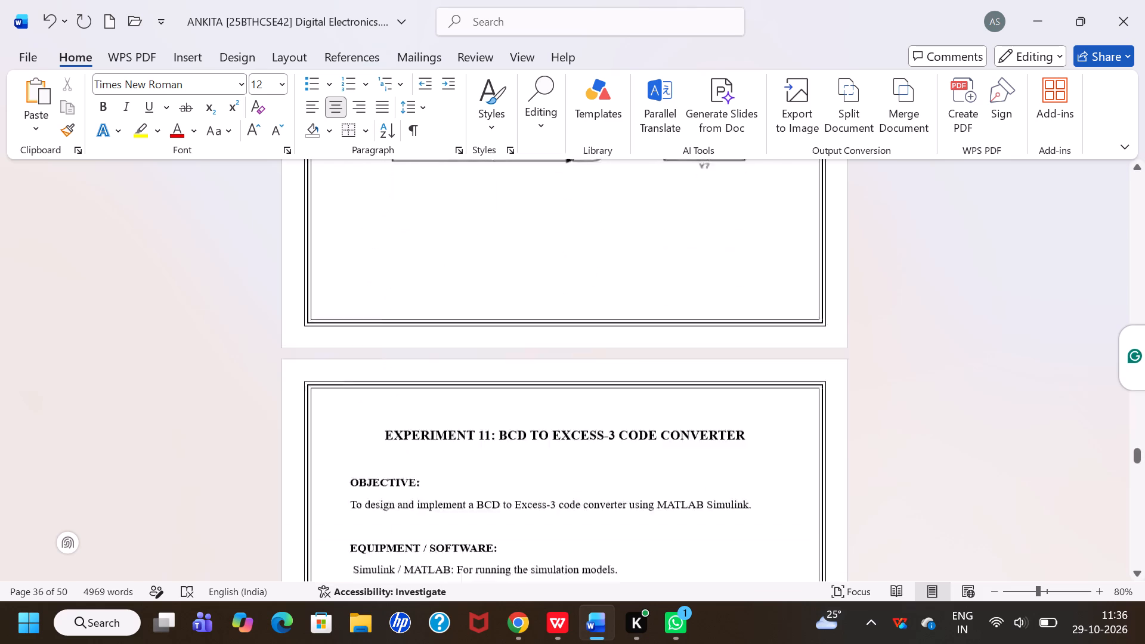
pyautogui.scroll(-8, 376, 312)
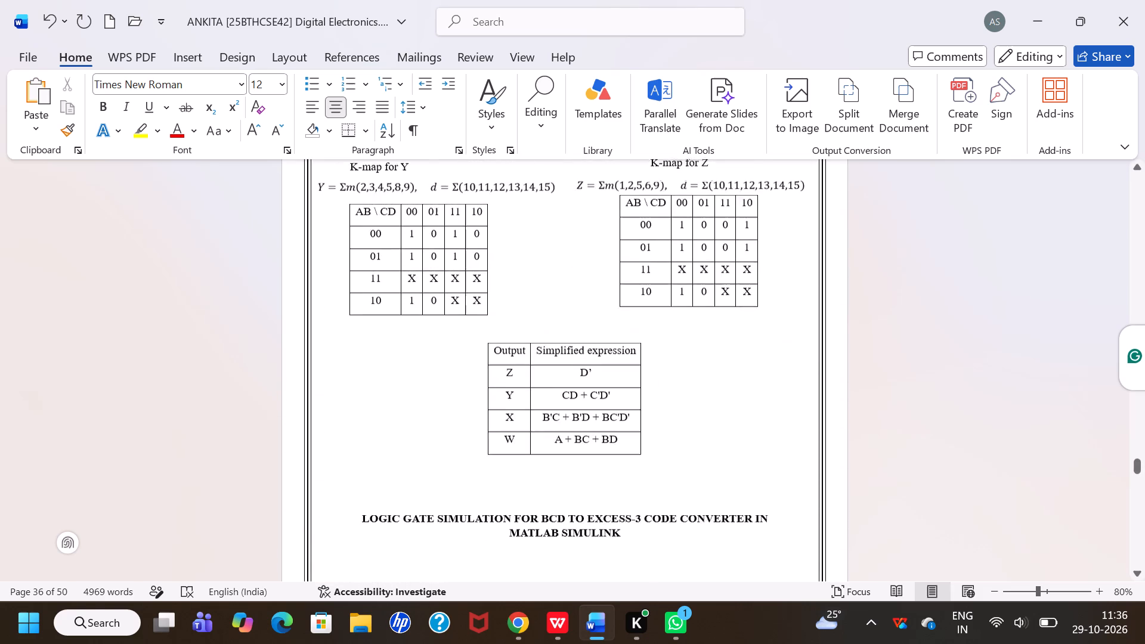
pyautogui.scroll(-4, 376, 312)
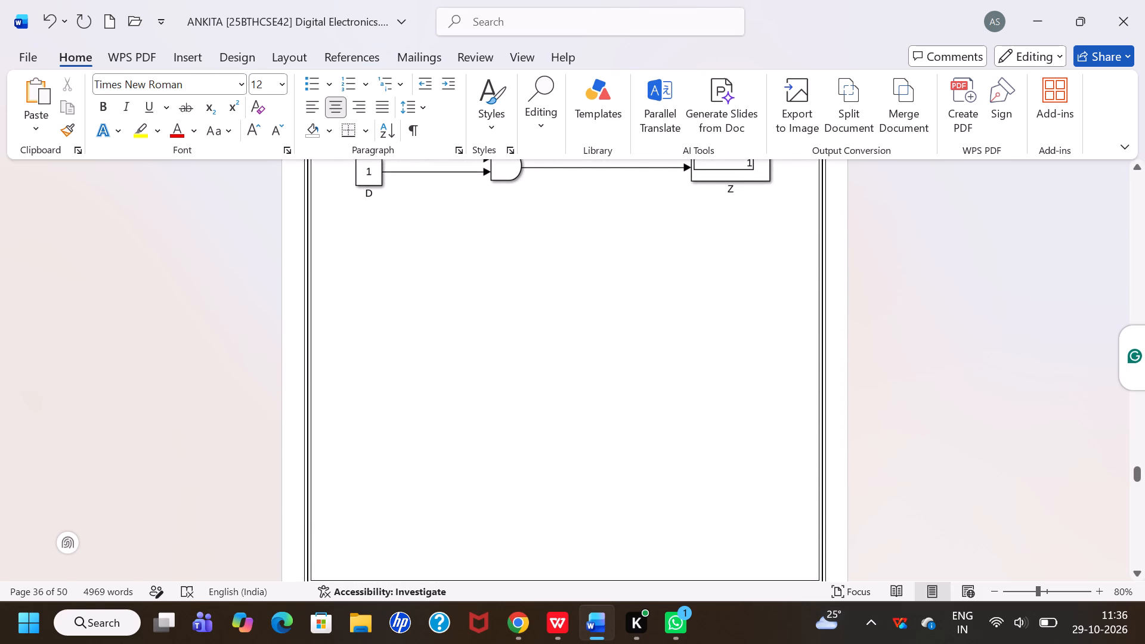
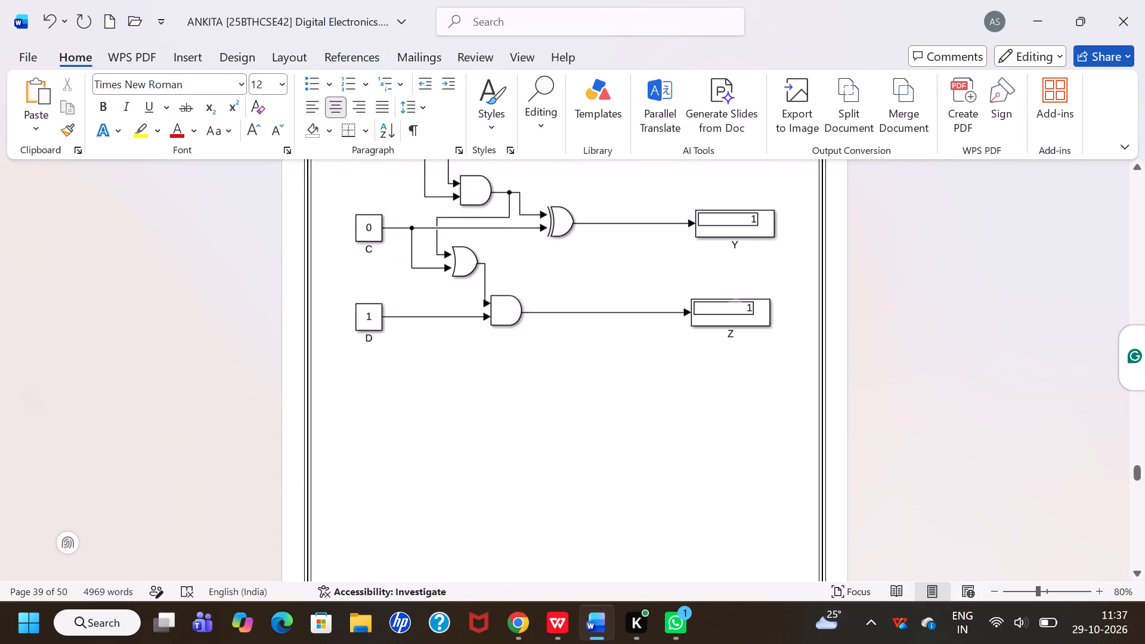
# Review the BCD to Gray code converter experiment, from its truth table to the Simulink logic gate diagram before Experiment 13.
pyautogui.scroll(1, 376, 312)
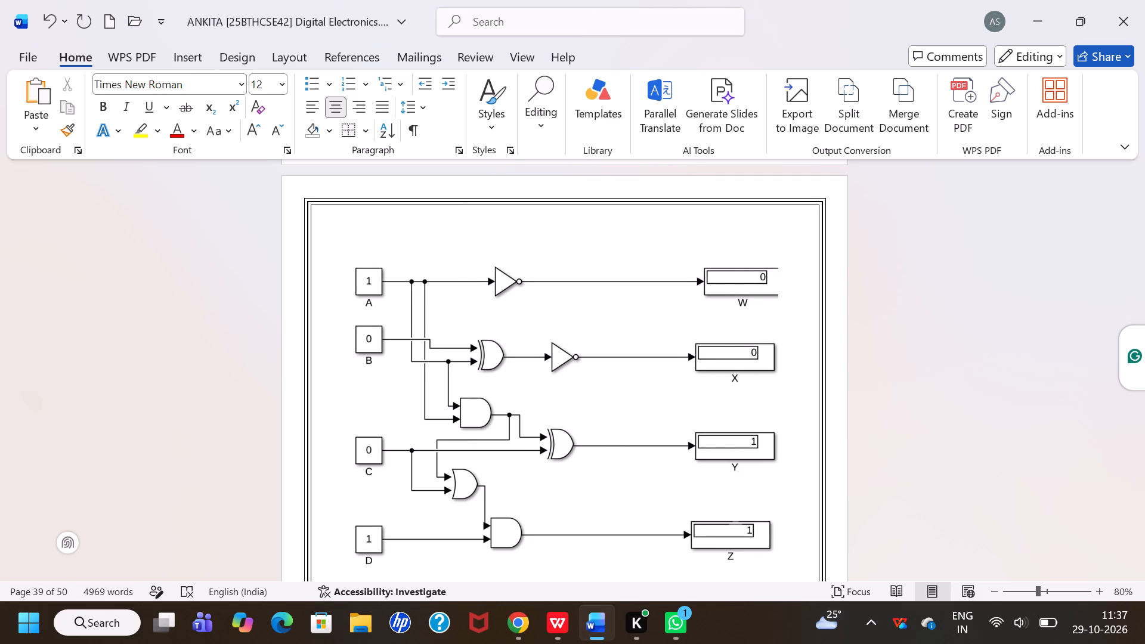
pyautogui.scroll(-6, 376, 312)
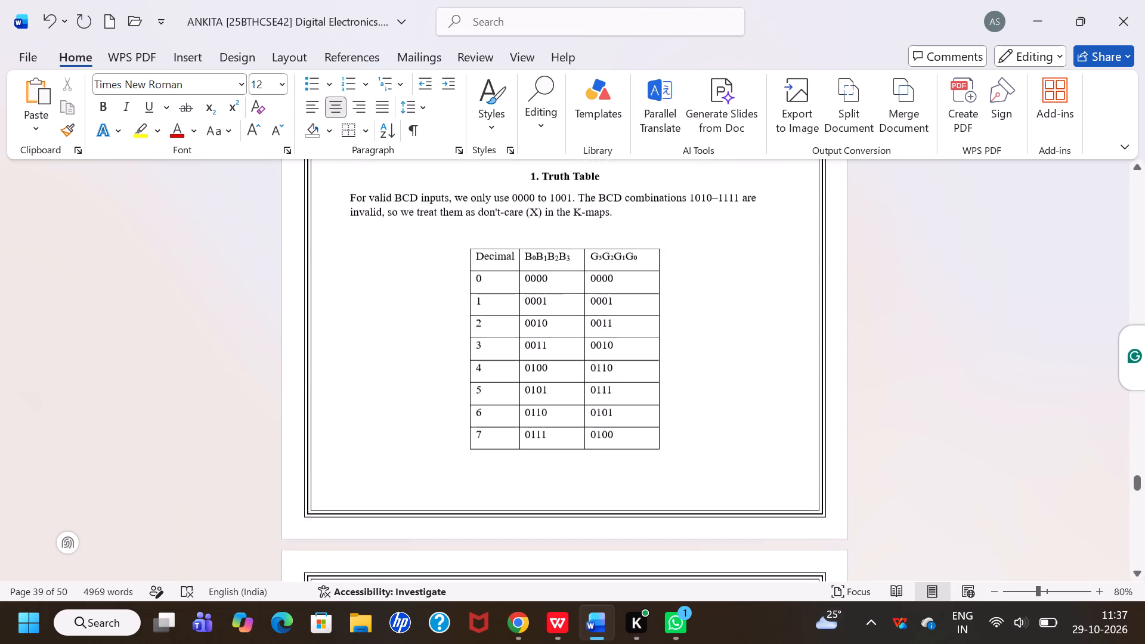
pyautogui.scroll(-4, 376, 312)
pyautogui.scroll(1, 376, 312)
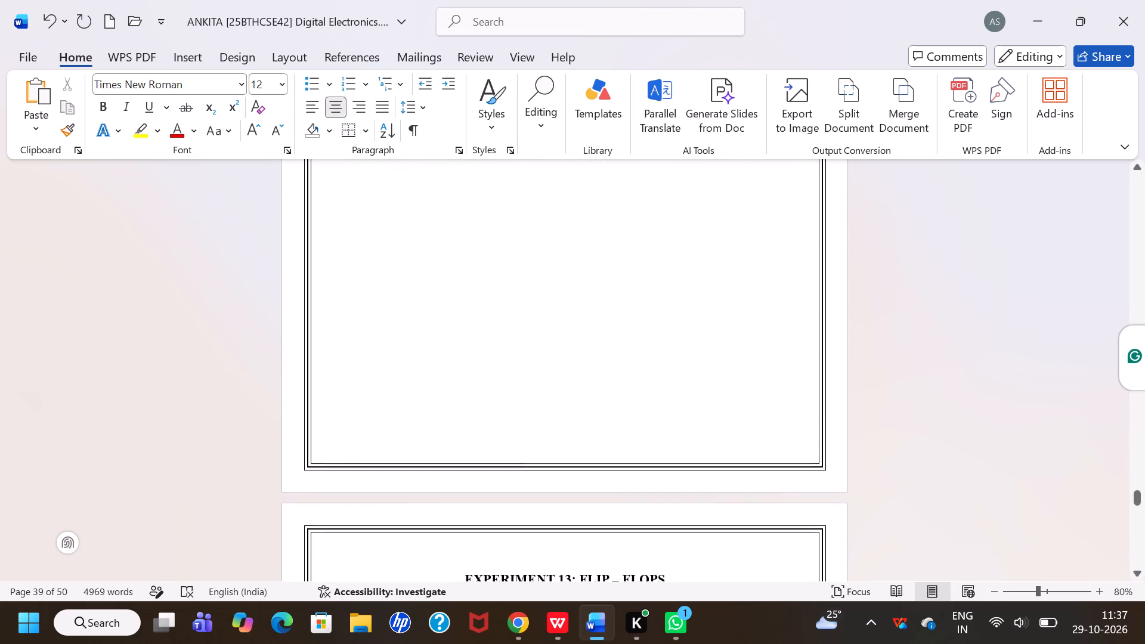
pyautogui.scroll(2, 376, 312)
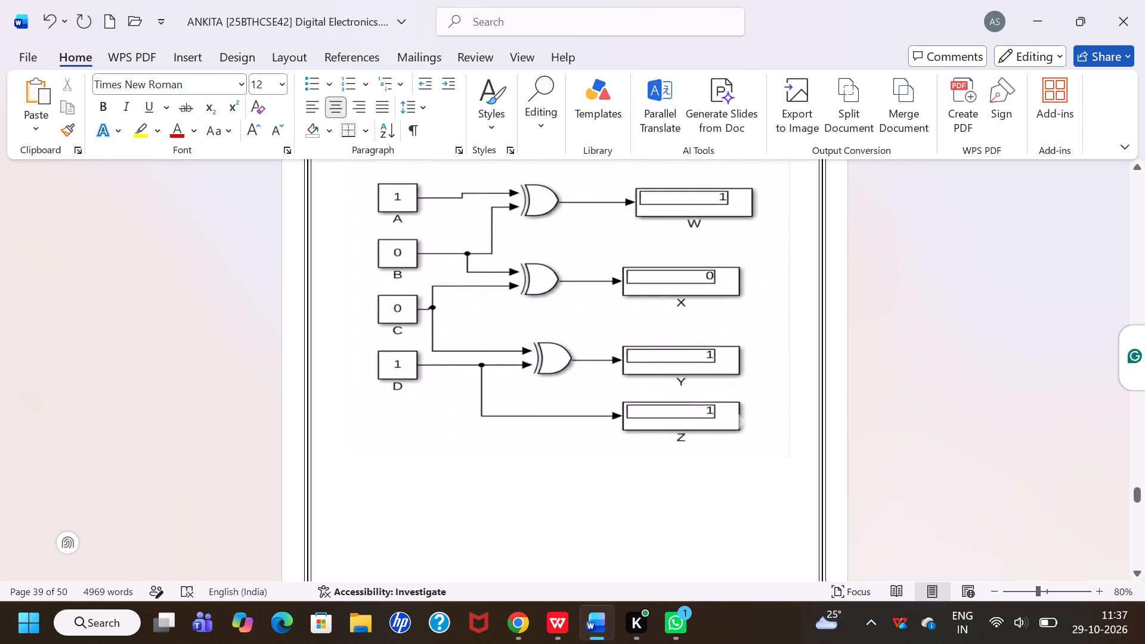
pyautogui.scroll(1, 376, 312)
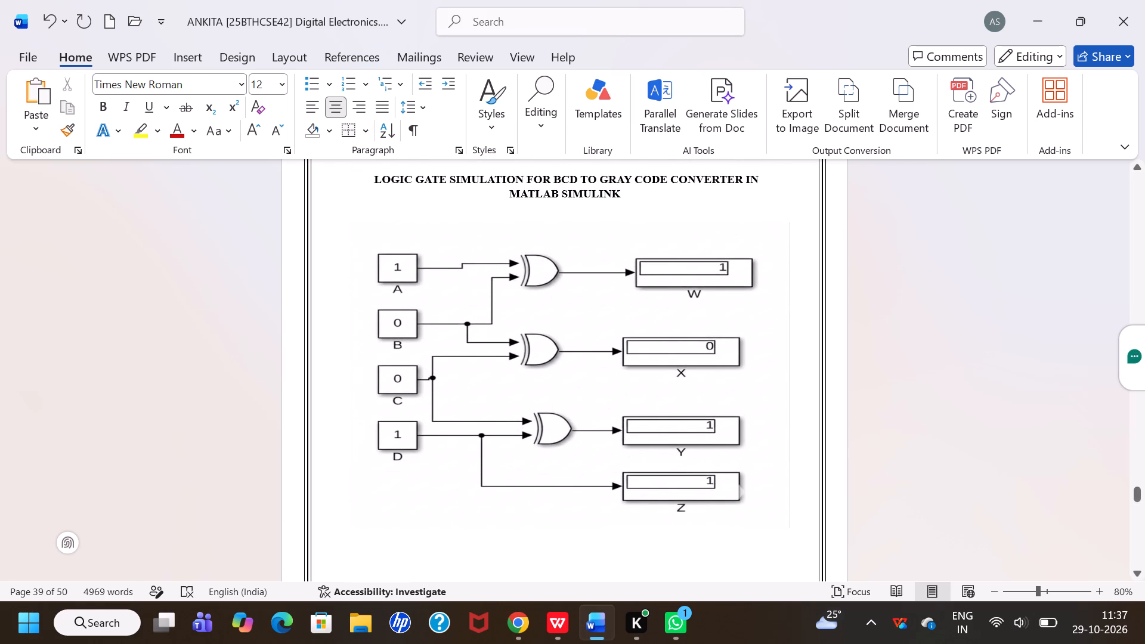
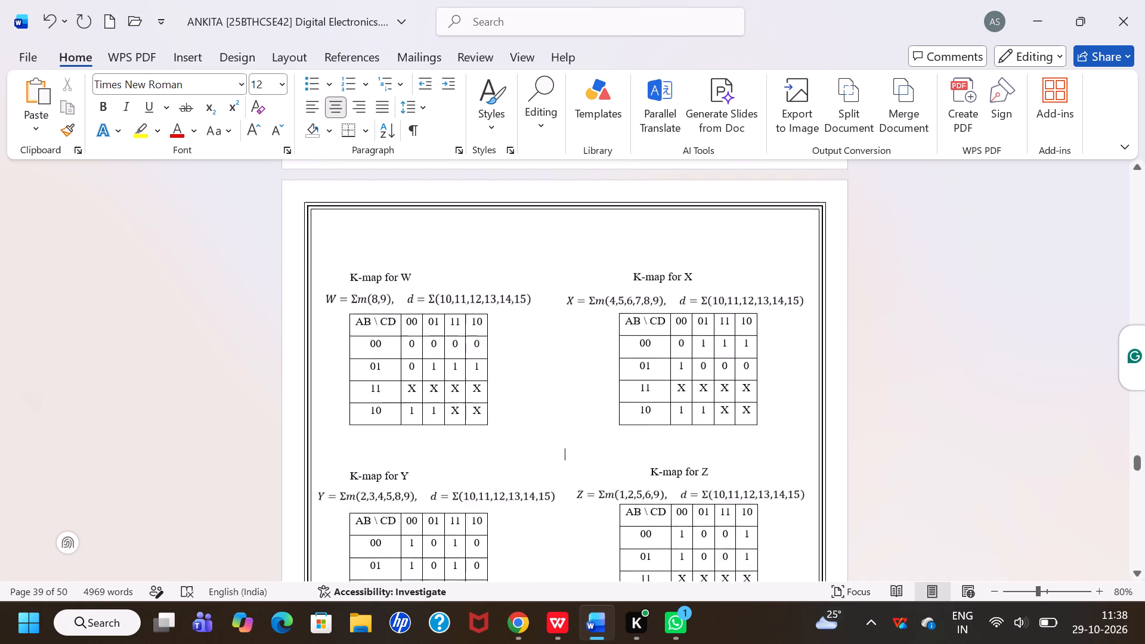
# Review the demultiplexer and multiplexer experiments backwards, from the BCD converter K-maps to the start of Experiment 9.
pyautogui.scroll(1, 376, 312)
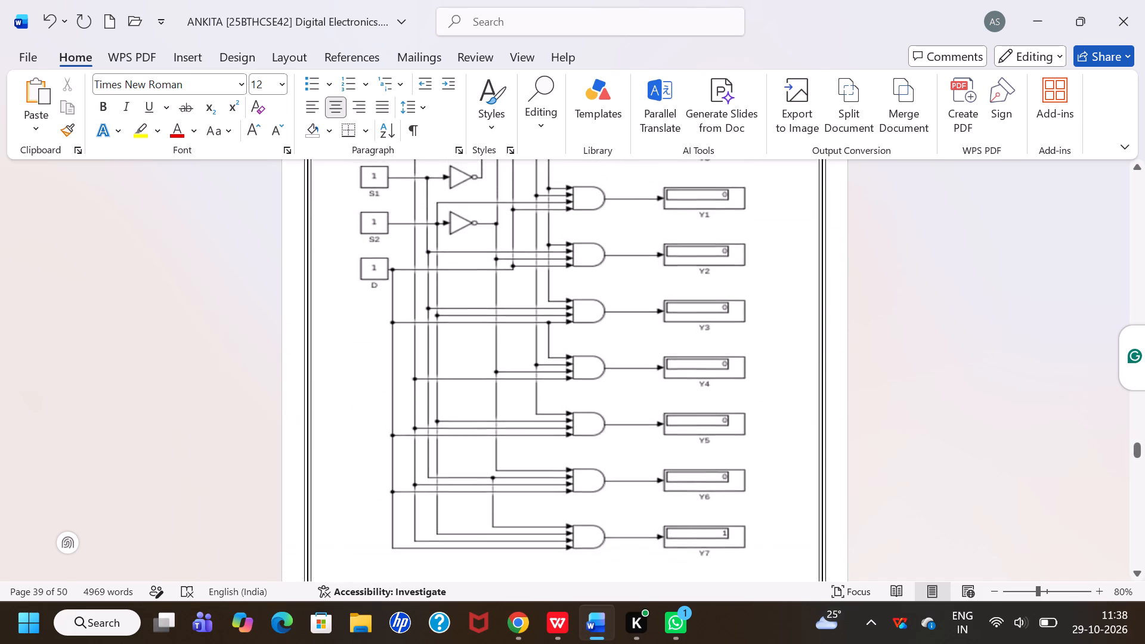
pyautogui.scroll(2, 376, 312)
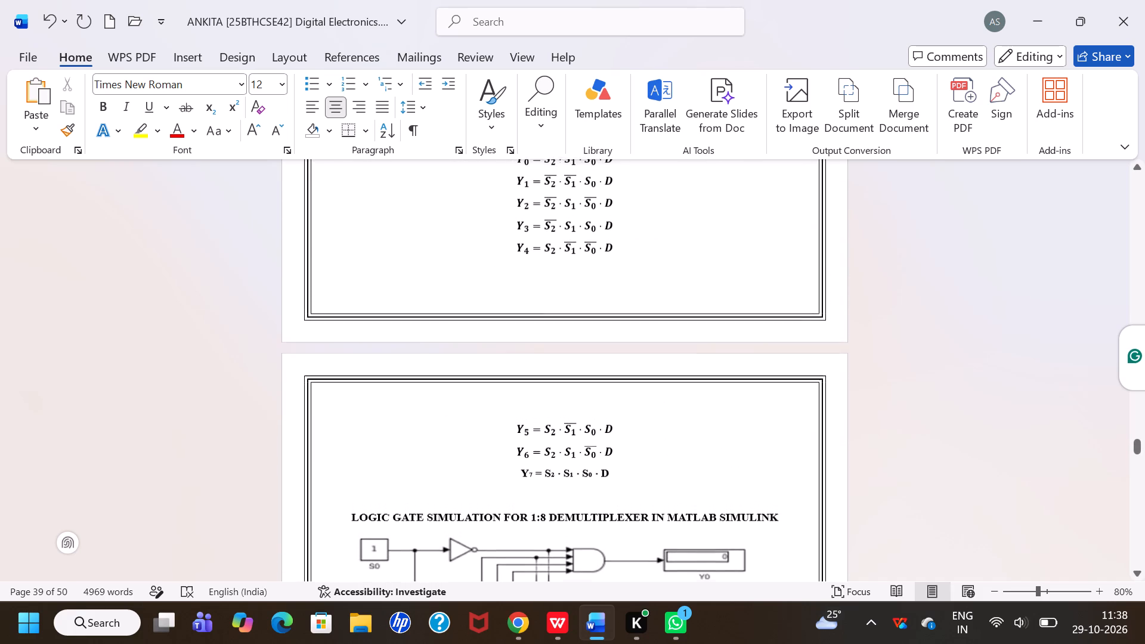
pyautogui.scroll(5, 376, 312)
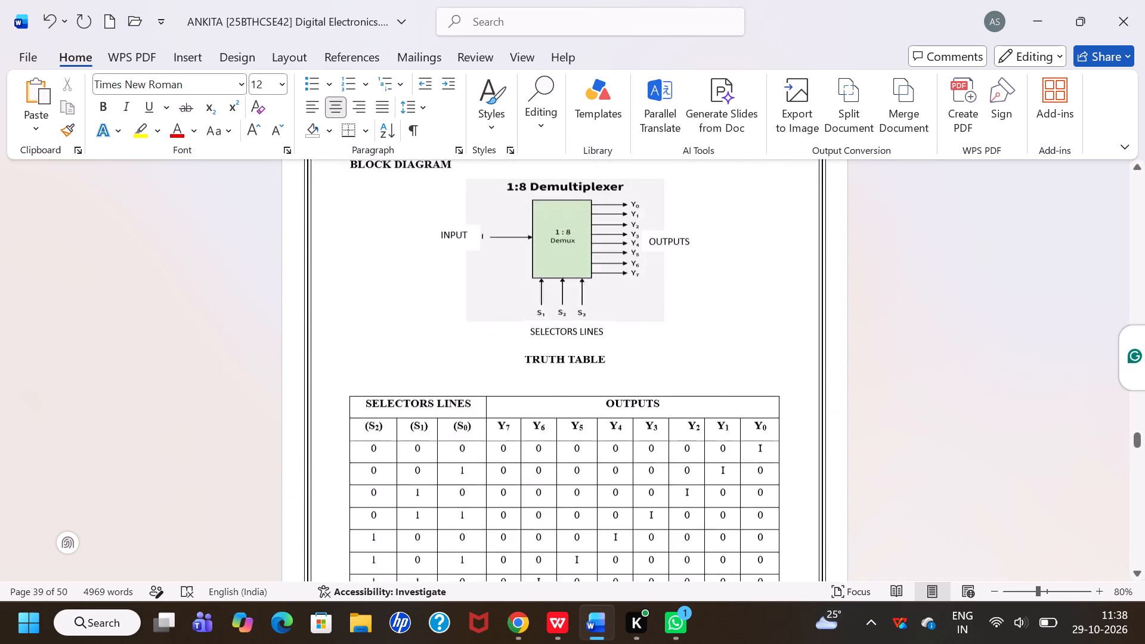
pyautogui.scroll(4, 376, 312)
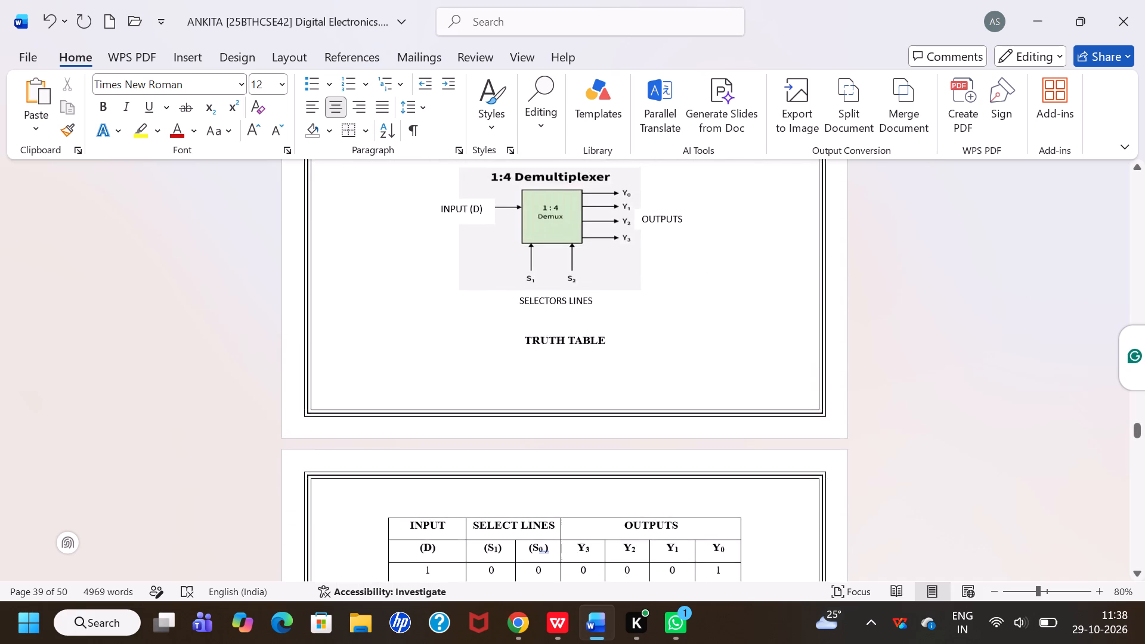
pyautogui.scroll(4, 376, 312)
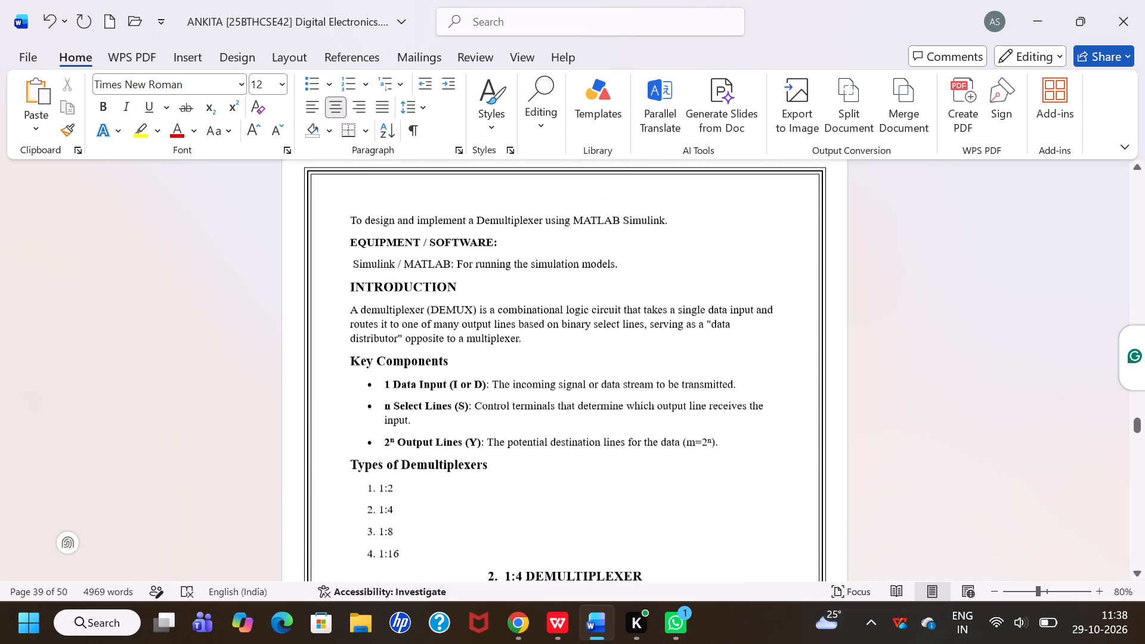
pyautogui.scroll(3, 376, 312)
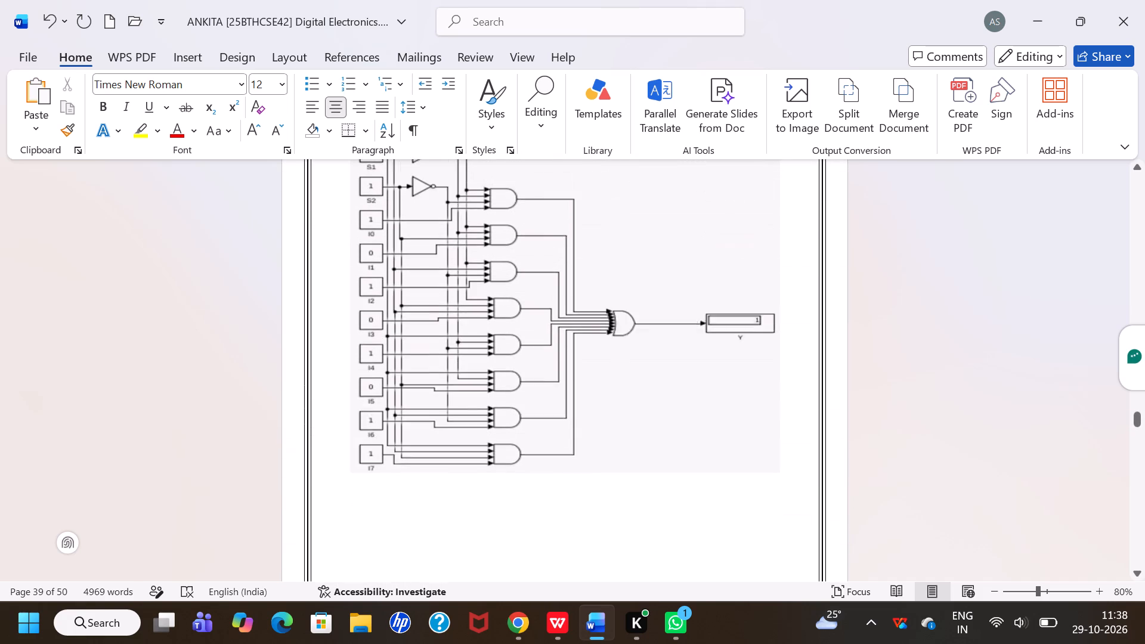
pyautogui.scroll(3, 376, 312)
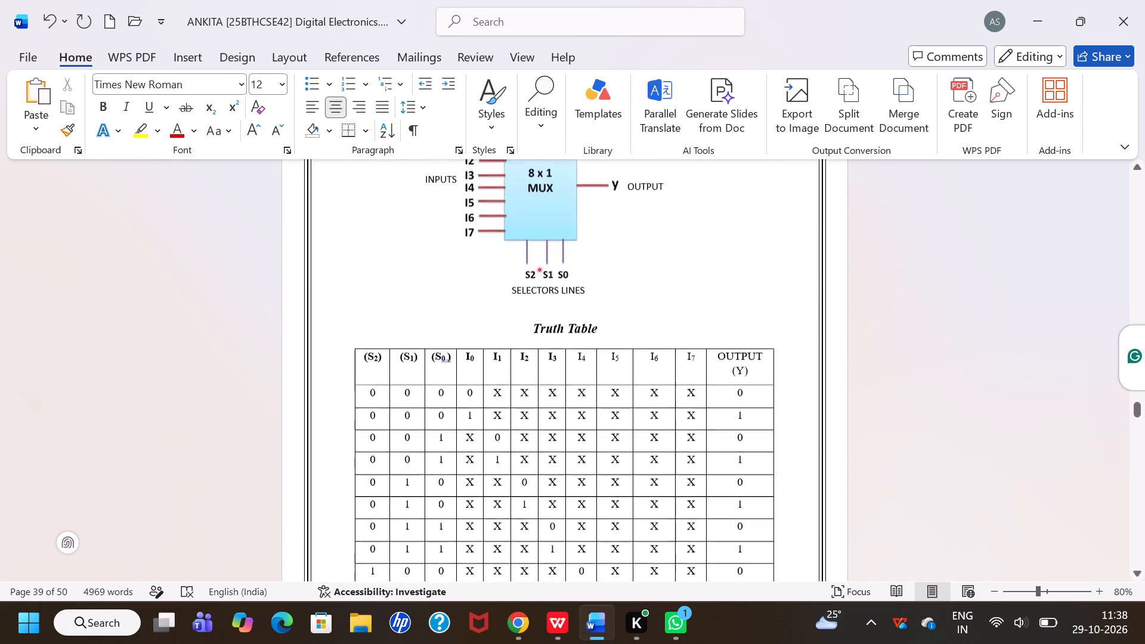
pyautogui.scroll(4, 376, 312)
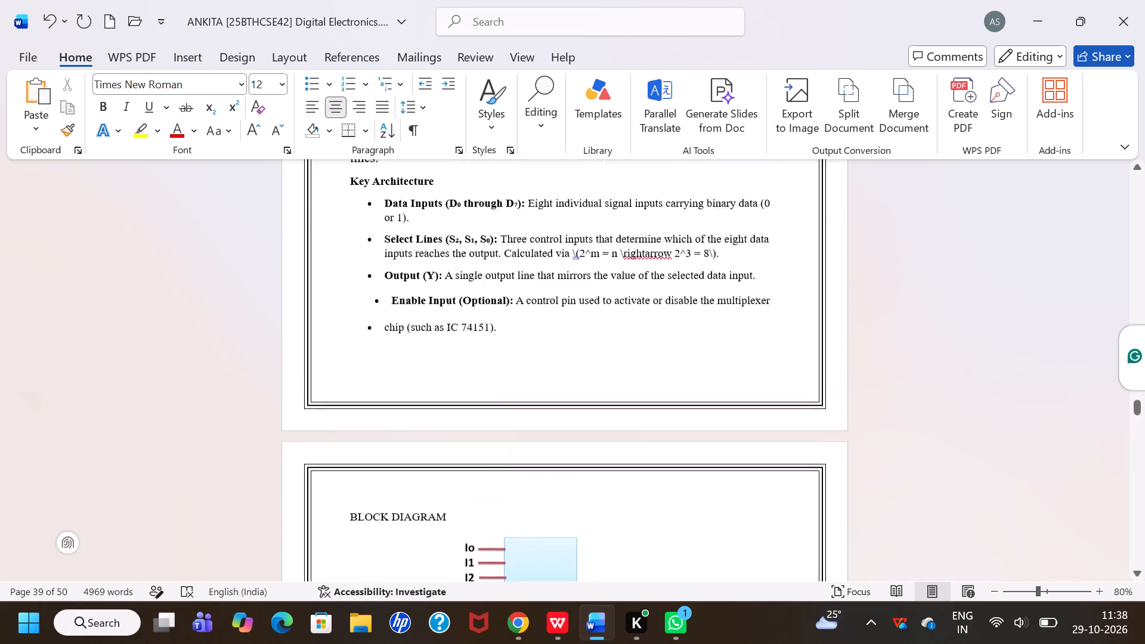
pyautogui.scroll(3, 376, 312)
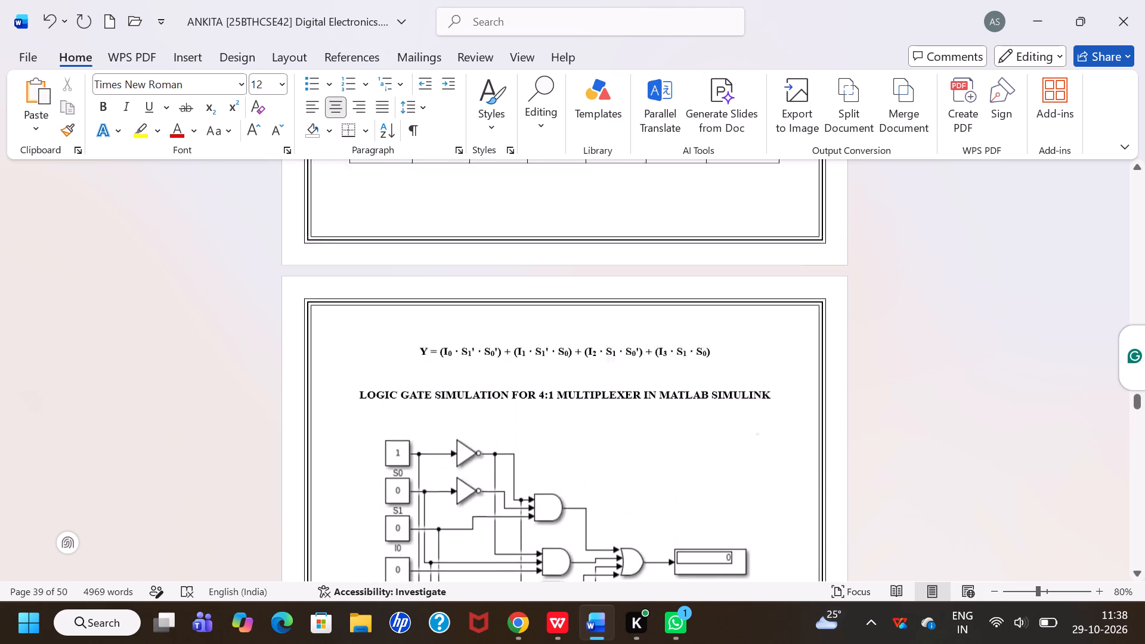
pyautogui.scroll(3, 376, 312)
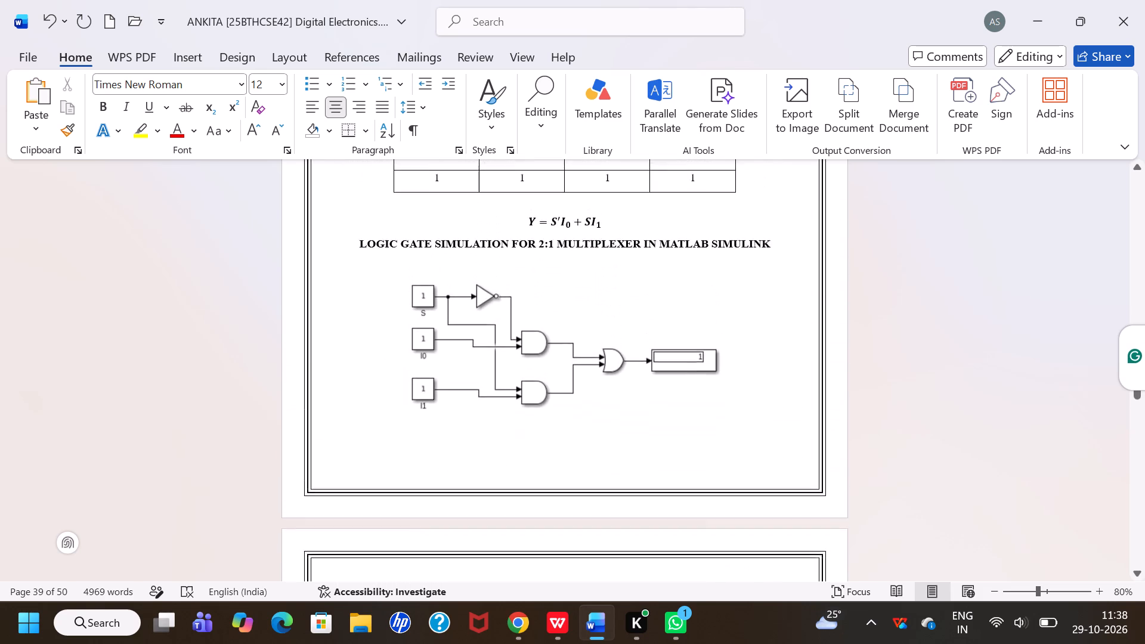
pyautogui.scroll(3, 376, 312)
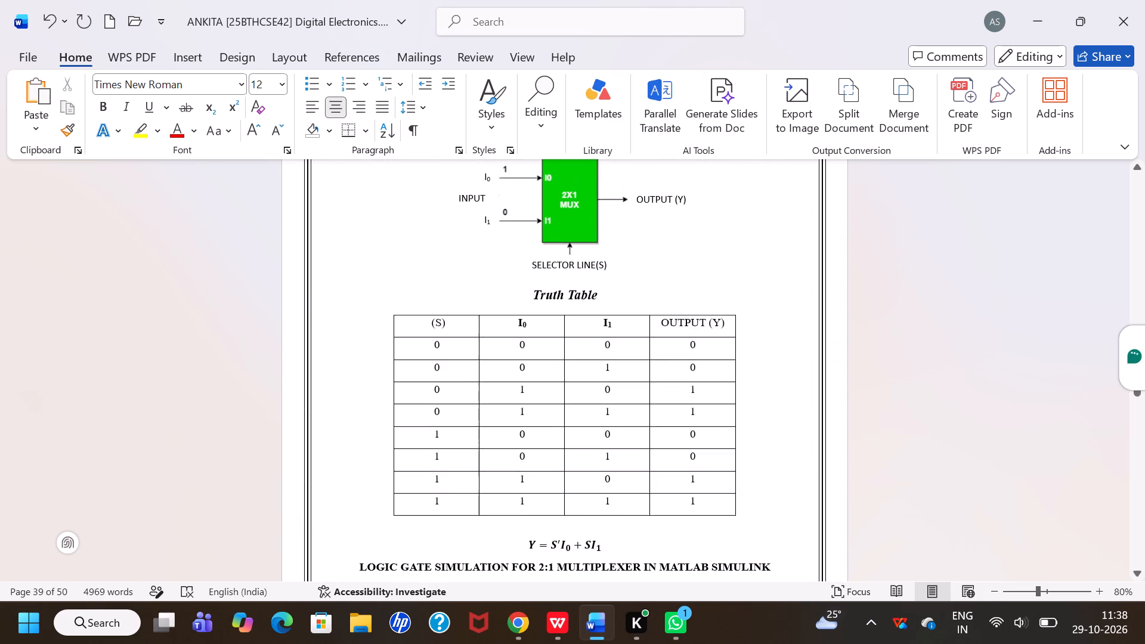
pyautogui.scroll(1, 376, 312)
pyautogui.scroll(-2, 376, 312)
pyautogui.scroll(3, 376, 312)
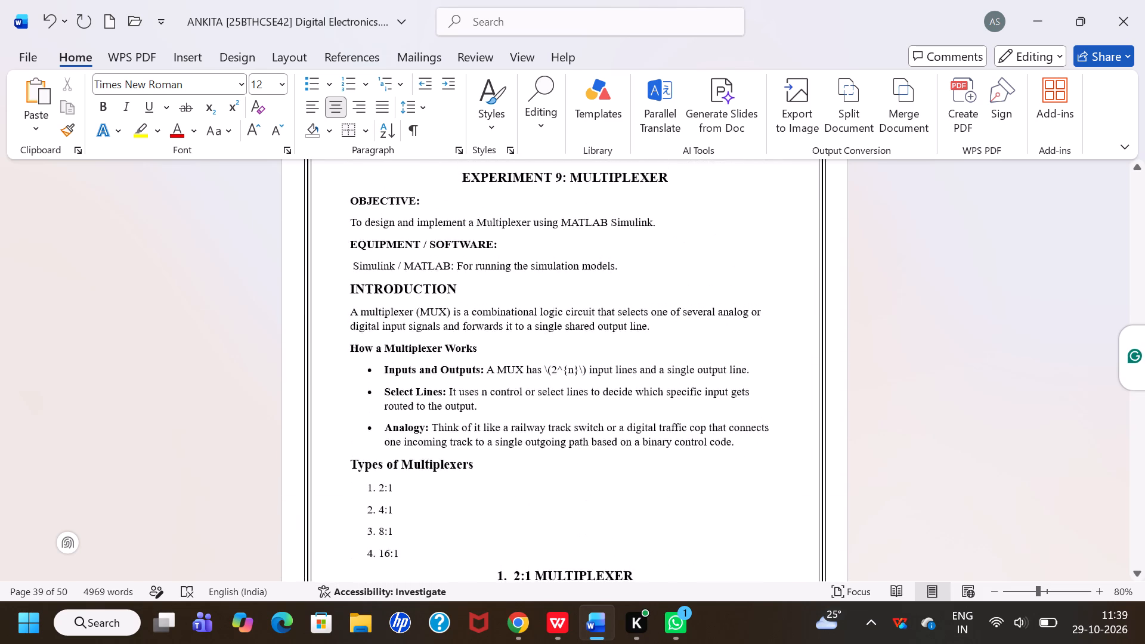
# Examine the priority encoder pages before Experiment 9, comparing the 4:2 and 8:3 logic gate simulation sections.
pyautogui.scroll(6, 376, 312)
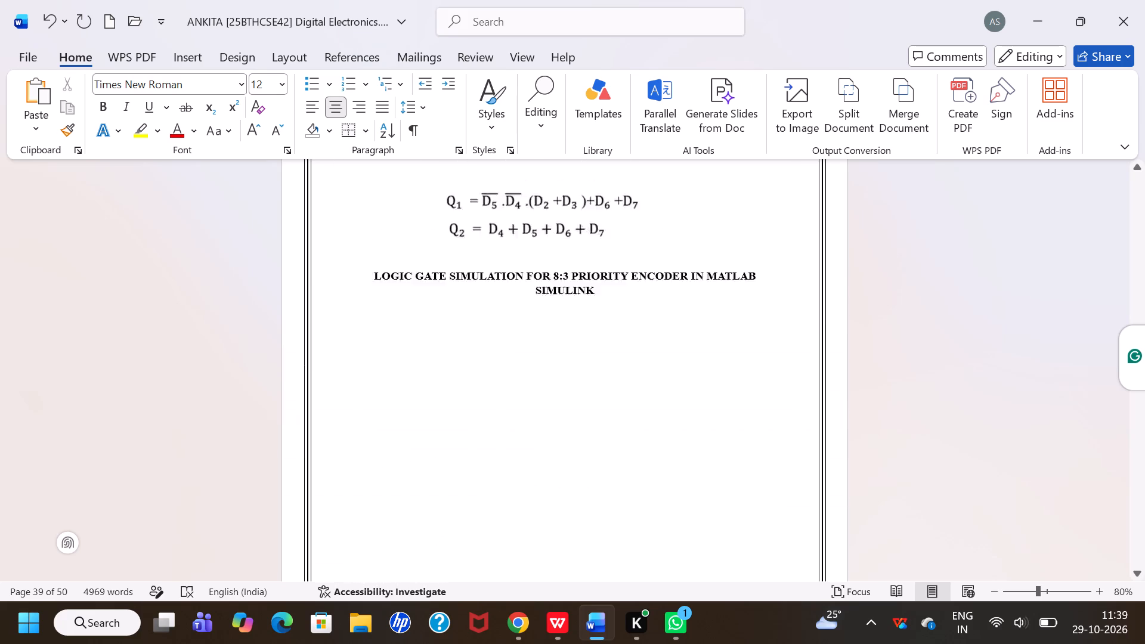
pyautogui.scroll(3, 376, 312)
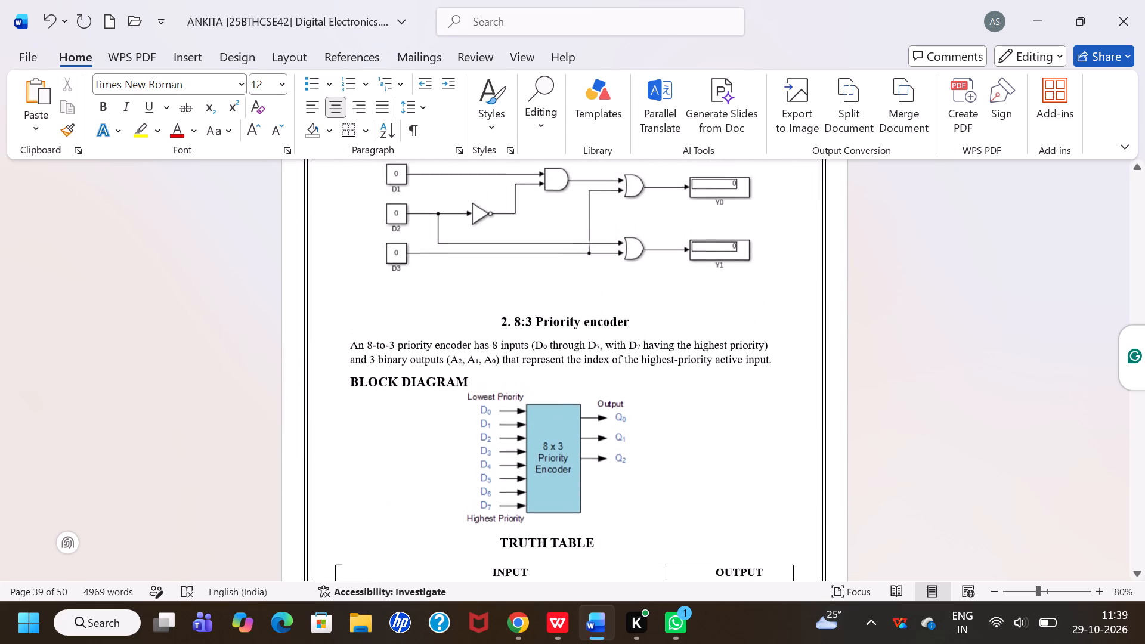
pyautogui.scroll(3, 376, 312)
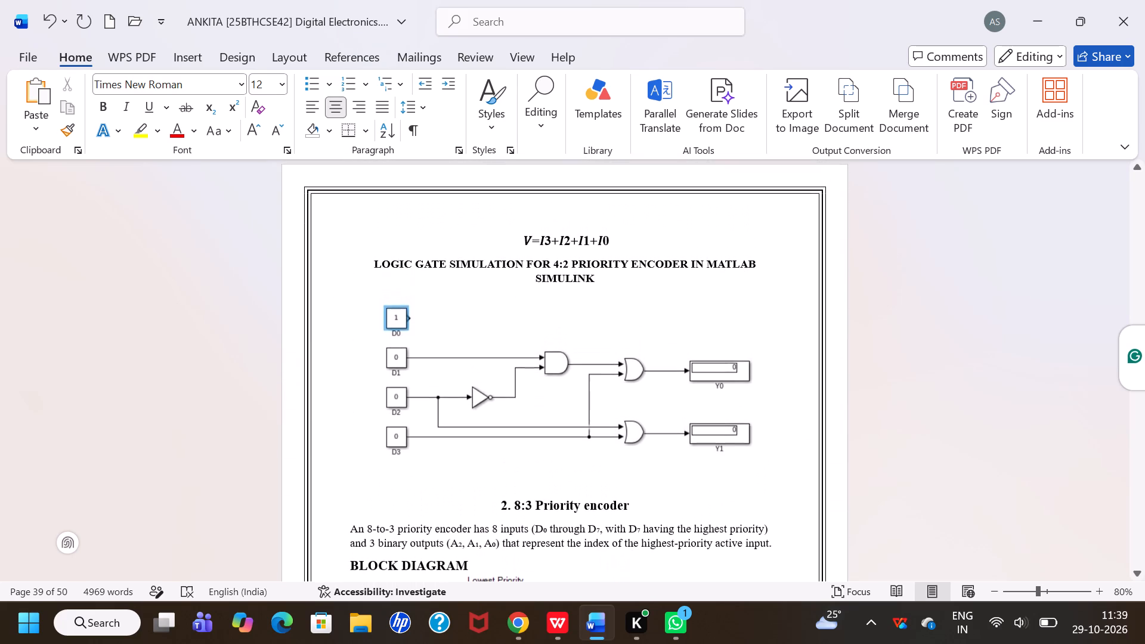
pyautogui.scroll(-2, 376, 312)
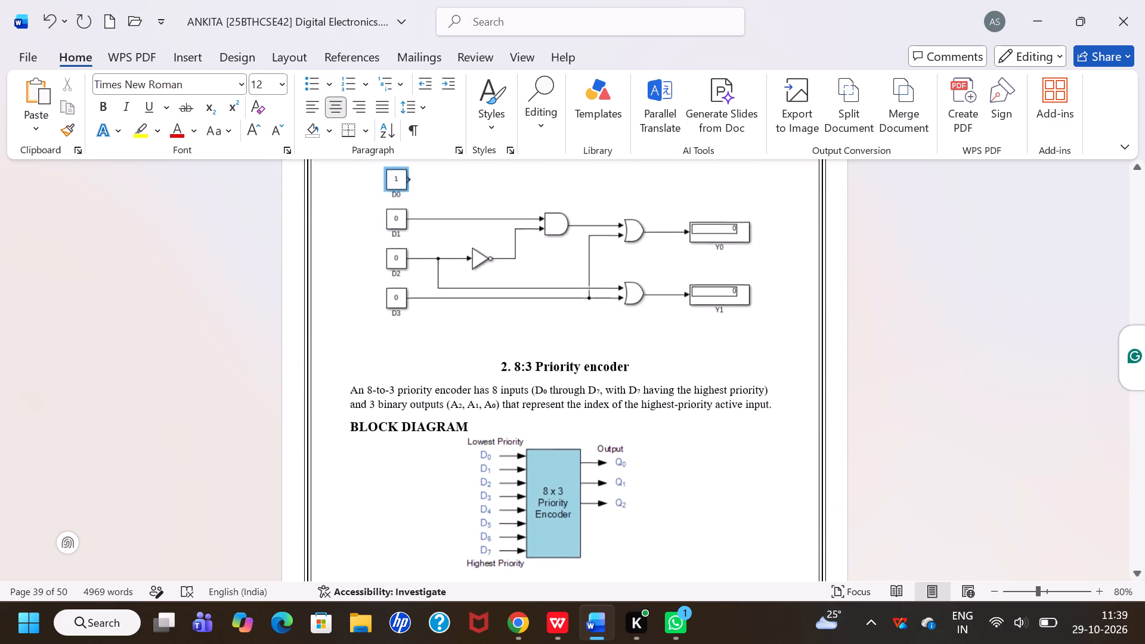
pyautogui.scroll(-4, 376, 312)
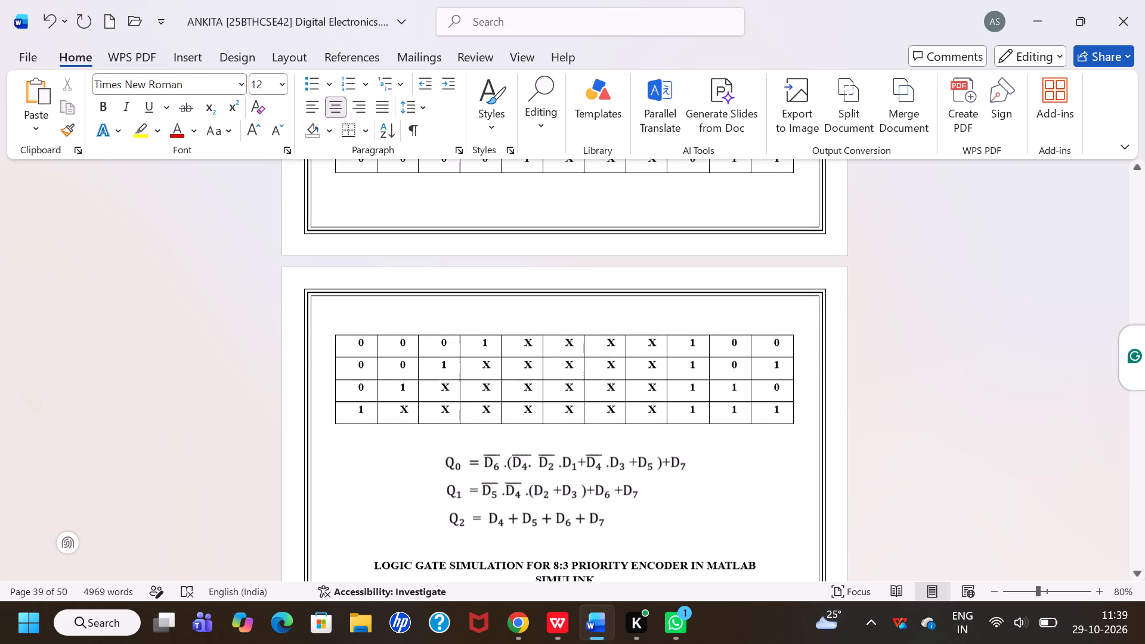
pyautogui.scroll(-2, 376, 312)
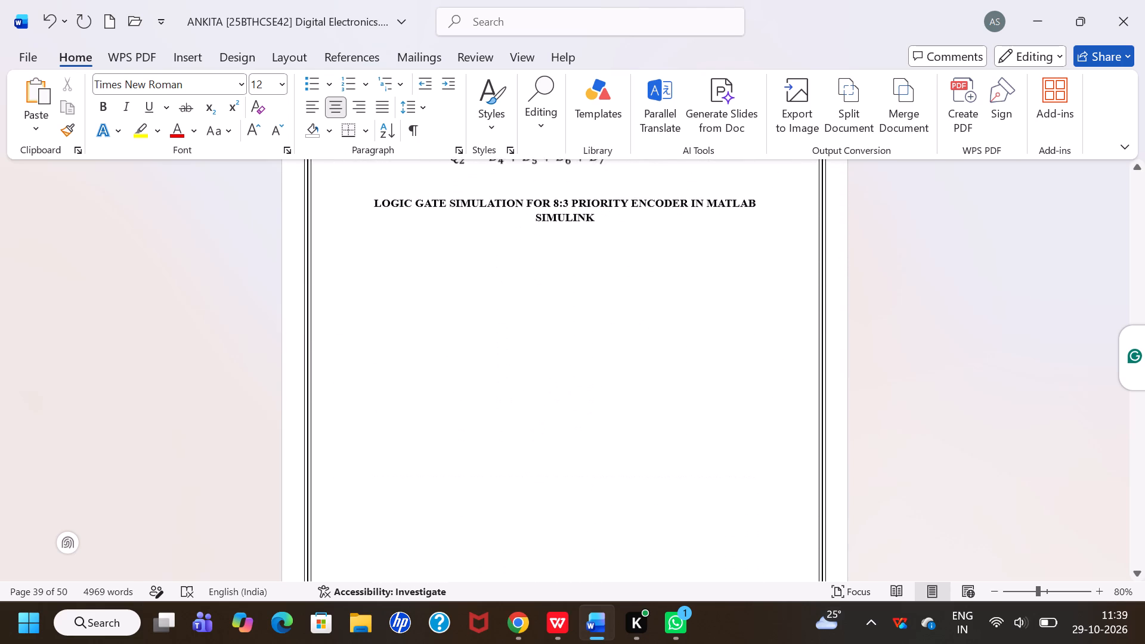
pyautogui.scroll(-3, 376, 312)
pyautogui.scroll(1, 376, 312)
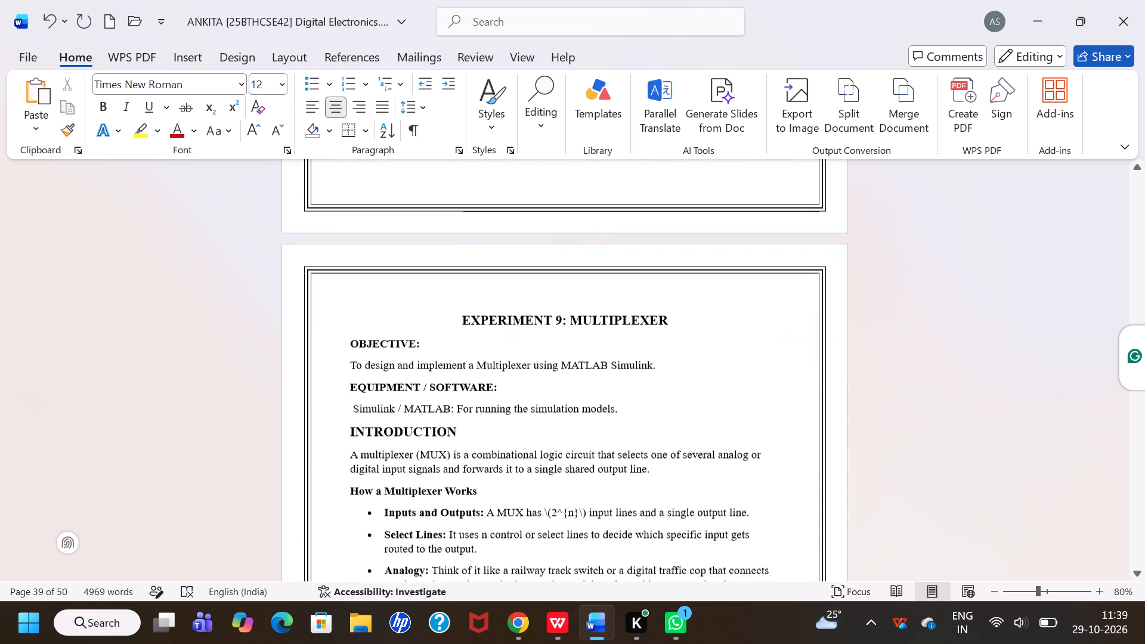
pyautogui.scroll(1, 376, 312)
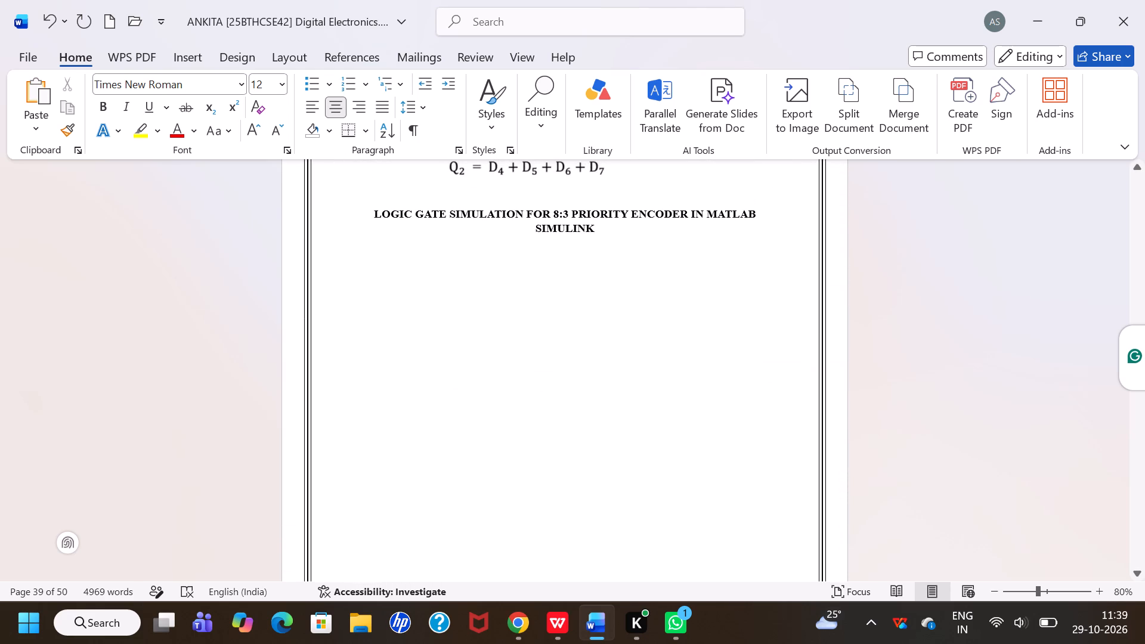
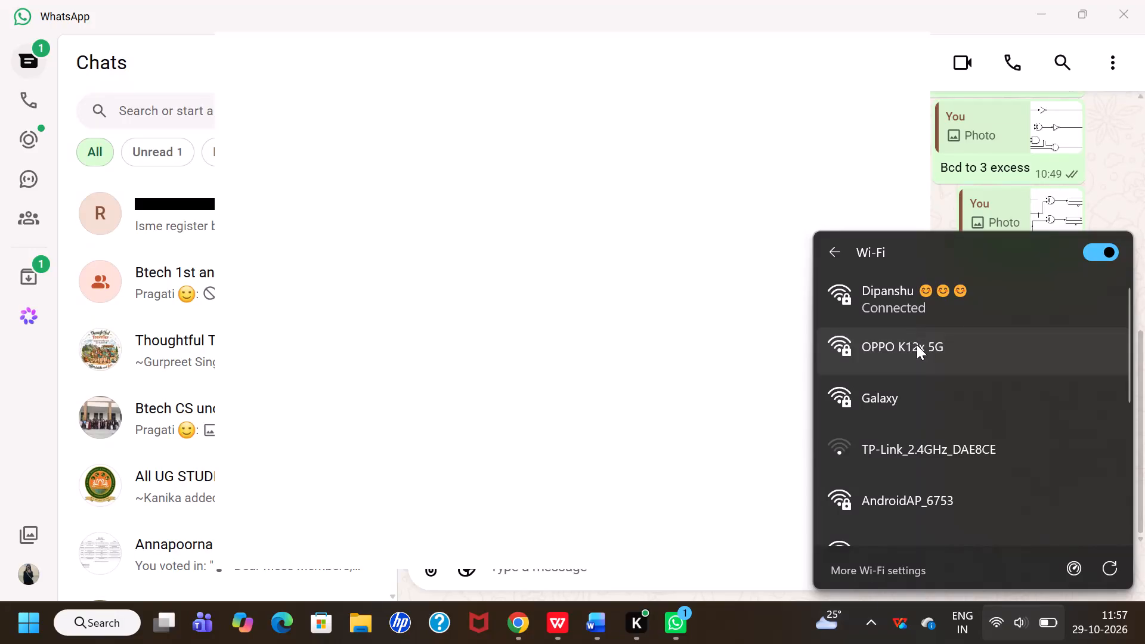
# Switch the computer's Wi-Fi connection to the OPPO K12x 5G network.
pyautogui.click(917, 345)
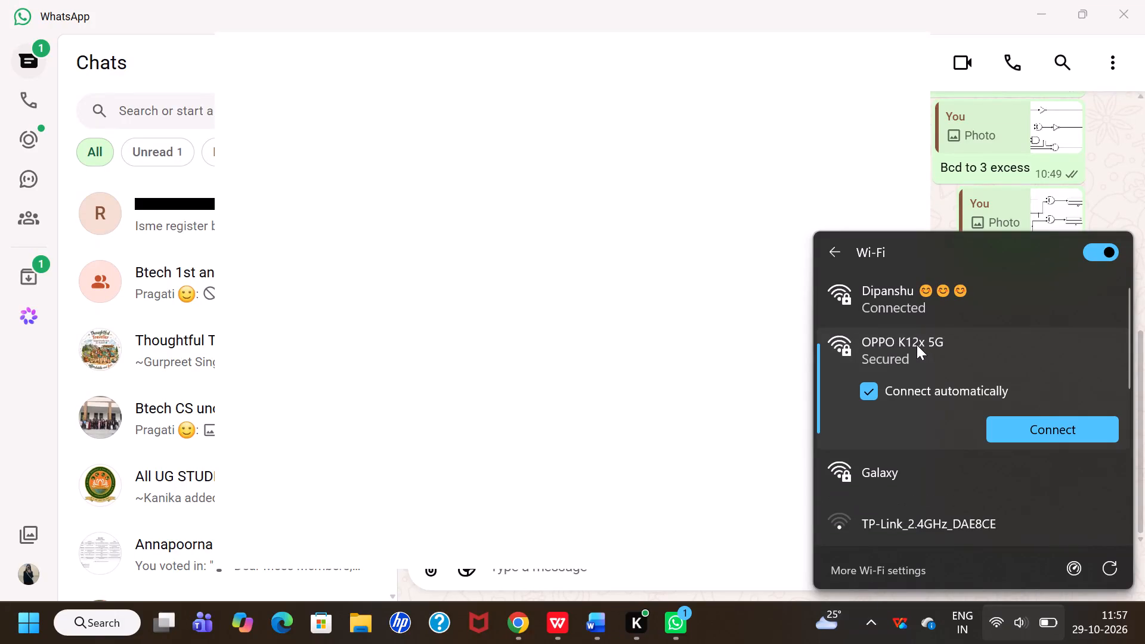
pyautogui.click(1051, 427)
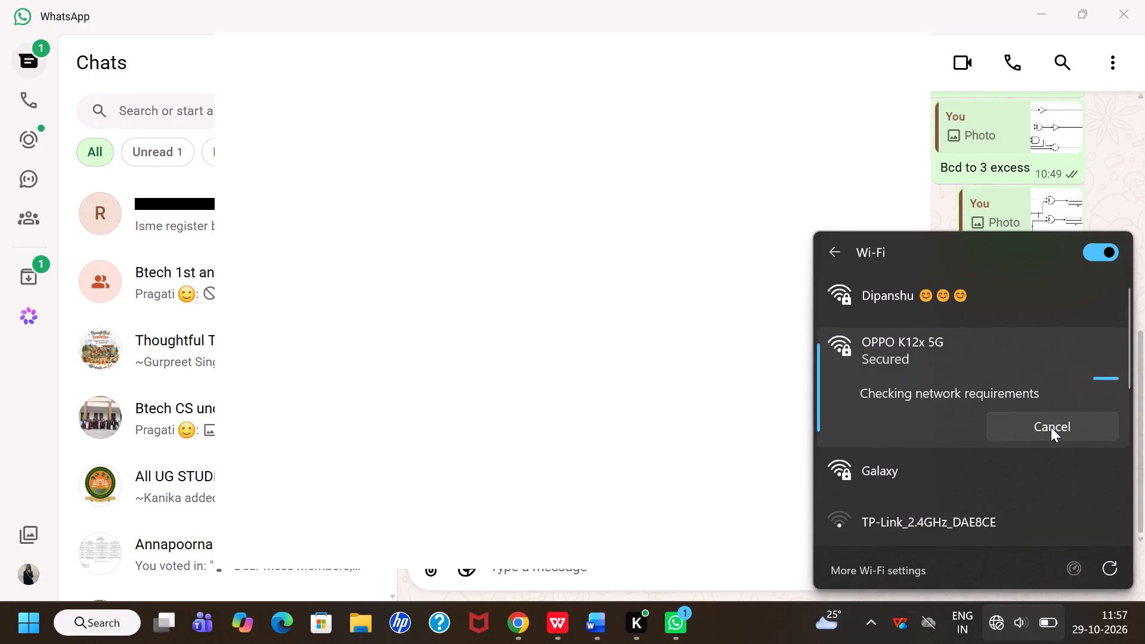
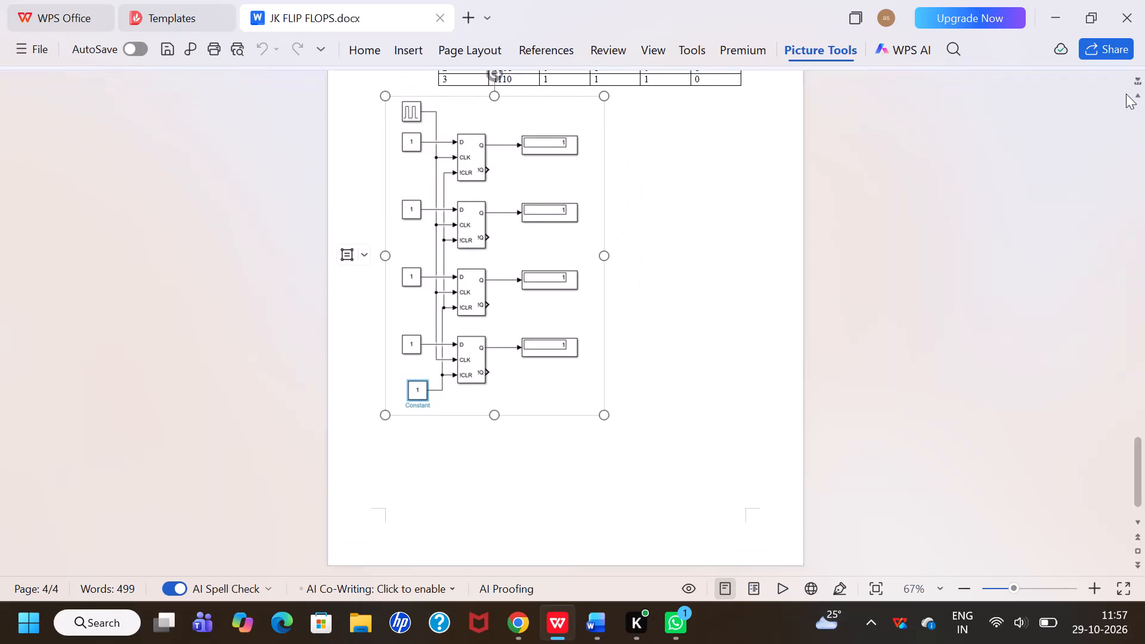
# Close the WPS Office window containing JK FLIP FLOPS.docx.
pyautogui.click(1144, 0)
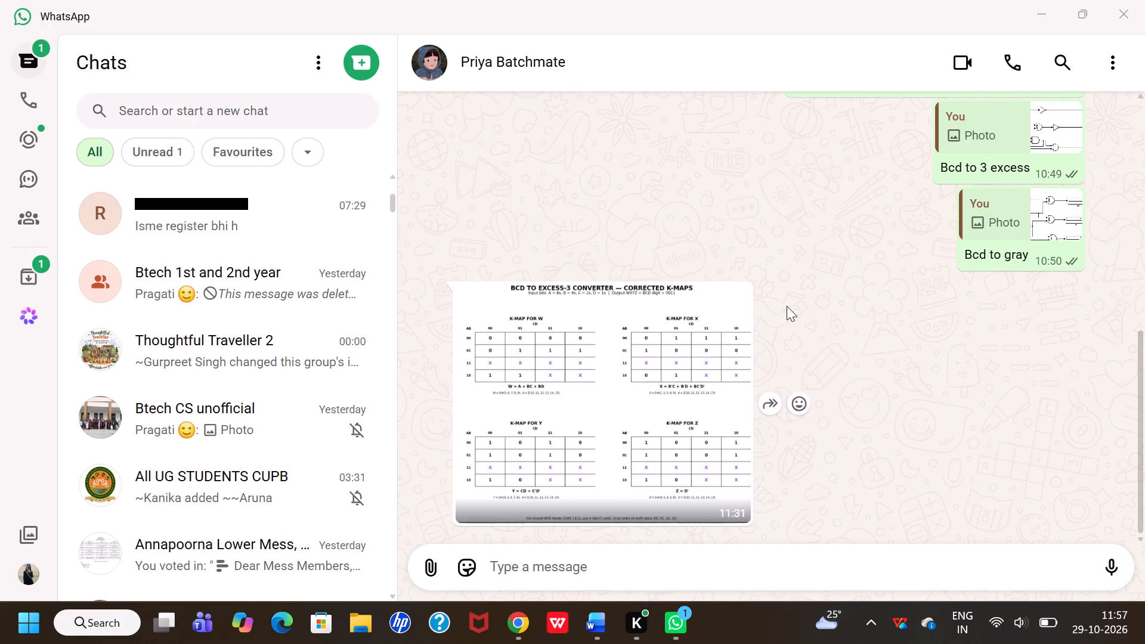
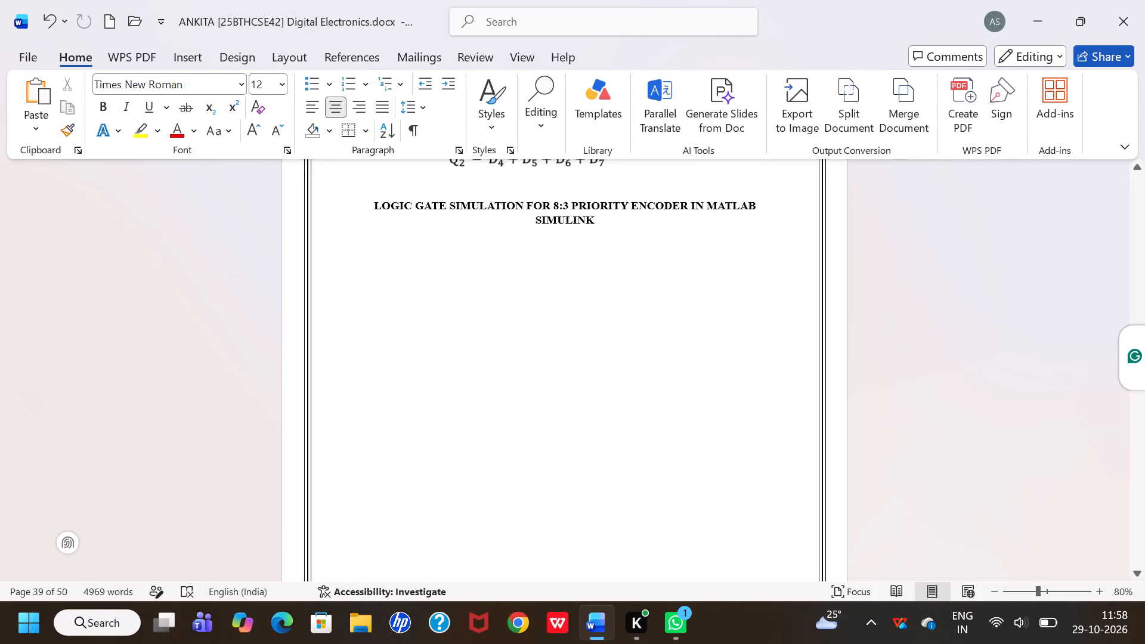
# Paste the copied circuit diagram beneath the 8:3 priority encoder logic gate simulation heading.
pyautogui.click(422, 274)
pyautogui.hotkey('ctrl', 'v')
pyautogui.scroll(1, 494, 314)
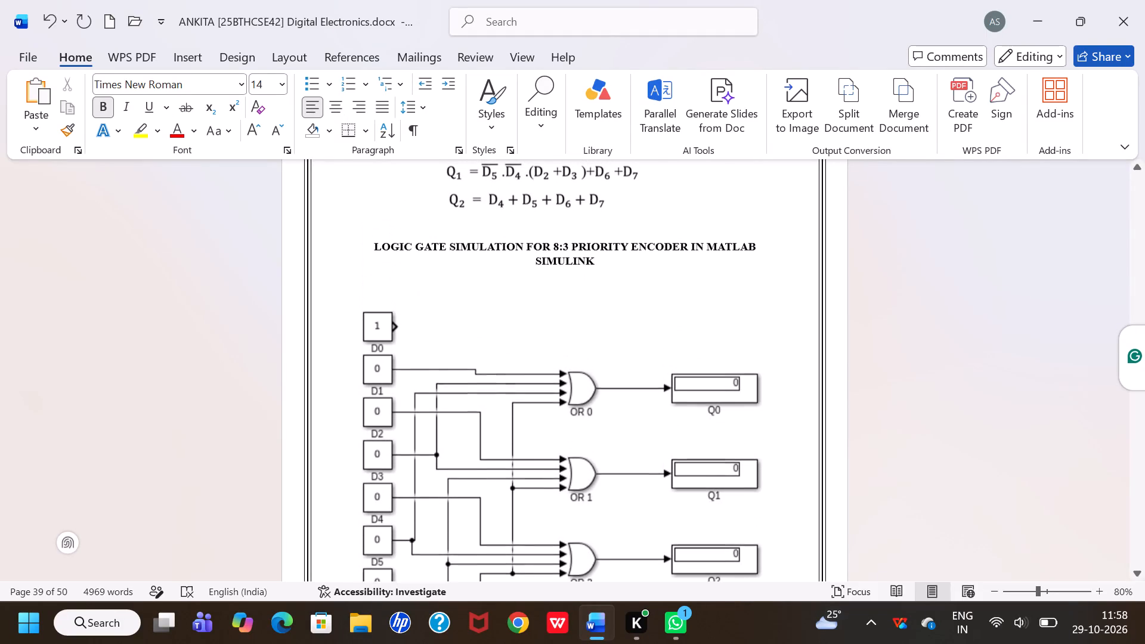
pyautogui.click(386, 299)
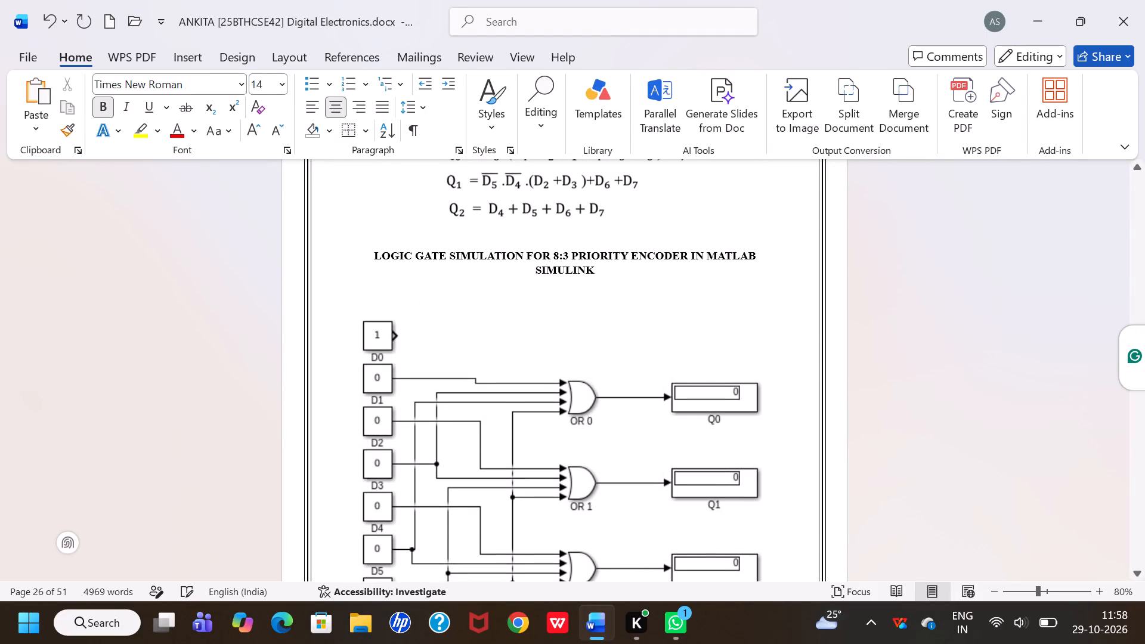
# Delete the surplus blank lines above the Experiment 9: Multiplexer heading so it starts at the top of its page.
pyautogui.scroll(-5, 386, 299)
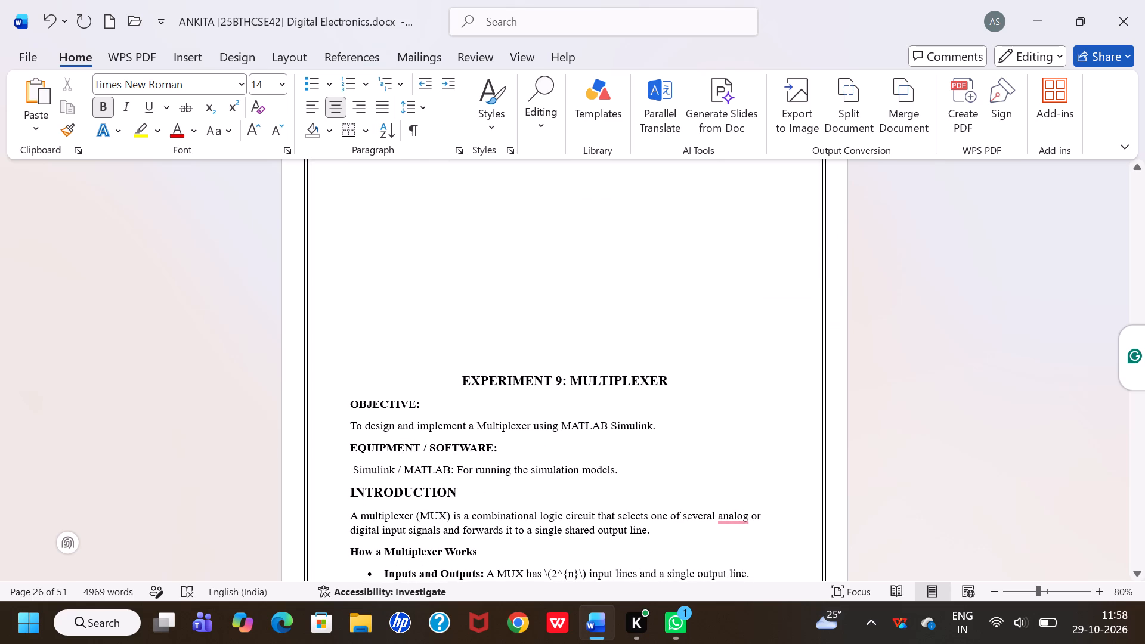
pyautogui.click(437, 346)
pyautogui.press('BackSpace')
pyautogui.press('BackSpace')
pyautogui.press('BackSpace')
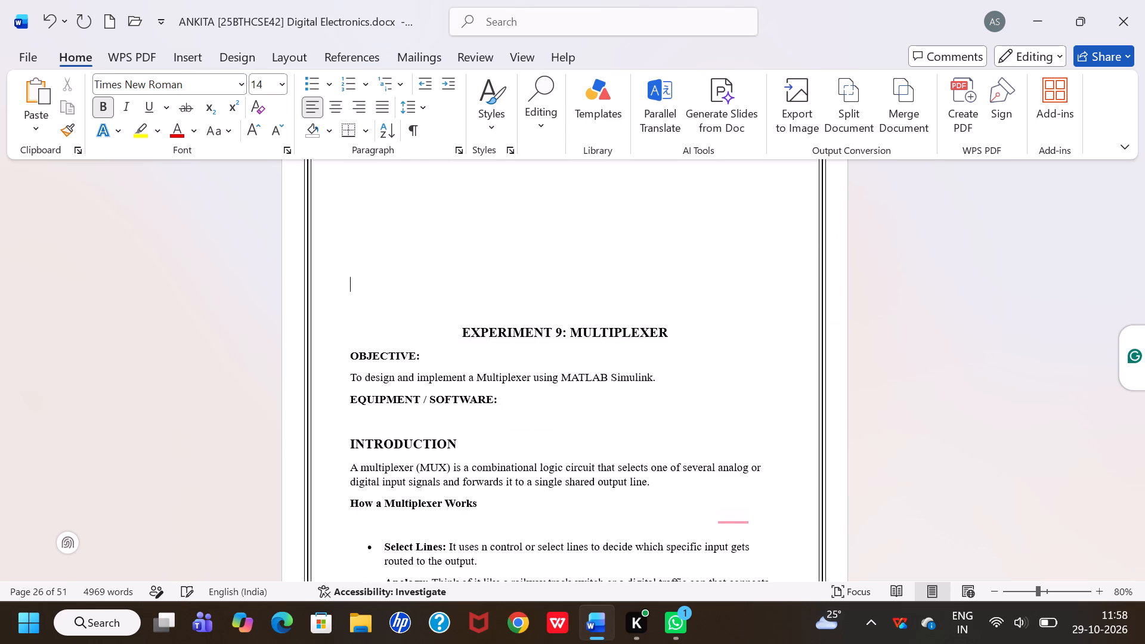
pyautogui.press('BackSpace')
pyautogui.press('BackSpace')
pyautogui.press('BackSpace')
pyautogui.press('BackSpace')
pyautogui.scroll(2, 437, 346)
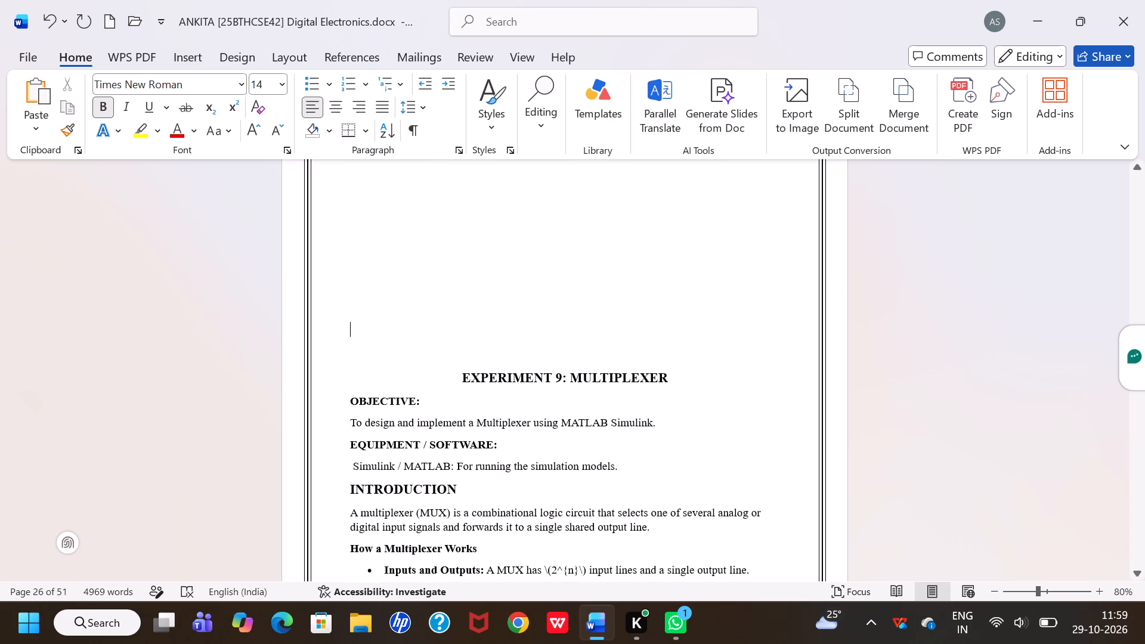
pyautogui.press('BackSpace')
pyautogui.press('BackSpace')
pyautogui.press('BackSpace')
pyautogui.press('BackSpace')
pyautogui.press('BackSpace')
pyautogui.scroll(2, 437, 346)
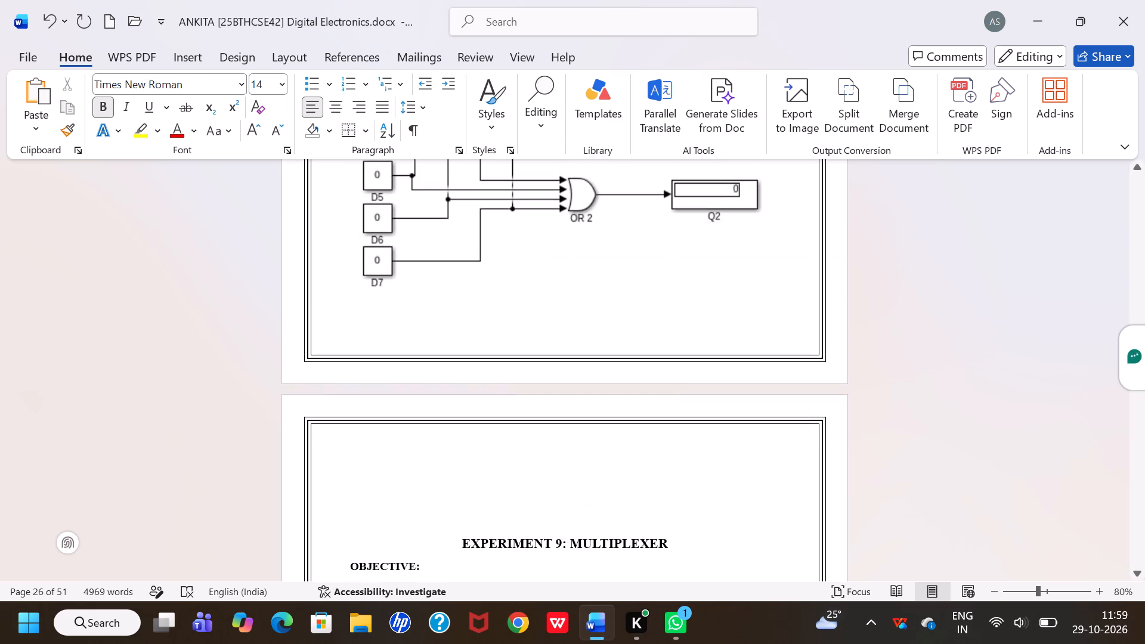
pyautogui.press('BackSpace')
pyautogui.press('BackSpace')
pyautogui.press('BackSpace')
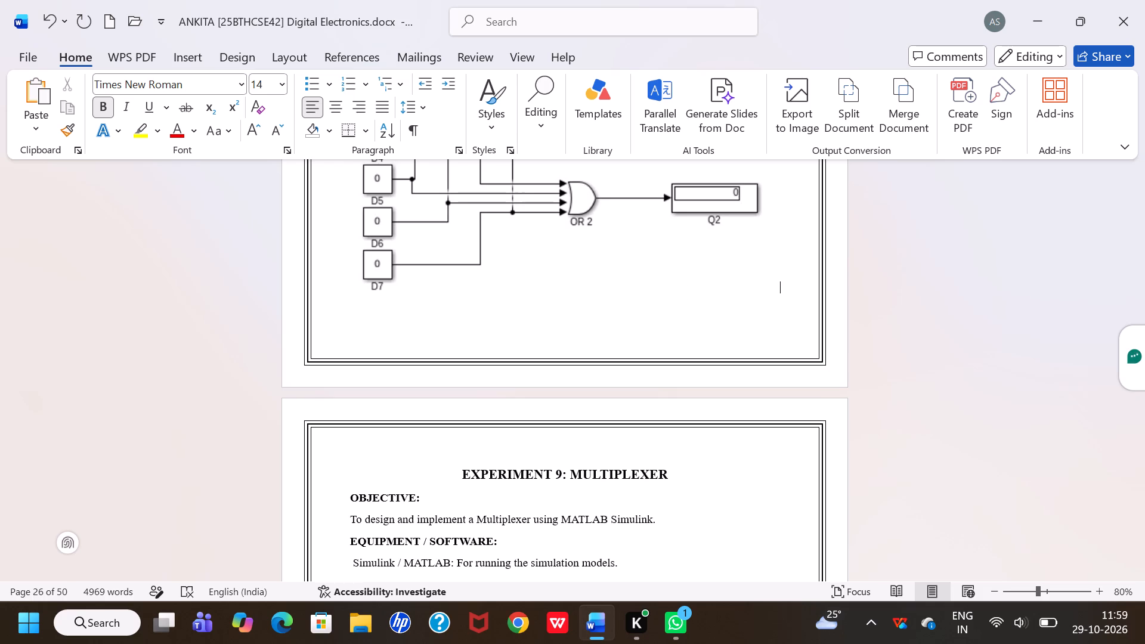
# Review the priority encoder and decoder pages backwards from Experiment 9 to the 8:3 encoder simulation, checking diagrams and spacing.
pyautogui.scroll(-3, 437, 346)
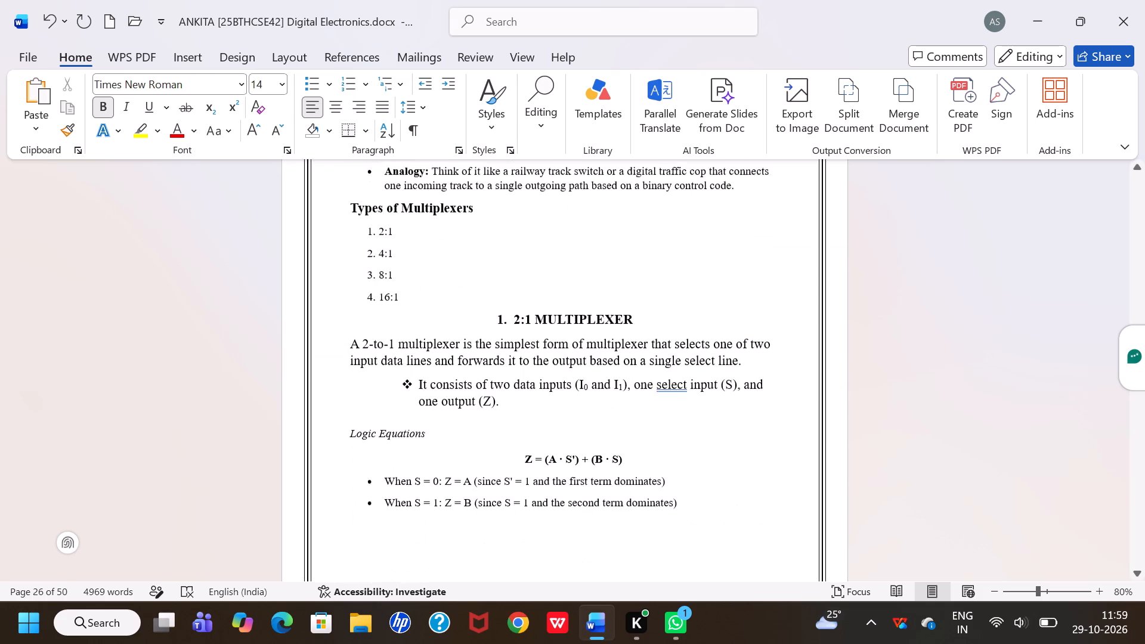
pyautogui.scroll(7, 405, 469)
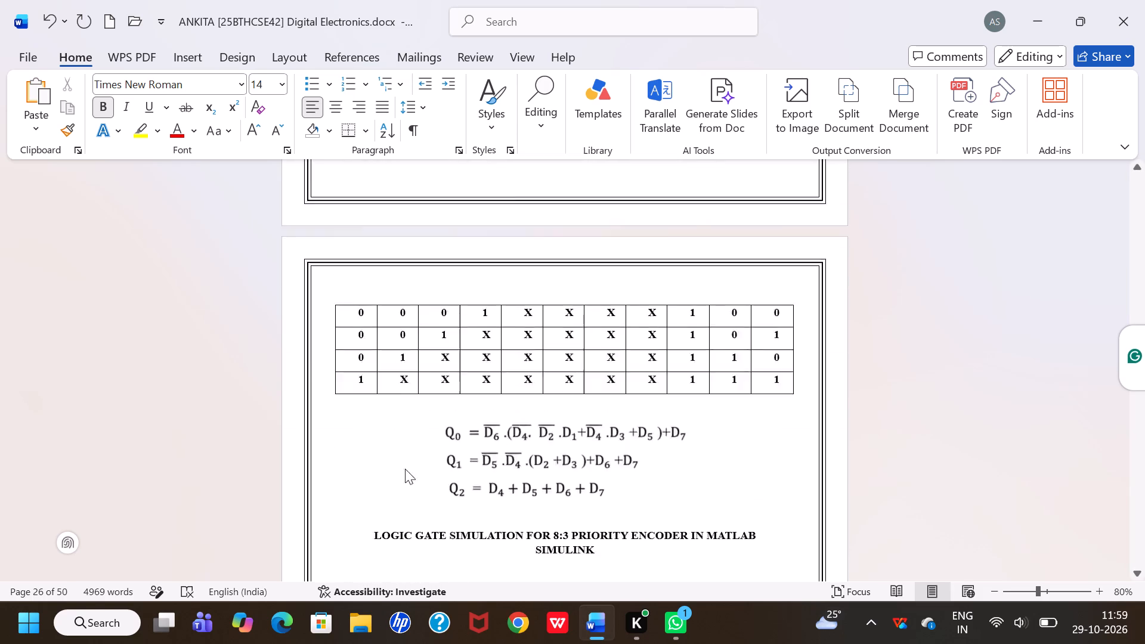
pyautogui.scroll(1, 405, 469)
pyautogui.scroll(-6, 405, 469)
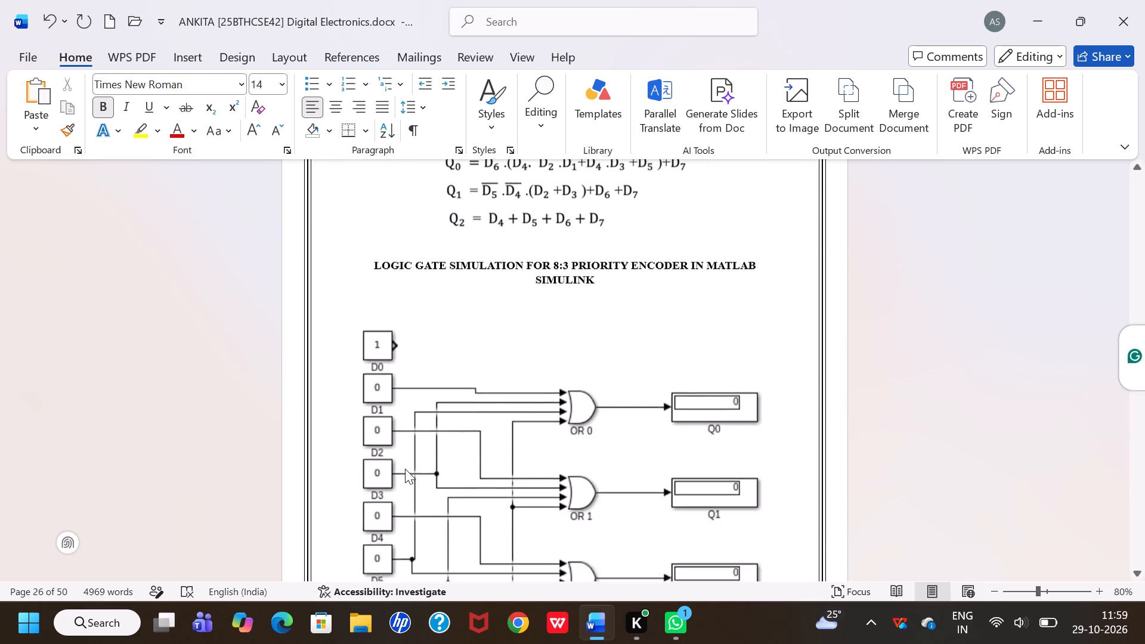
pyautogui.scroll(-1, 405, 469)
pyautogui.scroll(6, 405, 469)
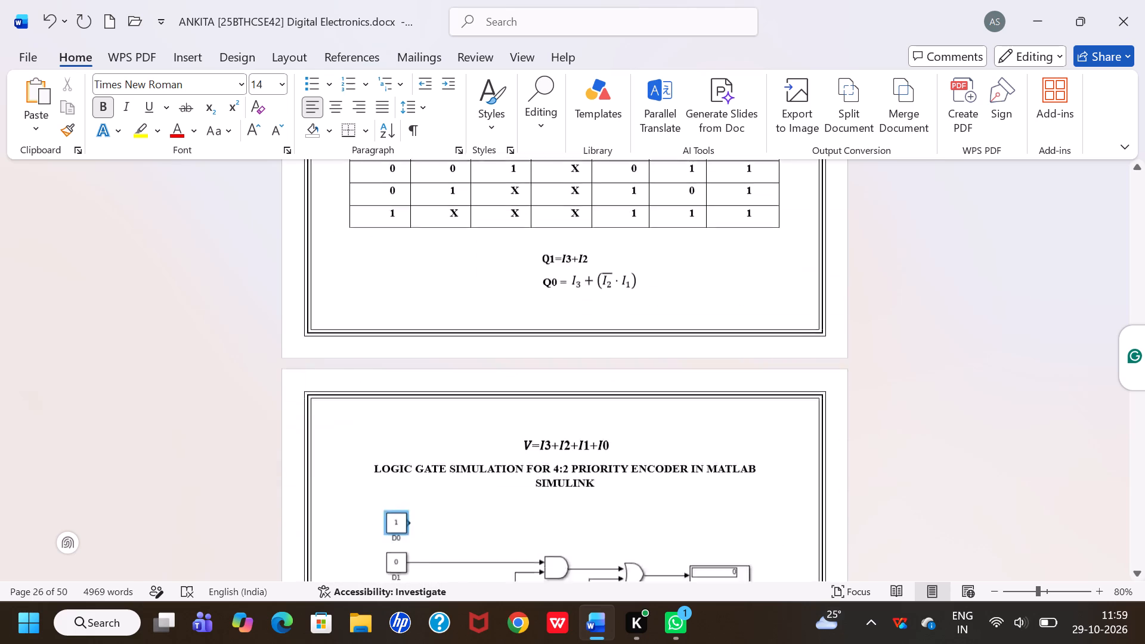
pyautogui.scroll(4, 405, 469)
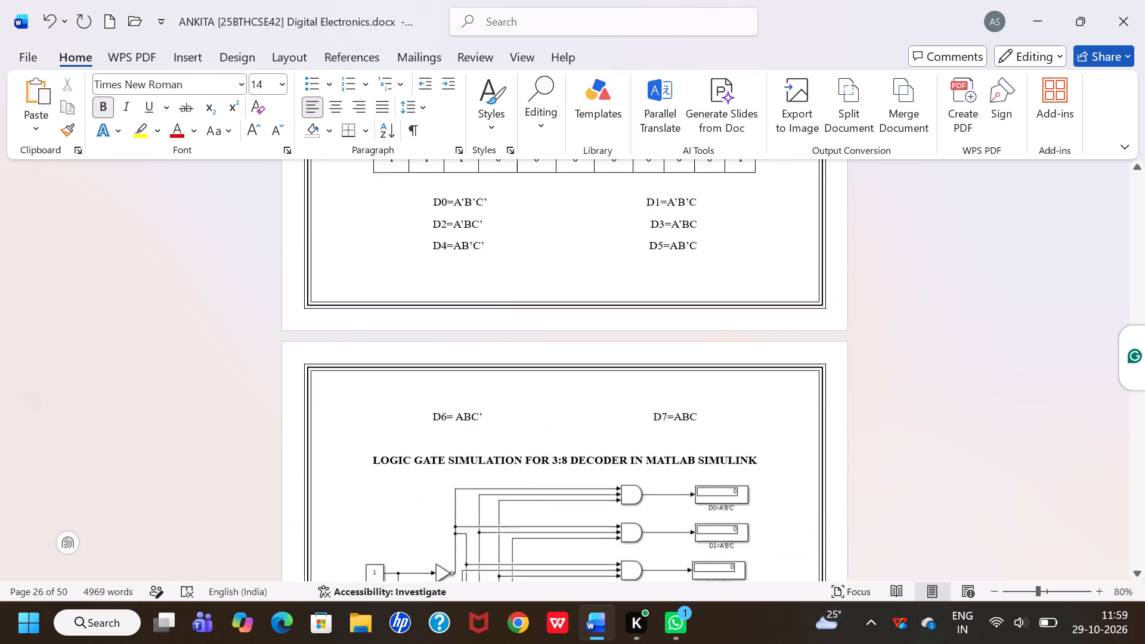
pyautogui.scroll(4, 405, 469)
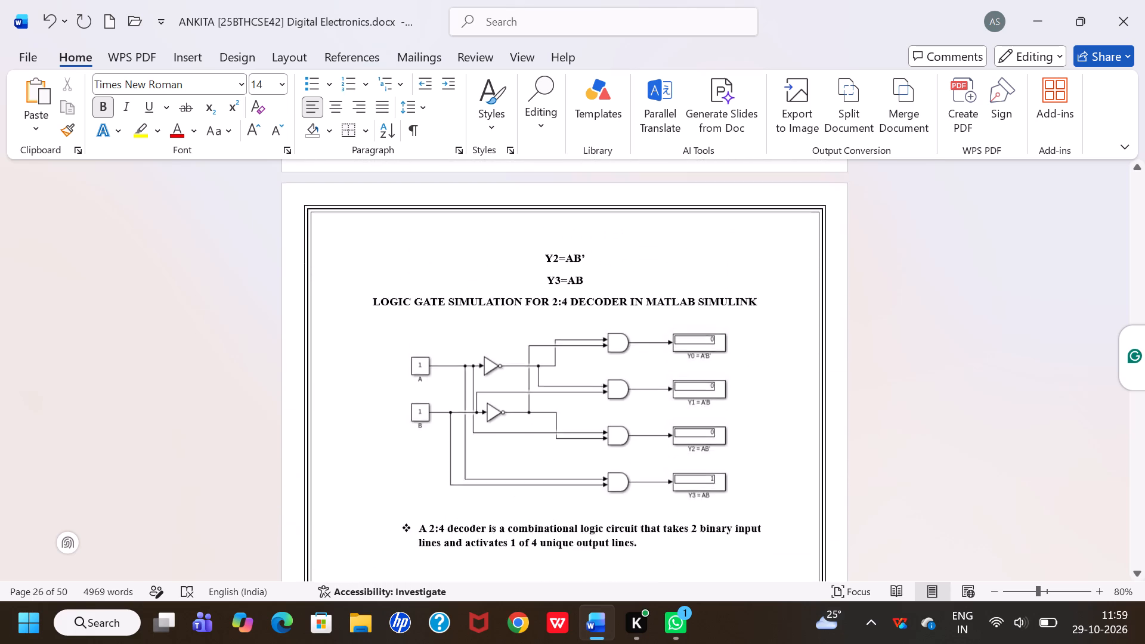
pyautogui.scroll(5, 405, 469)
pyautogui.scroll(-3, 405, 469)
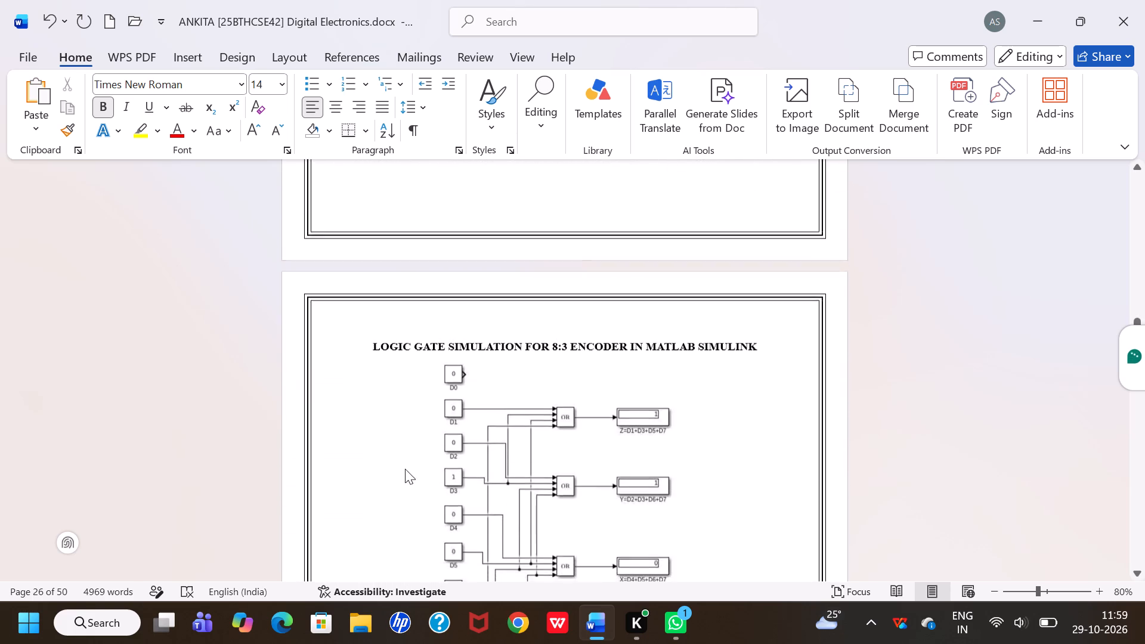
# Examine the pages from the 8:3 encoder simulation and Experiment 7 forward to the 8:3 priority encoder truth table.
pyautogui.scroll(-2, 405, 469)
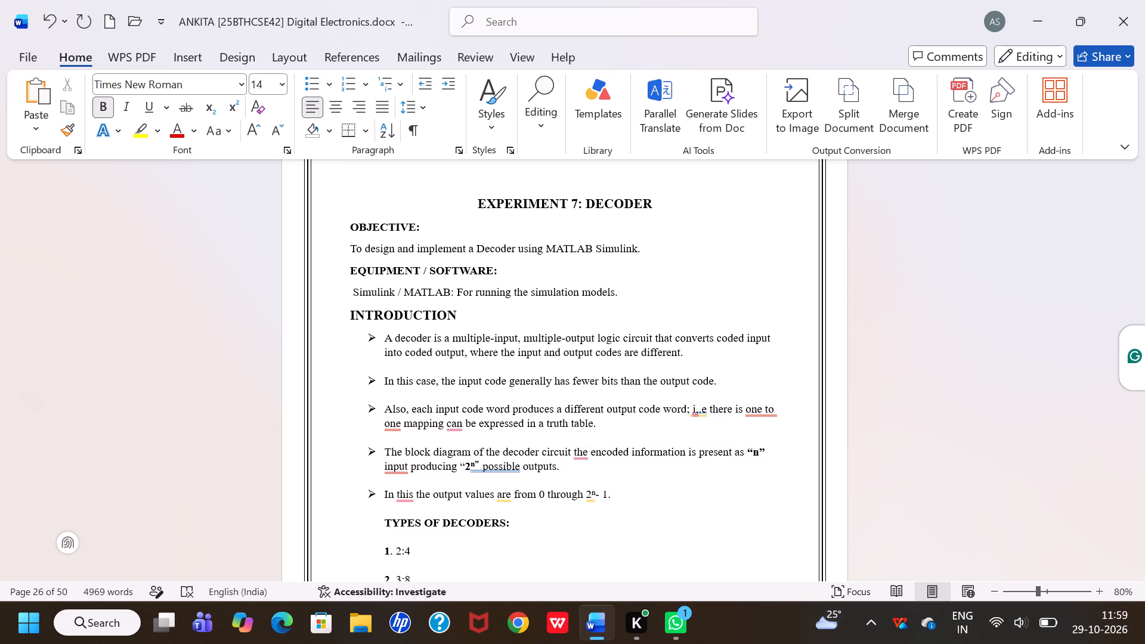
pyautogui.scroll(1, 418, 367)
pyautogui.scroll(-1, 418, 367)
pyautogui.scroll(4, 418, 367)
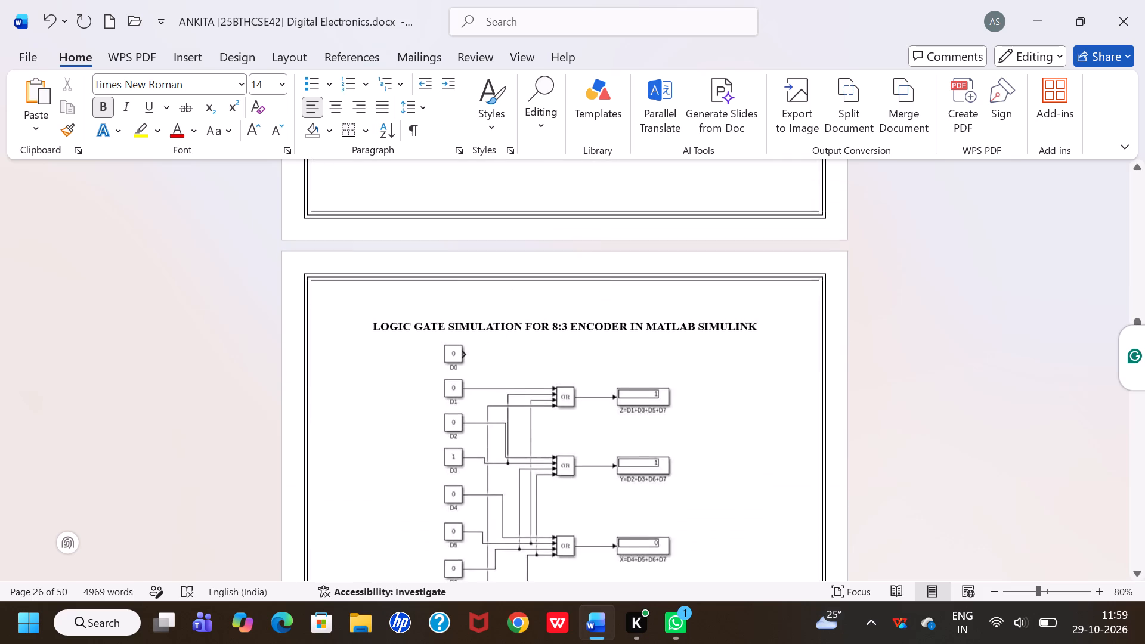
pyautogui.scroll(3, 418, 367)
pyautogui.scroll(-6, 418, 367)
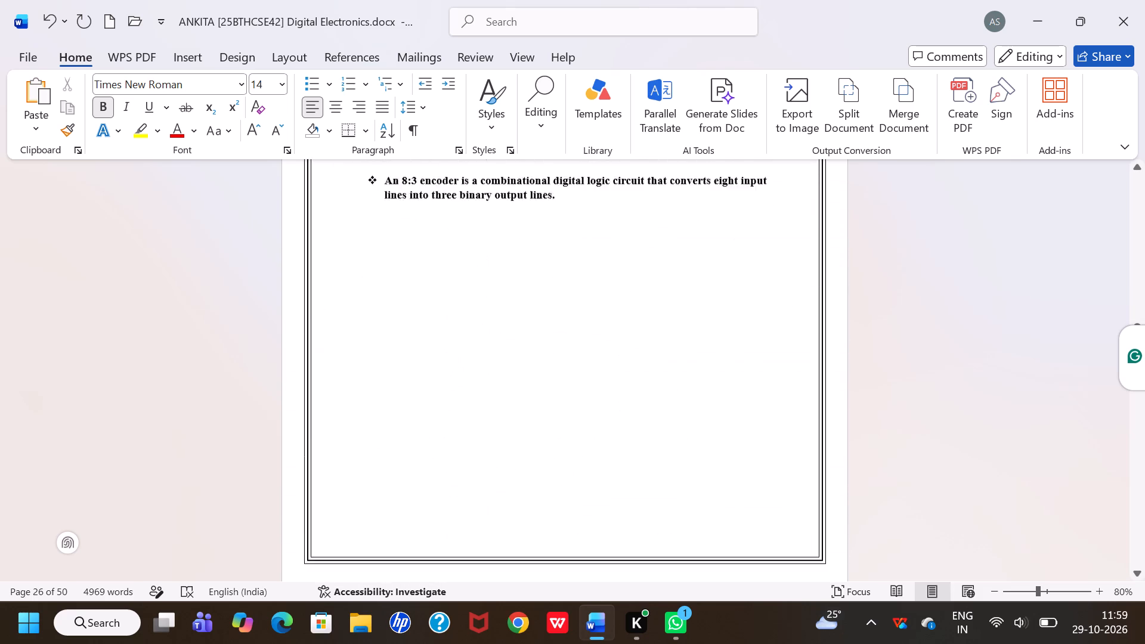
pyautogui.scroll(-8, 418, 367)
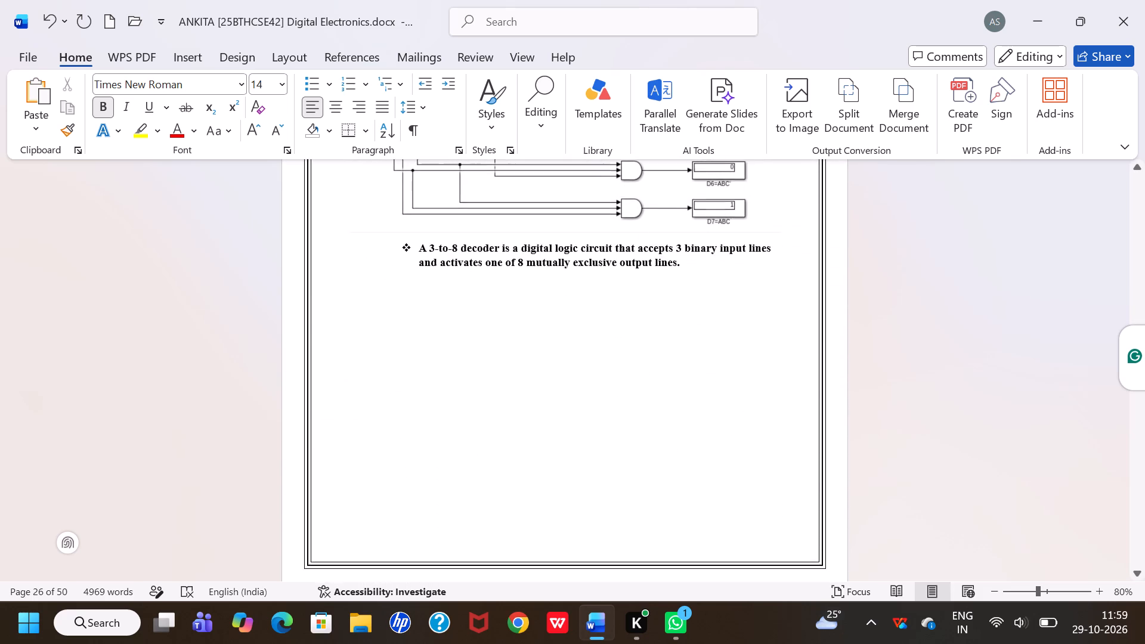
pyautogui.scroll(-6, 418, 367)
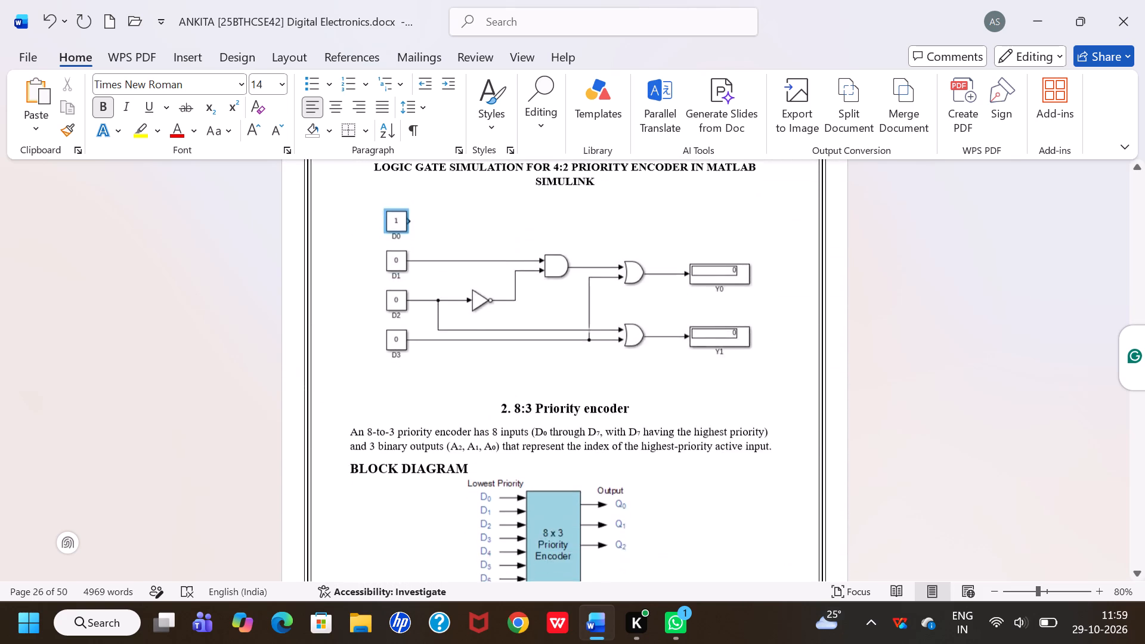
pyautogui.scroll(-3, 418, 367)
# Save the document.
pyautogui.hotkey('ctrl', 's')
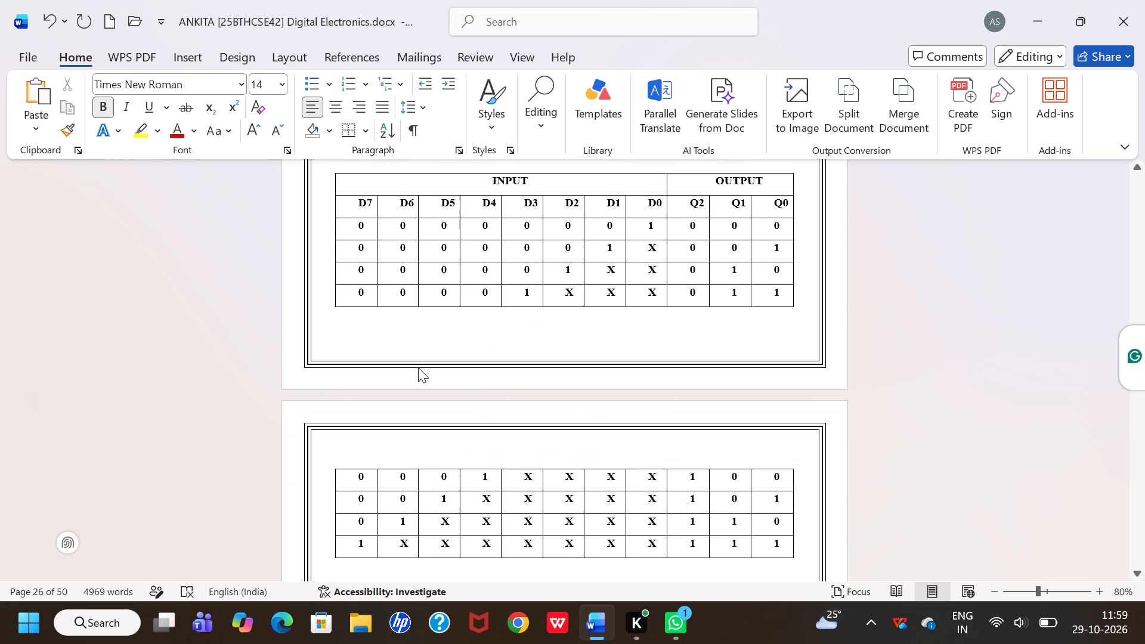
# Insert two blank lines before the Experiment 10: Demultiplexer heading so the experiment starts on a new page.
pyautogui.scroll(-6, 418, 367)
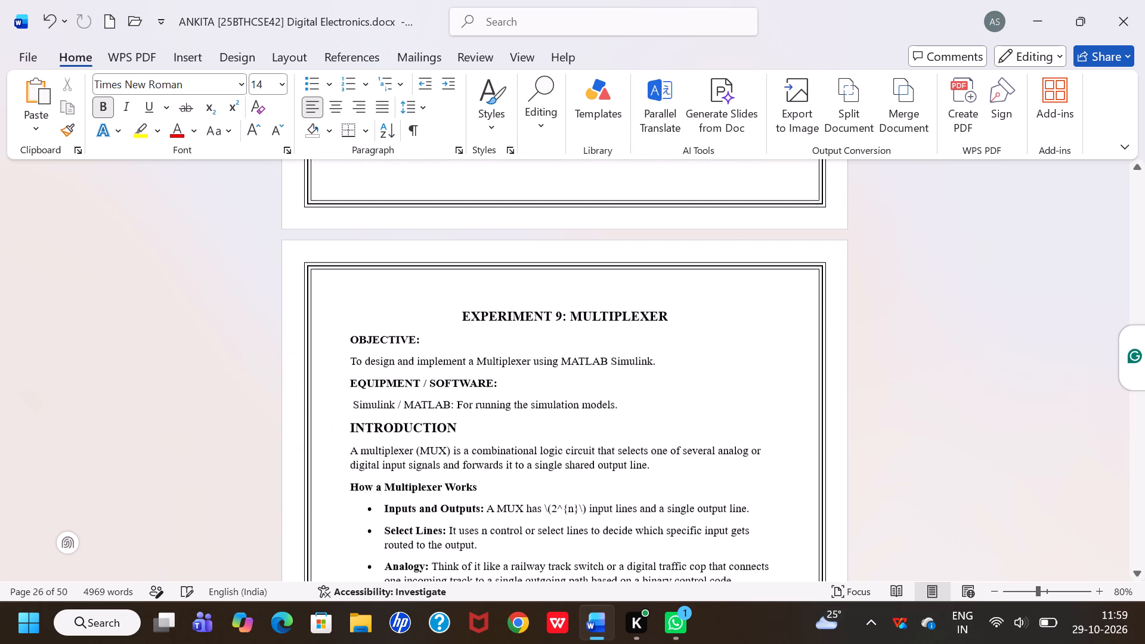
pyautogui.scroll(-6, 418, 367)
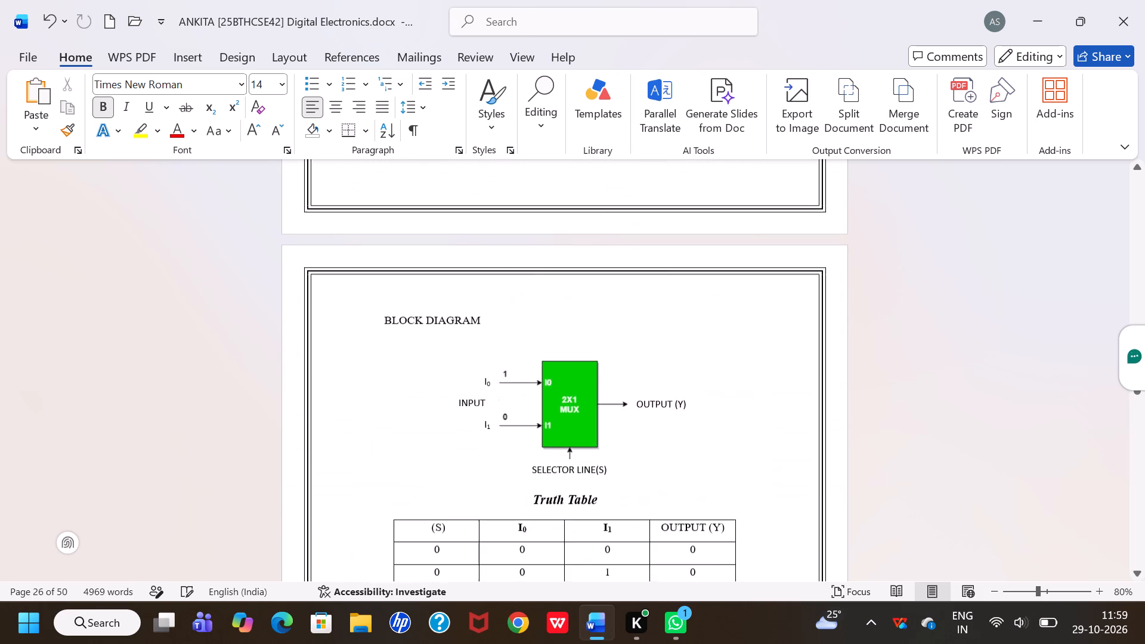
pyautogui.scroll(-7, 418, 367)
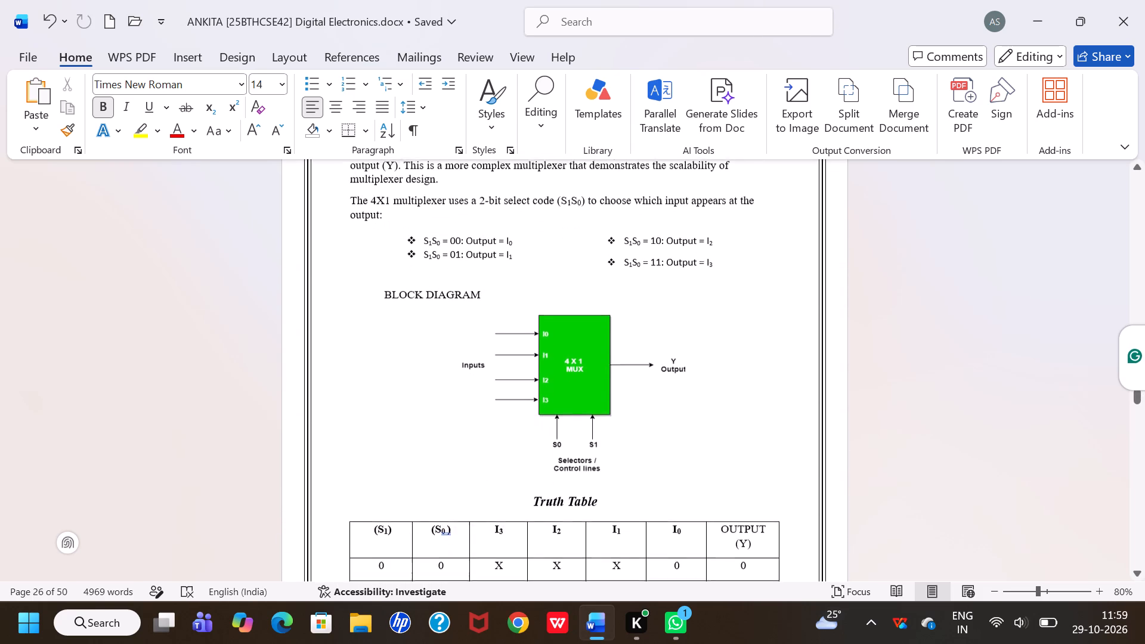
pyautogui.scroll(1, 418, 367)
pyautogui.scroll(-4, 418, 367)
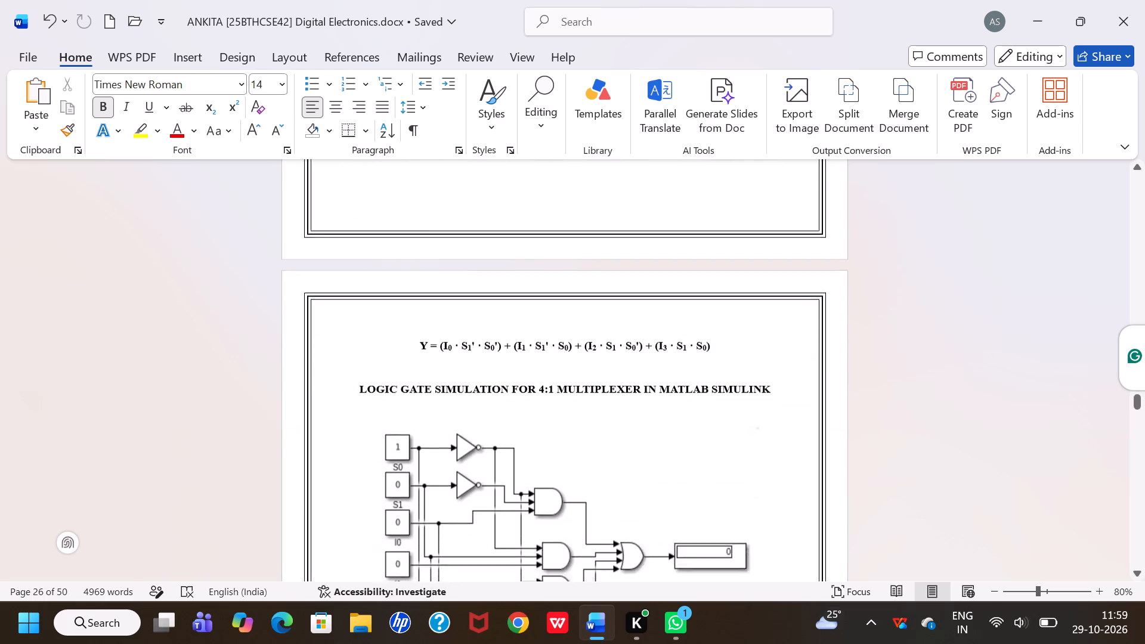
pyautogui.scroll(-6, 418, 367)
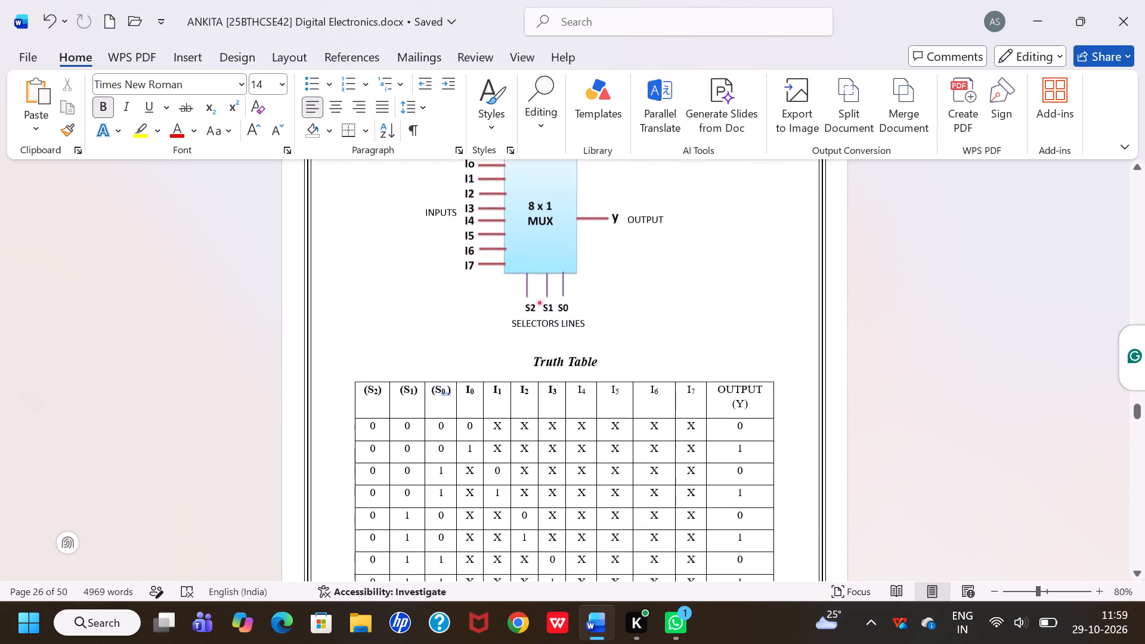
pyautogui.scroll(-5, 418, 367)
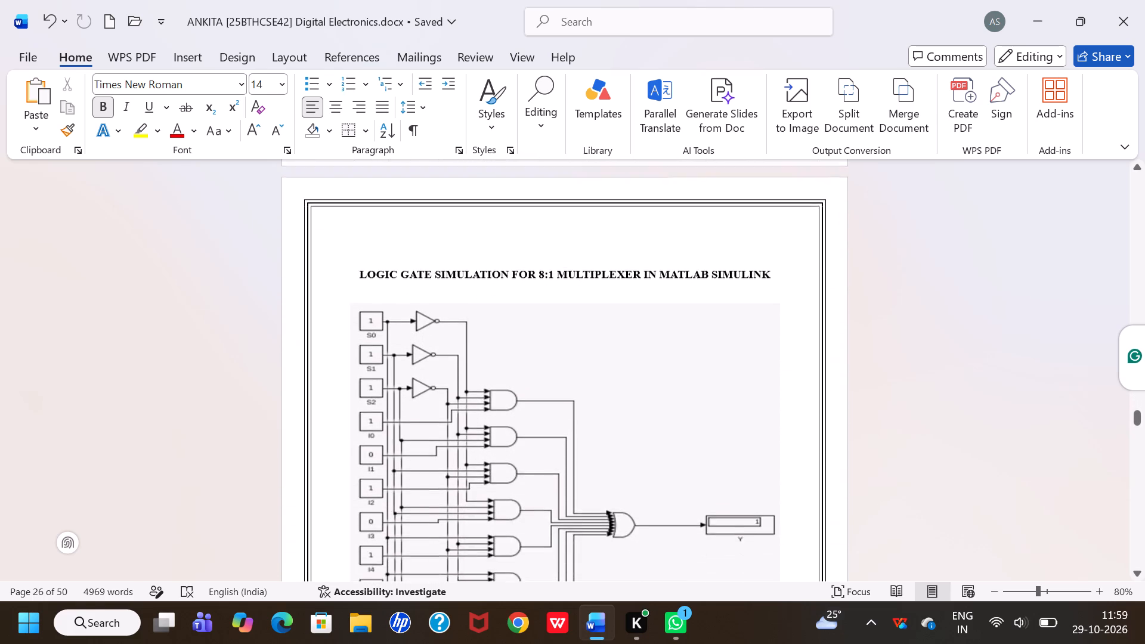
pyautogui.scroll(-4, 418, 367)
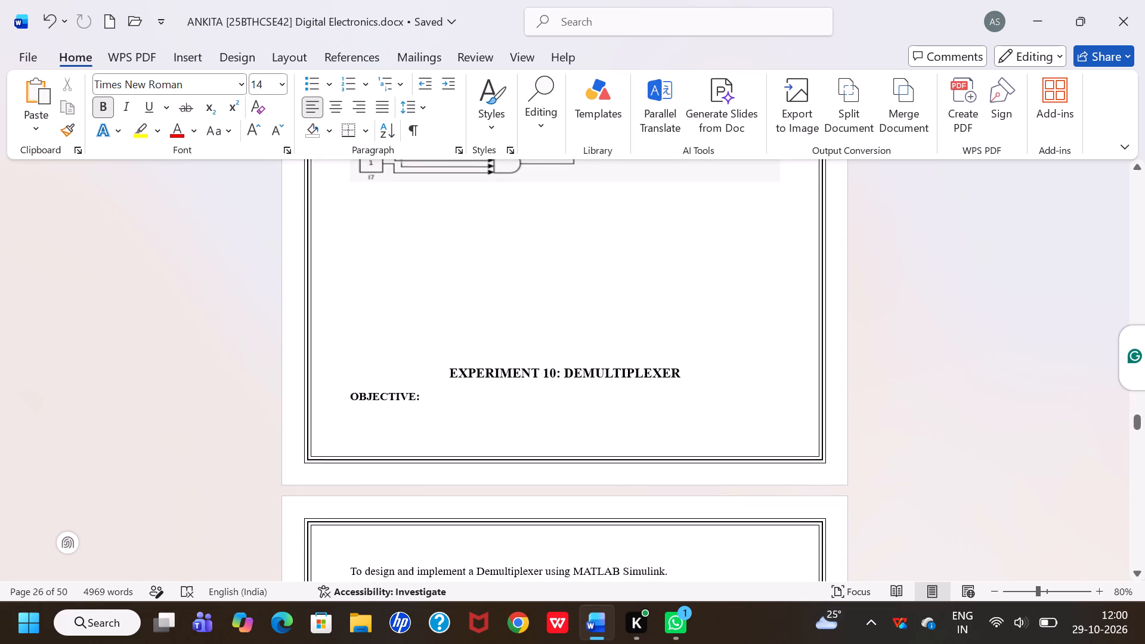
pyautogui.click(428, 367)
pyautogui.press('Return')
pyautogui.press('Return')
# Review the demultiplexer experiment pages, from the Experiment 10 heading to the start of Experiment 11.
pyautogui.scroll(-1, 428, 367)
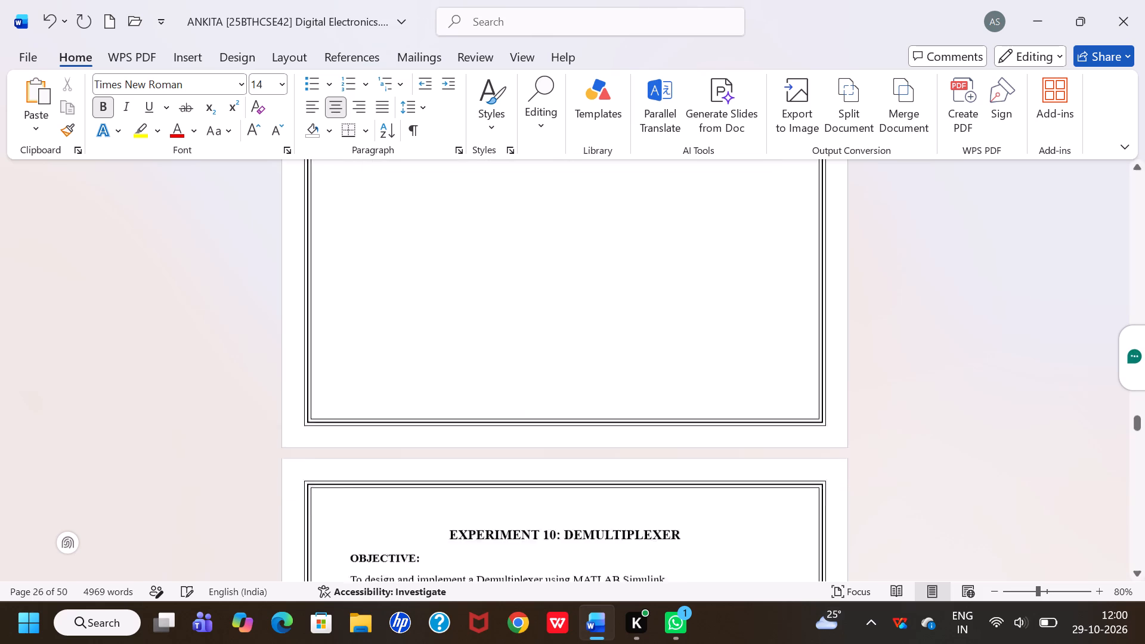
pyautogui.scroll(-6, 428, 367)
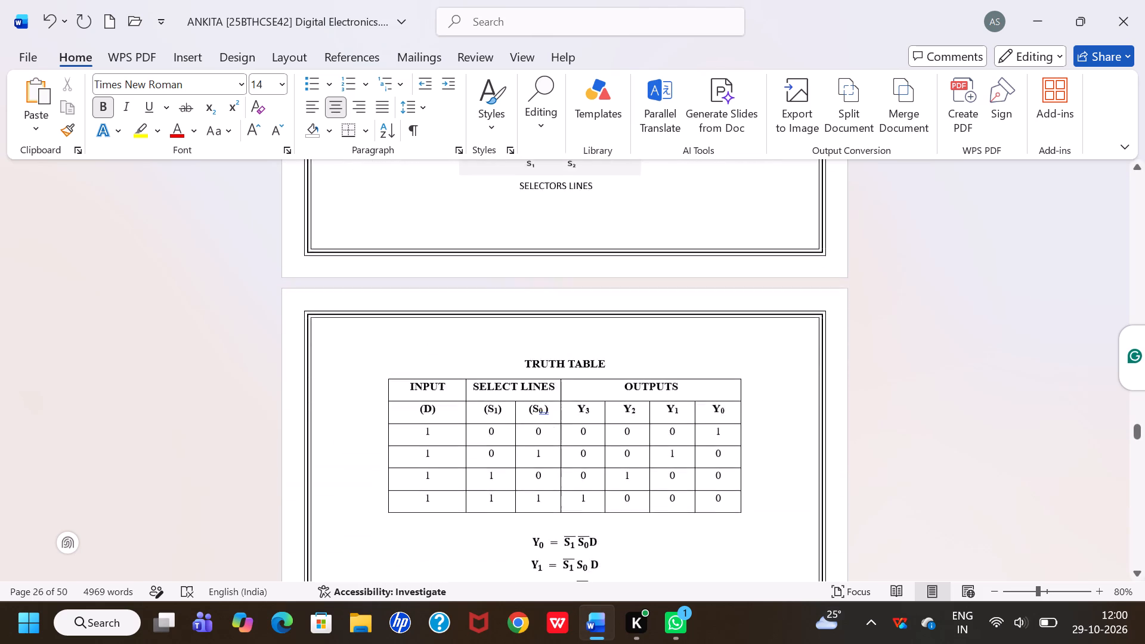
pyautogui.scroll(-6, 428, 367)
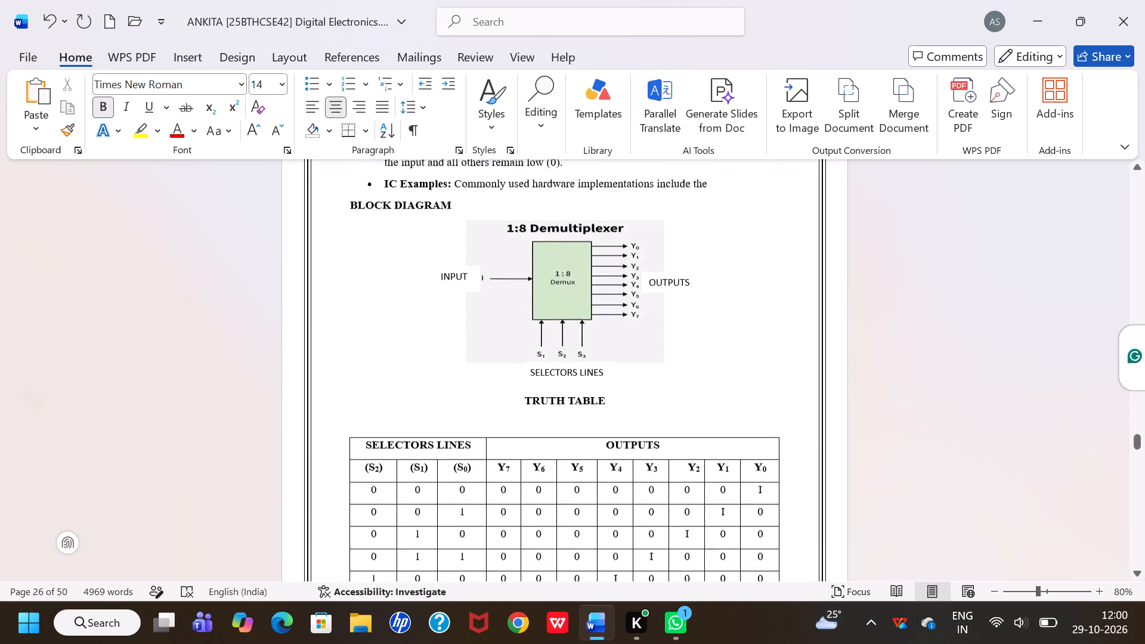
pyautogui.scroll(-6, 428, 367)
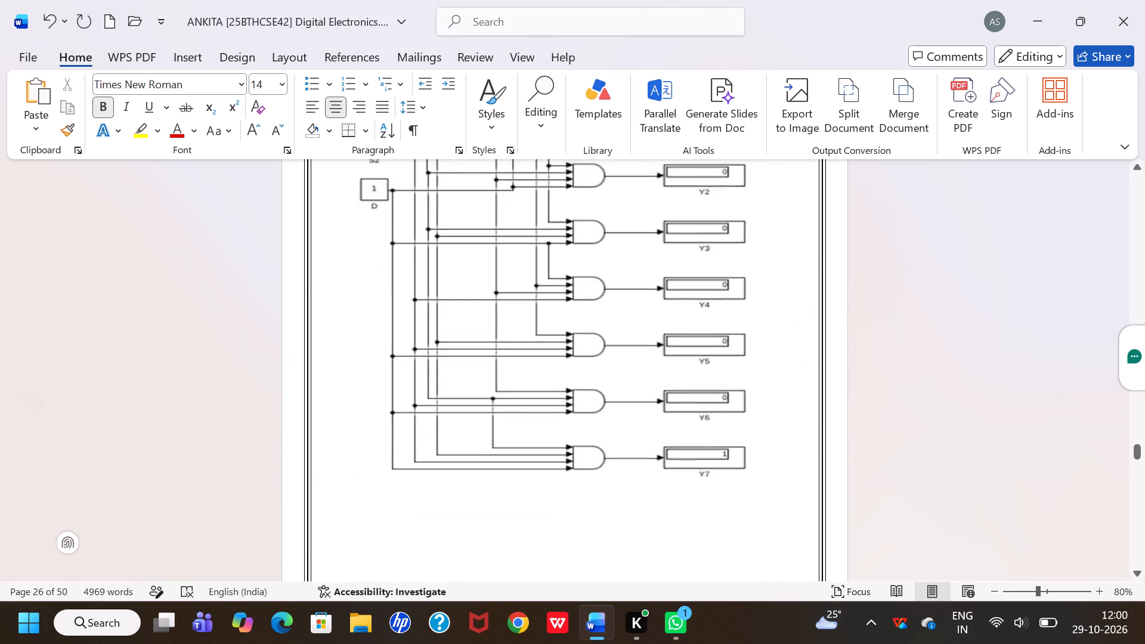
pyautogui.scroll(-2, 428, 367)
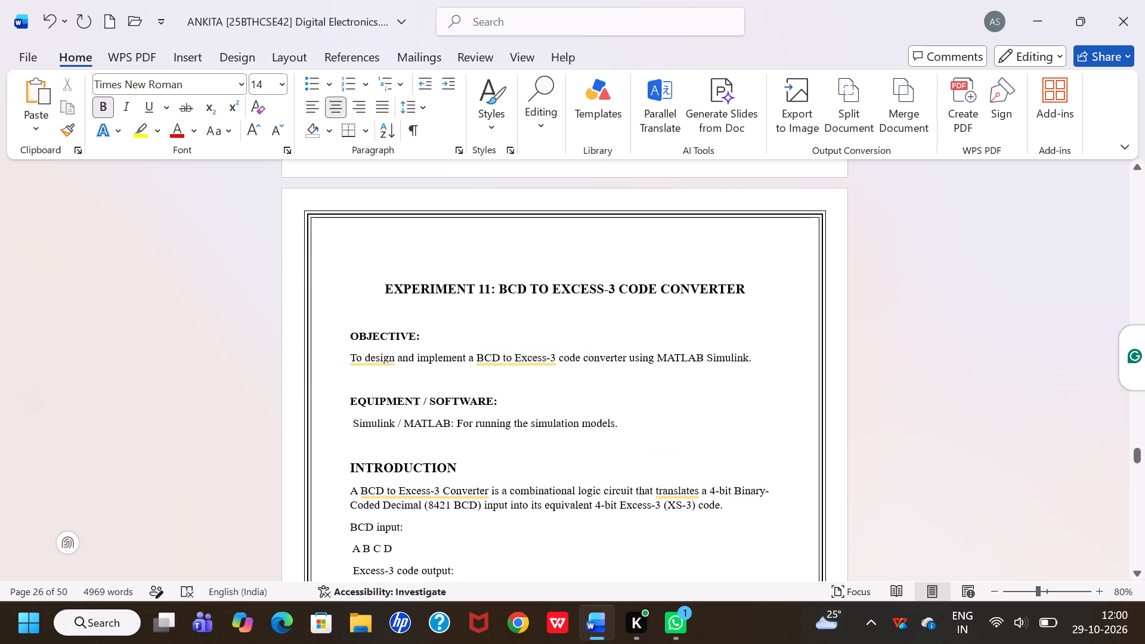
# Delete the blank line above the Experiment 11: BCD to Excess-3 Code Converter heading.
pyautogui.click(382, 261)
pyautogui.press('BackSpace')
# Review the Experiment 11 and Experiment 12 code converter pages up to the Experiment 13: Flip-Flops heading.
pyautogui.scroll(-1, 382, 261)
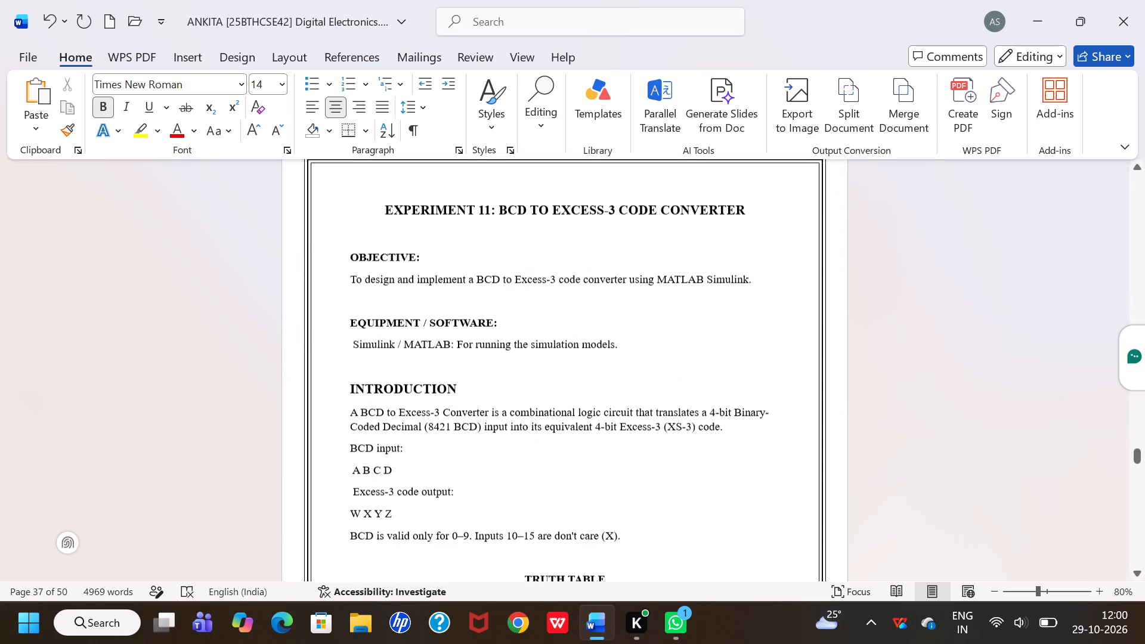
pyautogui.scroll(-4, 382, 261)
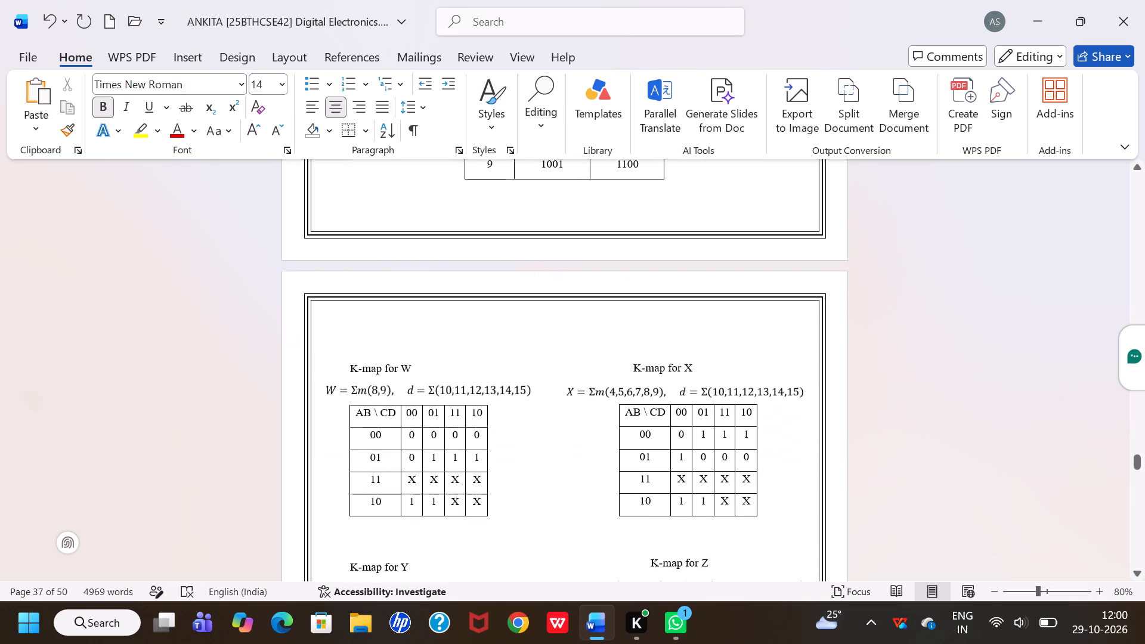
pyautogui.scroll(-4, 382, 261)
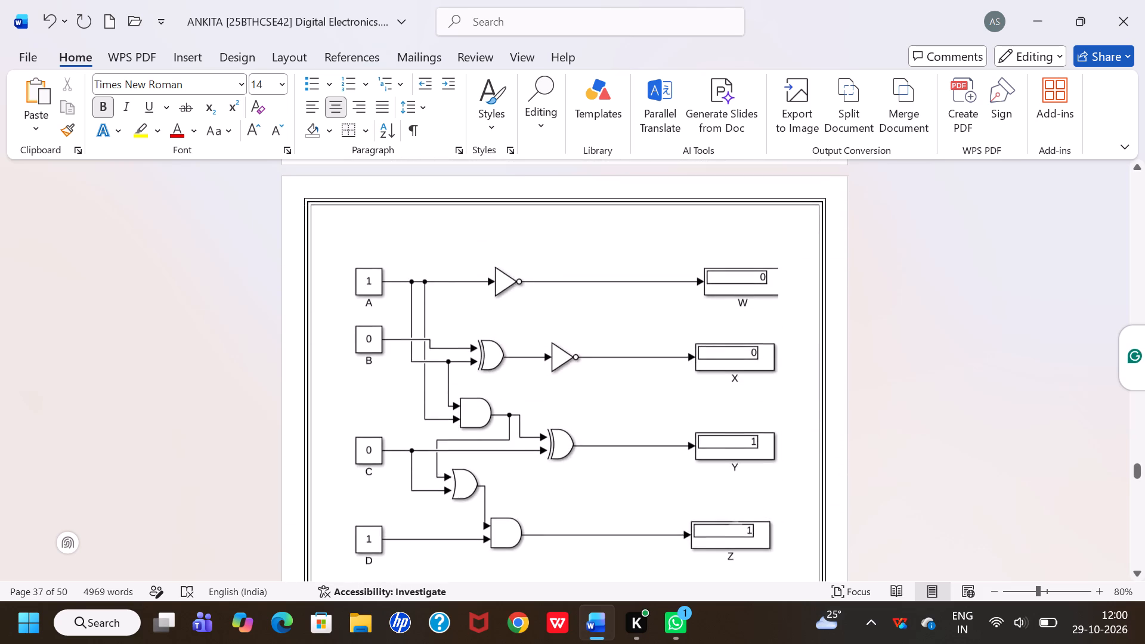
pyautogui.scroll(-4, 382, 261)
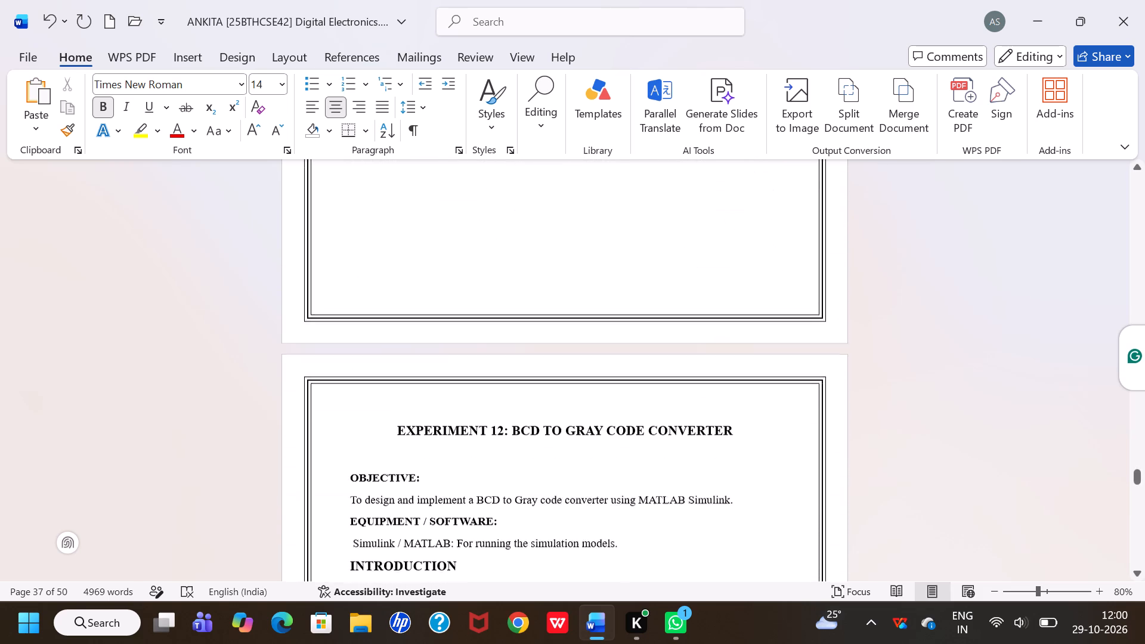
pyautogui.scroll(-4, 382, 261)
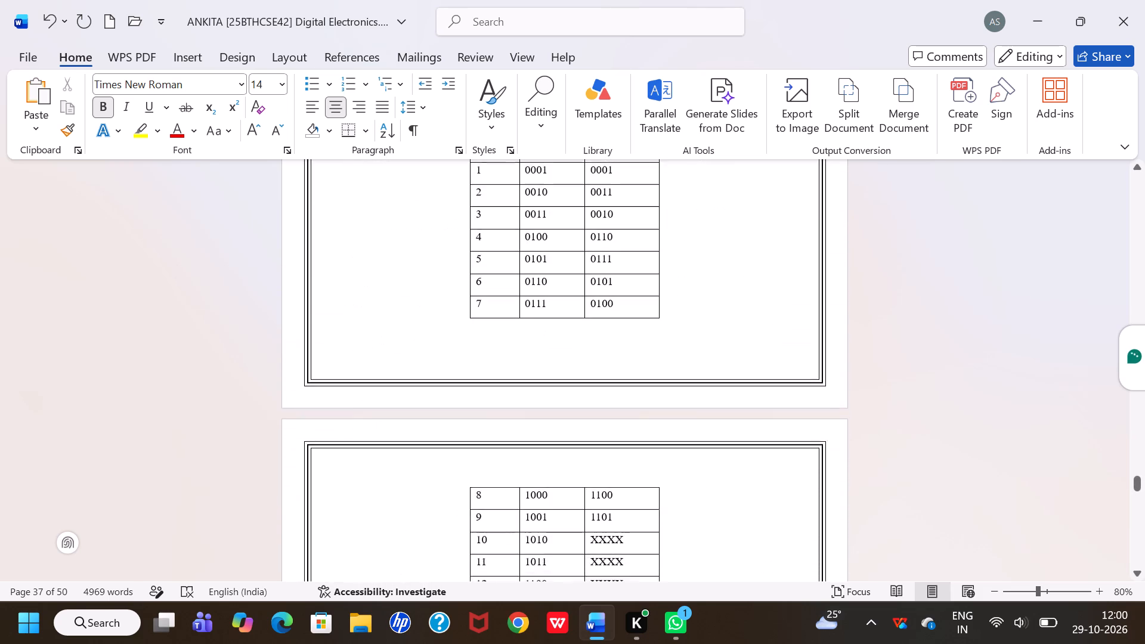
pyautogui.scroll(-6, 382, 261)
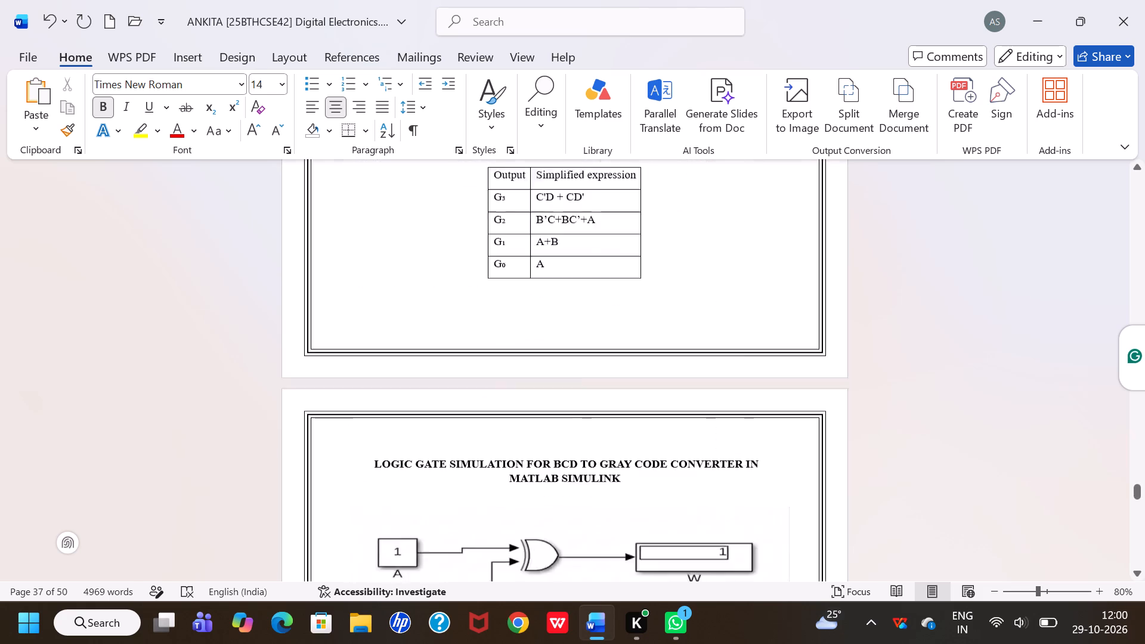
pyautogui.scroll(-4, 382, 261)
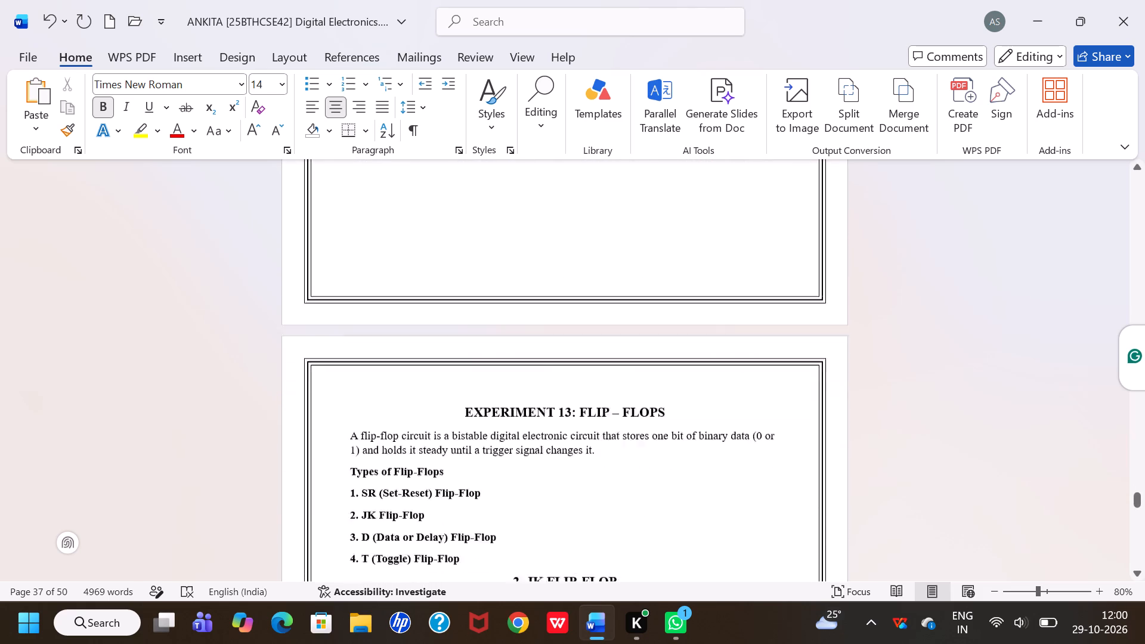
# Review the flip-flop and shift register pages through to the PIPO shift register simulation at the end of the document.
pyautogui.scroll(-7, 382, 261)
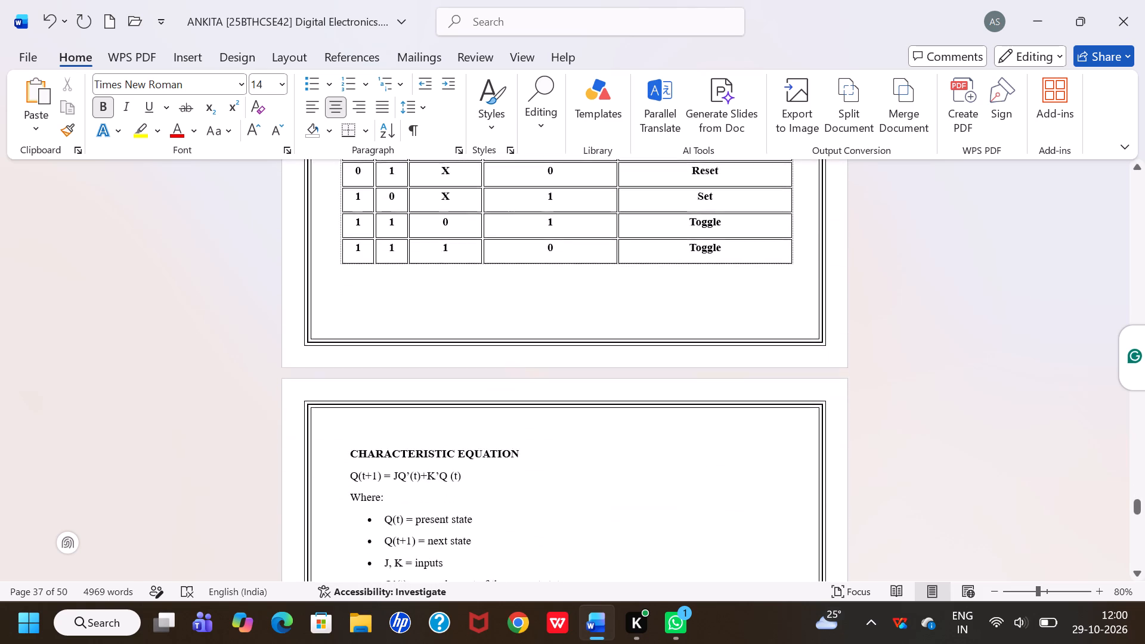
pyautogui.scroll(-7, 382, 261)
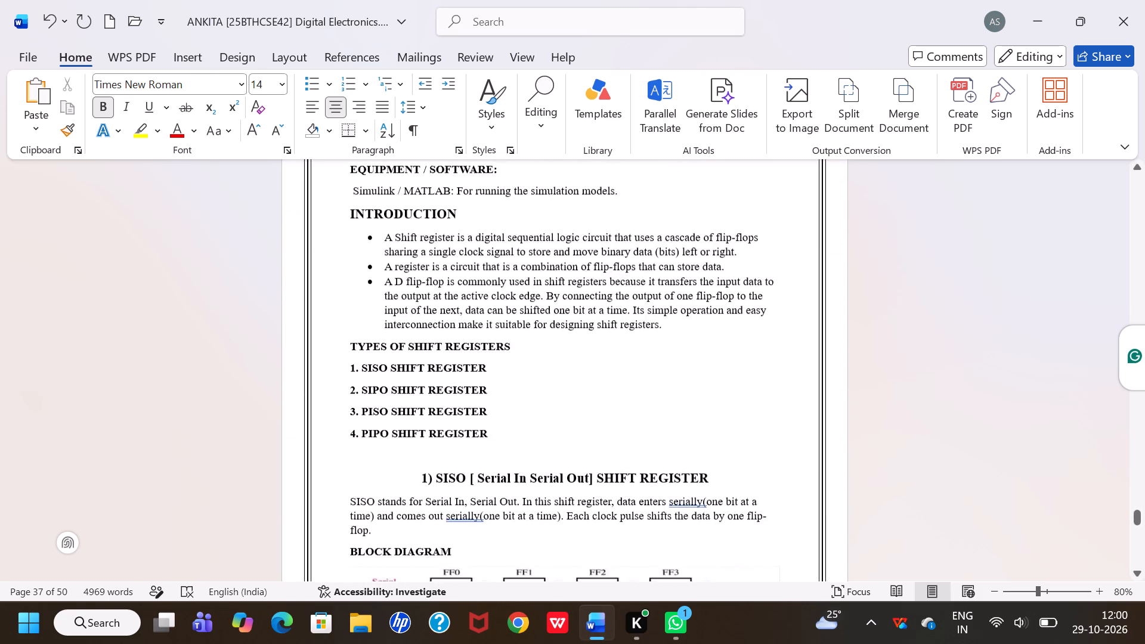
pyautogui.scroll(-7, 382, 261)
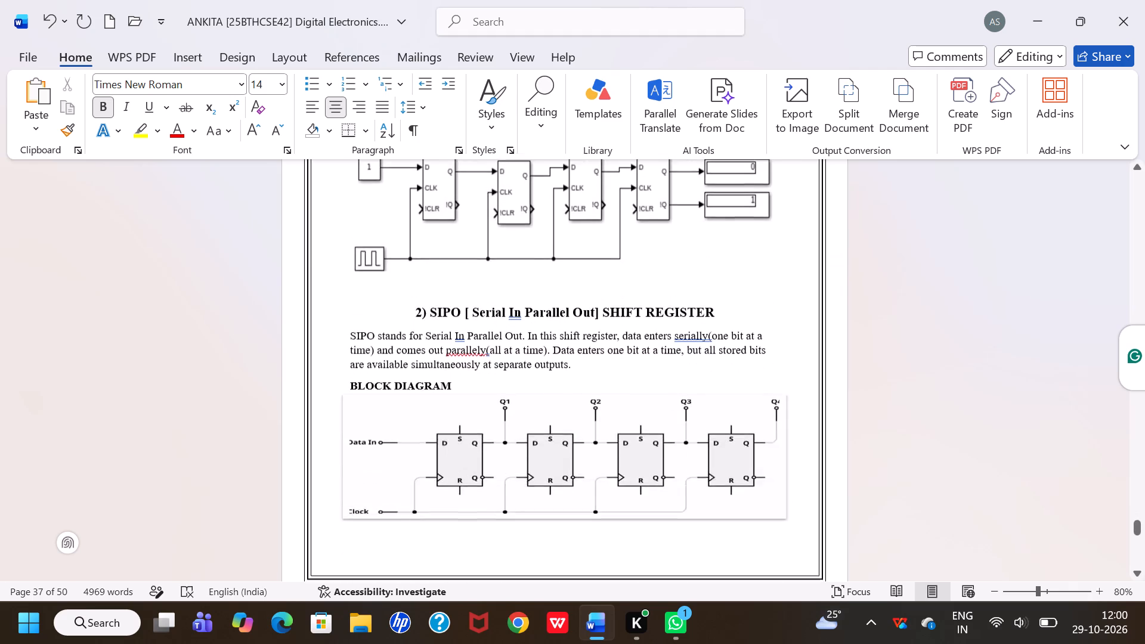
pyautogui.scroll(-7, 382, 261)
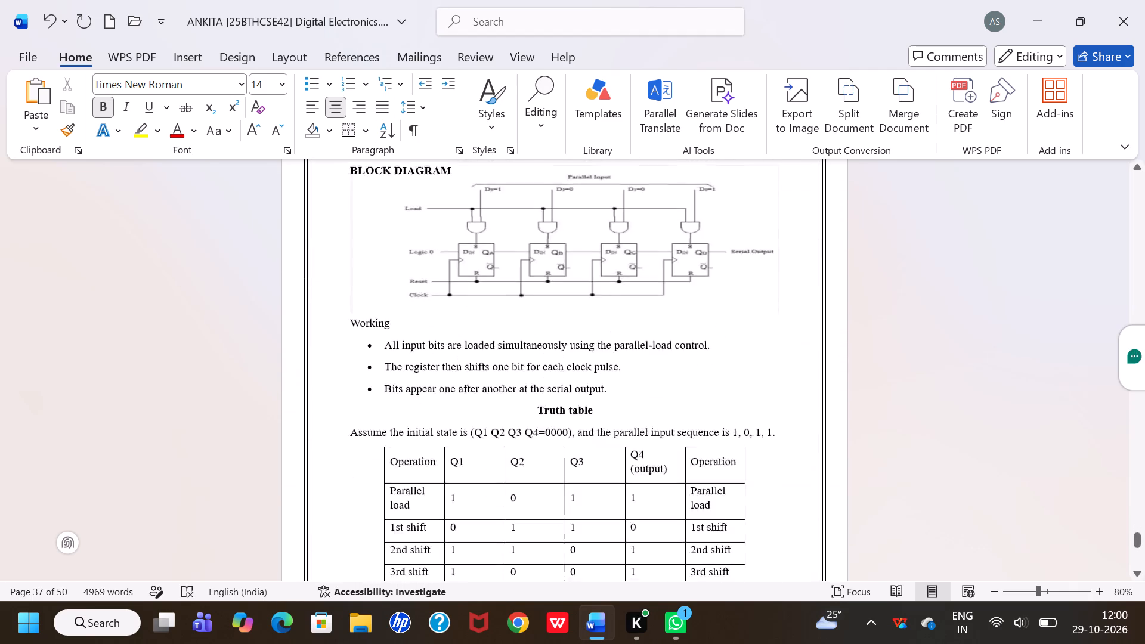
pyautogui.scroll(-6, 382, 261)
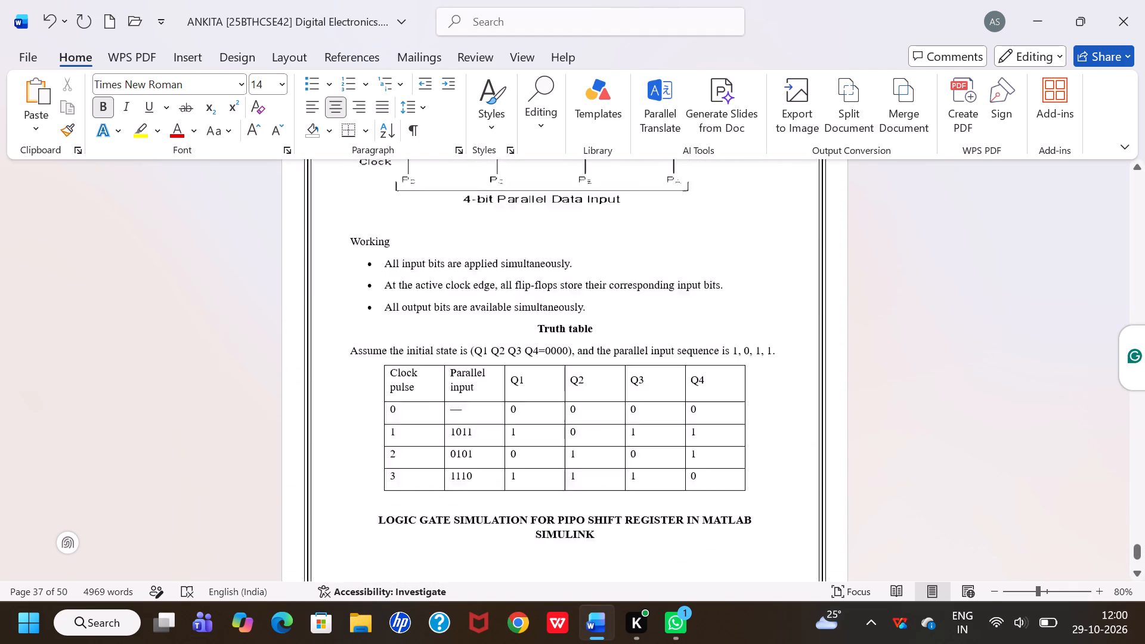
pyautogui.scroll(-3, 382, 261)
pyautogui.scroll(2, 382, 261)
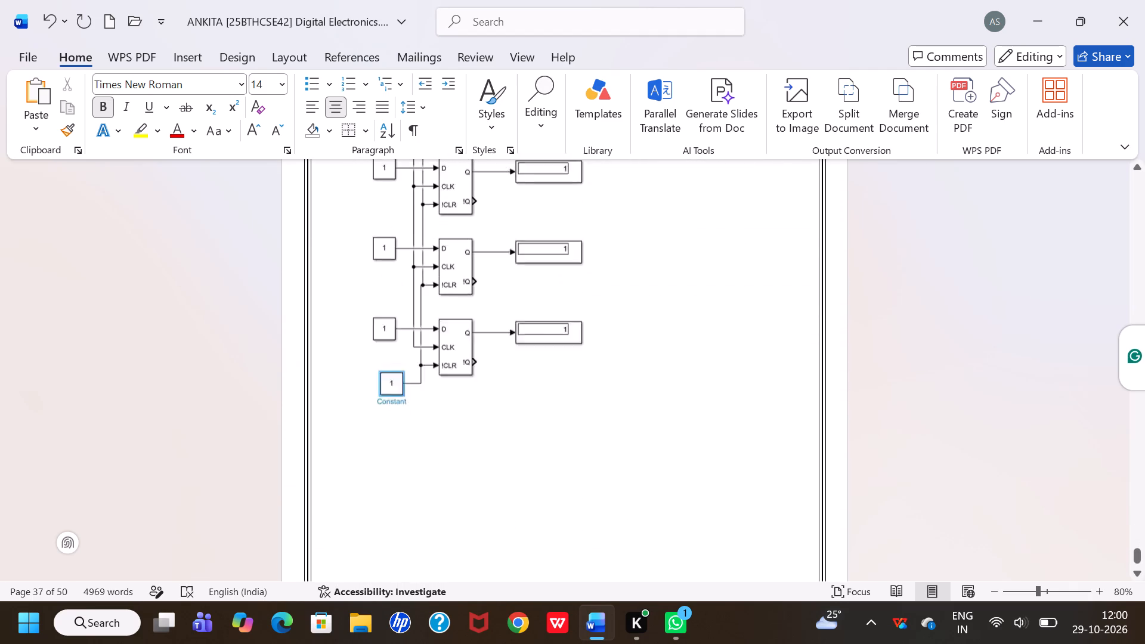
pyautogui.scroll(3, 382, 261)
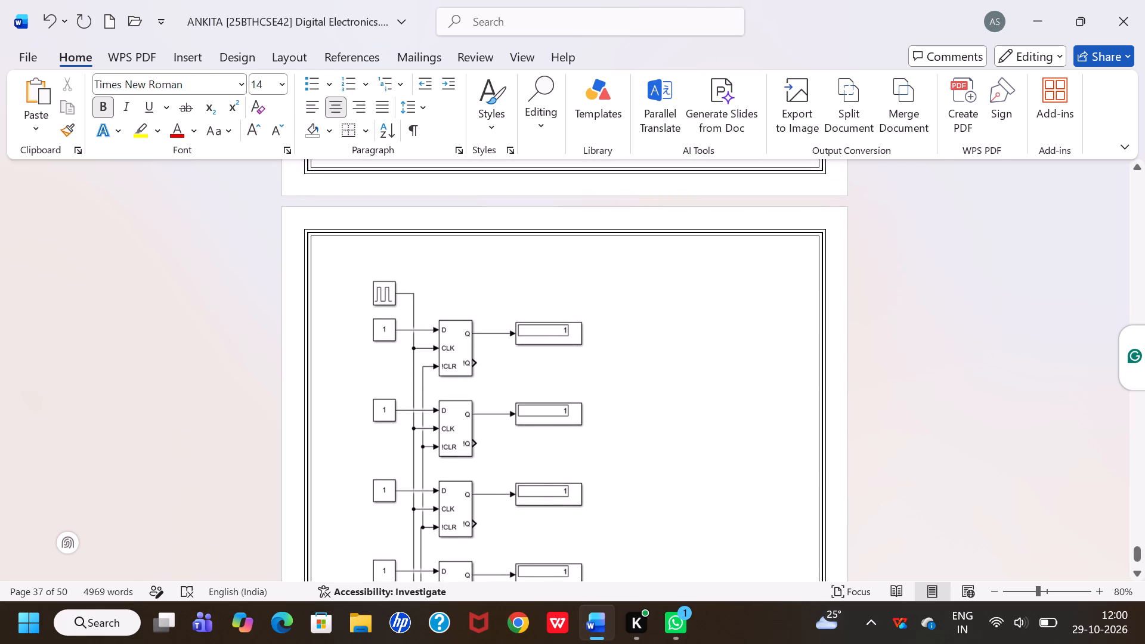
# Save the document.
pyautogui.hotkey('ctrl', 's')
# Go back through the document to the cover page and check its title and submission details.
pyautogui.scroll(9, 382, 261)
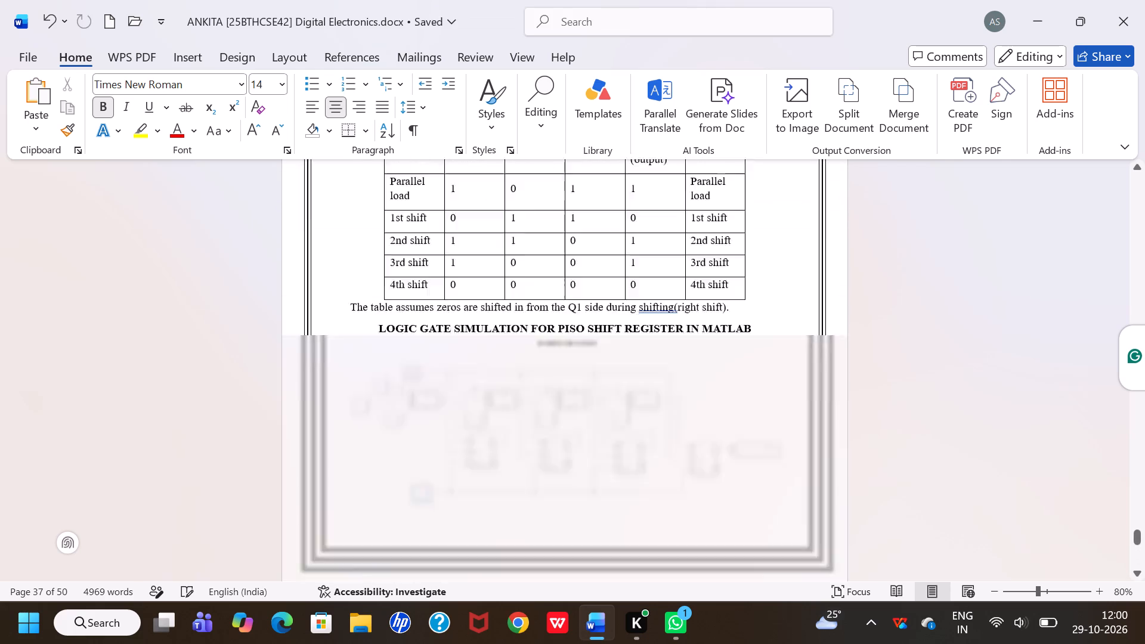
pyautogui.scroll(16, 382, 261)
pyautogui.scroll(19, 382, 261)
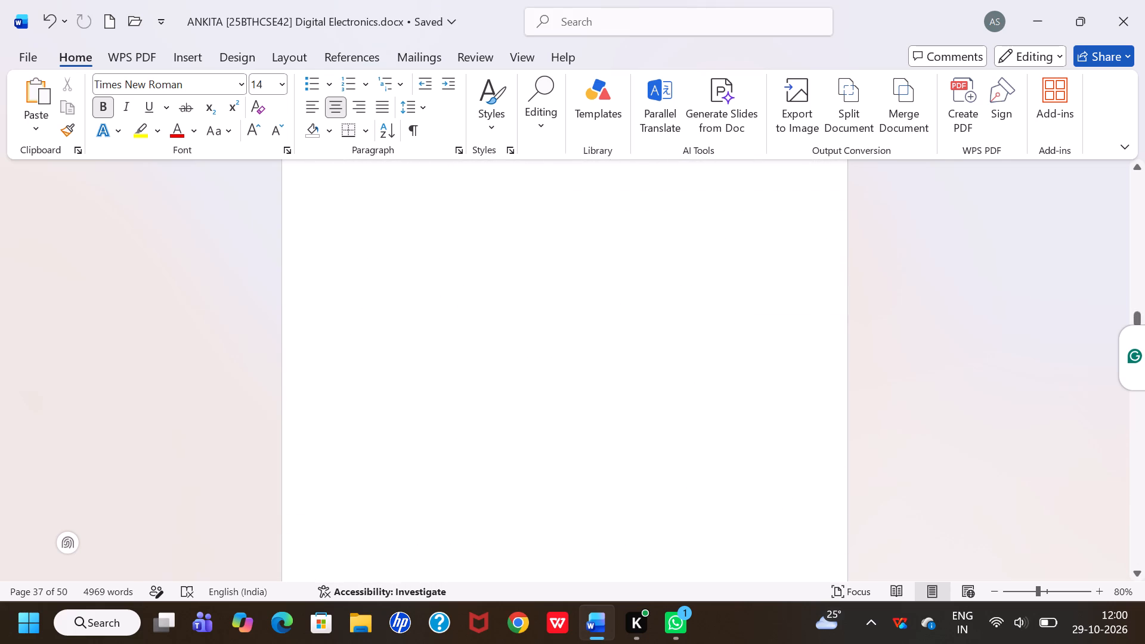
pyautogui.scroll(20, 382, 261)
pyautogui.scroll(11, 382, 261)
pyautogui.scroll(-1, 382, 261)
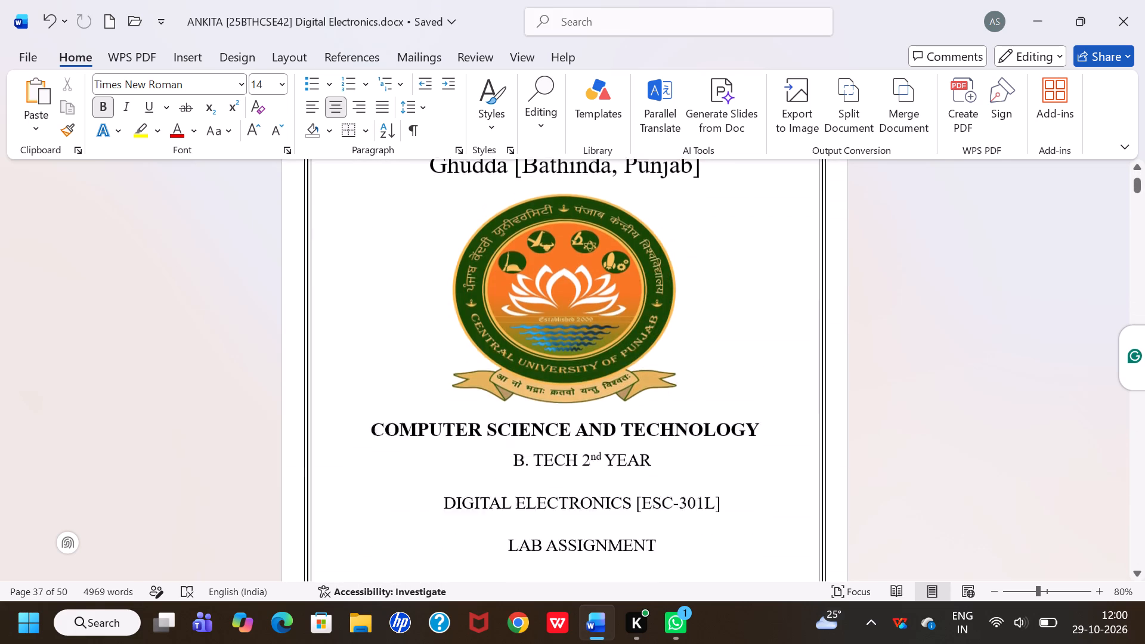
pyautogui.scroll(-2, 382, 261)
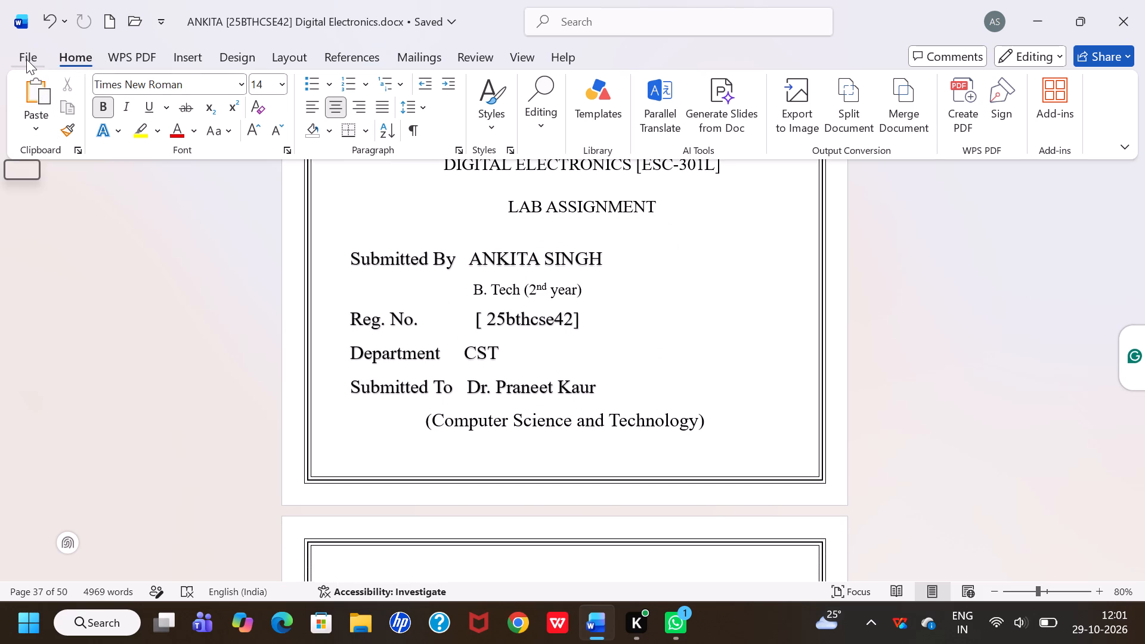
# Save the document again before exporting it.
pyautogui.hotkey('ctrl', 's')
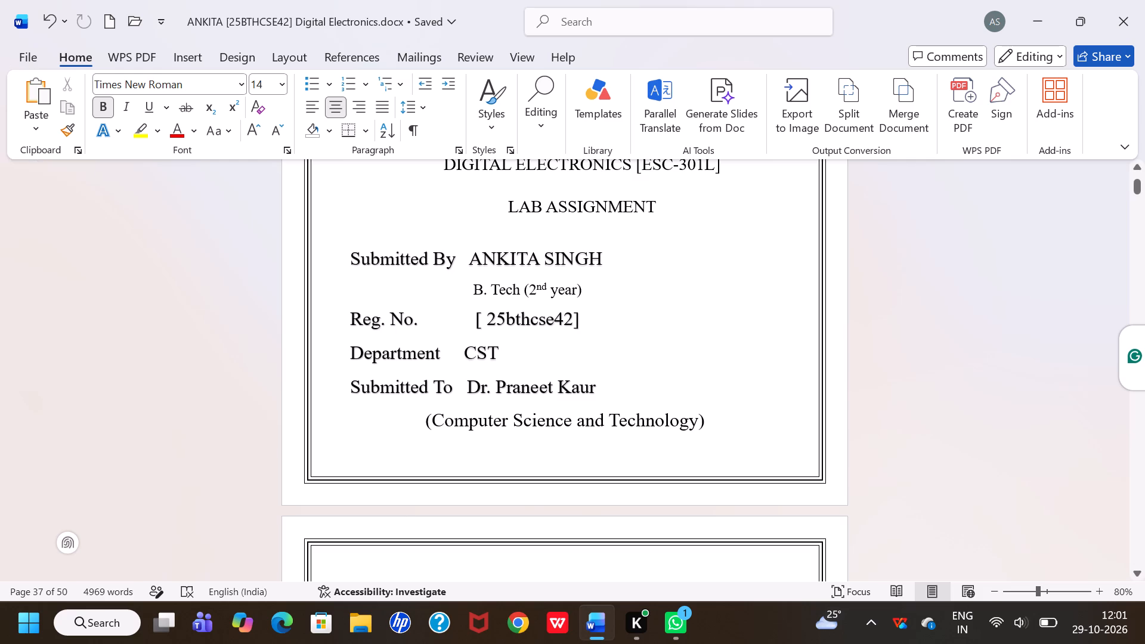
# Print all pages of the document as one copy with Microsoft Print to PDF.
pyautogui.click(33, 63)
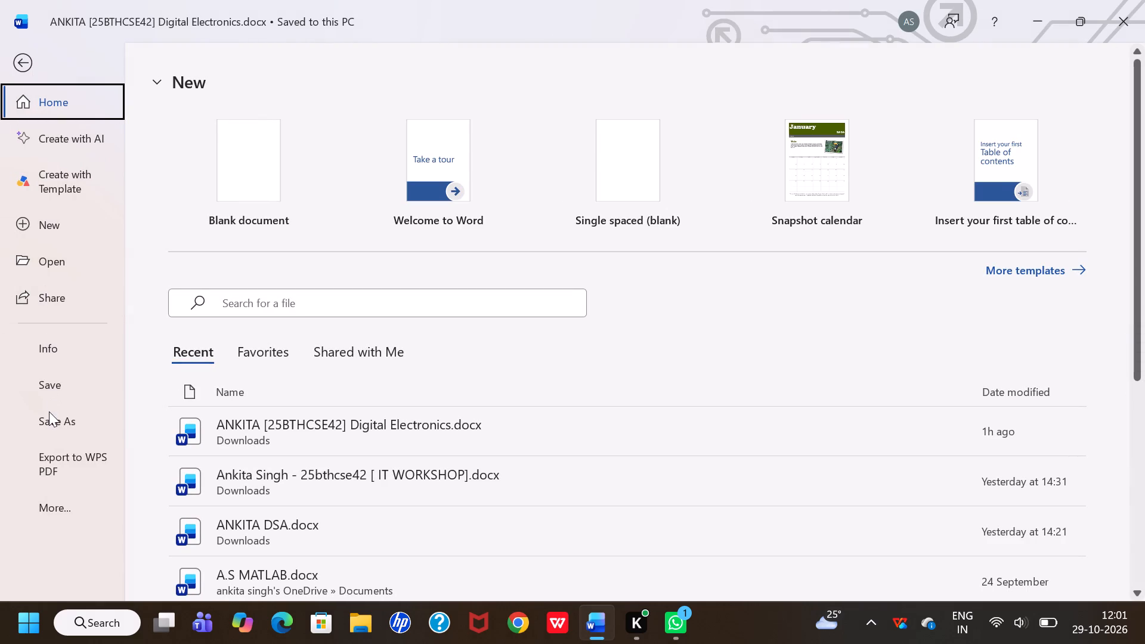
pyautogui.click(55, 507)
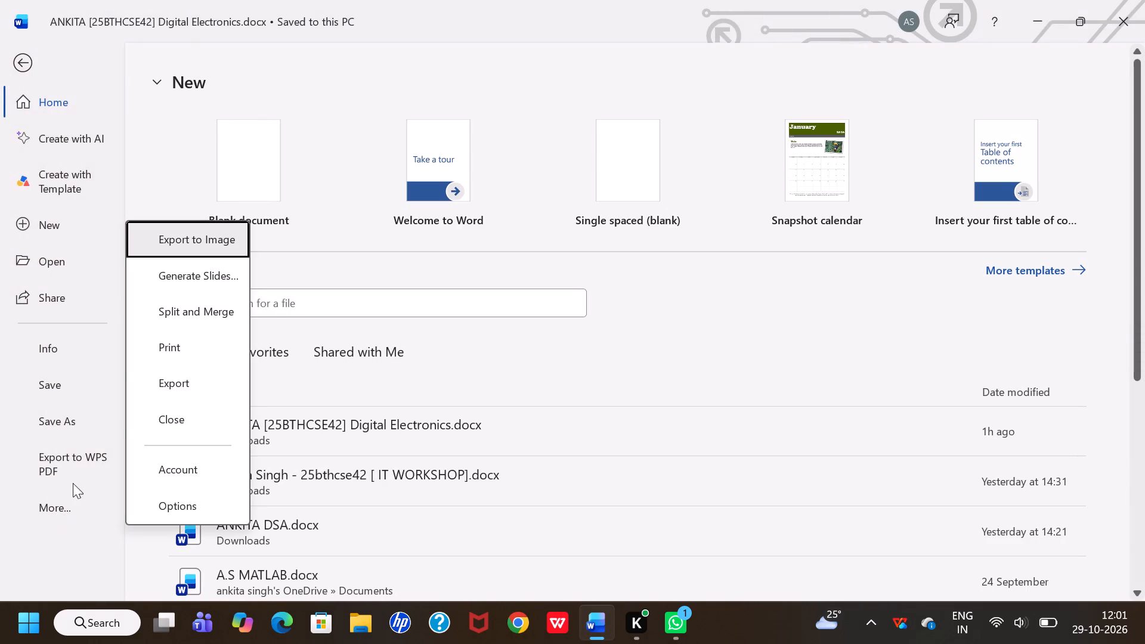
pyautogui.click(169, 354)
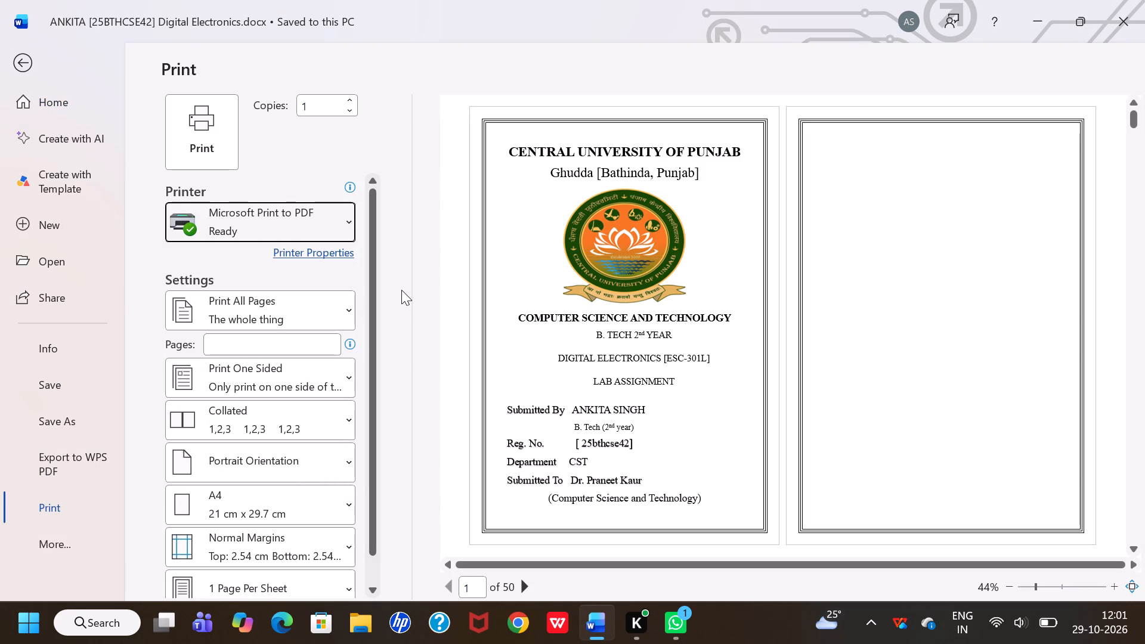
pyautogui.click(211, 141)
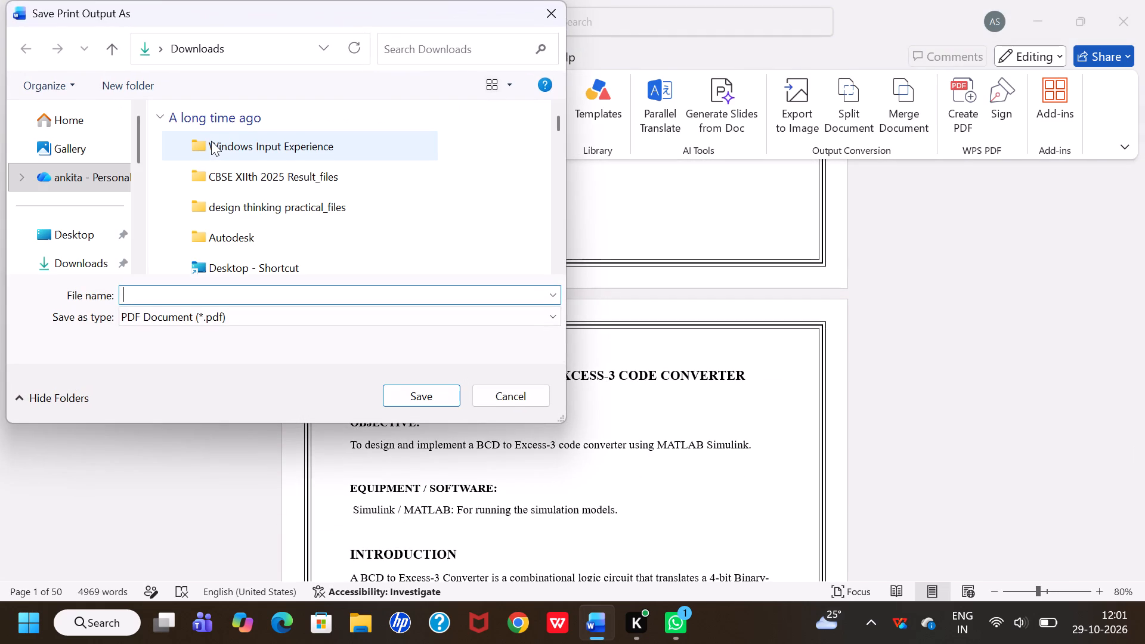
# Save the PDF output in Downloads, naming it with the student's name and roll number followed by "- DIGITAL ELECTRONICS".
pyautogui.click(227, 297)
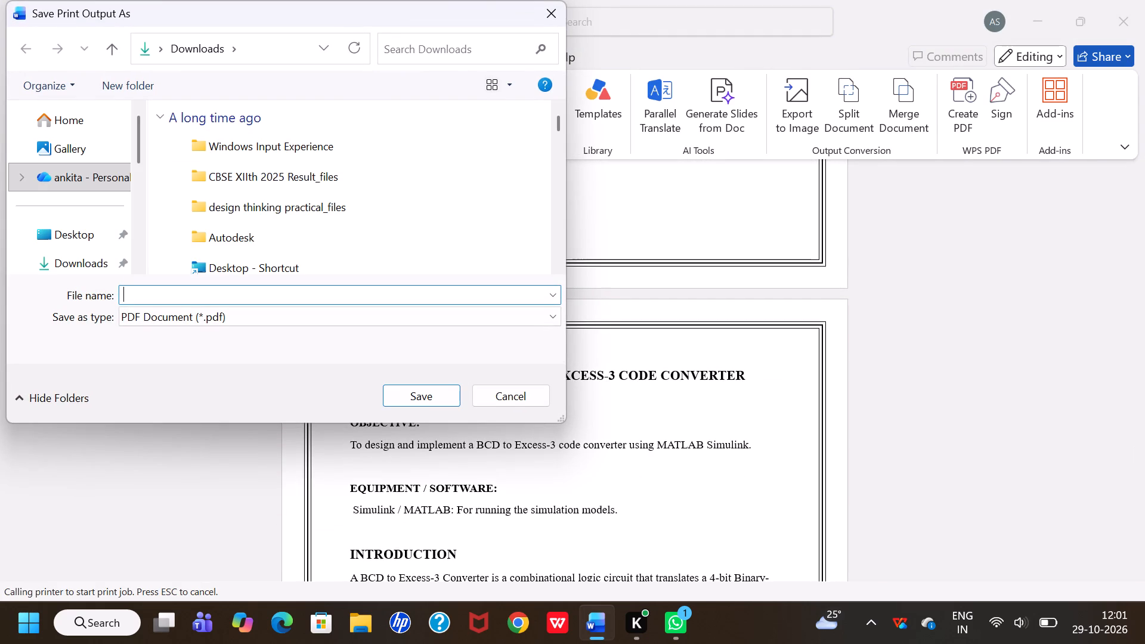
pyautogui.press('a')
pyautogui.press('BackSpace')
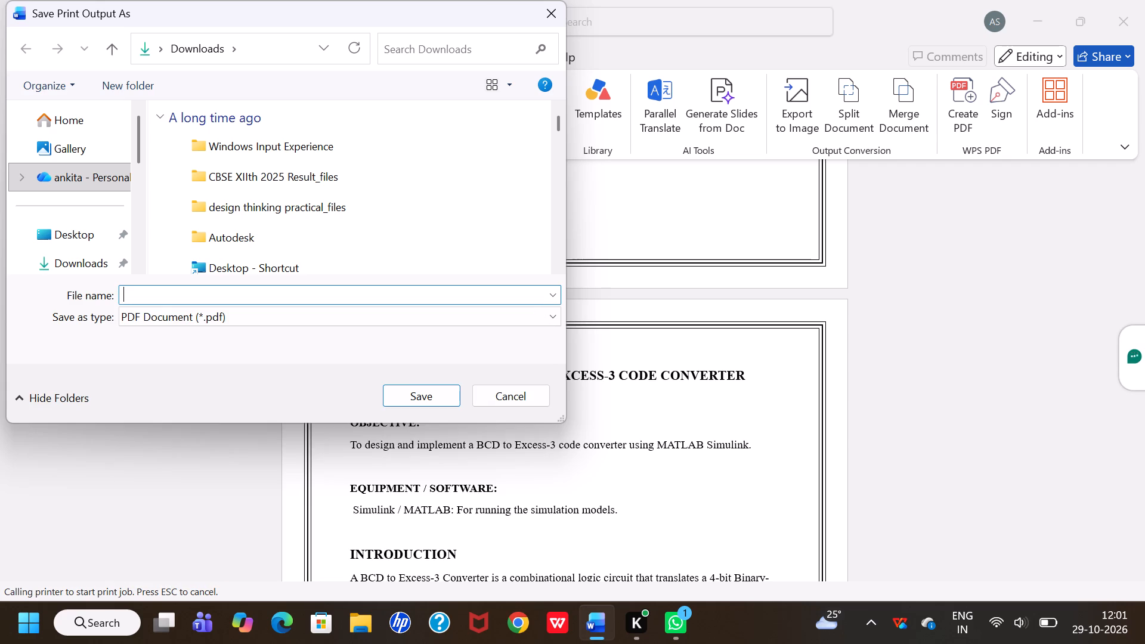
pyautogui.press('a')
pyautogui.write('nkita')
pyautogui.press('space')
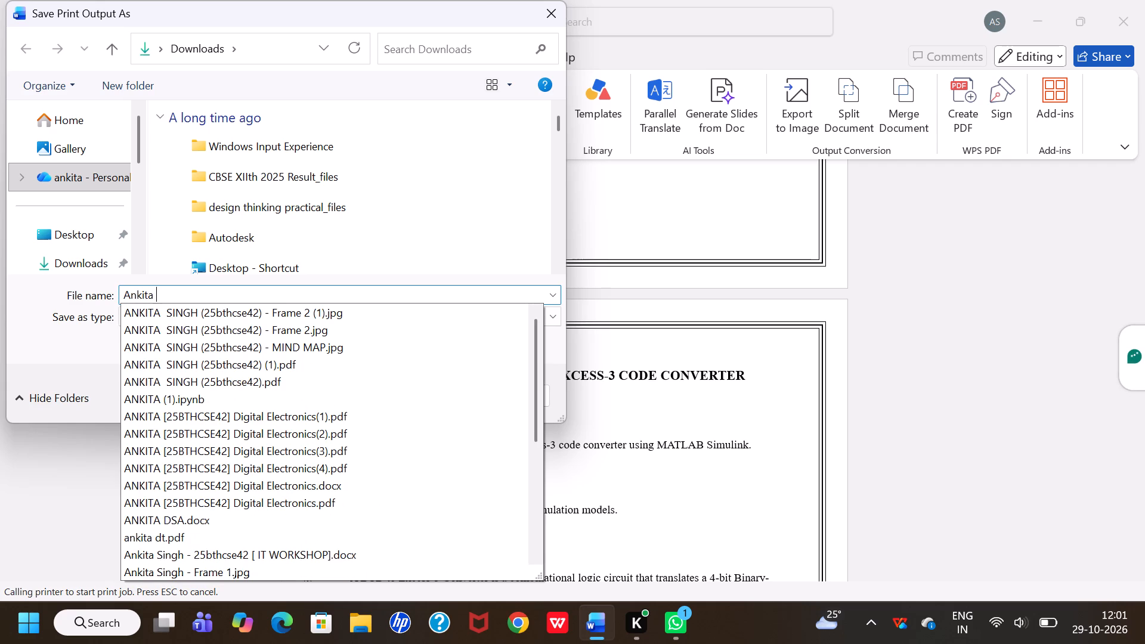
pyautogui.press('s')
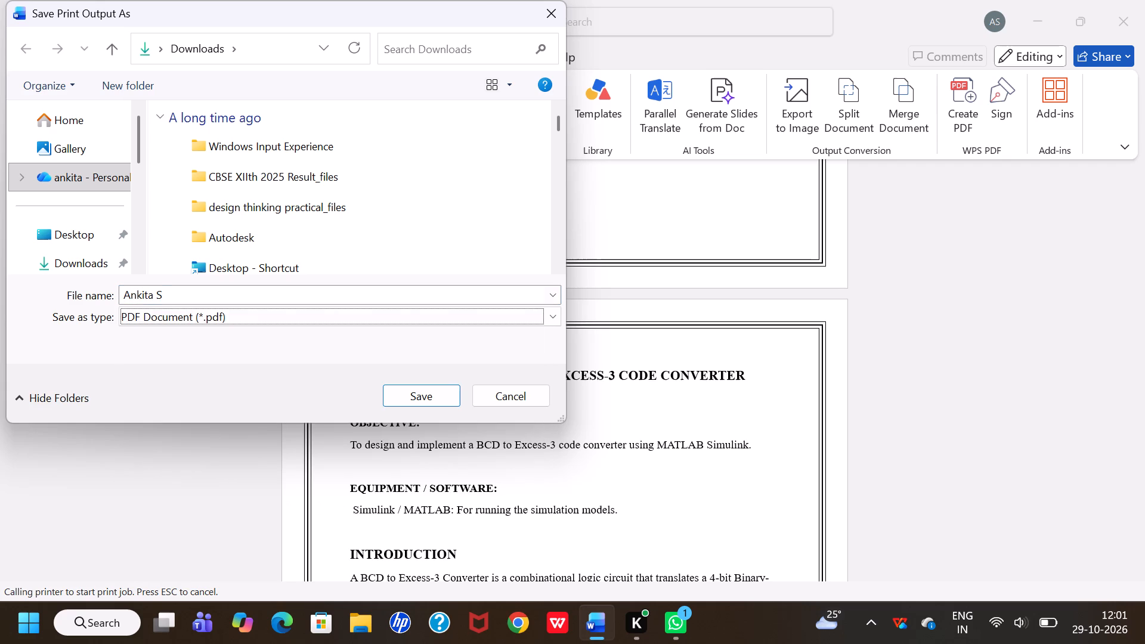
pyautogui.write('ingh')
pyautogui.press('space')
pyautogui.click(209, 296)
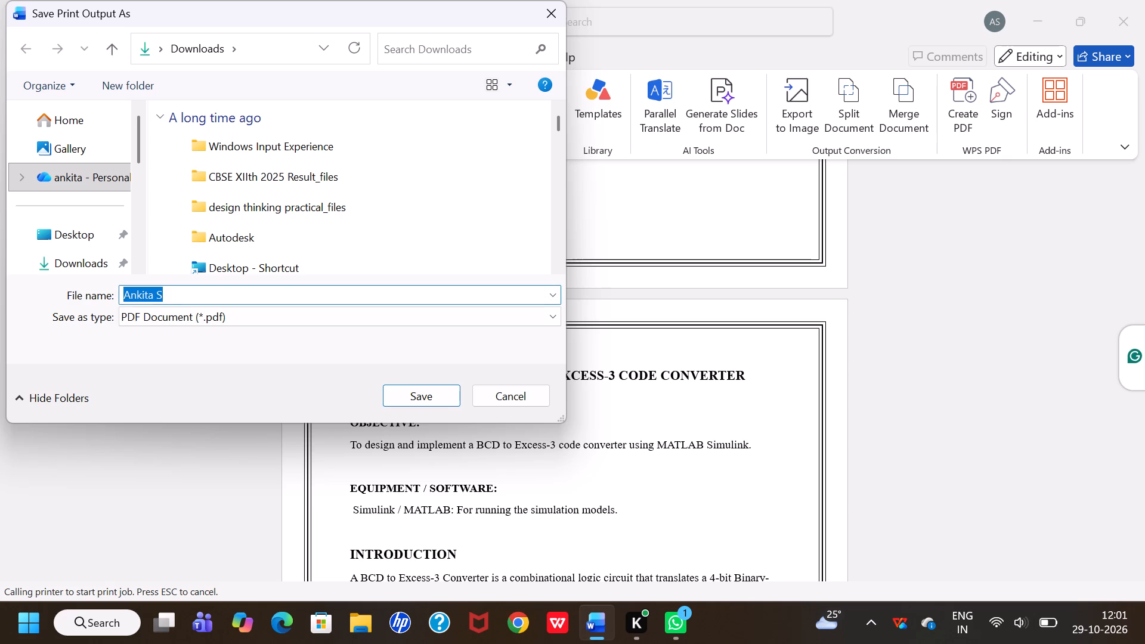
pyautogui.click(209, 296)
pyautogui.click(209, 296)
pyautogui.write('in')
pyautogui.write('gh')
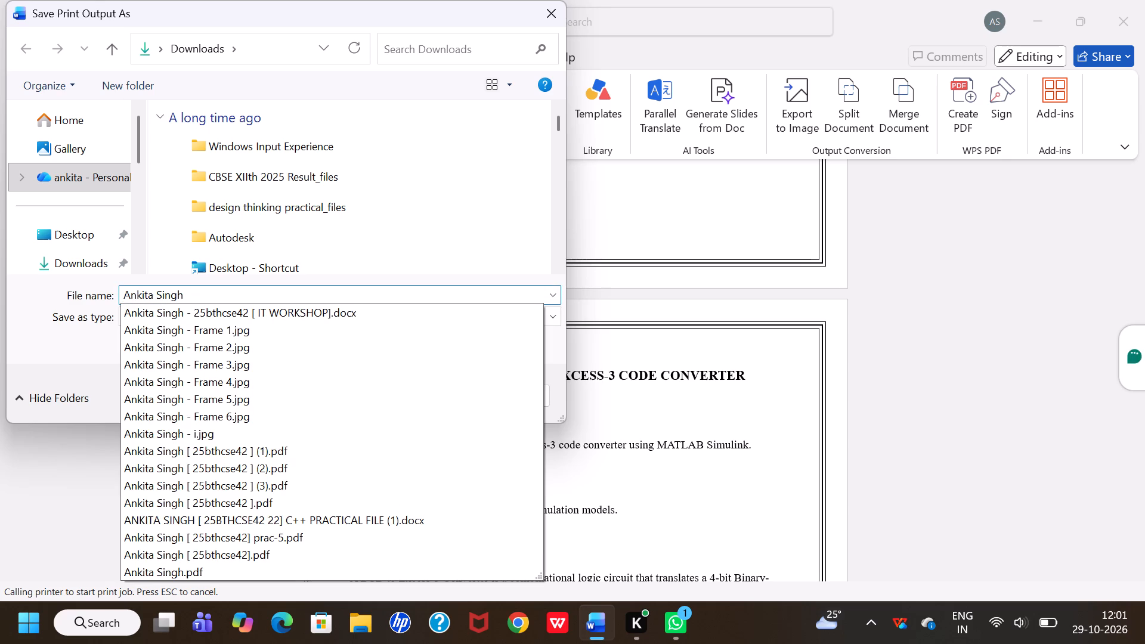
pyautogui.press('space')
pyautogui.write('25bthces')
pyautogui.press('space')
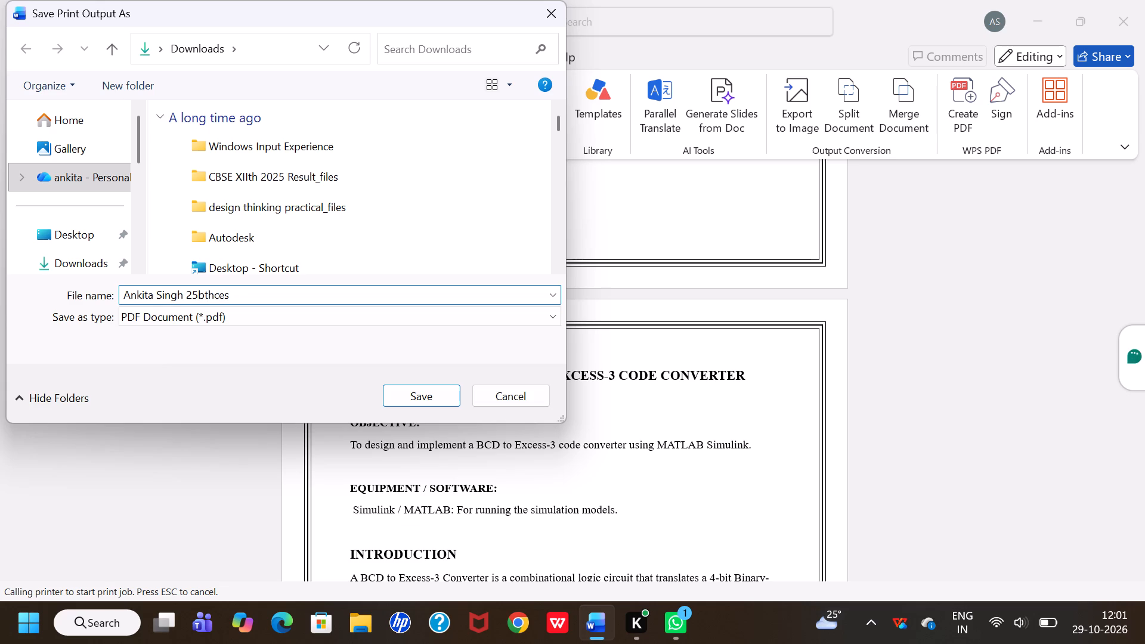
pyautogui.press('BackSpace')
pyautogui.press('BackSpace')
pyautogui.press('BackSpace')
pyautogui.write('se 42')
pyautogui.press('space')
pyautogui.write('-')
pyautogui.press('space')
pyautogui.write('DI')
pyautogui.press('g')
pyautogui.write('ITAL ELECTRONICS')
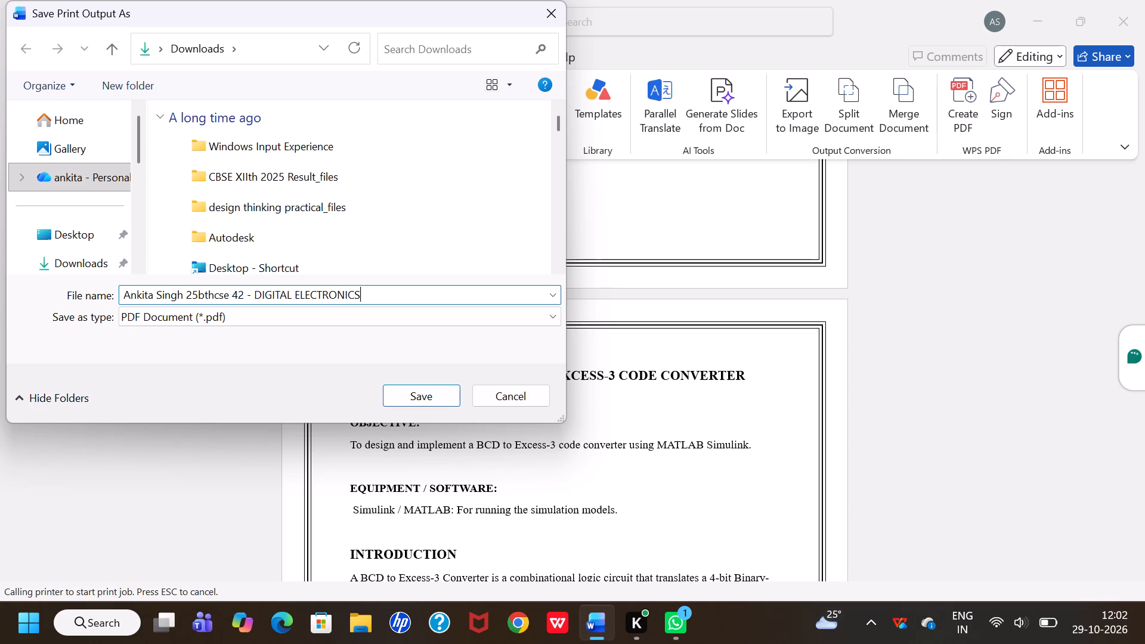
pyautogui.click(422, 391)
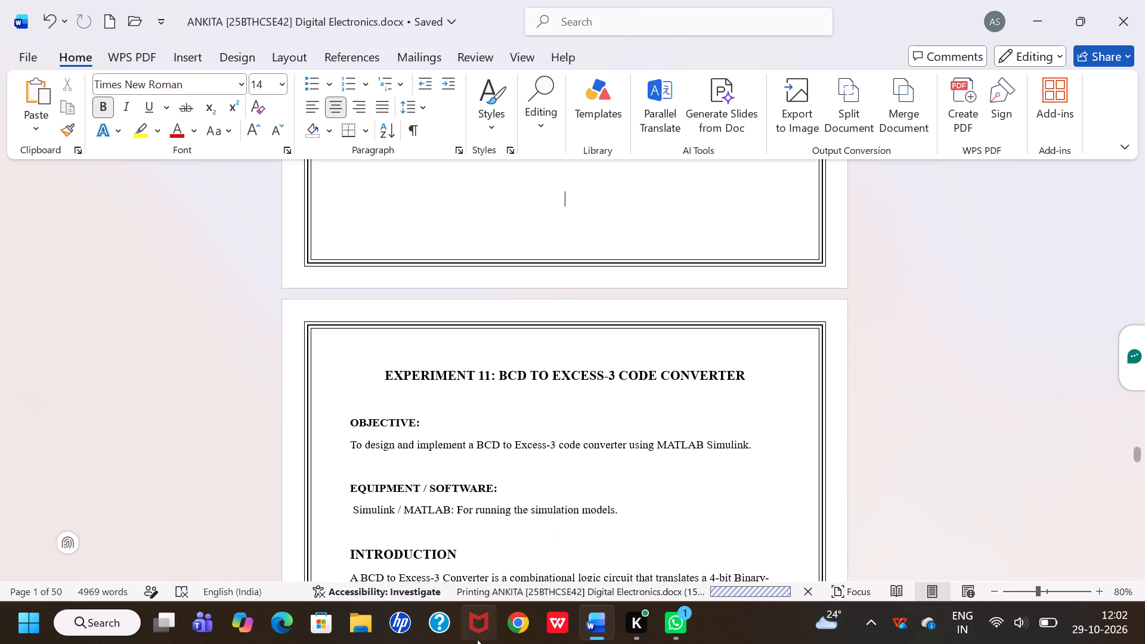
# Open File Explorer and check the recent files for the exported Digital Electronics PDF.
pyautogui.click(365, 621)
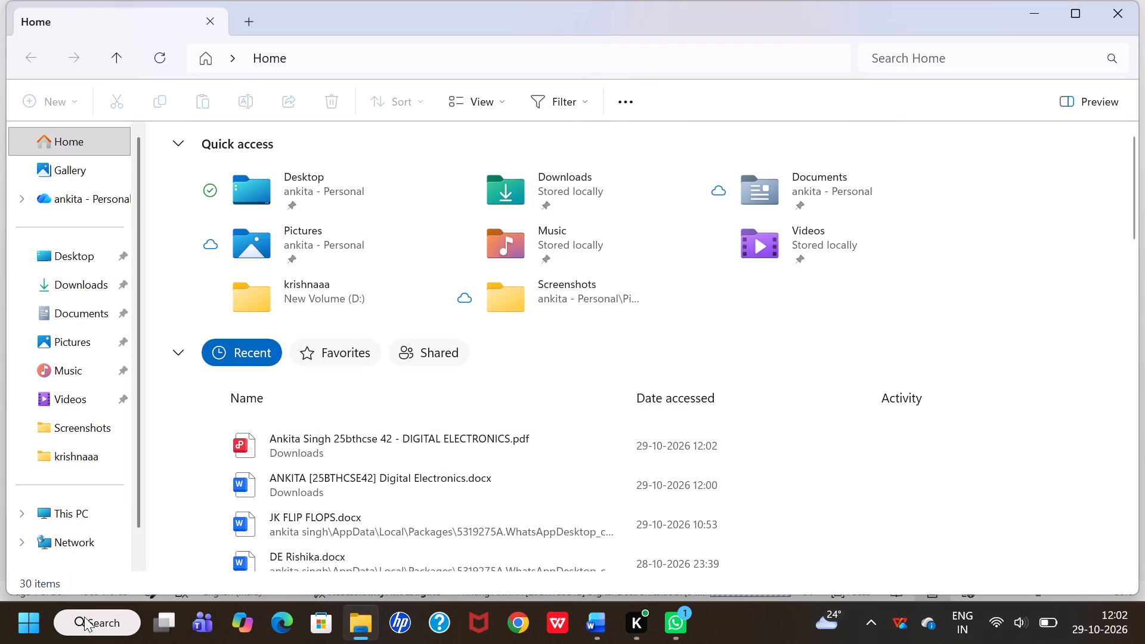
# Launch WhatsApp.
pyautogui.click(24, 623)
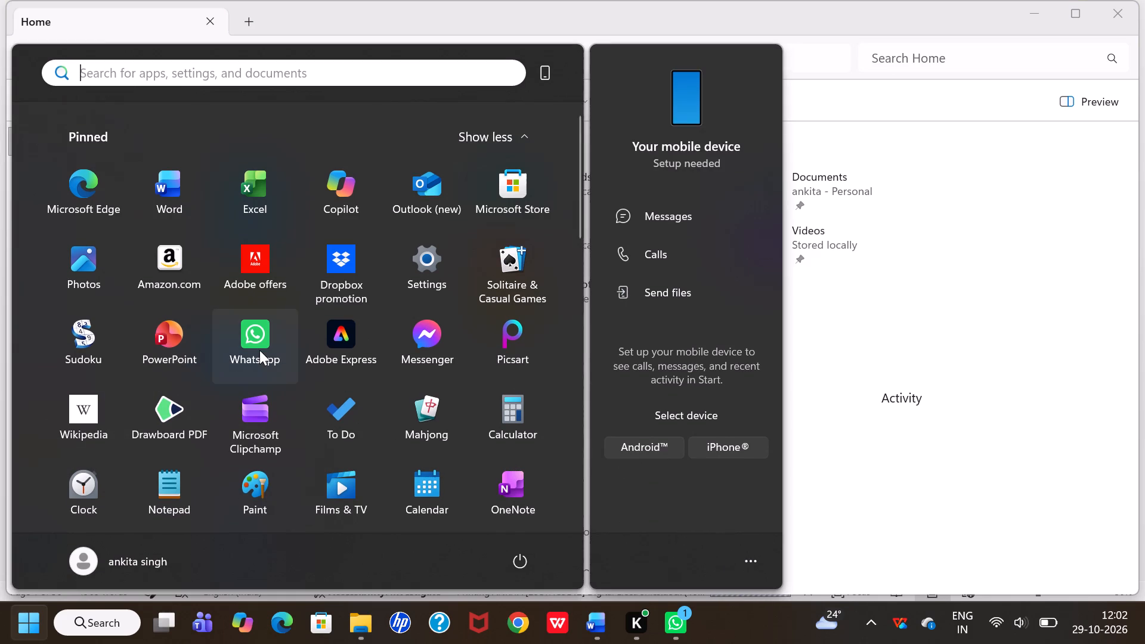
pyautogui.click(259, 350)
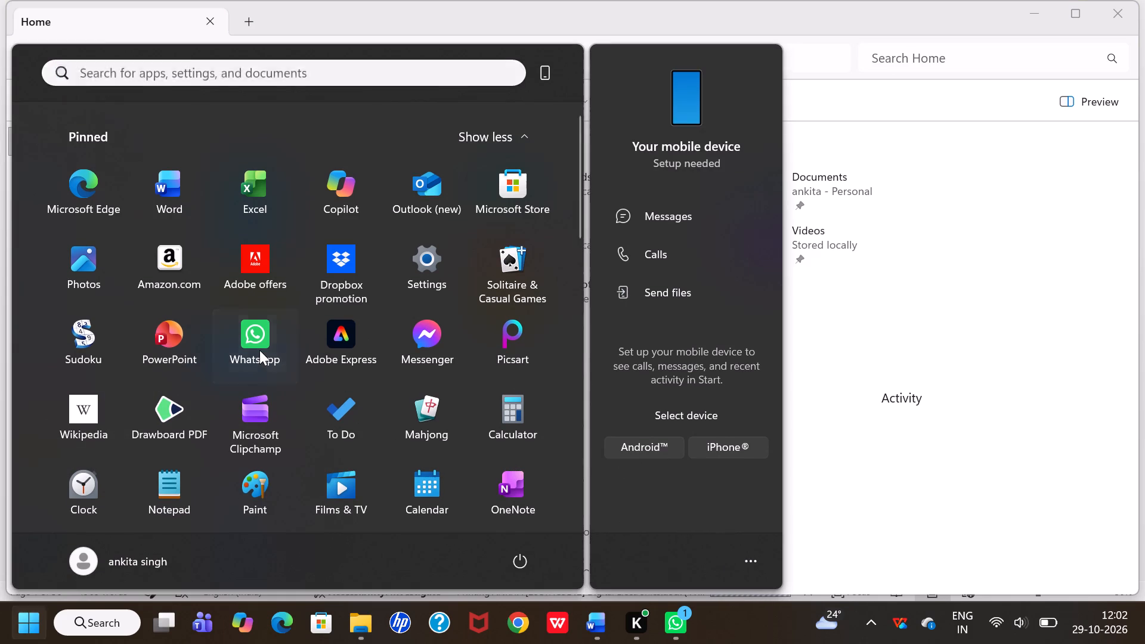
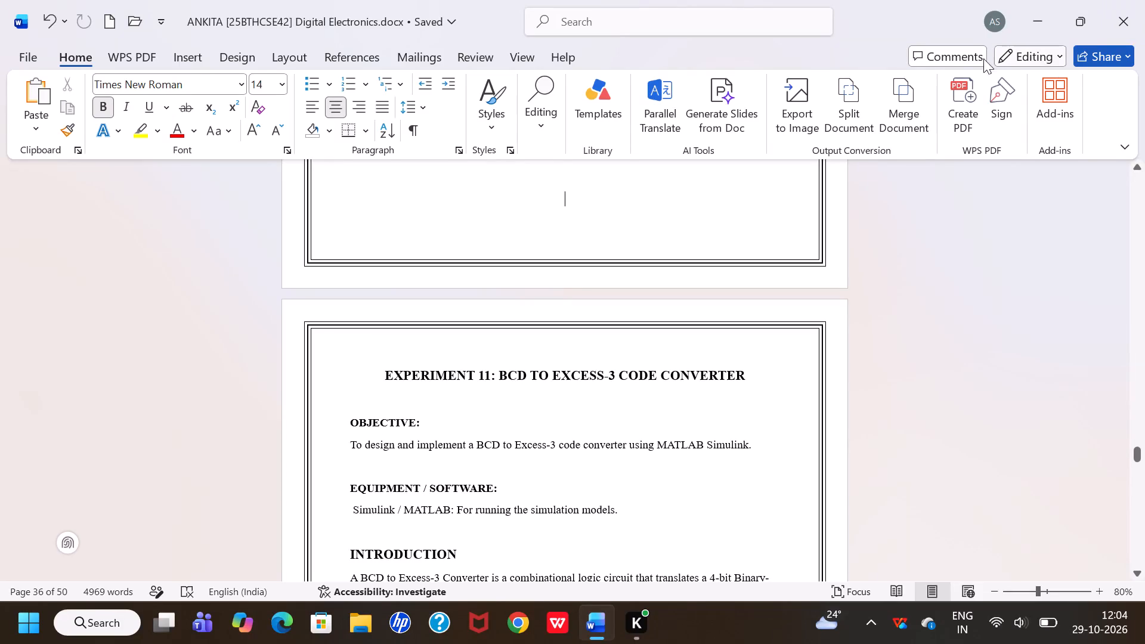
# Return to the Digital Electronics document in Word and save it.
pyautogui.click(748, 235)
pyautogui.hotkey('ctrl', 's')
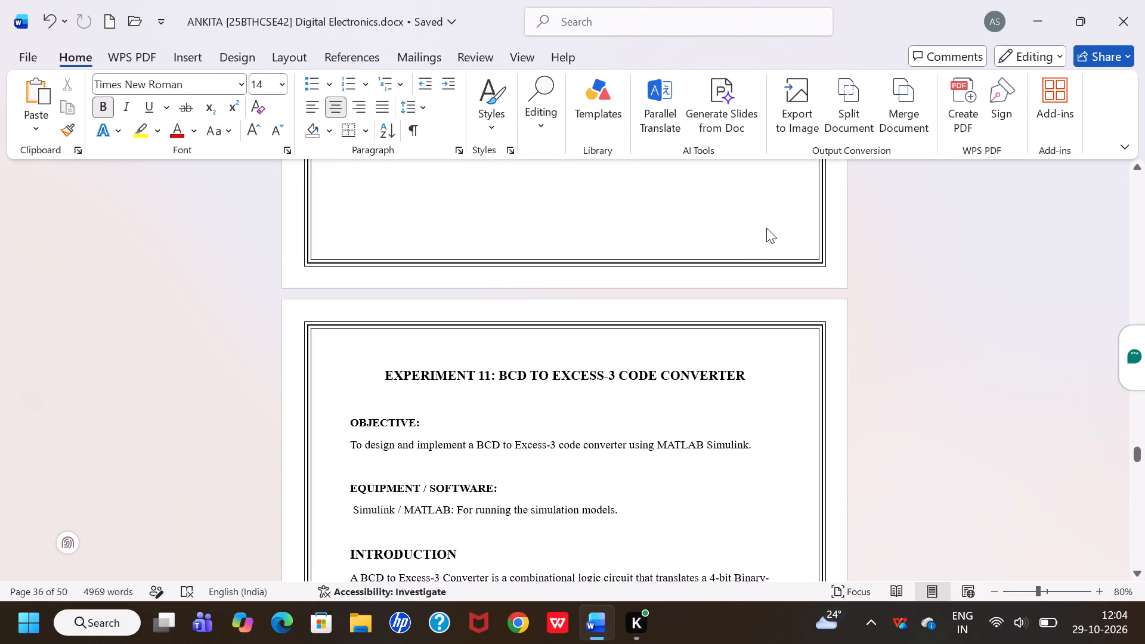